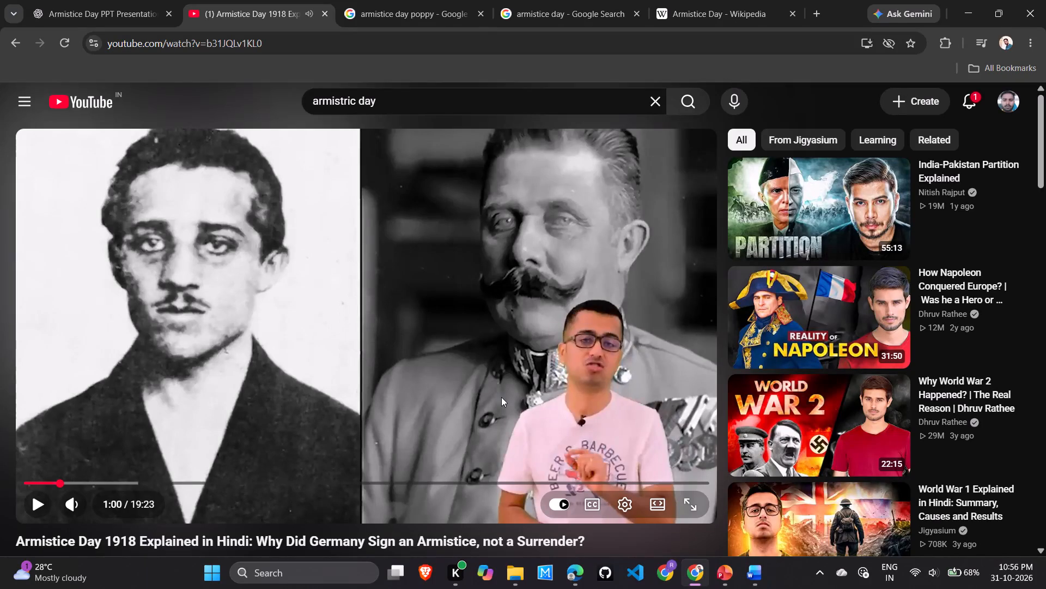
Replay the last five seconds of the Armistice Day video and pause it again around 0:59.
{"action": "key", "text": "Left"}
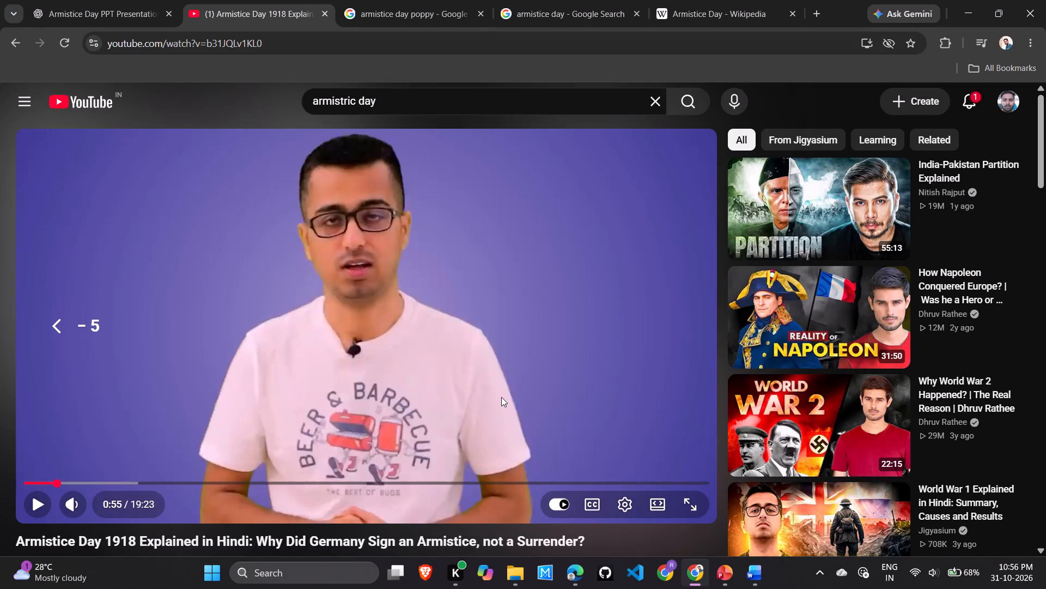
{"action": "key", "text": "space"}
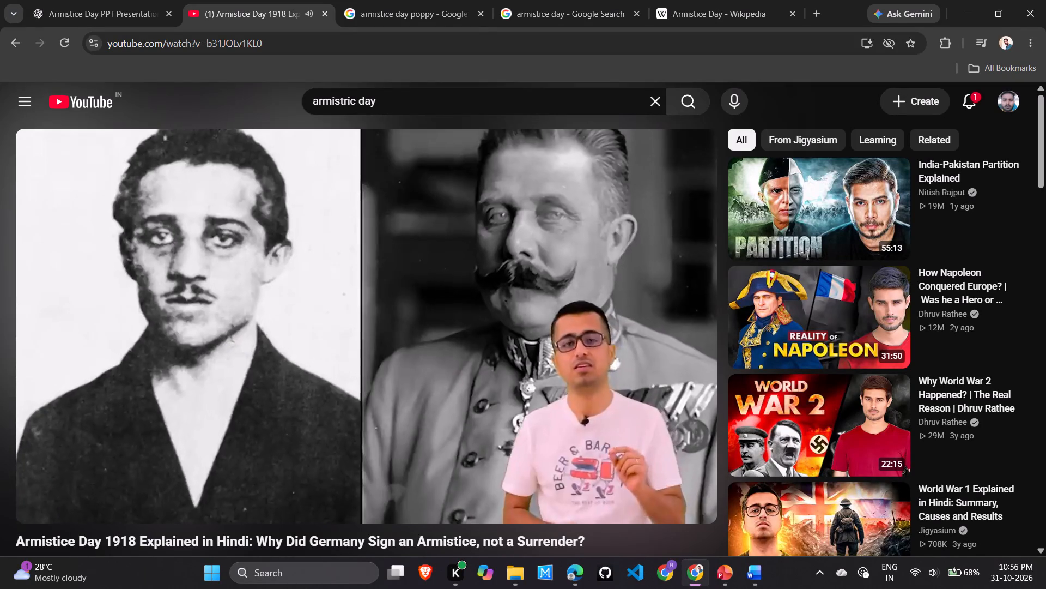
{"action": "key", "text": "space"}
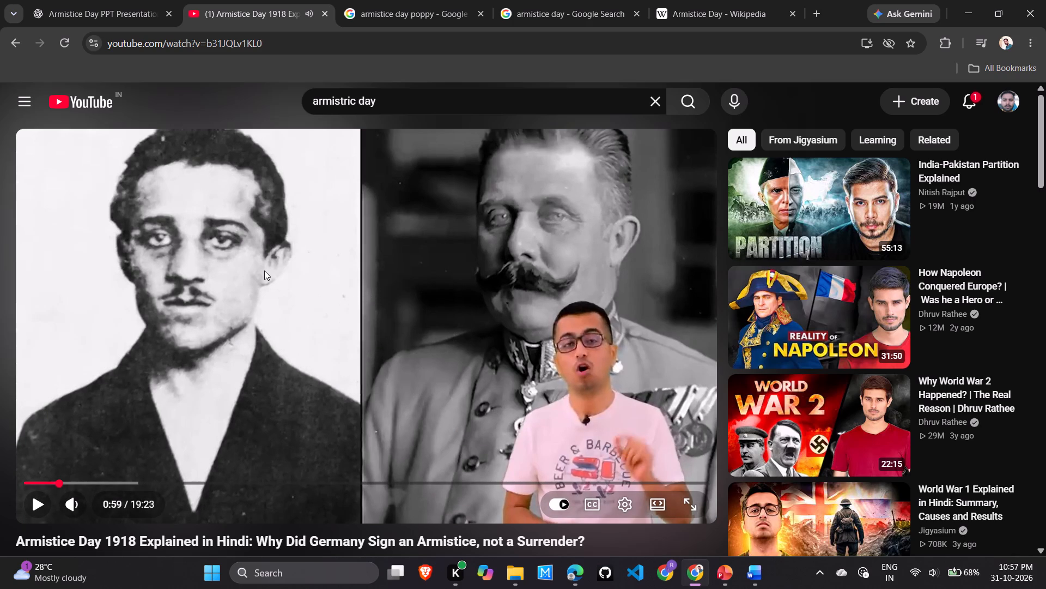
{"action": "key", "text": "Print"}
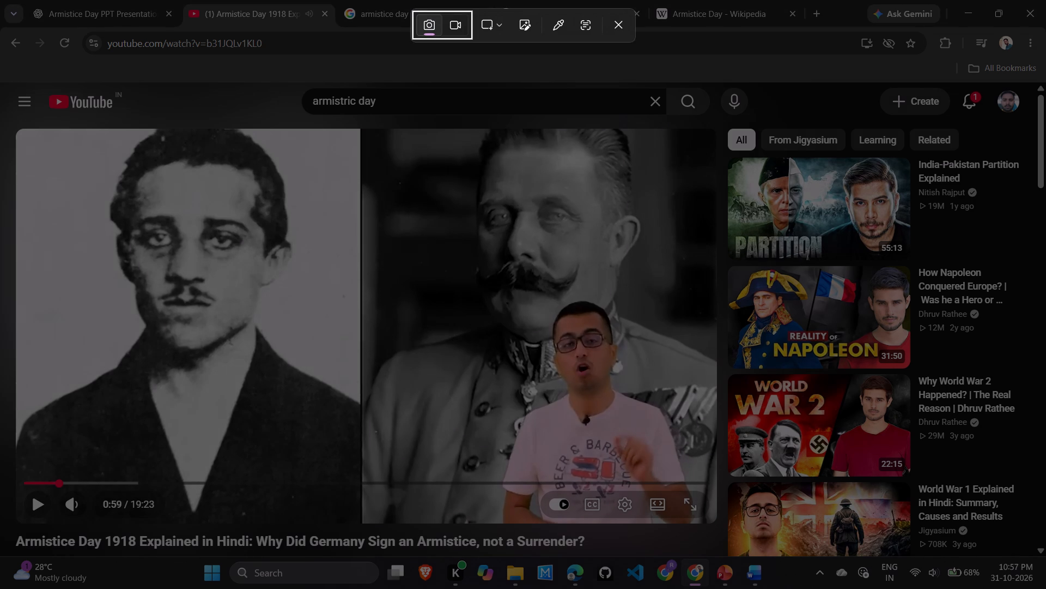
{"action": "left_click", "coordinate": [617, 27]}
Switch to the Armistice Day presentation in PowerPoint and add a Title and Content slide after slide 4.
{"action": "left_click", "coordinate": [745, 572]}
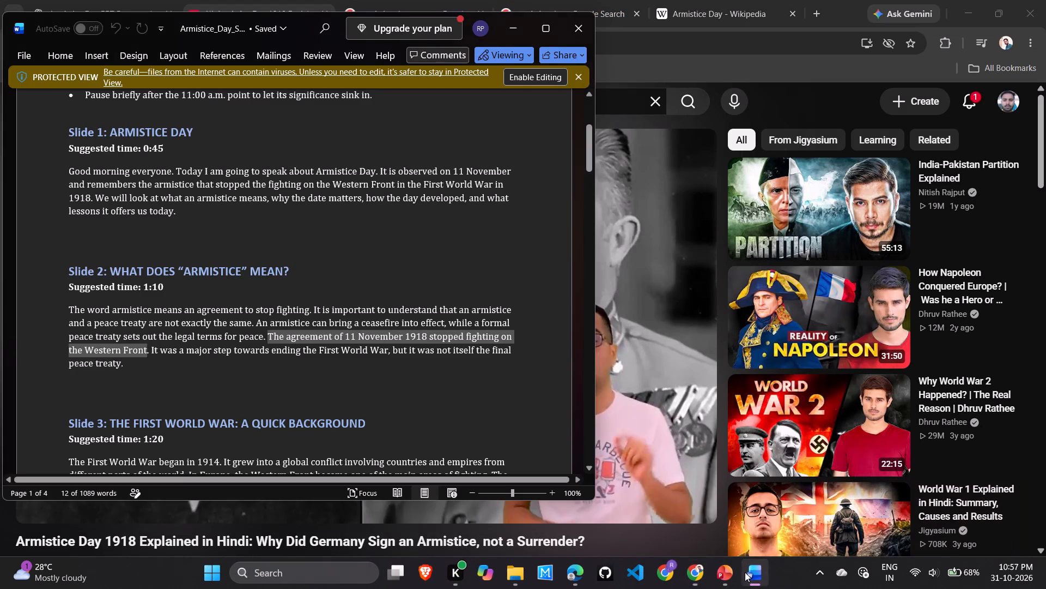
{"action": "left_click", "coordinate": [718, 582]}
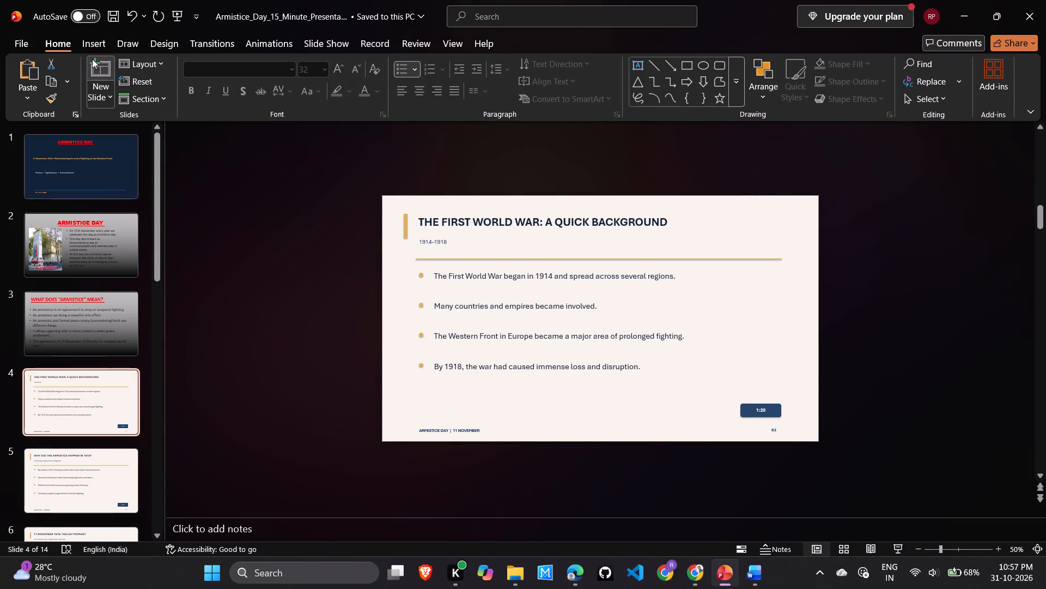
{"action": "left_click", "coordinate": [105, 93]}
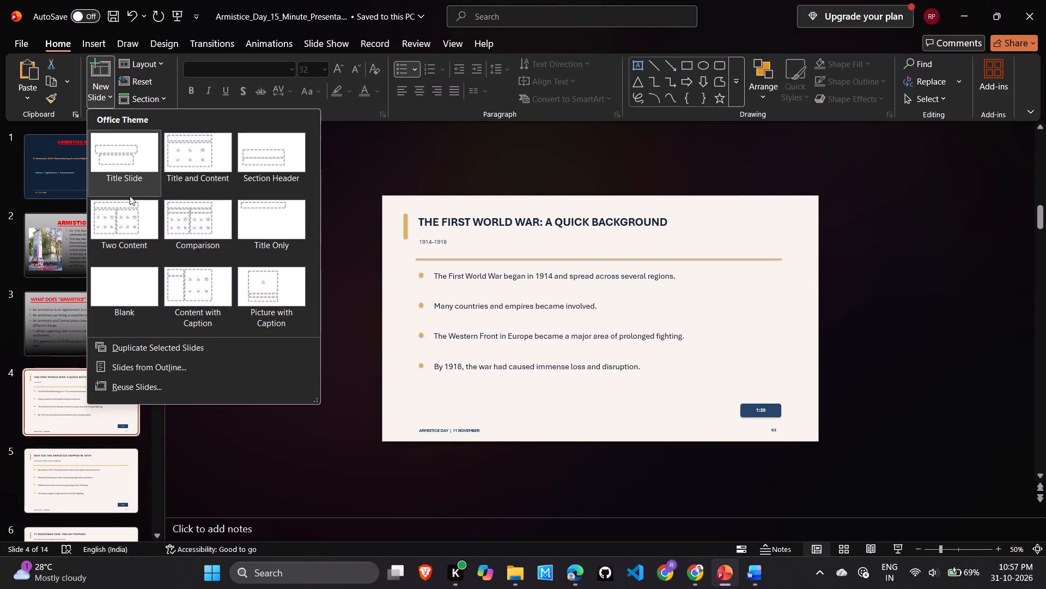
{"action": "left_click", "coordinate": [192, 155]}
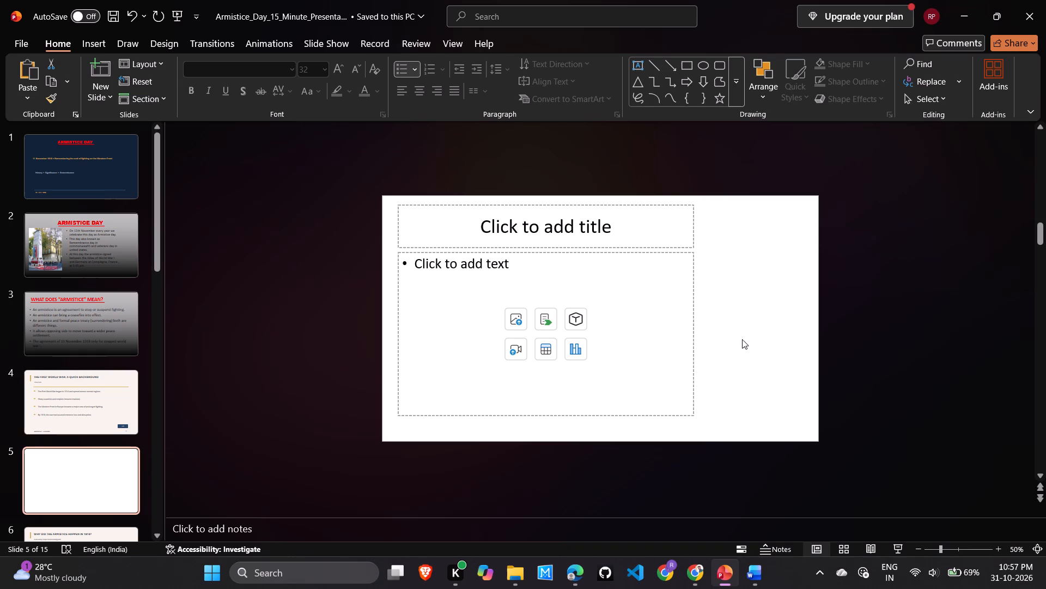
Draw a rectangle covering the whole new slide, about 19.05 cm high and 33.87 cm wide.
{"action": "right_click", "coordinate": [779, 242]}
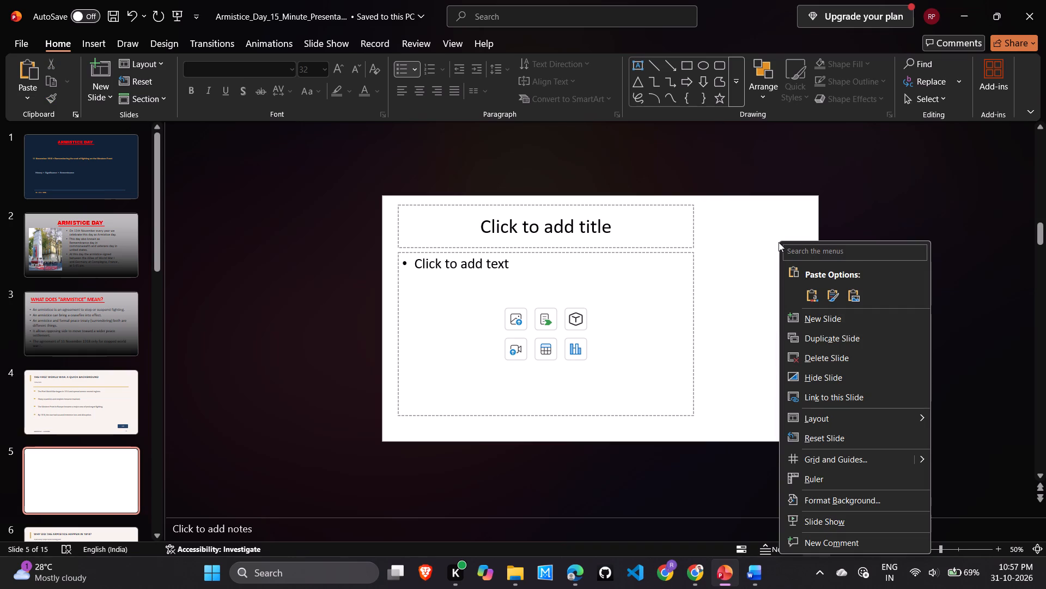
{"action": "left_click", "coordinate": [685, 59]}
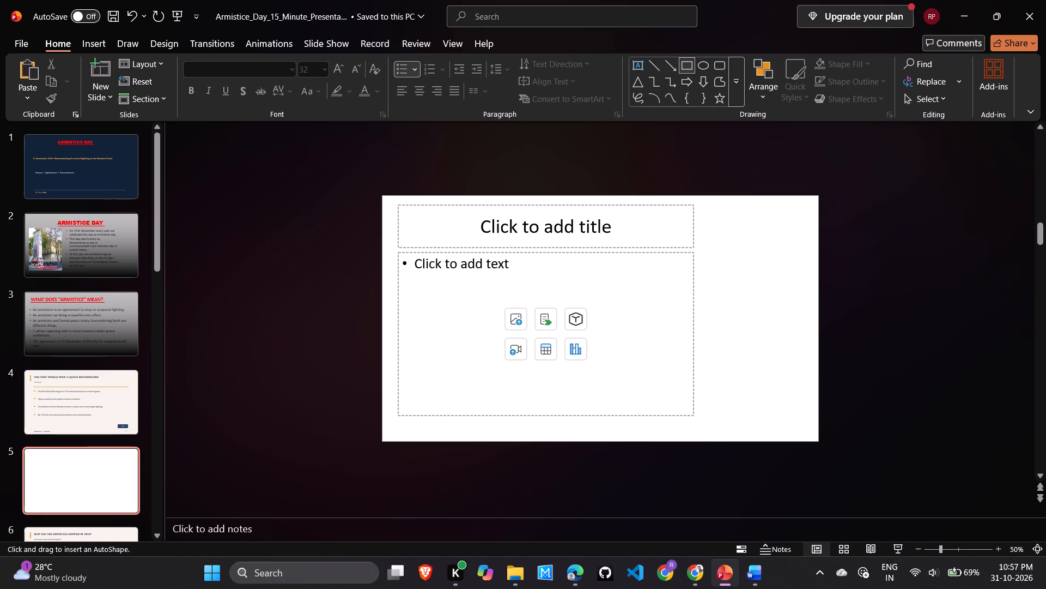
{"action": "left_click_drag", "start_coordinate": [392, 199], "coordinate": [819, 436]}
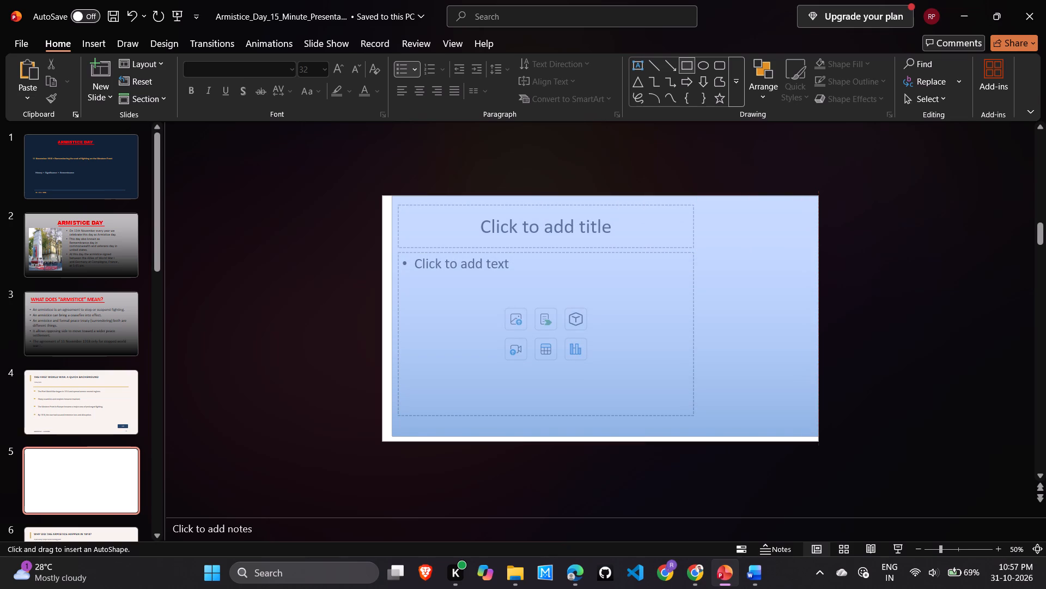
{"action": "left_click_drag", "start_coordinate": [819, 436], "coordinate": [819, 443]}
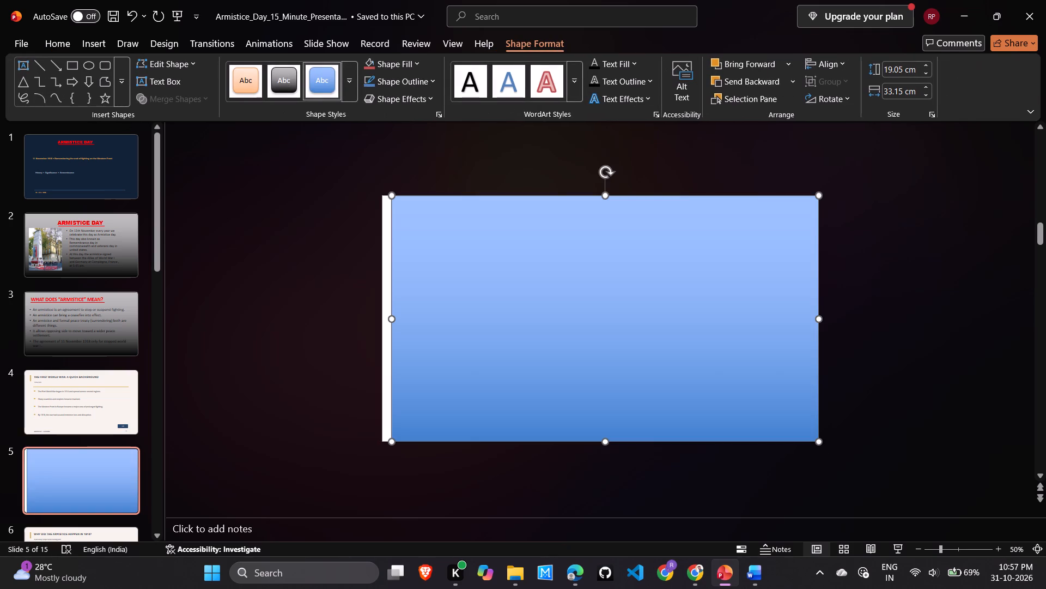
{"action": "left_click_drag", "start_coordinate": [394, 197], "coordinate": [385, 196]}
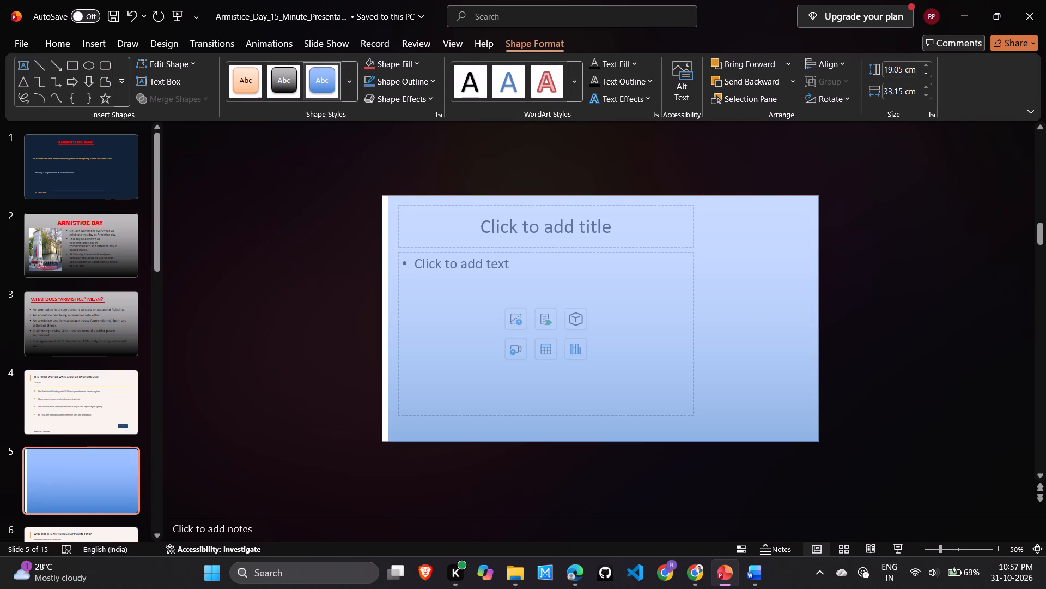
{"action": "left_click_drag", "start_coordinate": [385, 196], "coordinate": [382, 196]}
Apply the grey-to-black gradient shape style to the full-slide rectangle.
{"action": "right_click", "coordinate": [738, 312]}
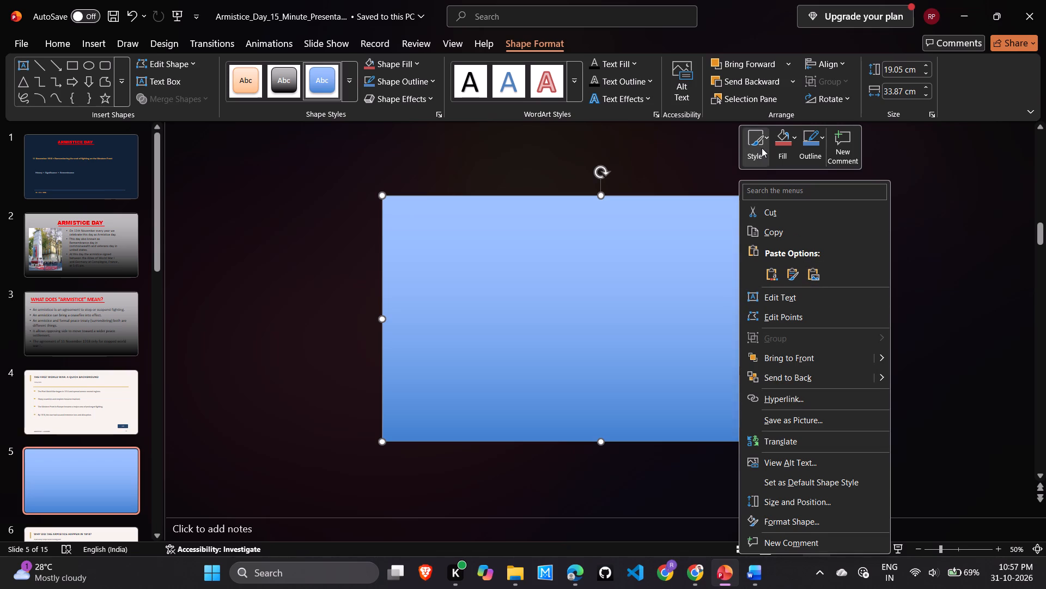
{"action": "left_click", "coordinate": [767, 133]}
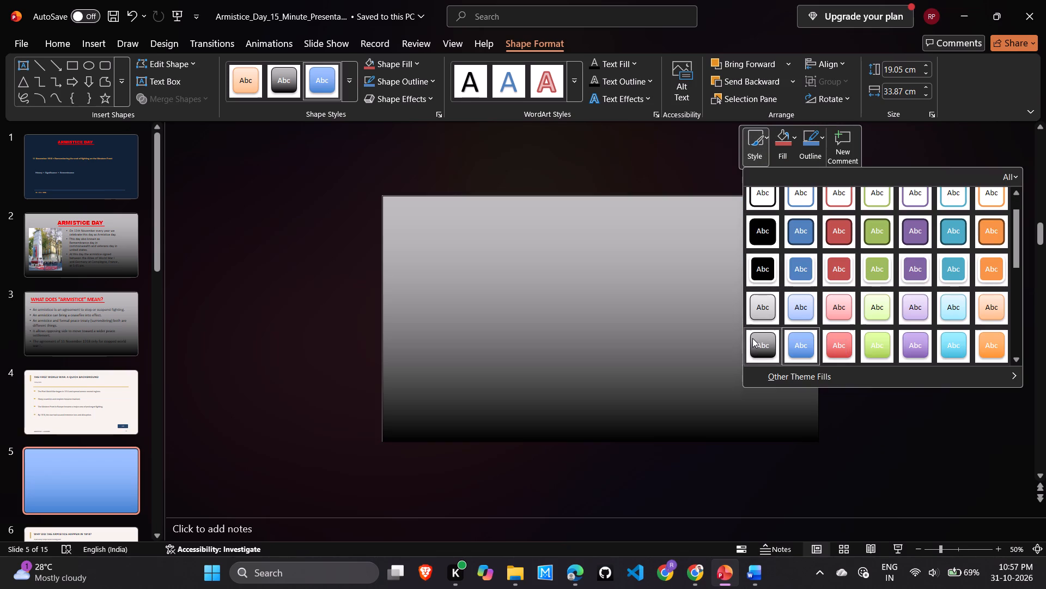
{"action": "left_click", "coordinate": [752, 338]}
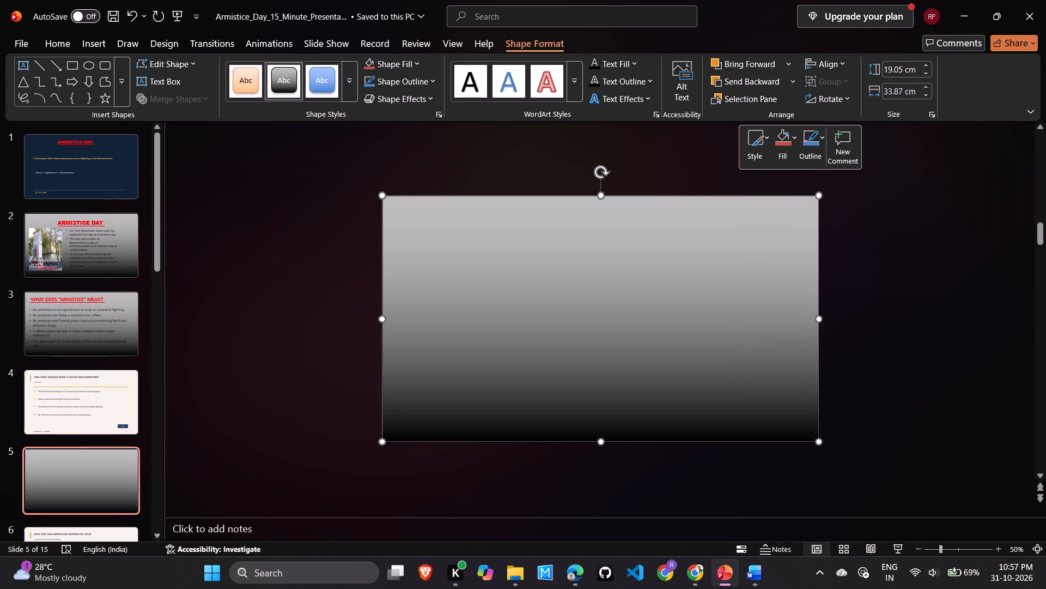
Move the rectangle down to uncover the title placeholder, then cut and paste the placeholder back in front of it.
{"action": "left_click_drag", "start_coordinate": [575, 280], "coordinate": [577, 323]}
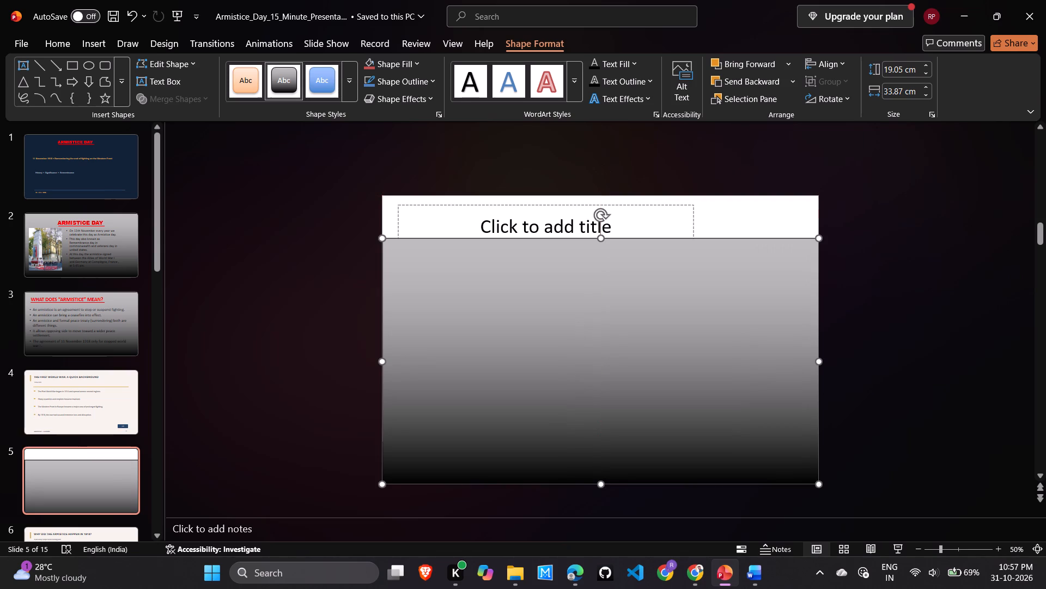
{"action": "left_click", "coordinate": [542, 218]}
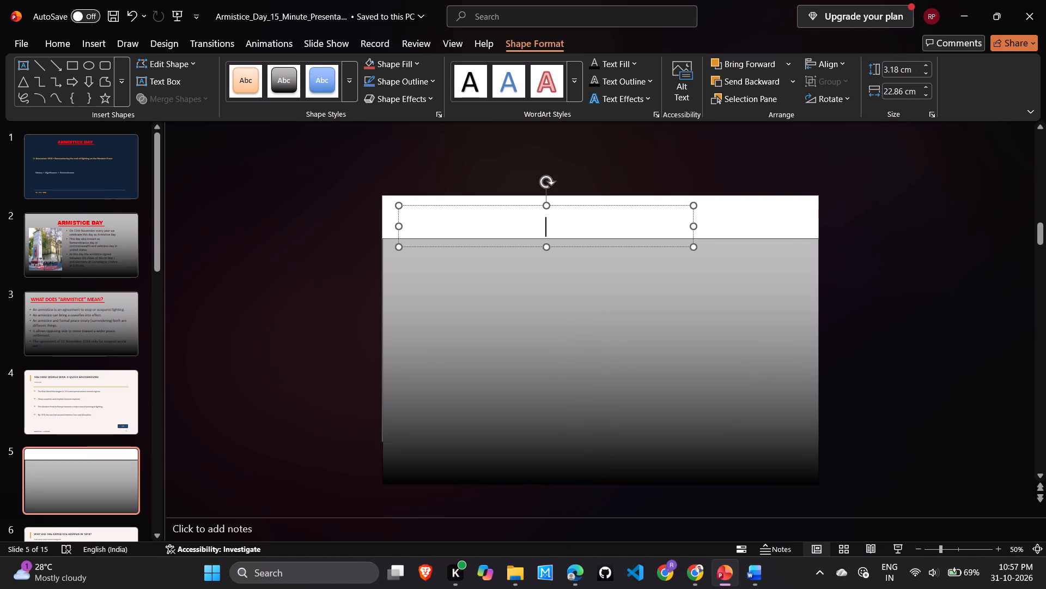
{"action": "left_click", "coordinate": [402, 206]}
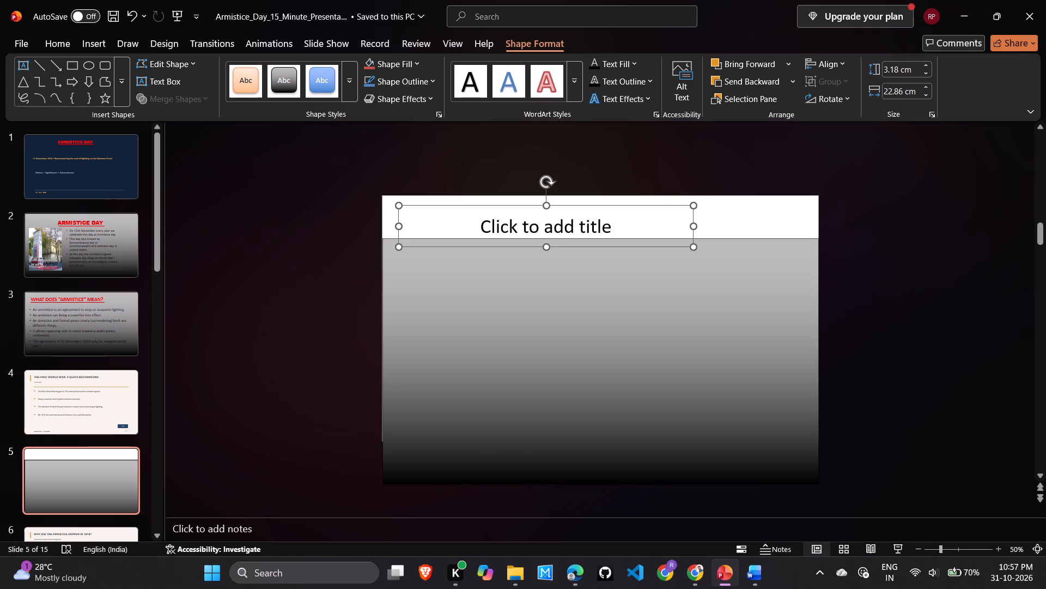
{"action": "right_click", "coordinate": [402, 206]}
{"action": "left_click", "coordinate": [459, 226]}
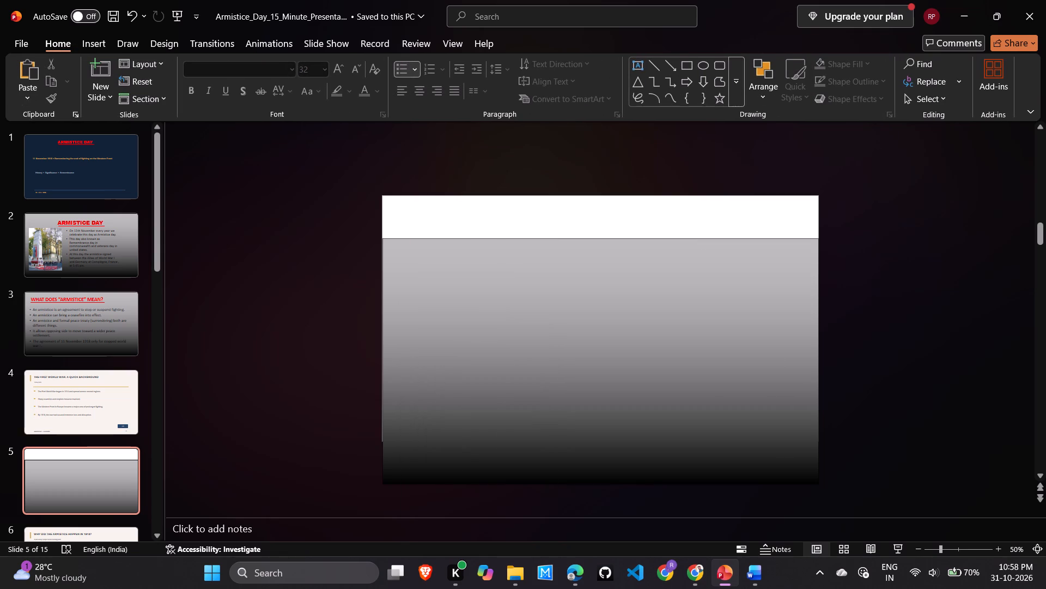
{"action": "left_click", "coordinate": [481, 274]}
{"action": "key", "text": "ctrl+v"}
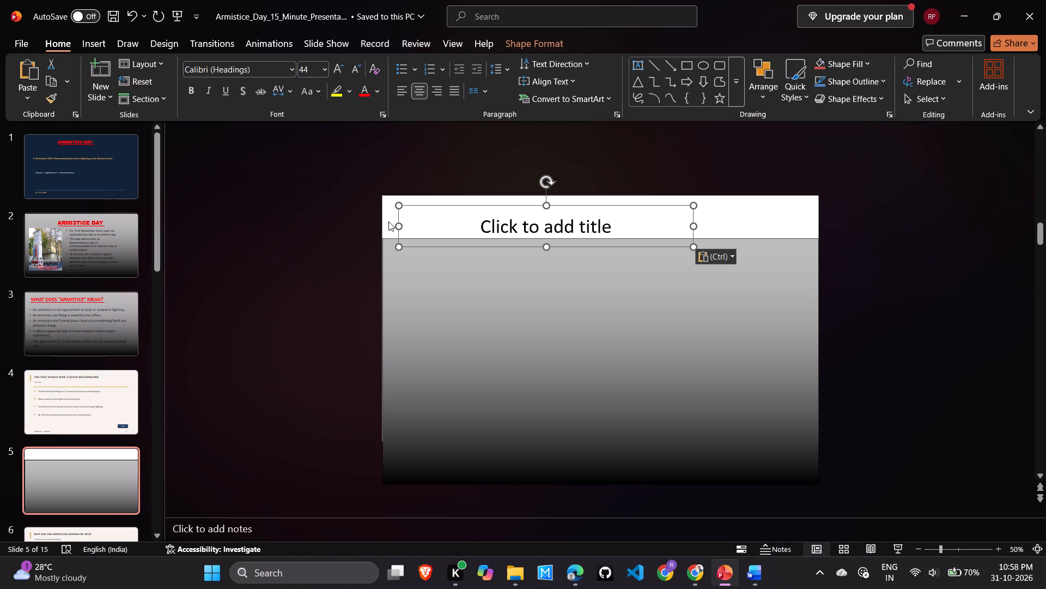
{"action": "left_click", "coordinate": [388, 221]}
Shift the rectangle aside to uncover the content placeholder, then cut and paste the placeholder back in front of it.
{"action": "left_click_drag", "start_coordinate": [398, 254], "coordinate": [400, 254]}
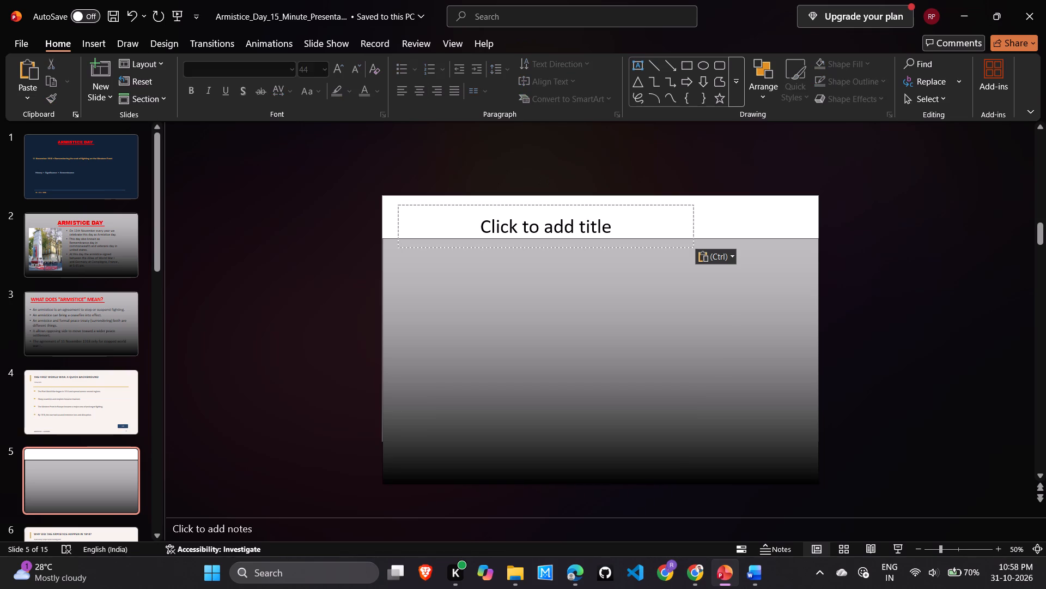
{"action": "left_click_drag", "start_coordinate": [400, 254], "coordinate": [445, 218]}
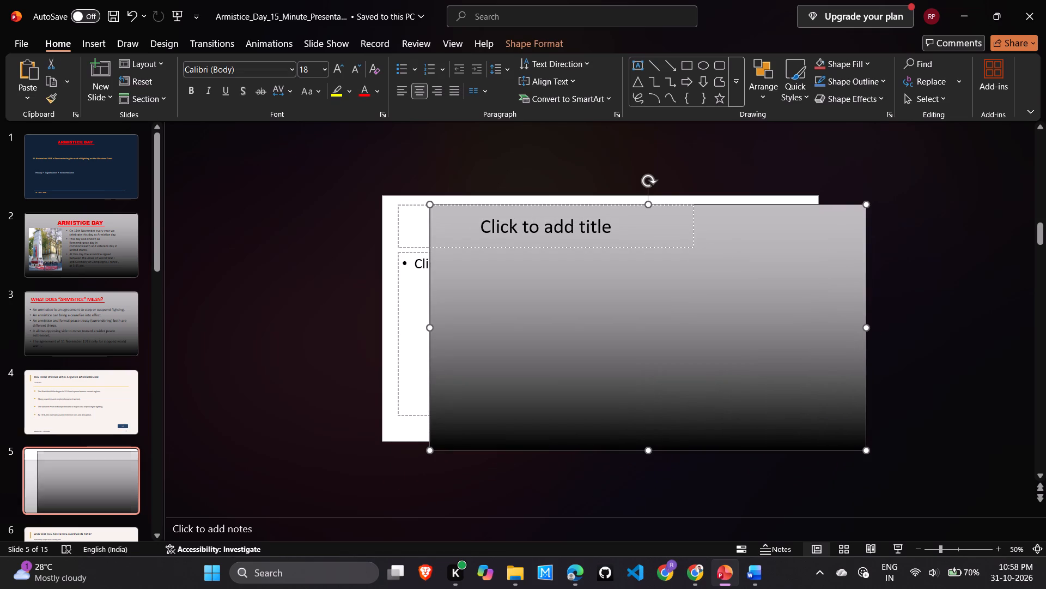
{"action": "left_click", "coordinate": [415, 305]}
{"action": "right_click", "coordinate": [415, 305]}
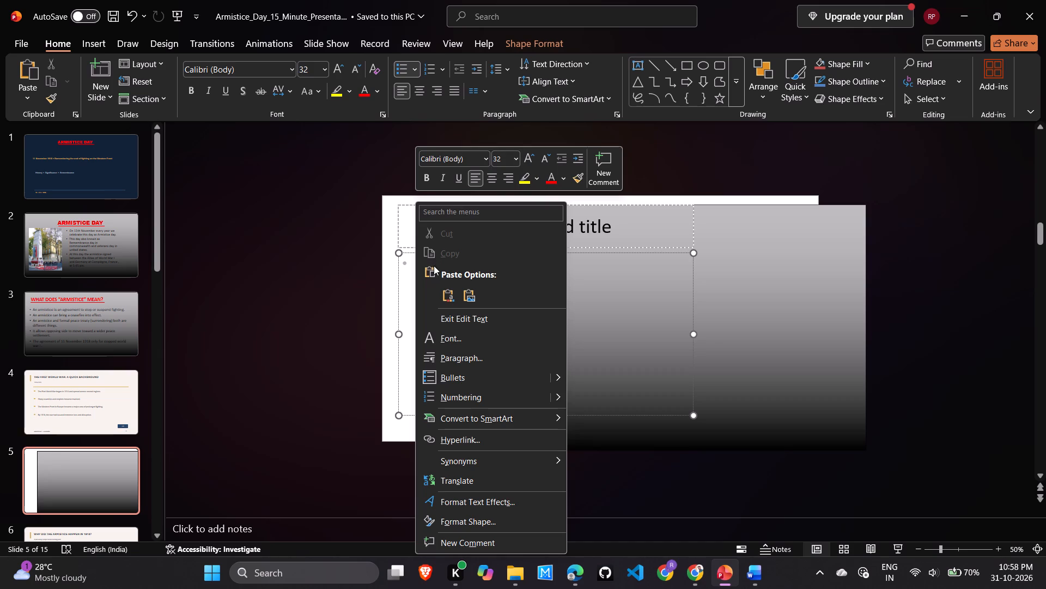
{"action": "left_click", "coordinate": [398, 308]}
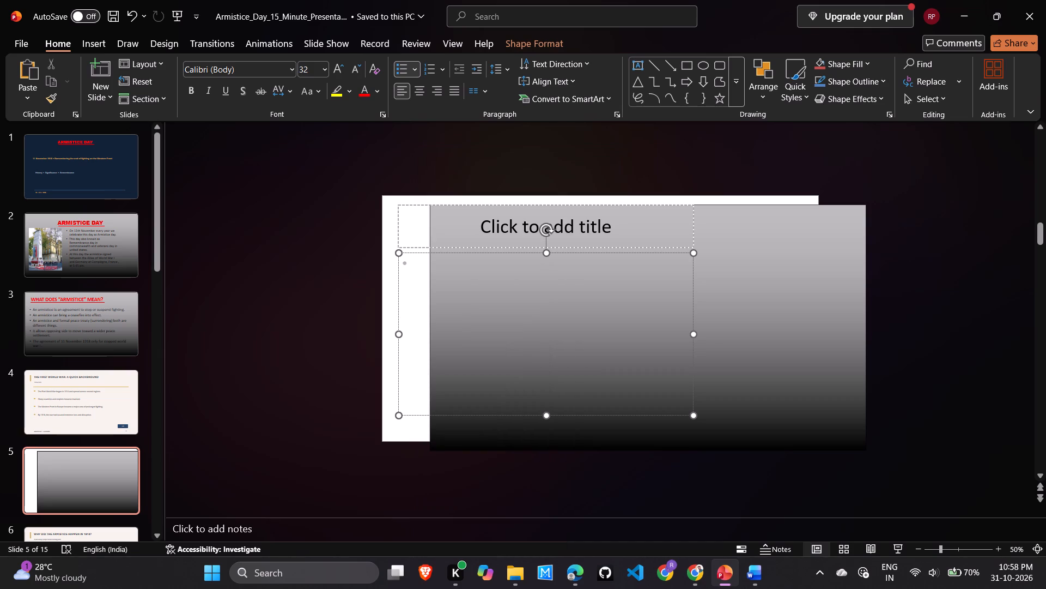
{"action": "right_click", "coordinate": [398, 251]}
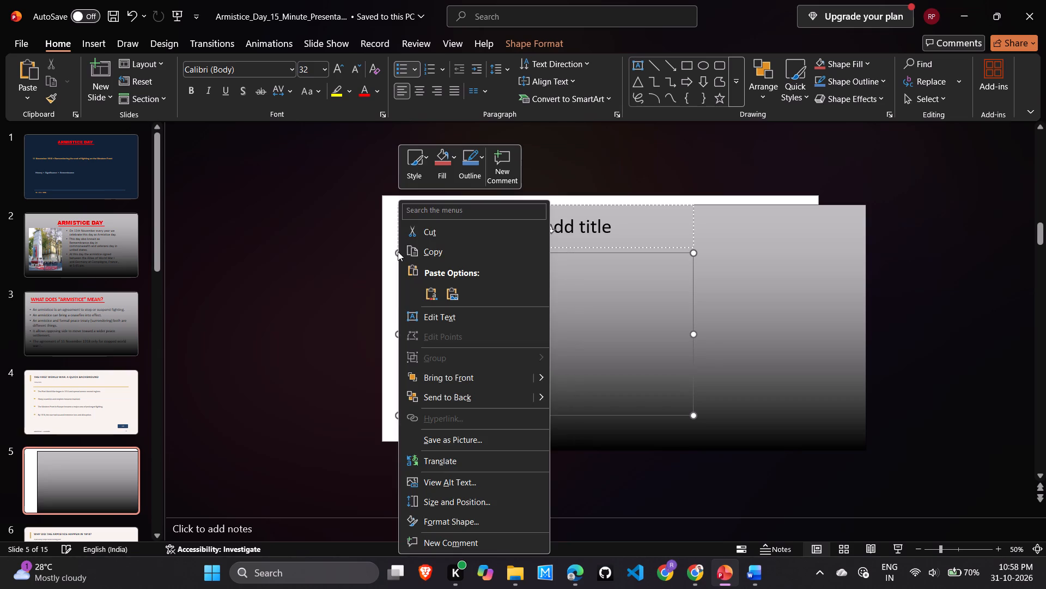
{"action": "left_click", "coordinate": [432, 233]}
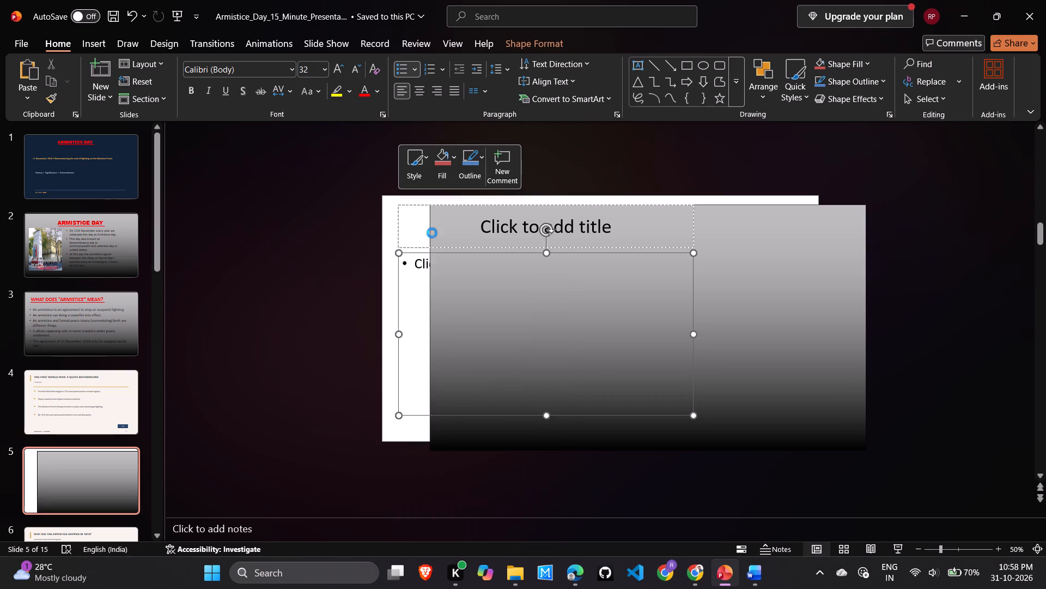
{"action": "left_click", "coordinate": [500, 315]}
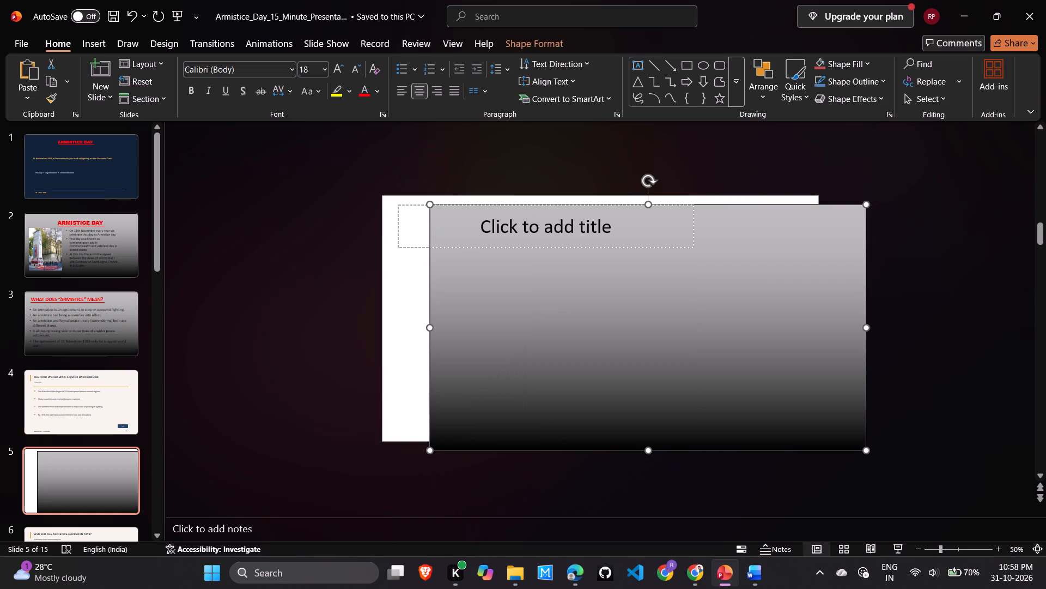
{"action": "key", "text": "ctrl+v"}
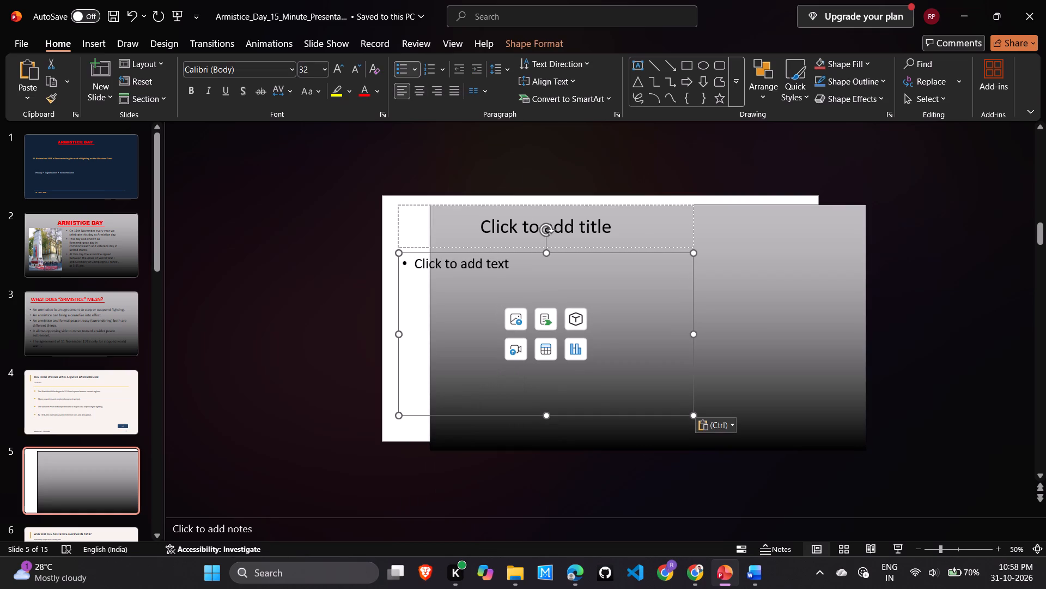
Move the gradient rectangle back into alignment with the slide edges, behind both placeholders, and deselect it.
{"action": "left_click_drag", "start_coordinate": [752, 234], "coordinate": [723, 229]}
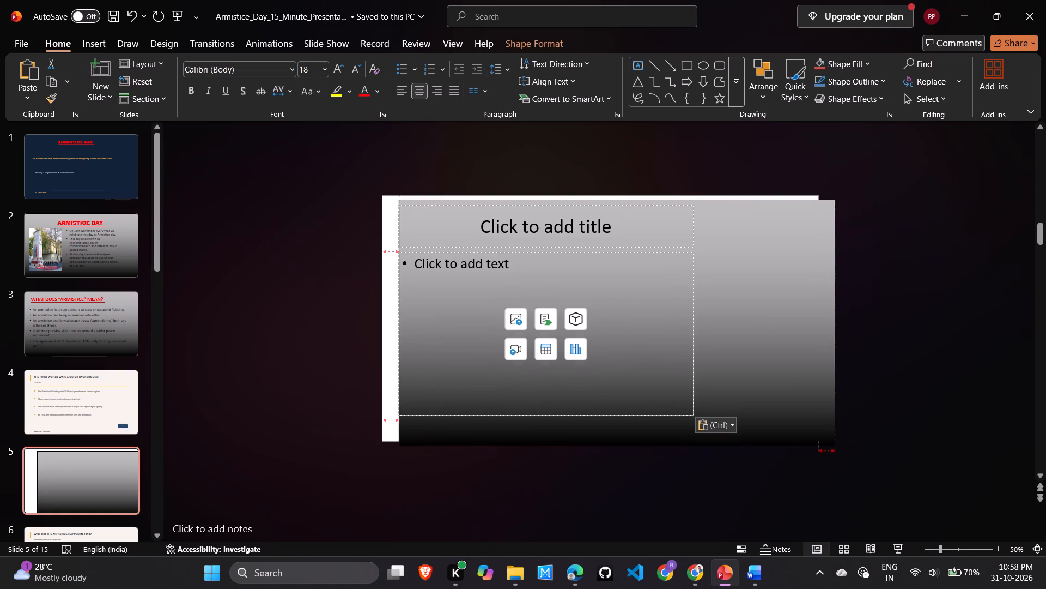
{"action": "left_click_drag", "start_coordinate": [723, 229], "coordinate": [708, 224]}
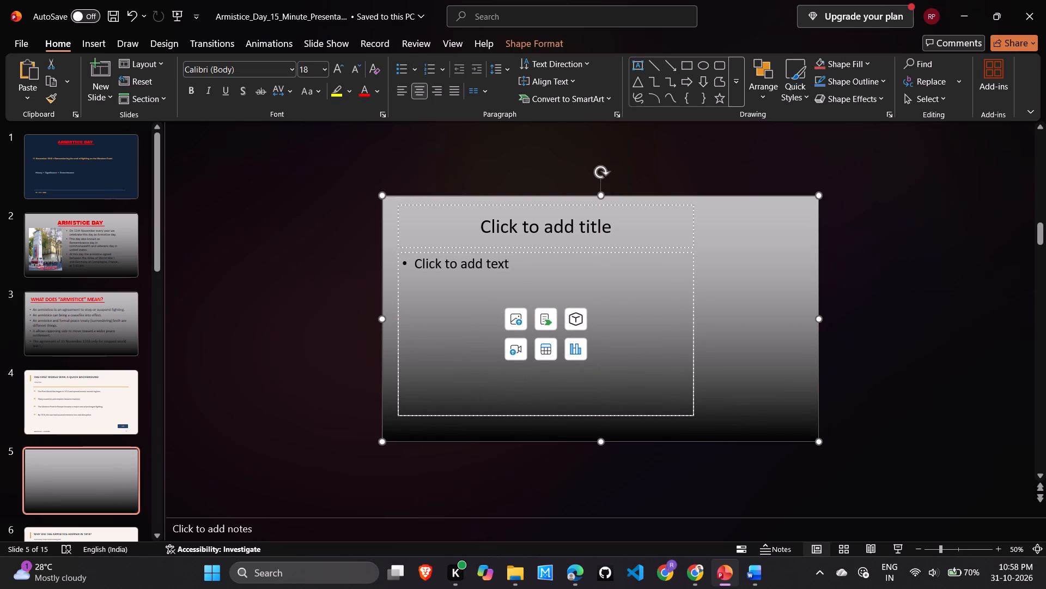
{"action": "left_click", "coordinate": [178, 377]}
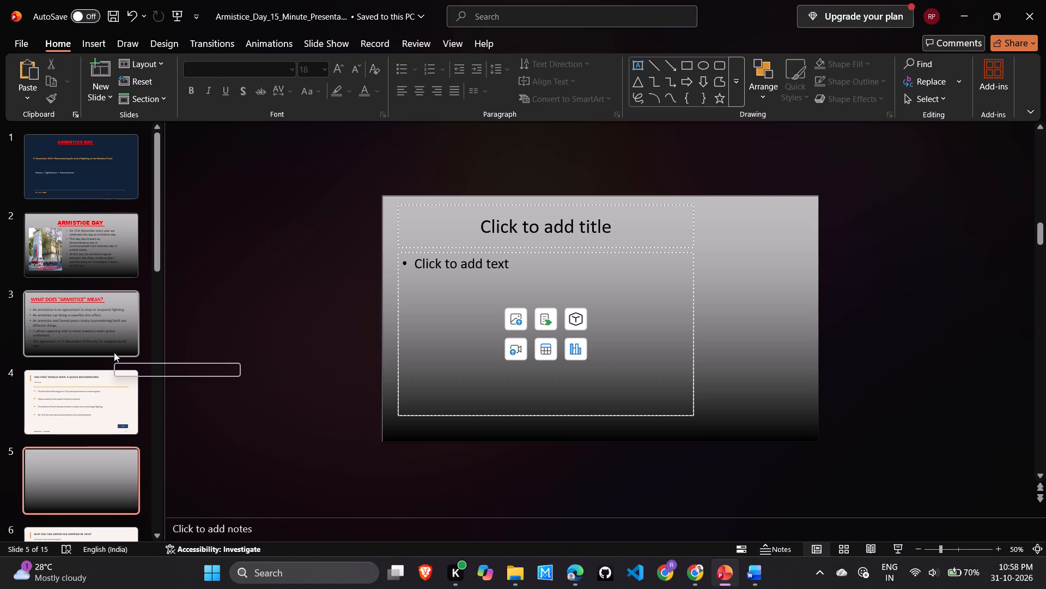
Duplicate the blank gradient slide 5 and compare the copy with the original.
{"action": "left_click", "coordinate": [99, 471]}
{"action": "left_click", "coordinate": [80, 479]}
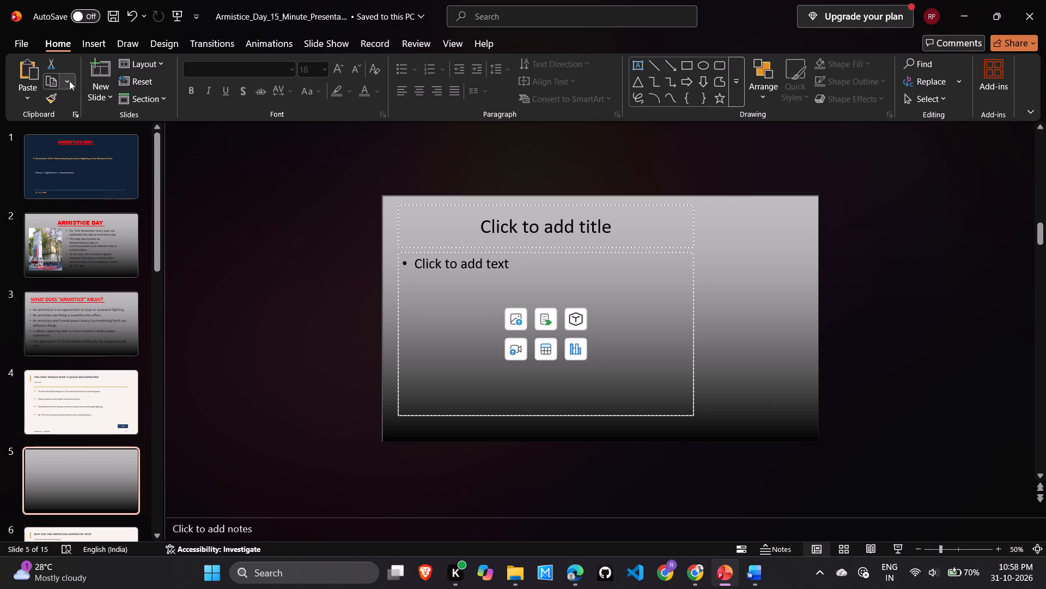
{"action": "right_click", "coordinate": [720, 239]}
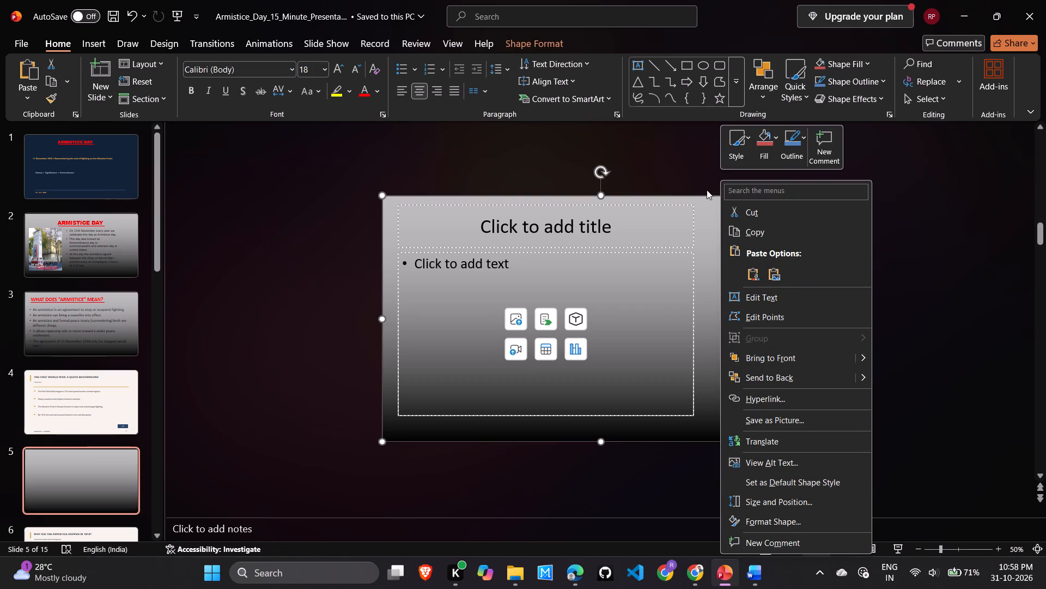
{"action": "left_click", "coordinate": [551, 483]}
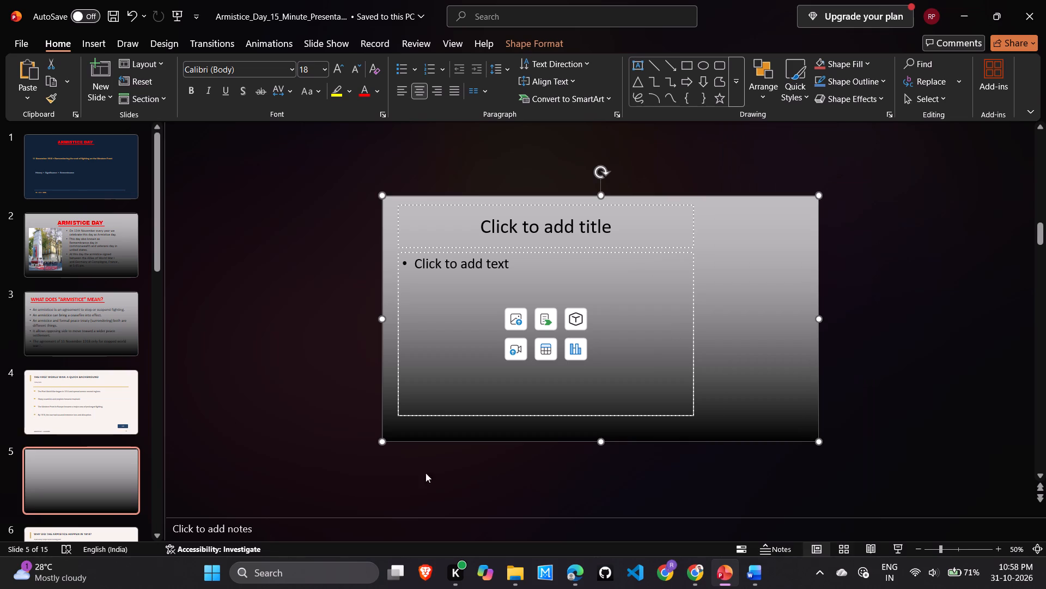
{"action": "right_click", "coordinate": [111, 497]}
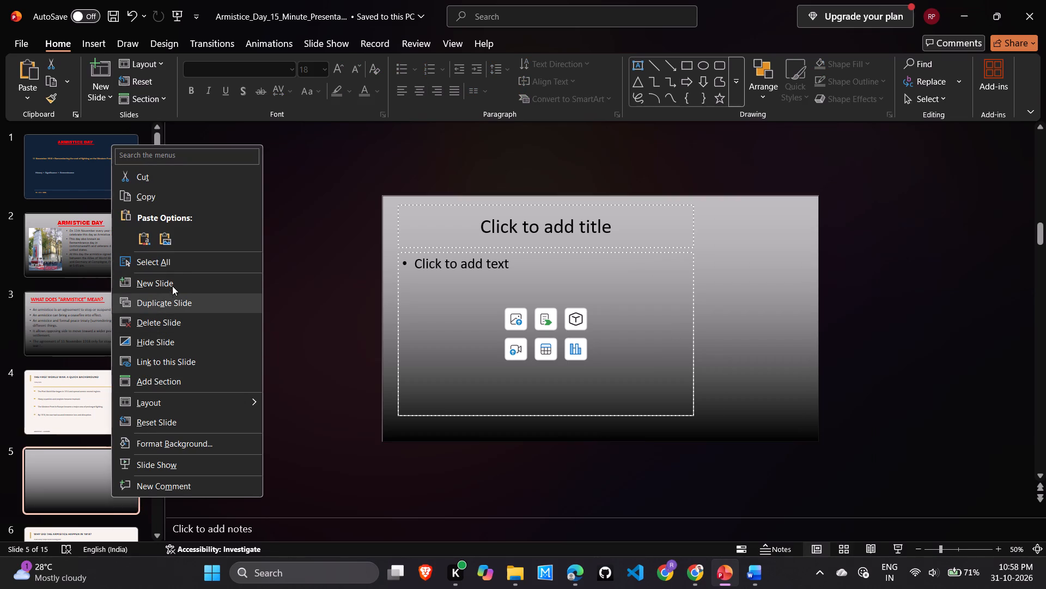
{"action": "left_click", "coordinate": [181, 300]}
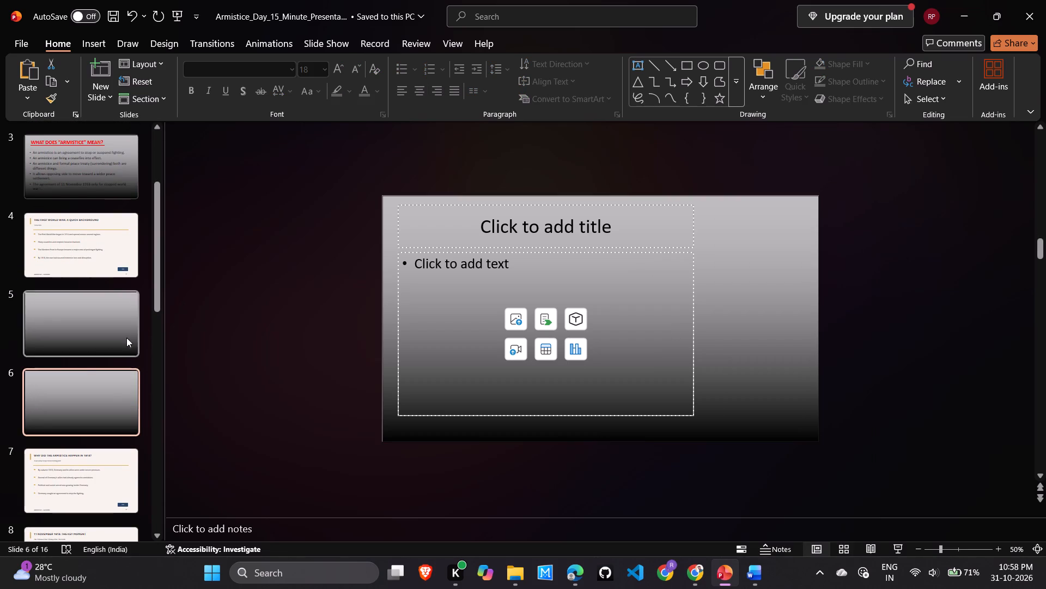
{"action": "left_click", "coordinate": [76, 389]}
{"action": "left_click", "coordinate": [101, 305]}
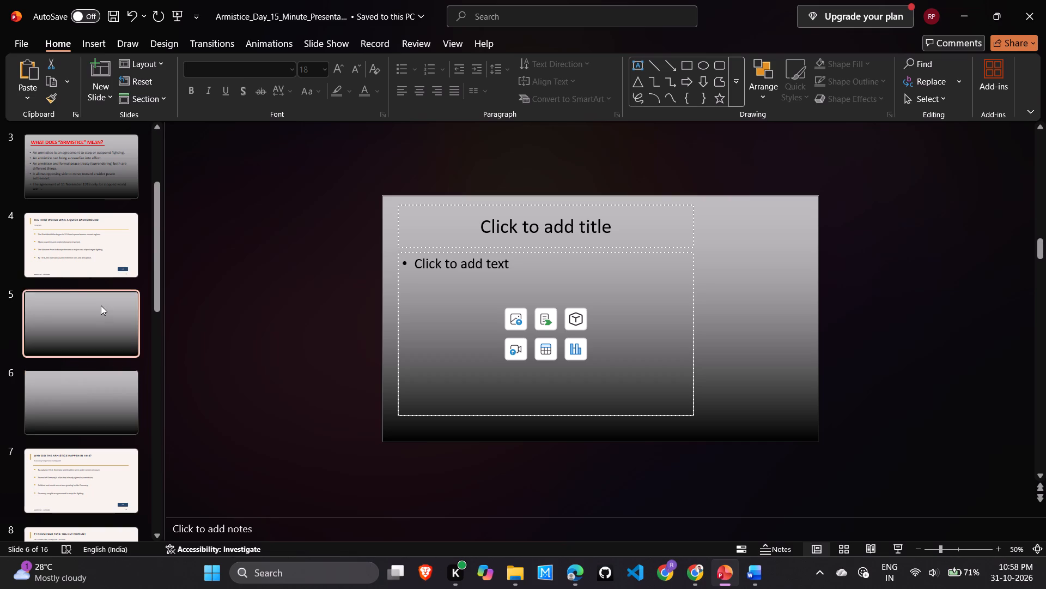
{"action": "left_click", "coordinate": [82, 404]}
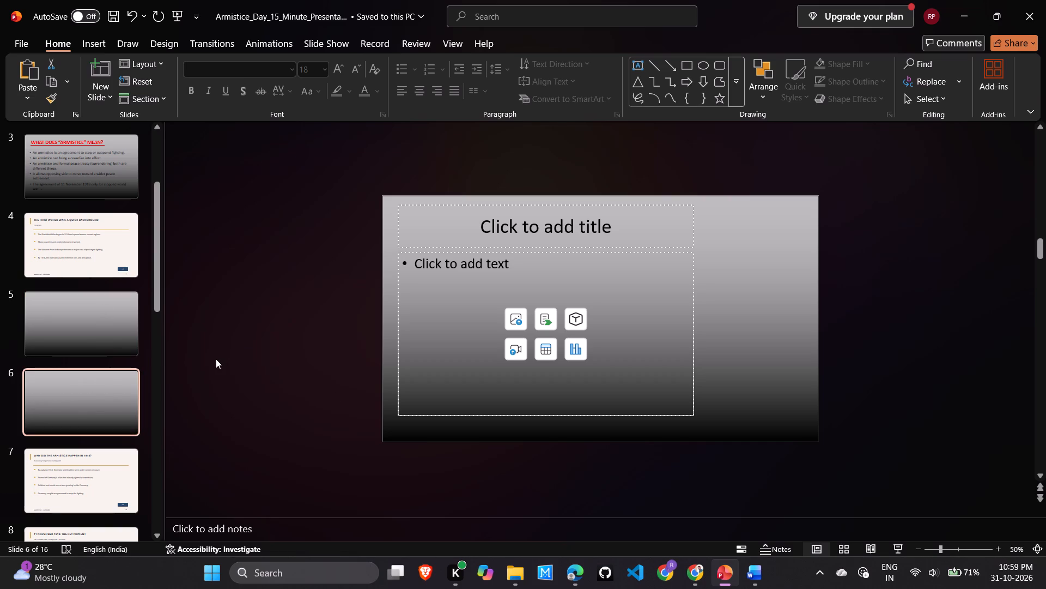
{"action": "left_click", "coordinate": [88, 301]}
Copy the title "THE FIRST WORLD WAR: A QUICK BACKGROUND" from slide 4 into the title placeholder of gradient slide 5.
{"action": "left_click", "coordinate": [51, 195]}
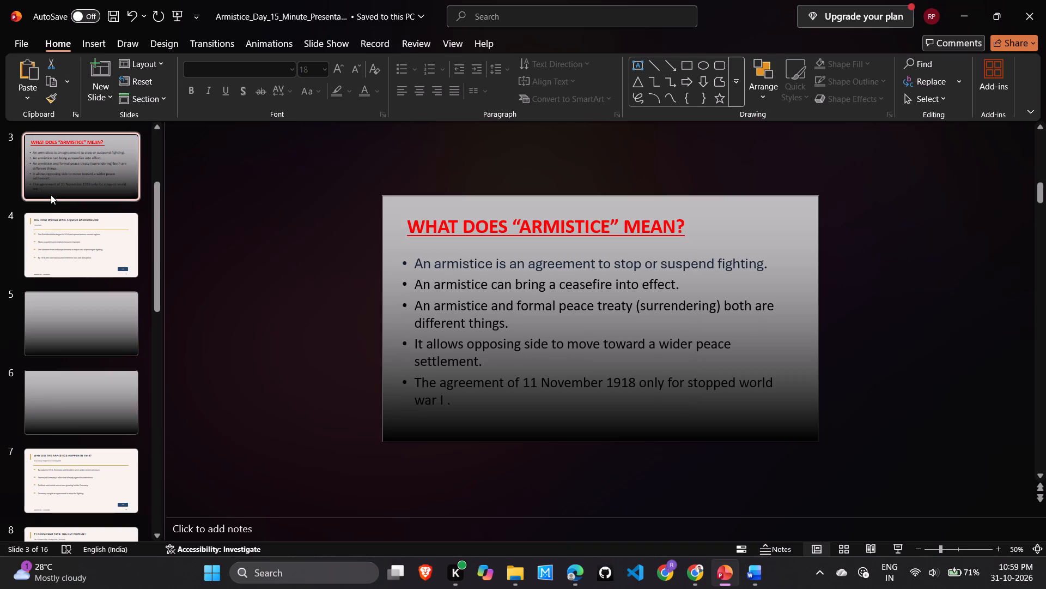
{"action": "left_click", "coordinate": [57, 239]}
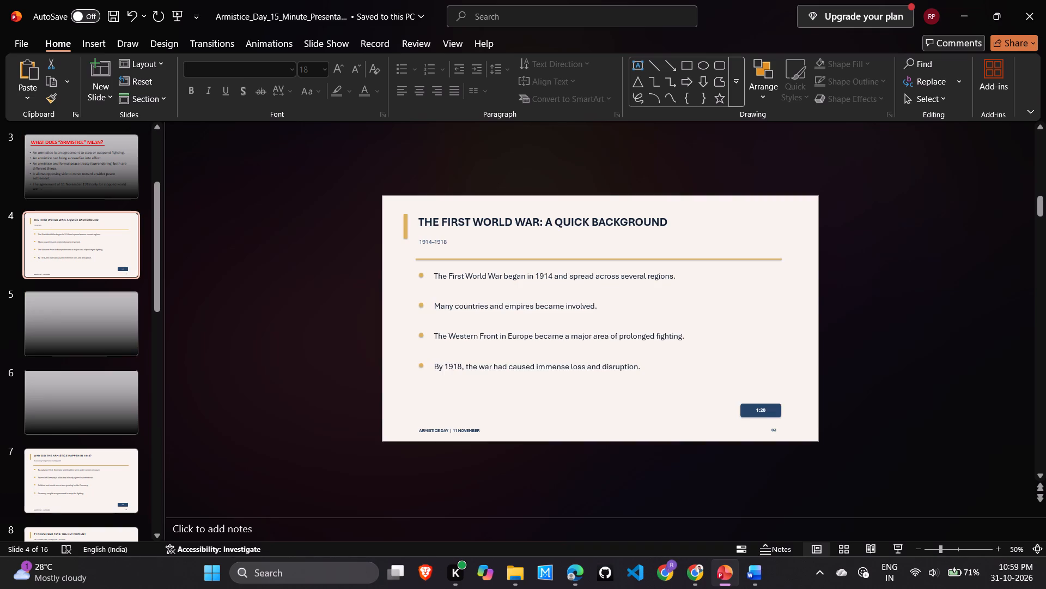
{"action": "left_click_drag", "start_coordinate": [666, 221], "coordinate": [430, 214]}
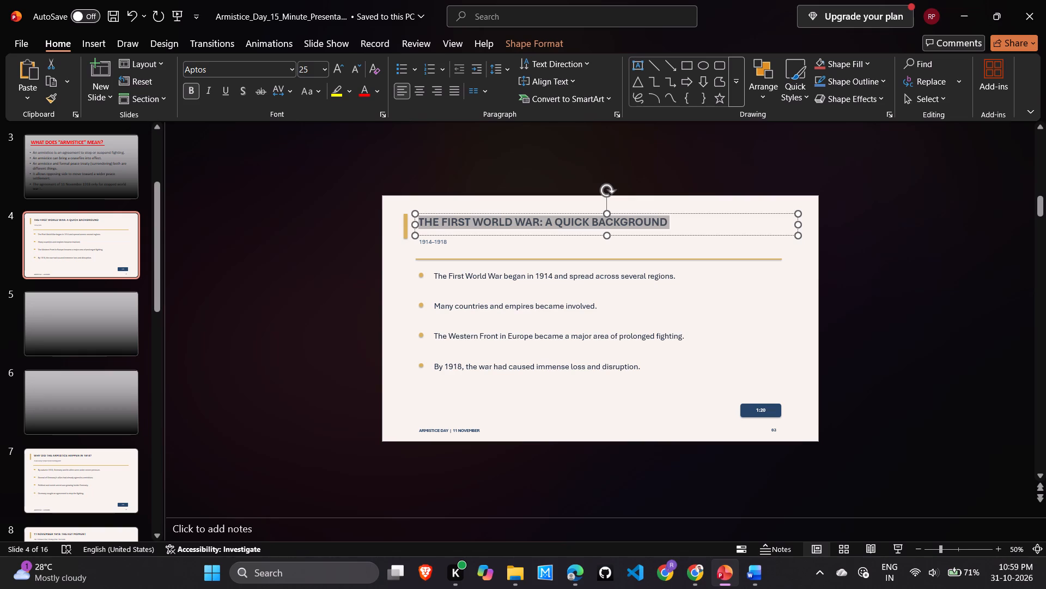
{"action": "left_click_drag", "start_coordinate": [430, 214], "coordinate": [430, 214]}
{"action": "key", "text": "ctrl+c"}
{"action": "scroll", "coordinate": [126, 390], "scroll_direction": "down", "scroll_amount": 1}
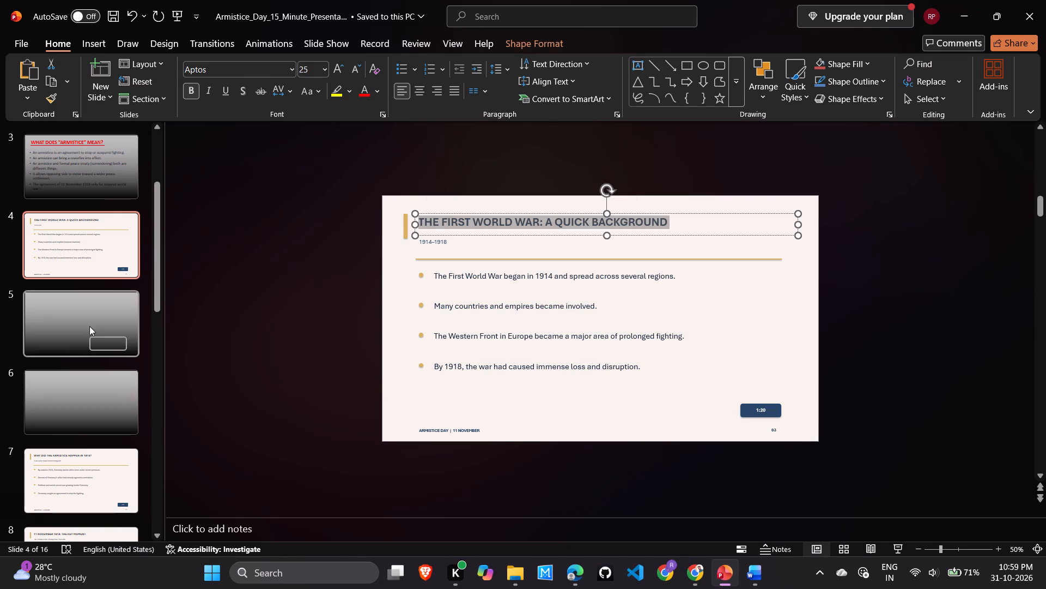
{"action": "left_click", "coordinate": [89, 326]}
{"action": "left_click", "coordinate": [89, 326]}
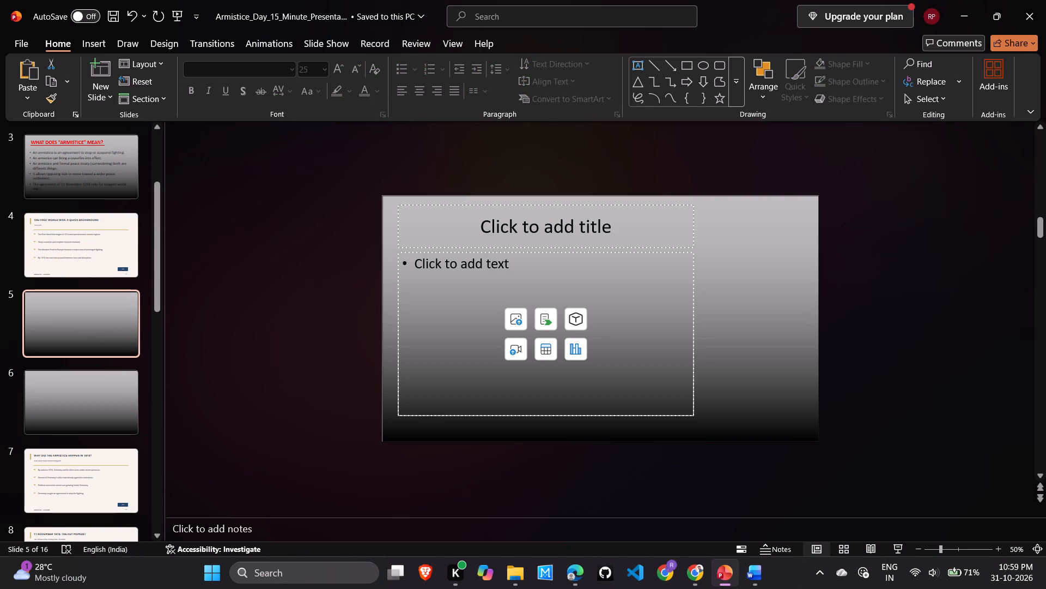
{"action": "left_click", "coordinate": [447, 229]}
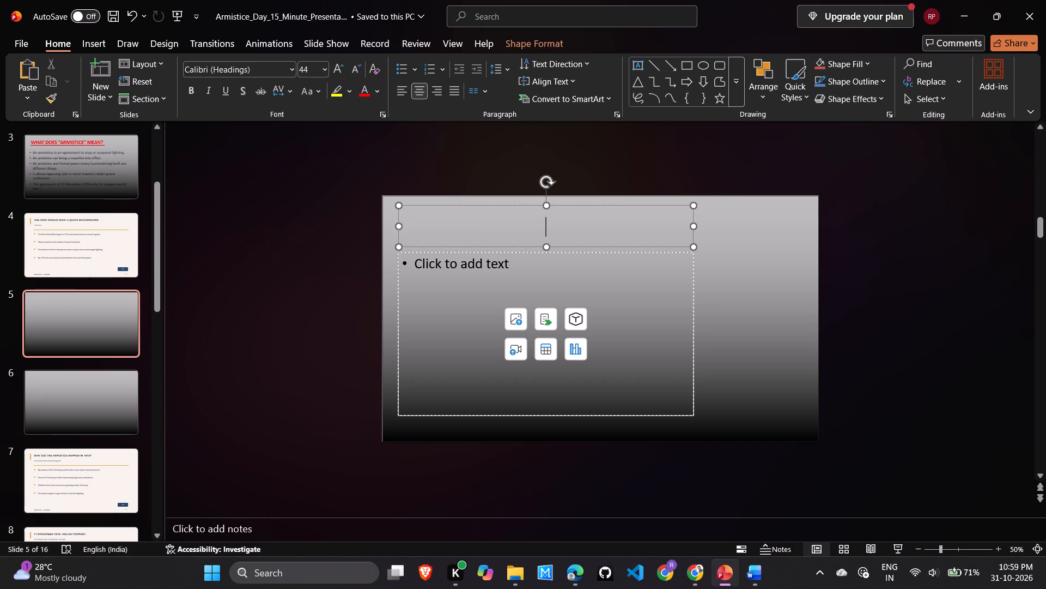
{"action": "key", "text": "ctrl+v"}
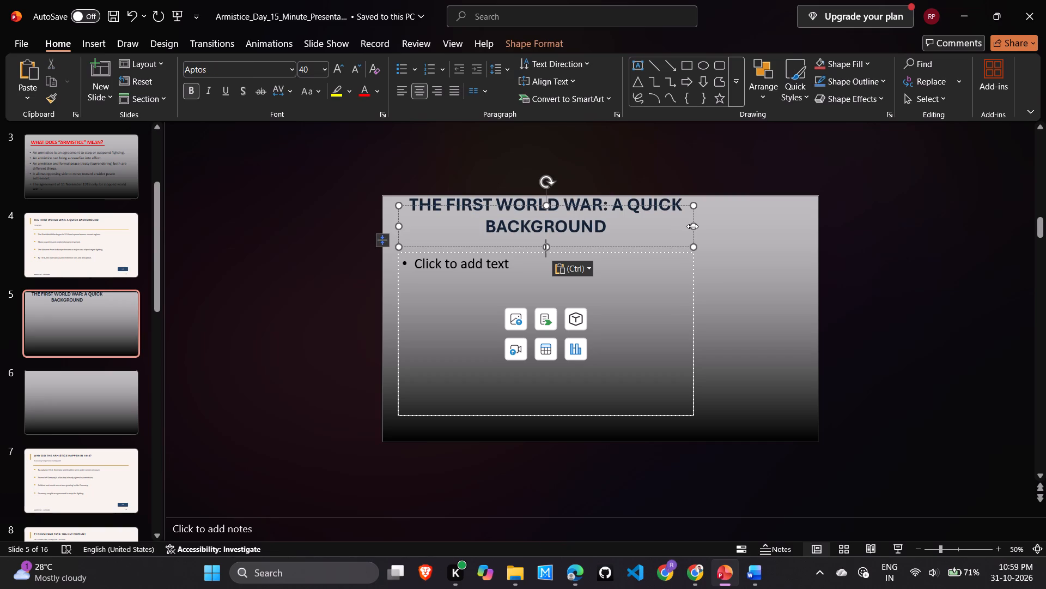
Widen slide 5's title placeholder to just inside the slide's right edge so the title fits on one line.
{"action": "left_click_drag", "start_coordinate": [692, 226], "coordinate": [819, 215]}
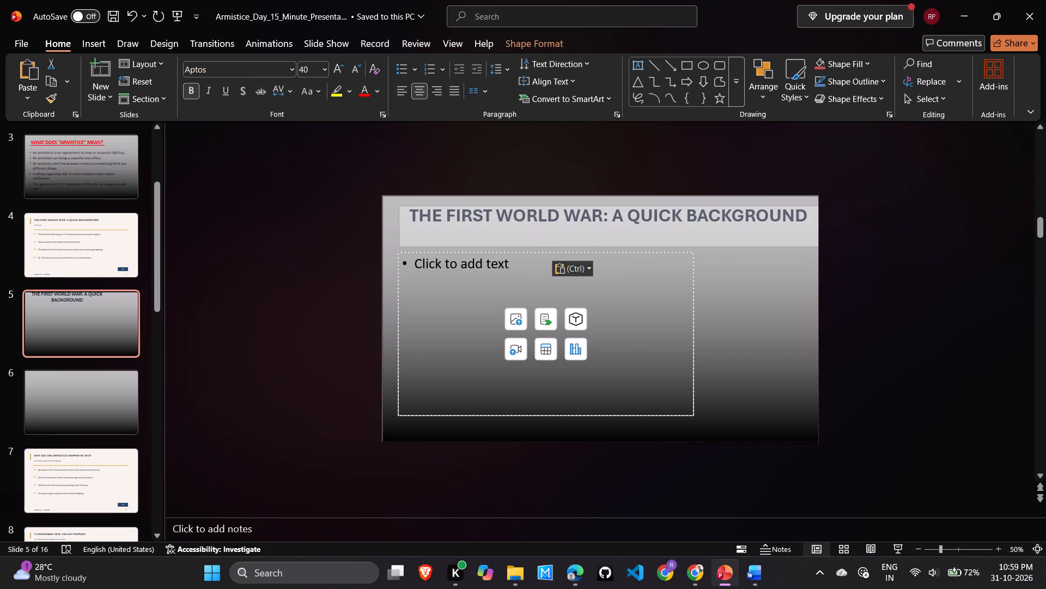
{"action": "left_click_drag", "start_coordinate": [819, 215], "coordinate": [813, 215]}
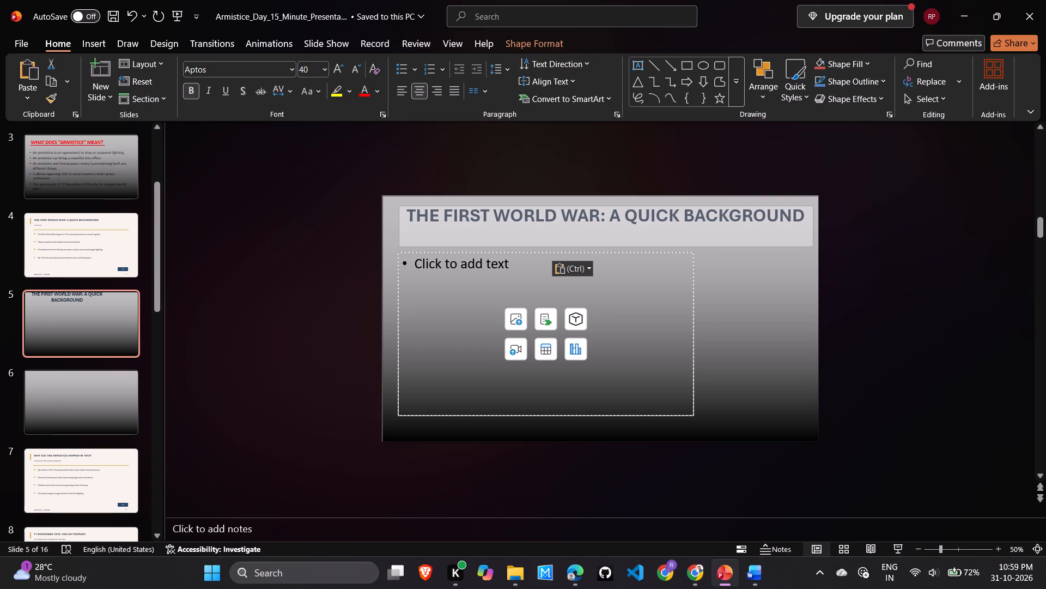
{"action": "left_click_drag", "start_coordinate": [813, 215], "coordinate": [815, 218]}
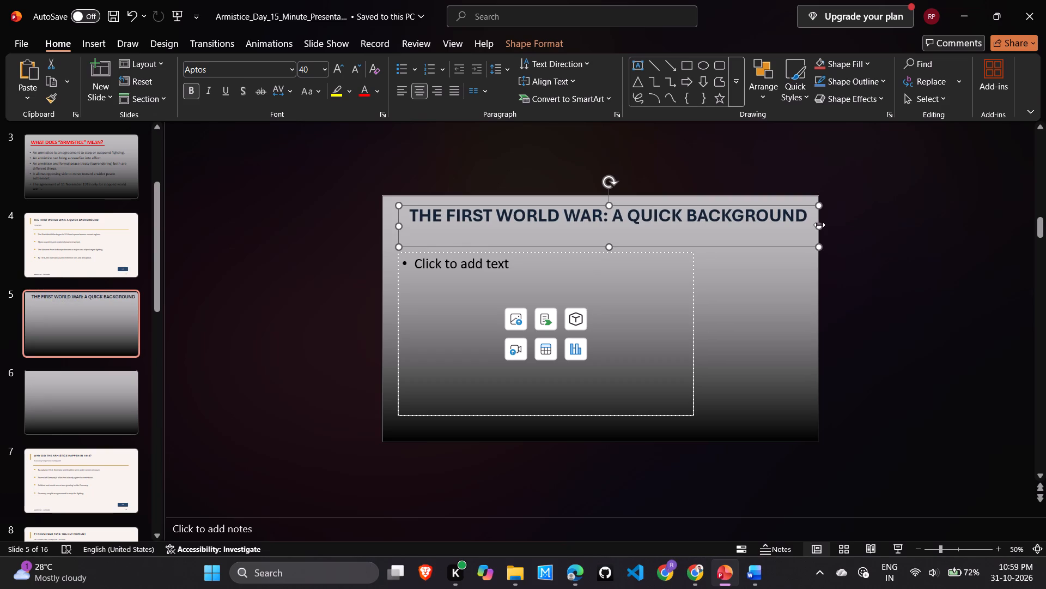
{"action": "left_click_drag", "start_coordinate": [819, 225], "coordinate": [812, 225]}
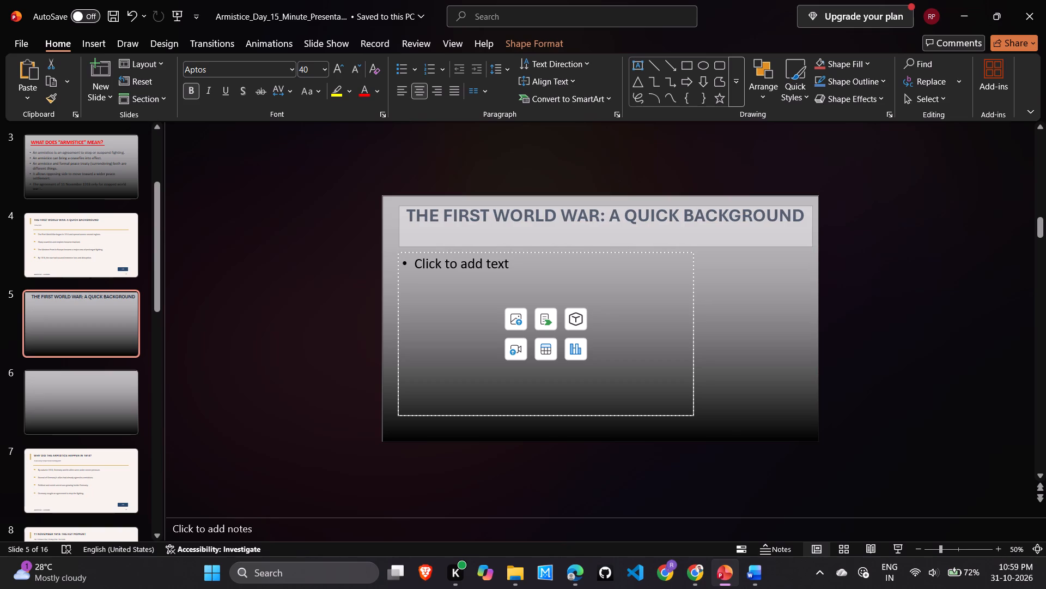
{"action": "left_click_drag", "start_coordinate": [812, 225], "coordinate": [811, 224]}
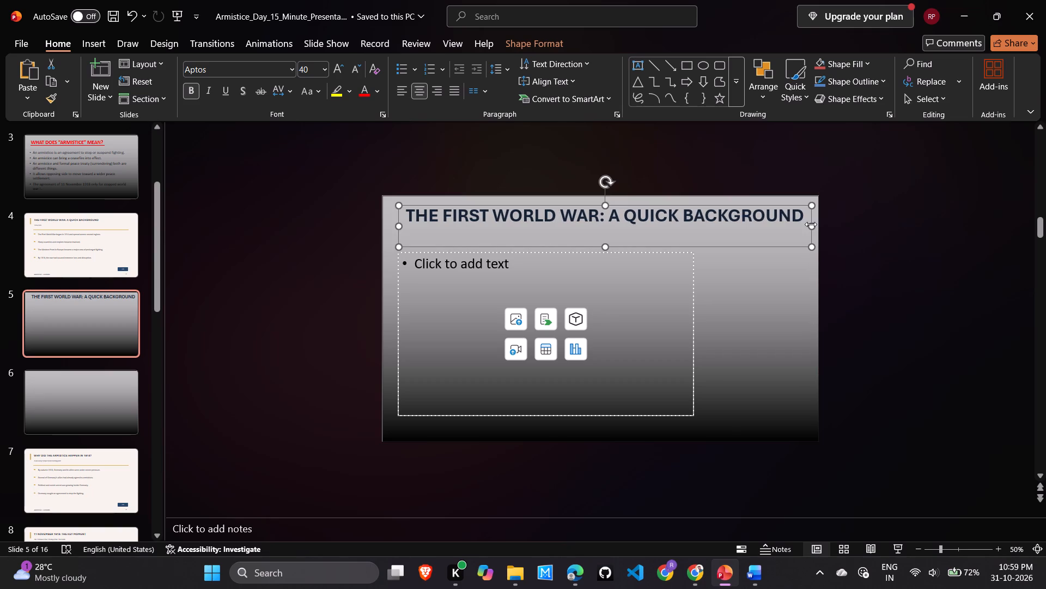
Widen slide 5's content placeholder to the right until it matches the width of the title placeholder.
{"action": "left_click", "coordinate": [624, 342]}
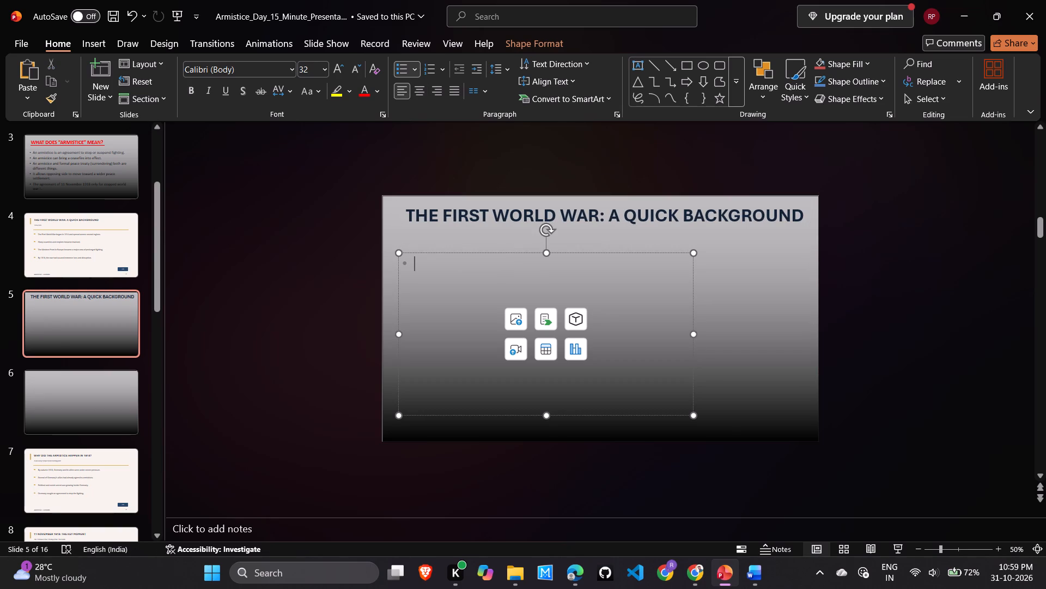
{"action": "left_click_drag", "start_coordinate": [694, 334], "coordinate": [700, 333]}
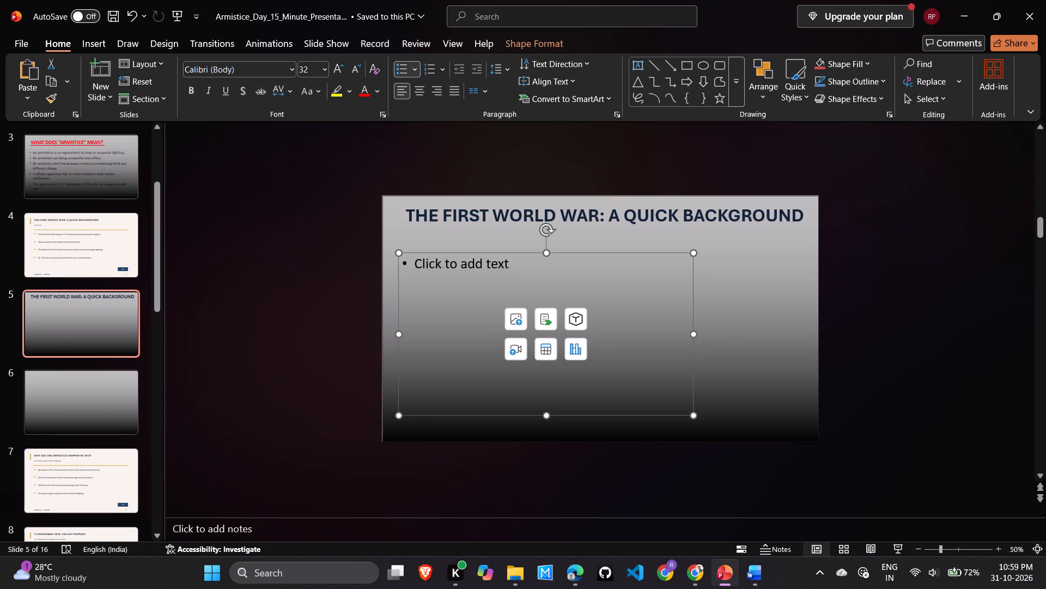
{"action": "left_click_drag", "start_coordinate": [700, 333], "coordinate": [807, 324]}
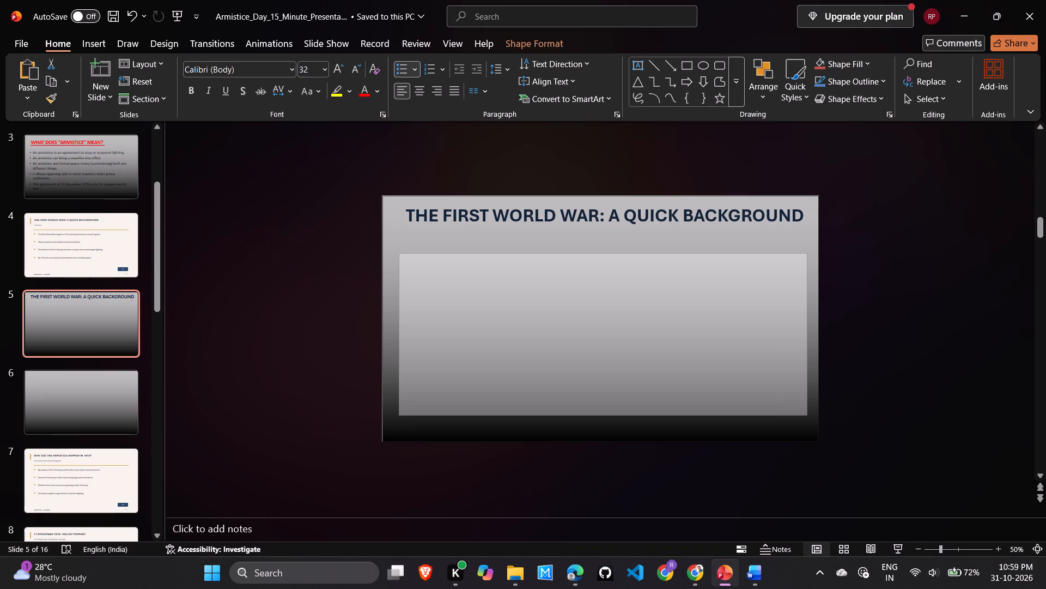
{"action": "left_click_drag", "start_coordinate": [807, 324], "coordinate": [808, 324]}
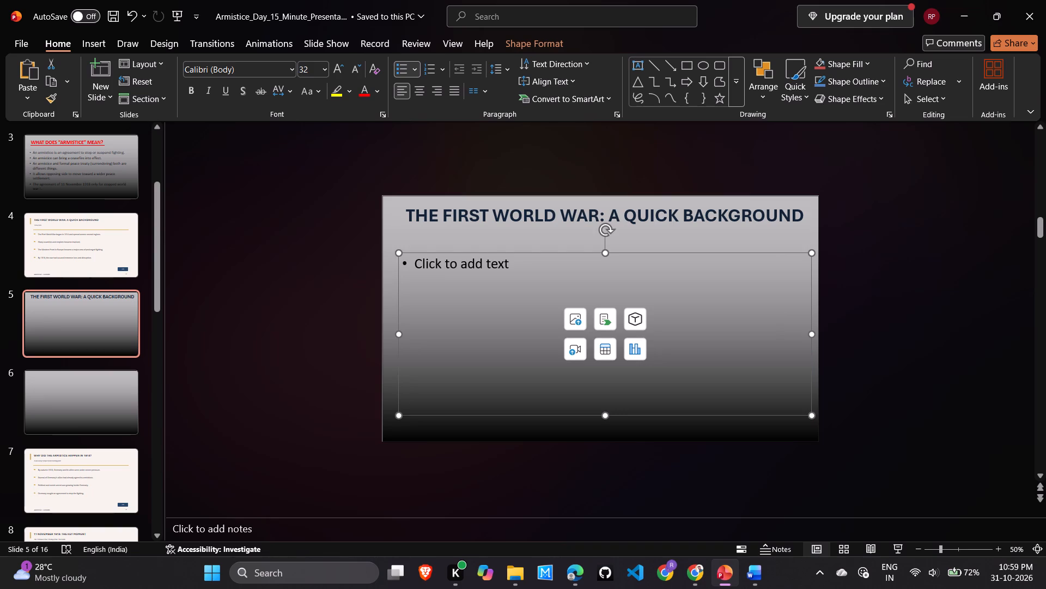
{"action": "left_click", "coordinate": [406, 275]}
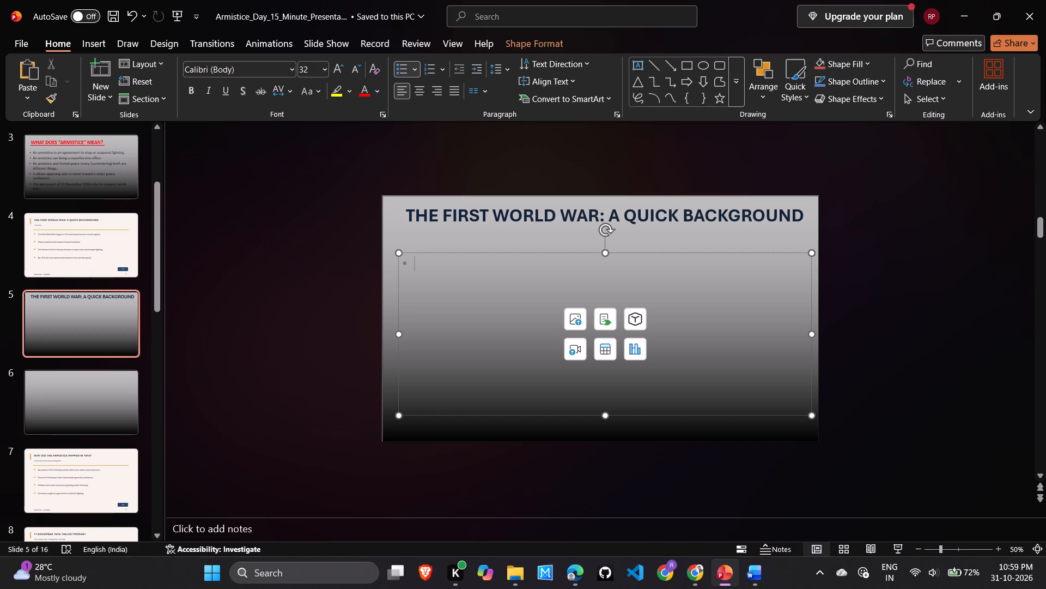
Underline the whole title on slide 5 and colour it red, then deselect it.
{"action": "left_click", "coordinate": [408, 212]}
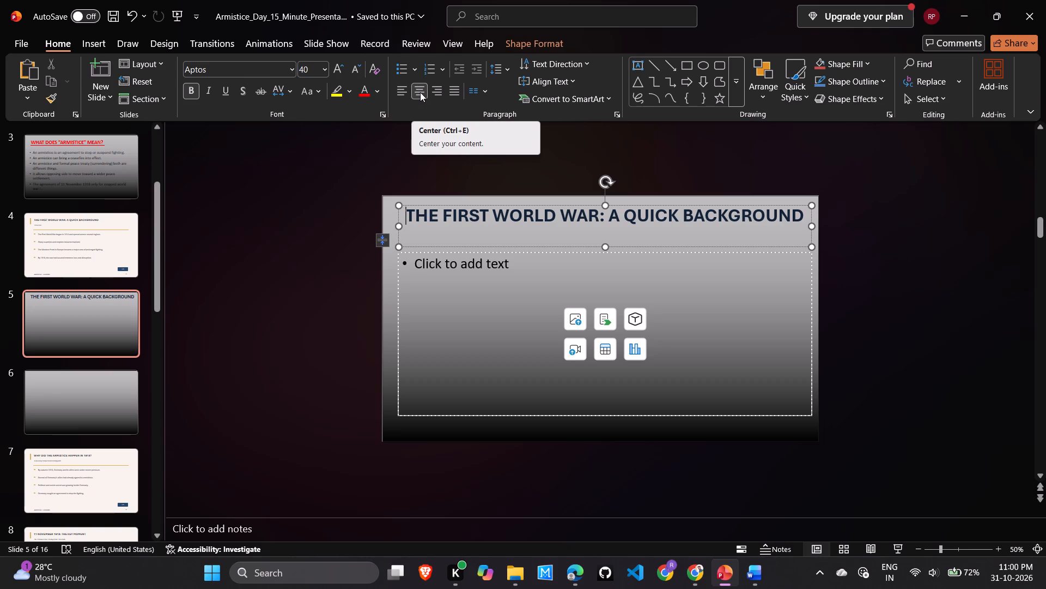
{"action": "left_click", "coordinate": [231, 92]}
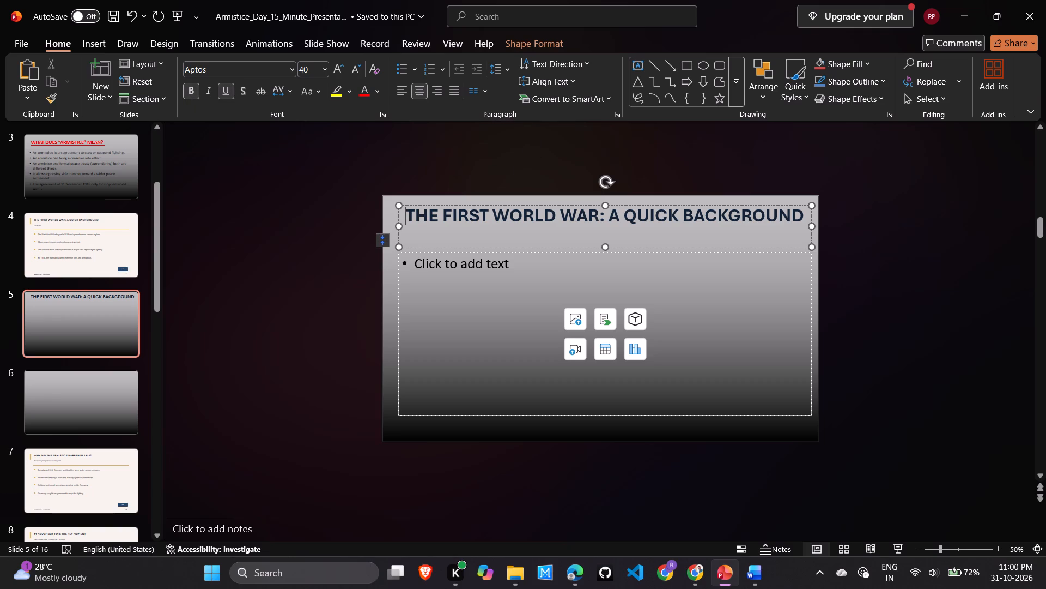
{"action": "key", "text": "ctrl+a"}
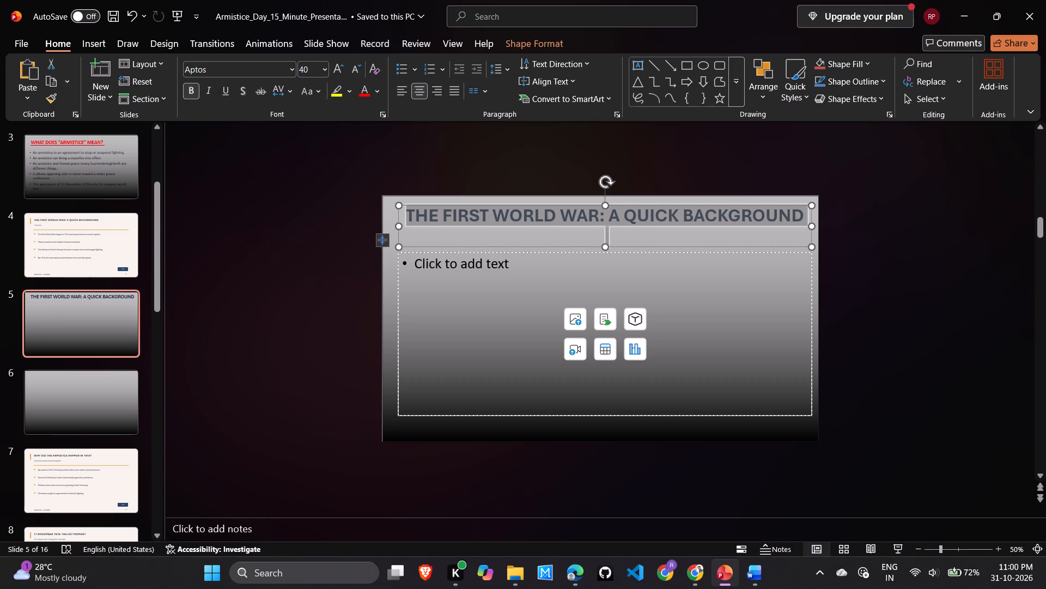
{"action": "left_click", "coordinate": [230, 87]}
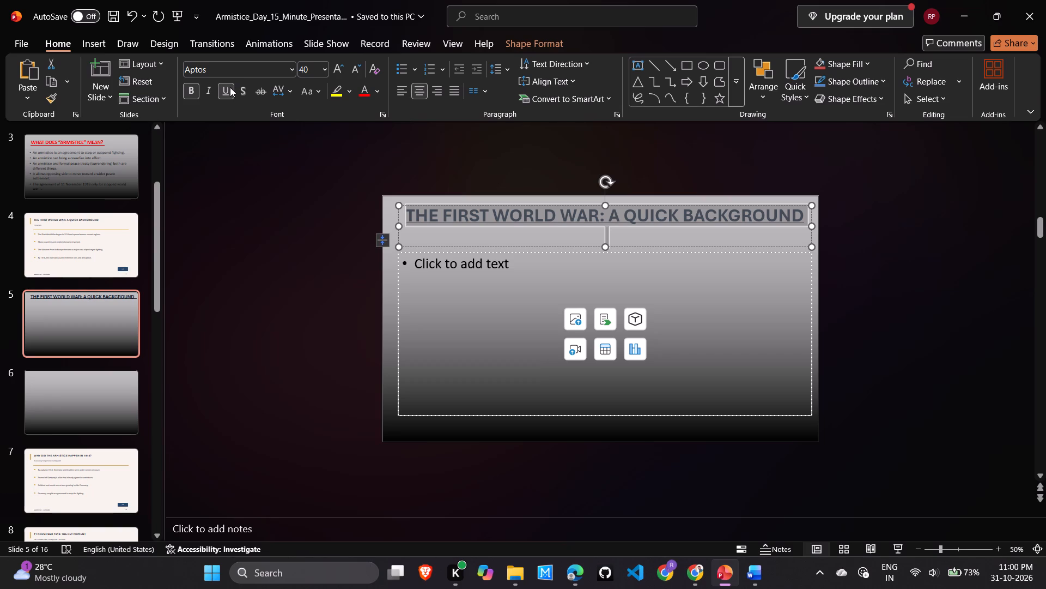
{"action": "left_click", "coordinate": [367, 91]}
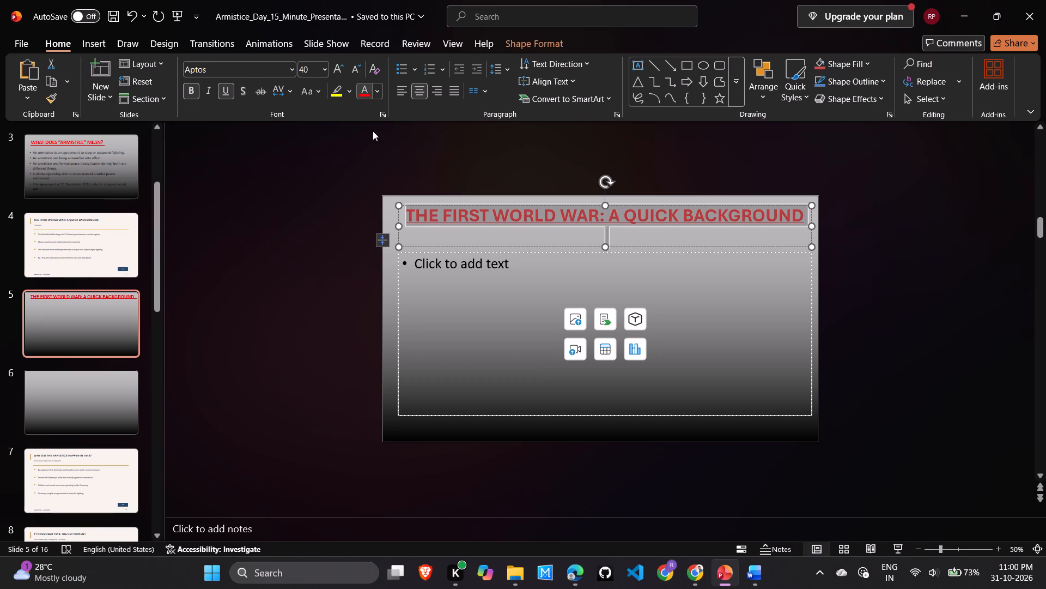
{"action": "left_click", "coordinate": [373, 298]}
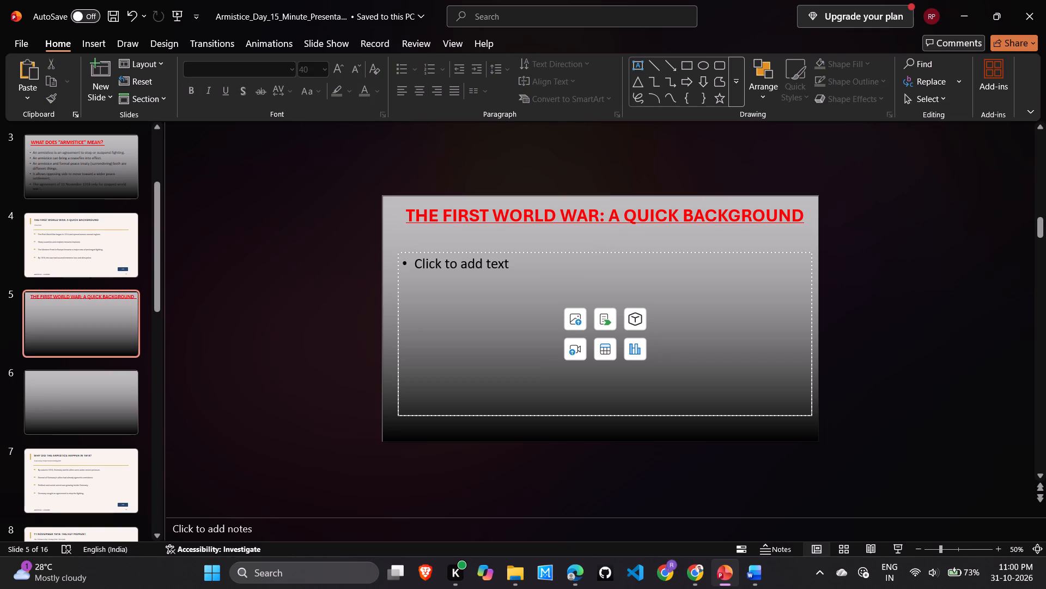
Extend the top edge of slide 5's content placeholder upward, closer to the title, and place the cursor in its first bullet.
{"action": "left_click", "coordinate": [552, 253]}
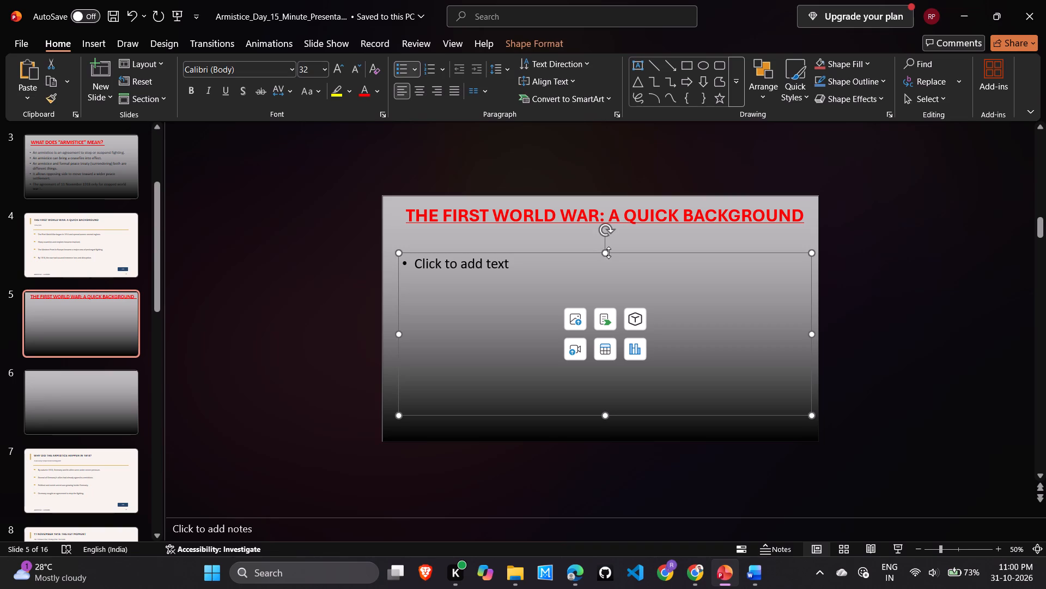
{"action": "left_click_drag", "start_coordinate": [605, 253], "coordinate": [605, 242]}
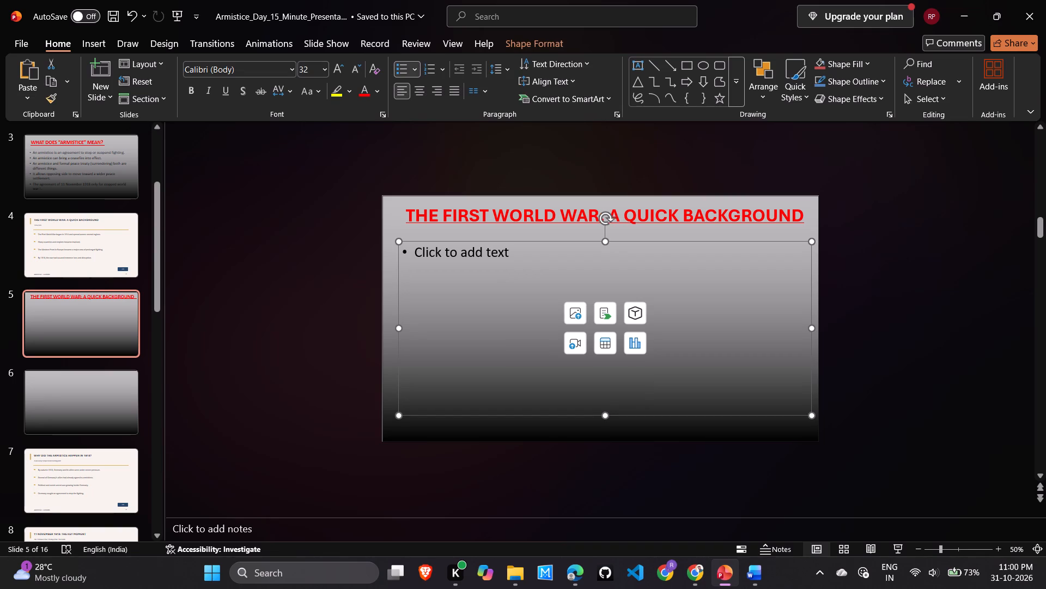
{"action": "left_click", "coordinate": [507, 223]}
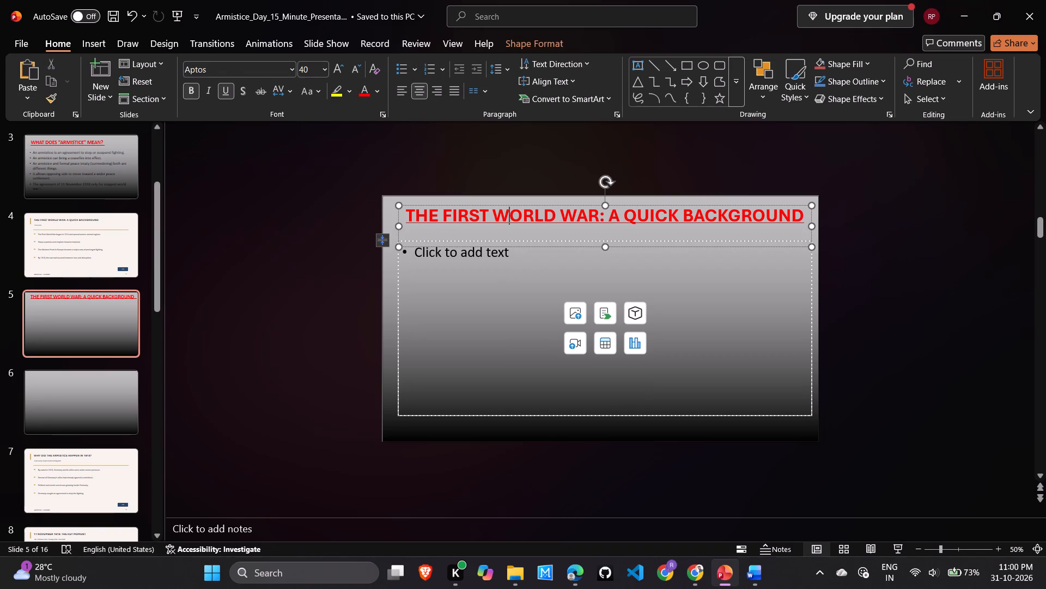
{"action": "left_click", "coordinate": [506, 275]}
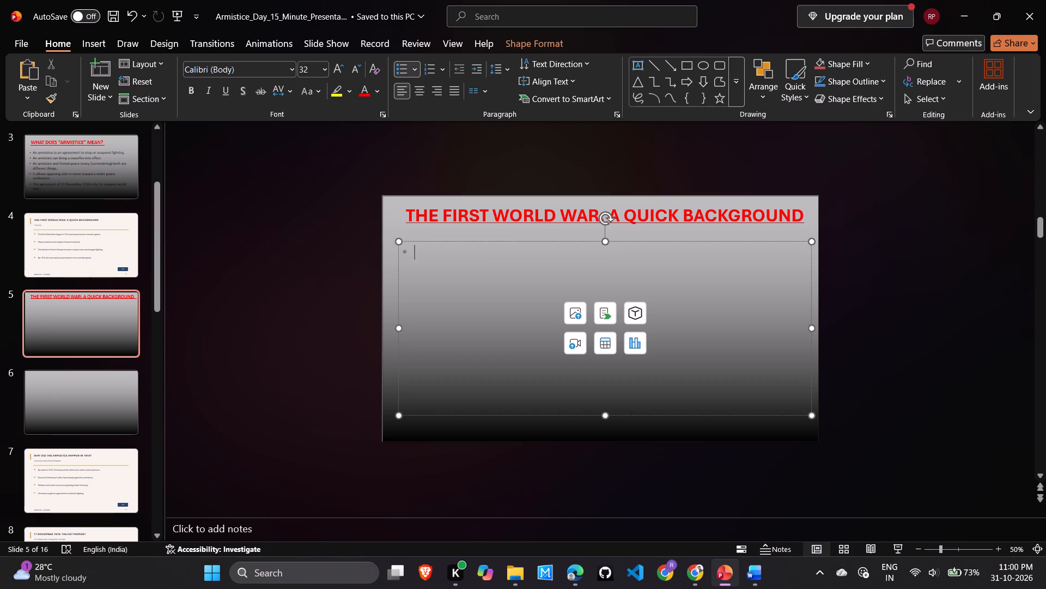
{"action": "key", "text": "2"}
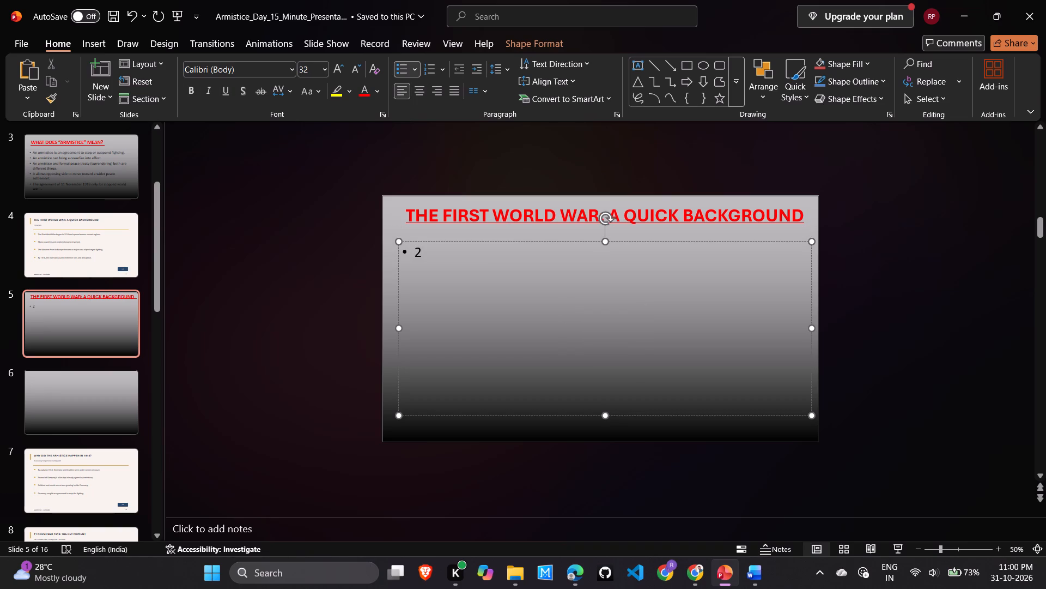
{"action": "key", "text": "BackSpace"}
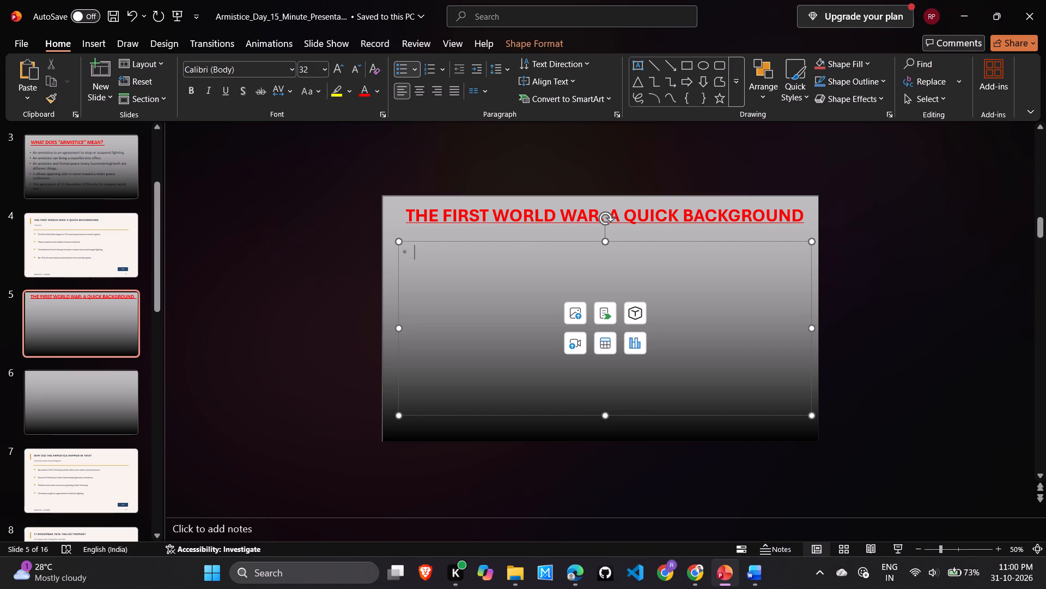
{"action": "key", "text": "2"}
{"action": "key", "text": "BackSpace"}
Start slide 5's first bullet with the text "It start with death of".
{"action": "type", "text": "it"}
{"action": "key", "text": "space"}
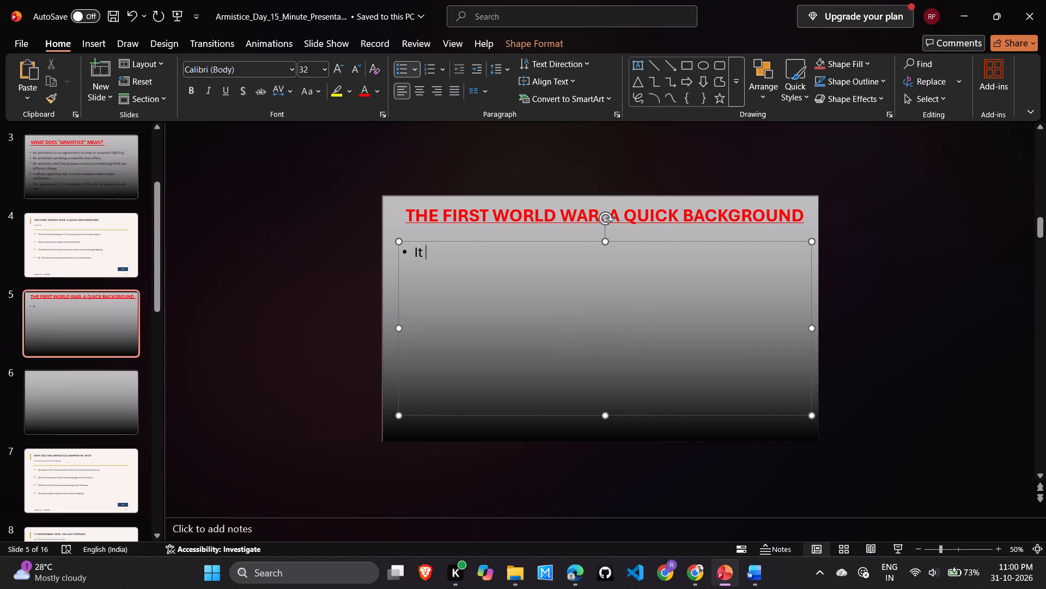
{"action": "type", "text": "star"}
{"action": "type", "text": "t with"}
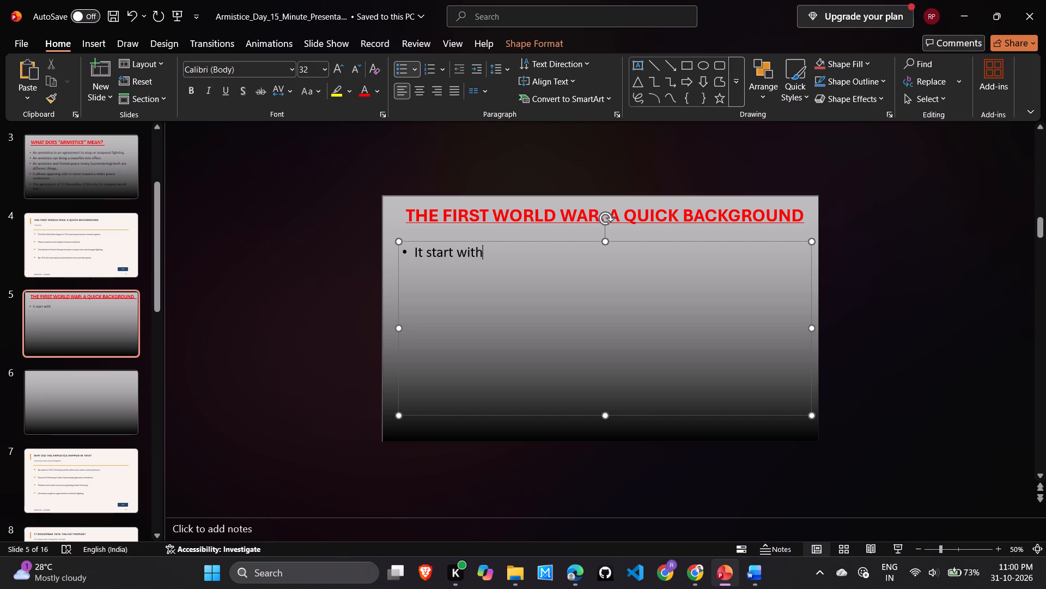
{"action": "key", "text": "space"}
{"action": "key", "text": "d"}
{"action": "type", "text": "eath o"}
{"action": "key", "text": "f"}
Switch to Chrome, skip forward in the Armistice Day 1918 YouTube video to the Europe map at 1:25, and pause it there.
{"action": "left_click", "coordinate": [698, 566]}
{"action": "left_click", "coordinate": [476, 342]}
{"action": "key", "text": "Right"}
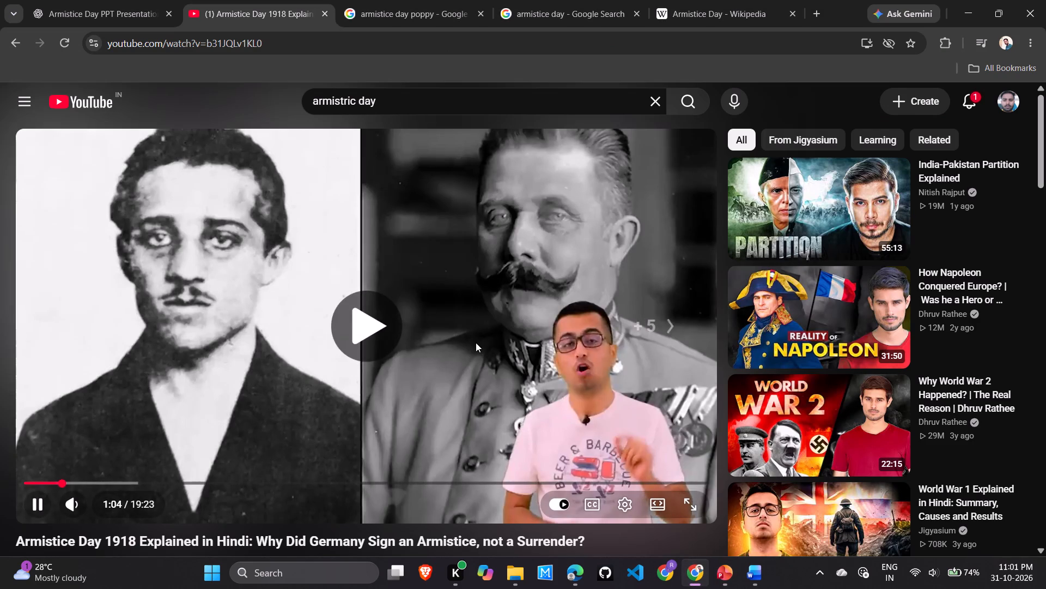
{"action": "key", "text": "Right"}
{"action": "key", "text": "Right"}
{"action": "key", "text": "Right"}
{"action": "key", "text": "Right"}
{"action": "key", "text": "space"}
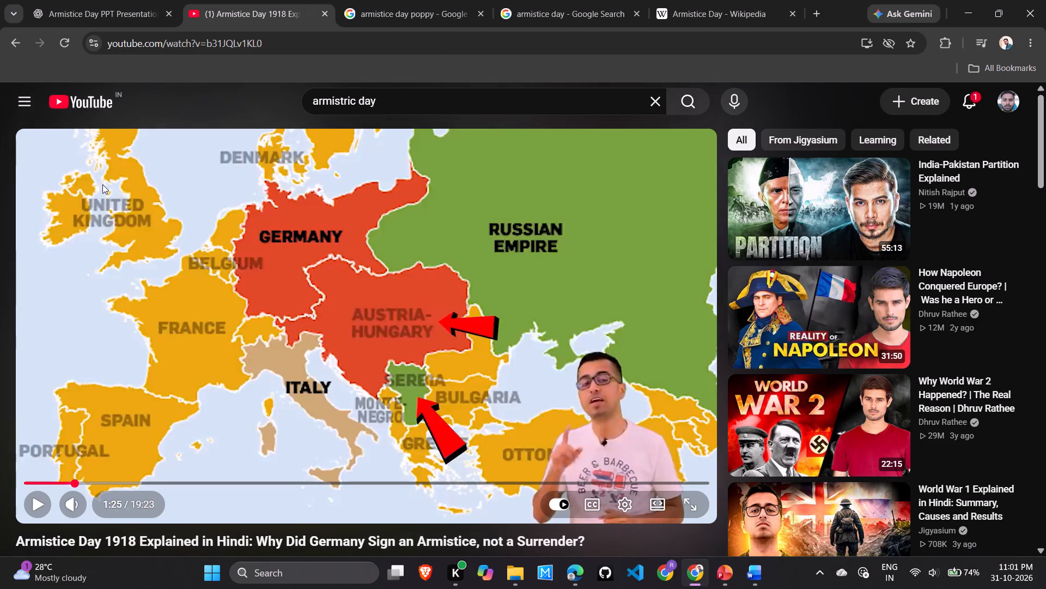
Capture a rectangular screenshot of the paused Europe map, from the United Kingdom across to the Russian Empire, leaving out the presenter.
{"action": "key", "text": "Print"}
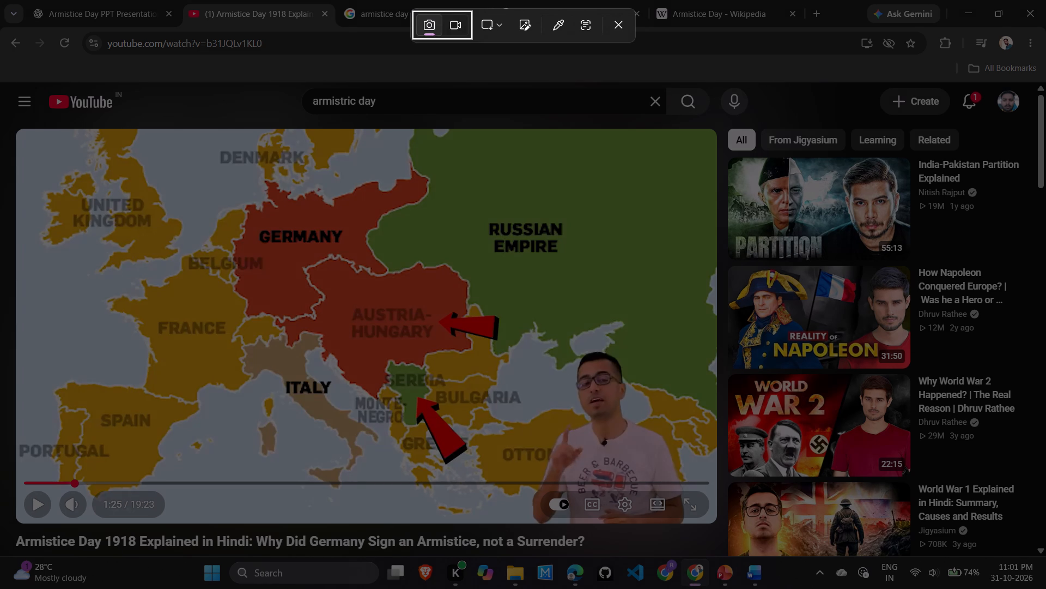
{"action": "left_click_drag", "start_coordinate": [37, 135], "coordinate": [202, 151]}
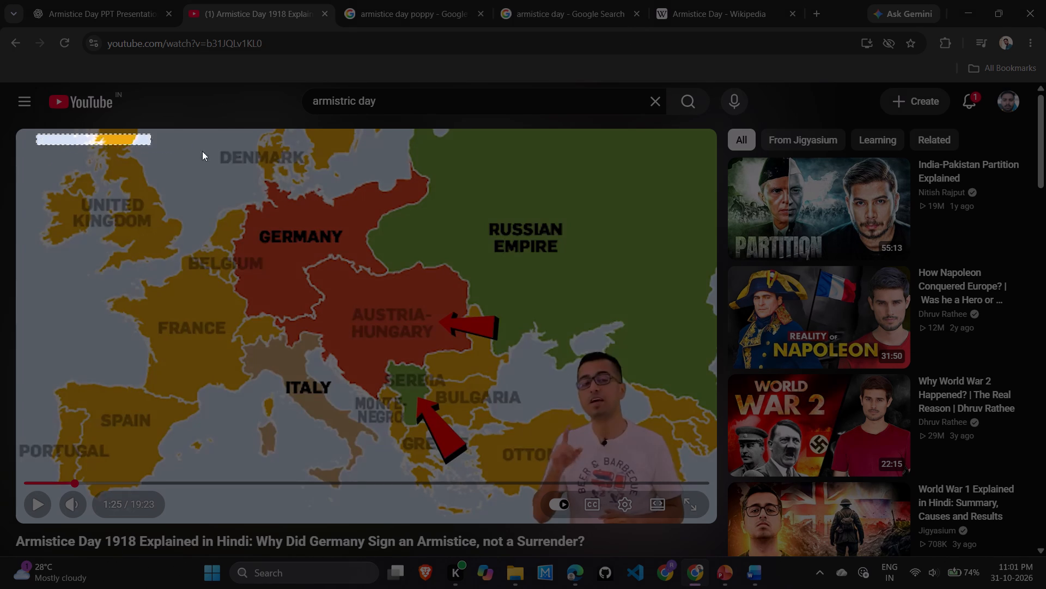
{"action": "left_click_drag", "start_coordinate": [202, 151], "coordinate": [555, 368]}
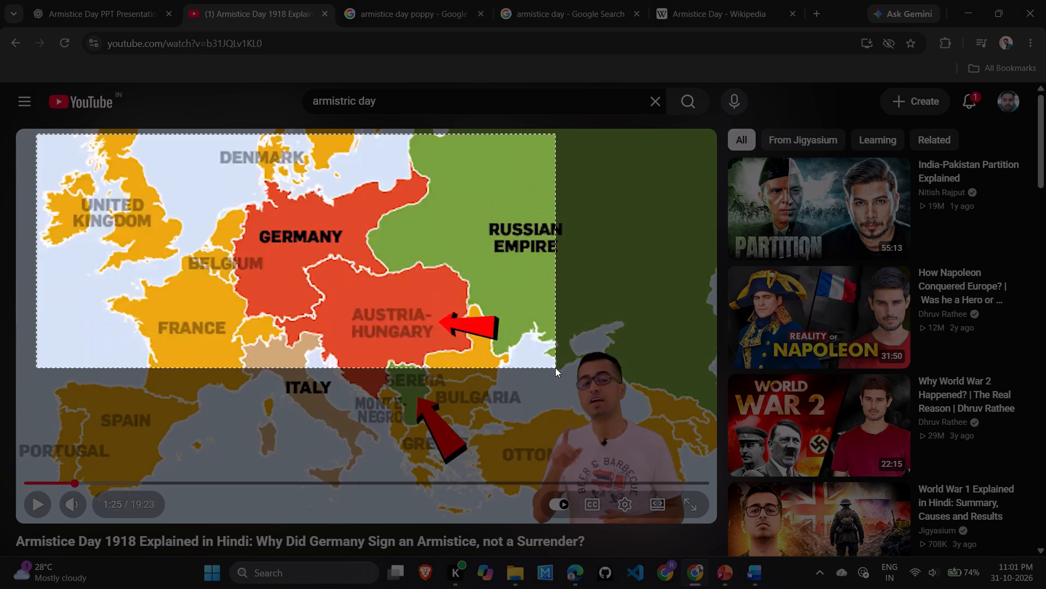
{"action": "left_click_drag", "start_coordinate": [555, 368], "coordinate": [549, 476]}
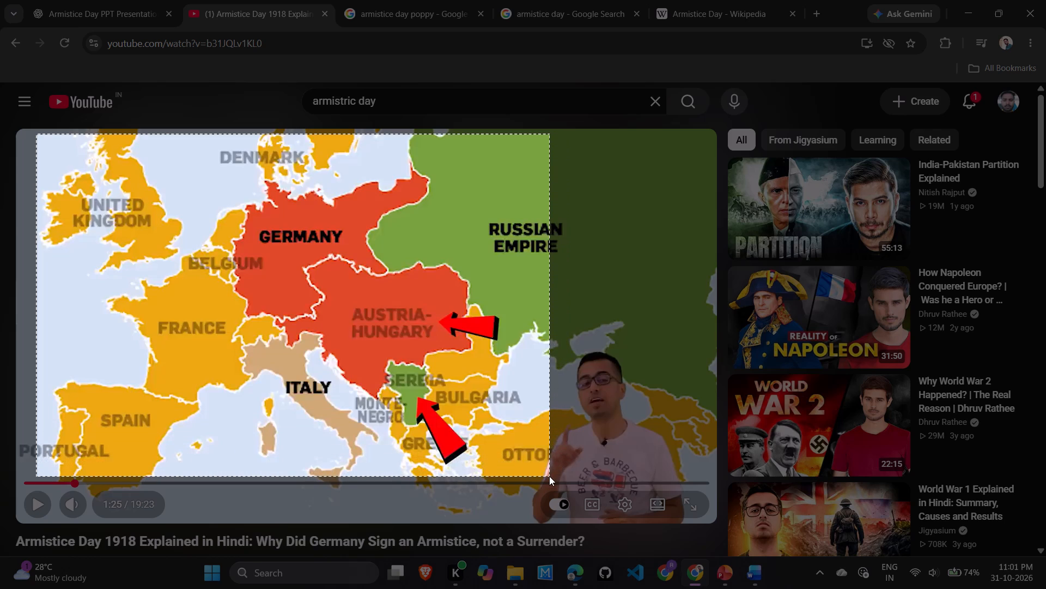
{"action": "left_click_drag", "start_coordinate": [549, 476], "coordinate": [561, 470]}
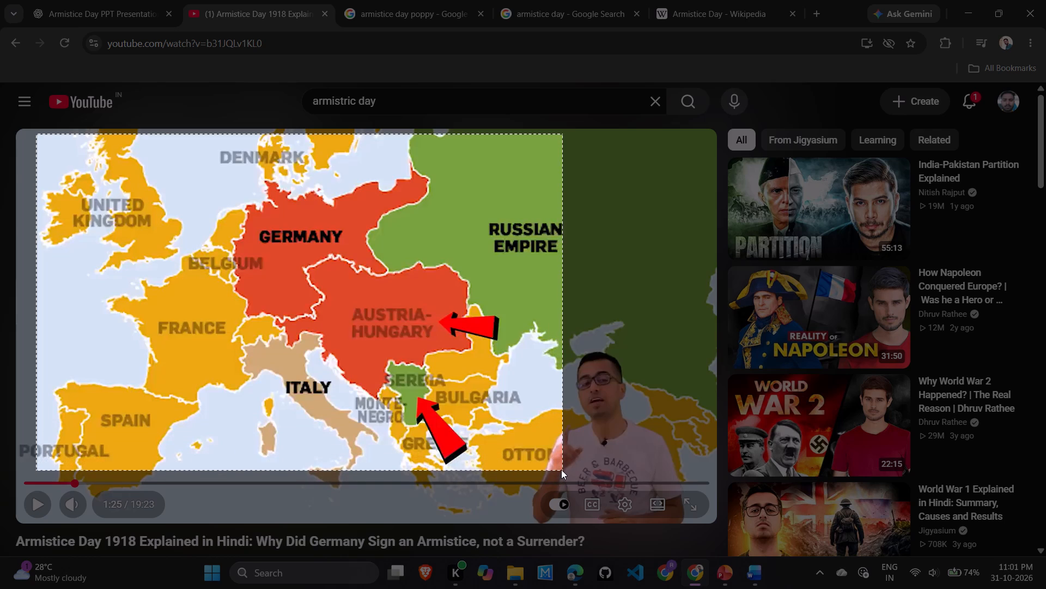
{"action": "left_click_drag", "start_coordinate": [561, 470], "coordinate": [544, 471]}
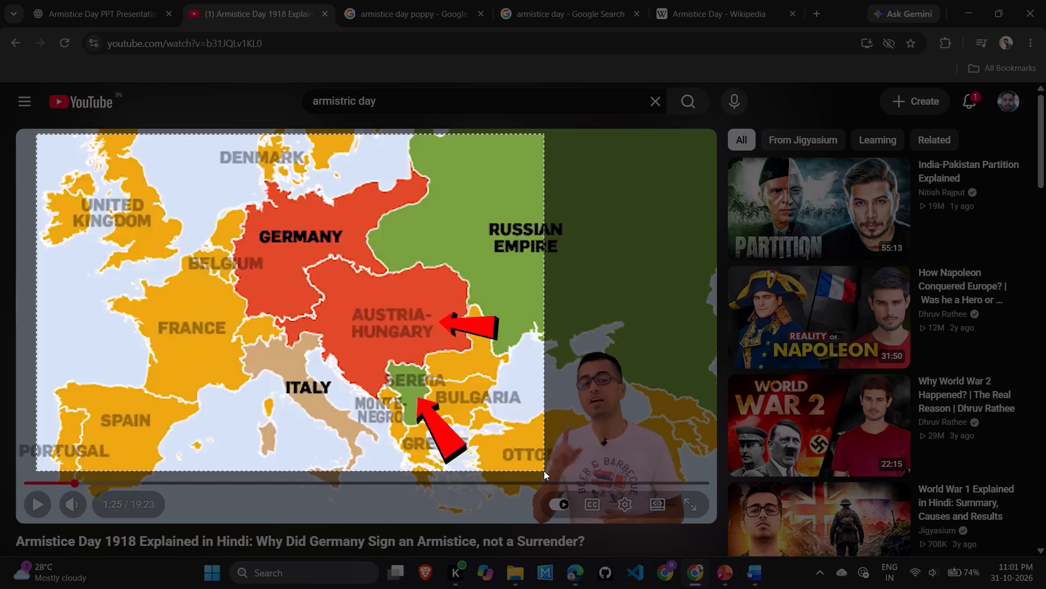
{"action": "left_click_drag", "start_coordinate": [544, 471], "coordinate": [544, 470]}
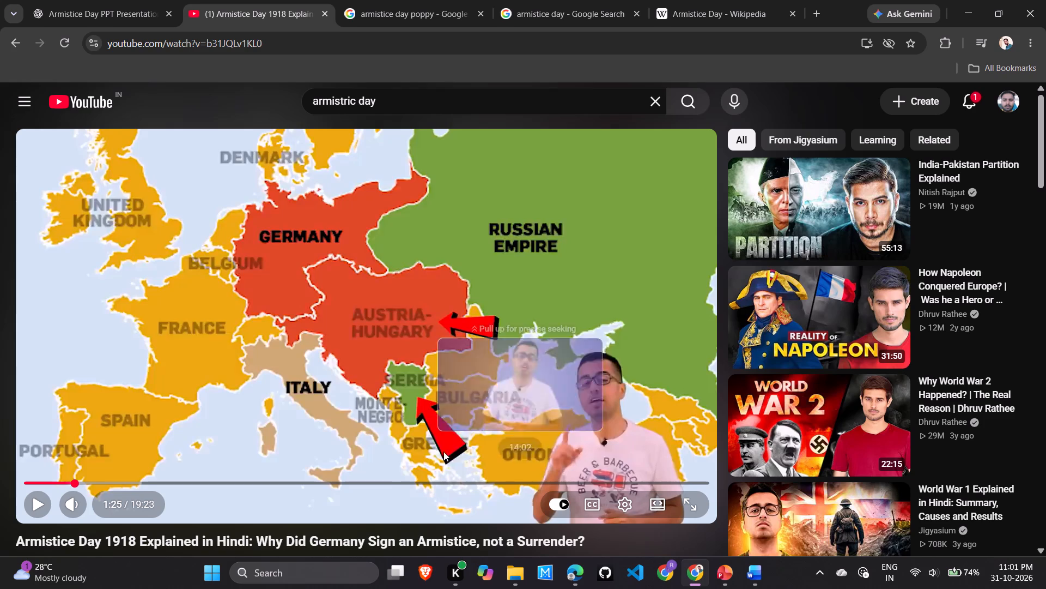
Replay the part of the video about Serbia and Austria-Hungary, pausing it at 1:27.
{"action": "left_click", "coordinate": [710, 574]}
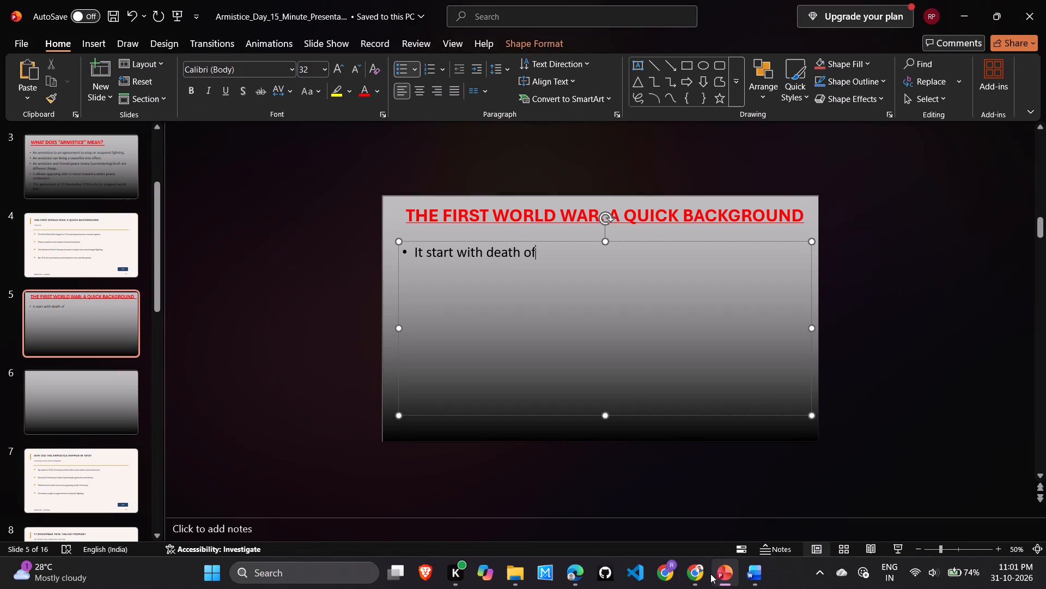
{"action": "left_click", "coordinate": [703, 578]}
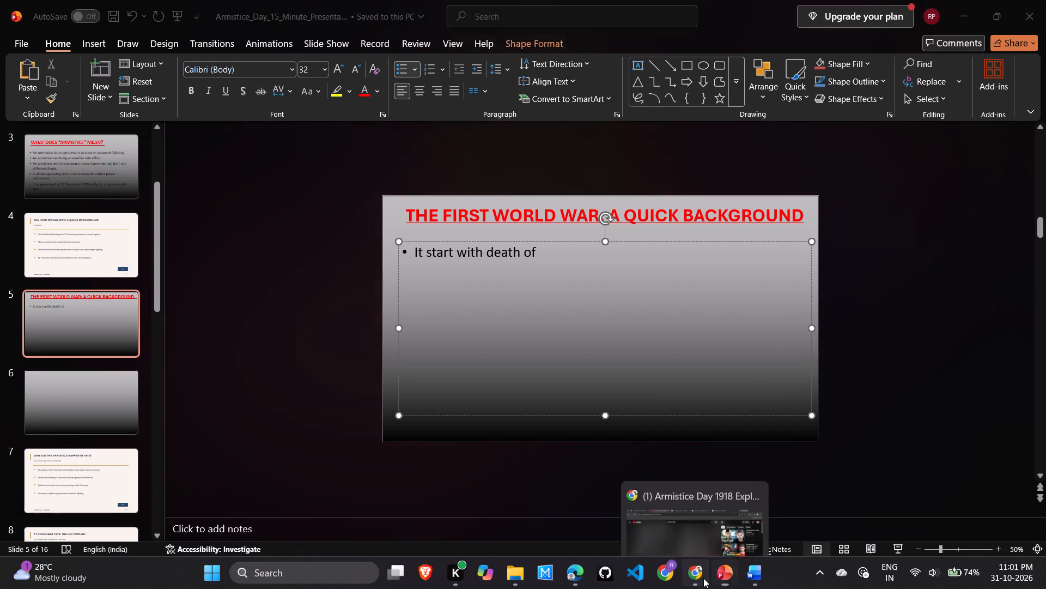
{"action": "left_click", "coordinate": [574, 354]}
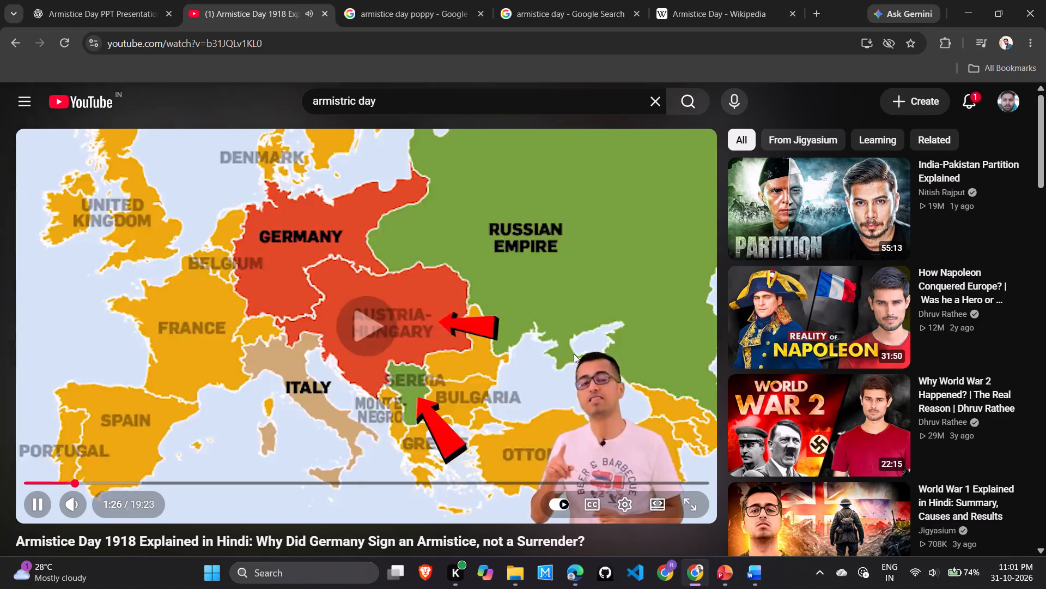
{"action": "key", "text": "Left"}
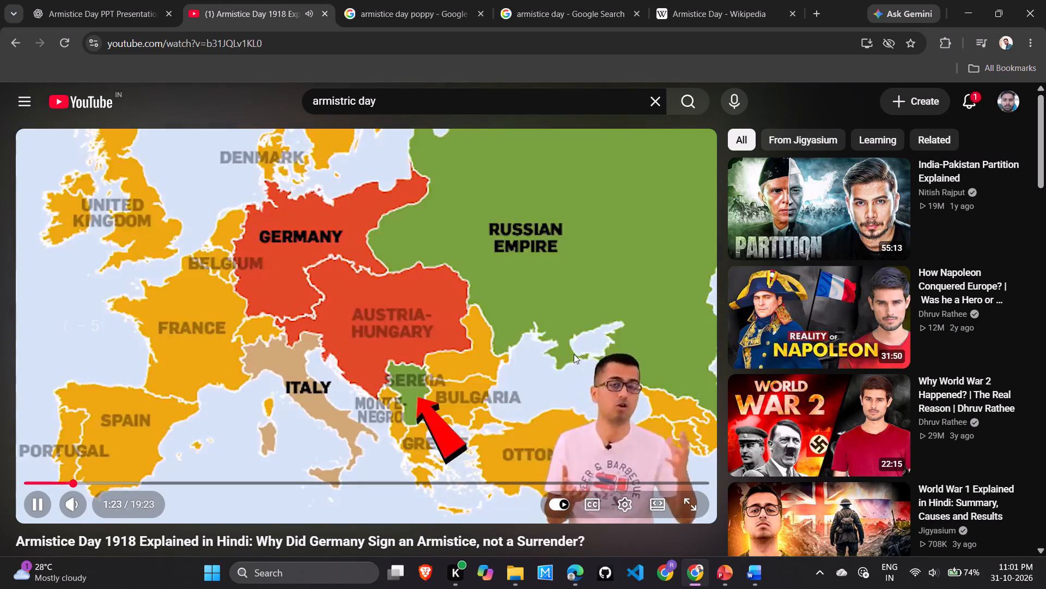
{"action": "key", "text": "Left"}
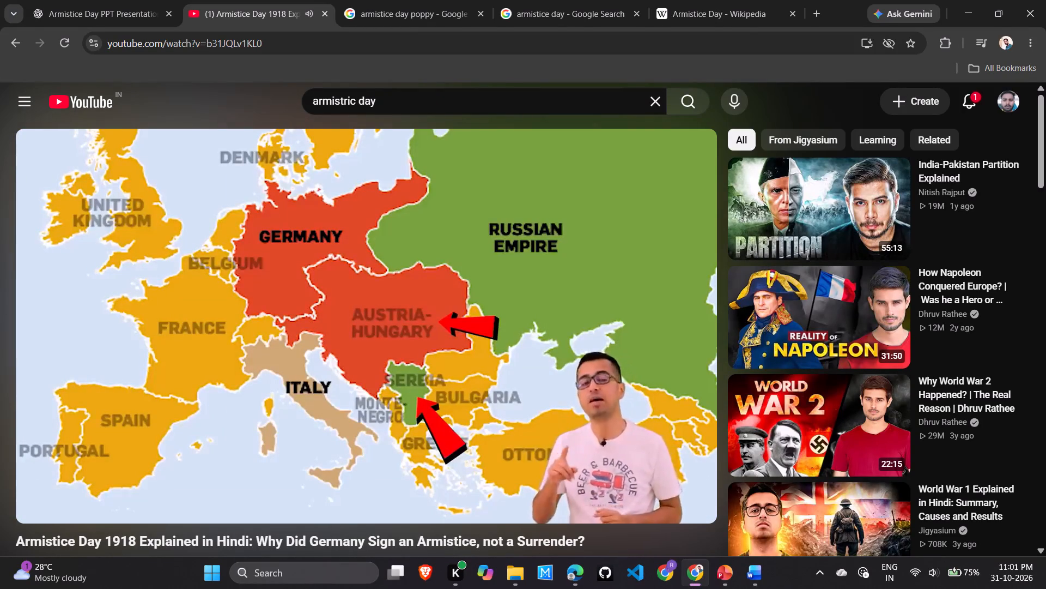
{"action": "left_click", "coordinate": [472, 362]}
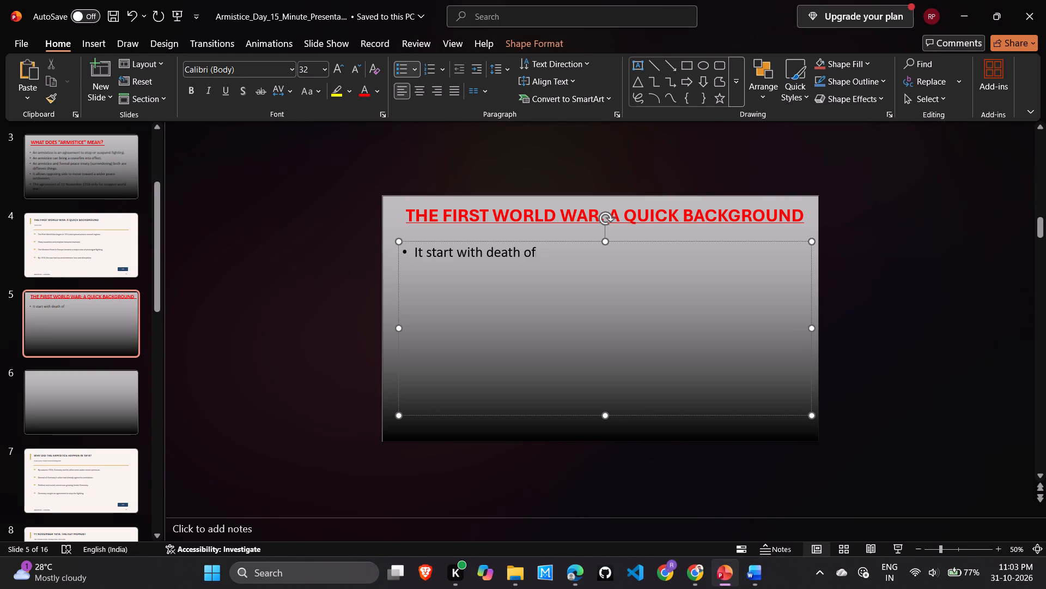
{"action": "right_click", "coordinate": [109, 382]}
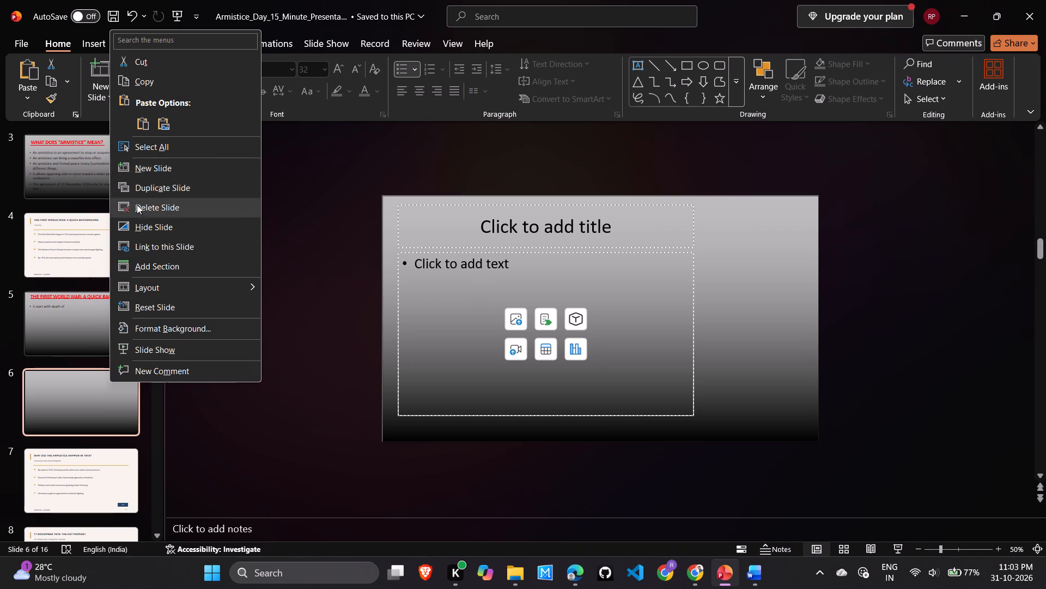
{"action": "left_click", "coordinate": [178, 184]}
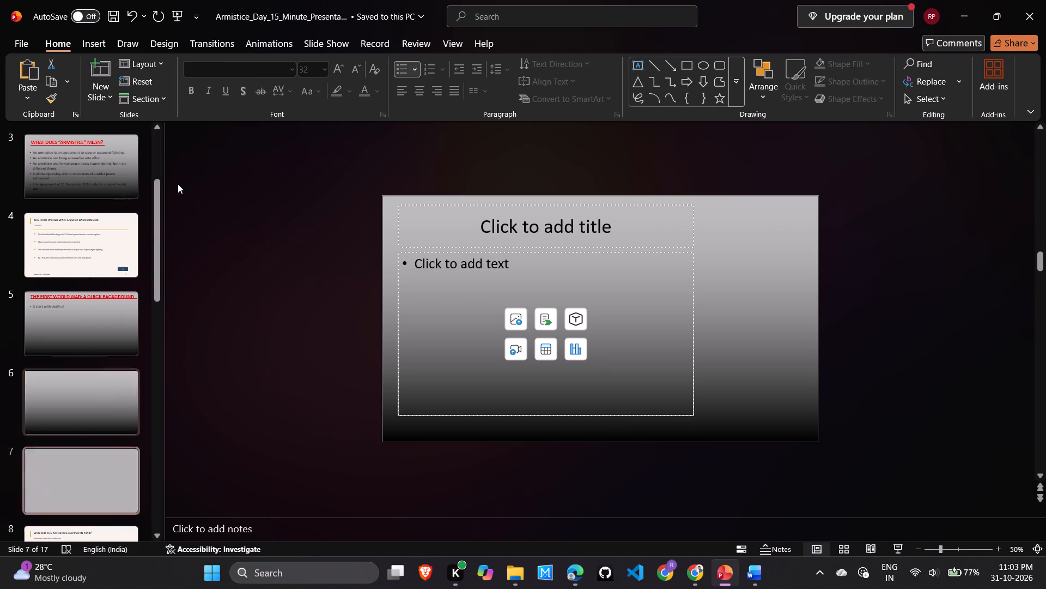
Cut the empty title placeholder from slide 6, keeping the text placeholder and gradient background.
{"action": "left_click", "coordinate": [59, 380]}
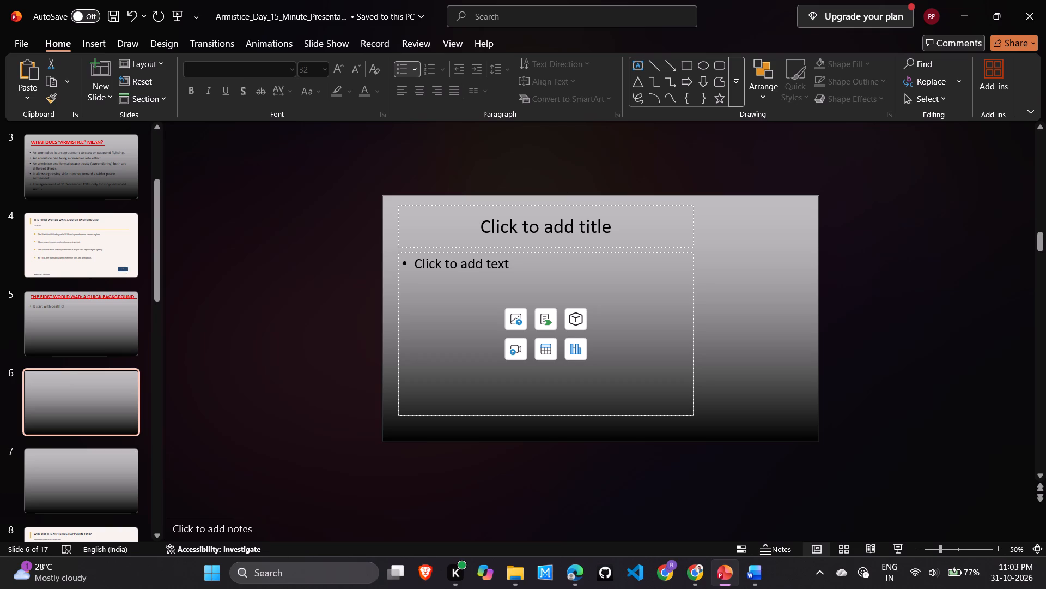
{"action": "scroll", "coordinate": [599, 212], "scroll_direction": "down", "scroll_amount": 1, "text": "ctrl"}
{"action": "right_click", "coordinate": [686, 278]}
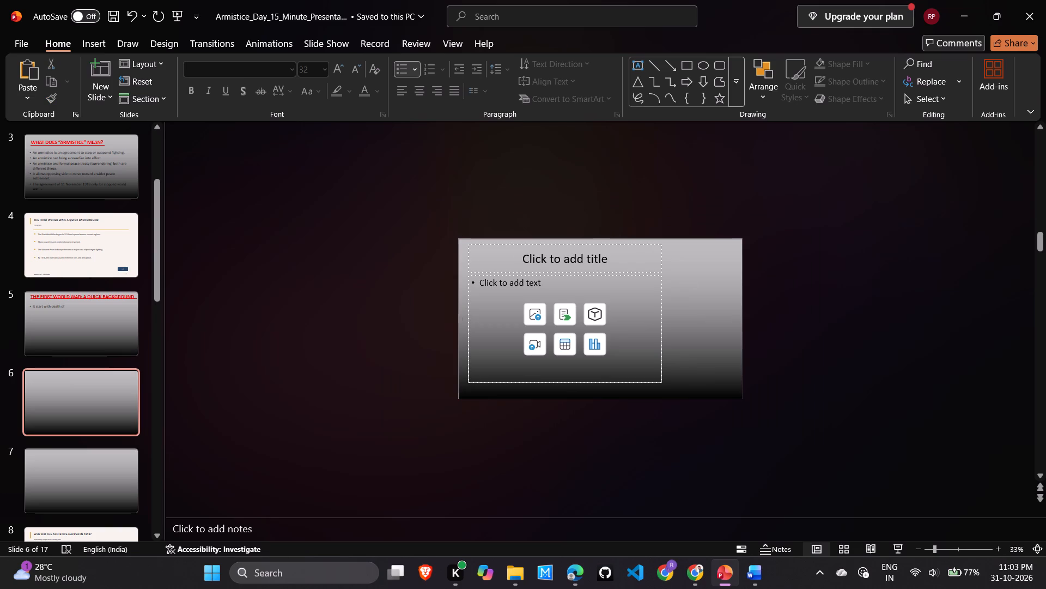
{"action": "scroll", "coordinate": [433, 330], "scroll_direction": "up", "scroll_amount": 3, "text": "ctrl"}
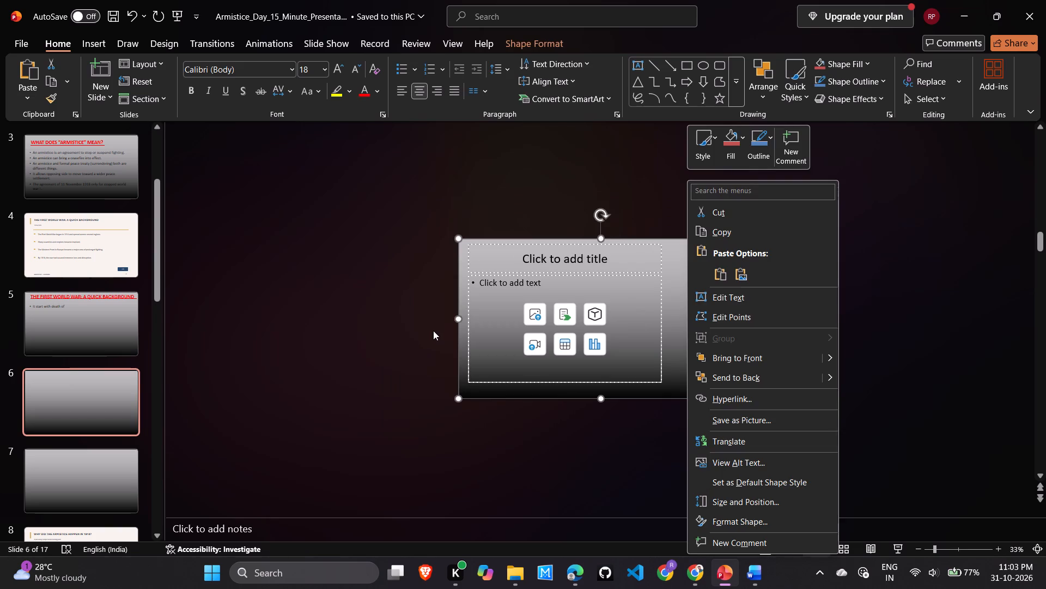
{"action": "scroll", "coordinate": [433, 330], "scroll_direction": "up", "scroll_amount": 3, "text": "ctrl"}
{"action": "left_click", "coordinate": [571, 198]}
{"action": "scroll", "coordinate": [571, 198], "scroll_direction": "up", "scroll_amount": 4, "text": "ctrl"}
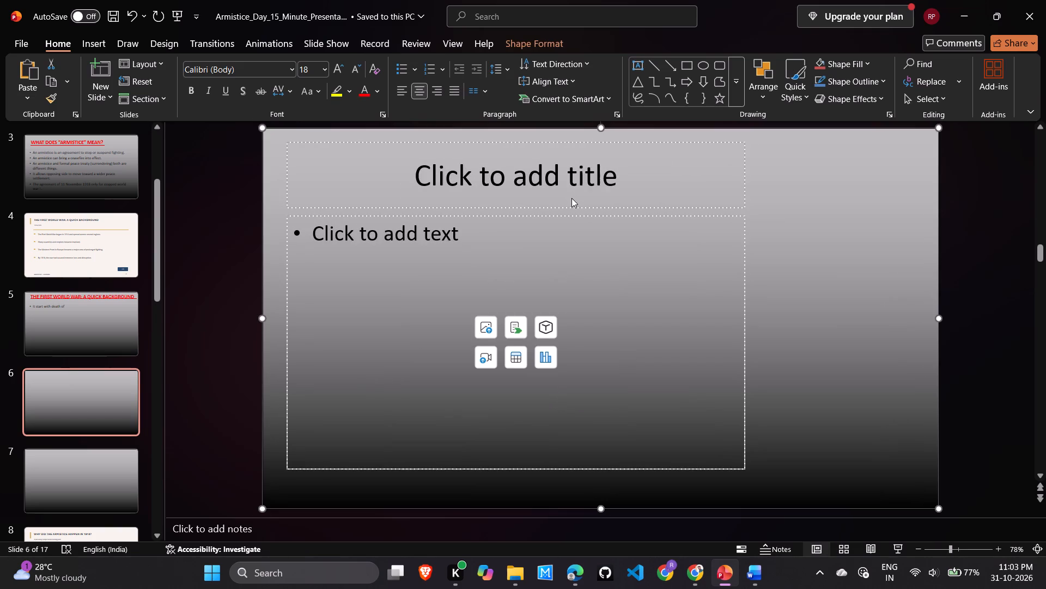
{"action": "scroll", "coordinate": [571, 198], "scroll_direction": "down", "scroll_amount": 2, "text": "ctrl"}
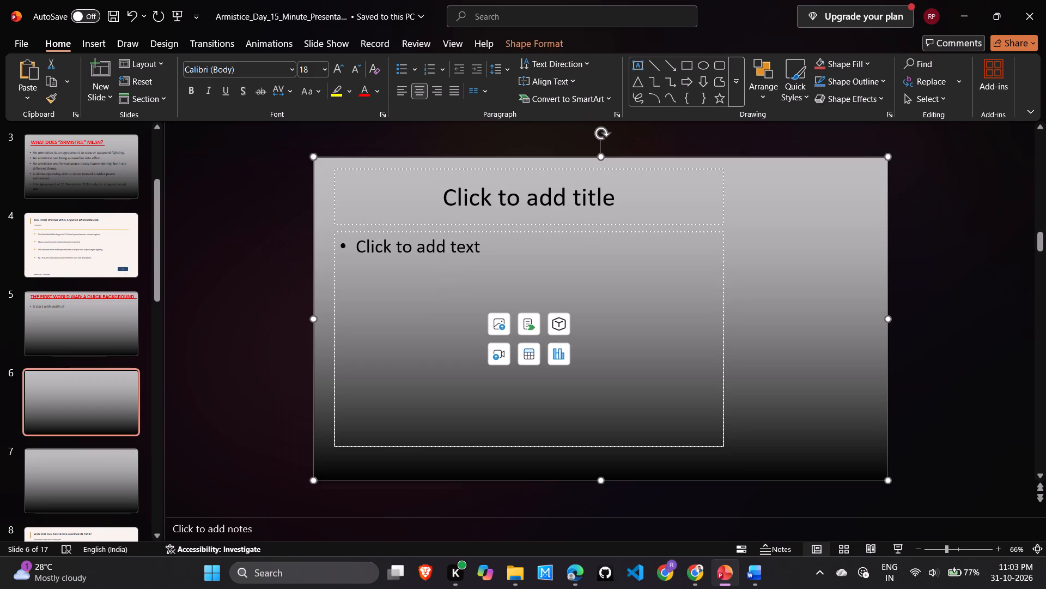
{"action": "right_click", "coordinate": [643, 217]}
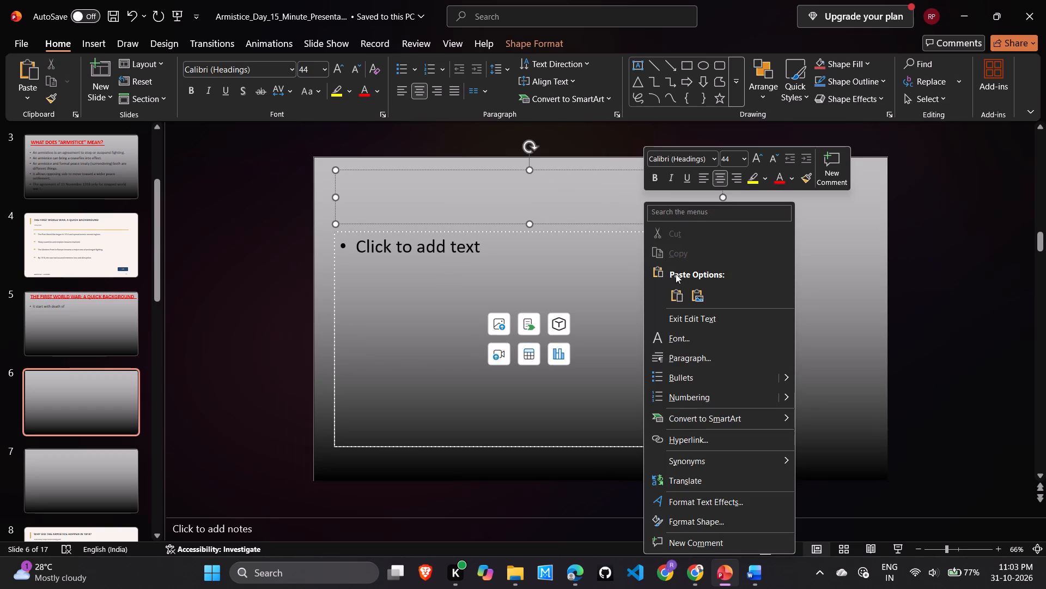
{"action": "left_click", "coordinate": [534, 194]}
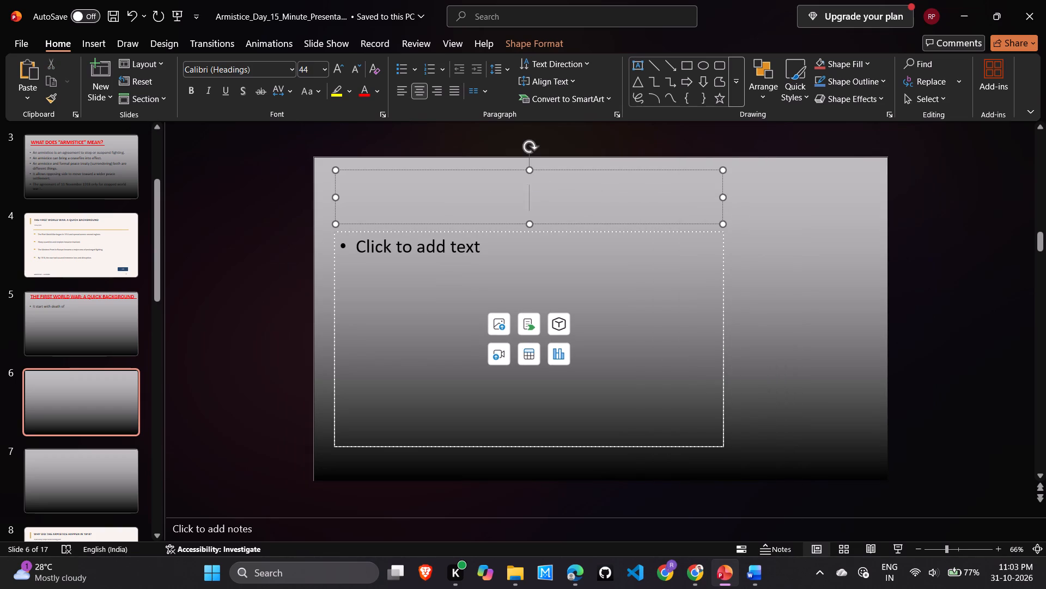
{"action": "left_click", "coordinate": [722, 179]}
{"action": "left_click", "coordinate": [724, 171]}
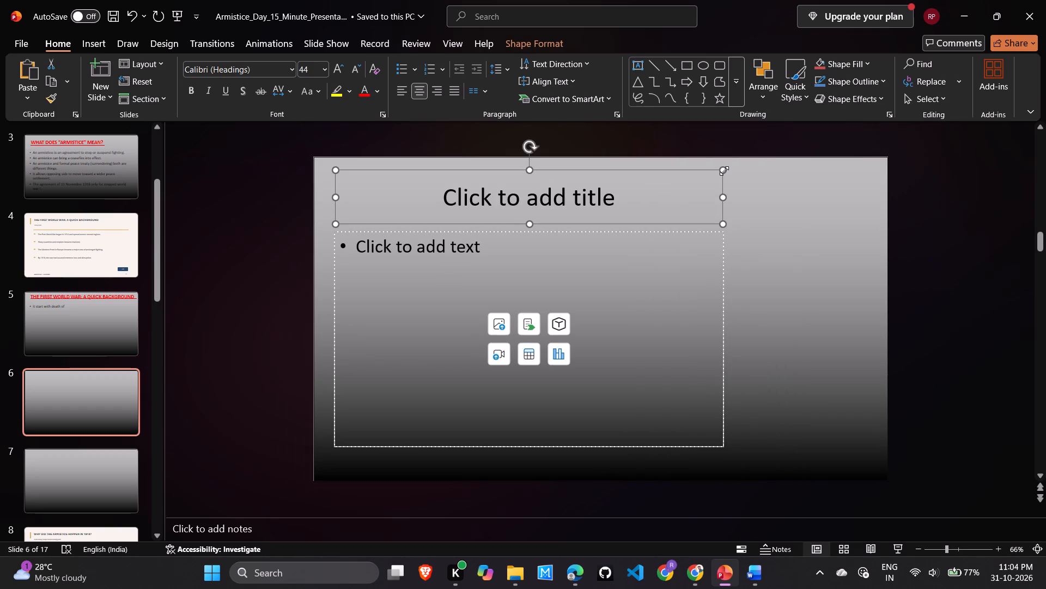
{"action": "right_click", "coordinate": [724, 171]}
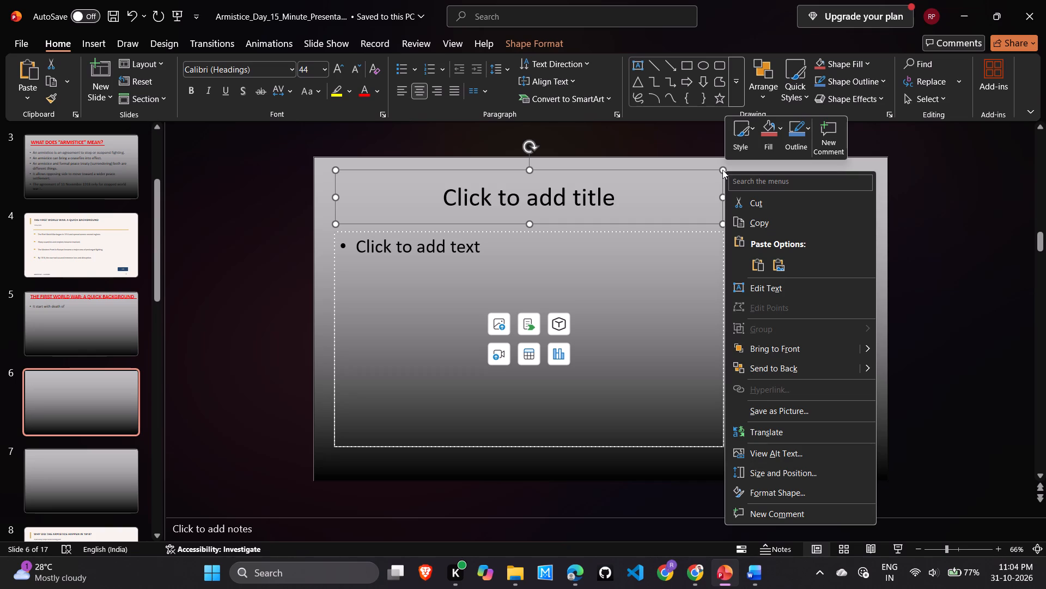
{"action": "left_click", "coordinate": [722, 167]}
{"action": "right_click", "coordinate": [722, 167]}
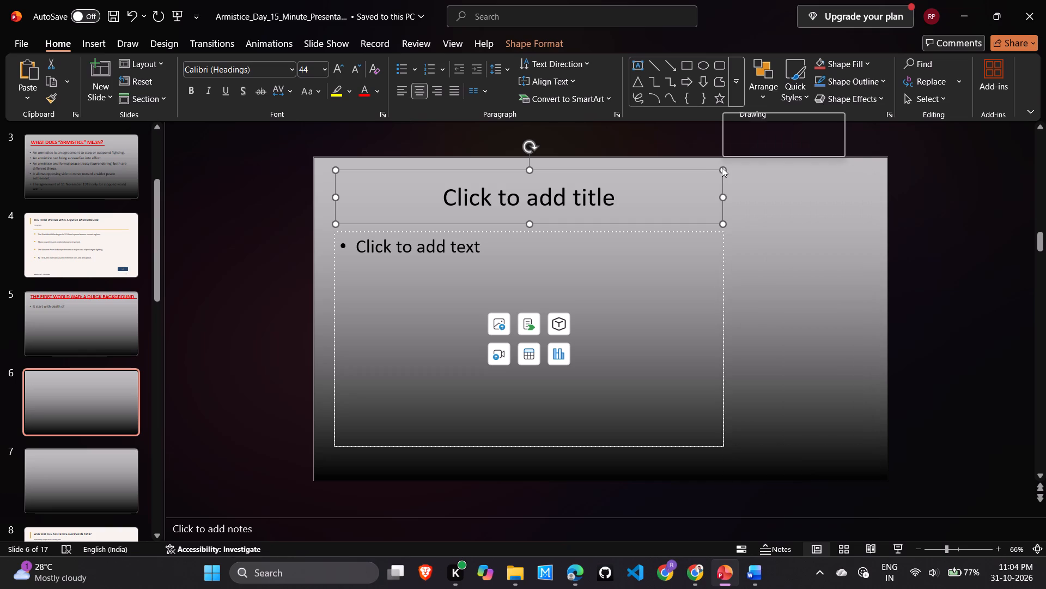
{"action": "left_click", "coordinate": [762, 206]}
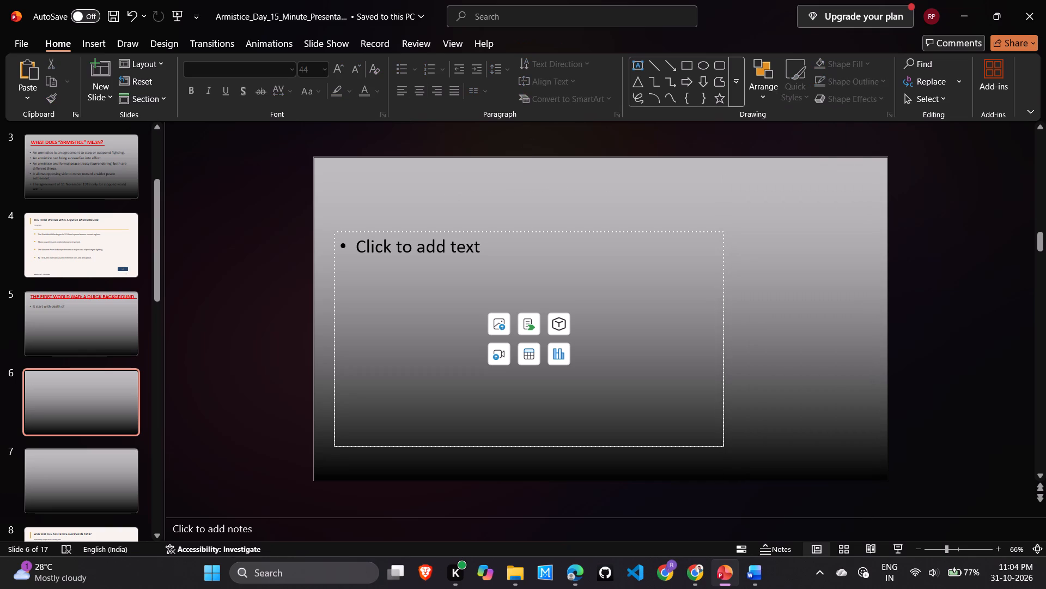
Resize slide 6's text placeholder, stretching it towards the slide's top and bottom edges and narrowing it to just over half the slide's width.
{"action": "left_click", "coordinate": [565, 269]}
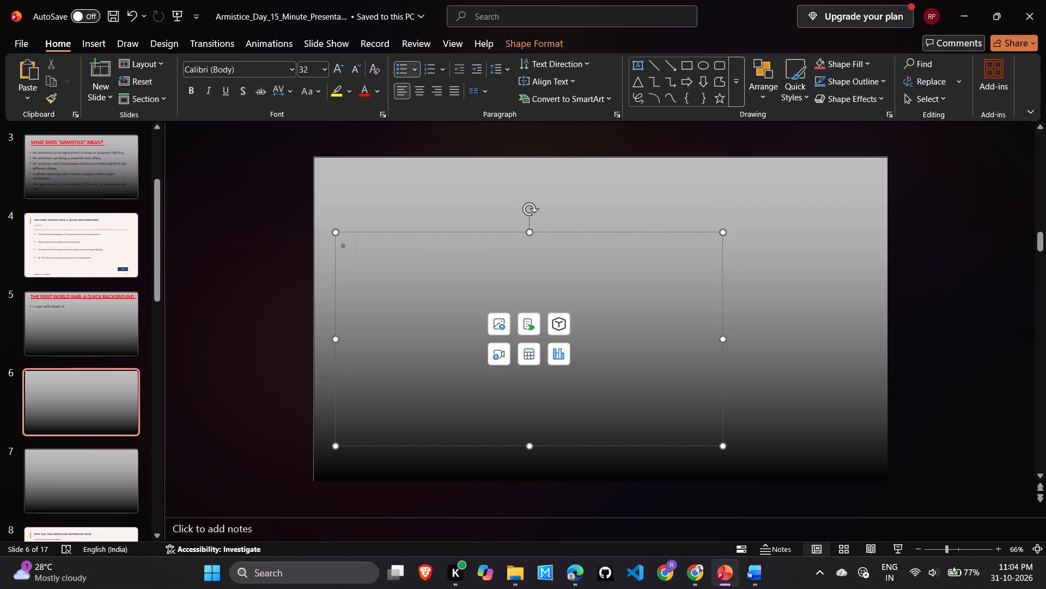
{"action": "left_click_drag", "start_coordinate": [528, 232], "coordinate": [529, 188]}
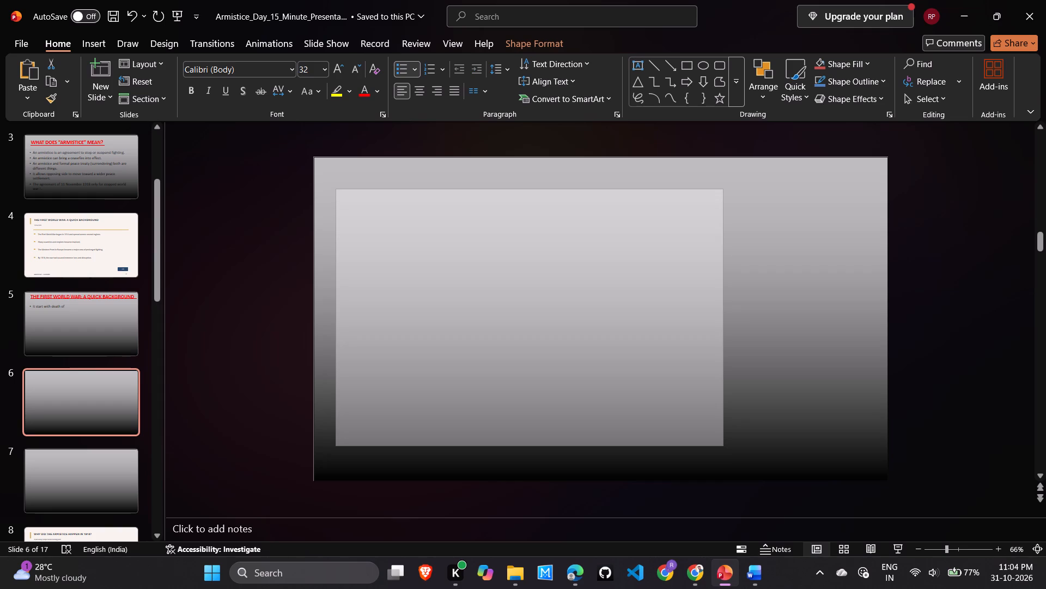
{"action": "left_click_drag", "start_coordinate": [529, 188], "coordinate": [525, 181]}
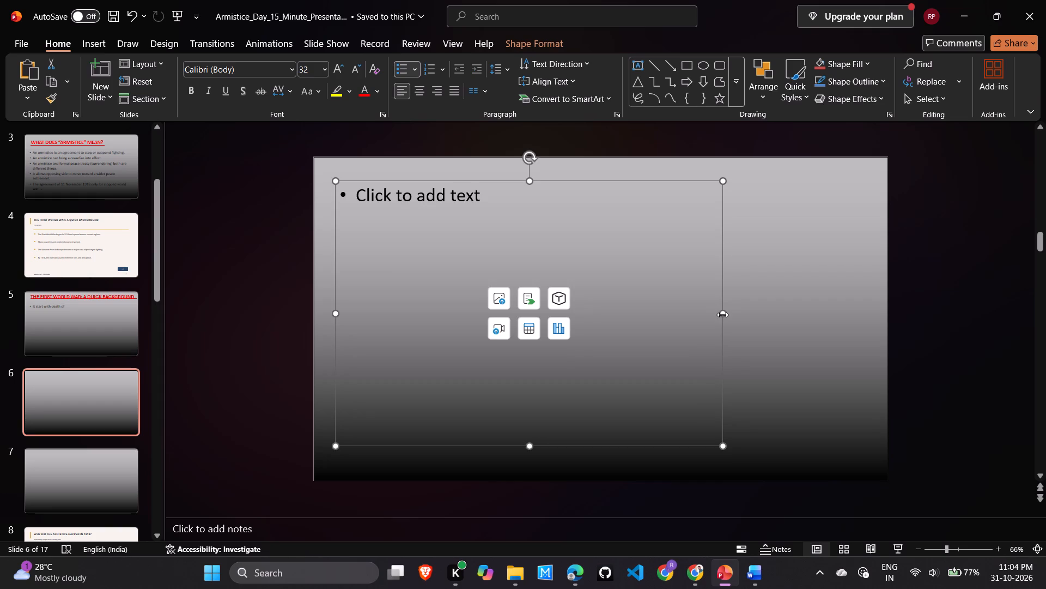
{"action": "left_click_drag", "start_coordinate": [723, 312], "coordinate": [664, 321]}
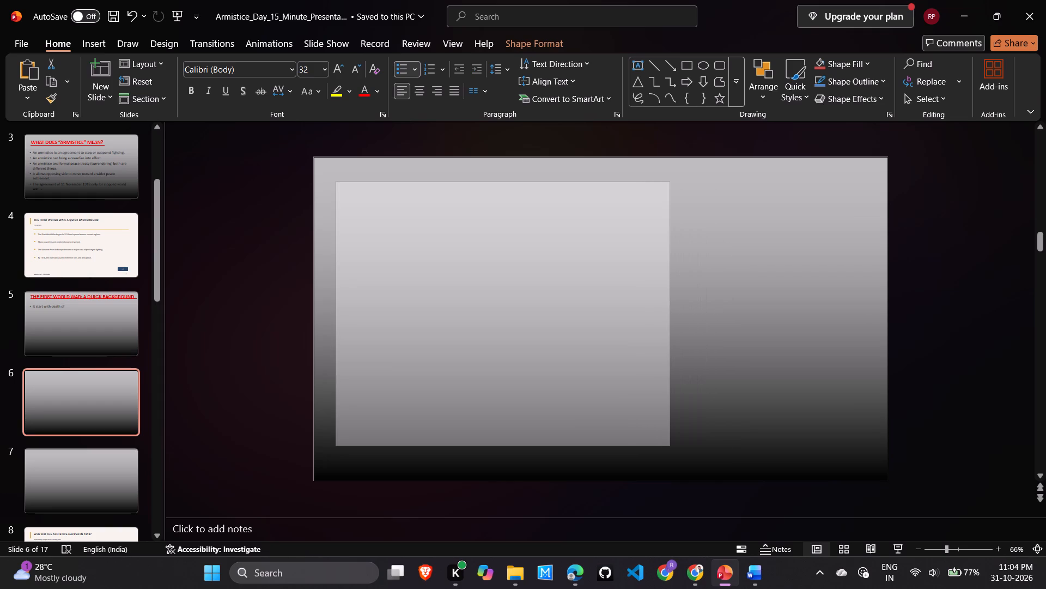
{"action": "left_click_drag", "start_coordinate": [664, 321], "coordinate": [643, 322]}
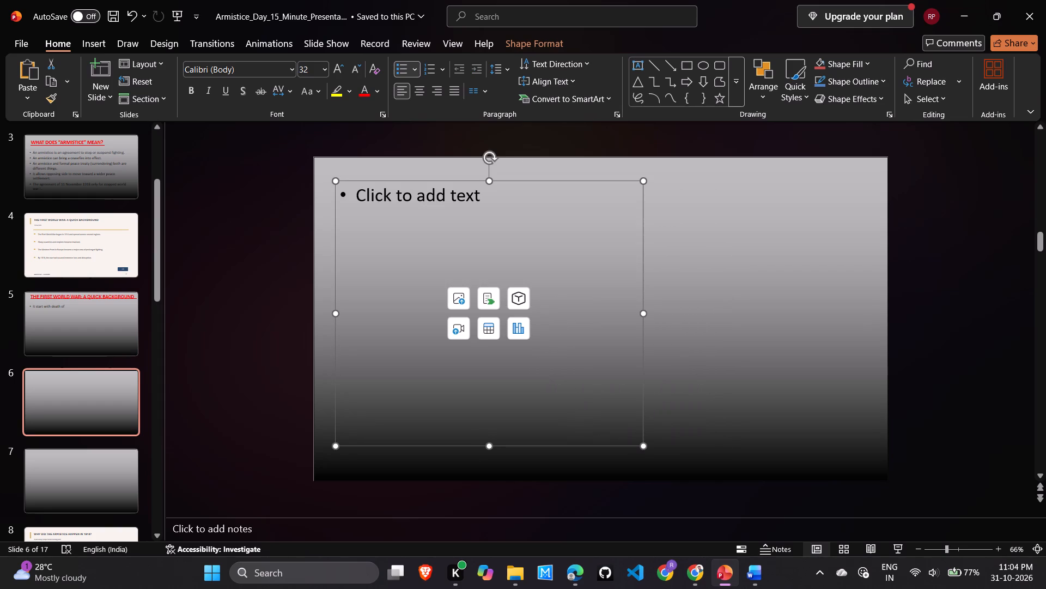
{"action": "left_click_drag", "start_coordinate": [491, 443], "coordinate": [489, 463]}
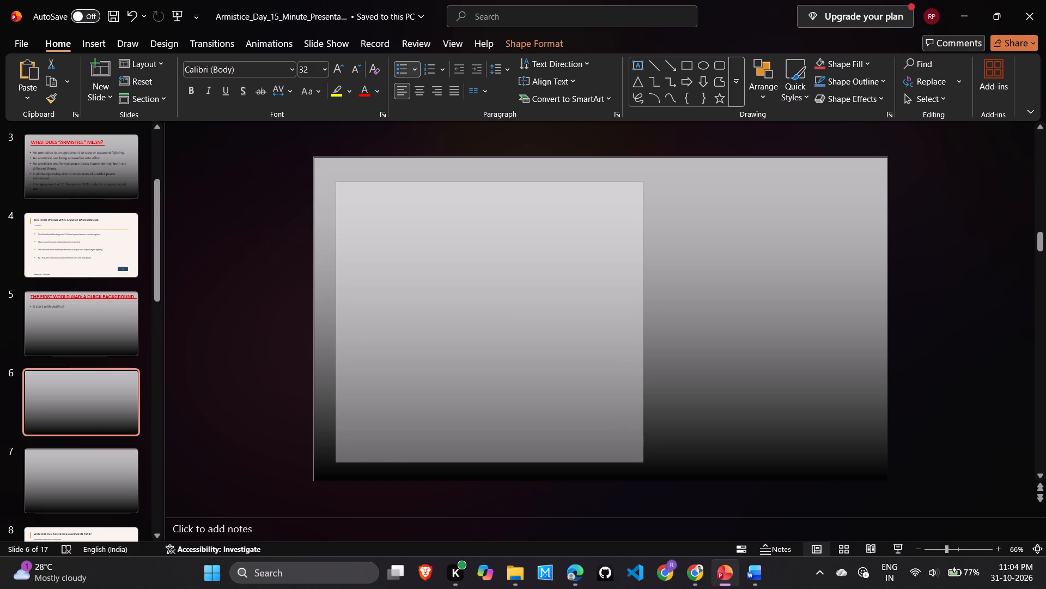
{"action": "left_click_drag", "start_coordinate": [489, 463], "coordinate": [489, 464]}
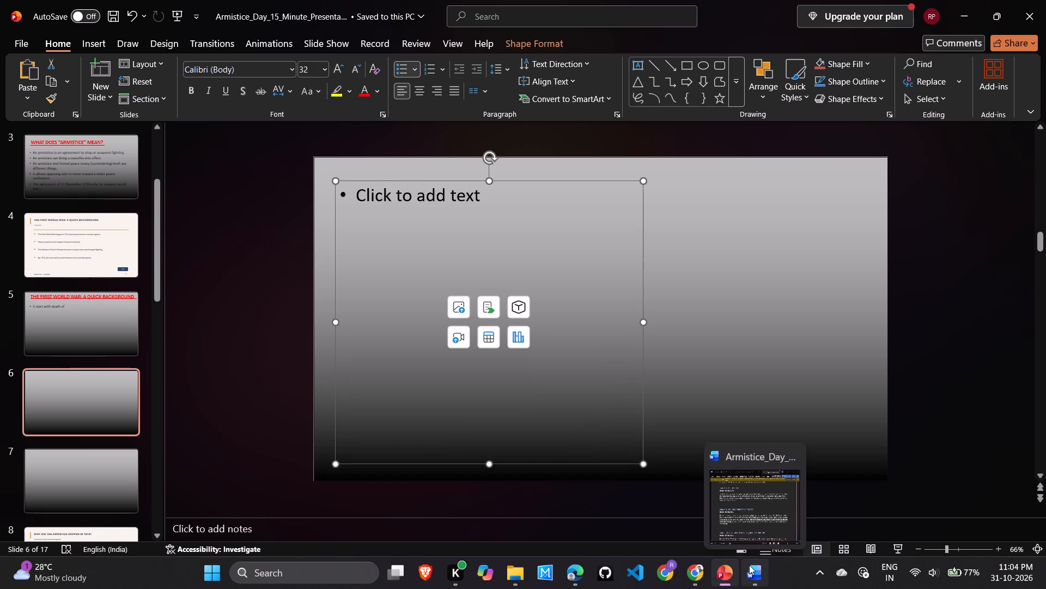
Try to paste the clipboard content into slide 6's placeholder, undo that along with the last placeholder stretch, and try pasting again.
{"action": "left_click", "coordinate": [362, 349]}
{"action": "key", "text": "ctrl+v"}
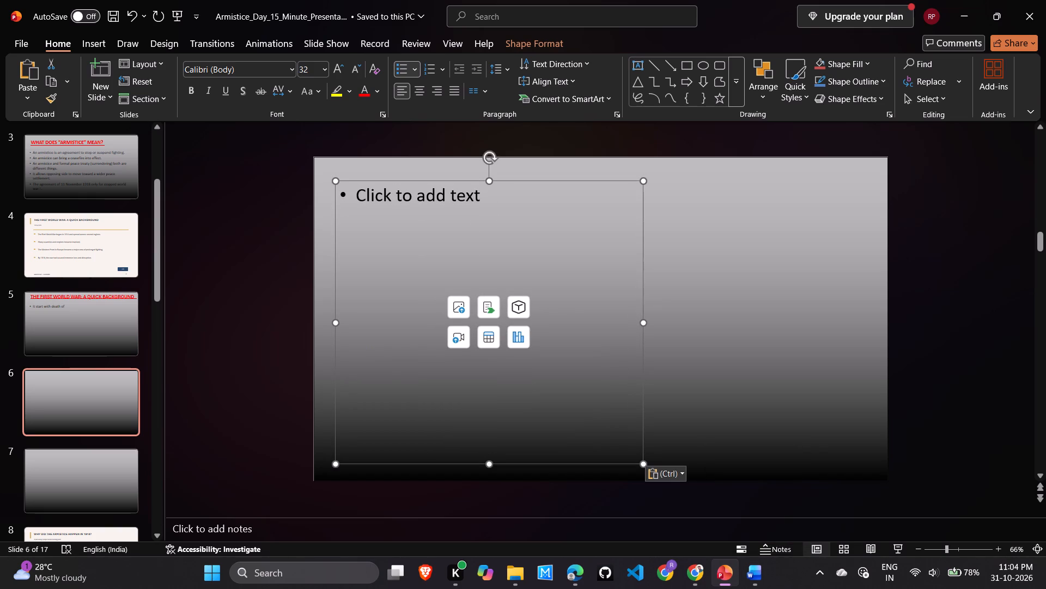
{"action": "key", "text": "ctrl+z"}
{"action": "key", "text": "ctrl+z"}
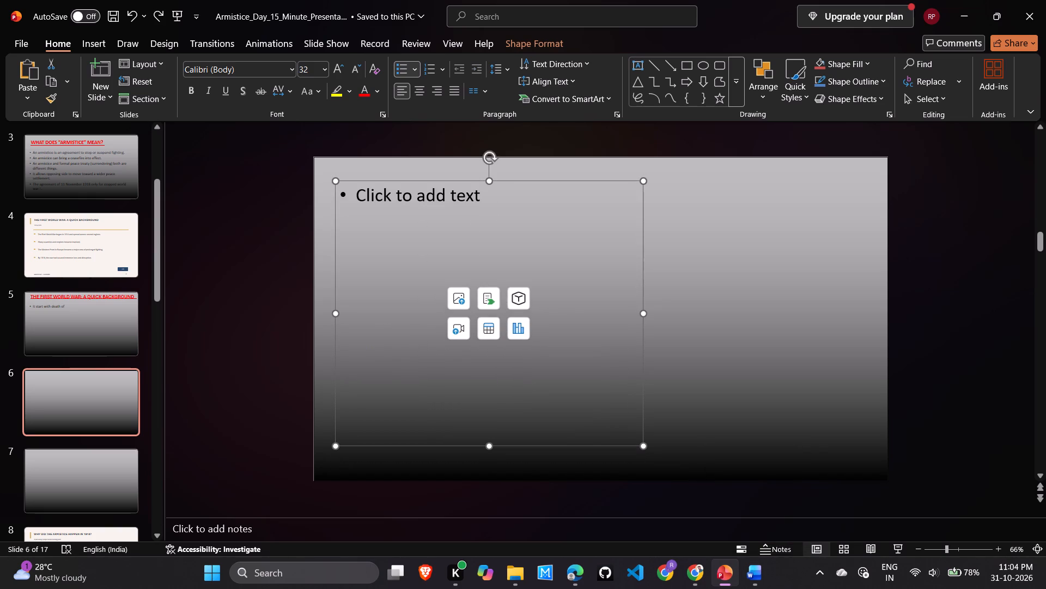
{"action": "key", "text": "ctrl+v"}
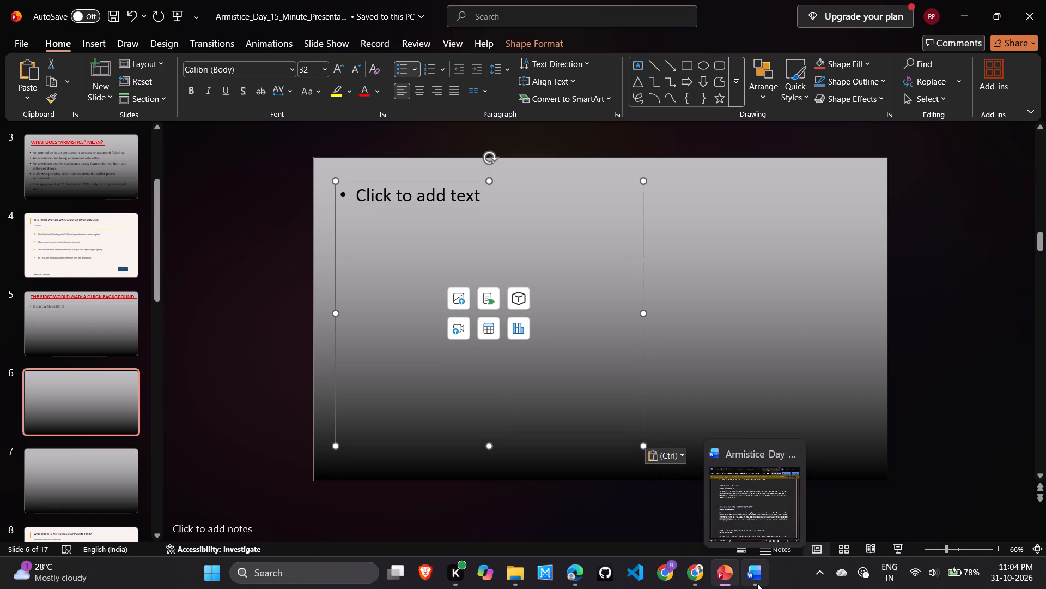
Switch to File Explorer and open the OneDrive Screenshots folder.
{"action": "left_click", "coordinate": [530, 582]}
{"action": "left_click", "coordinate": [516, 581]}
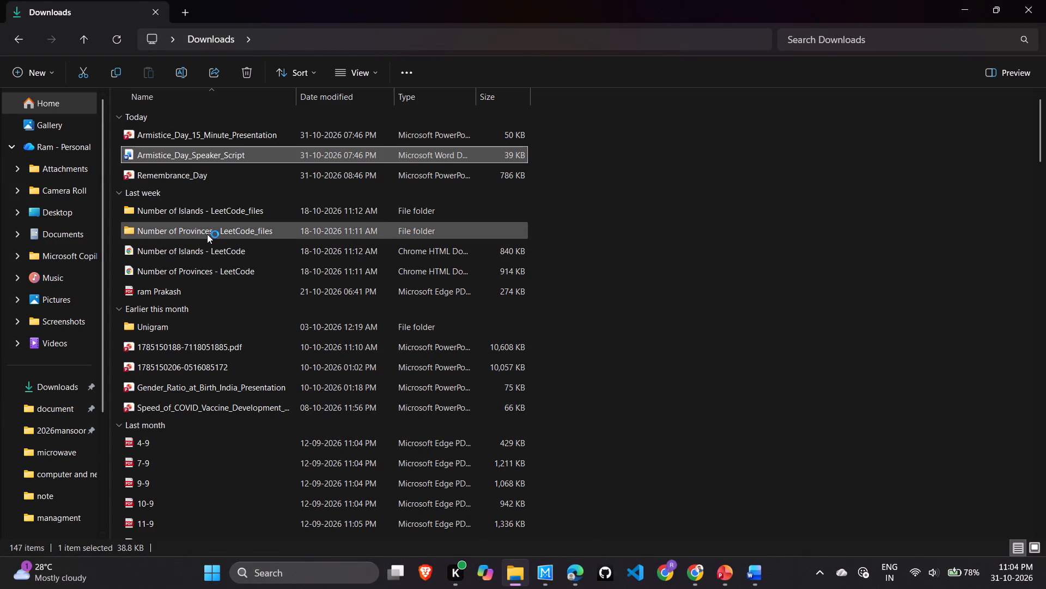
{"action": "scroll", "coordinate": [207, 234], "scroll_direction": "up", "scroll_amount": 8}
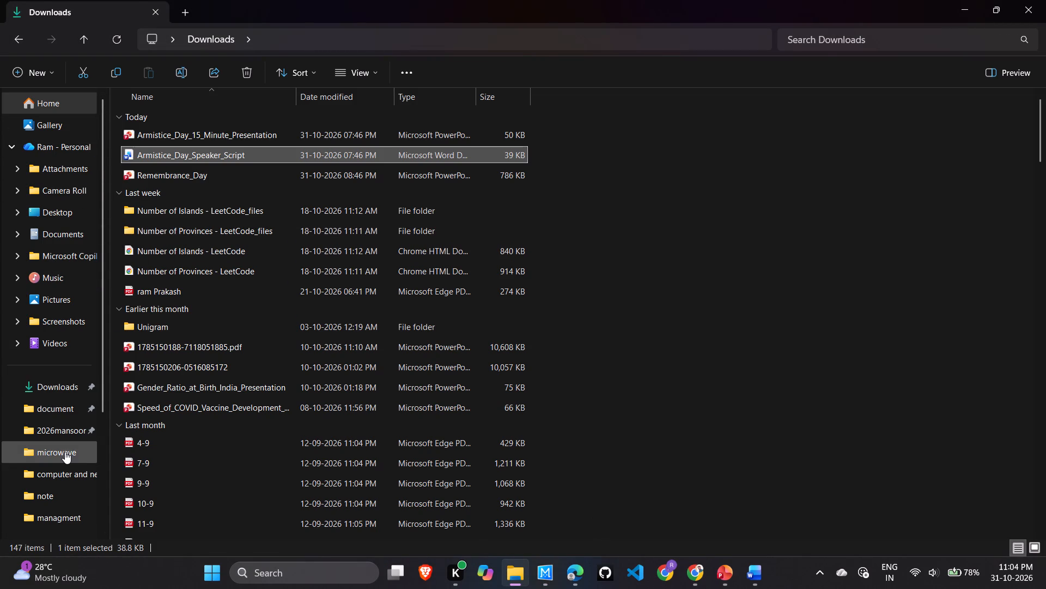
{"action": "scroll", "coordinate": [65, 453], "scroll_direction": "down", "scroll_amount": 1}
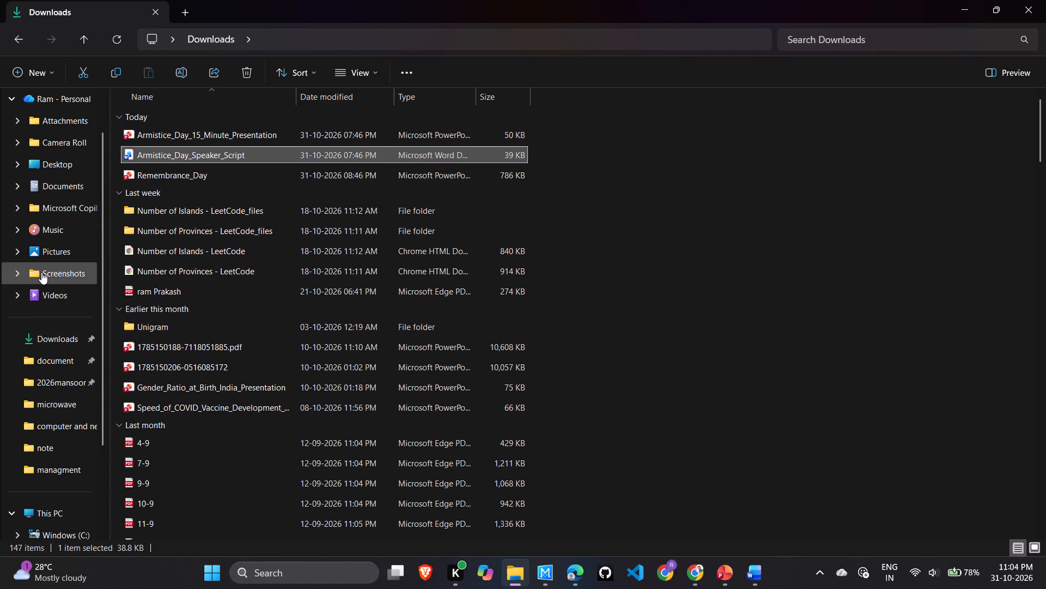
{"action": "double_click", "coordinate": [41, 272]}
{"action": "scroll", "coordinate": [155, 163], "scroll_direction": "down", "scroll_amount": 4}
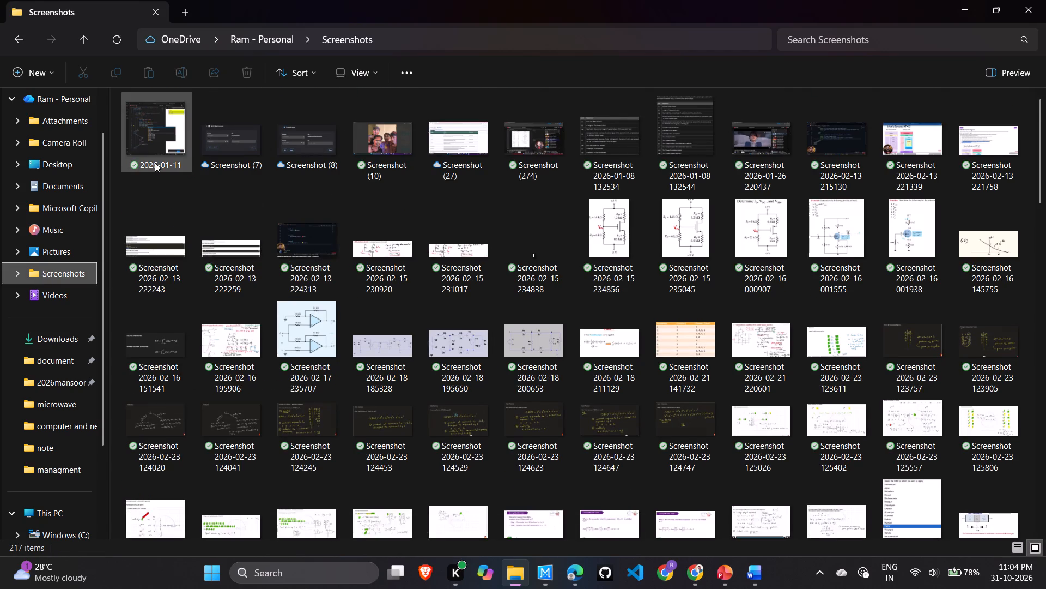
{"action": "scroll", "coordinate": [155, 163], "scroll_direction": "down", "scroll_amount": 13}
{"action": "scroll", "coordinate": [155, 163], "scroll_direction": "down", "scroll_amount": 9}
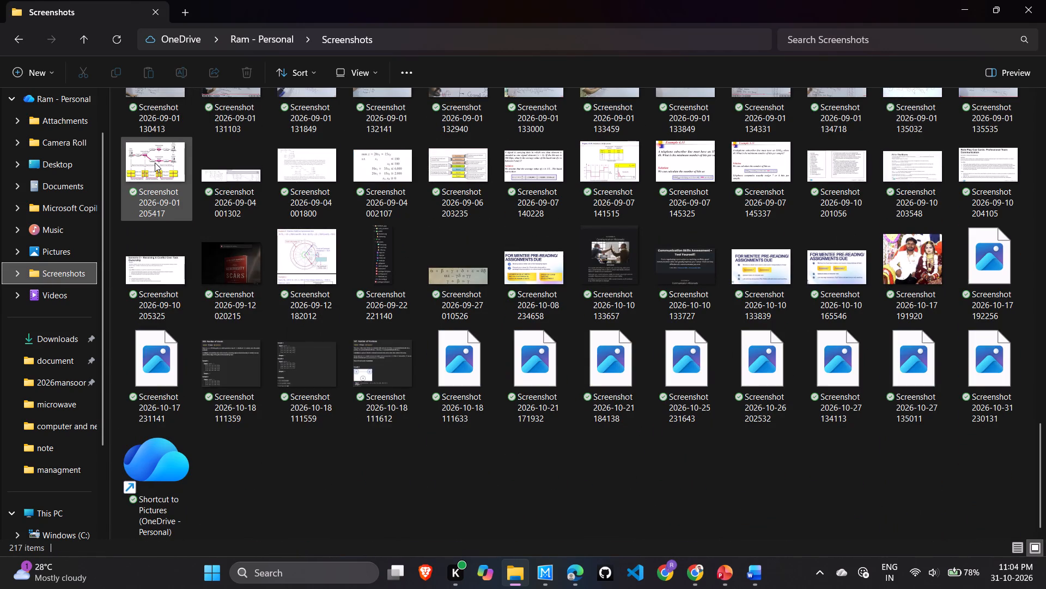
{"action": "right_click", "coordinate": [993, 375]}
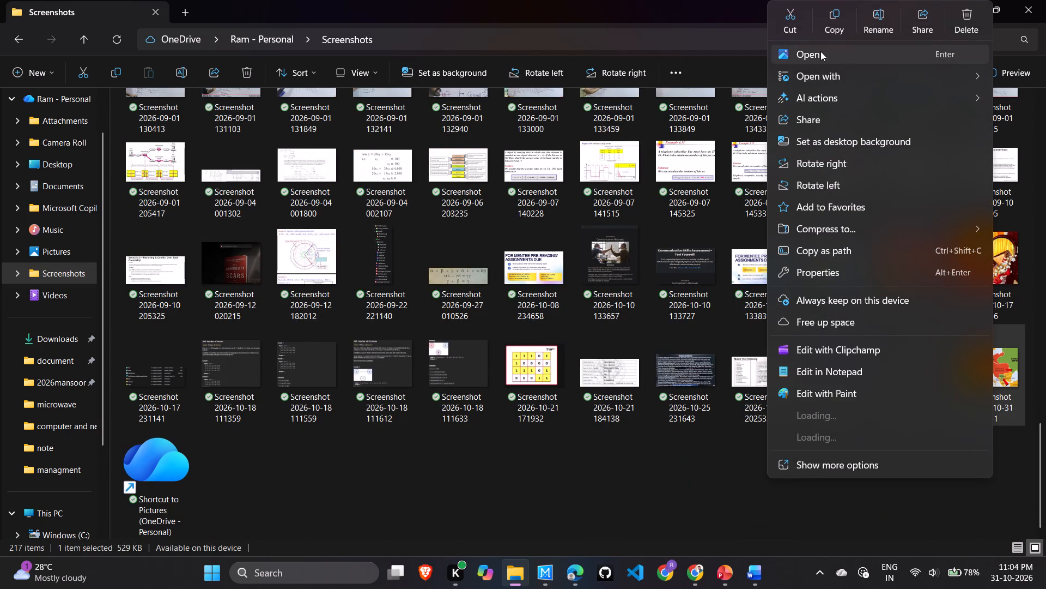
{"action": "left_click", "coordinate": [820, 51]}
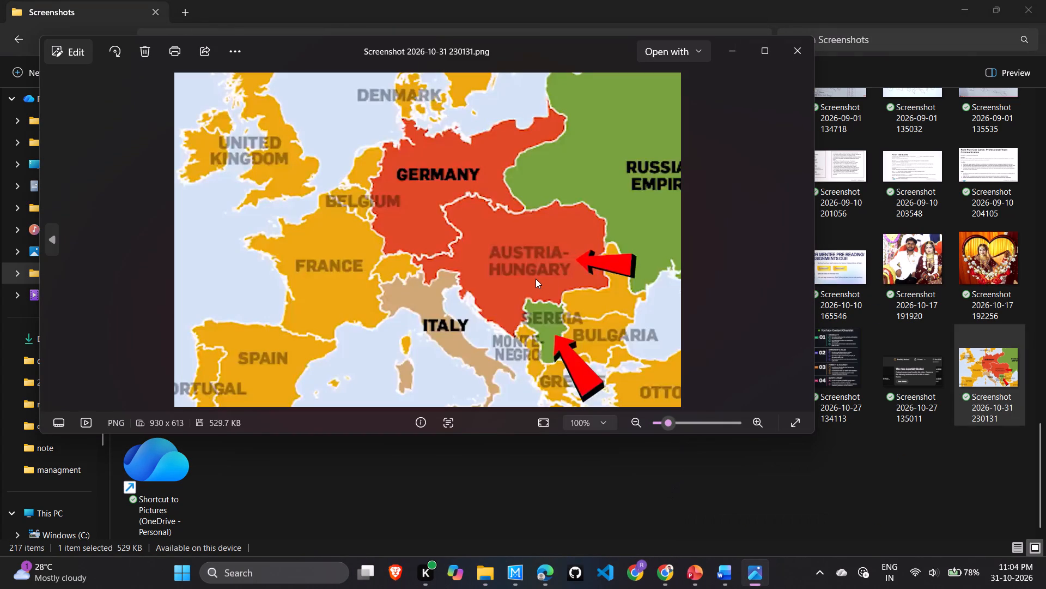
{"action": "right_click", "coordinate": [536, 279]}
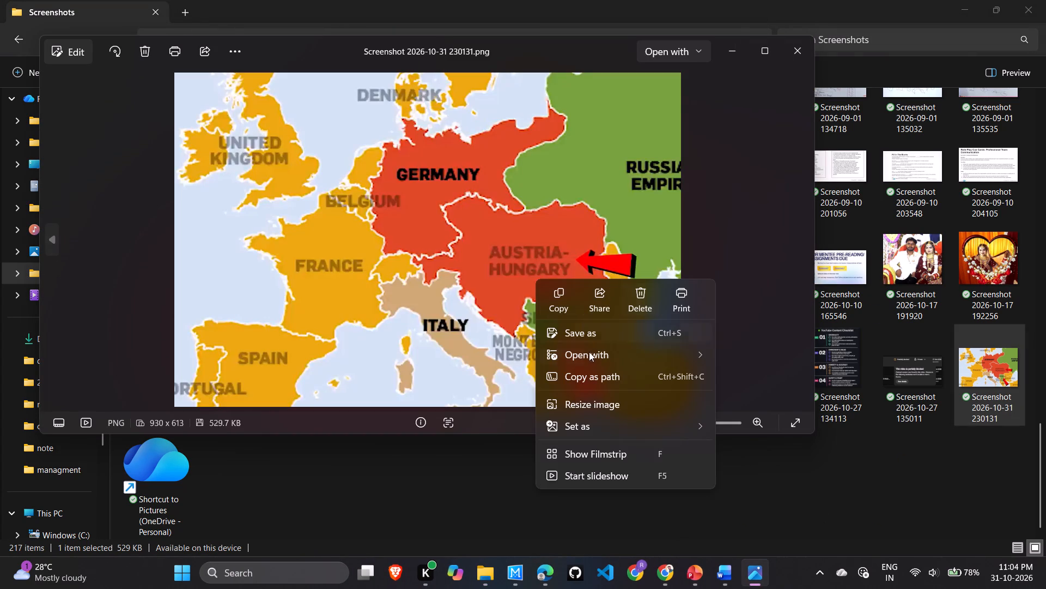
{"action": "left_click", "coordinate": [561, 304]}
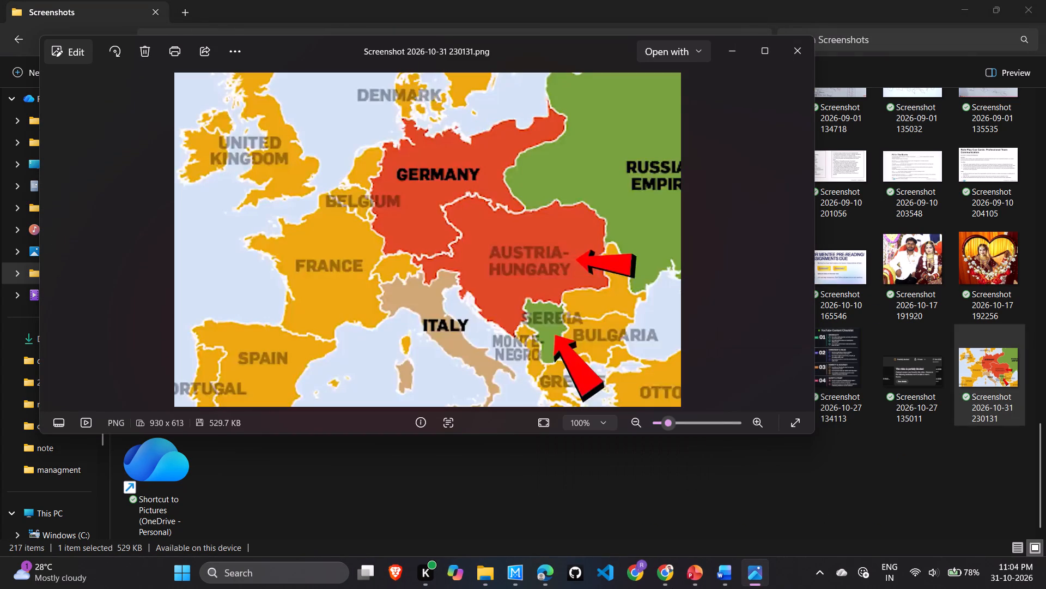
Return to the Armistice Day presentation in PowerPoint and paste the Europe map into slide 6's text placeholder.
{"action": "left_click", "coordinate": [747, 574]}
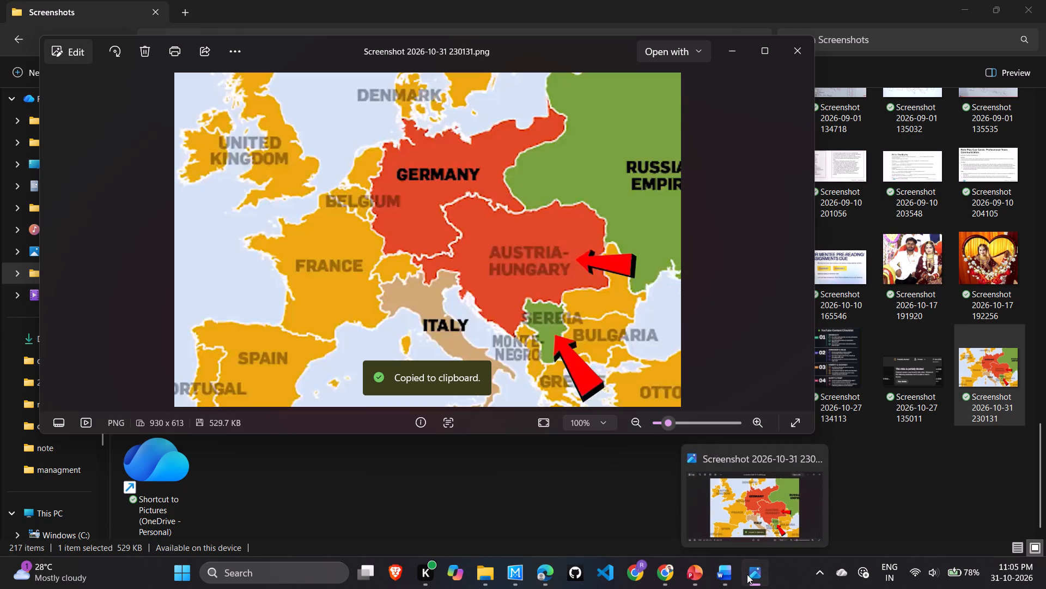
{"action": "left_click", "coordinate": [725, 577]}
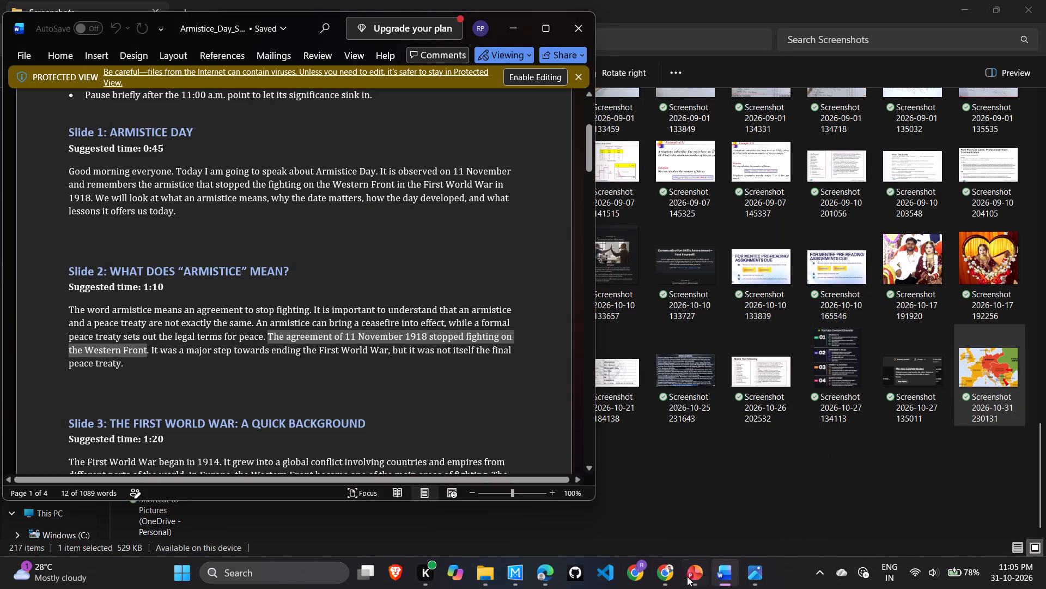
{"action": "left_click", "coordinate": [685, 576]}
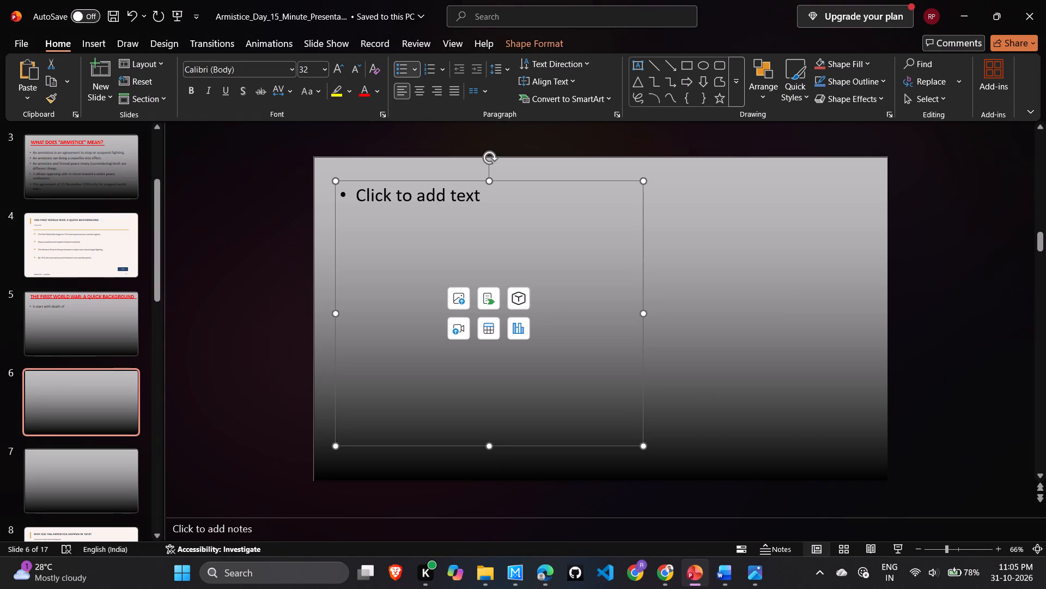
{"action": "left_click", "coordinate": [361, 195]}
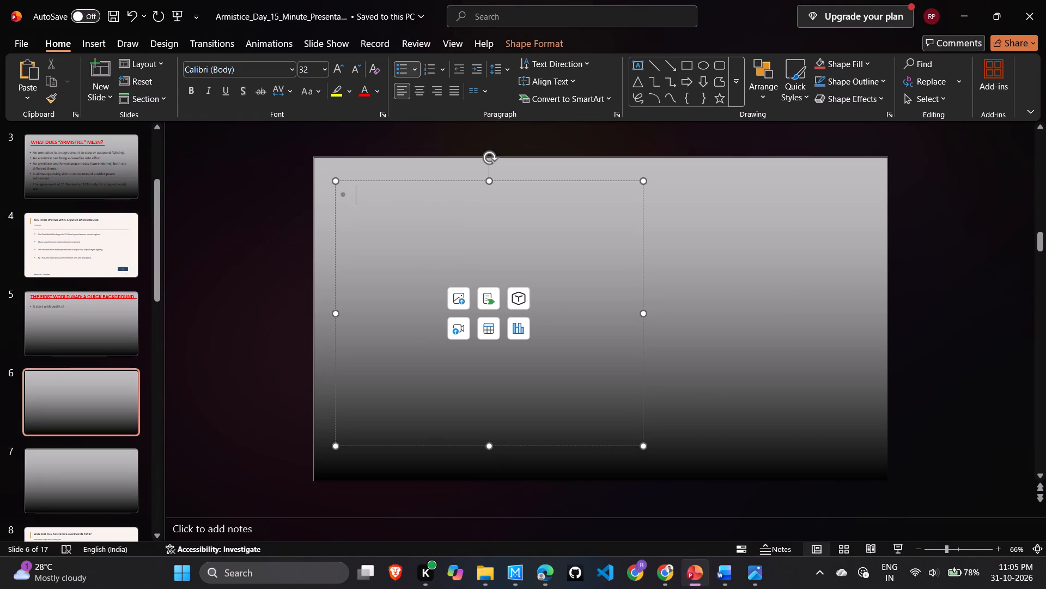
{"action": "key", "text": "ctrl+v"}
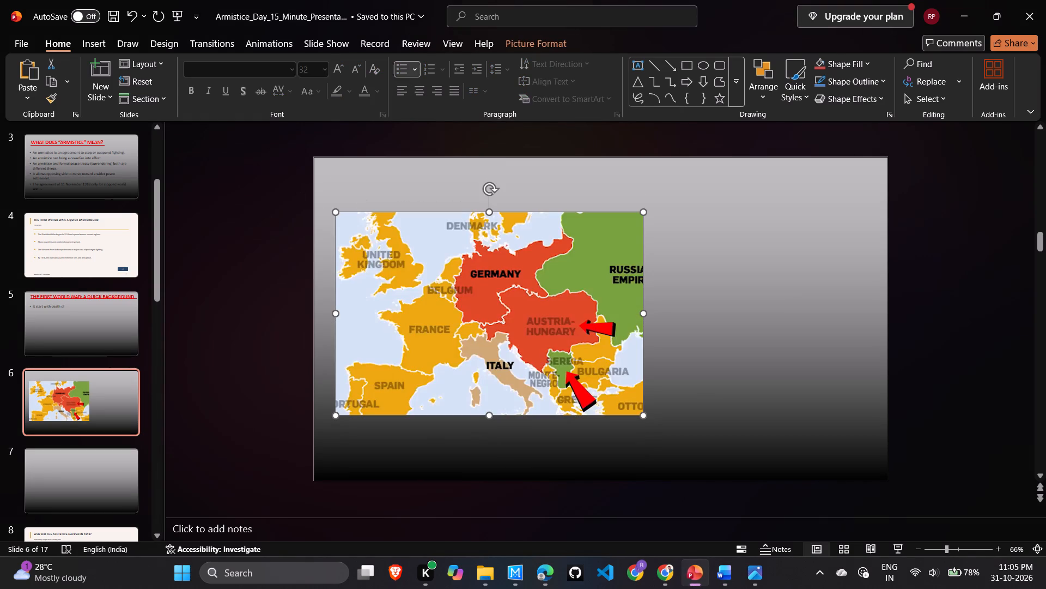
Stretch the map picture to slide 6's full height, from the slide's left edge to about two-thirds of its width.
{"action": "left_click_drag", "start_coordinate": [489, 415], "coordinate": [490, 462]}
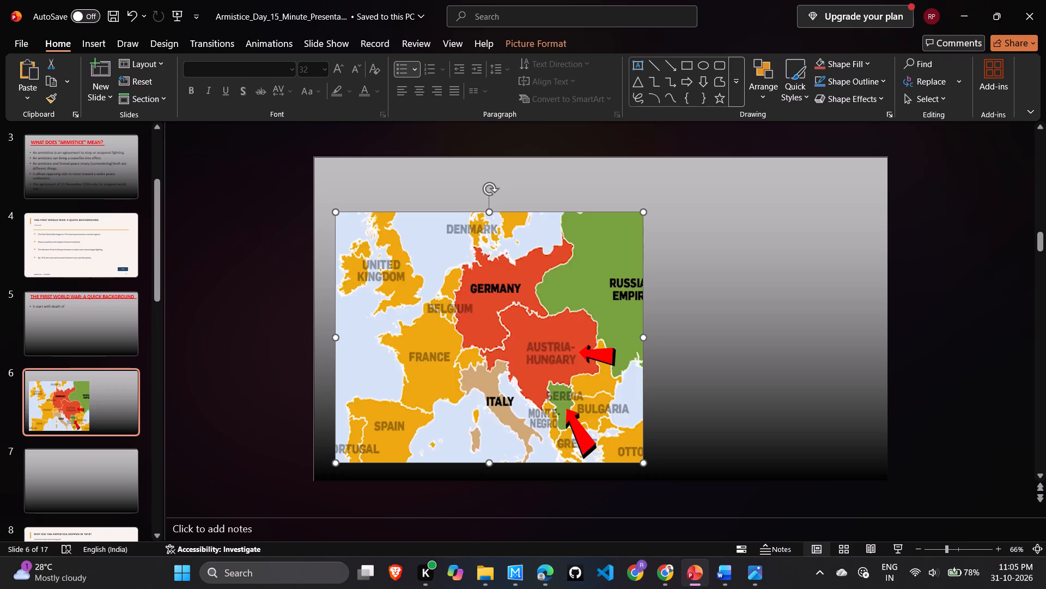
{"action": "left_click_drag", "start_coordinate": [491, 211], "coordinate": [439, 160]}
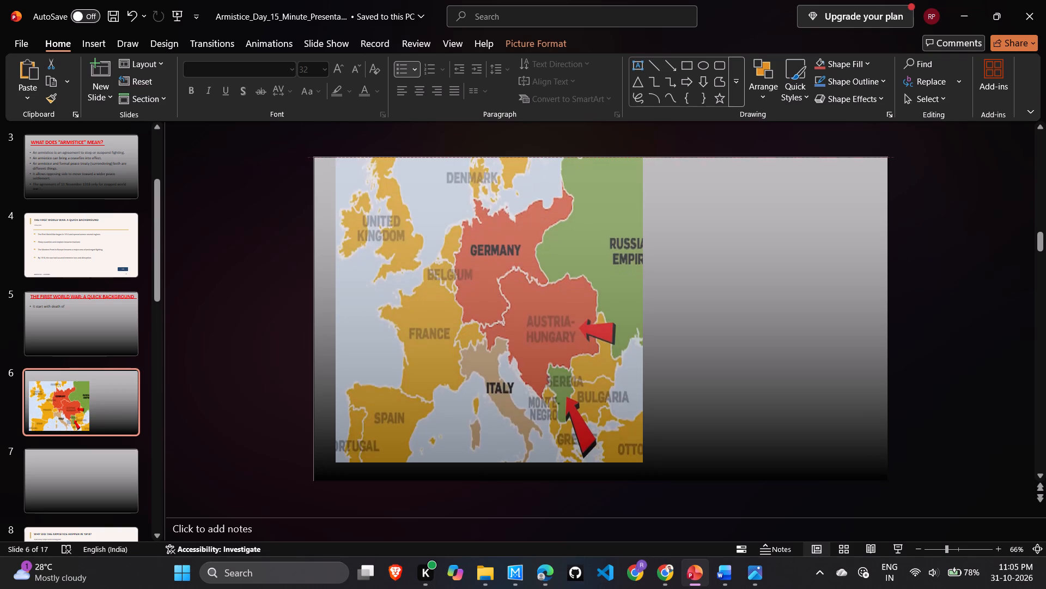
{"action": "left_click_drag", "start_coordinate": [439, 160], "coordinate": [439, 164]}
{"action": "left_click_drag", "start_coordinate": [336, 311], "coordinate": [325, 310]}
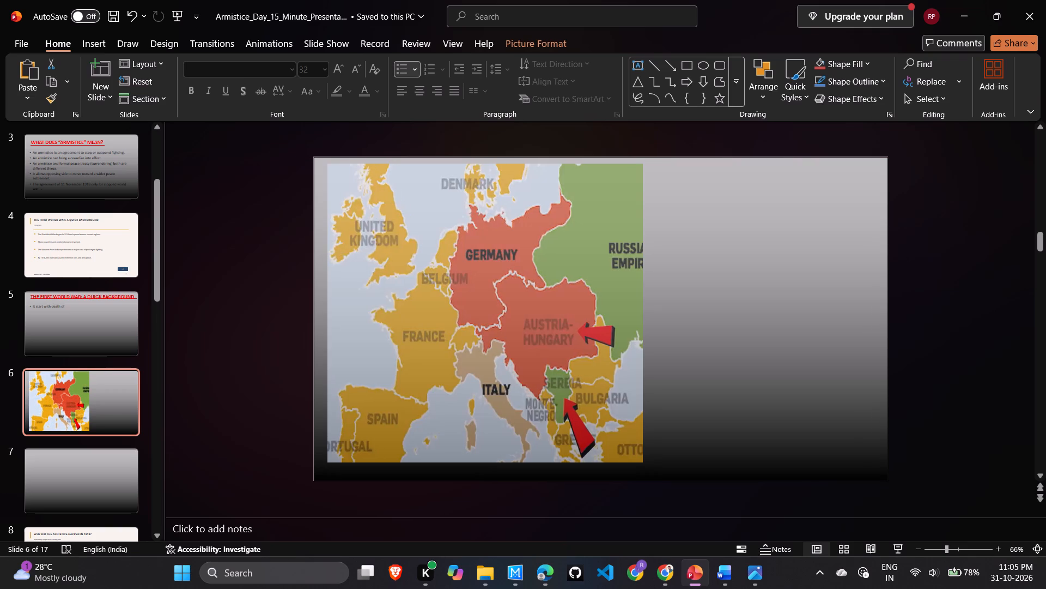
{"action": "left_click_drag", "start_coordinate": [325, 310], "coordinate": [319, 310]}
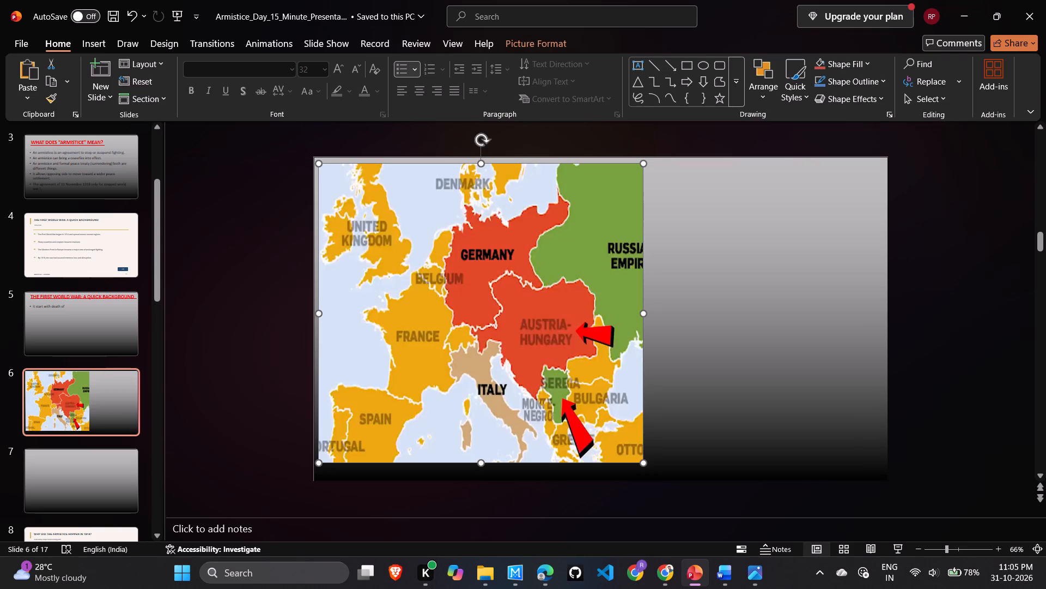
{"action": "left_click_drag", "start_coordinate": [644, 310], "coordinate": [575, 298]}
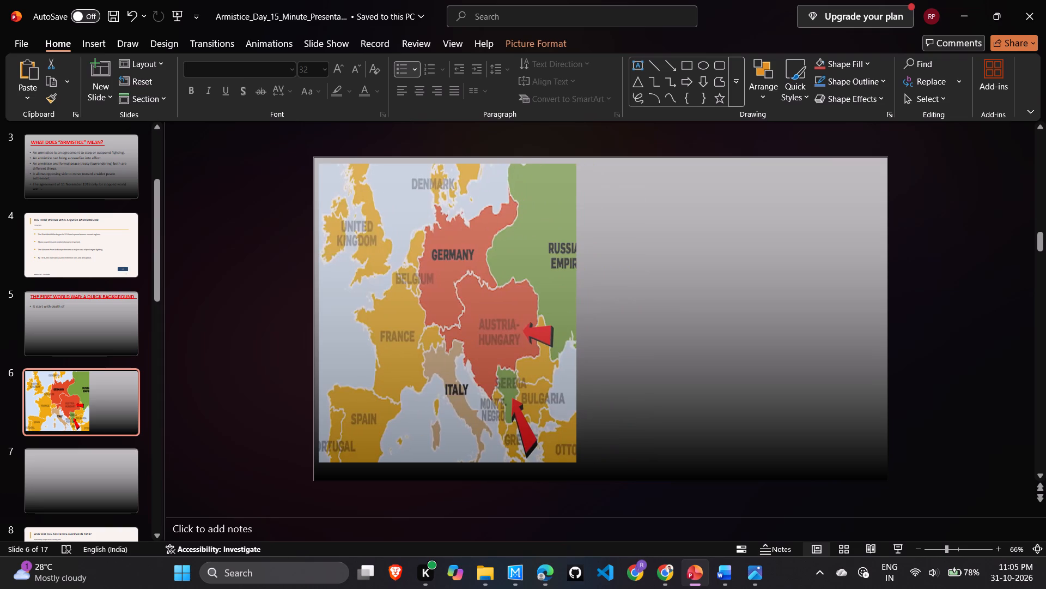
{"action": "left_click_drag", "start_coordinate": [575, 298], "coordinate": [686, 297]}
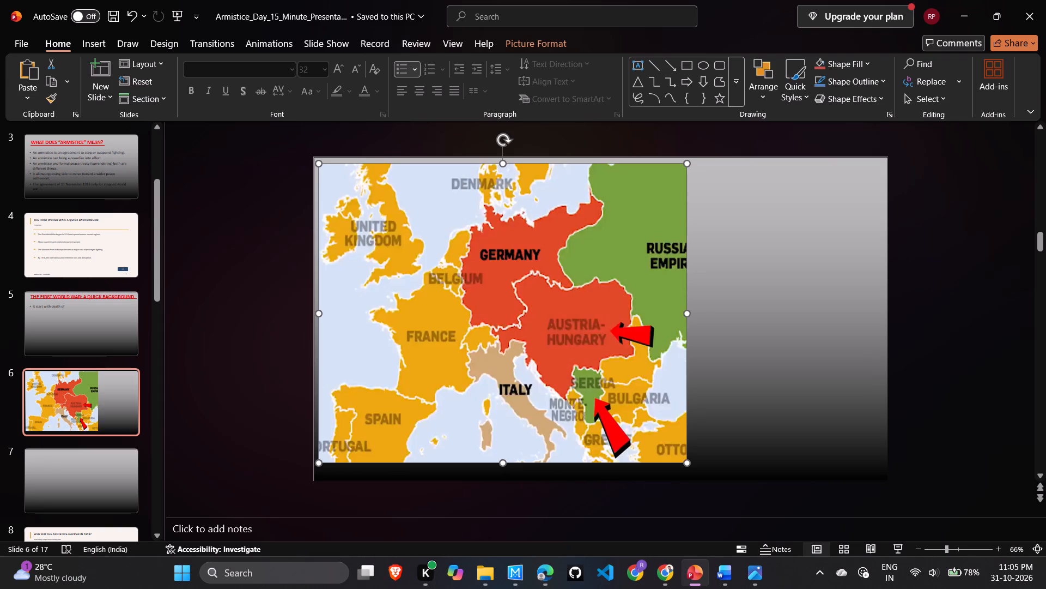
{"action": "left_click_drag", "start_coordinate": [503, 166], "coordinate": [503, 160]}
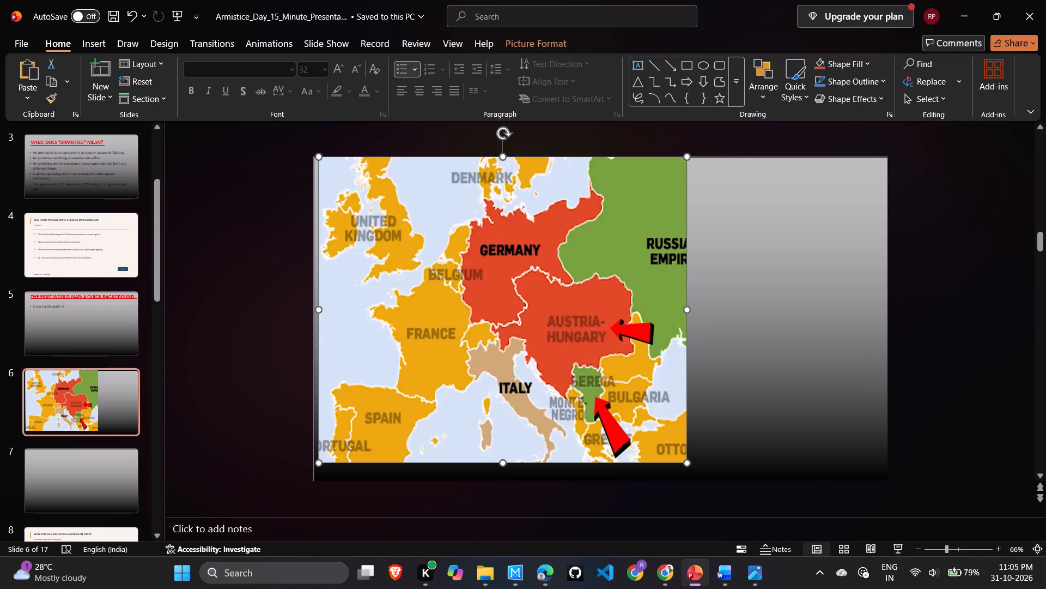
{"action": "left_click_drag", "start_coordinate": [504, 462], "coordinate": [504, 467]}
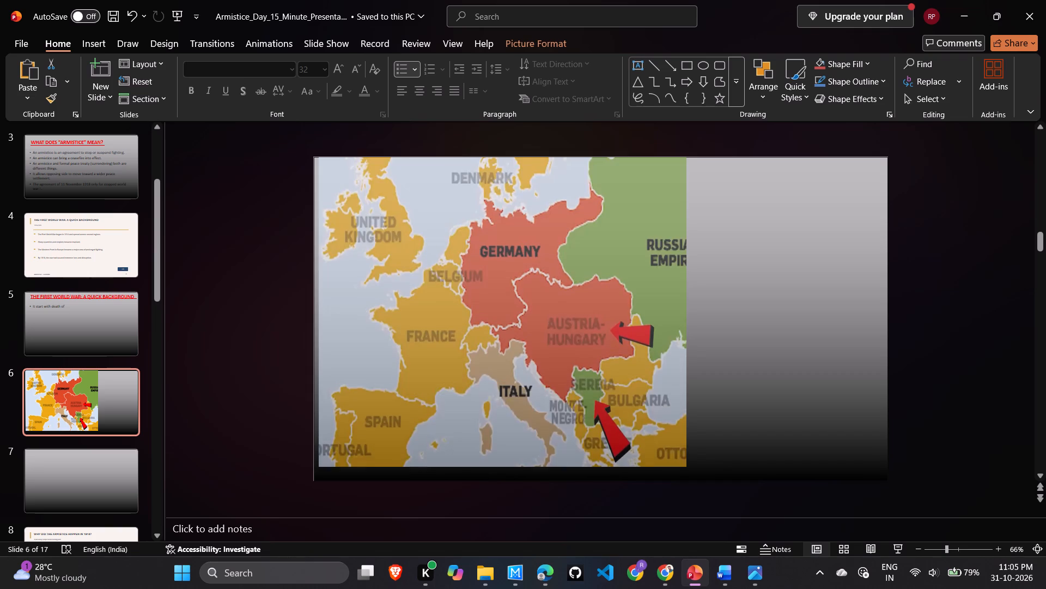
{"action": "left_click_drag", "start_coordinate": [504, 467], "coordinate": [504, 478]}
{"action": "left_click", "coordinate": [320, 317]}
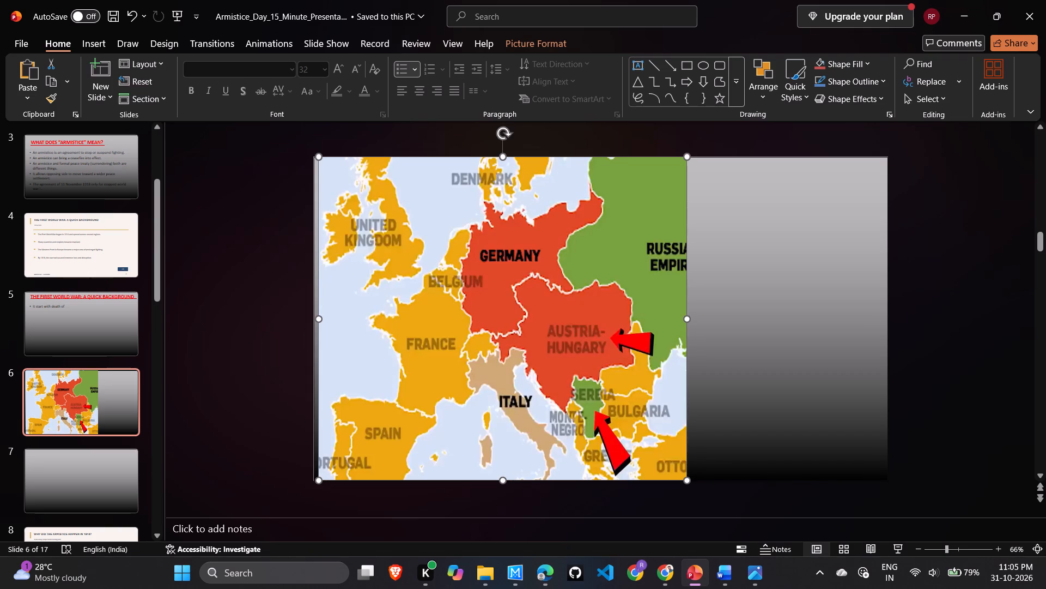
{"action": "left_click", "coordinate": [691, 260]}
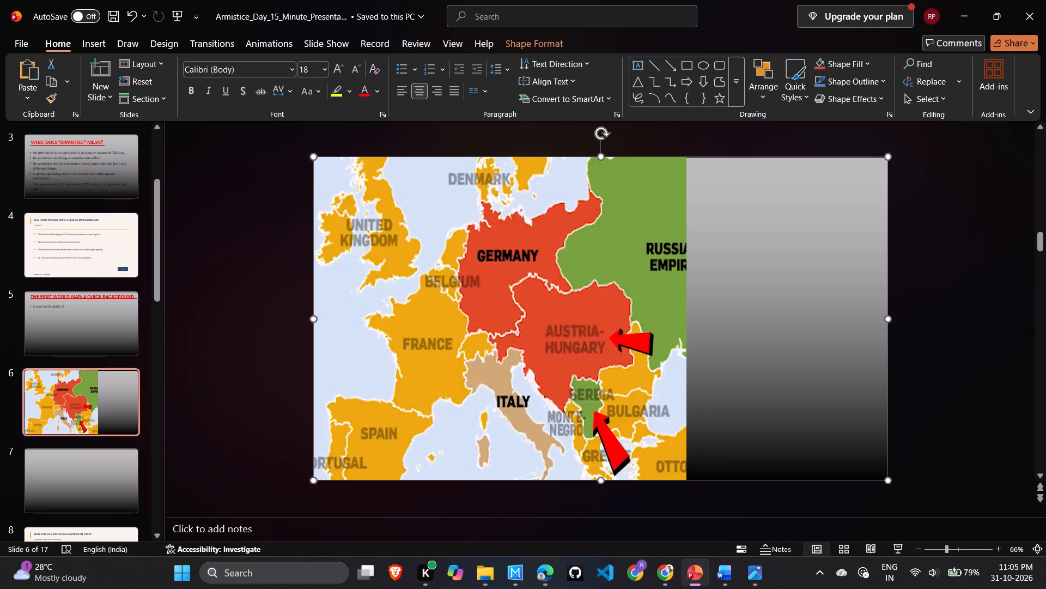
{"action": "left_click", "coordinate": [775, 254]}
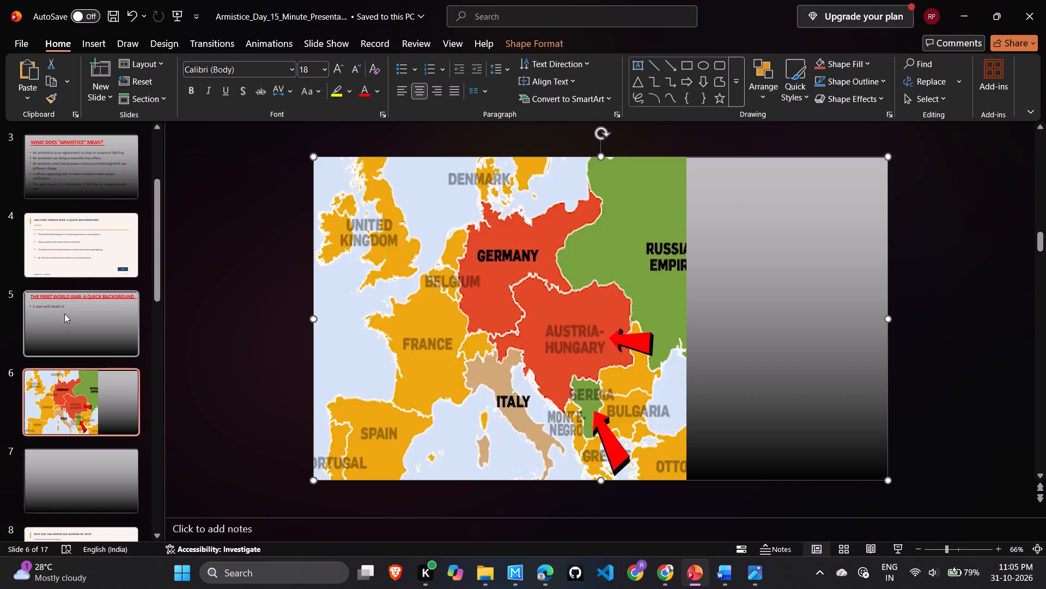
Move the First World War background title slide below the Europe map slide, making it slide 6.
{"action": "left_click_drag", "start_coordinate": [66, 314], "coordinate": [67, 405]}
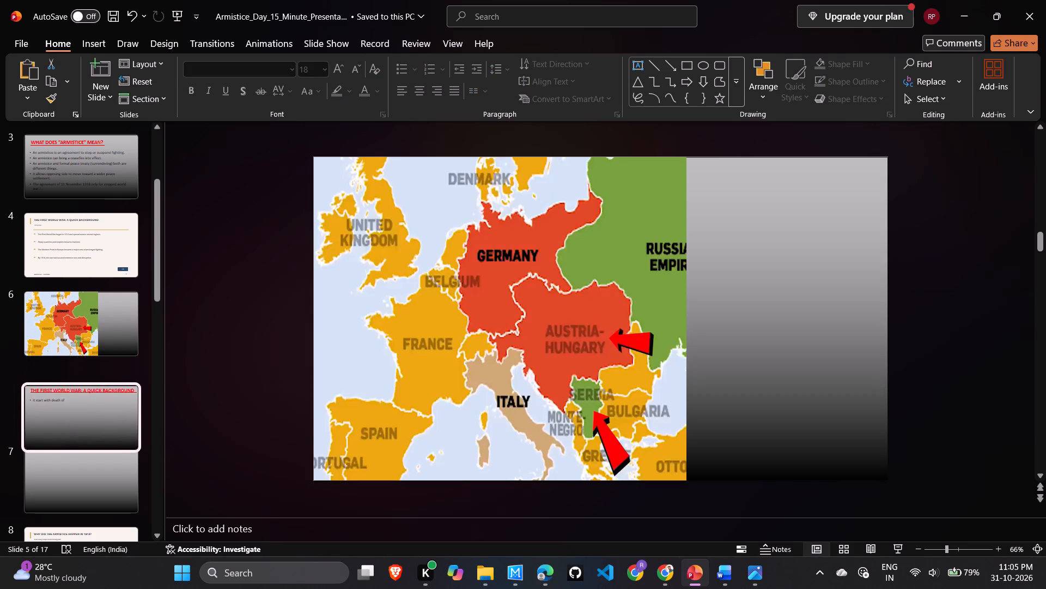
{"action": "left_click_drag", "start_coordinate": [67, 405], "coordinate": [67, 398]}
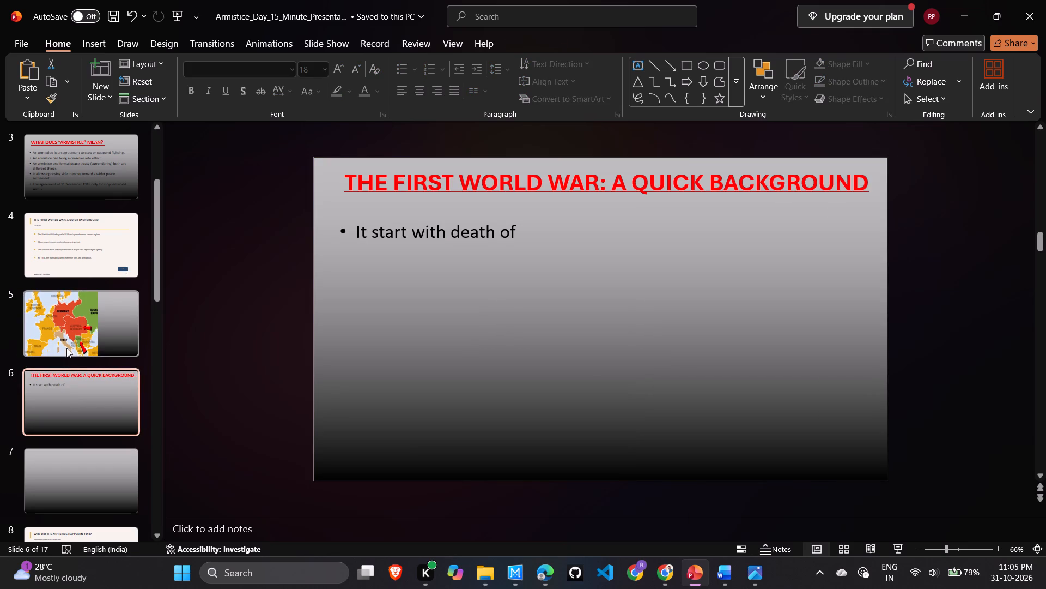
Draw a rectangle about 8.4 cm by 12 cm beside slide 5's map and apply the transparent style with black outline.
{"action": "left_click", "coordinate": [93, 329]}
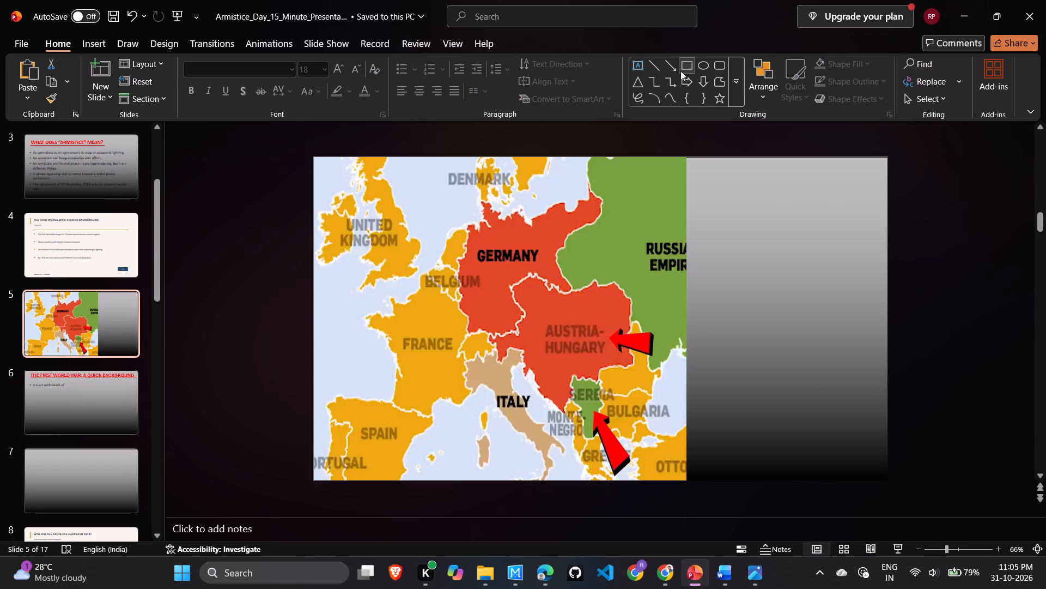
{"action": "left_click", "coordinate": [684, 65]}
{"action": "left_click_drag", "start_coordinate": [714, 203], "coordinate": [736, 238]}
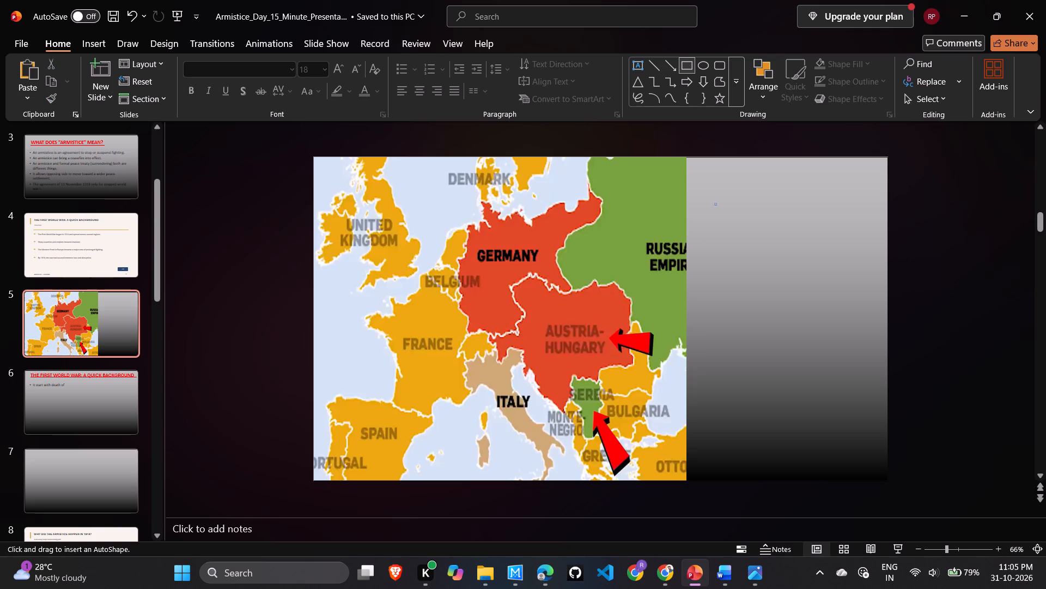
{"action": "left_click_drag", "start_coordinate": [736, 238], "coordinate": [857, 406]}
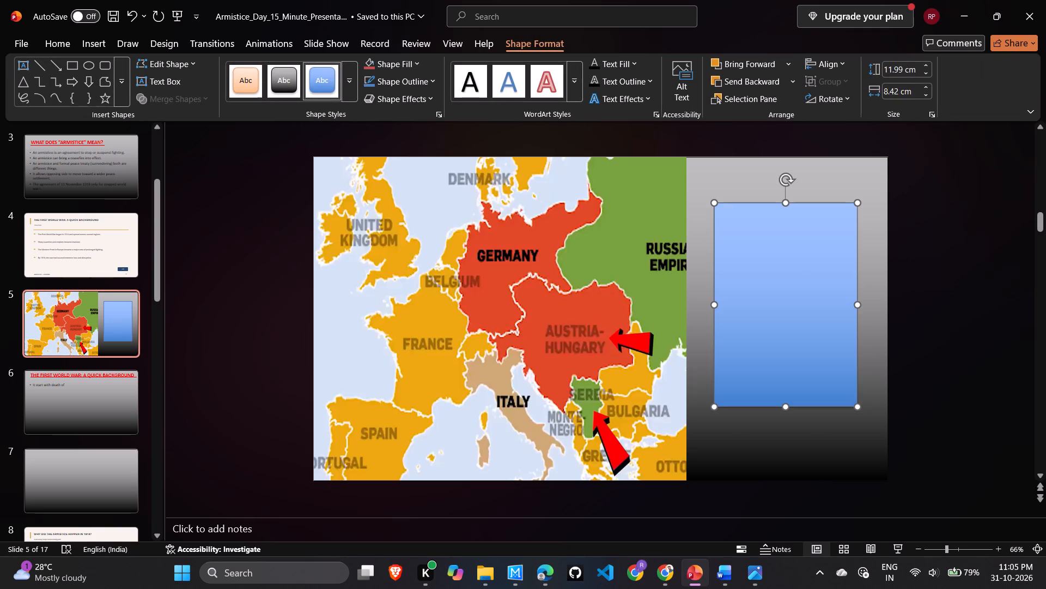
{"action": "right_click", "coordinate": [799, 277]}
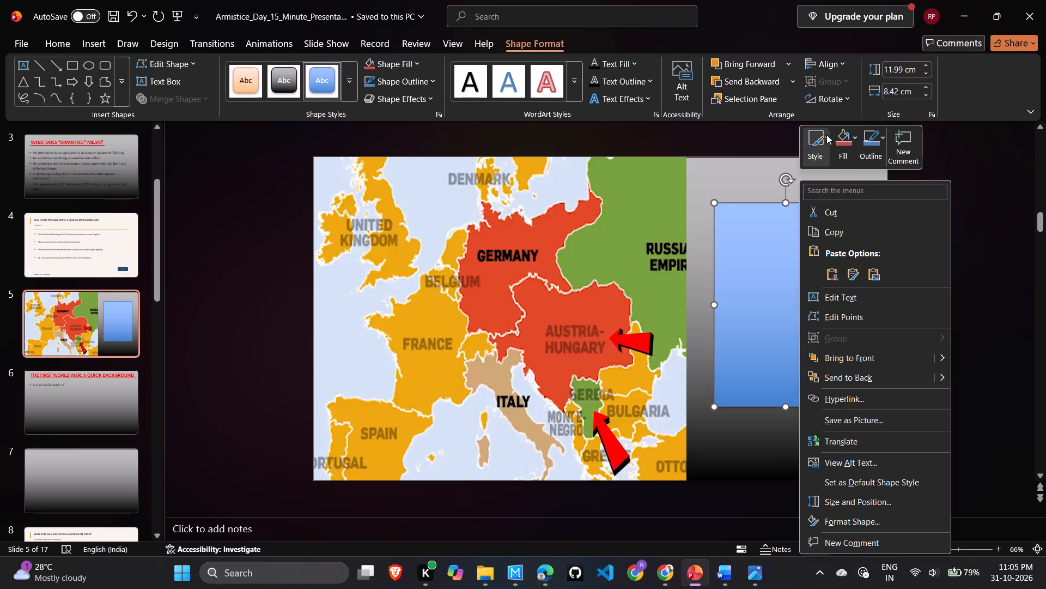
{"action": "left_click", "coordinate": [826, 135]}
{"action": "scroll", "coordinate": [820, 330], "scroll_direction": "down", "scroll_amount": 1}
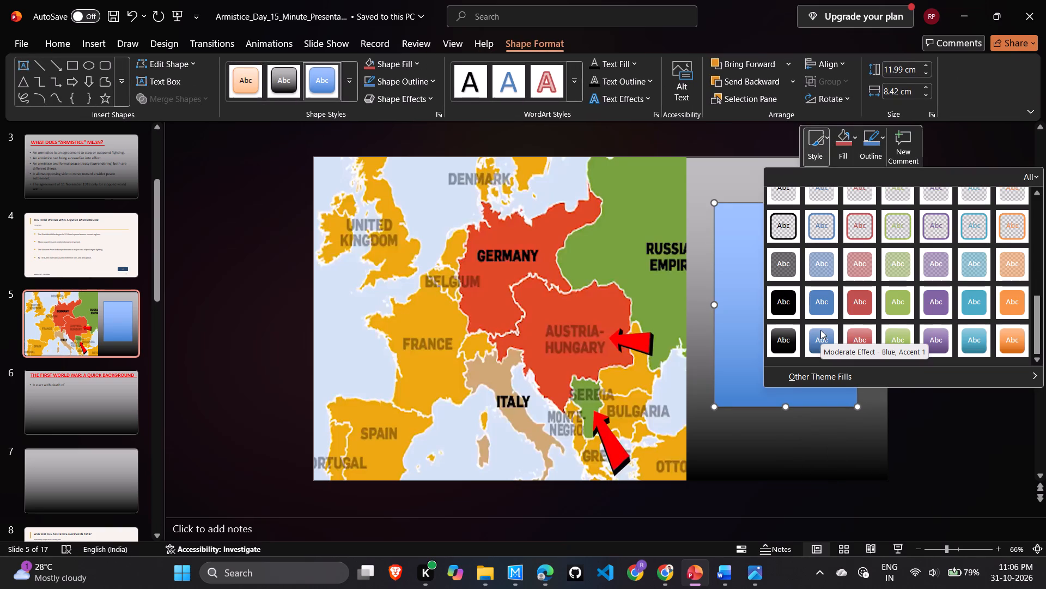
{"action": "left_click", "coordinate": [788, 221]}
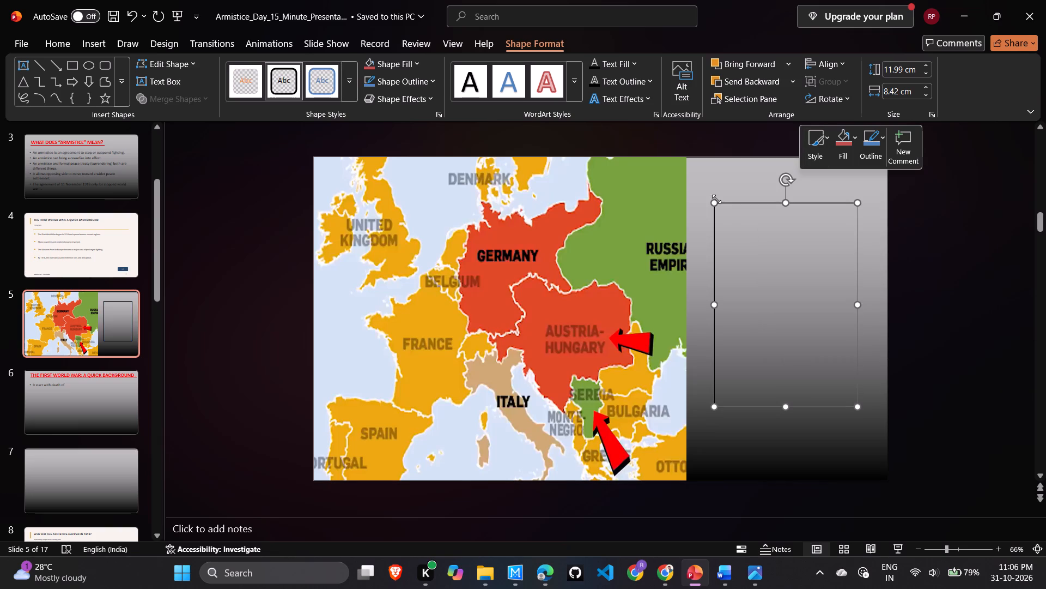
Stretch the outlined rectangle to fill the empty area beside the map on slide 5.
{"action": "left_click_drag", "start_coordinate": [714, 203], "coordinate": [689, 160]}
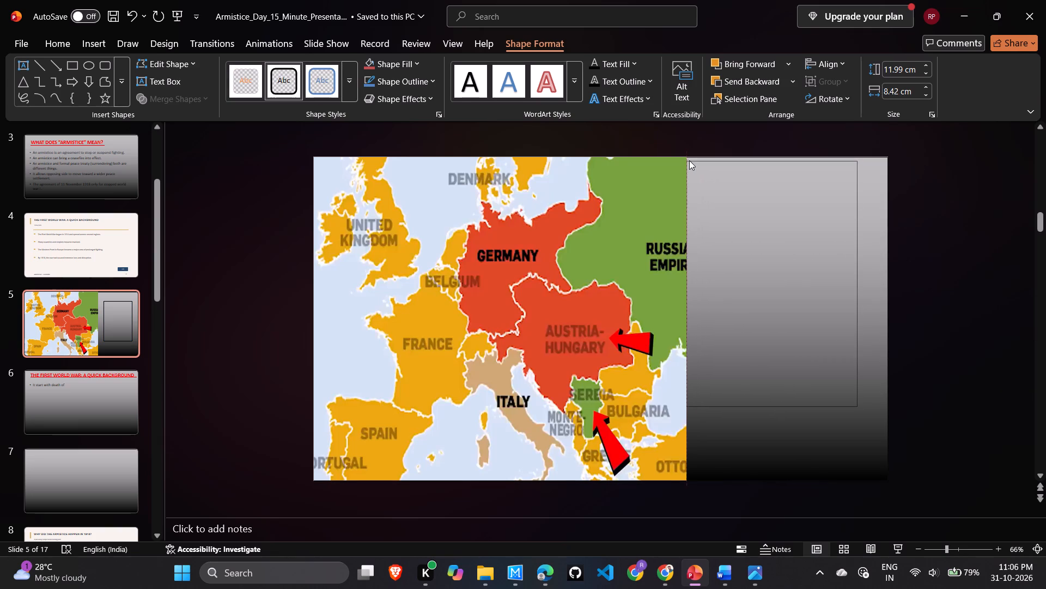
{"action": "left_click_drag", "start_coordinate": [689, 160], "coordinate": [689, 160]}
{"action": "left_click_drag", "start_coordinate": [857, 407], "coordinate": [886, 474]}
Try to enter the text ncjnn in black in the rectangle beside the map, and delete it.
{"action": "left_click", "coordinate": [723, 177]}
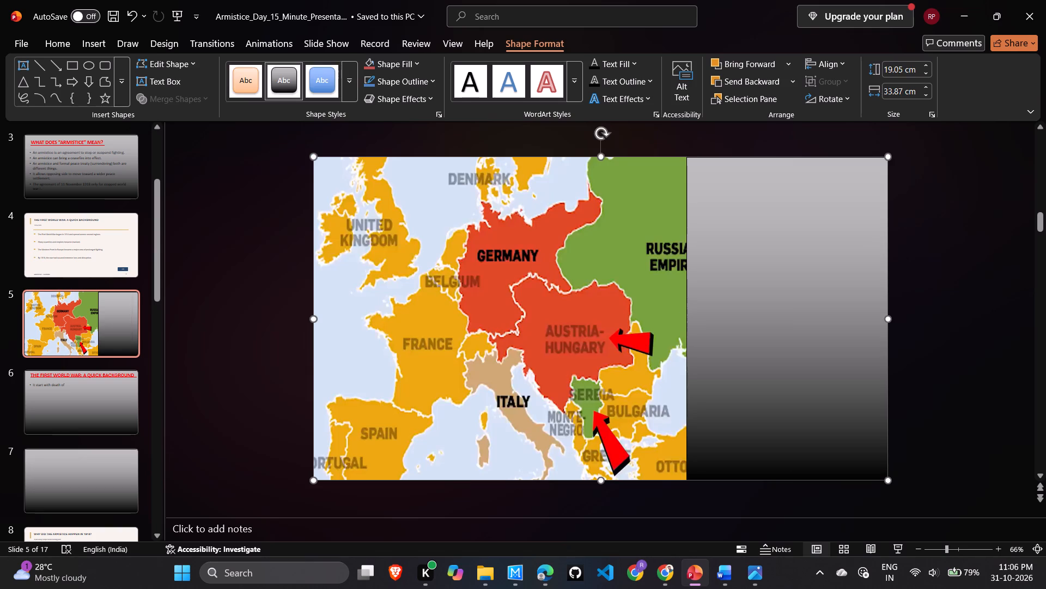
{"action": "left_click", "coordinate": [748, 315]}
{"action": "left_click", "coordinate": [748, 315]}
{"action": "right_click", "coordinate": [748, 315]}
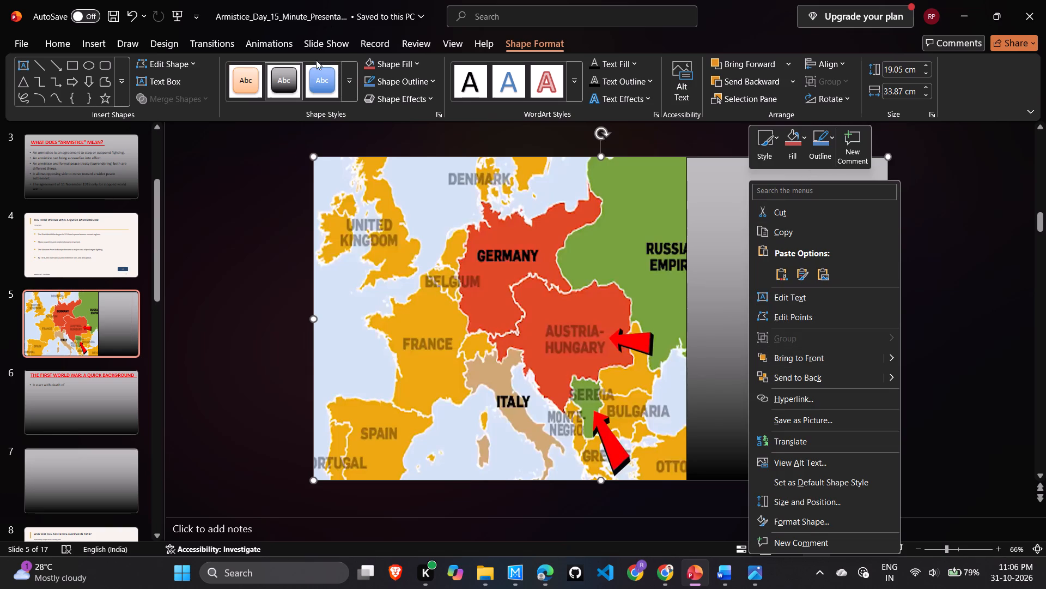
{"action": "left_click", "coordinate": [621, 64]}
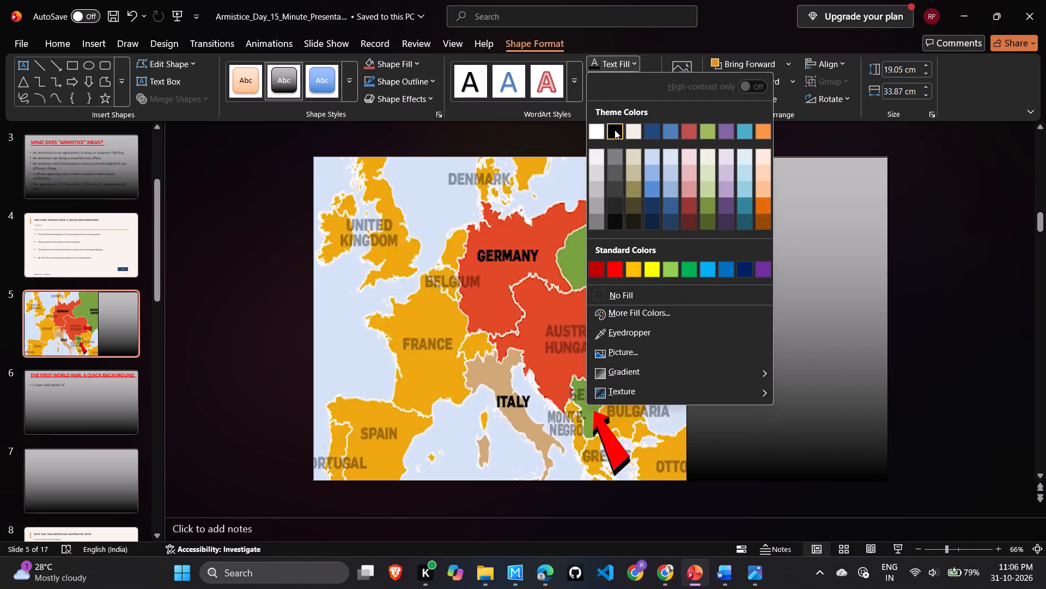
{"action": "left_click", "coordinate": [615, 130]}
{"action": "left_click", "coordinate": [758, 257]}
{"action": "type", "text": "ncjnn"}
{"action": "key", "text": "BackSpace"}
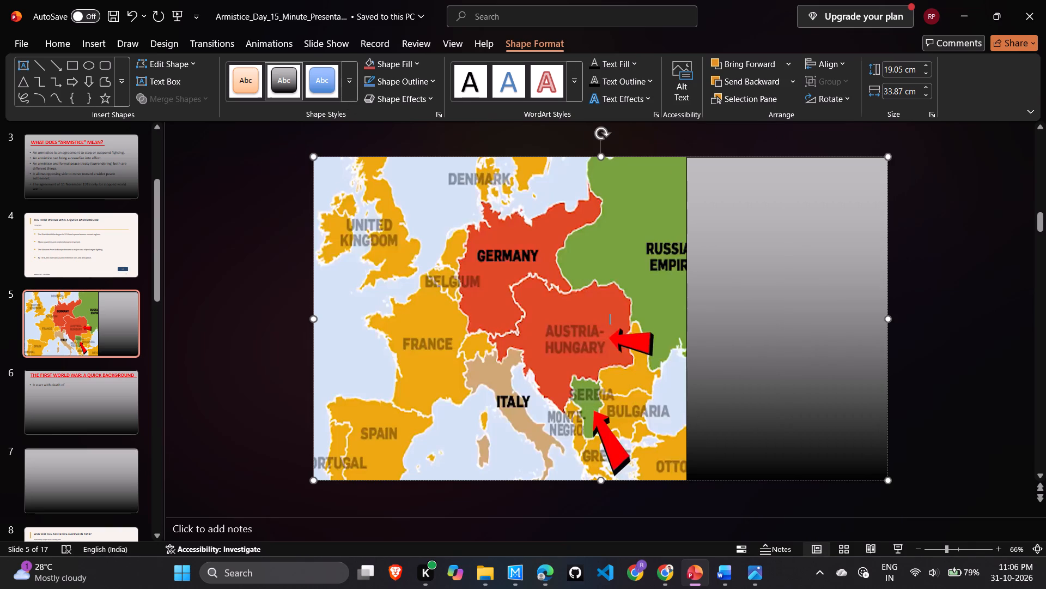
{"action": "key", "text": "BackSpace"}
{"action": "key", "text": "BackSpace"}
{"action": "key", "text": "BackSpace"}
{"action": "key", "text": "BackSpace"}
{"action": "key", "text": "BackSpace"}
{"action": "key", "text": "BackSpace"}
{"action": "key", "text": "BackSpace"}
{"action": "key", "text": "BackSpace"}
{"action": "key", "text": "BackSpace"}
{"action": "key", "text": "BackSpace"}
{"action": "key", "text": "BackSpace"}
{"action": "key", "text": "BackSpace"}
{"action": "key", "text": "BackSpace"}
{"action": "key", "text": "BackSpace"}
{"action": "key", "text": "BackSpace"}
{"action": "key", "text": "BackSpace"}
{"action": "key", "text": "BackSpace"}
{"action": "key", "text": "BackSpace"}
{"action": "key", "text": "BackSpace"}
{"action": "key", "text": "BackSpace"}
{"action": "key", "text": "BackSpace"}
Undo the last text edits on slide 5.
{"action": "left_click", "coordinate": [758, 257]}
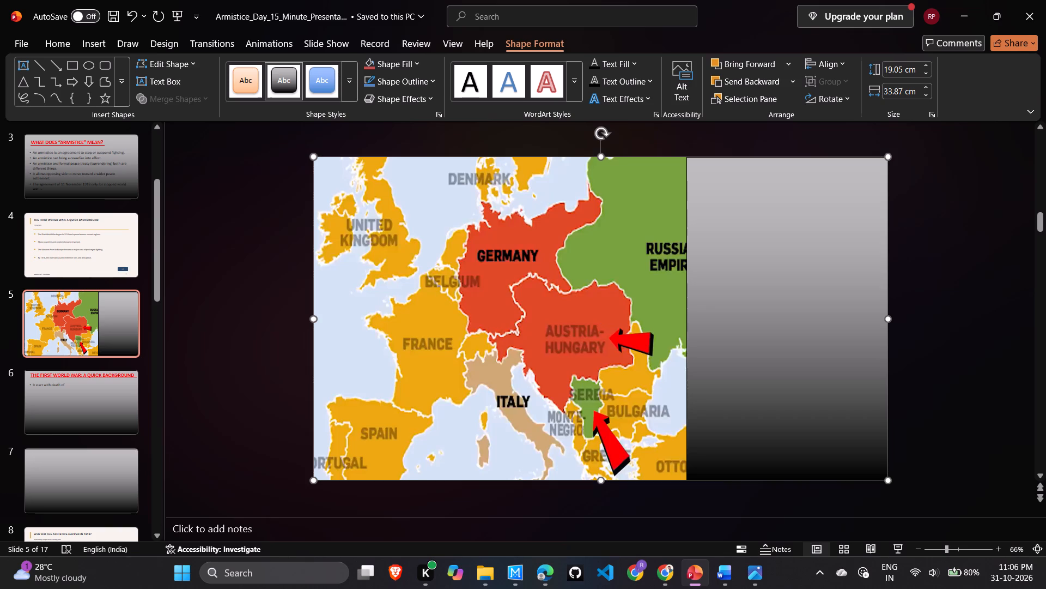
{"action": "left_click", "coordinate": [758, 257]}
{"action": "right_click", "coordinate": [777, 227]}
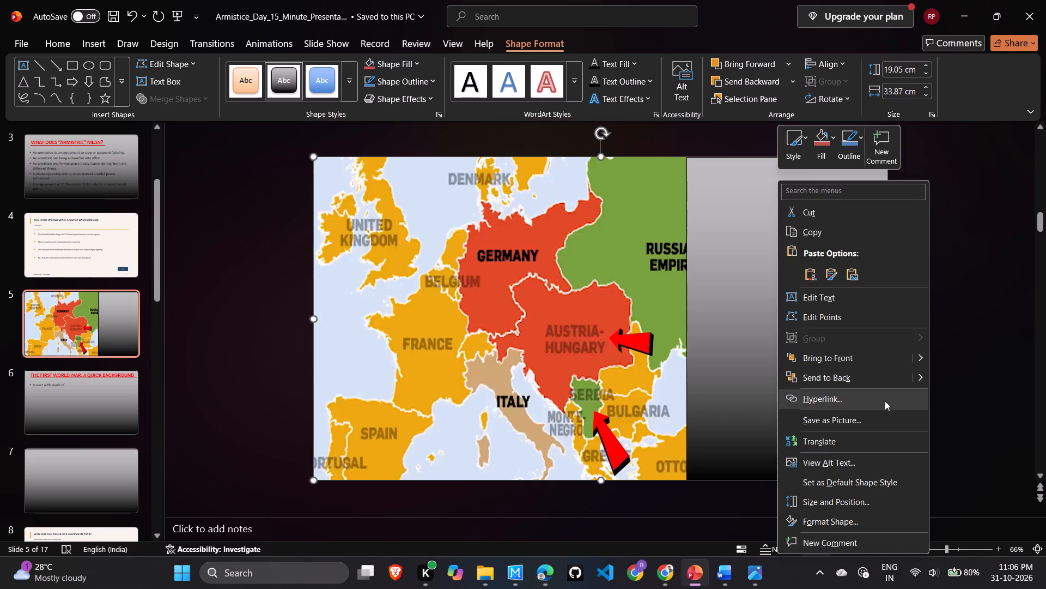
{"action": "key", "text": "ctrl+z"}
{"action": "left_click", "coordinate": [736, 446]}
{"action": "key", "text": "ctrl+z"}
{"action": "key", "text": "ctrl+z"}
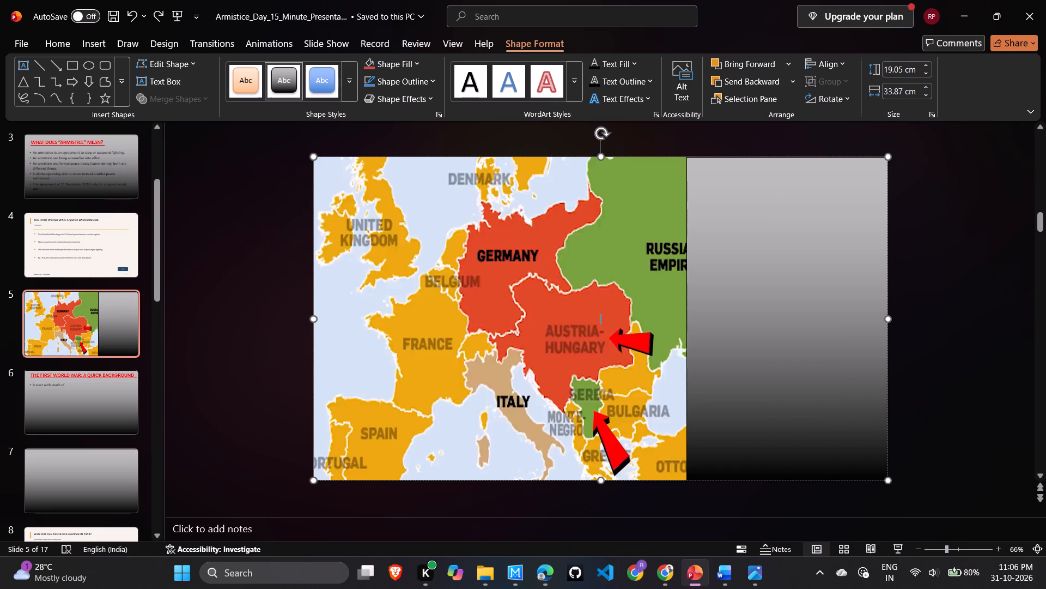
Widen the map picture across slide 5 almost to the slide's right edge.
{"action": "left_click", "coordinate": [672, 335]}
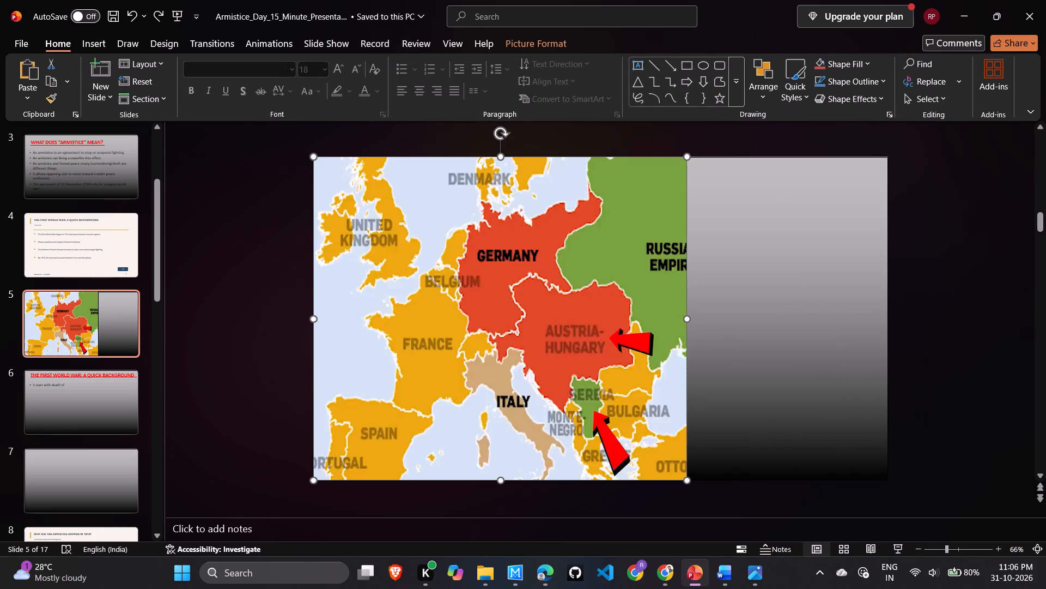
{"action": "left_click_drag", "start_coordinate": [686, 319], "coordinate": [866, 315]}
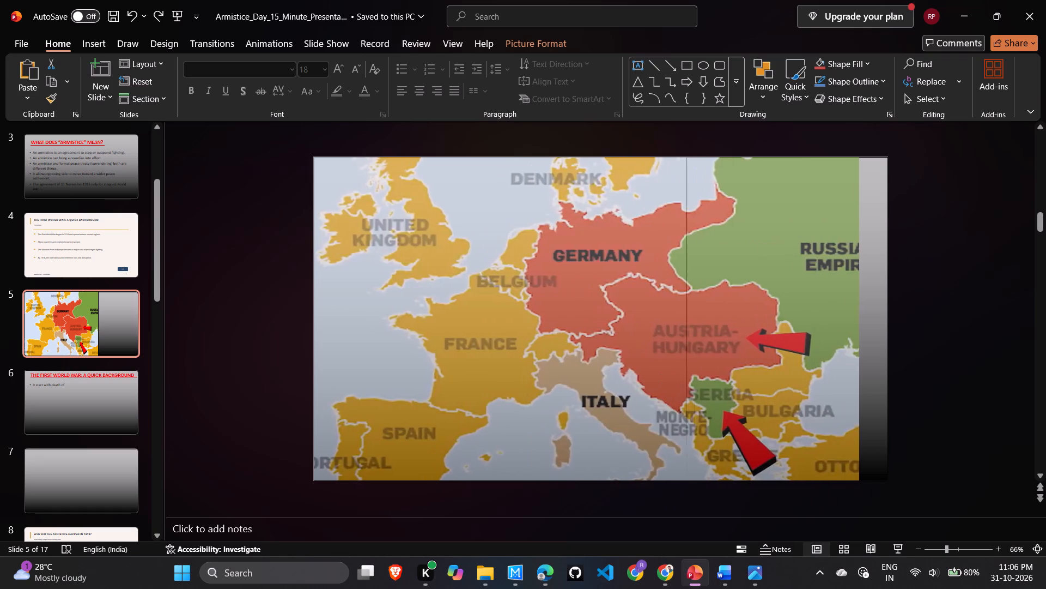
{"action": "left_click_drag", "start_coordinate": [866, 315], "coordinate": [884, 315]}
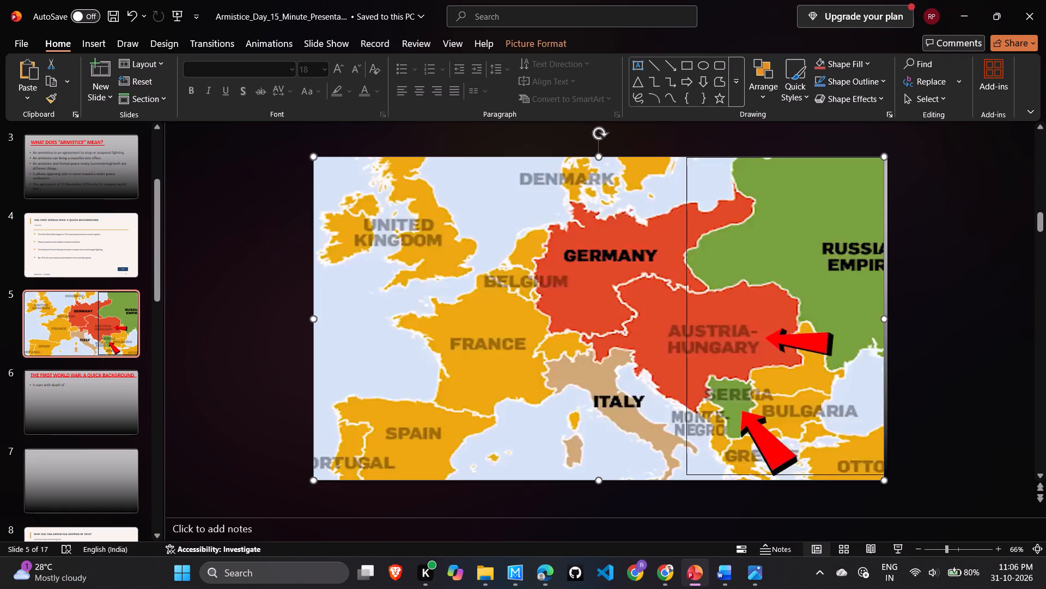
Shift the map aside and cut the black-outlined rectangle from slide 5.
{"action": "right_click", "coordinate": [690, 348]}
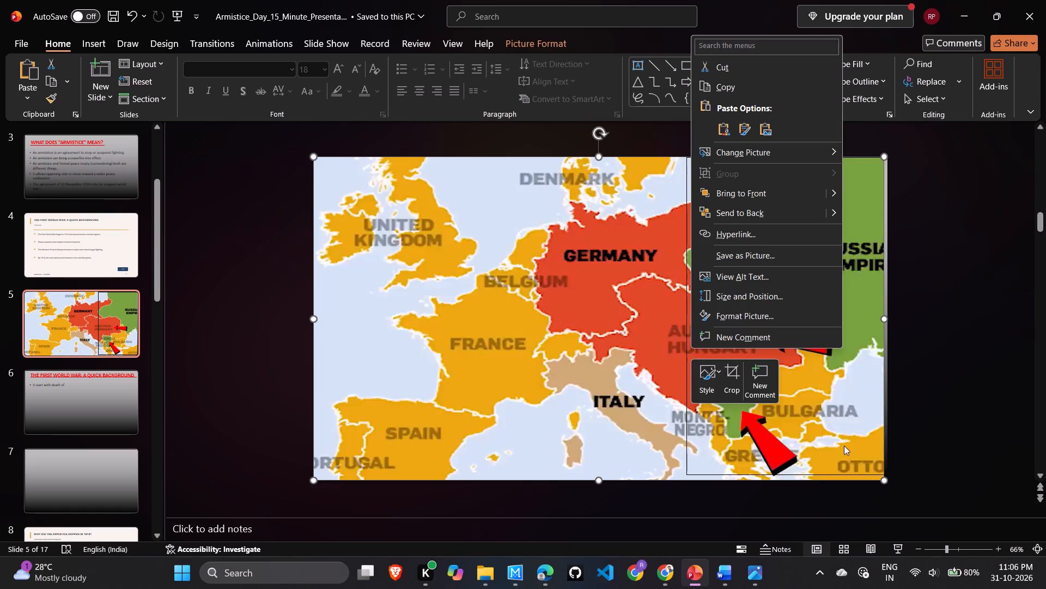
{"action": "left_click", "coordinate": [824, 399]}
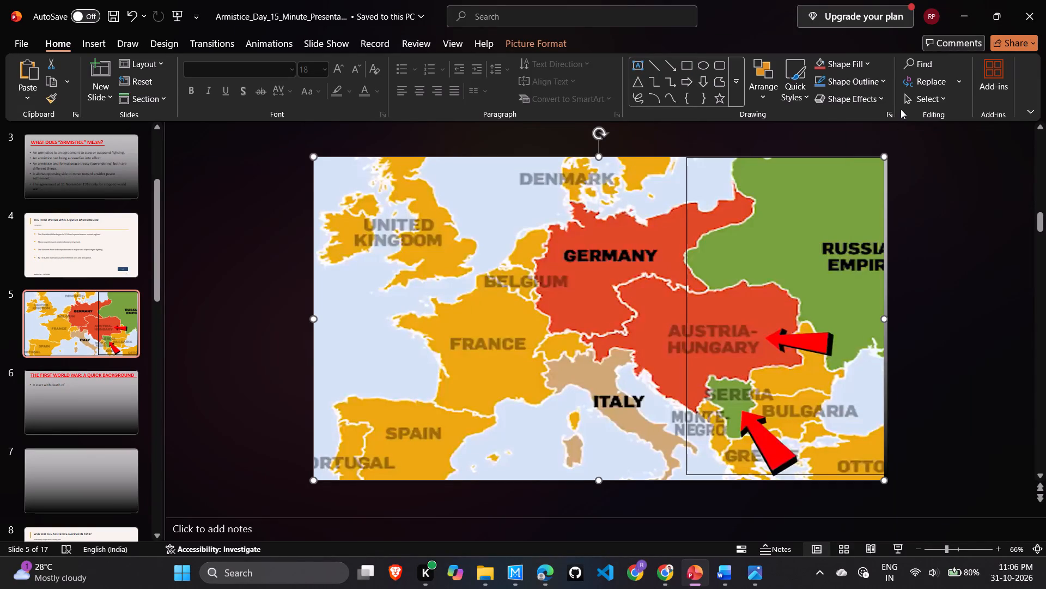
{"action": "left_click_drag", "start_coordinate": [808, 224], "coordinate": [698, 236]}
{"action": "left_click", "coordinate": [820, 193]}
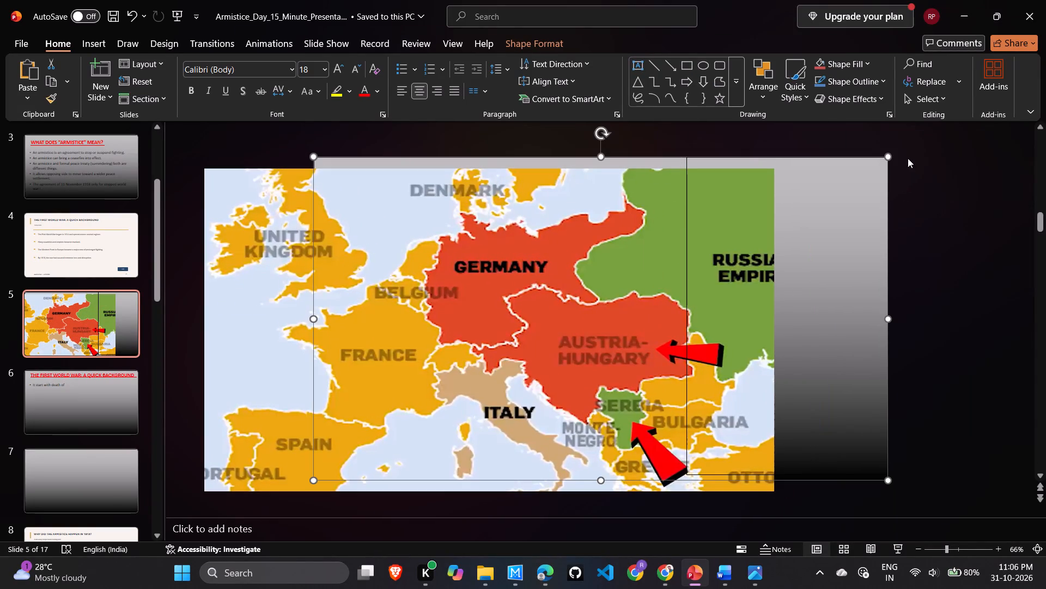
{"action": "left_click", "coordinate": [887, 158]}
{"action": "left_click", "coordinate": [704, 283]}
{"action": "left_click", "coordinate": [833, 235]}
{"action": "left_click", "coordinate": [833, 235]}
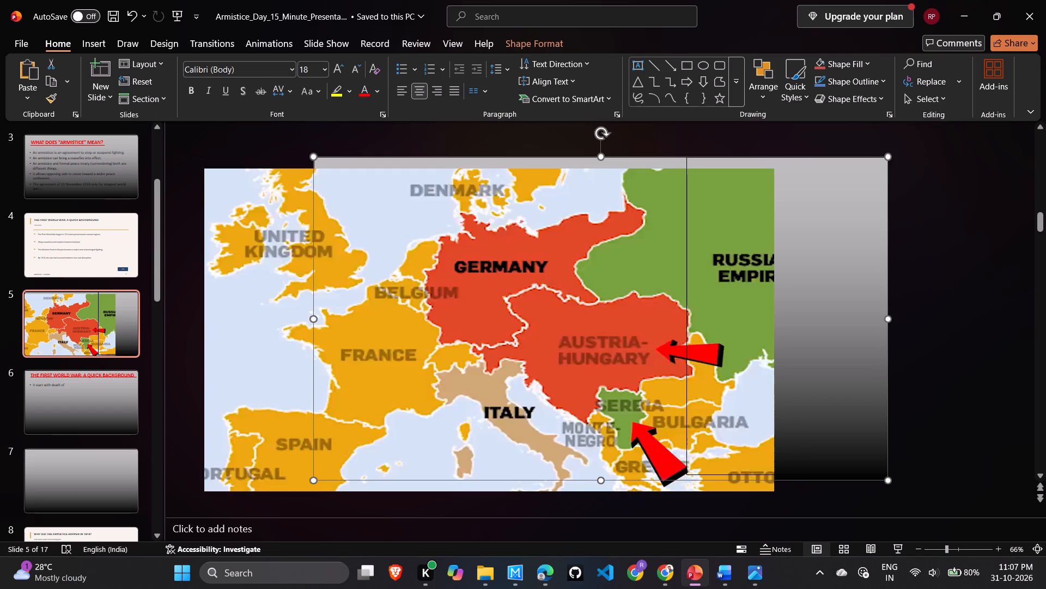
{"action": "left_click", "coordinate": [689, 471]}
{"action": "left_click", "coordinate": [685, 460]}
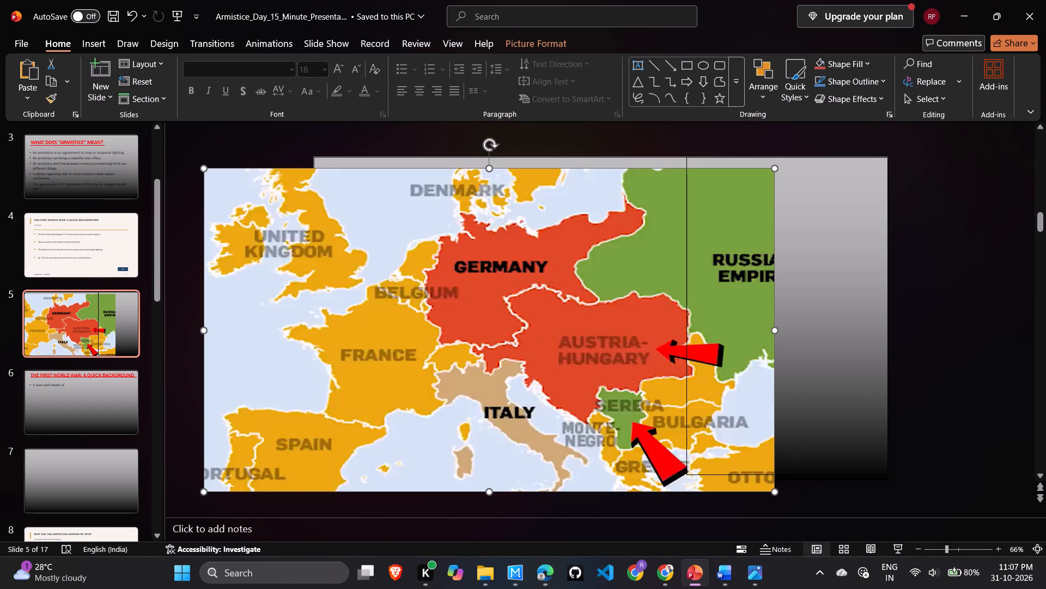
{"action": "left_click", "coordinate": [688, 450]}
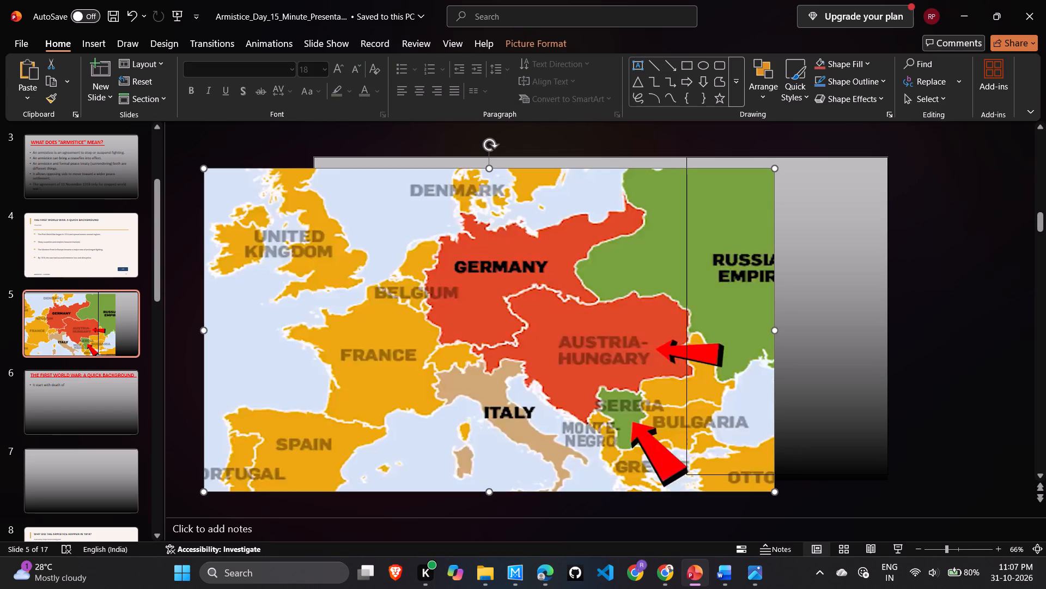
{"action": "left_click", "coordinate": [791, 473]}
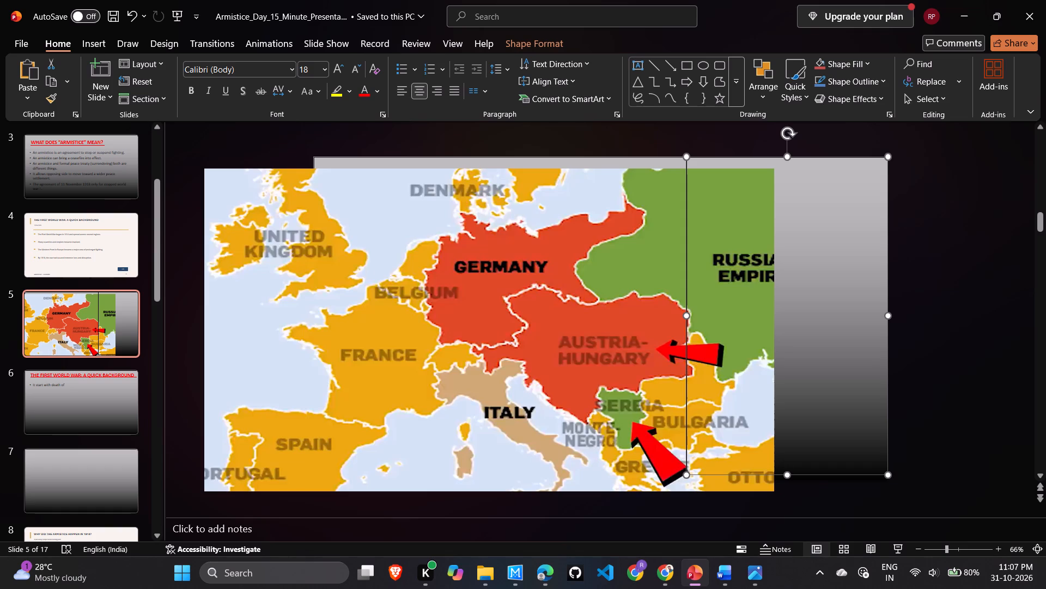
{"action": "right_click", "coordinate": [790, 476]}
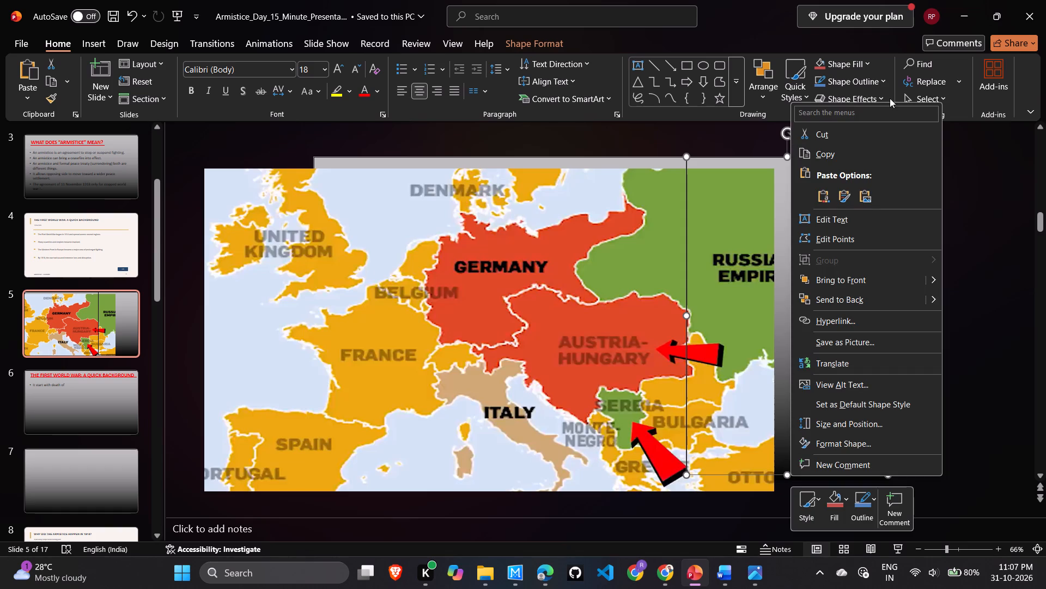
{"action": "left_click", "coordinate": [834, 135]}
Move the map picture back over slide 5 so it covers nearly the whole slide.
{"action": "left_click_drag", "start_coordinate": [619, 254], "coordinate": [631, 249]}
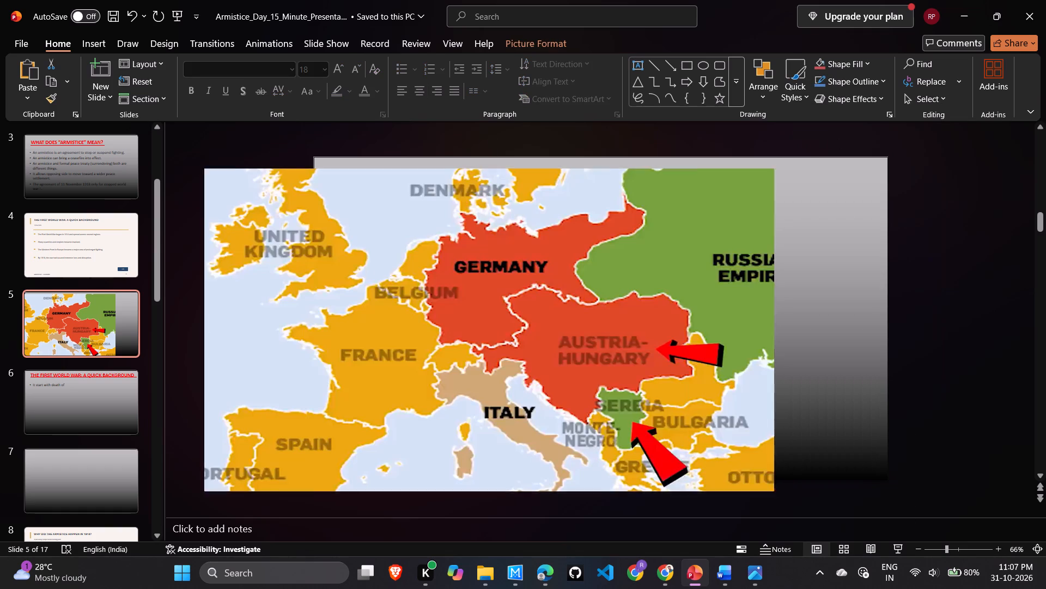
{"action": "left_click_drag", "start_coordinate": [631, 249], "coordinate": [725, 241]}
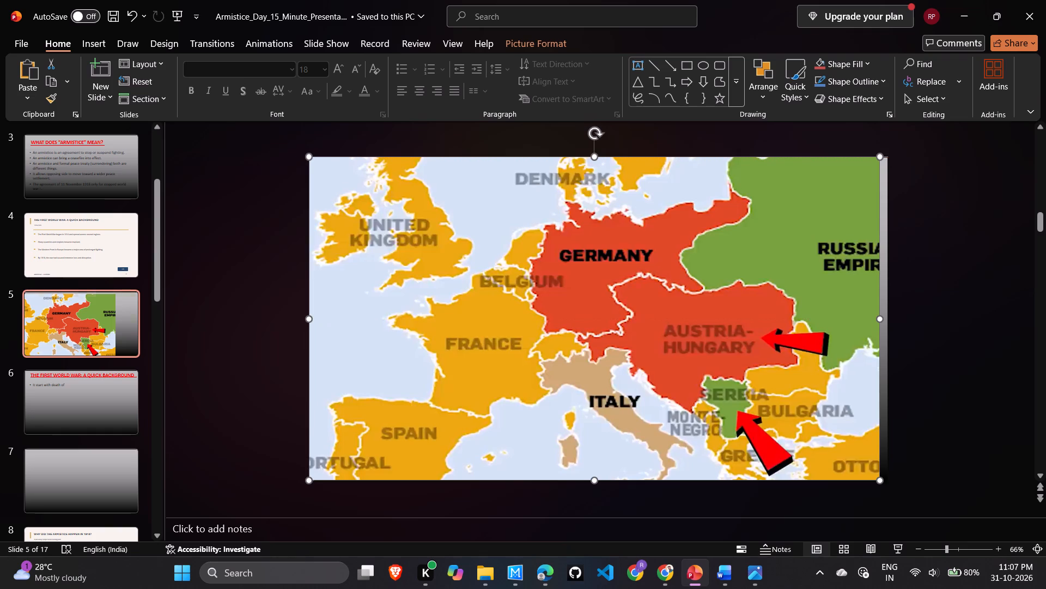
Extend the bullet on slide 6 so it reads "It start with death of prince of se".
{"action": "left_click", "coordinate": [46, 386]}
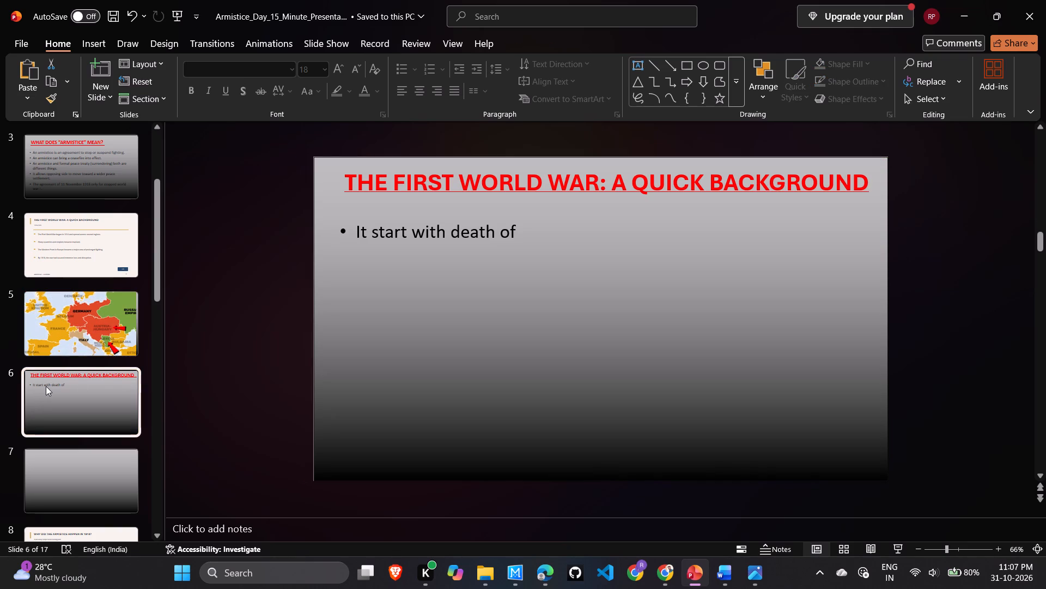
{"action": "left_click", "coordinate": [527, 235]}
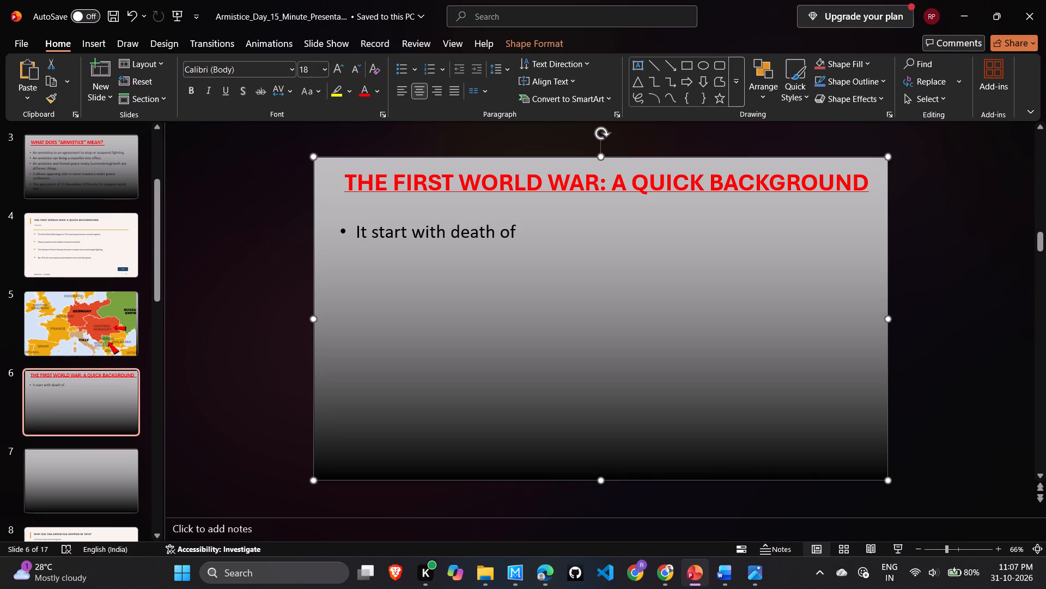
{"action": "left_click", "coordinate": [520, 235]}
{"action": "double_click", "coordinate": [520, 235]}
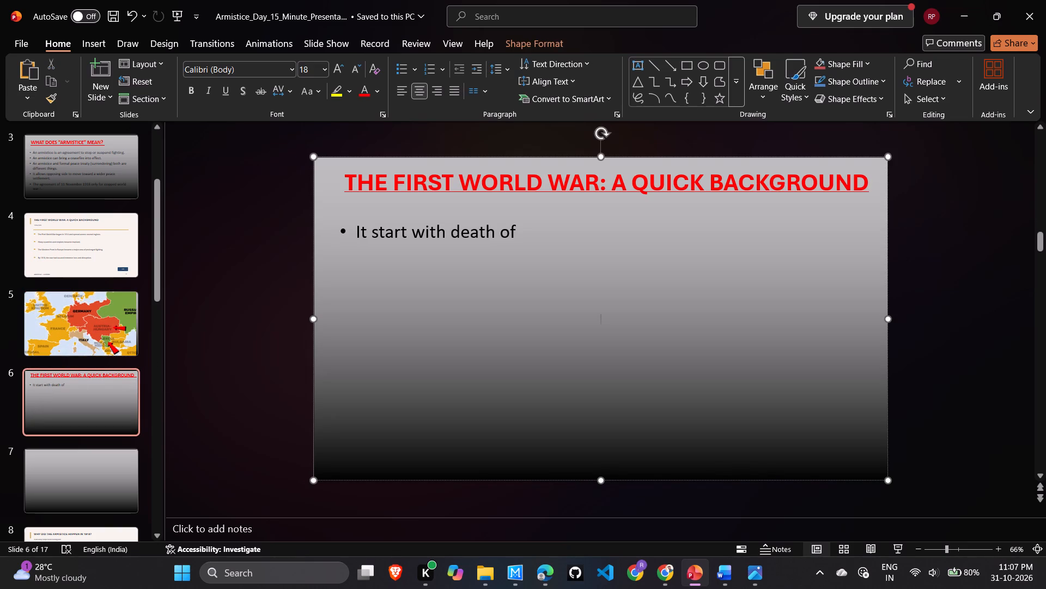
{"action": "left_click", "coordinate": [516, 227]}
{"action": "key", "text": "space"}
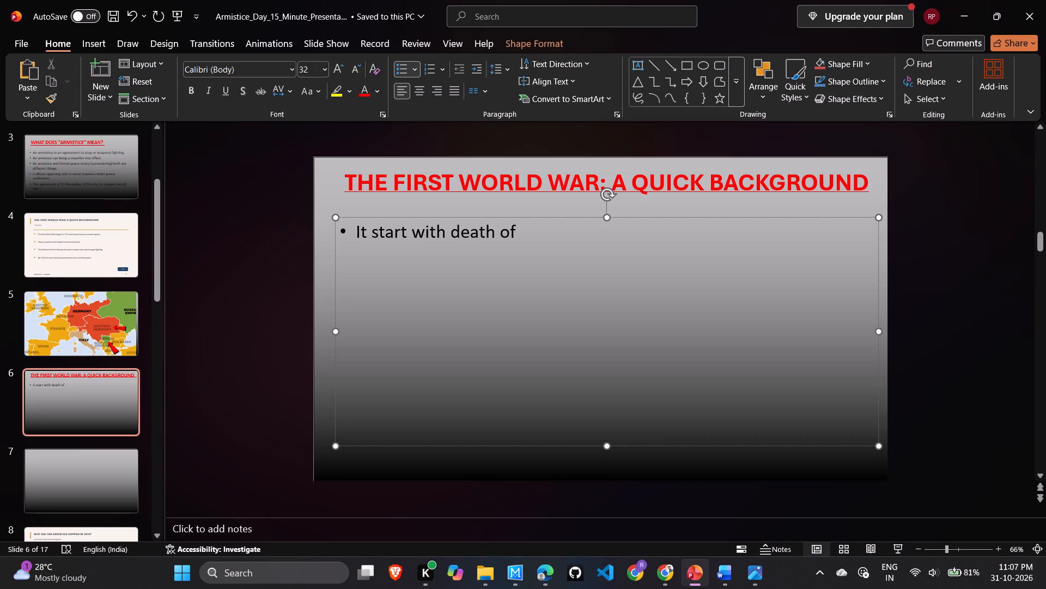
{"action": "type", "text": "prince"}
{"action": "key", "text": "space"}
{"action": "type", "text": "of"}
{"action": "key", "text": "space"}
{"action": "key", "text": "s"}
{"action": "key", "text": "e"}
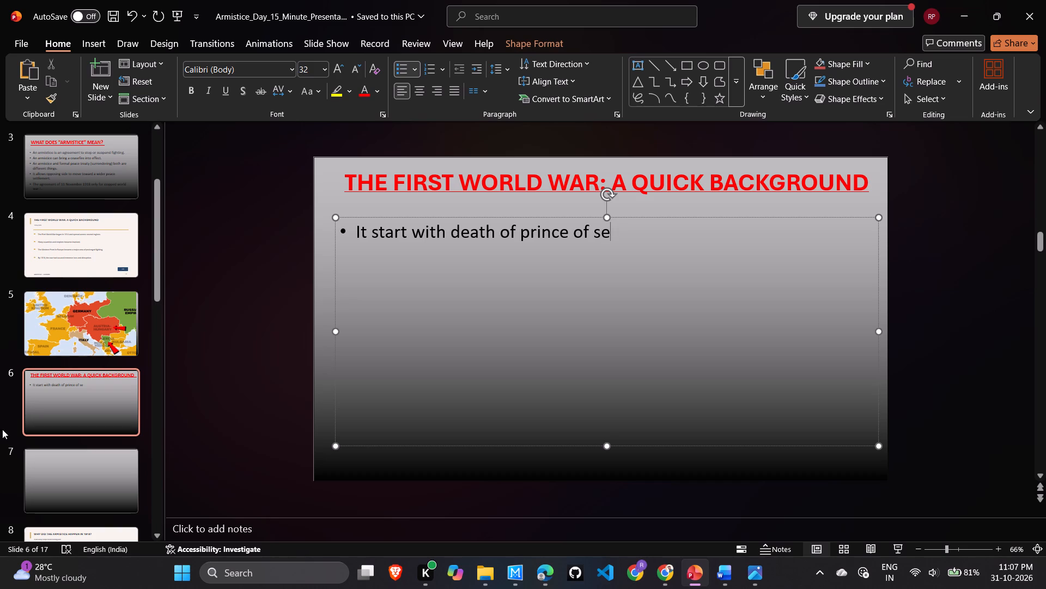
{"action": "left_click", "coordinate": [77, 330]}
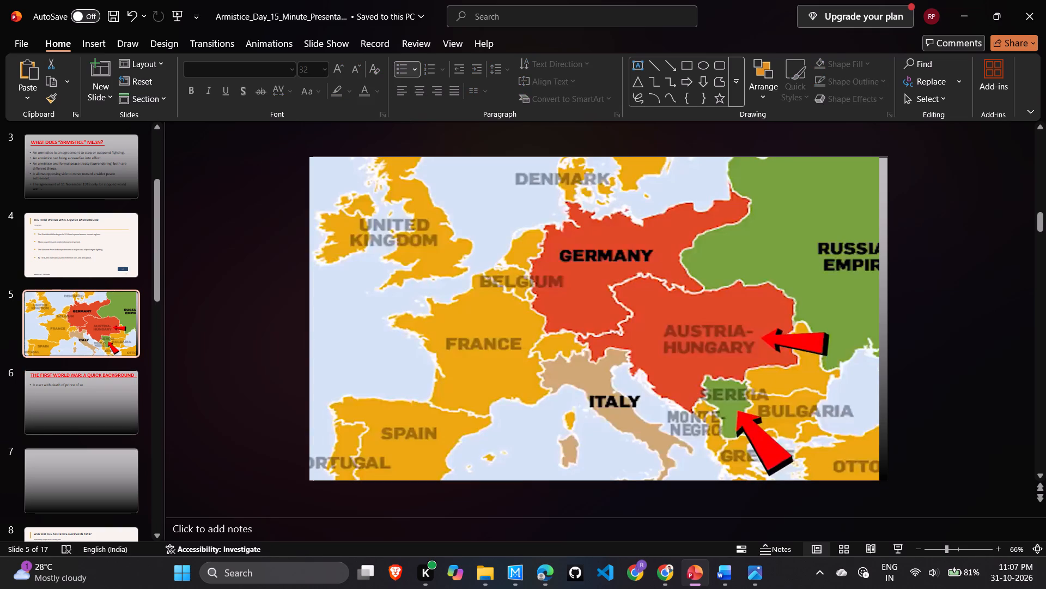
{"action": "left_click", "coordinate": [722, 570]}
{"action": "left_click", "coordinate": [461, 286]}
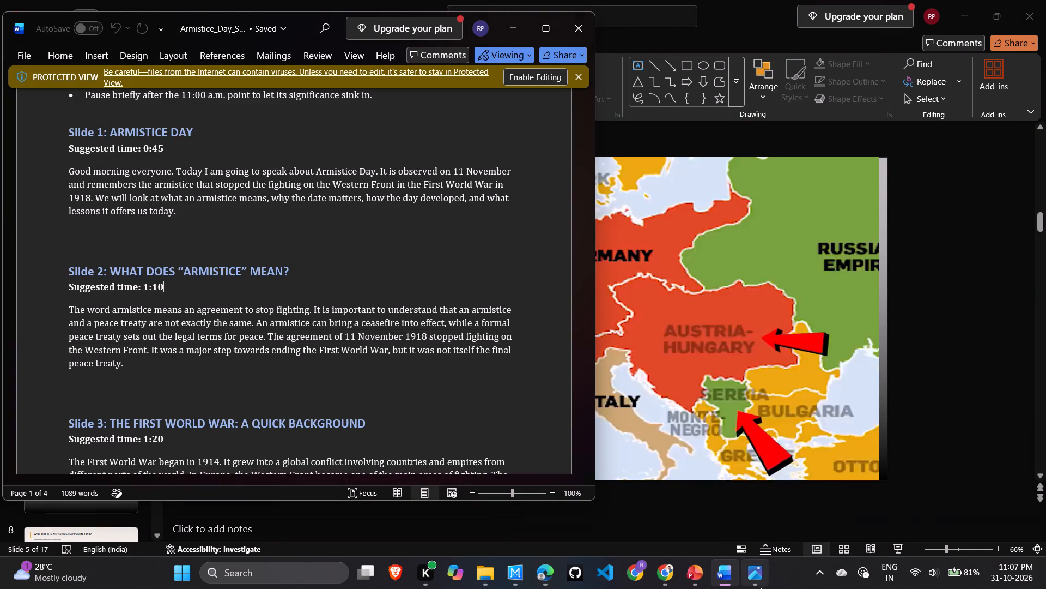
{"action": "left_click", "coordinate": [761, 587]}
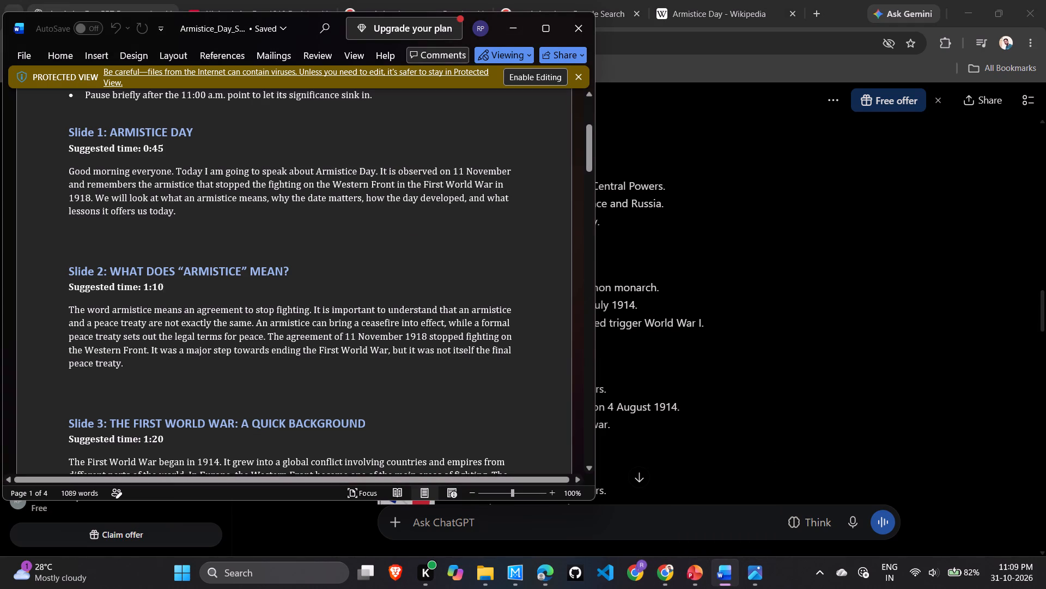
In PowerPoint, continue slide 6's bullet with "a" and the copied "Austria-Hungary", removing the pasted "2." numbering and the extra bullet.
{"action": "left_click", "coordinate": [683, 586]}
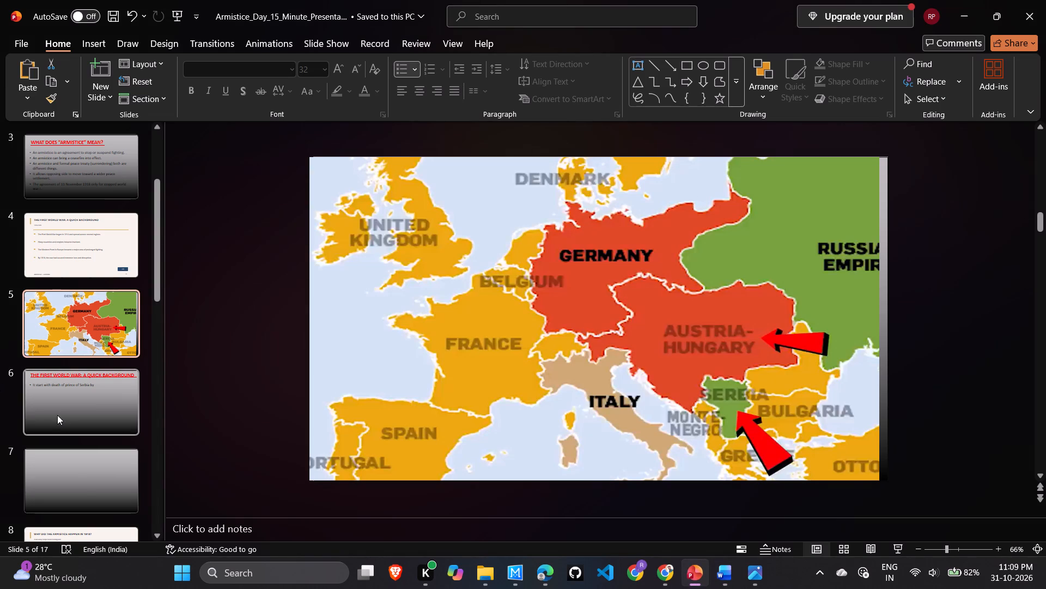
{"action": "left_click", "coordinate": [61, 415]}
{"action": "left_click", "coordinate": [684, 236]}
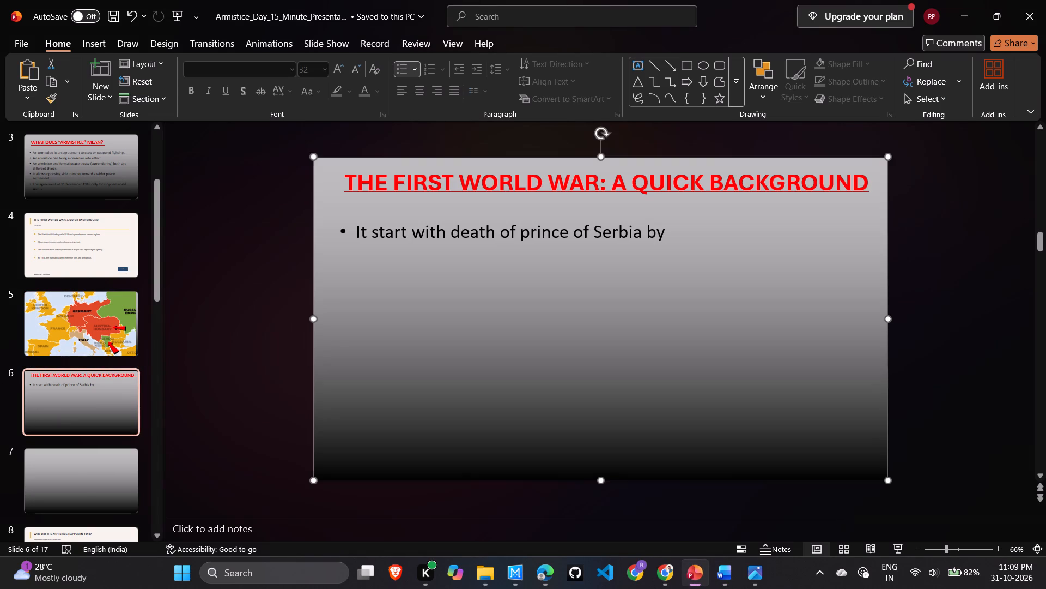
{"action": "double_click", "coordinate": [674, 235]}
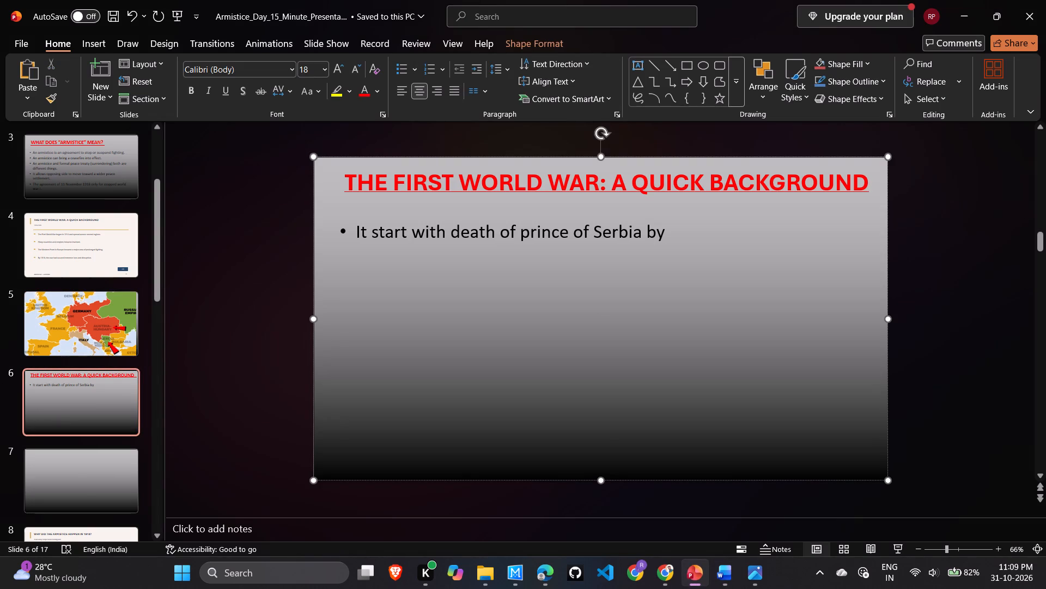
{"action": "left_click", "coordinate": [670, 235]}
{"action": "key", "text": "space"}
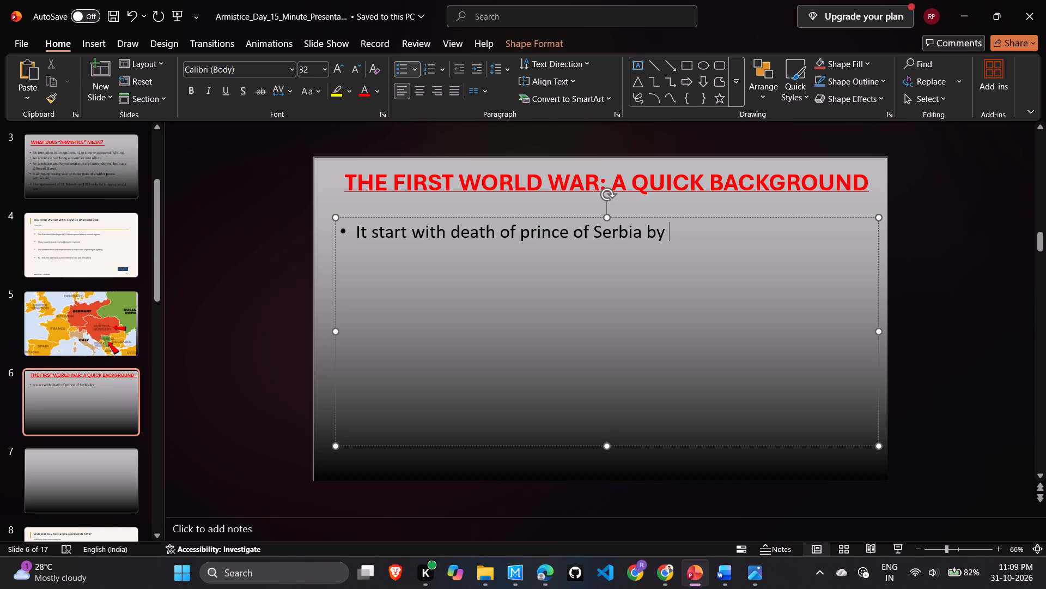
{"action": "key", "text": "a"}
{"action": "key", "text": "space"}
{"action": "key", "text": "ctrl+v"}
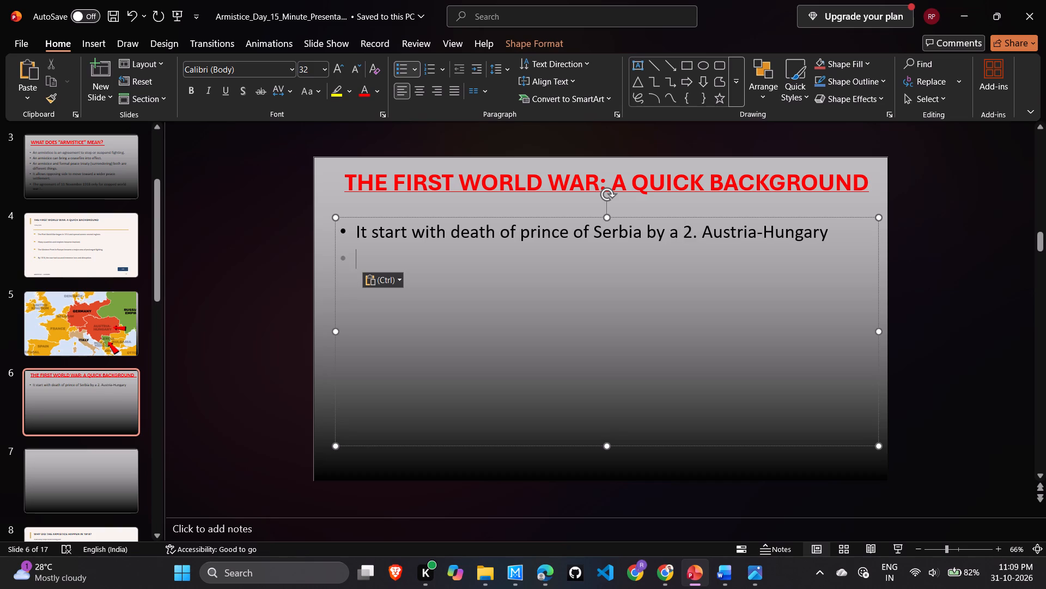
{"action": "key", "text": "BackSpace"}
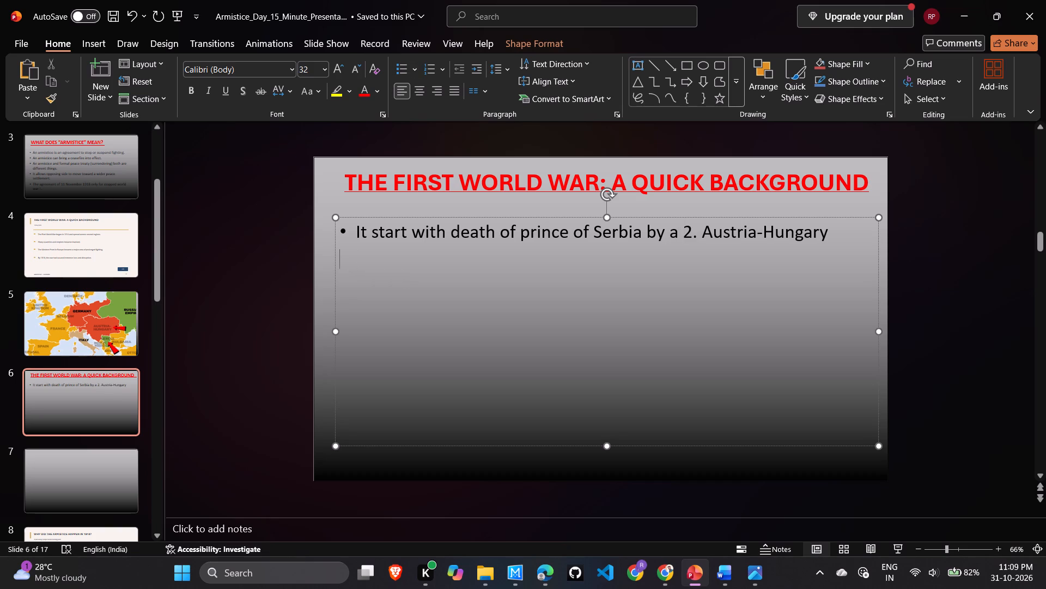
{"action": "left_click", "coordinate": [698, 235]}
{"action": "key", "text": "BackSpace"}
{"action": "key", "text": "BackSpace"}
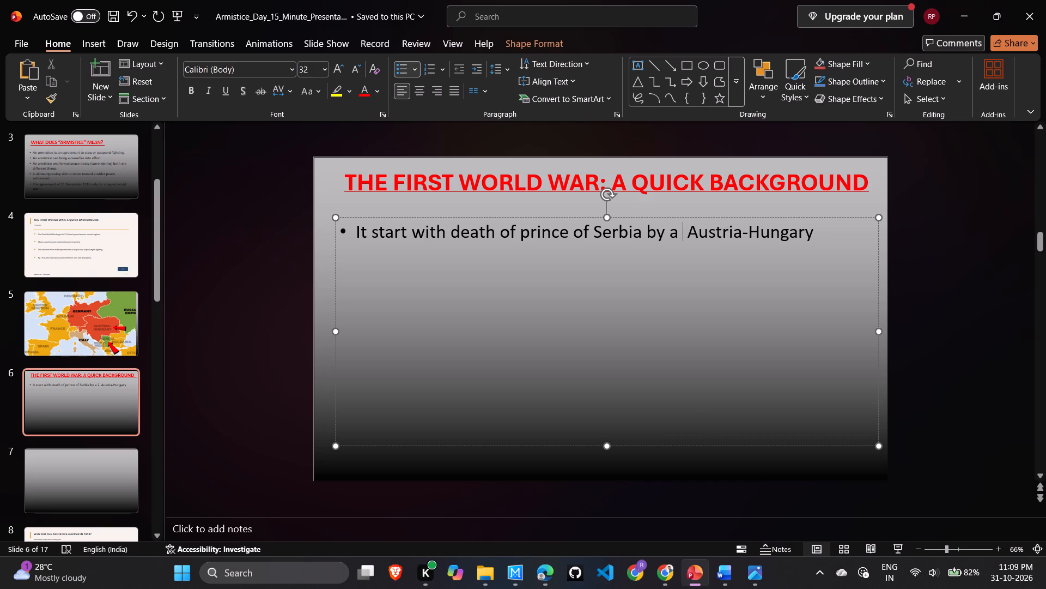
{"action": "key", "text": "BackSpace"}
Finish the bullet on slide 6 with "general." after "Austria-Hungary" and start a new line.
{"action": "left_click", "coordinate": [816, 234]}
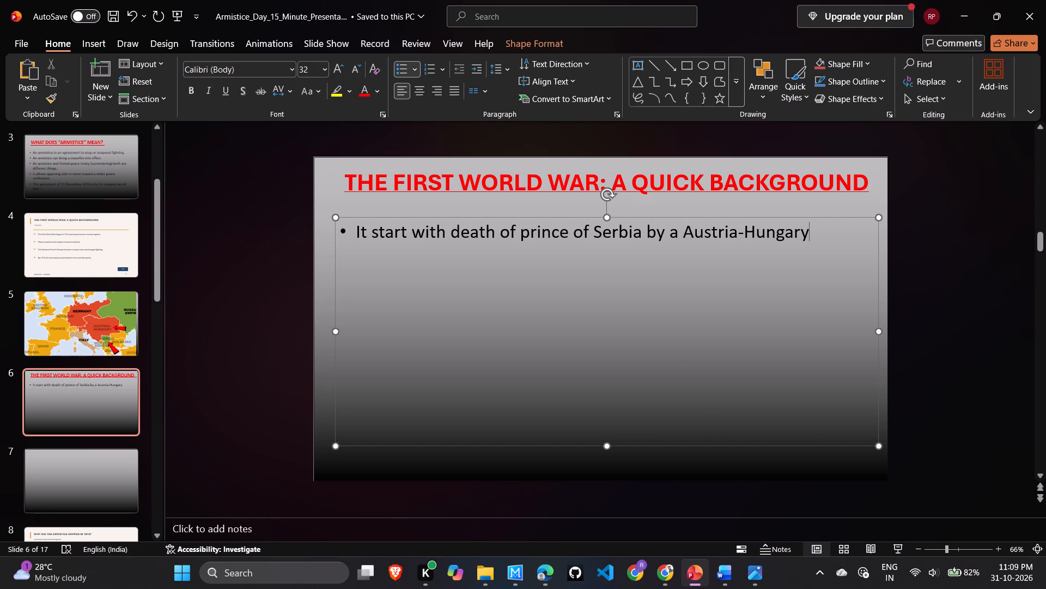
{"action": "key", "text": "space"}
{"action": "type", "text": "peopl"}
{"action": "key", "text": "BackSpace"}
{"action": "key", "text": "BackSpace"}
{"action": "key", "text": "BackSpace"}
{"action": "key", "text": "BackSpace"}
{"action": "key", "text": "BackSpace"}
{"action": "type", "text": "general"}
{"action": "key", "text": "period"}
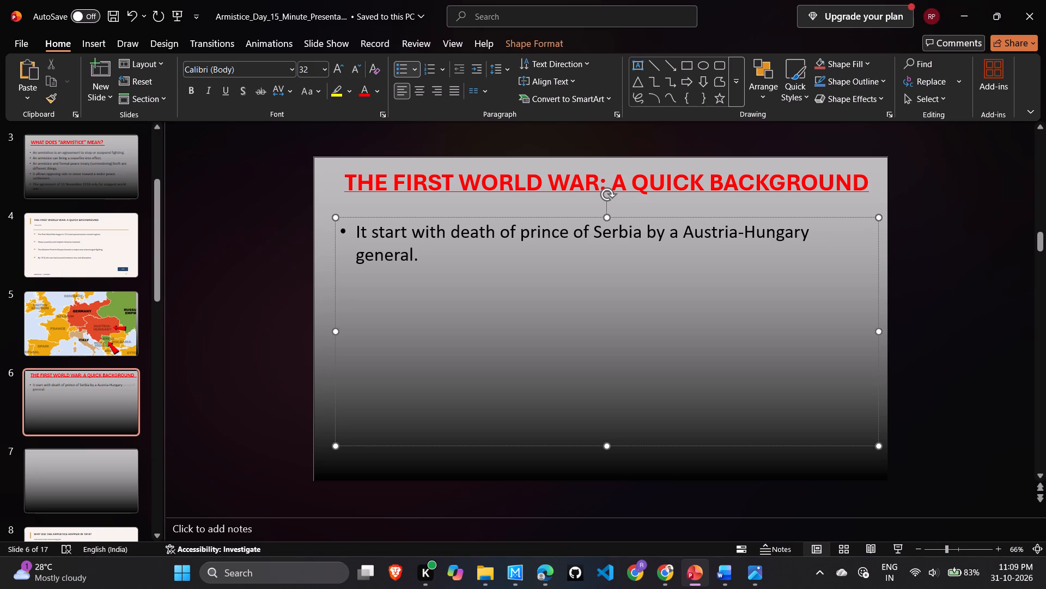
{"action": "key", "text": "Return"}
Add the date "on 28 June 1914" before the full stop of slide 6's first bullet and start a second bullet.
{"action": "left_click", "coordinate": [758, 574]}
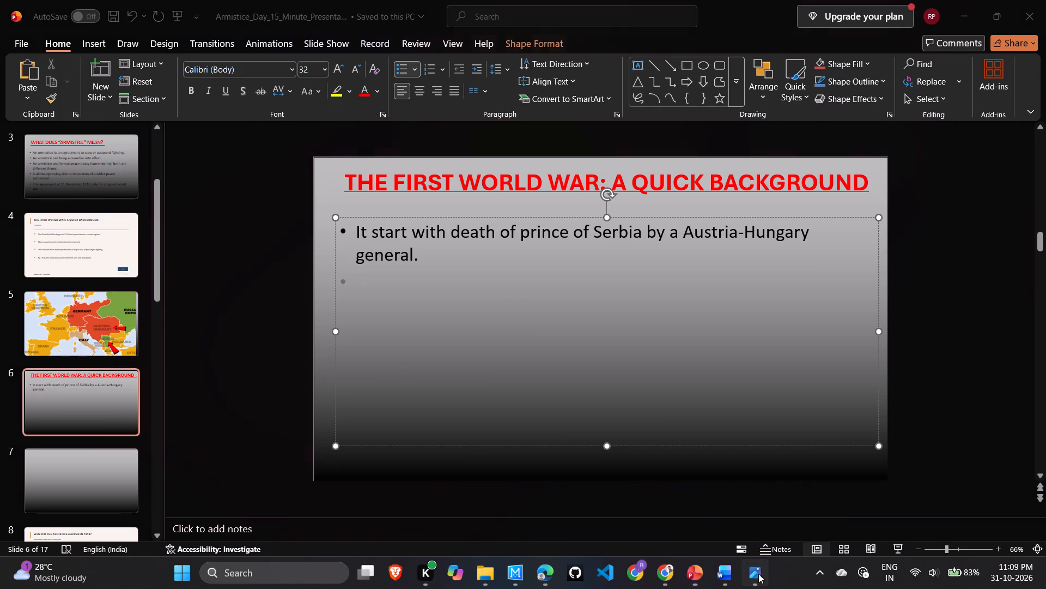
{"action": "left_click", "coordinate": [721, 570]}
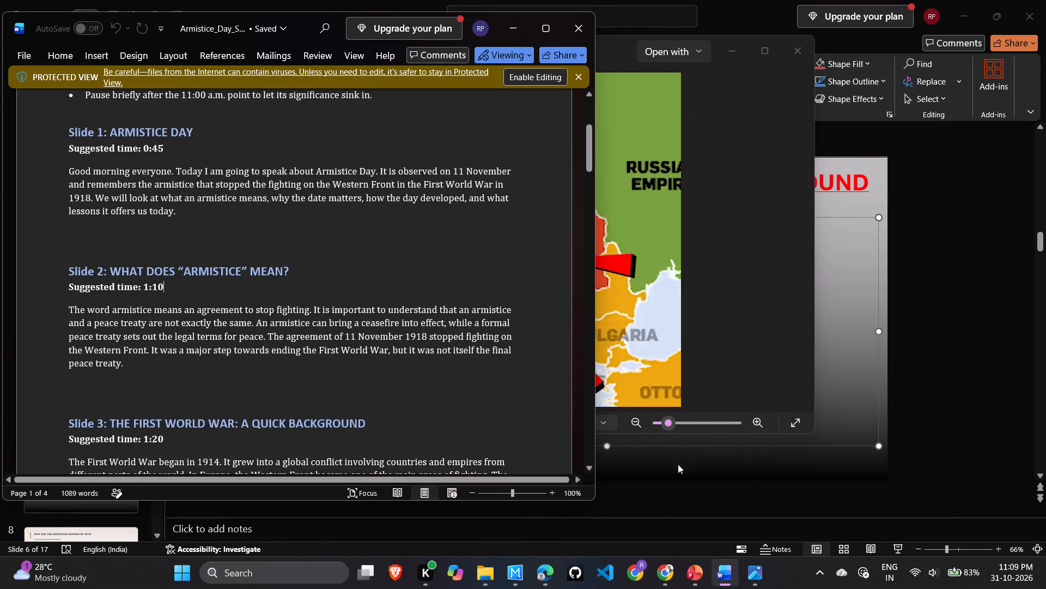
{"action": "left_click", "coordinate": [861, 348]}
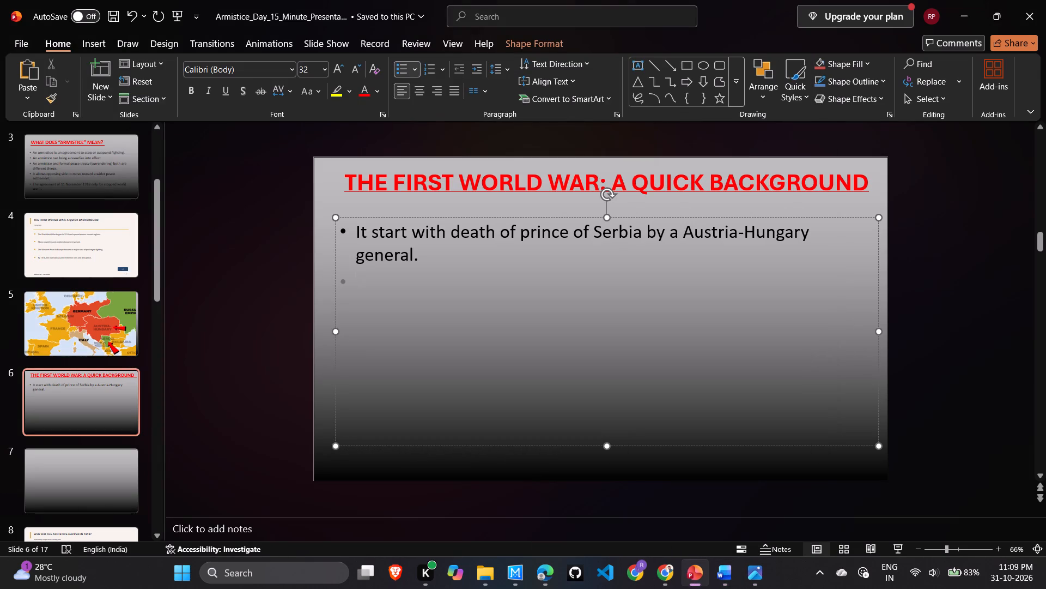
{"action": "left_click", "coordinate": [415, 256]}
{"action": "key", "text": "space"}
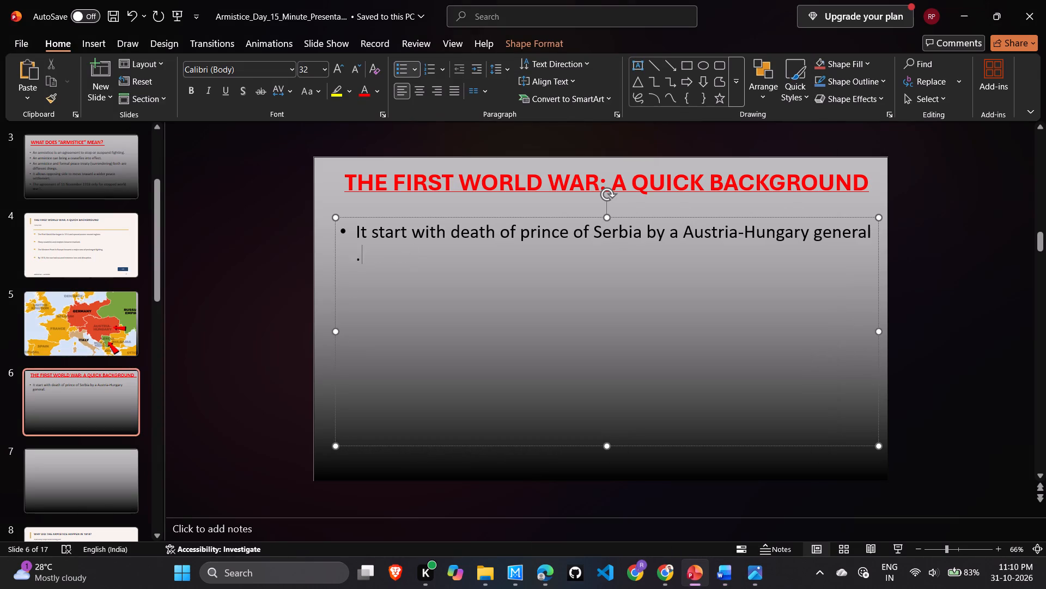
{"action": "type", "text": "on 28"}
{"action": "key", "text": "space"}
{"action": "type", "text": "june"}
{"action": "key", "text": "space"}
{"action": "type", "text": "20"}
{"action": "key", "text": "BackSpace"}
{"action": "key", "text": "BackSpace"}
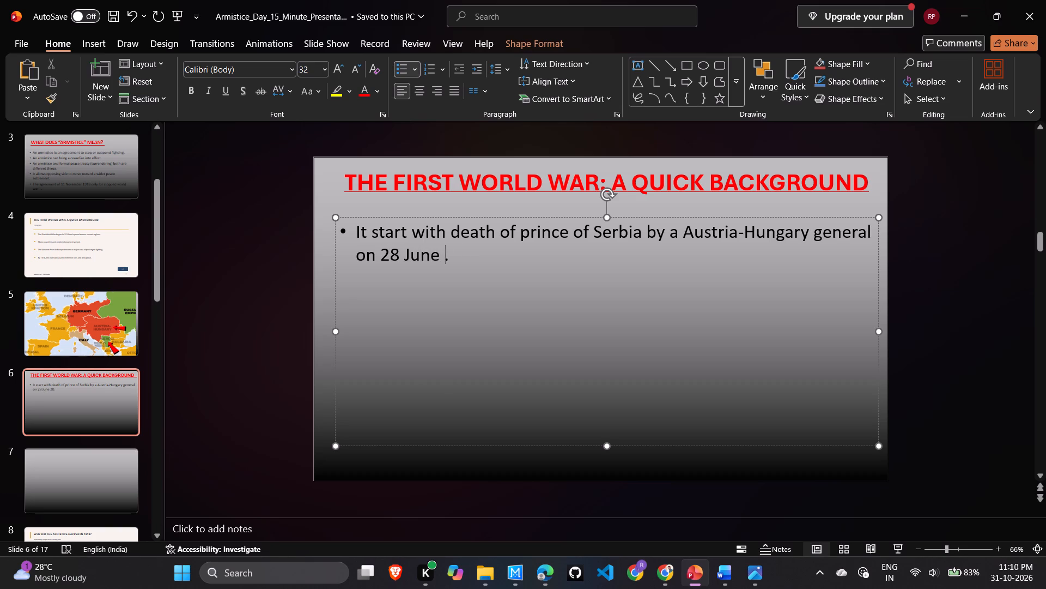
{"action": "type", "text": "1914"}
{"action": "left_click", "coordinate": [508, 254]}
{"action": "key", "text": "Return"}
Check the Europe map image in Photos, and look through the PowerPoint slides for the original First World War background text.
{"action": "left_click", "coordinate": [747, 588]}
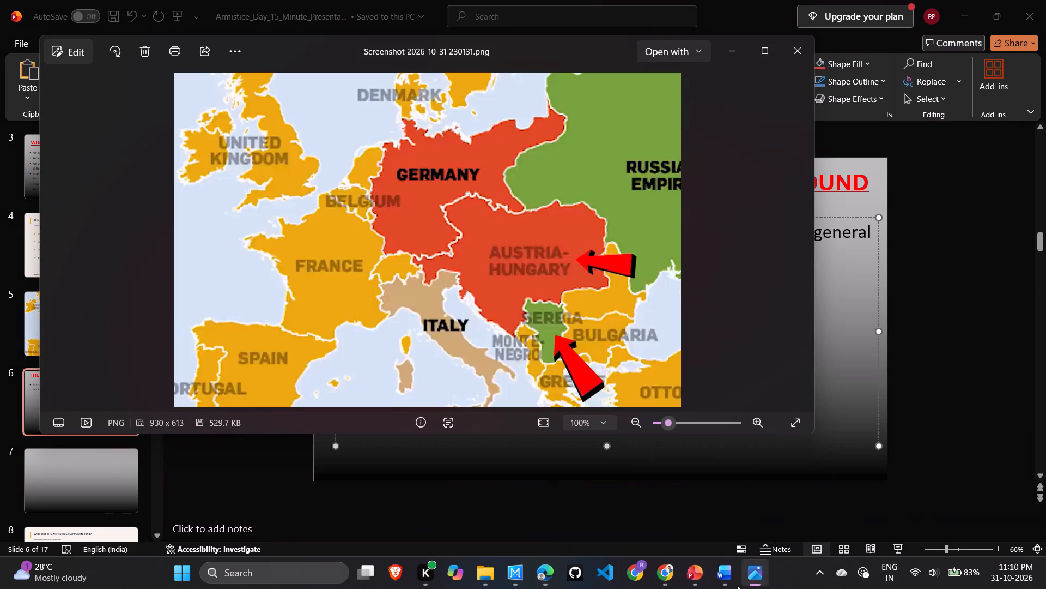
{"action": "left_click", "coordinate": [492, 249]}
{"action": "left_click", "coordinate": [684, 580]}
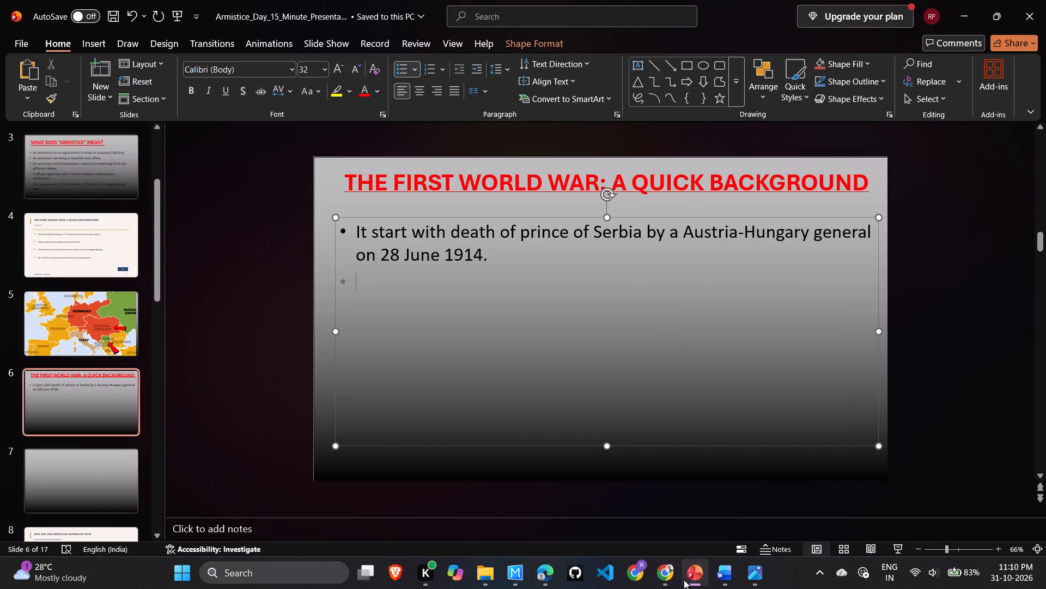
{"action": "scroll", "coordinate": [88, 467], "scroll_direction": "down", "scroll_amount": 1}
{"action": "left_click", "coordinate": [88, 443]}
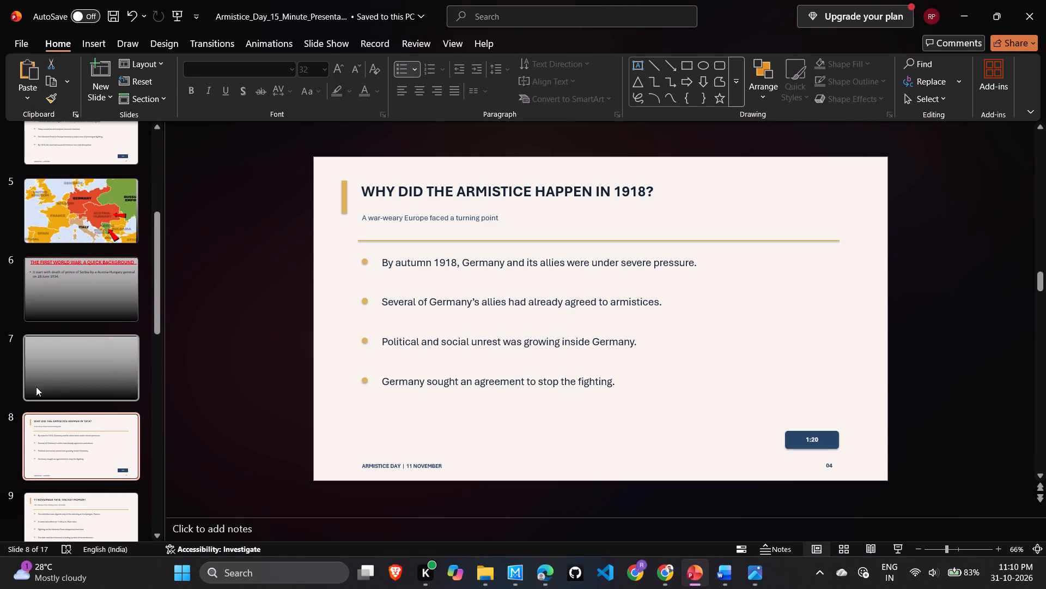
{"action": "scroll", "coordinate": [118, 287], "scroll_direction": "up", "scroll_amount": 1}
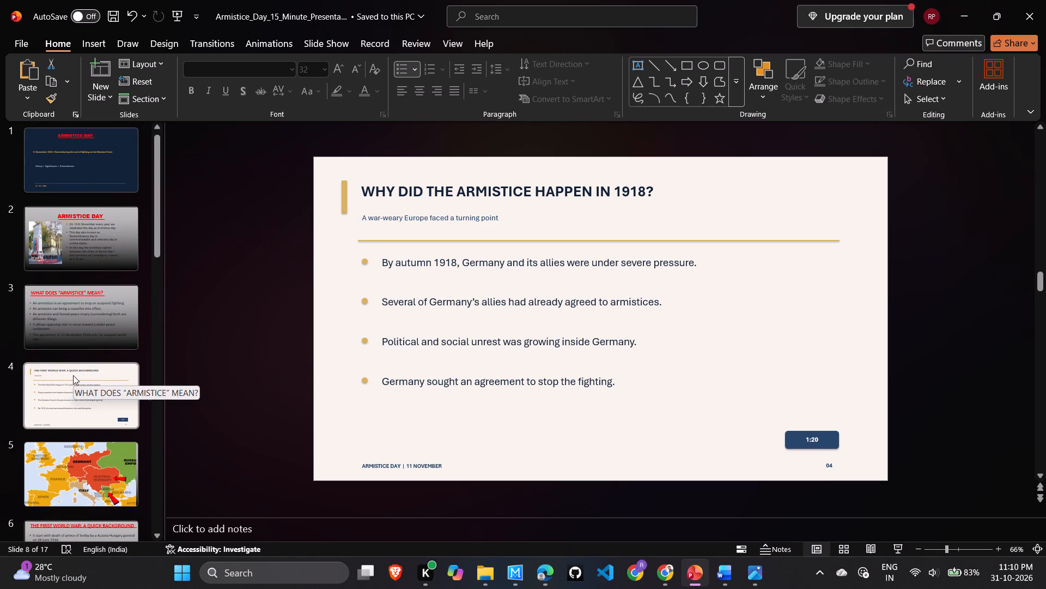
{"action": "left_click", "coordinate": [73, 375]}
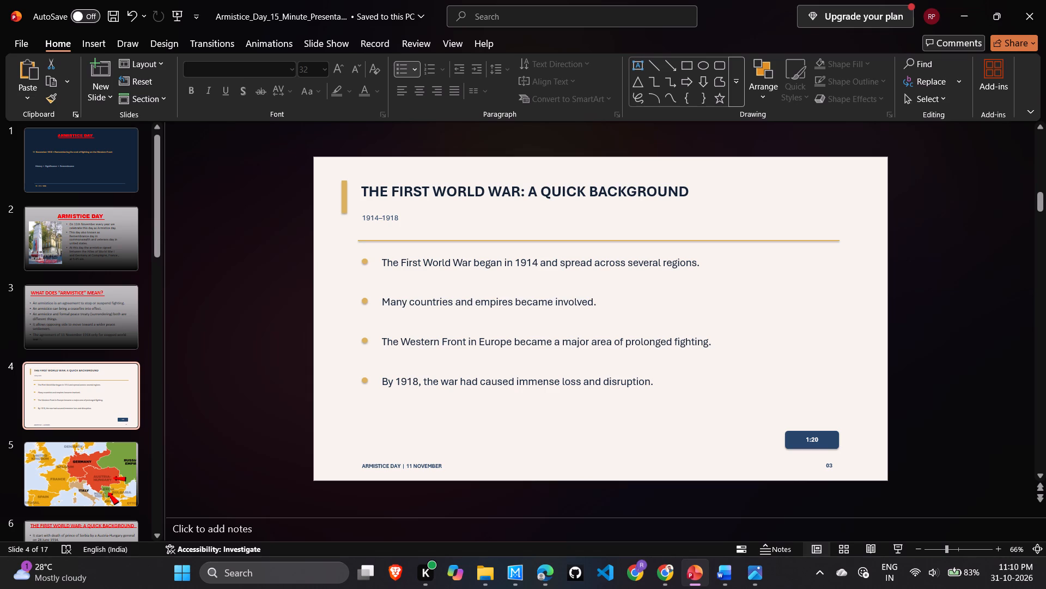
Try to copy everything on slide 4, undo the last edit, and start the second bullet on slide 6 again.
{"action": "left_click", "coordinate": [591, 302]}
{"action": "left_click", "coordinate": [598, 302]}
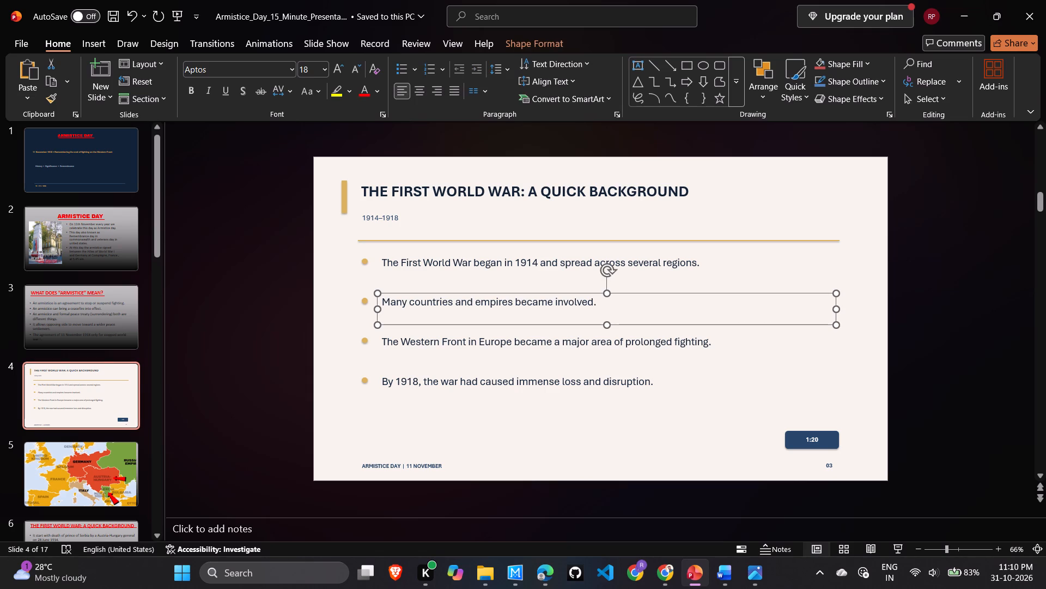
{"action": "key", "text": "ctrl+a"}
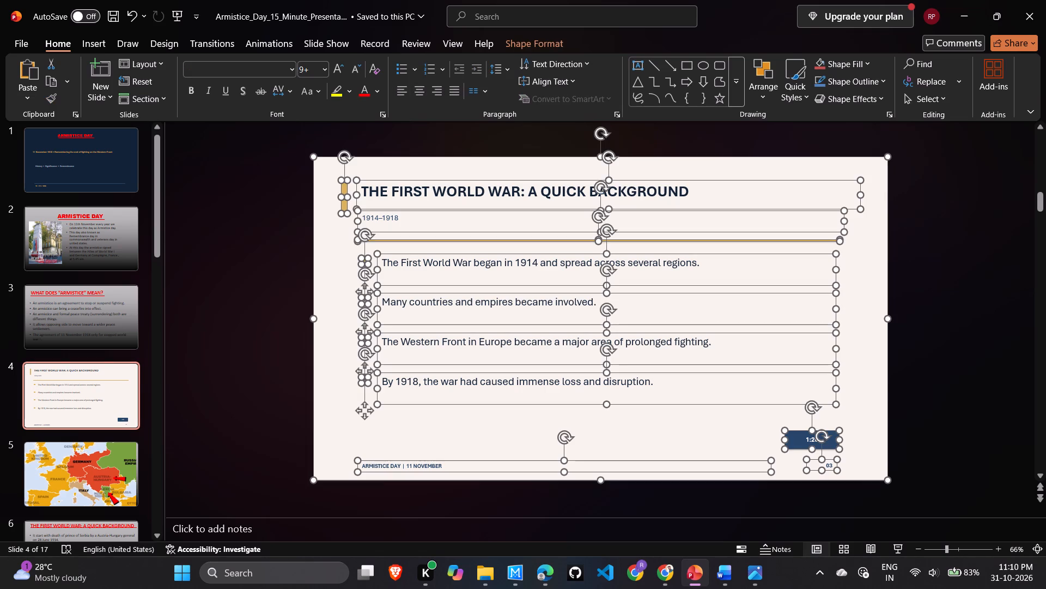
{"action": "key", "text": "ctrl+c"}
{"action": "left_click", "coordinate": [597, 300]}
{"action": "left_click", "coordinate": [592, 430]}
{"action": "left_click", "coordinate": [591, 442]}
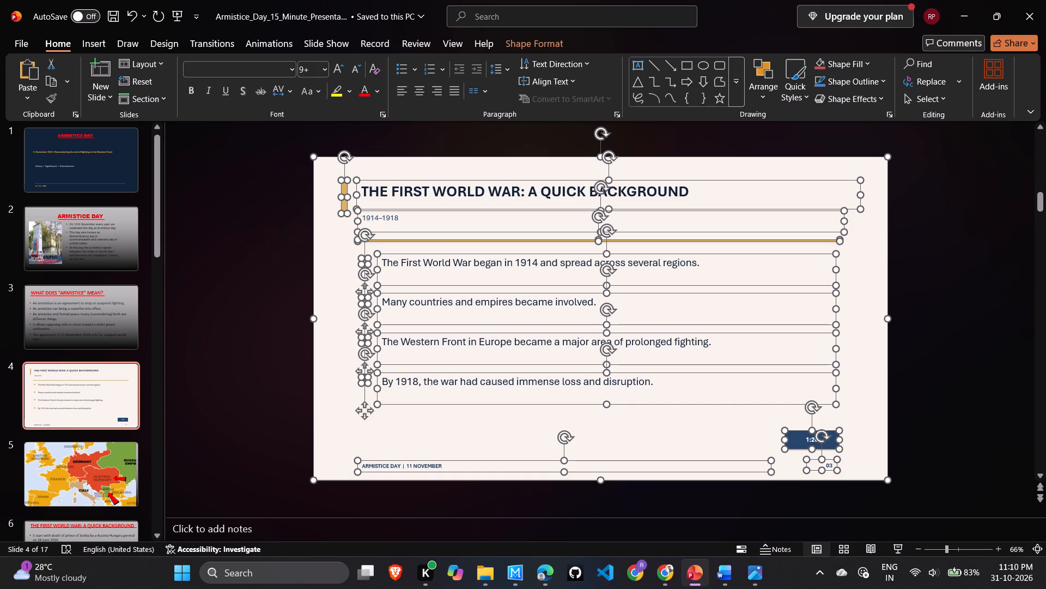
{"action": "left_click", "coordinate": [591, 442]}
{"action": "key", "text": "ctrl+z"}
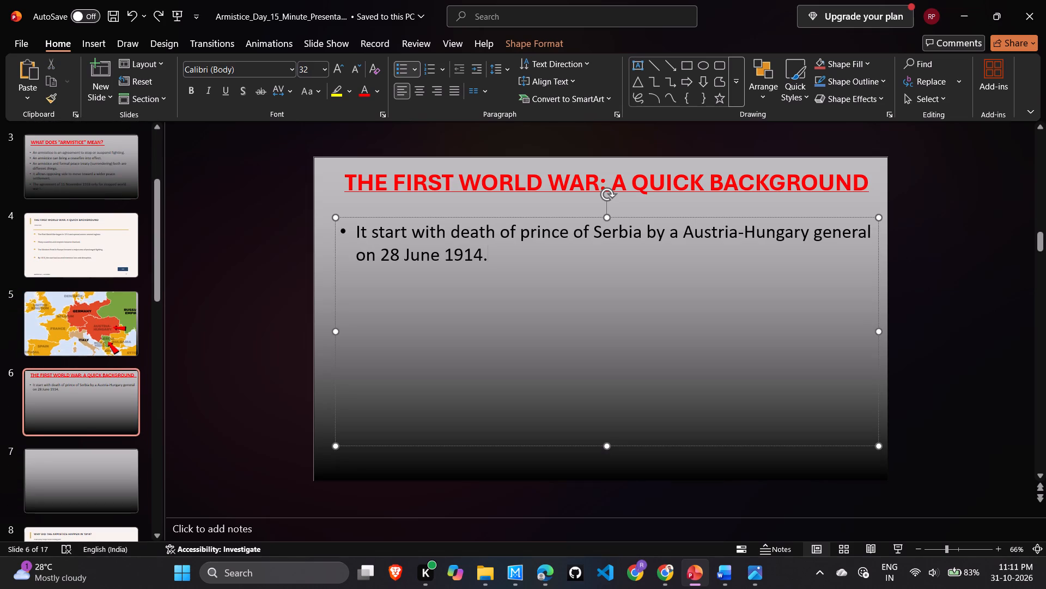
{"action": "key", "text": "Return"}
Copy the second bullet's text "Many countries and empires became involved" from slide 4.
{"action": "left_click", "coordinate": [66, 224]}
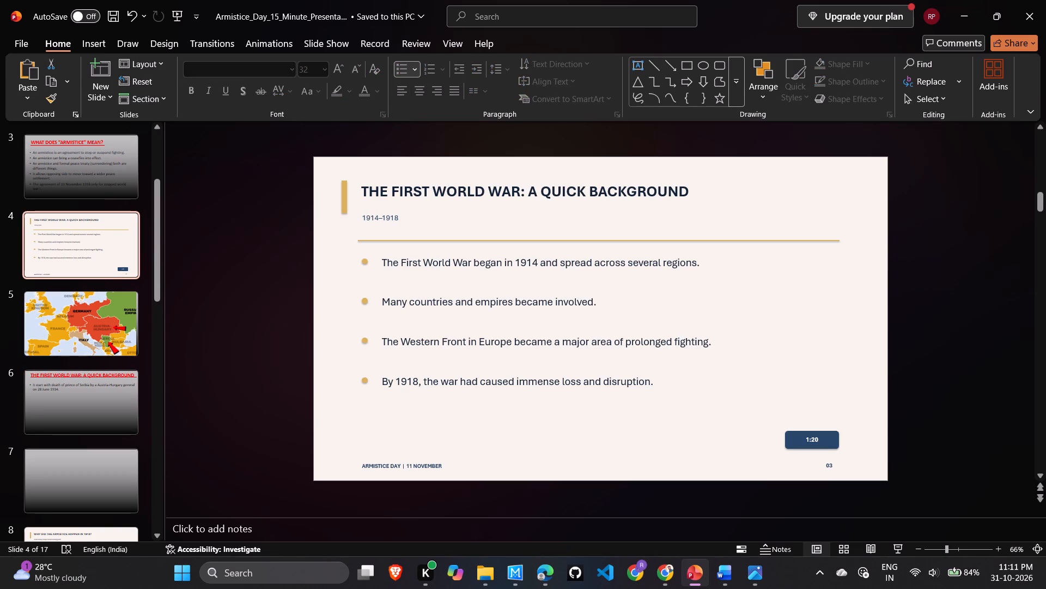
{"action": "left_click_drag", "start_coordinate": [595, 302], "coordinate": [382, 301]}
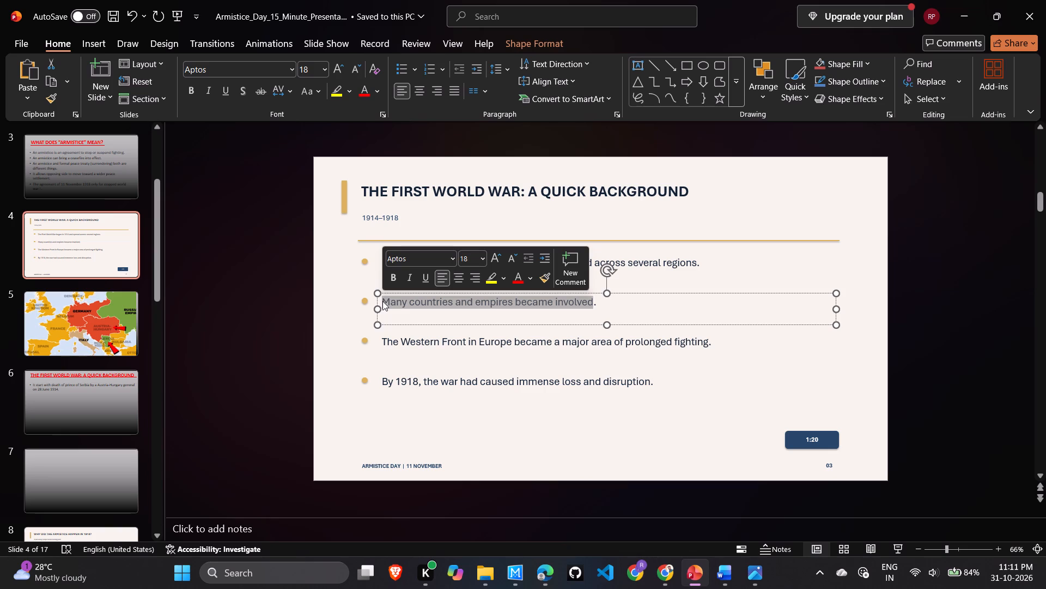
{"action": "right_click", "coordinate": [382, 301]}
{"action": "left_click", "coordinate": [433, 248]}
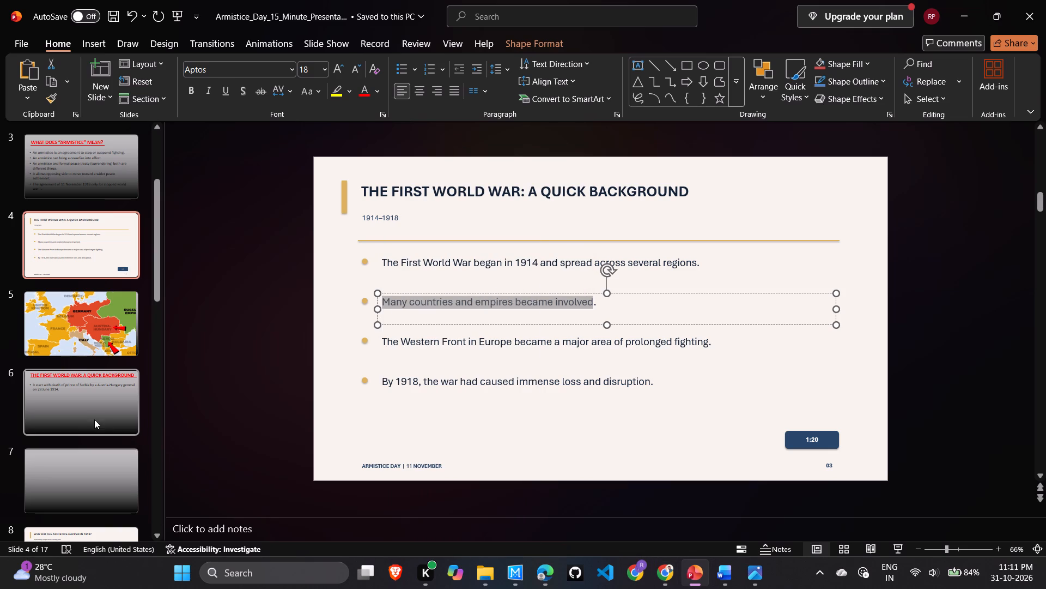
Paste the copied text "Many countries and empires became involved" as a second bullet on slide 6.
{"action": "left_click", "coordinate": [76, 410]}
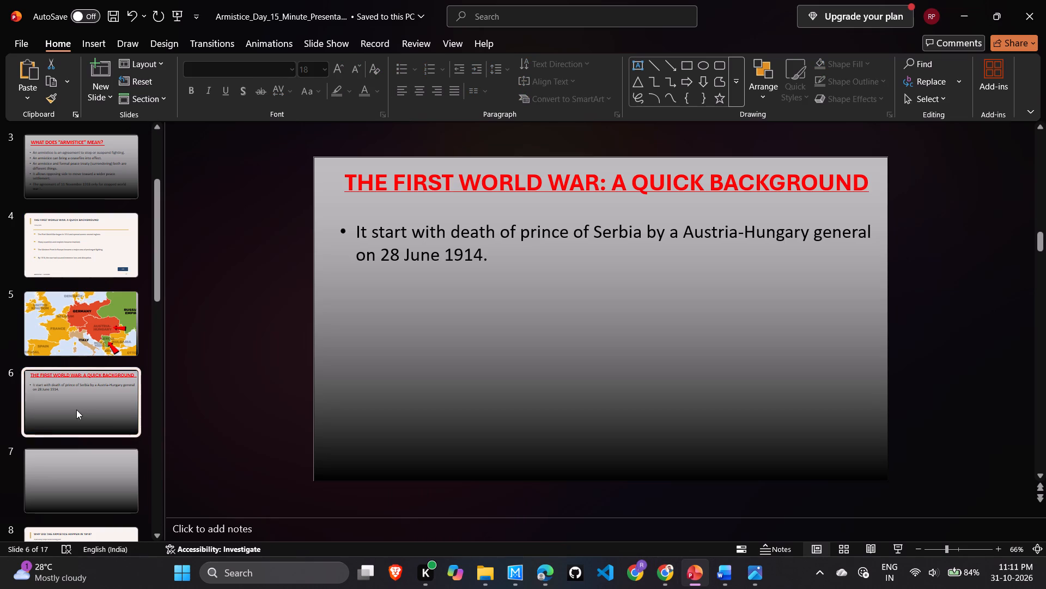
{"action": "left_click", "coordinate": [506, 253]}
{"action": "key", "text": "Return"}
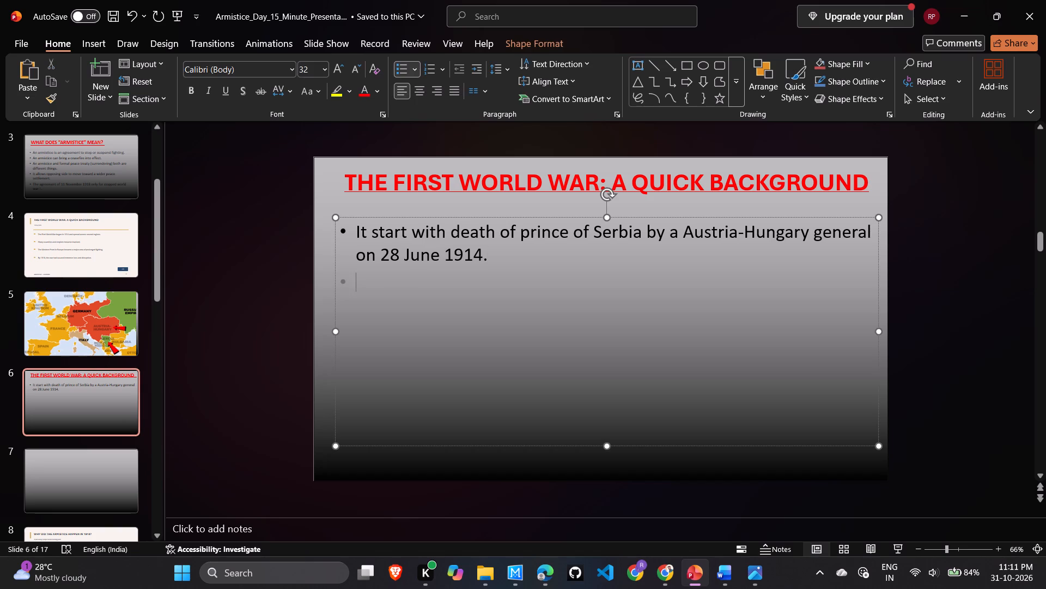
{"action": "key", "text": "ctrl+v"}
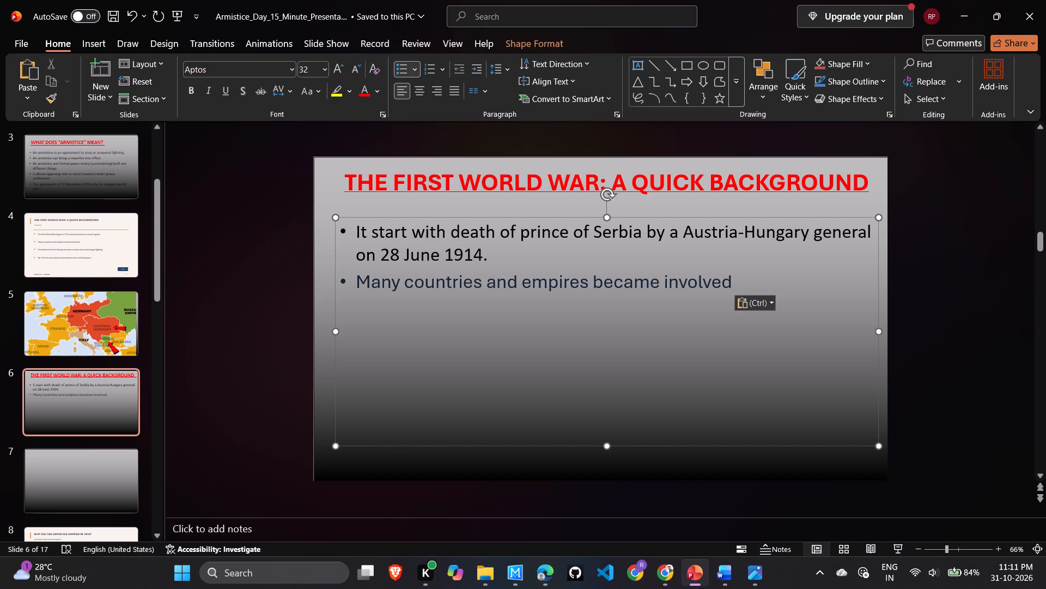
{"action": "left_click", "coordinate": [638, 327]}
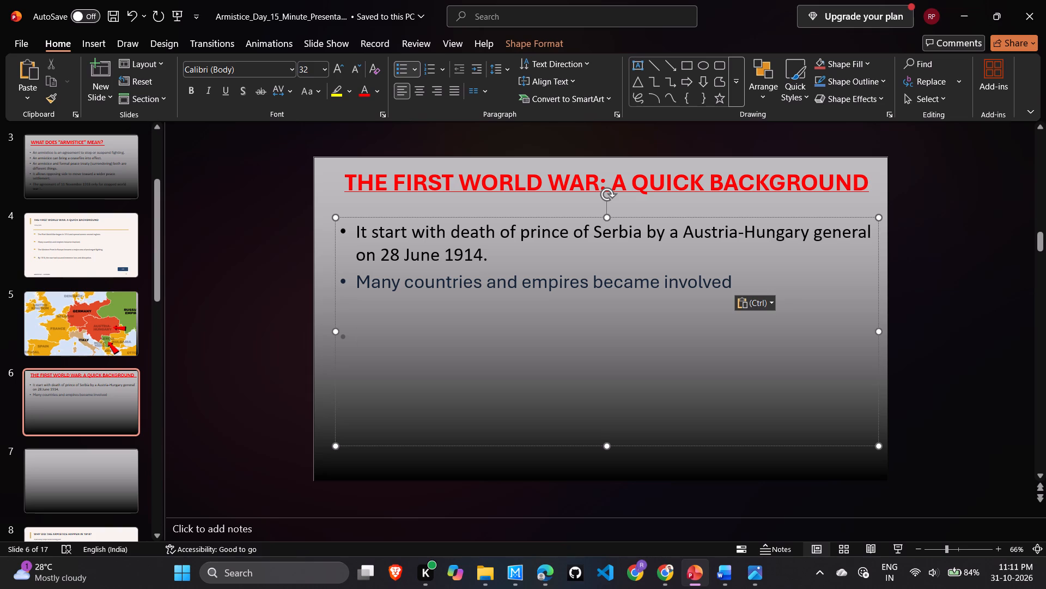
Insert a new bullet after slide 6's first bullet, beginning with "By supporting each other".
{"action": "left_click", "coordinate": [530, 257]}
{"action": "key", "text": "Return"}
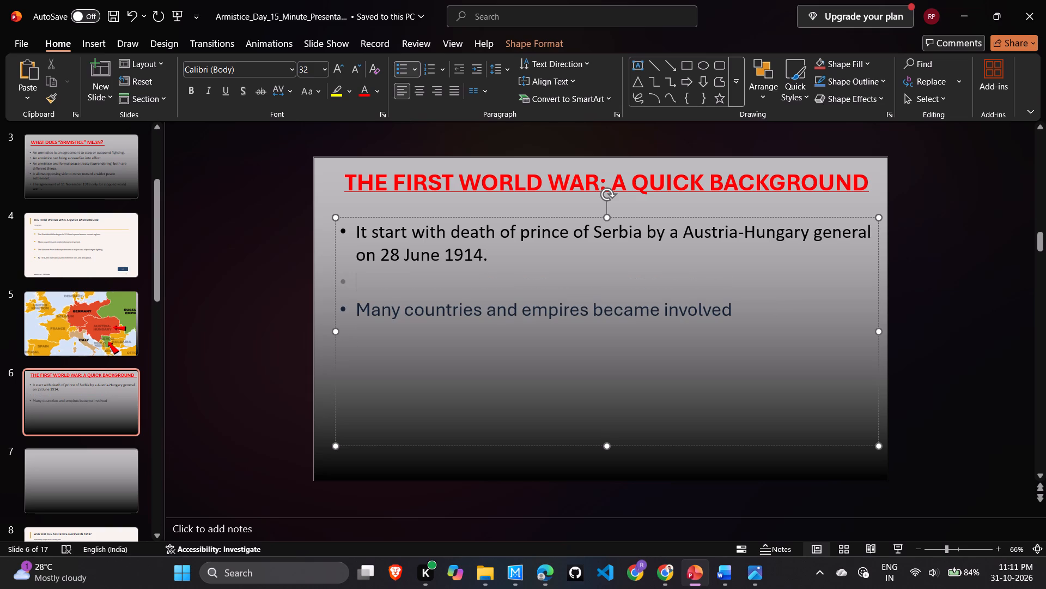
{"action": "type", "text": "tyhe"}
{"action": "key", "text": "BackSpace"}
{"action": "key", "text": "BackSpace"}
{"action": "key", "text": "BackSpace"}
{"action": "key", "text": "BackSpace"}
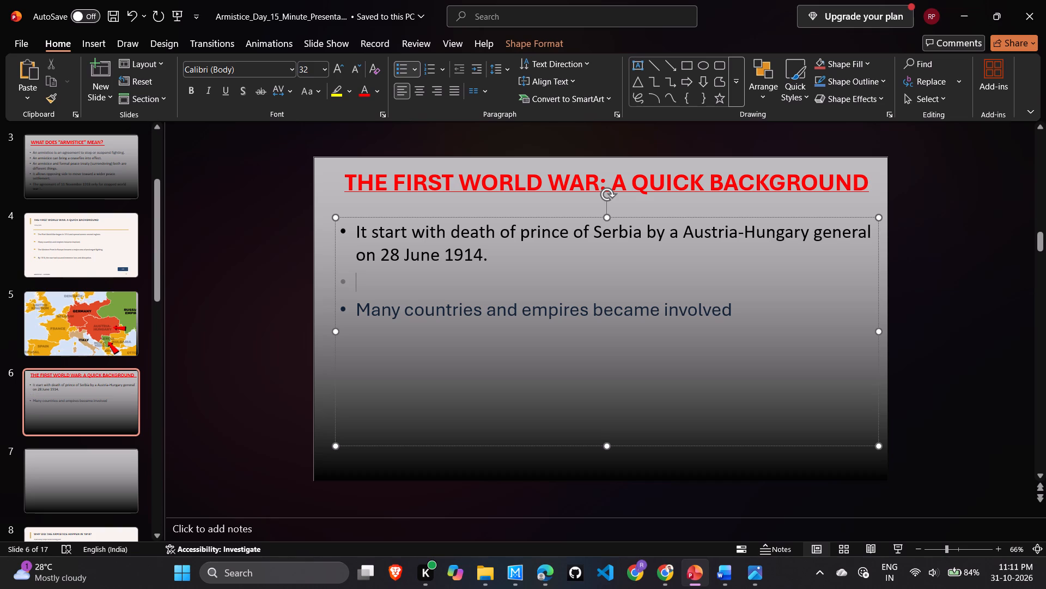
{"action": "type", "text": "bY"}
{"action": "key", "text": "BackSpace"}
{"action": "key", "text": "BackSpace"}
{"action": "key", "text": "BackSpace"}
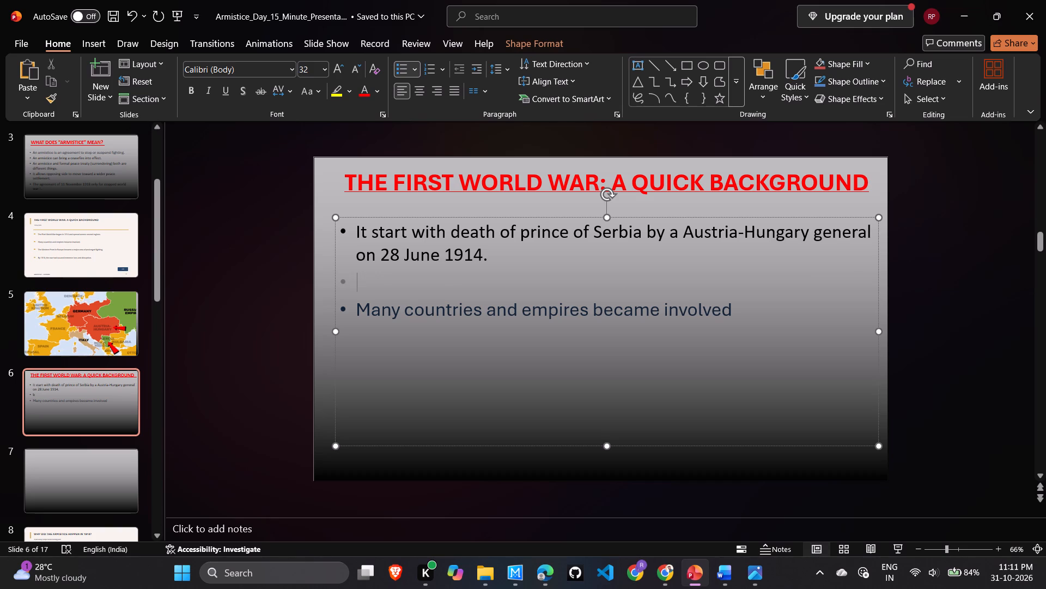
{"action": "type", "text": "By"}
{"action": "key", "text": "space"}
{"action": "type", "text": "s"}
{"action": "type", "text": "uppor"}
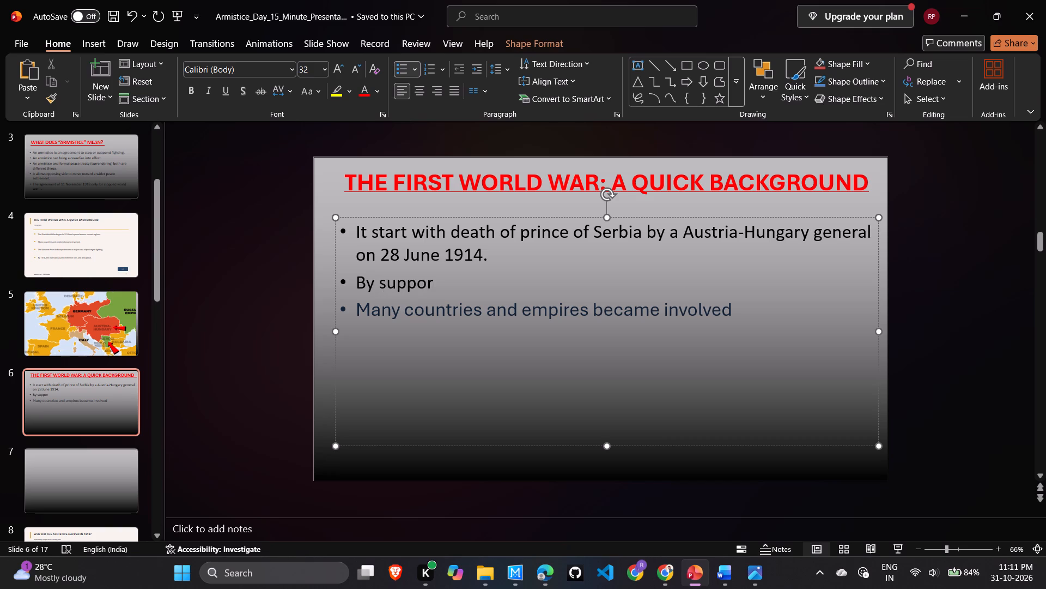
{"action": "type", "text": "ting"}
{"action": "key", "text": "space"}
{"action": "type", "text": "each"}
{"action": "key", "text": "space"}
{"action": "key", "text": "o"}
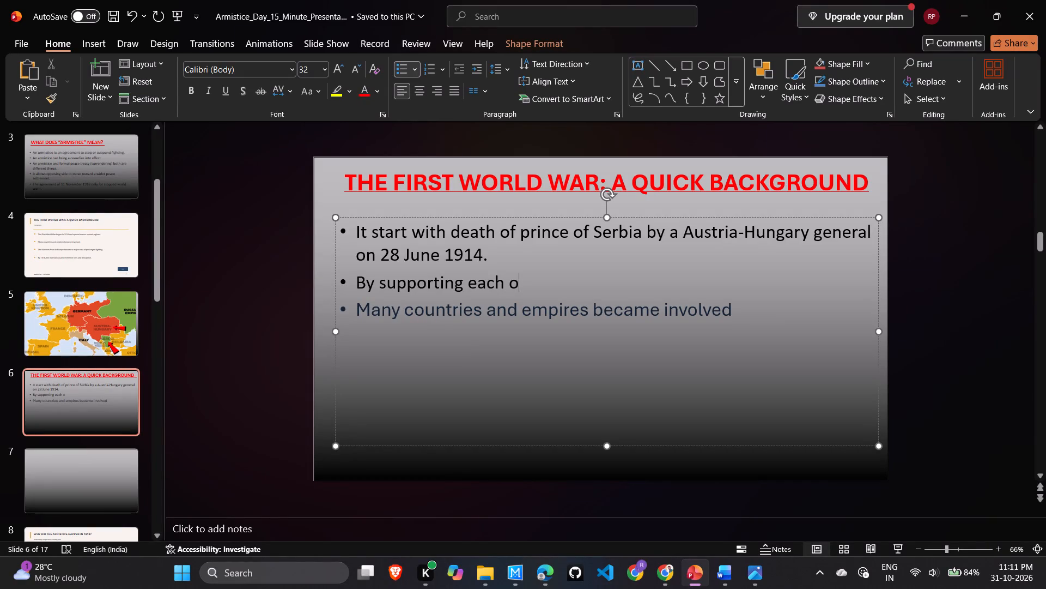
{"action": "type", "text": "ther"}
Complete slide 6's second bullet with "many countries and empires involved in this war.".
{"action": "key", "text": "space"}
{"action": "type", "text": "amn"}
{"action": "key", "text": "BackSpace"}
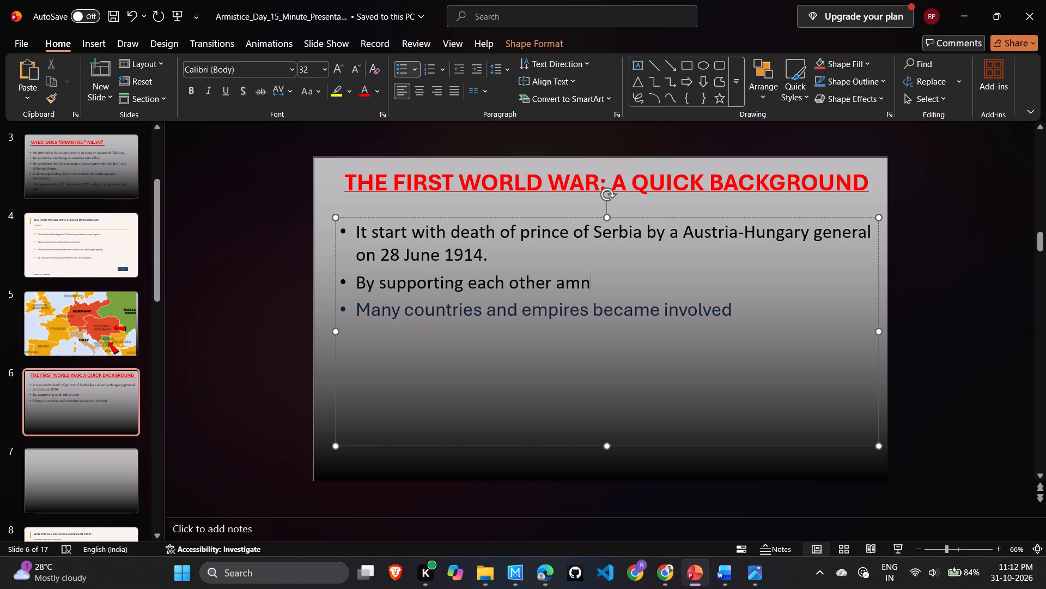
{"action": "key", "text": "BackSpace"}
{"action": "key", "text": "BackSpace"}
{"action": "type", "text": "many"}
{"action": "key", "text": "space"}
{"action": "type", "text": "countries"}
{"action": "key", "text": "space"}
{"action": "type", "text": "and"}
{"action": "key", "text": "space"}
{"action": "type", "text": "empires"}
{"action": "key", "text": "space"}
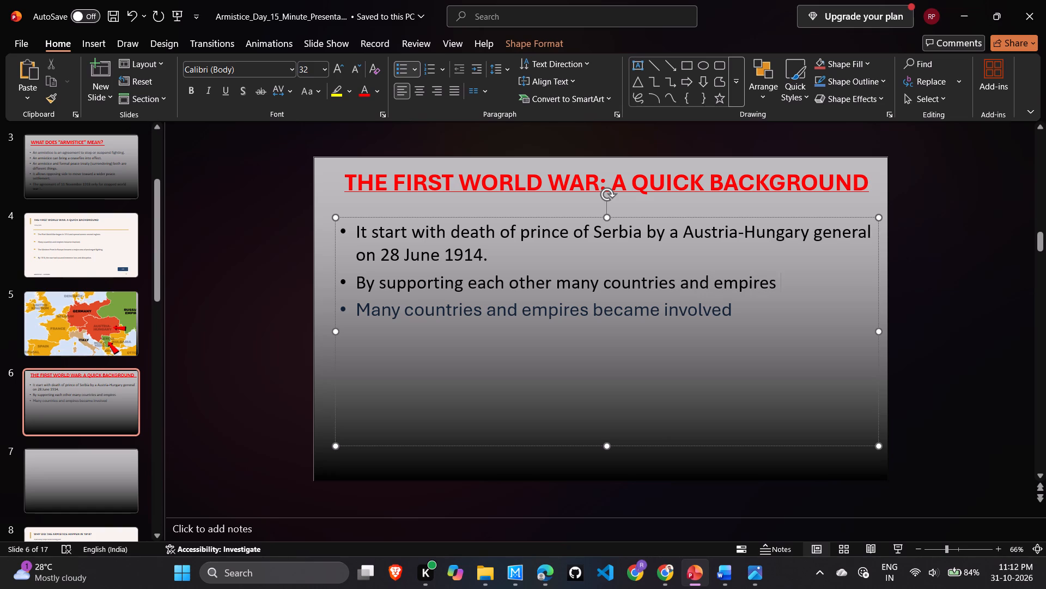
{"action": "type", "text": "in"}
{"action": "type", "text": "volved"}
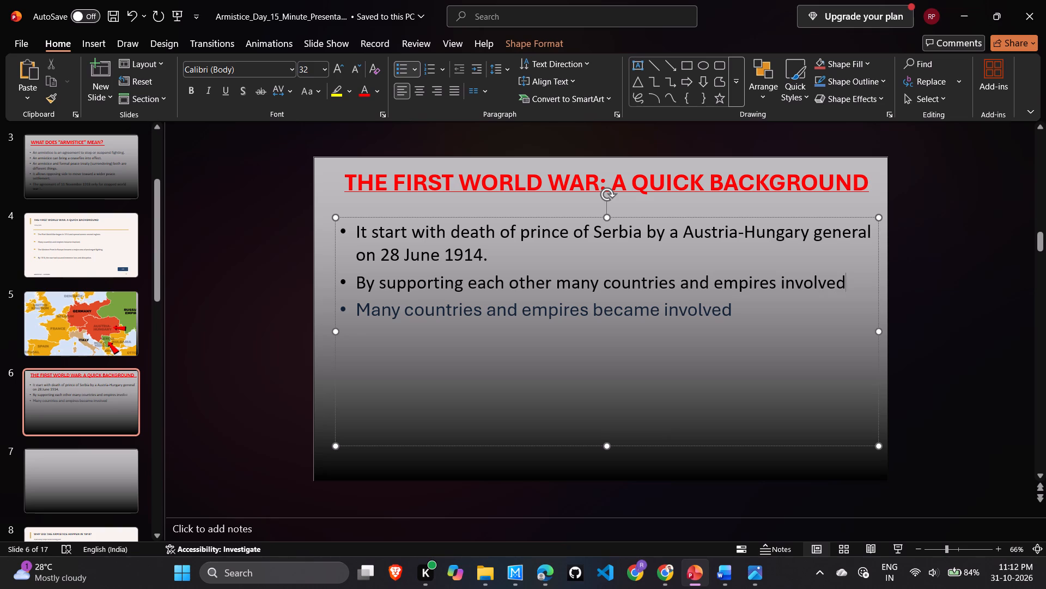
{"action": "key", "text": "space"}
{"action": "type", "text": "in this"}
{"action": "key", "text": "space"}
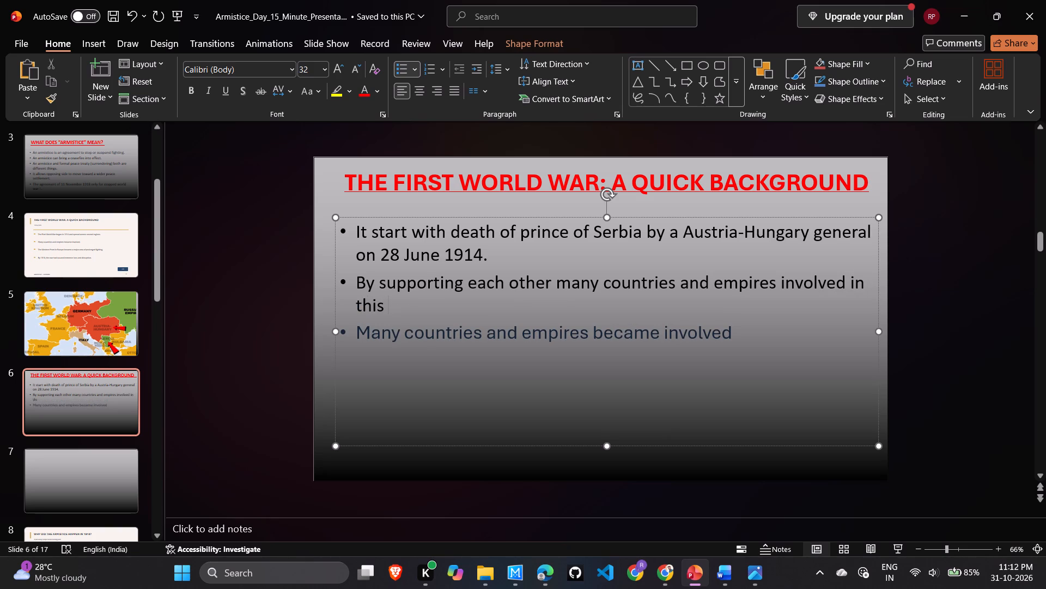
{"action": "type", "text": "war"}
{"action": "key", "text": "period"}
Delete the pasted bullet "Many countries and empires became involved" from slide 6 and start an empty third bullet.
{"action": "left_click", "coordinate": [743, 342]}
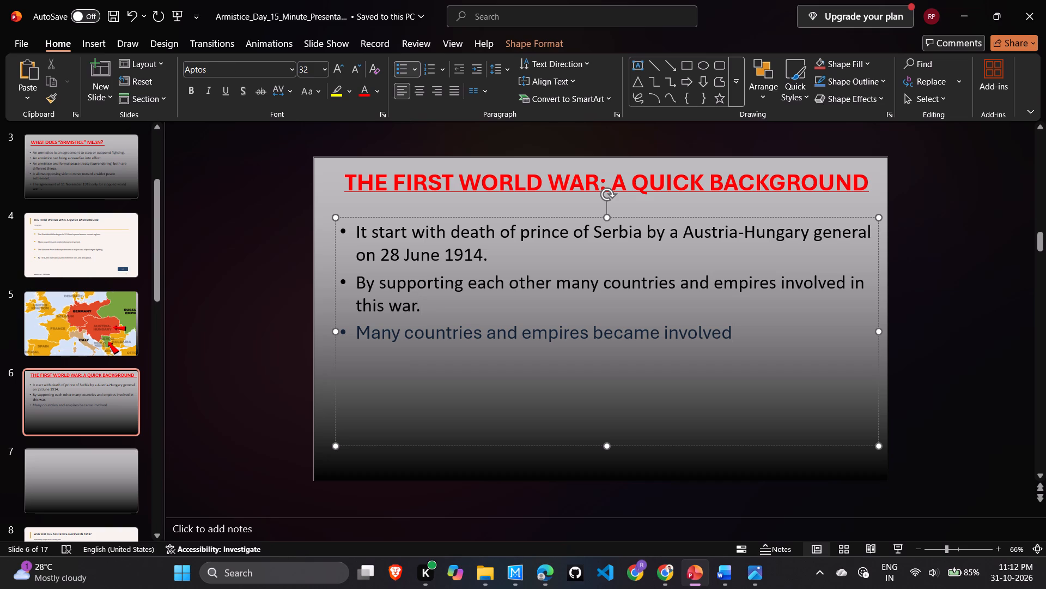
{"action": "left_click", "coordinate": [742, 329]}
{"action": "left_click_drag", "start_coordinate": [737, 339], "coordinate": [440, 328]}
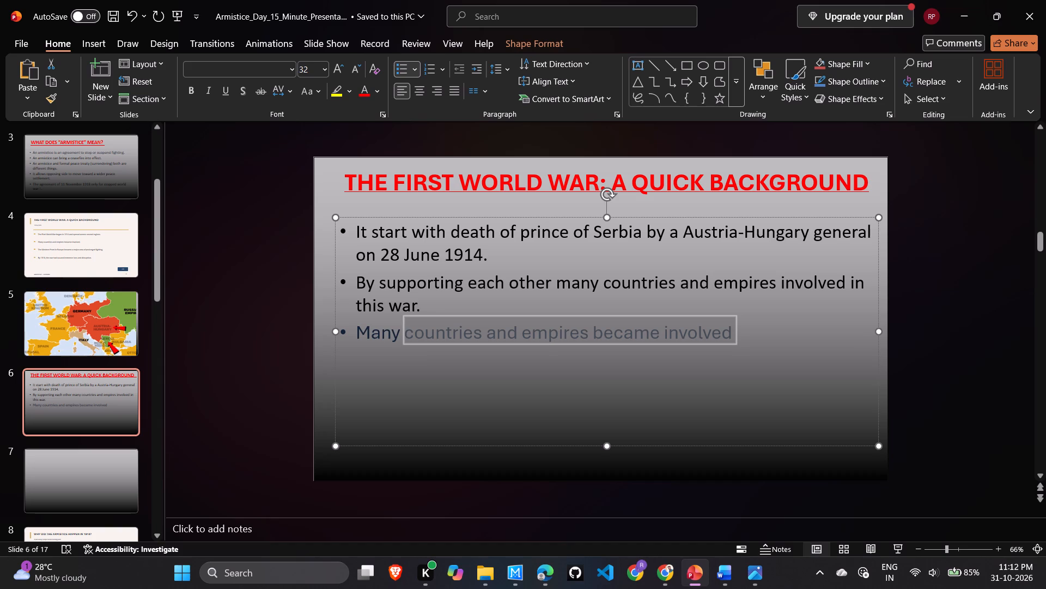
{"action": "left_click_drag", "start_coordinate": [440, 328], "coordinate": [373, 322]}
{"action": "key", "text": "space"}
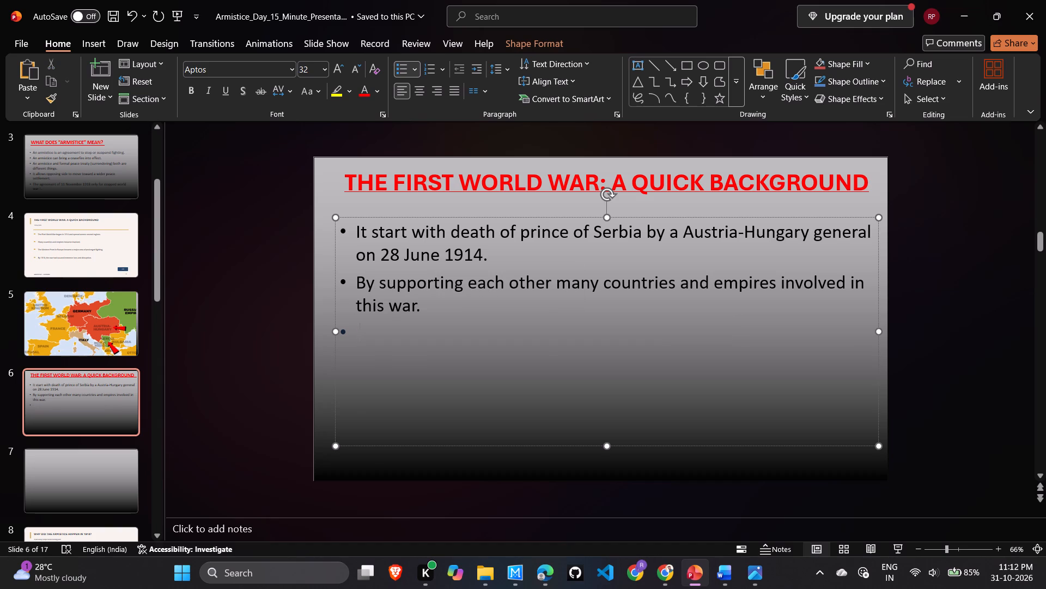
{"action": "key", "text": "BackSpace"}
{"action": "key", "text": "BackSpace"}
{"action": "key", "text": "BackSpace"}
{"action": "key", "text": "Return"}
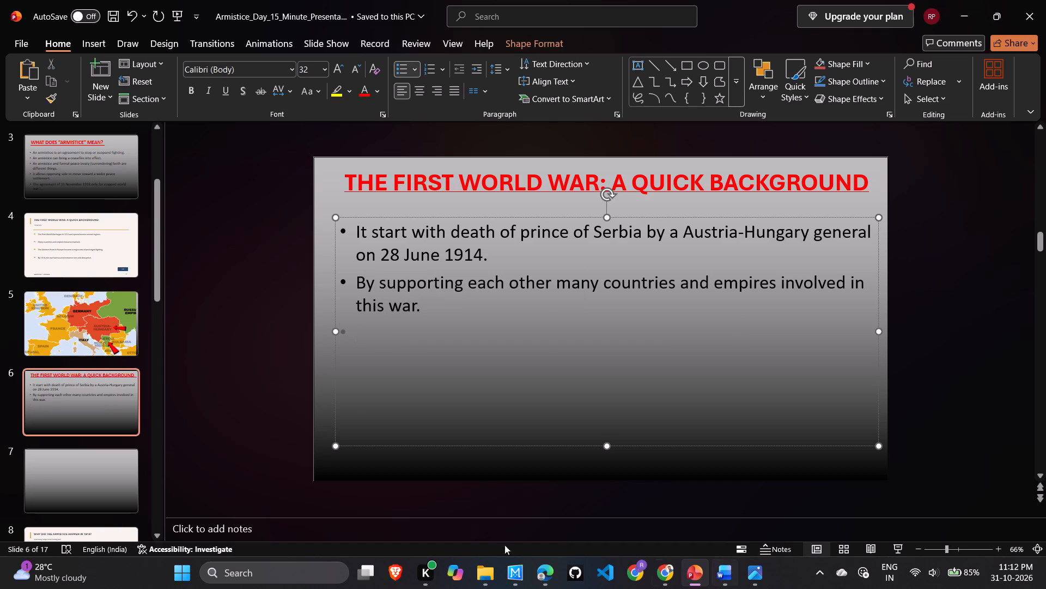
Review slide 4, the Word speaking script, the ChatGPT country notes and the map image for content for slide 6's third bullet.
{"action": "left_click", "coordinate": [66, 257]}
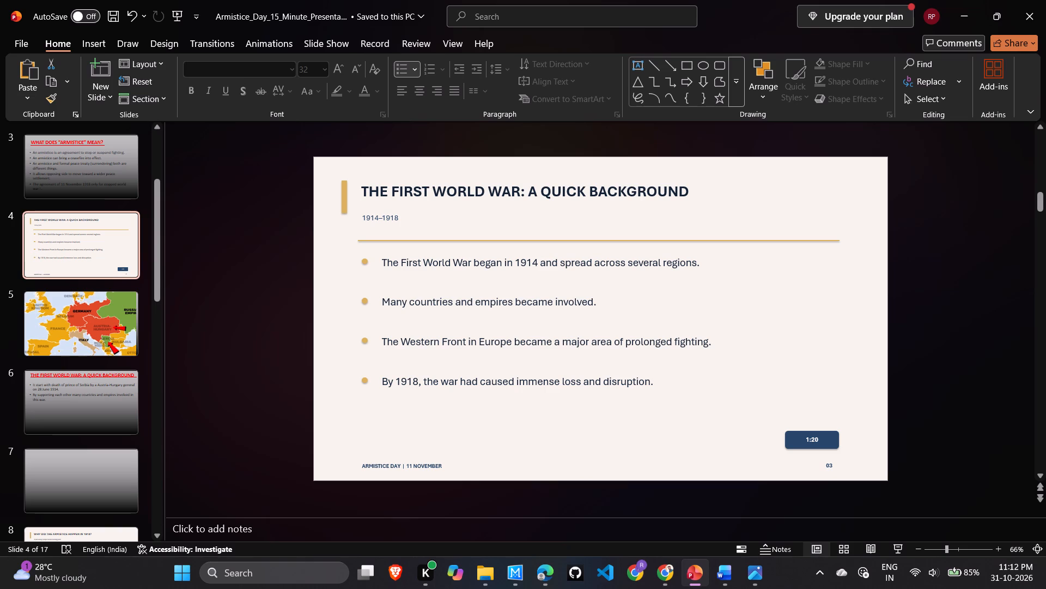
{"action": "left_click", "coordinate": [719, 588]}
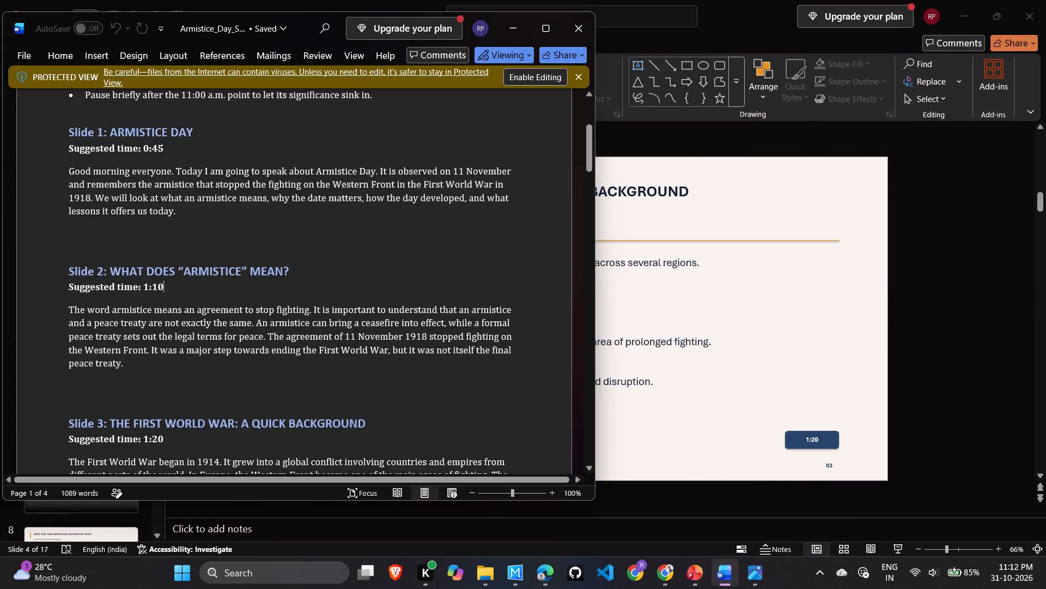
{"action": "left_click", "coordinate": [672, 575]}
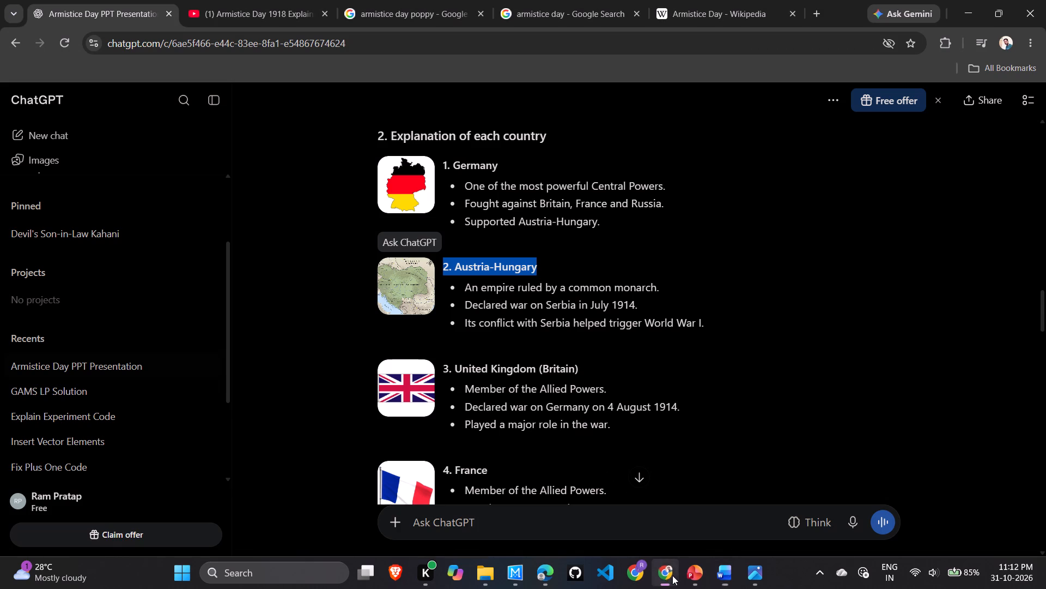
{"action": "left_click", "coordinate": [690, 579]}
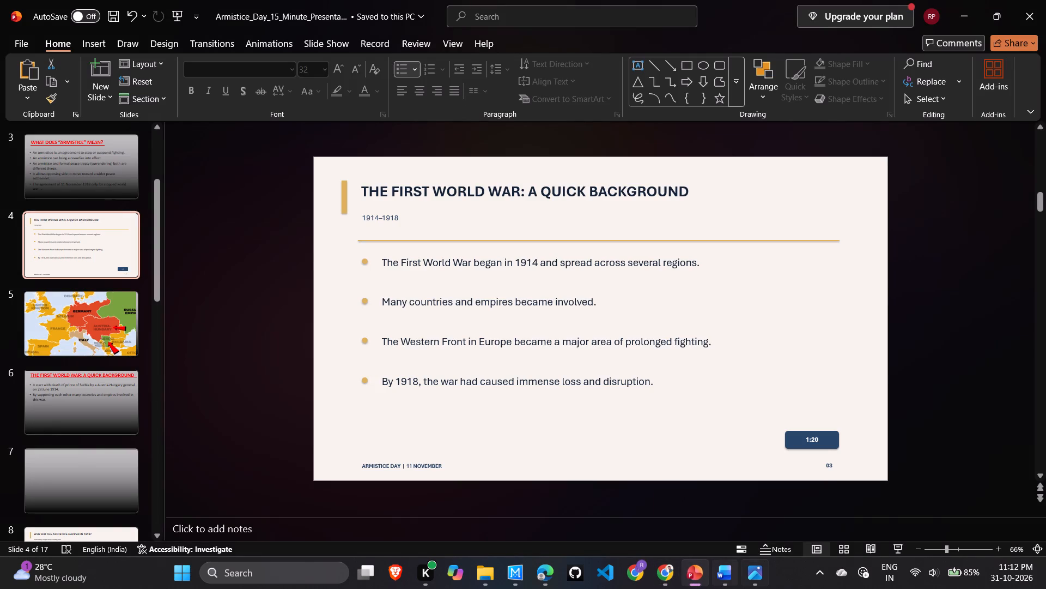
{"action": "left_click", "coordinate": [723, 583]}
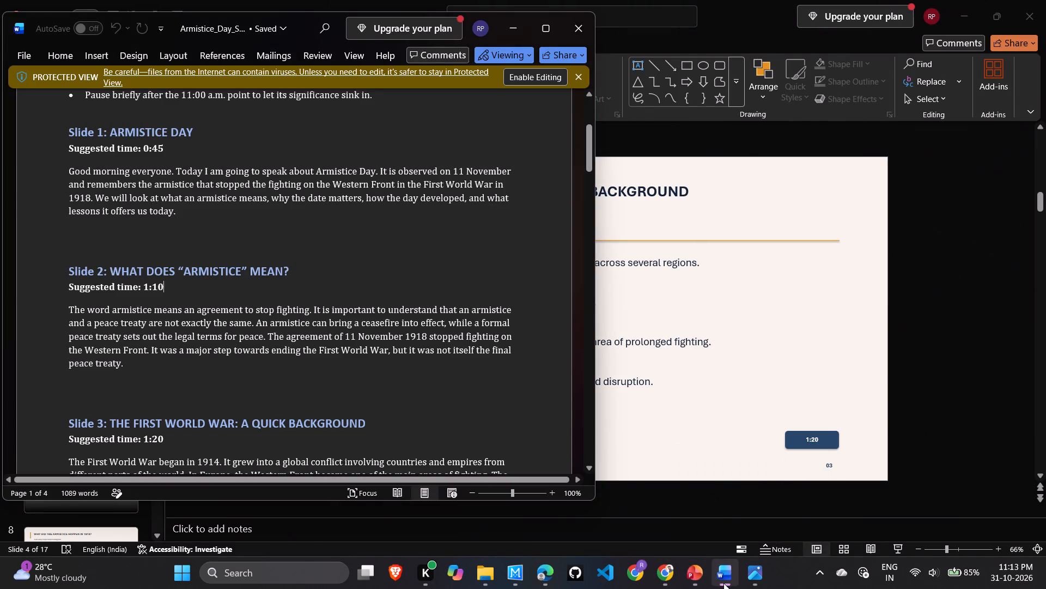
{"action": "left_click", "coordinate": [764, 588]}
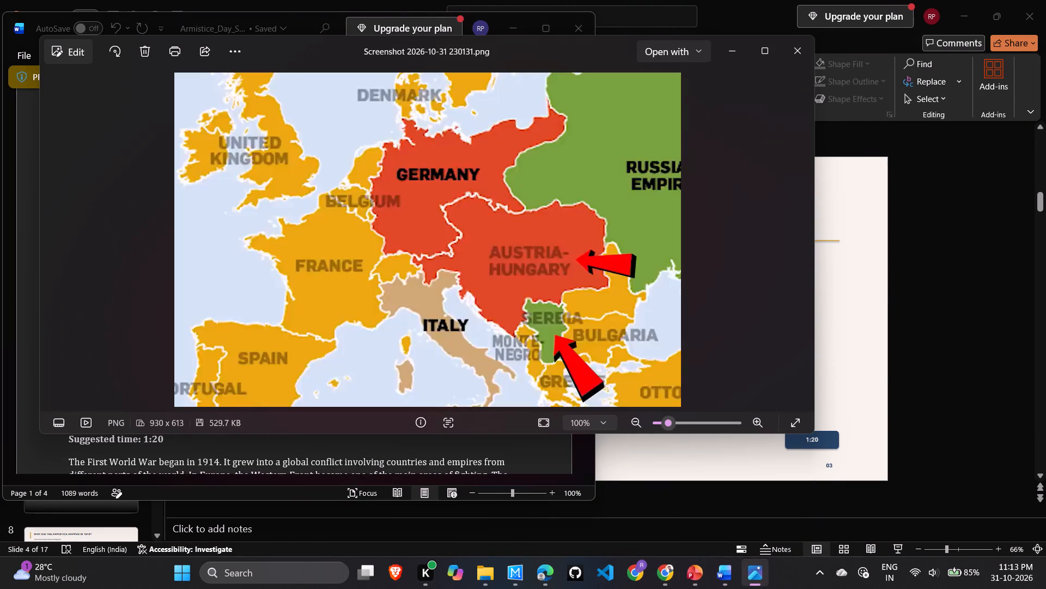
{"action": "left_click", "coordinate": [671, 586]}
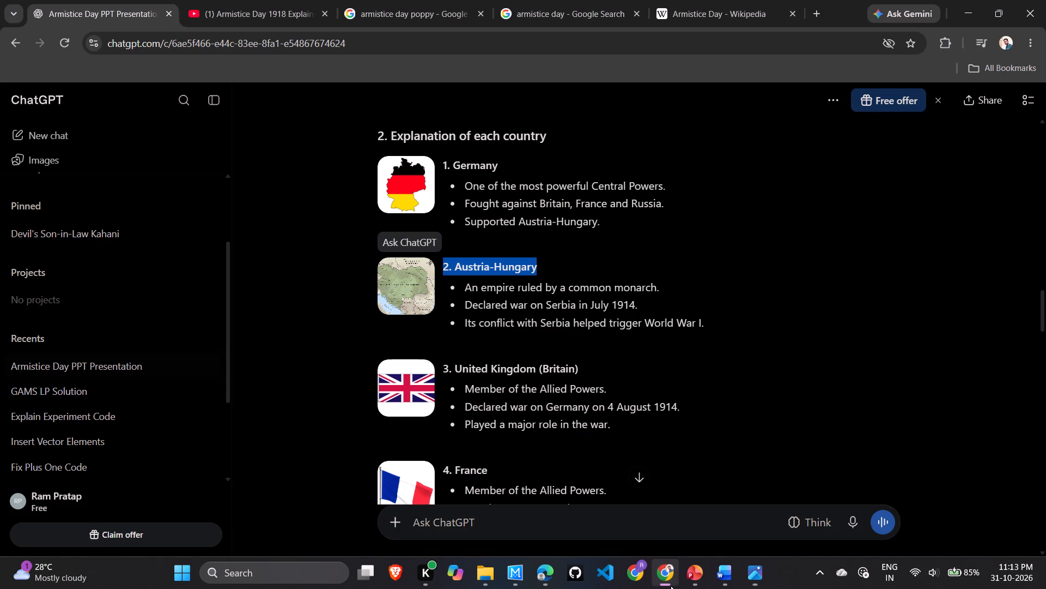
{"action": "left_click", "coordinate": [688, 588]}
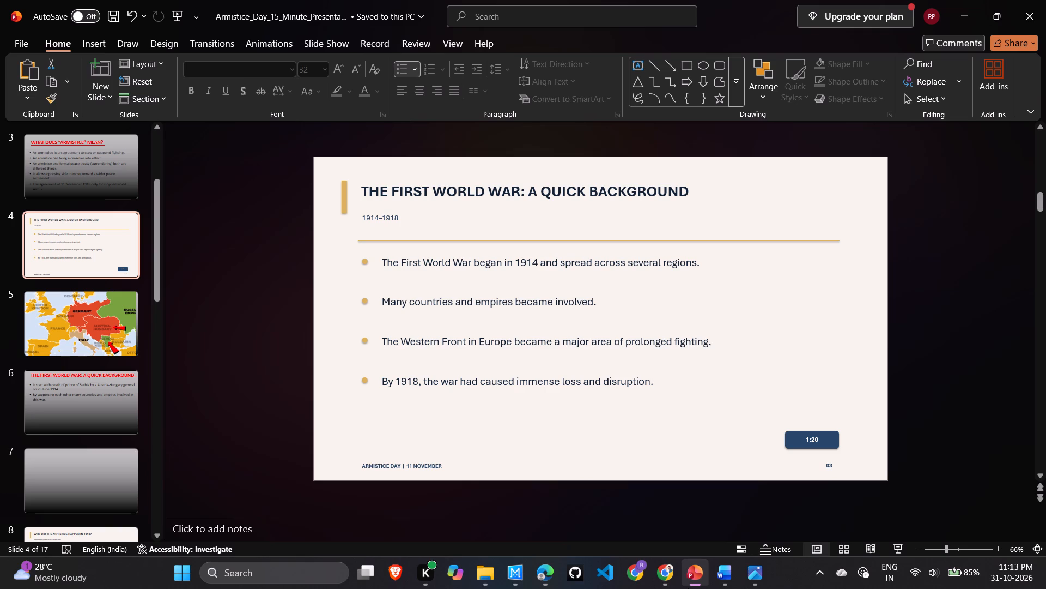
{"action": "left_click", "coordinate": [721, 584]}
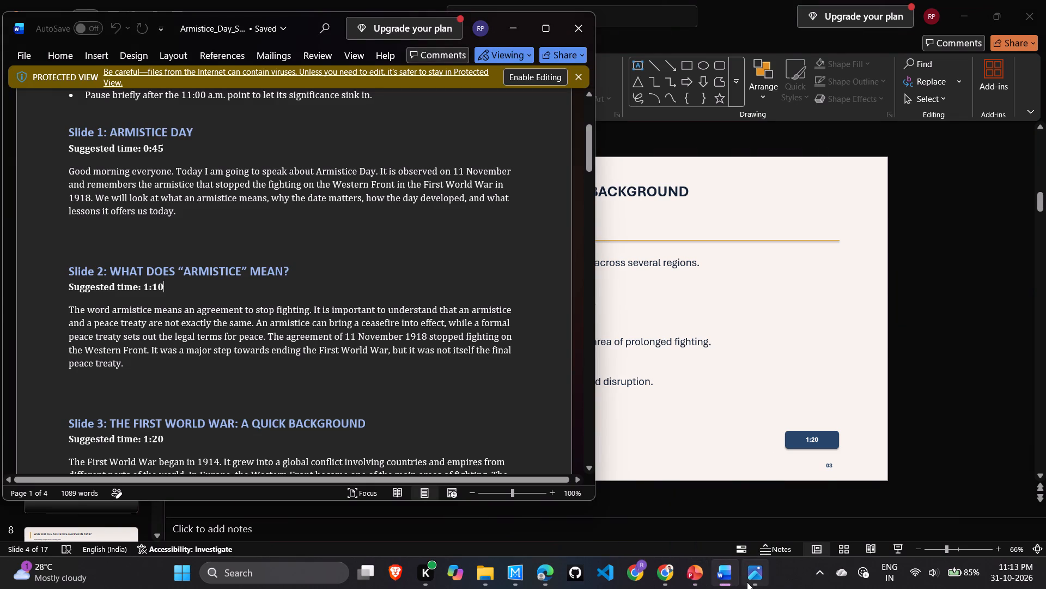
{"action": "left_click", "coordinate": [747, 582]}
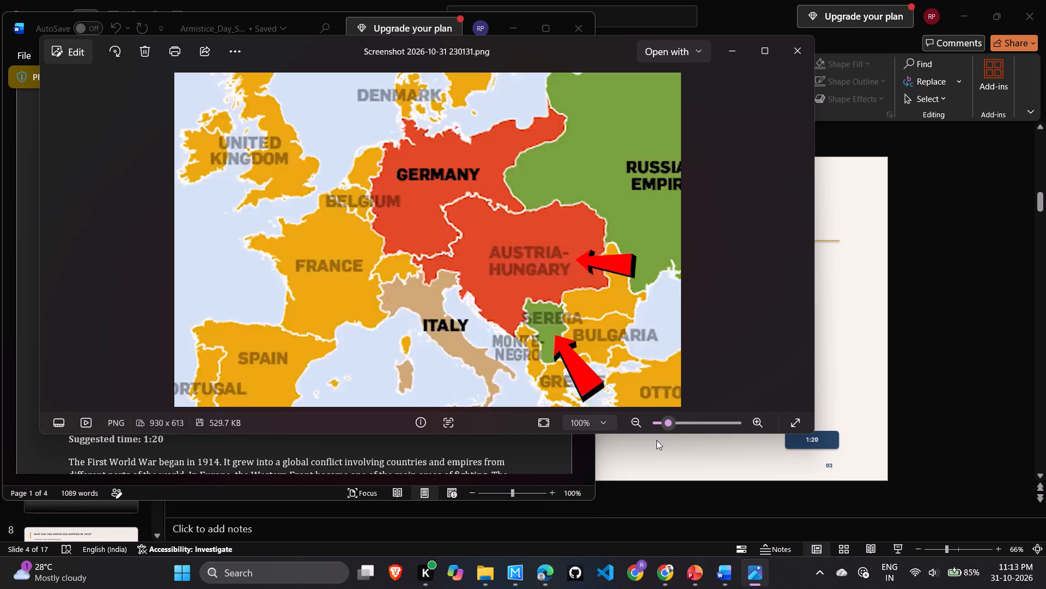
{"action": "left_click", "coordinate": [719, 584]}
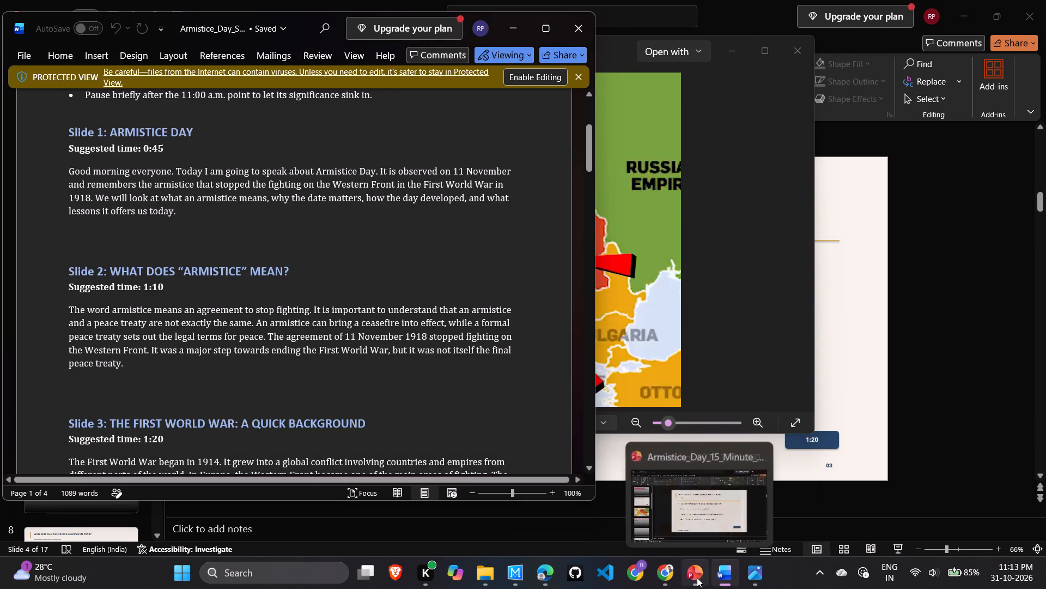
{"action": "left_click", "coordinate": [697, 578]}
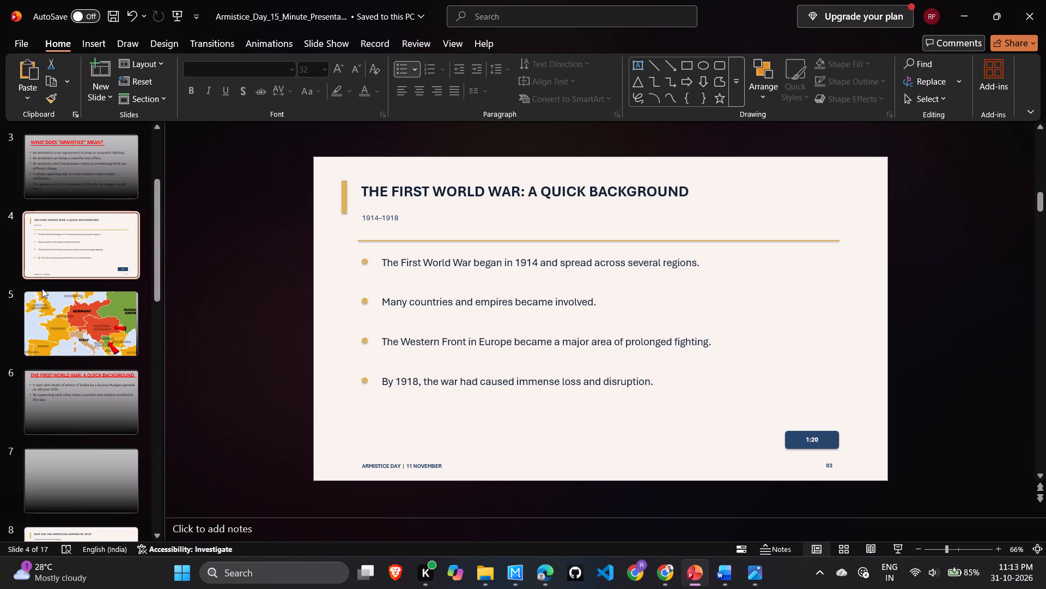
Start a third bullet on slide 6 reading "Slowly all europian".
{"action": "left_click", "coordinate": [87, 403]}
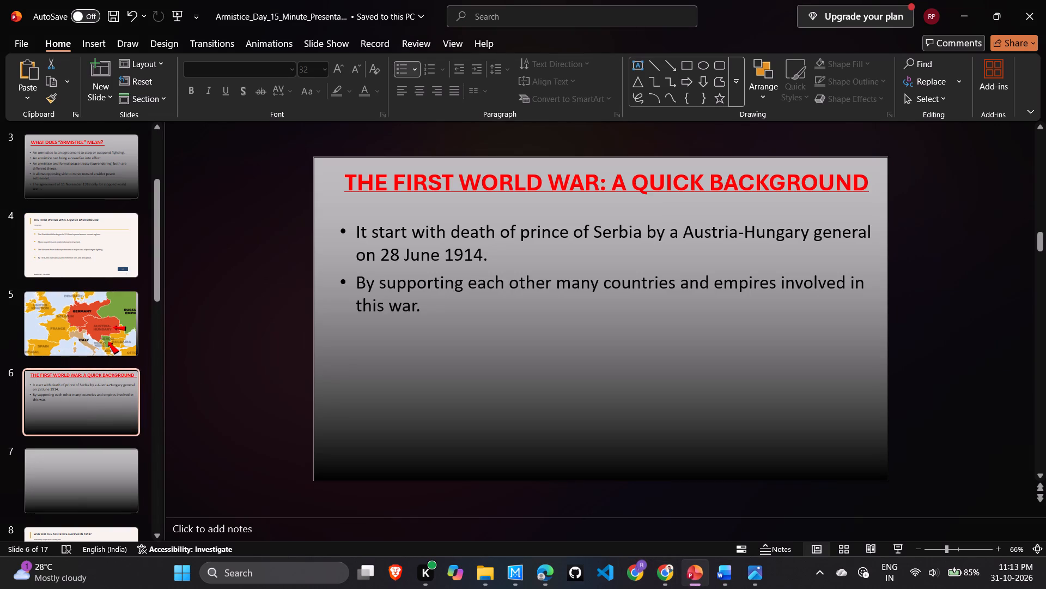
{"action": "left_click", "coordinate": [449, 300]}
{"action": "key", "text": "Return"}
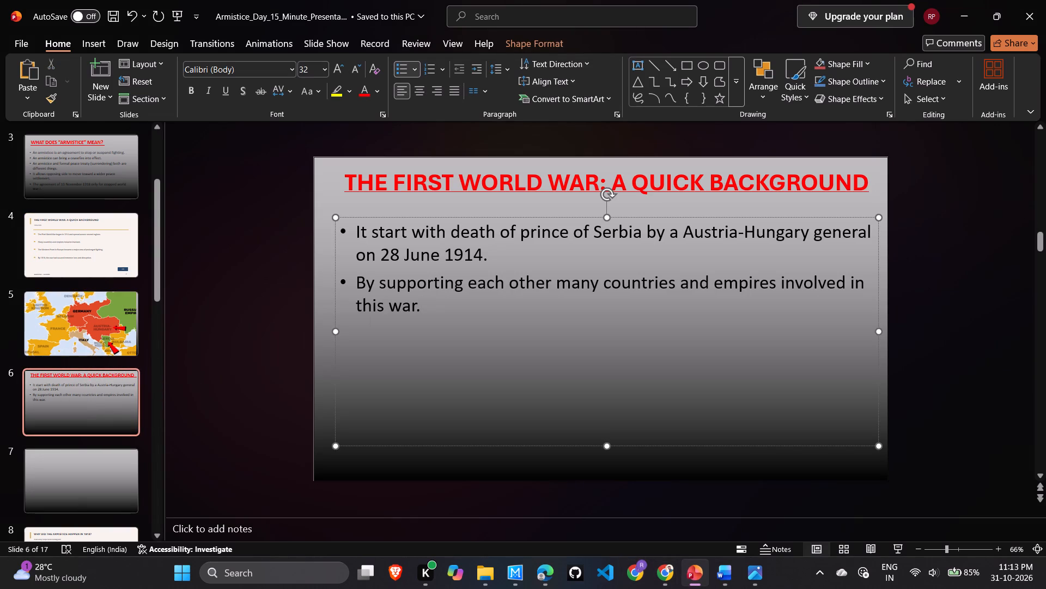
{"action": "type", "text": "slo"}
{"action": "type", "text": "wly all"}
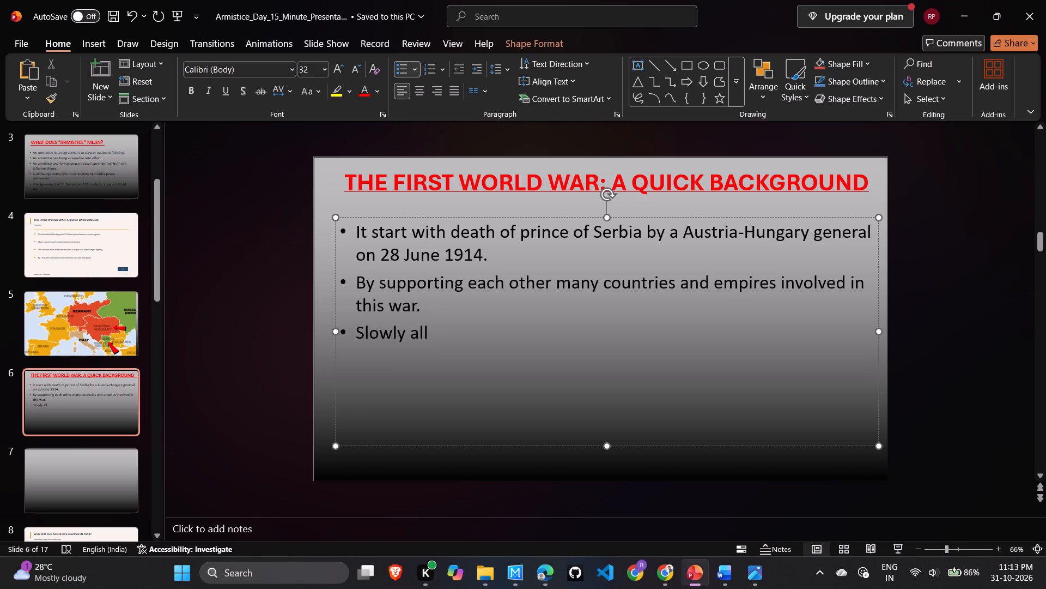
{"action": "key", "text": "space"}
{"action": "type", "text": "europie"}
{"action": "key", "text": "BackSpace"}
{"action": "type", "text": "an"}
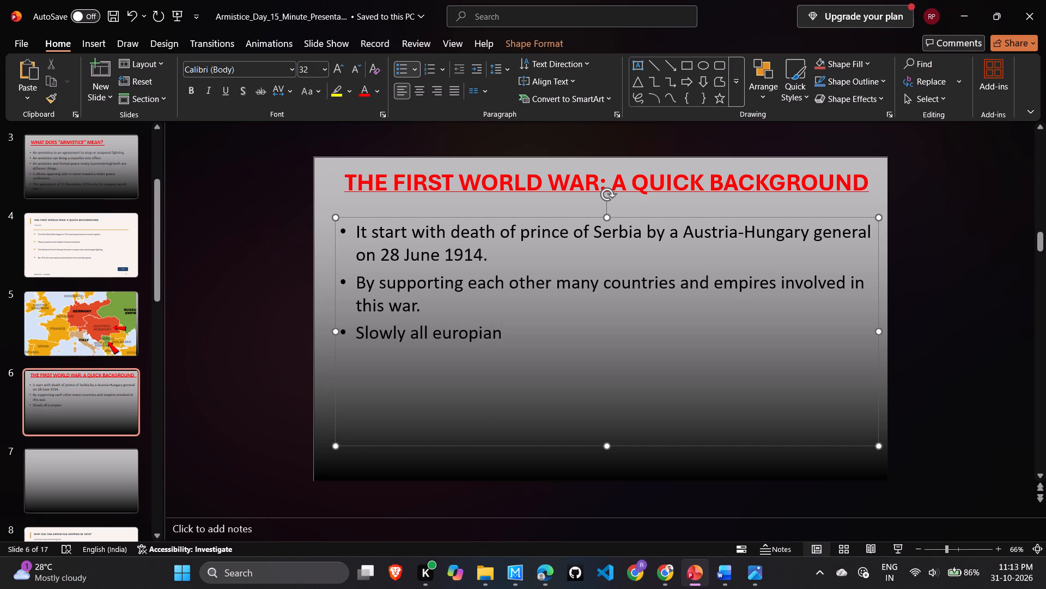
Copy "In Europe, the Western Front became one of the main areas of fighting" from the Word script's Slide 3 section.
{"action": "left_click", "coordinate": [730, 582]}
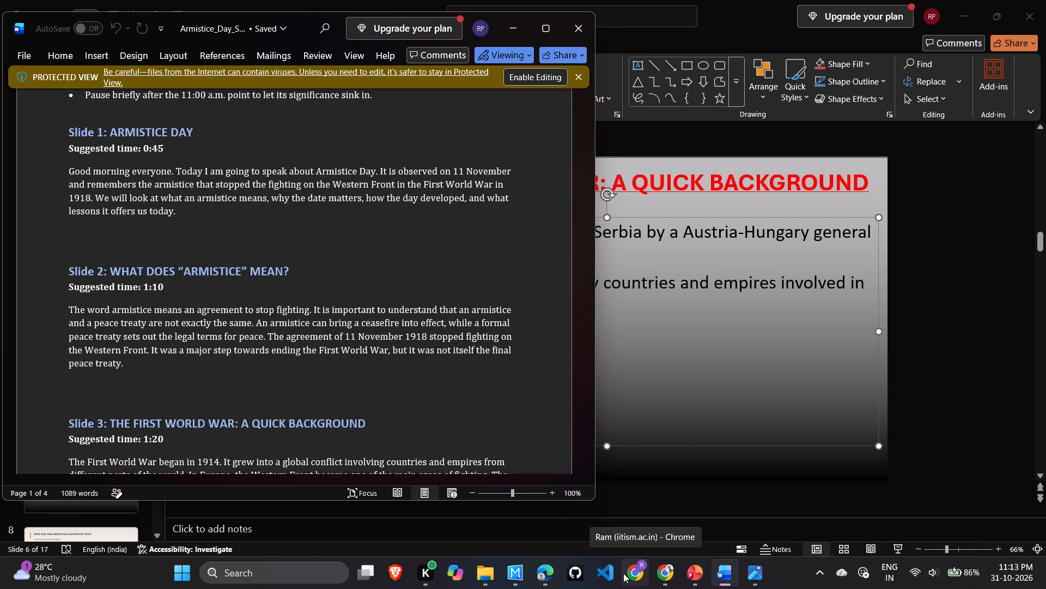
{"action": "left_click", "coordinate": [689, 579]}
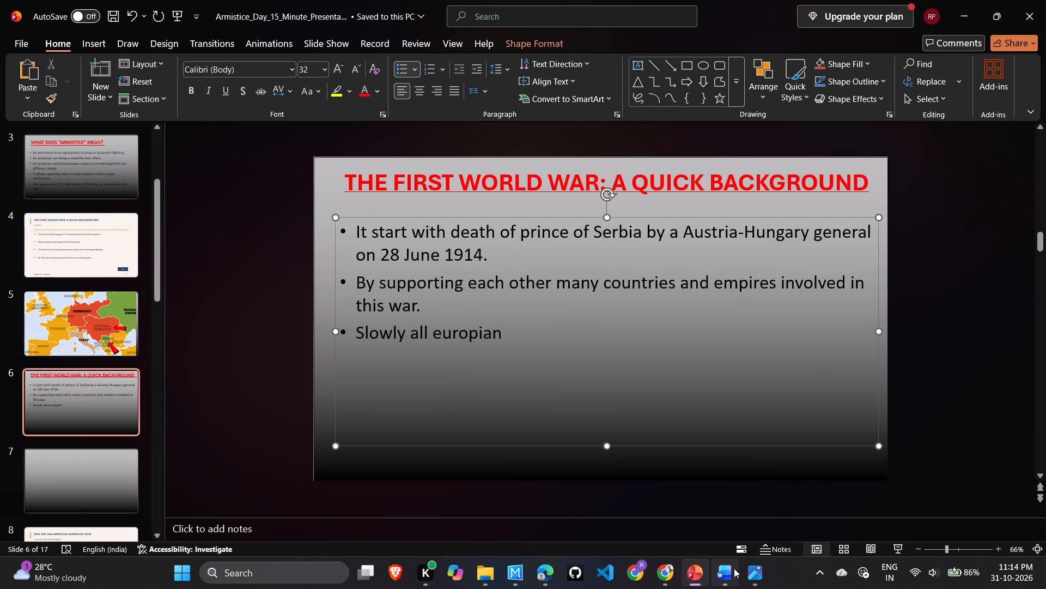
{"action": "left_click", "coordinate": [728, 575]}
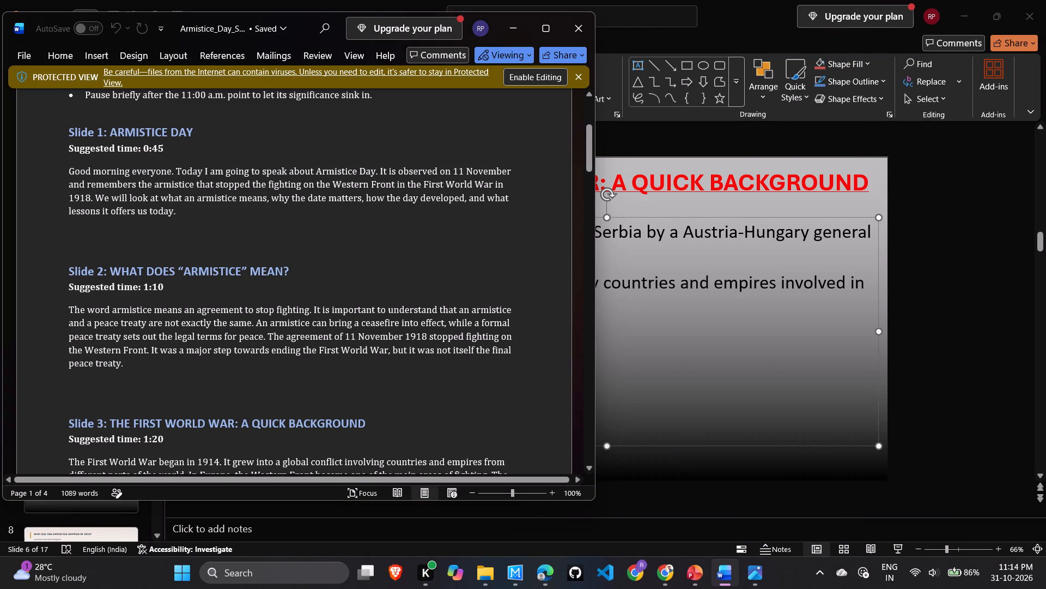
{"action": "scroll", "coordinate": [289, 371], "scroll_direction": "down", "scroll_amount": 2}
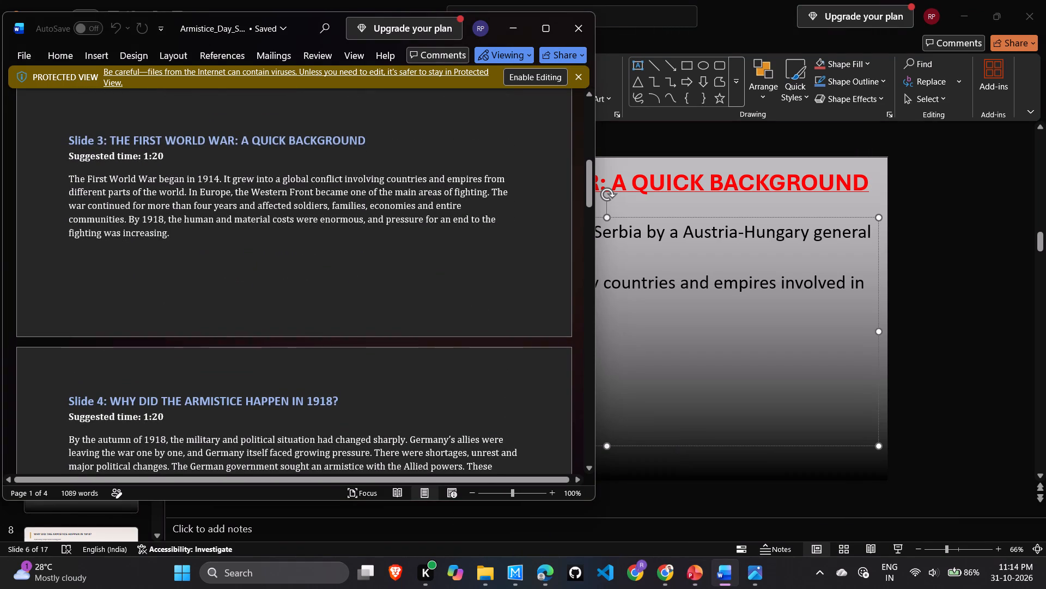
{"action": "scroll", "coordinate": [289, 371], "scroll_direction": "down", "scroll_amount": 1}
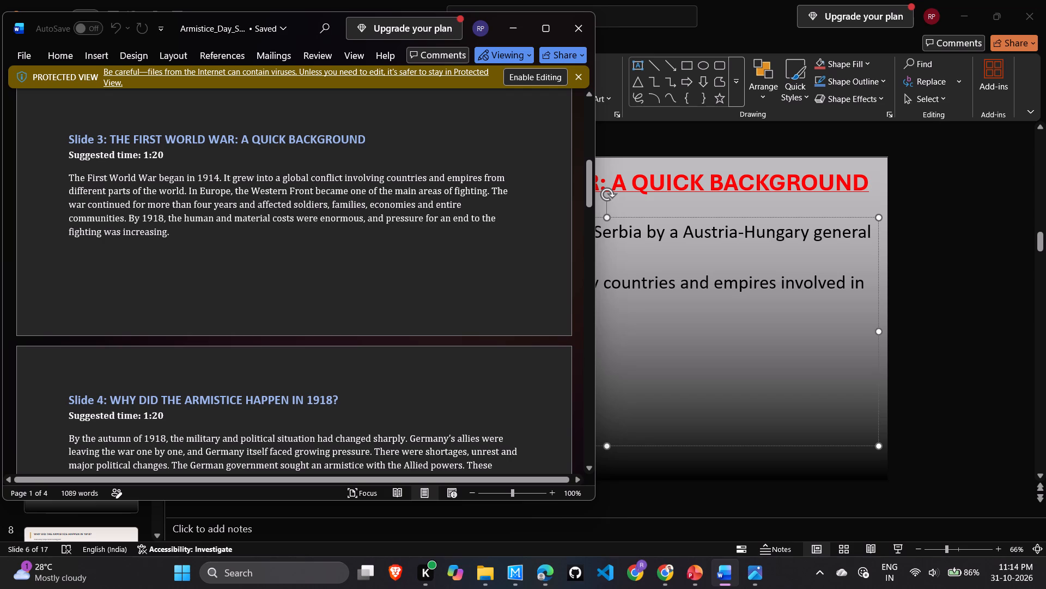
{"action": "left_click_drag", "start_coordinate": [232, 190], "coordinate": [212, 189]}
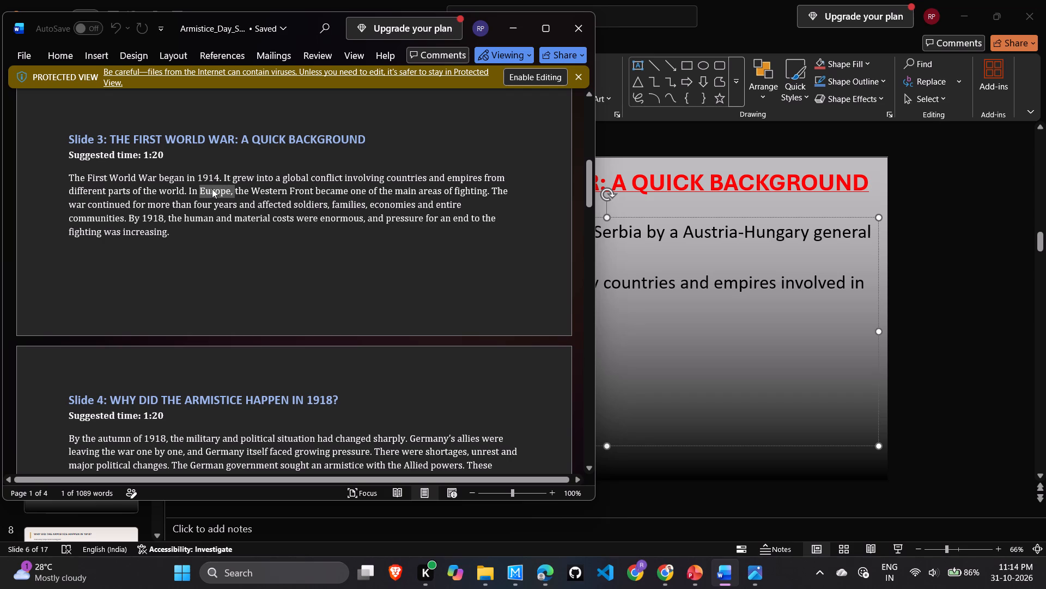
{"action": "key", "text": "ctrl+c"}
{"action": "left_click", "coordinate": [374, 256]}
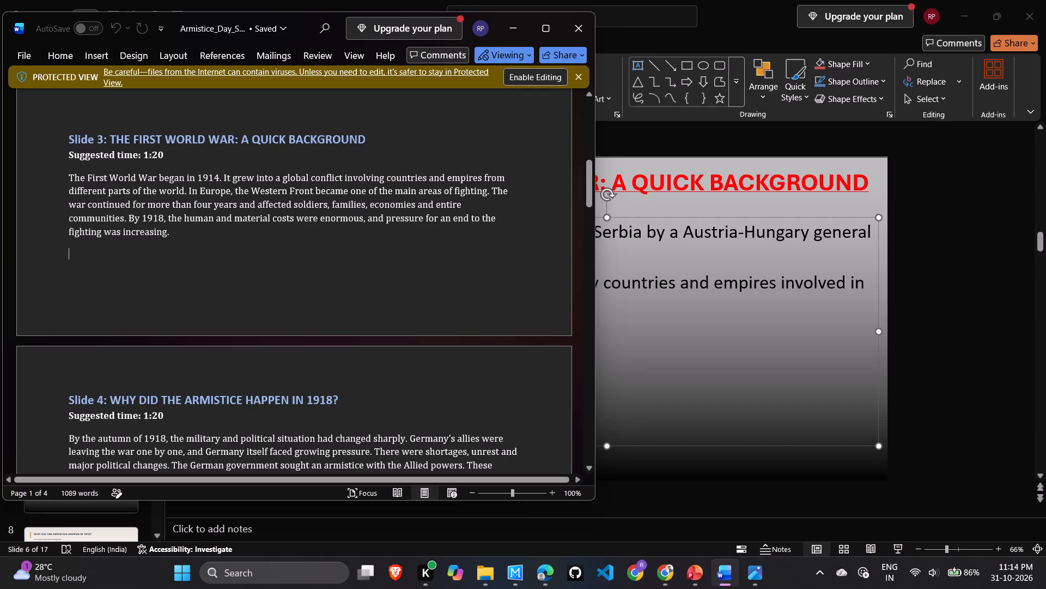
{"action": "left_click_drag", "start_coordinate": [187, 188], "coordinate": [484, 193]}
{"action": "key", "text": "ctrl+c"}
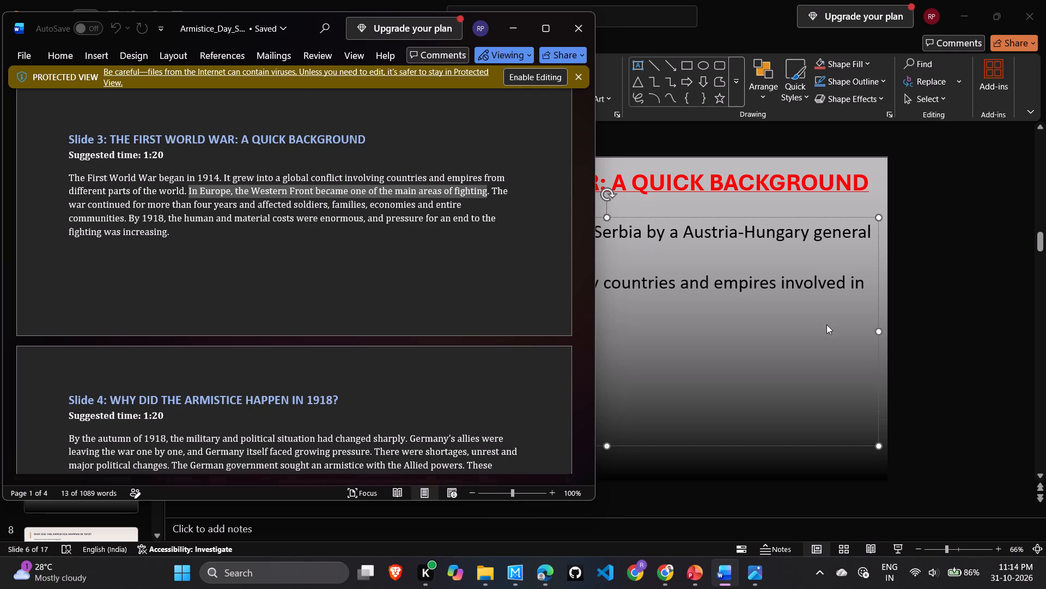
Replace the "Slowly all europian" text in slide 6's third bullet with the copied sentence about the Western Front.
{"action": "left_click", "coordinate": [826, 324]}
{"action": "left_click", "coordinate": [505, 328]}
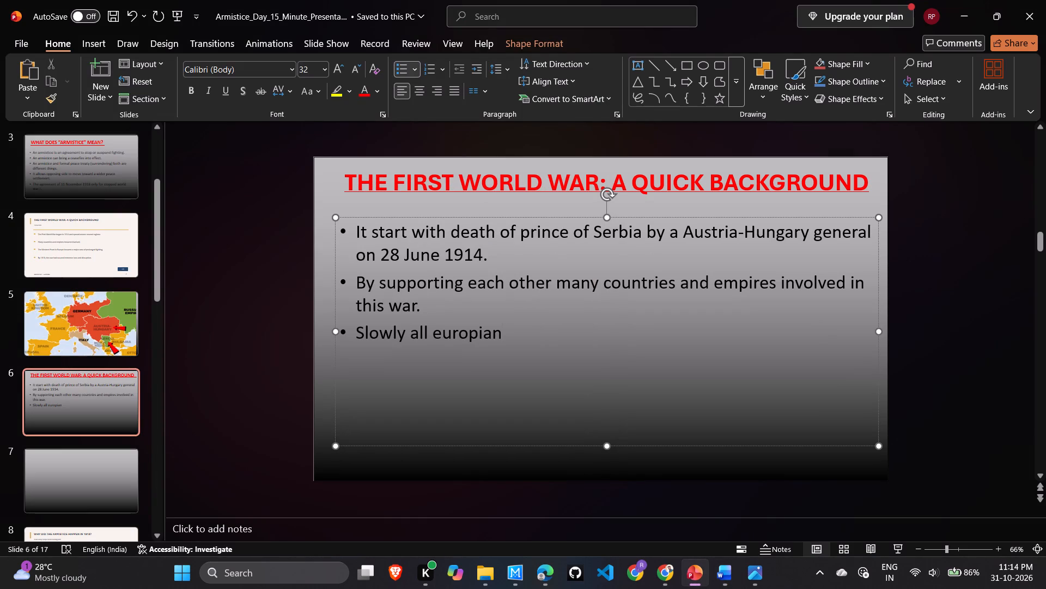
{"action": "left_click", "coordinate": [507, 334]}
{"action": "double_click", "coordinate": [513, 342]}
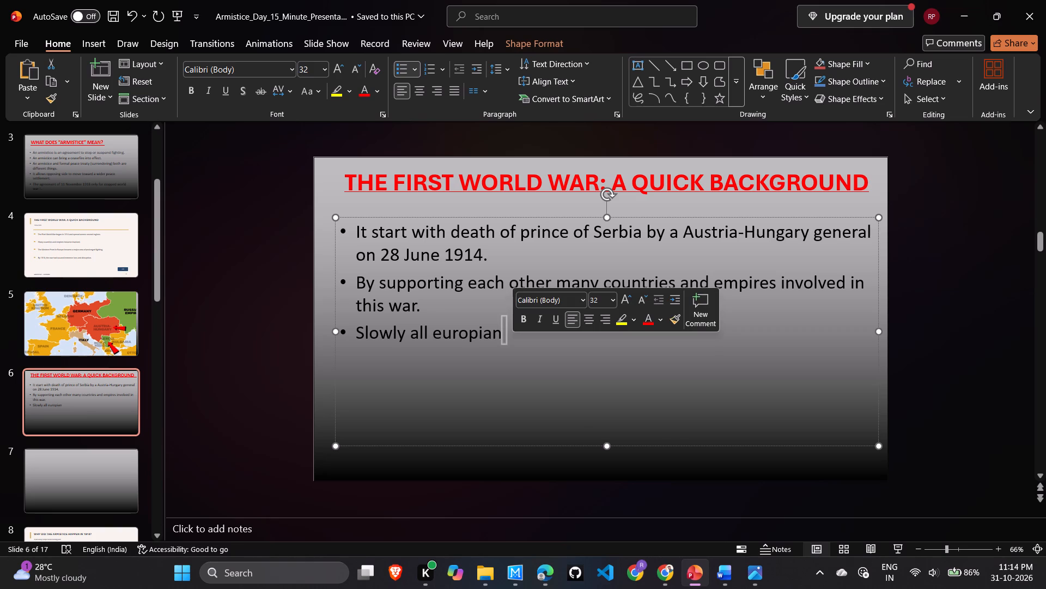
{"action": "key", "text": "BackSpace"}
{"action": "key", "text": "BackSpace"}
{"action": "key", "text": "BackSpace"}
{"action": "key", "text": "BackSpace"}
{"action": "key", "text": "BackSpace"}
{"action": "key", "text": "BackSpace"}
{"action": "key", "text": "BackSpace"}
{"action": "key", "text": "BackSpace"}
{"action": "key", "text": "BackSpace"}
{"action": "key", "text": "BackSpace"}
{"action": "key", "text": "BackSpace"}
{"action": "key", "text": "BackSpace"}
{"action": "key", "text": "BackSpace"}
{"action": "key", "text": "BackSpace"}
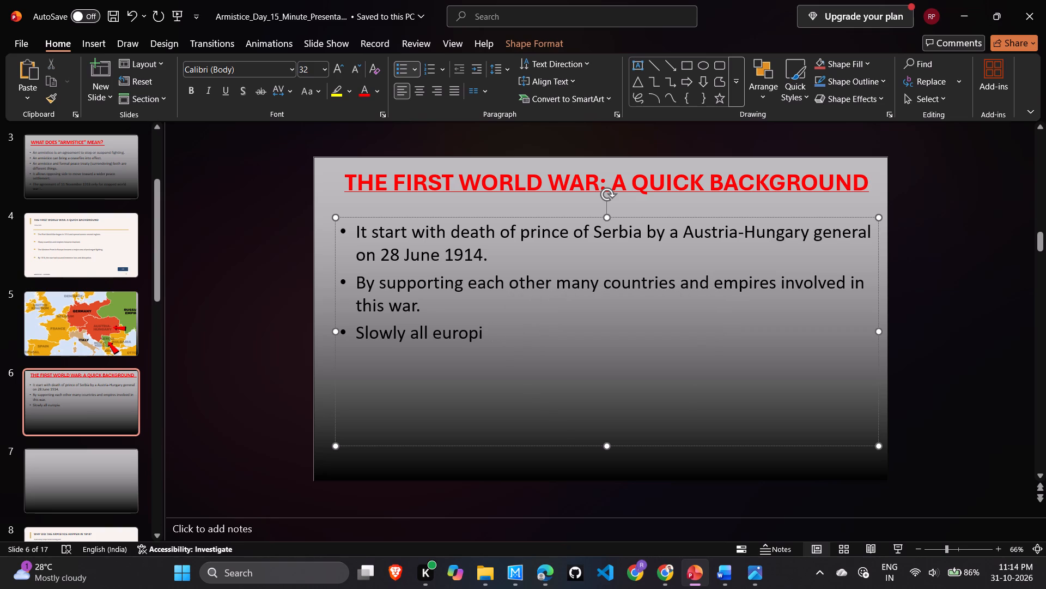
{"action": "key", "text": "BackSpace"}
{"action": "key", "text": "BackSpace"}
{"action": "key", "text": "BackSpace"}
{"action": "key", "text": "BackSpace"}
{"action": "key", "text": "BackSpace"}
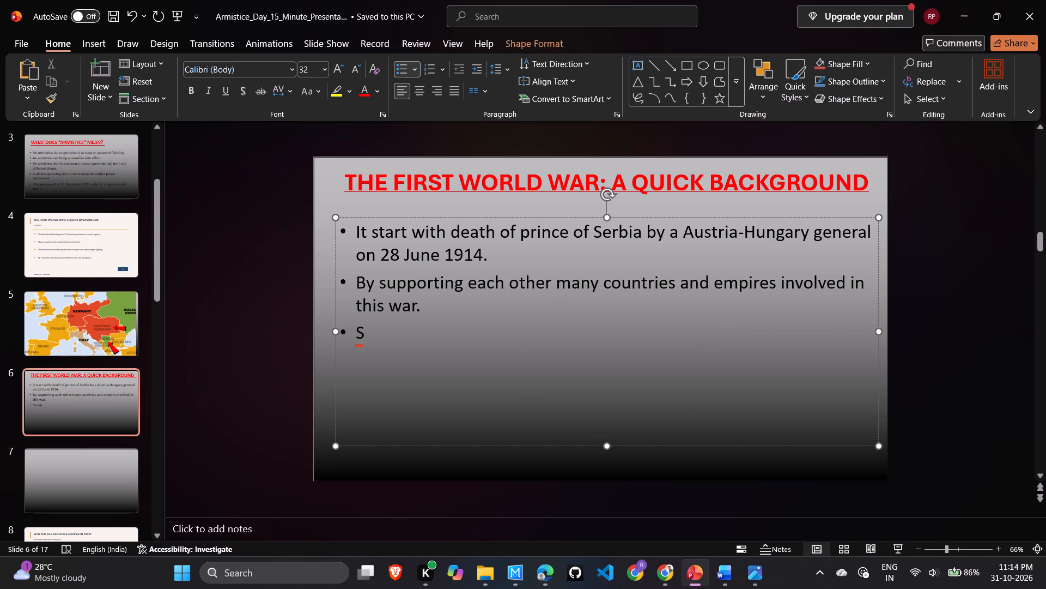
{"action": "key", "text": "BackSpace"}
{"action": "key", "text": "ctrl+v"}
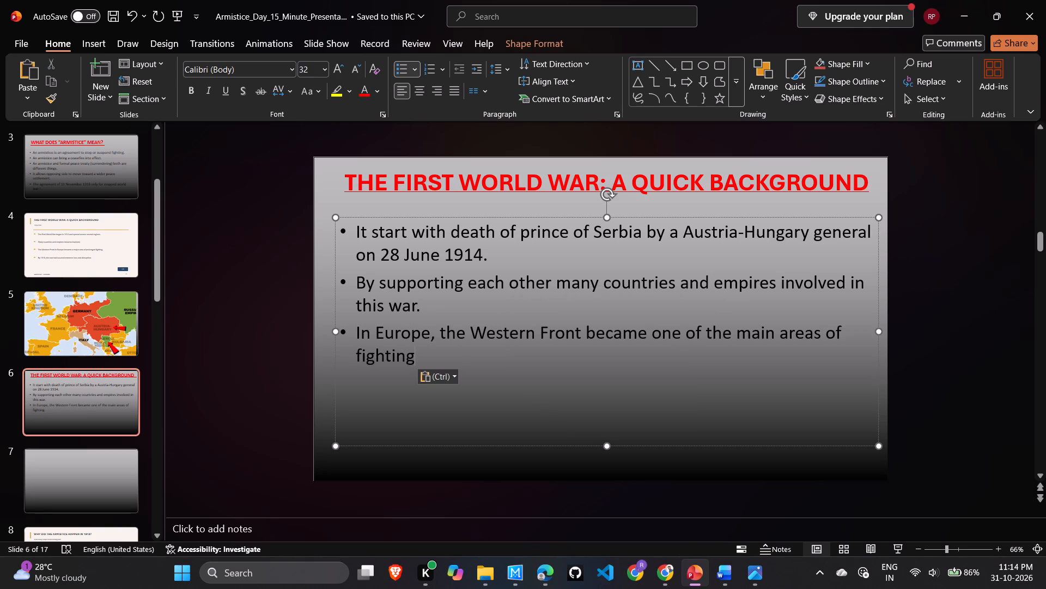
End slide 6's third bullet, about the Western Front, with a period.
{"action": "key", "text": "period"}
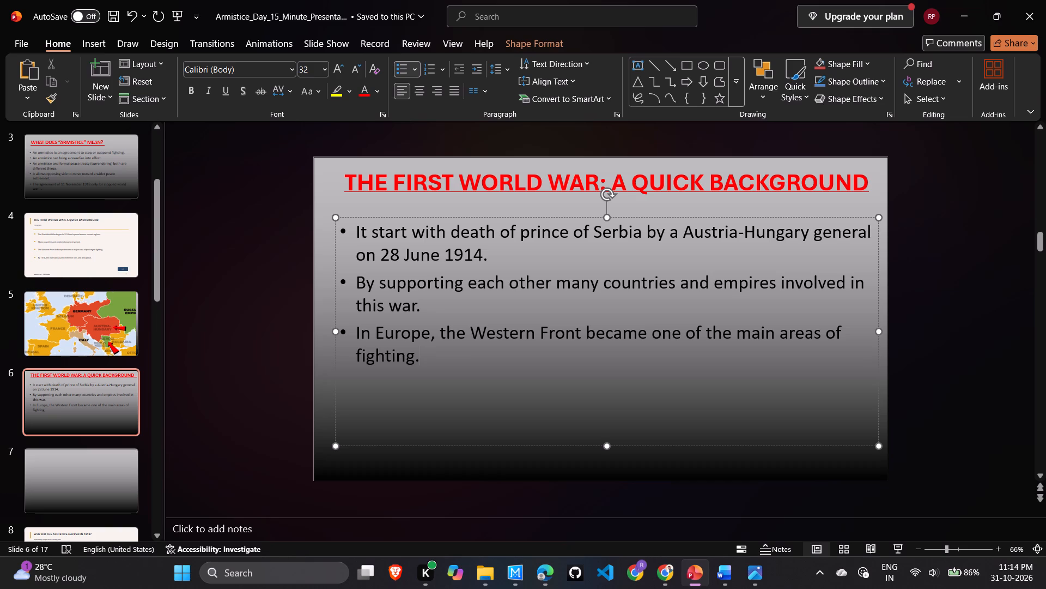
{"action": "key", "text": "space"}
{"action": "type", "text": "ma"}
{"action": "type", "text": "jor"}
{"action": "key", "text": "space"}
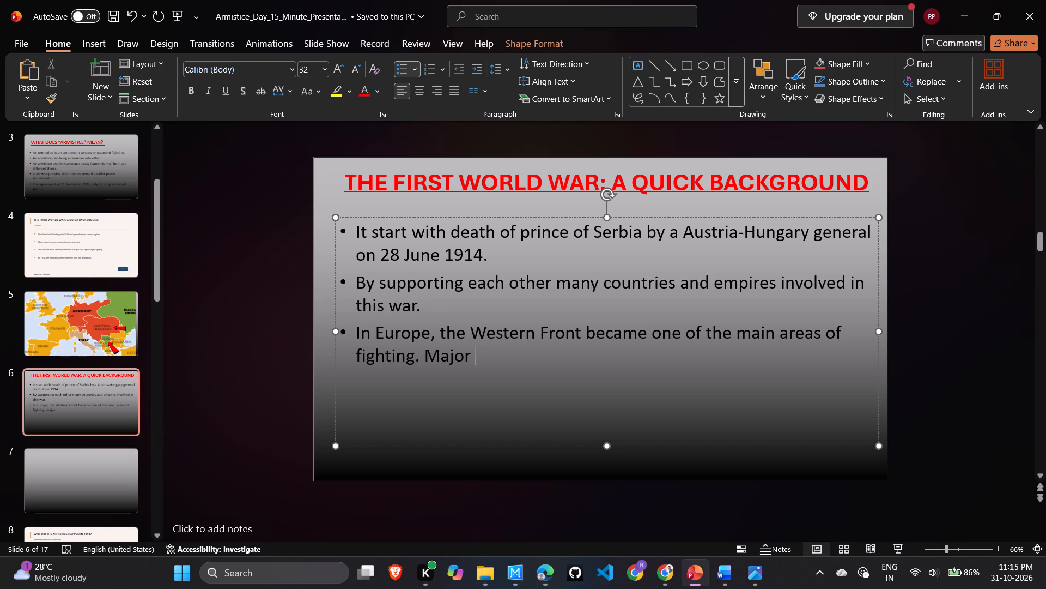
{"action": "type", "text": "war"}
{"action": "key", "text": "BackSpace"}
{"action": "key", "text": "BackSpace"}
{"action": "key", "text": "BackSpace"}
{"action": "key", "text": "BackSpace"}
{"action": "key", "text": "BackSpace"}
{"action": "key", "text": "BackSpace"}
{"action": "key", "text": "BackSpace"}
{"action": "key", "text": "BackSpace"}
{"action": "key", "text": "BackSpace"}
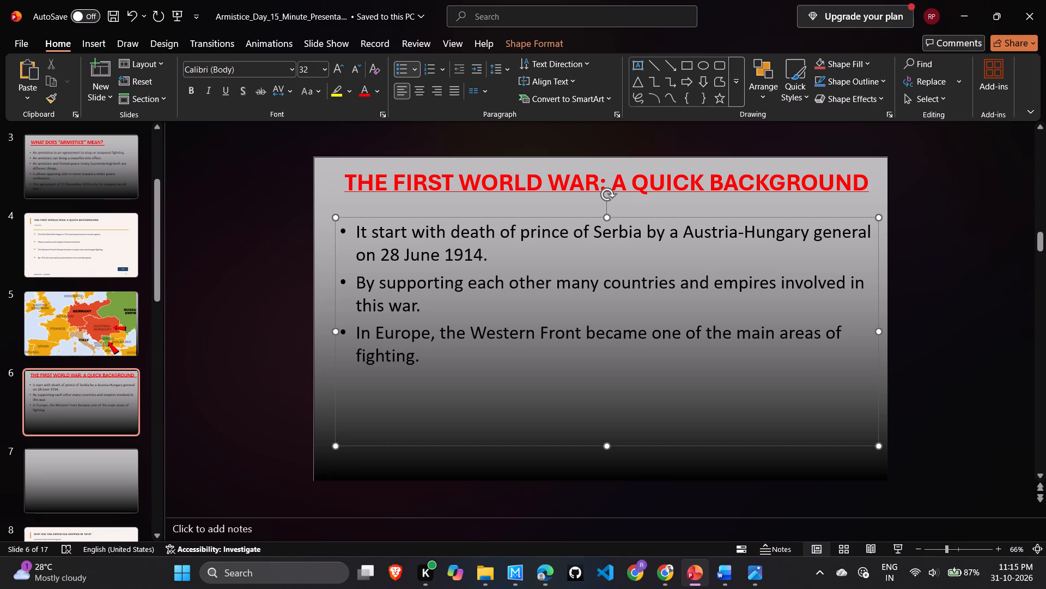
Start a fourth bullet on slide 6 reading "Both side make there trenches".
{"action": "key", "text": "Return"}
{"action": "type", "text": "bpo"}
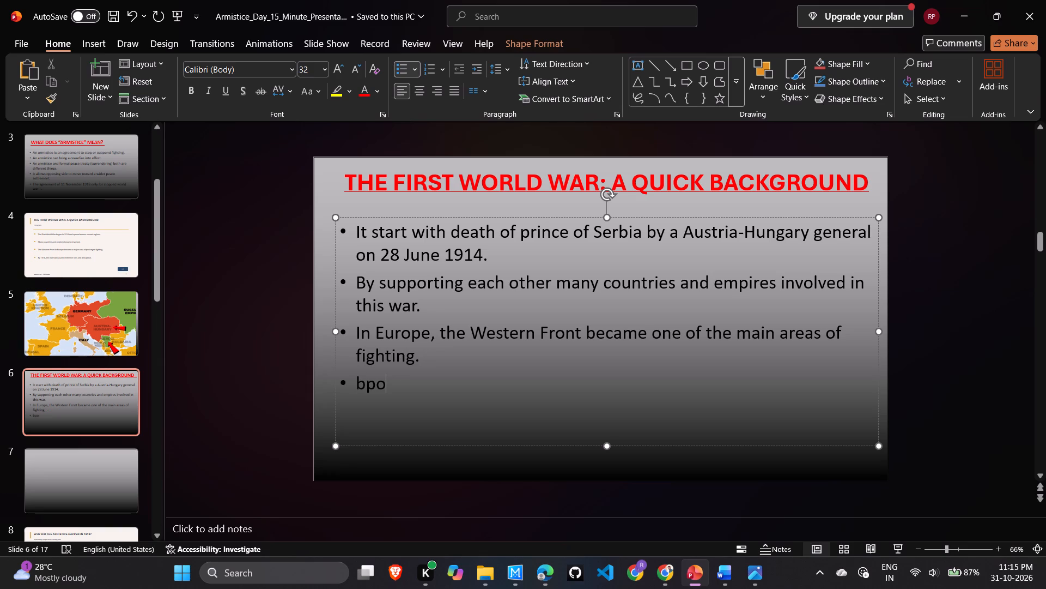
{"action": "key", "text": "BackSpace"}
{"action": "key", "text": "BackSpace"}
{"action": "type", "text": "oth"}
{"action": "key", "text": "space"}
{"action": "type", "text": "side"}
{"action": "key", "text": "space"}
{"action": "type", "text": "make"}
{"action": "key", "text": "space"}
{"action": "type", "text": "there"}
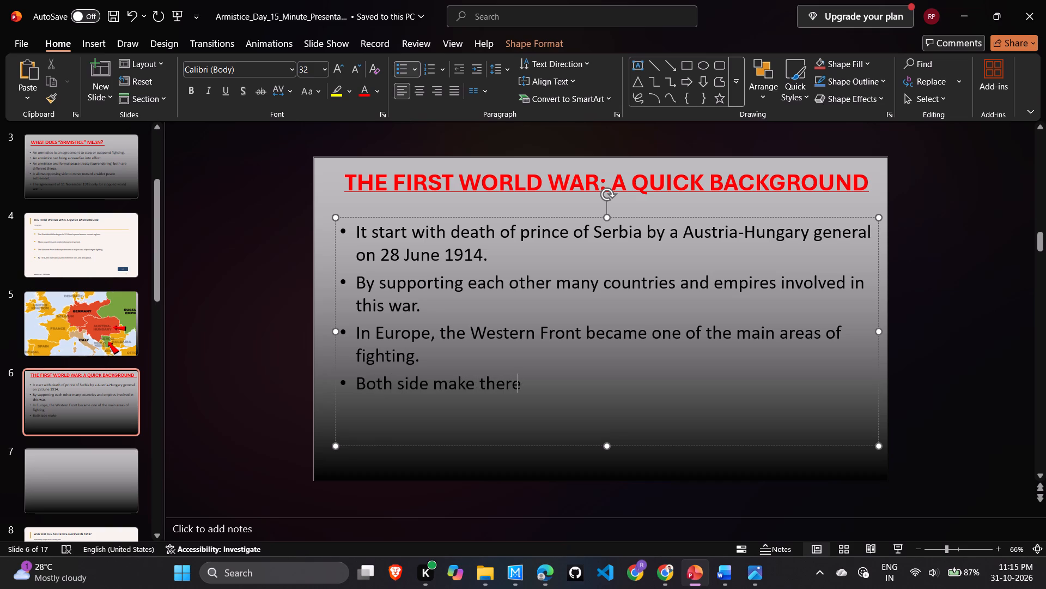
{"action": "key", "text": "space"}
{"action": "type", "text": "tre"}
{"action": "key", "text": "n"}
{"action": "type", "text": "ch"}
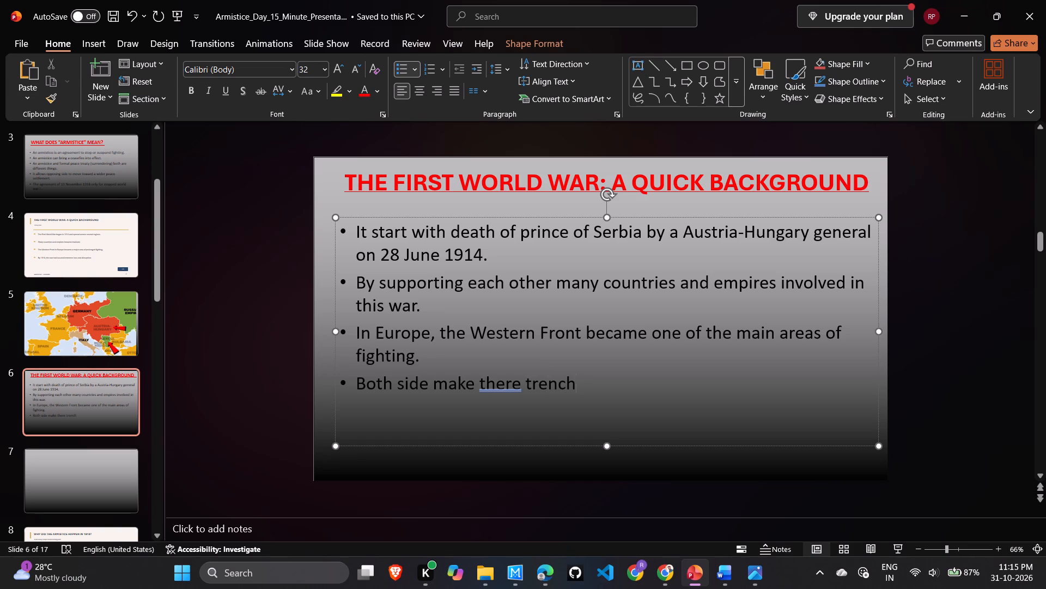
{"action": "key", "text": "r"}
{"action": "key", "text": "BackSpace"}
{"action": "type", "text": "es"}
{"action": "key", "text": "space"}
Correct "there" to "their" in slide 6's fourth bullet.
{"action": "left_click", "coordinate": [520, 380]}
{"action": "key", "text": "BackSpace"}
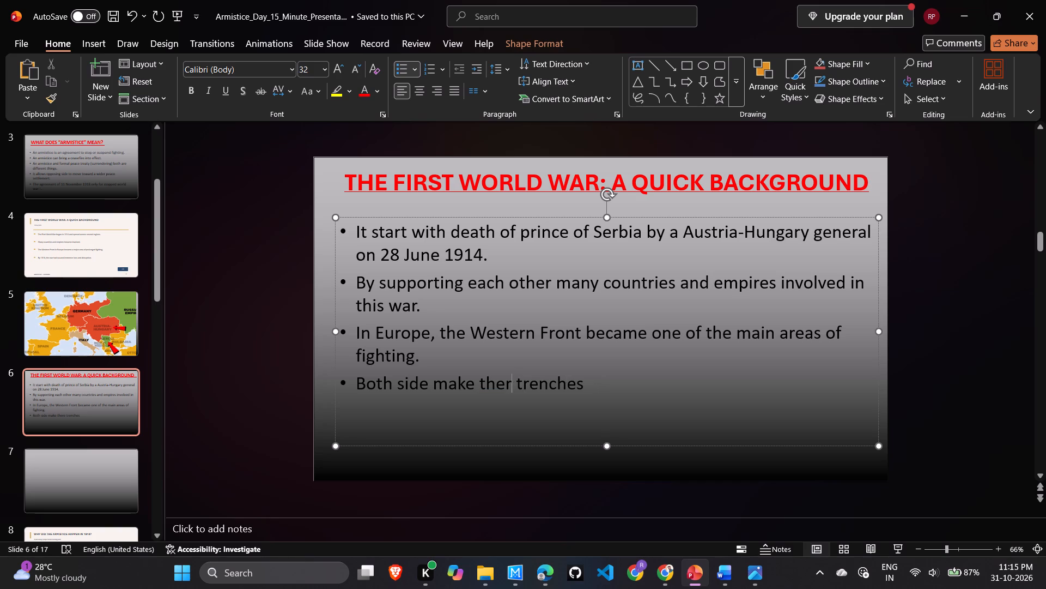
{"action": "key", "text": "BackSpace"}
{"action": "type", "text": "ir"}
Complete slide 6's fourth bullet by adding "at France and Germany border." after "trenches".
{"action": "left_click", "coordinate": [591, 381]}
{"action": "type", "text": "at"}
{"action": "key", "text": "space"}
{"action": "type", "text": "fra"}
{"action": "type", "text": "nce and"}
{"action": "key", "text": "space"}
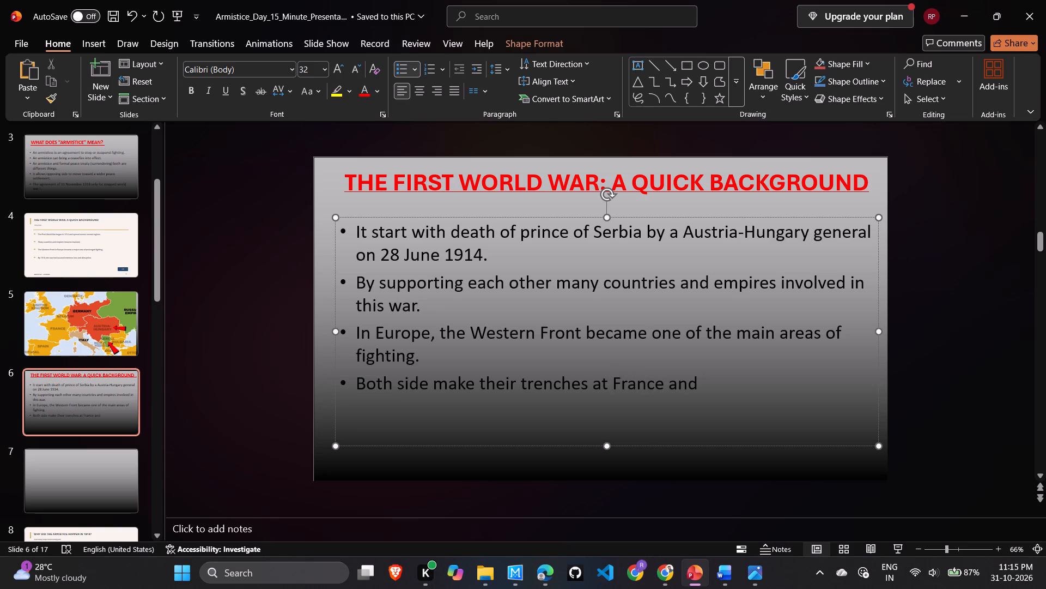
{"action": "type", "text": "germany border"}
{"action": "key", "text": "period"}
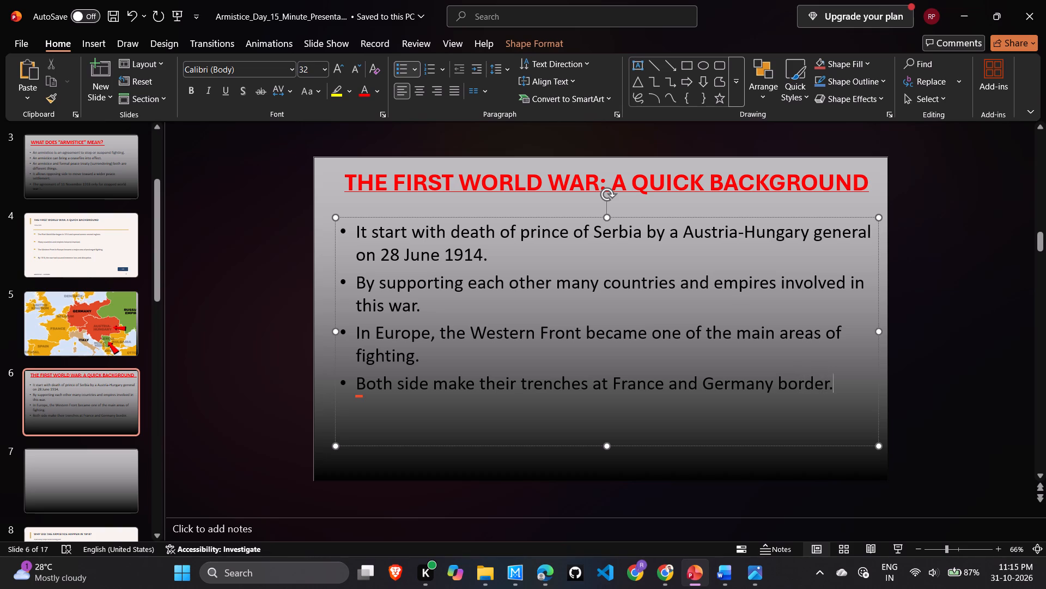
Copy the whole fourth bullet sentence about the trenches on slide 6.
{"action": "left_click_drag", "start_coordinate": [358, 383], "coordinate": [824, 386]}
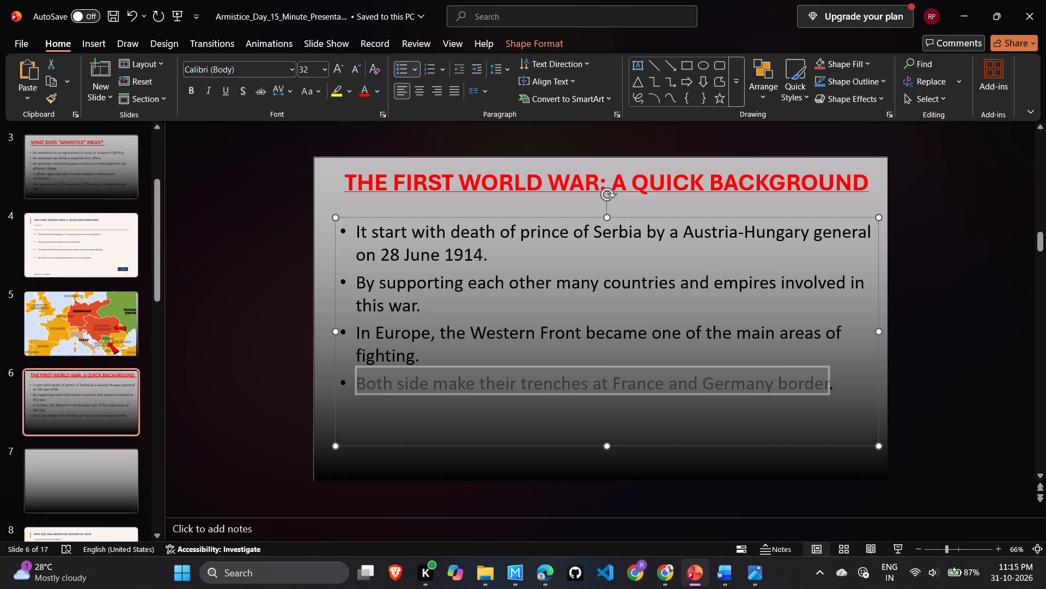
{"action": "left_click_drag", "start_coordinate": [824, 386], "coordinate": [831, 385]}
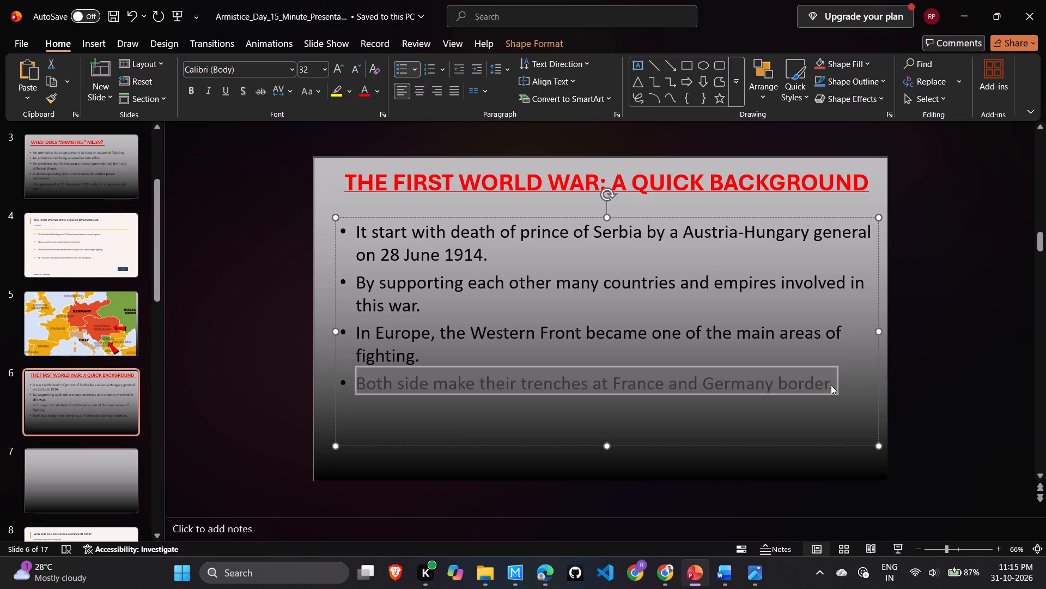
{"action": "key", "text": "ctrl+v"}
{"action": "key", "text": "ctrl+z"}
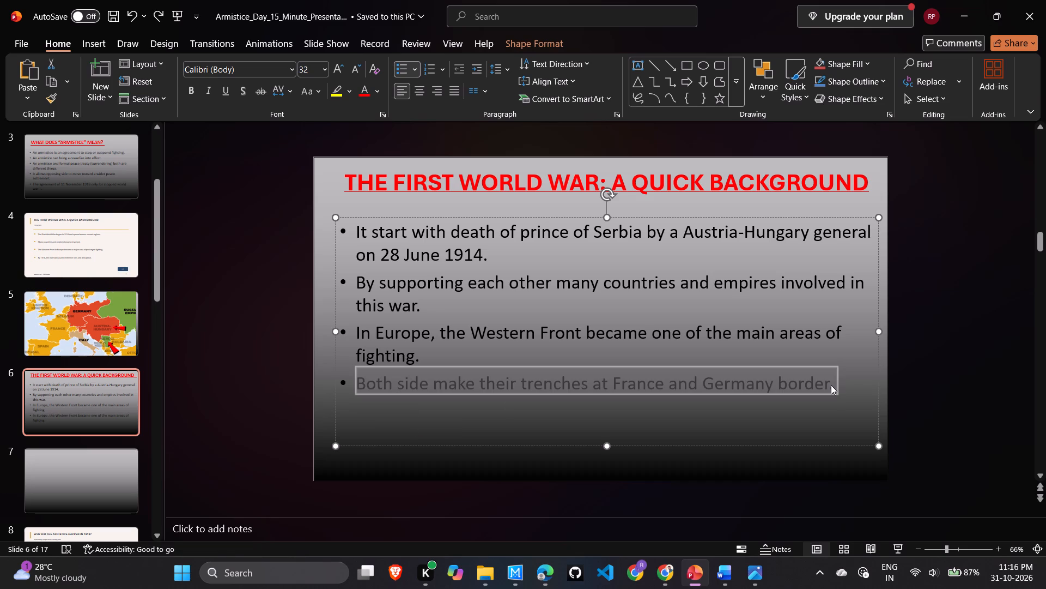
{"action": "key", "text": "ctrl+c"}
{"action": "left_click", "coordinate": [755, 580]}
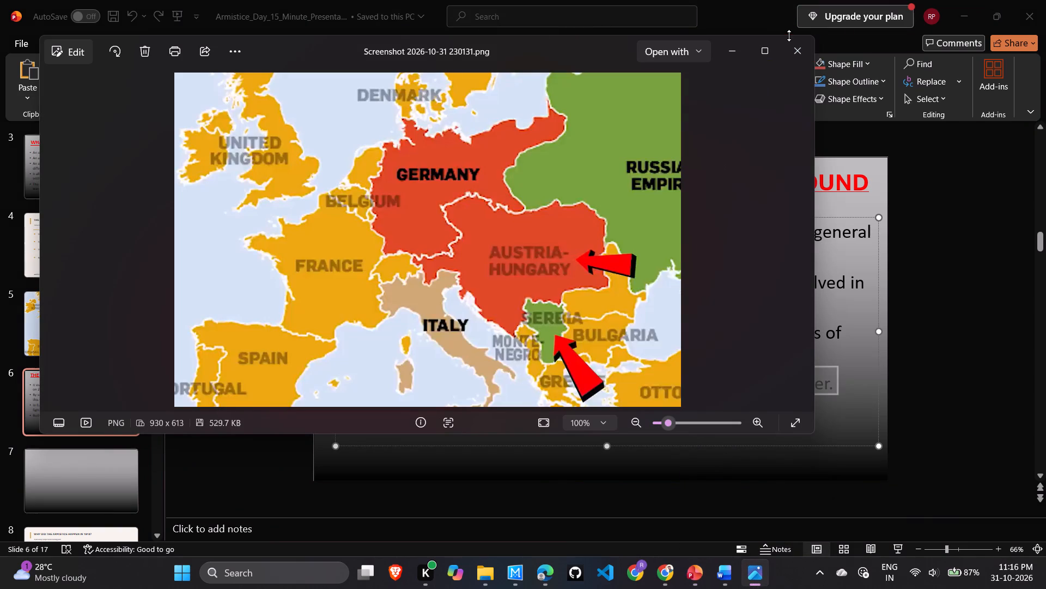
{"action": "left_click", "coordinate": [797, 55]}
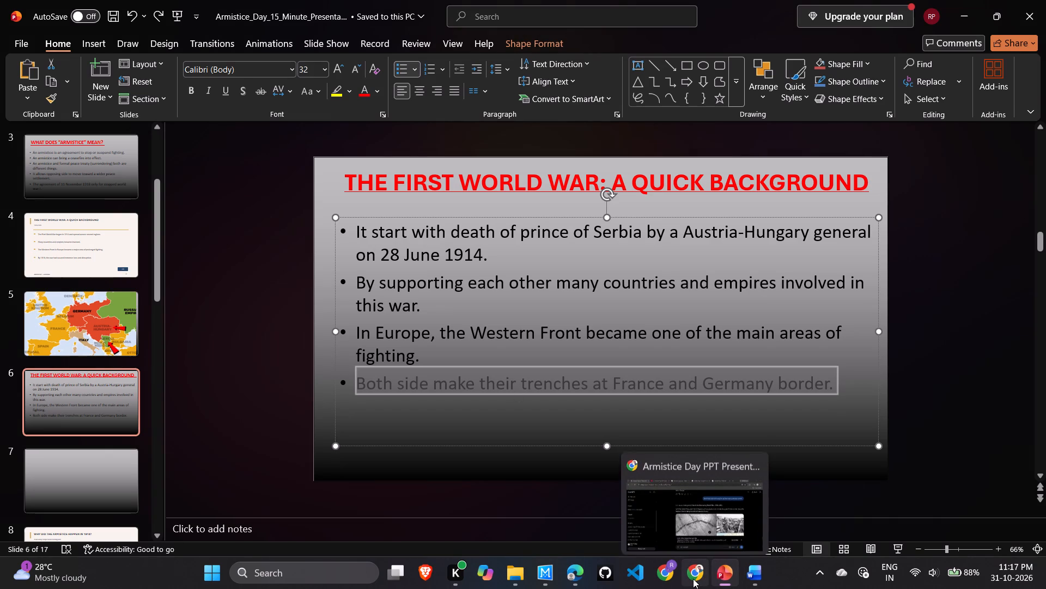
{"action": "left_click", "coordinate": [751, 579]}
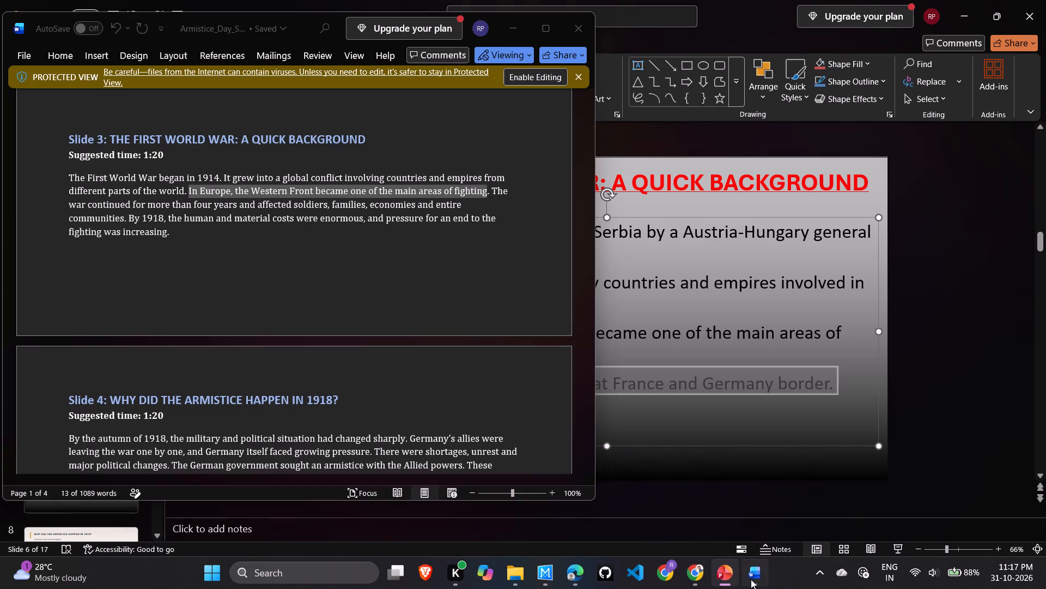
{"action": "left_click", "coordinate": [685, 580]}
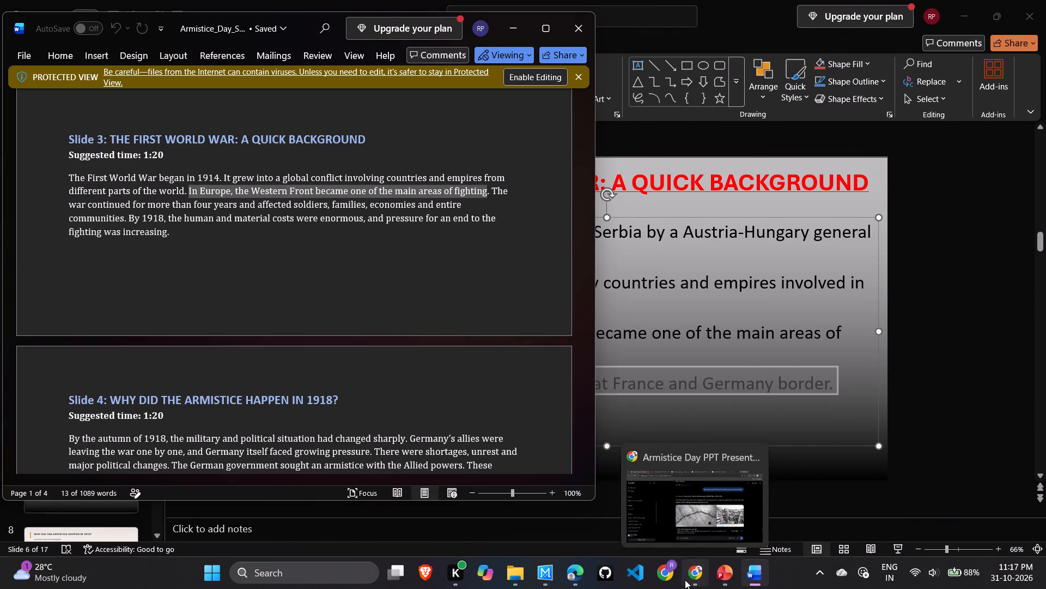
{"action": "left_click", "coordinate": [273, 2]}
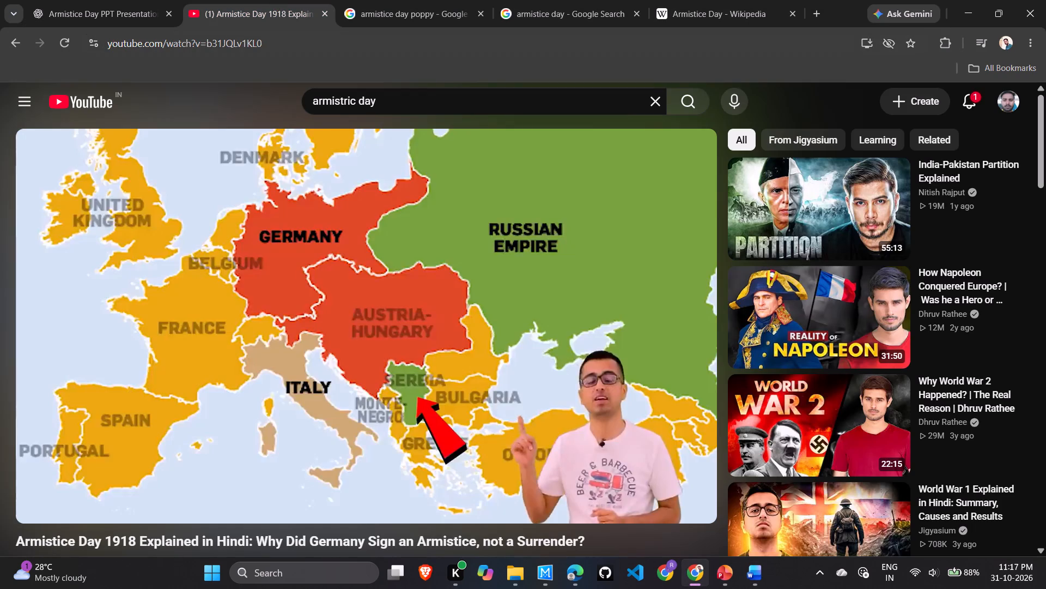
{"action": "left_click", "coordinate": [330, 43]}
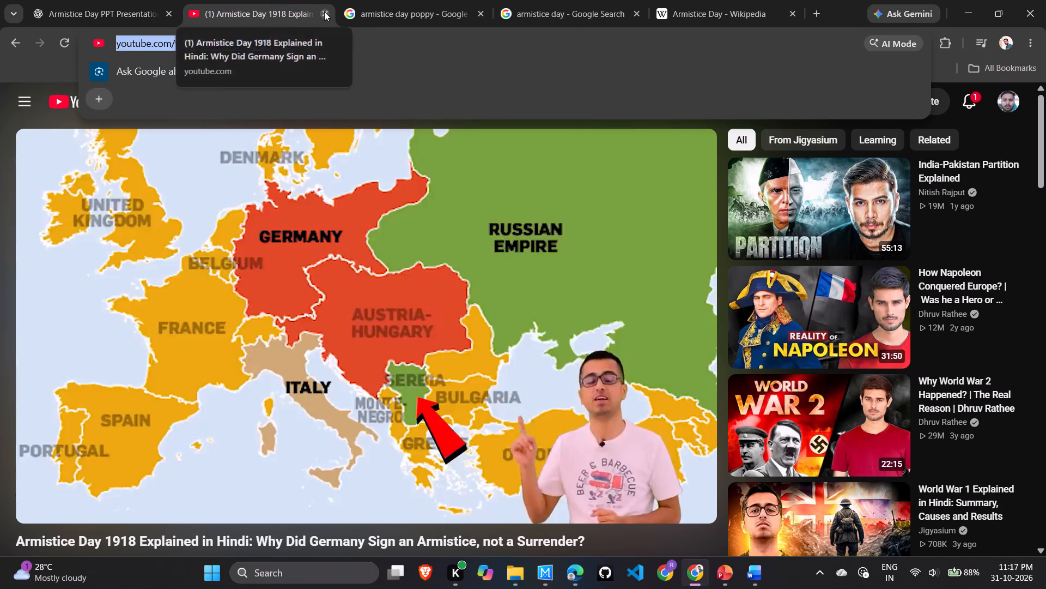
Search Google for the copied trenches sentence in a new tab, closing the two old Google search tabs.
{"action": "left_click", "coordinate": [814, 3]}
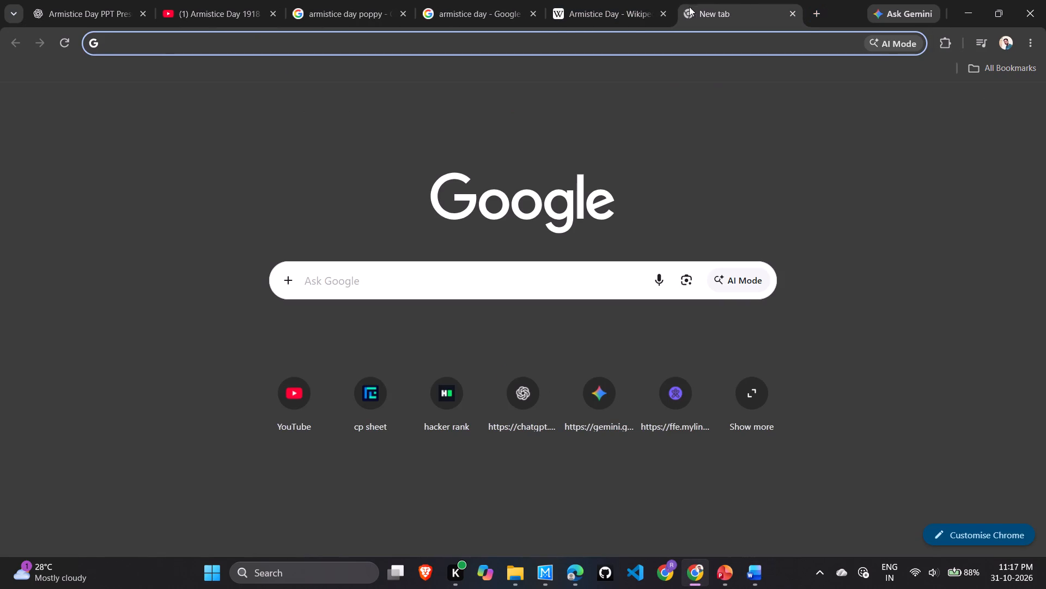
{"action": "left_click", "coordinate": [530, 10]}
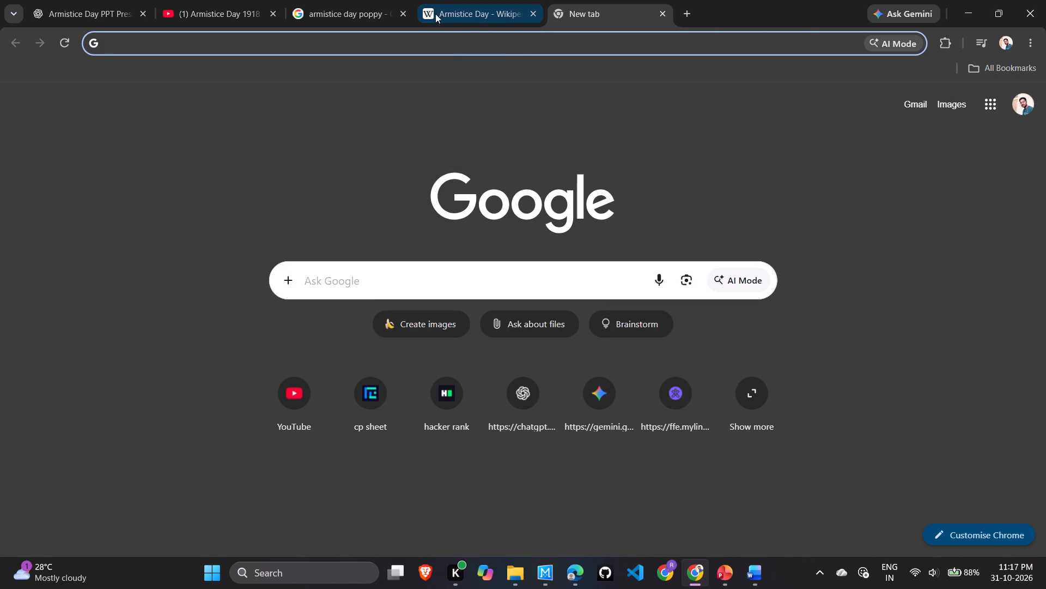
{"action": "left_click", "coordinate": [407, 11]}
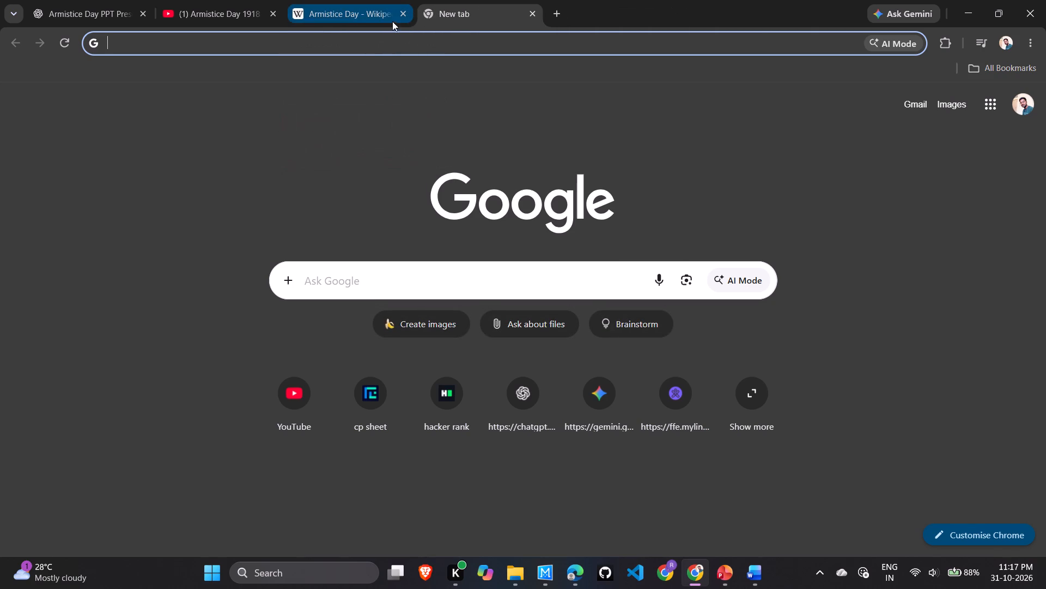
{"action": "key", "text": "ctrl+v"}
{"action": "key", "text": "Return"}
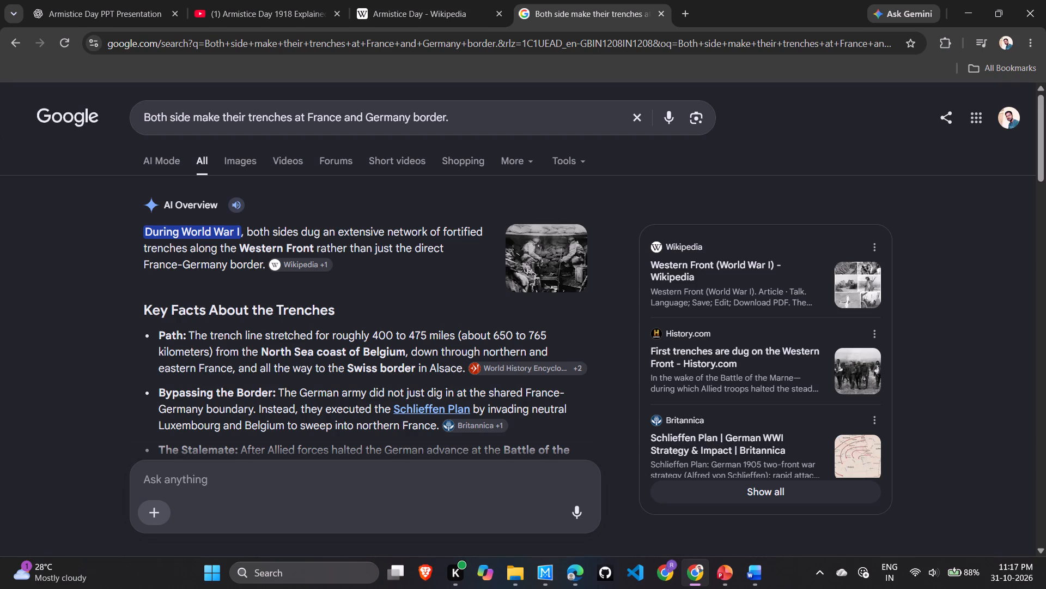
Replace slide 6's fourth bullet in PowerPoint with "both sides dug an extensive network of fortified trenches along the Western Front" copied from Google's AI Overview.
{"action": "left_click_drag", "start_coordinate": [248, 229], "coordinate": [263, 262]}
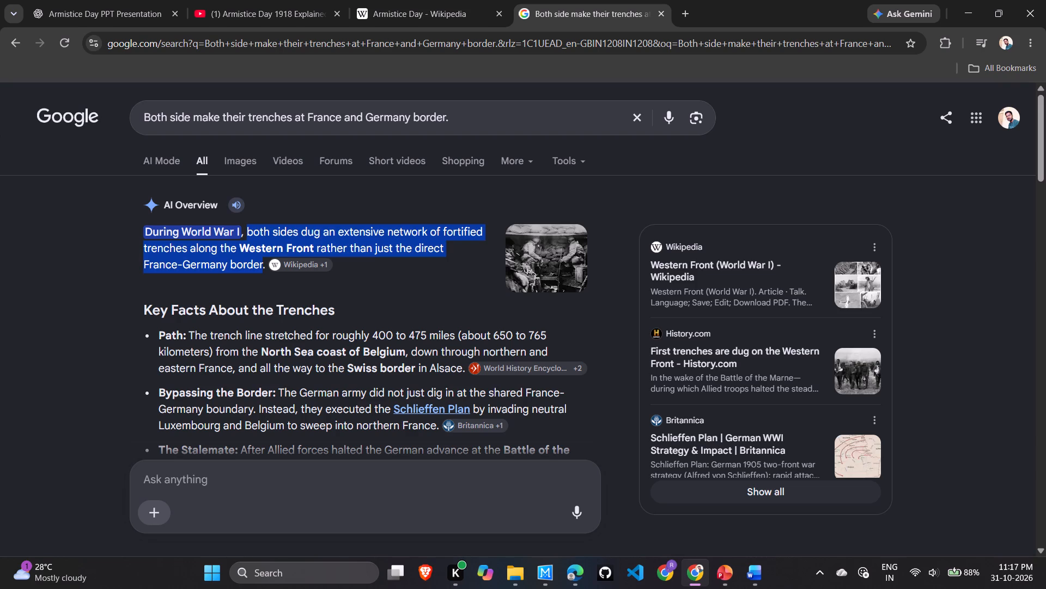
{"action": "left_click_drag", "start_coordinate": [263, 262], "coordinate": [310, 247]}
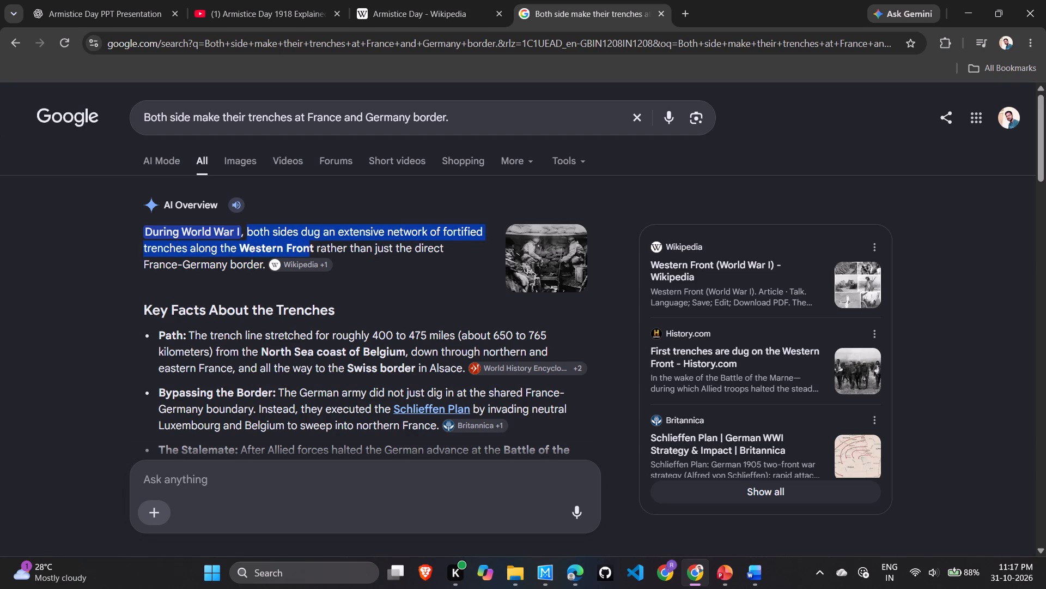
{"action": "left_click_drag", "start_coordinate": [310, 247], "coordinate": [313, 247]}
{"action": "key", "text": "ctrl+c"}
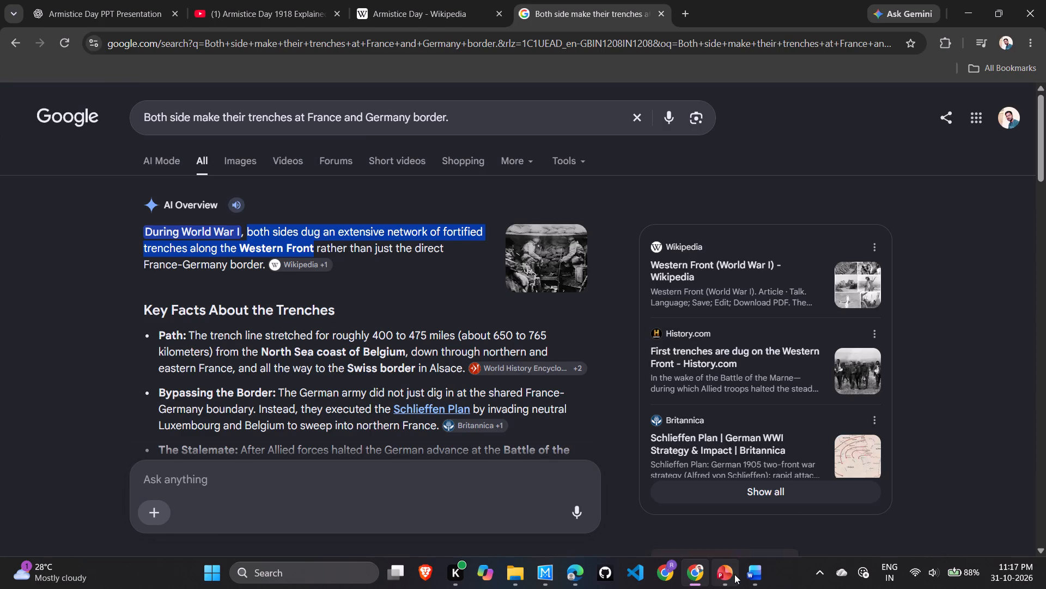
{"action": "left_click", "coordinate": [734, 574]}
{"action": "key", "text": "ctrl+v"}
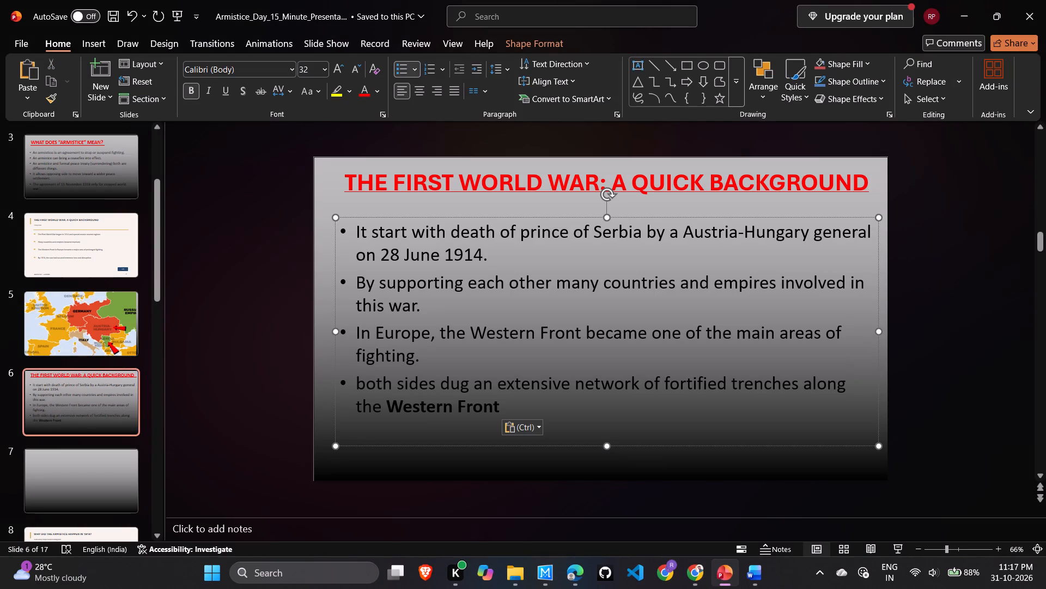
Replace the bold "Western Front" ending of slide 6's fourth bullet with "western front." in regular weight.
{"action": "key", "text": "BackSpace"}
{"action": "key", "text": "BackSpace"}
{"action": "key", "text": "BackSpace"}
{"action": "key", "text": "BackSpace"}
{"action": "key", "text": "BackSpace"}
{"action": "key", "text": "BackSpace"}
{"action": "key", "text": "BackSpace"}
{"action": "key", "text": "BackSpace"}
{"action": "key", "text": "BackSpace"}
{"action": "key", "text": "BackSpace"}
{"action": "key", "text": "BackSpace"}
{"action": "key", "text": "BackSpace"}
{"action": "key", "text": "BackSpace"}
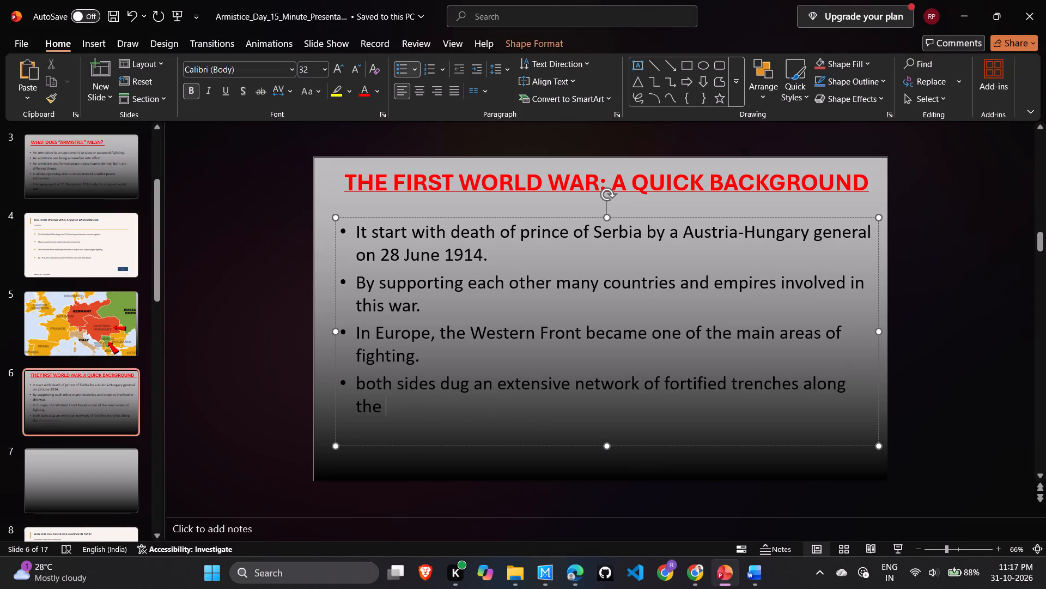
{"action": "type", "text": "wes"}
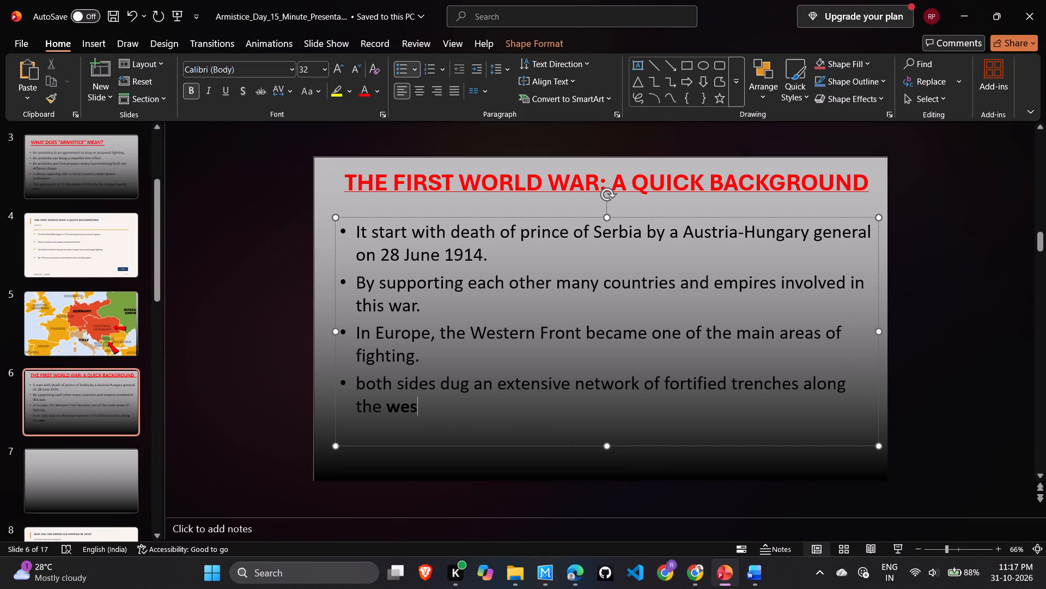
{"action": "key", "text": "BackSpace"}
{"action": "key", "text": "BackSpace"}
{"action": "key", "text": "BackSpace"}
{"action": "key", "text": "BackSpace"}
{"action": "key", "text": "space"}
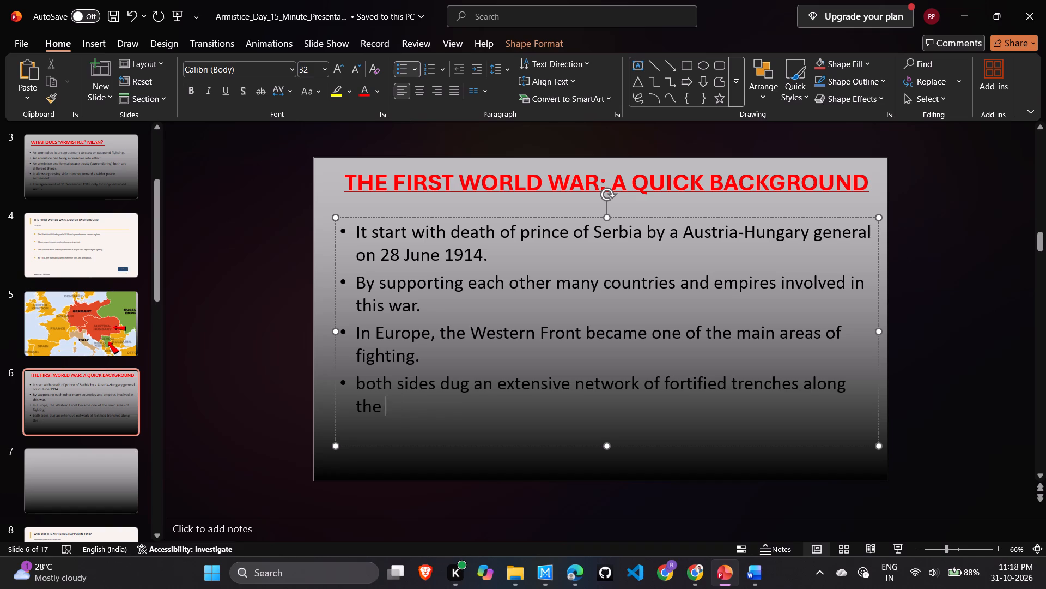
{"action": "key", "text": "w"}
{"action": "key", "text": "e"}
{"action": "type", "text": "ster"}
{"action": "key", "text": "n"}
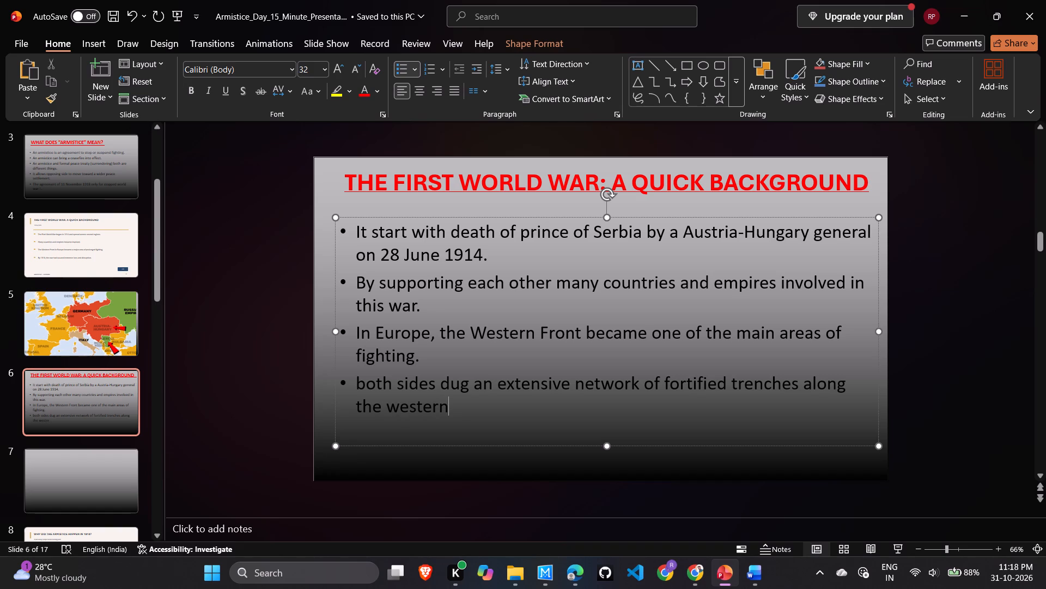
{"action": "key", "text": "space"}
{"action": "type", "text": "front"}
{"action": "key", "text": "period"}
{"action": "left_click", "coordinate": [929, 317]}
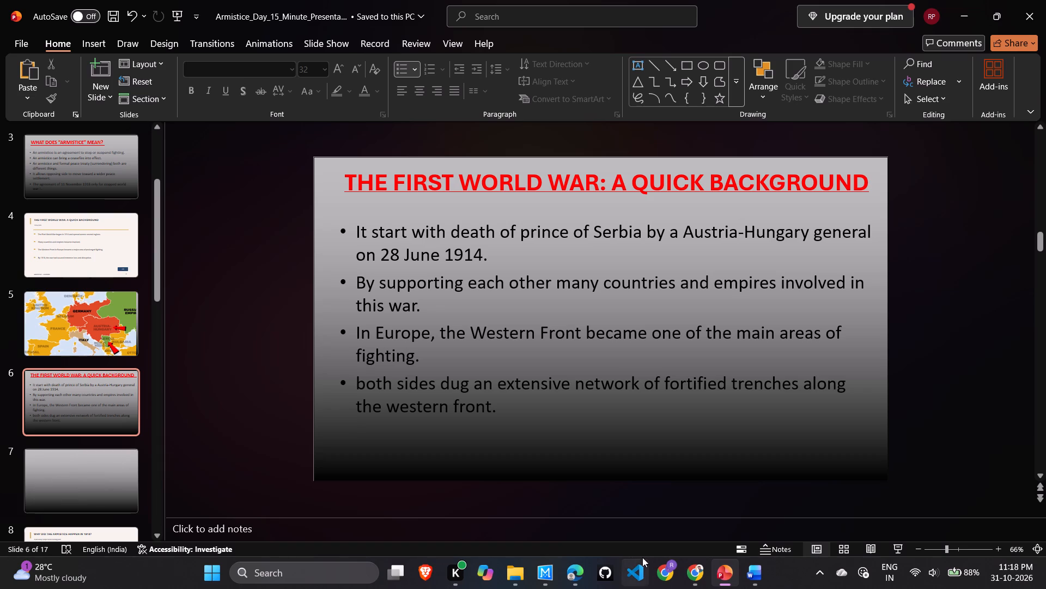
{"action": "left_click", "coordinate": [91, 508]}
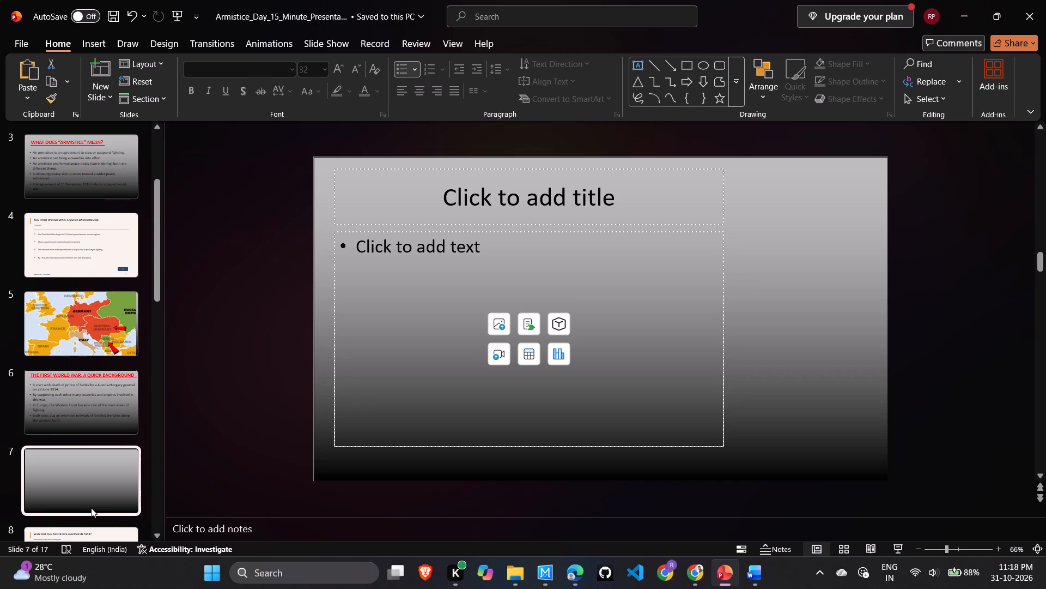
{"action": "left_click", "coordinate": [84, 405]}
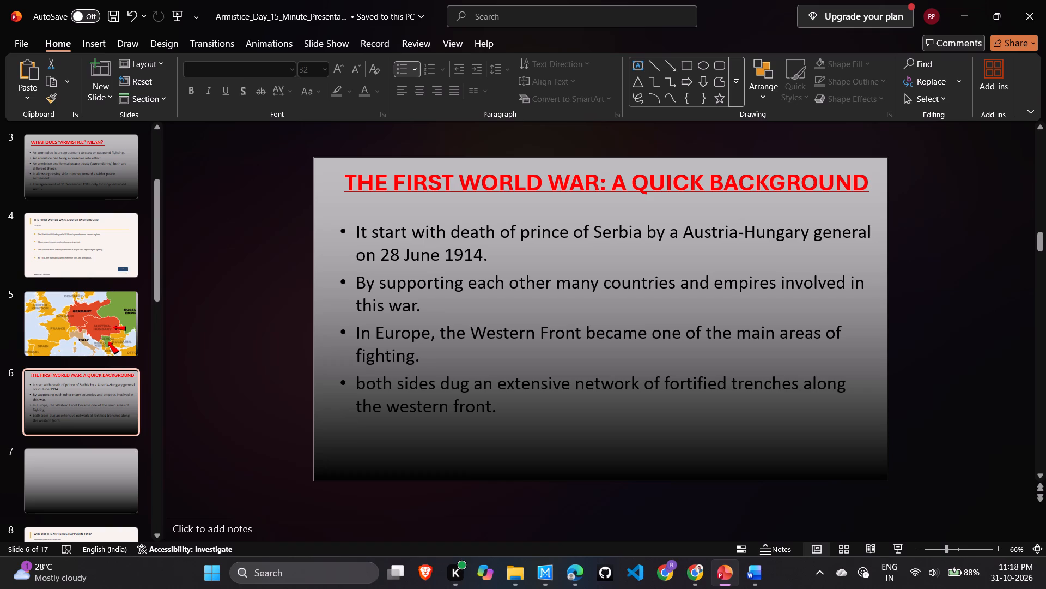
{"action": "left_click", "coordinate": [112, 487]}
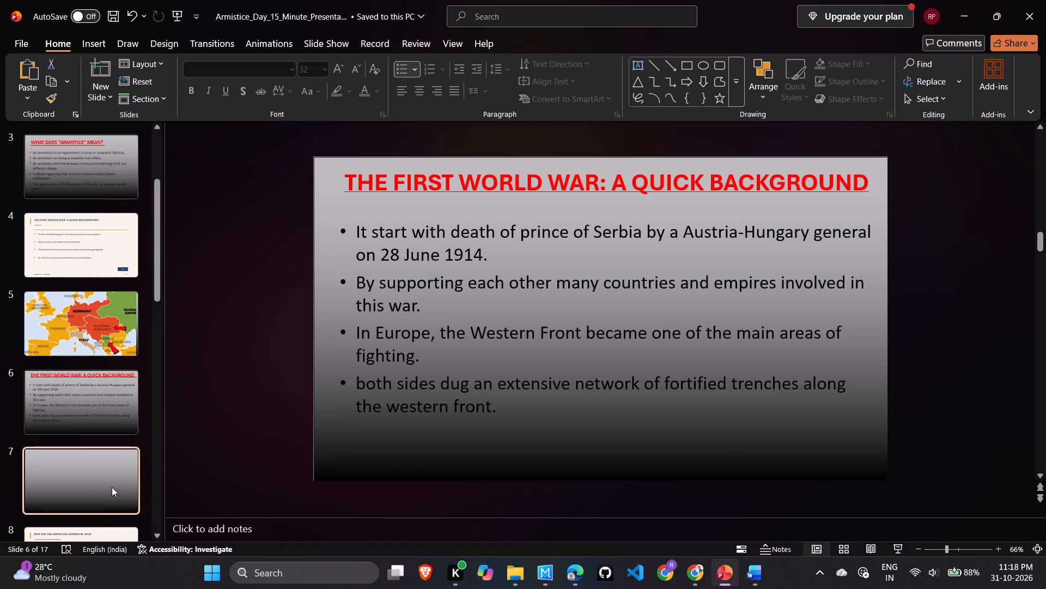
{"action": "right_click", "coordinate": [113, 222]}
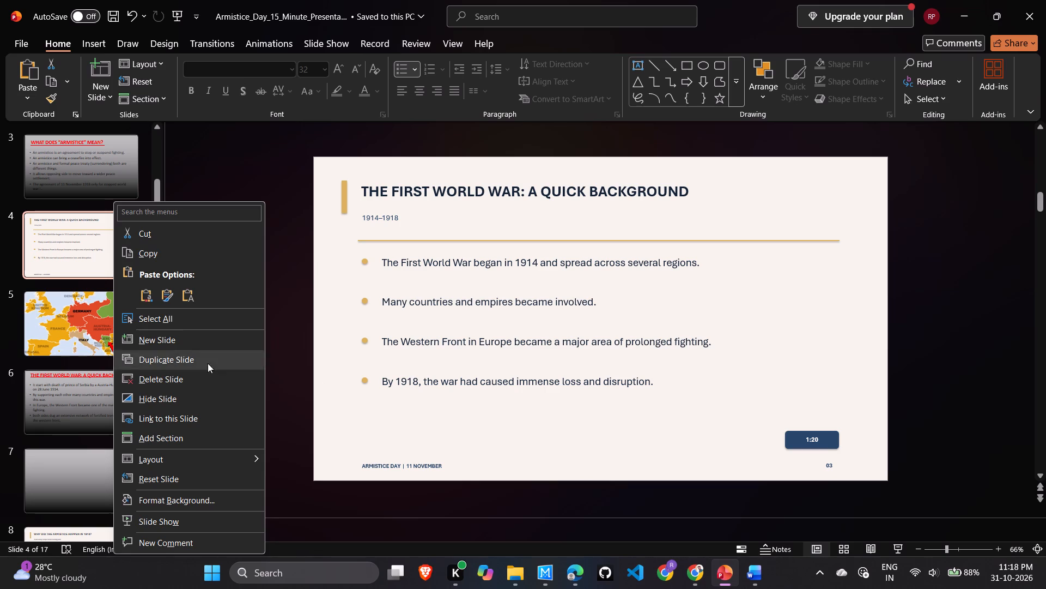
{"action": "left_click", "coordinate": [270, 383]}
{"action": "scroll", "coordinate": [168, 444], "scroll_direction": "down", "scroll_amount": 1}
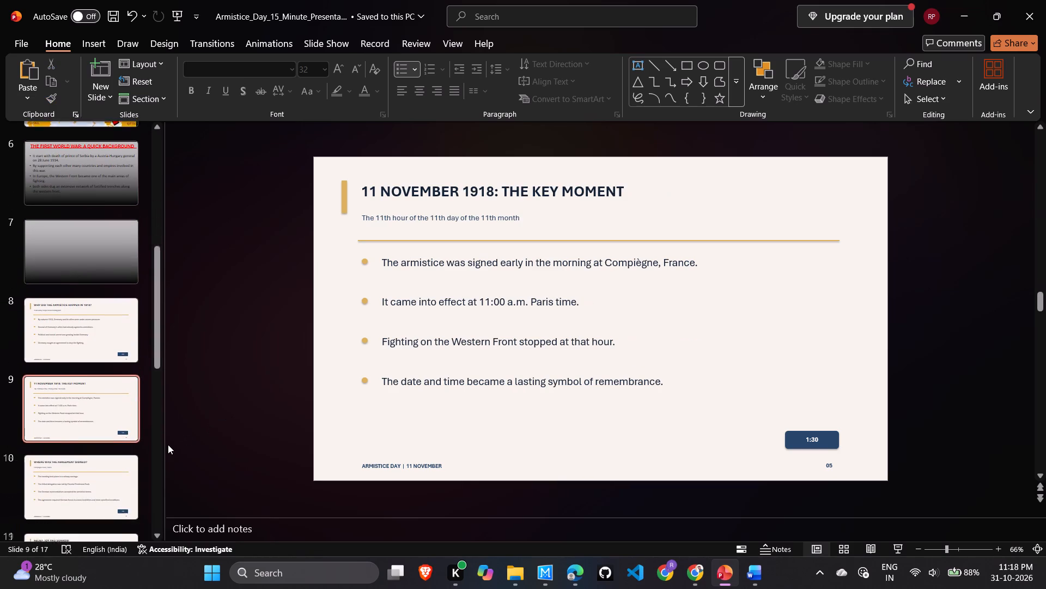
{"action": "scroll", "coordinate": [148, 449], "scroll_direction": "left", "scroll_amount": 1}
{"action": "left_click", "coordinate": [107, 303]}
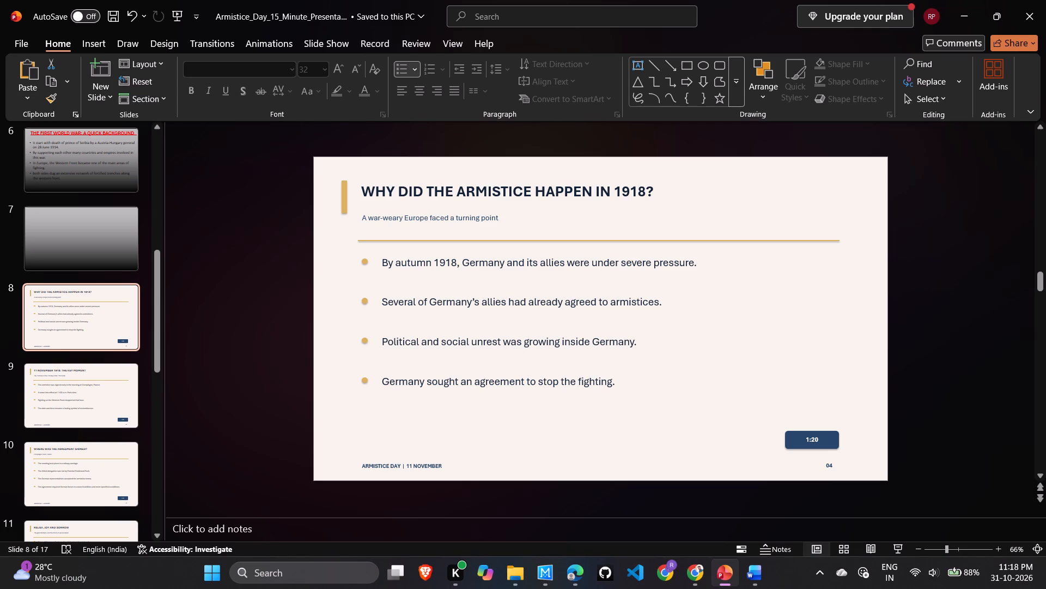
Duplicate the blank gradient slide 7.
{"action": "left_click", "coordinate": [129, 241]}
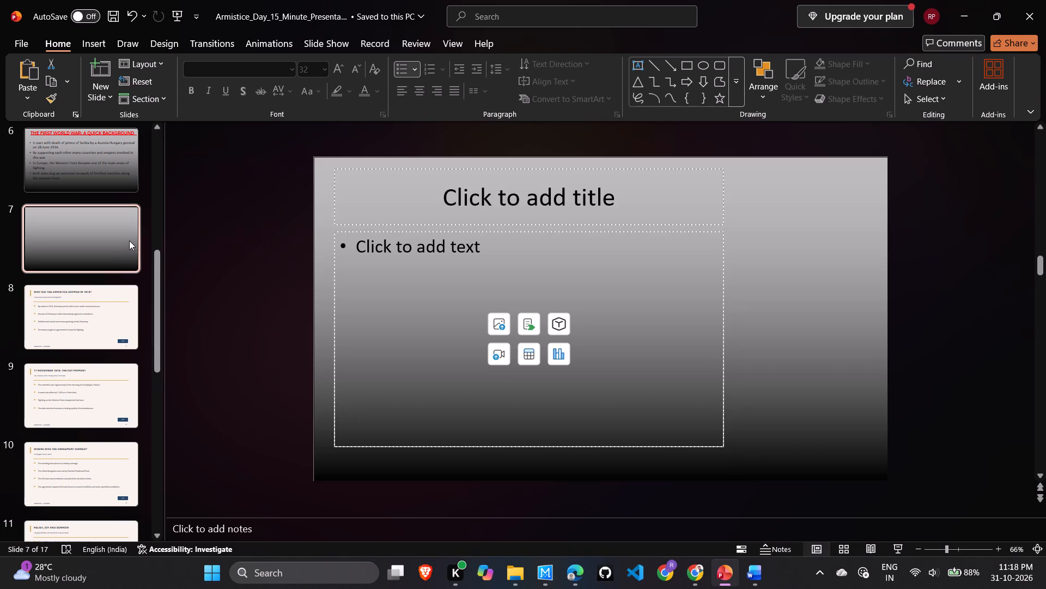
{"action": "right_click", "coordinate": [129, 241]}
{"action": "scroll", "coordinate": [123, 290], "scroll_direction": "up", "scroll_amount": 1}
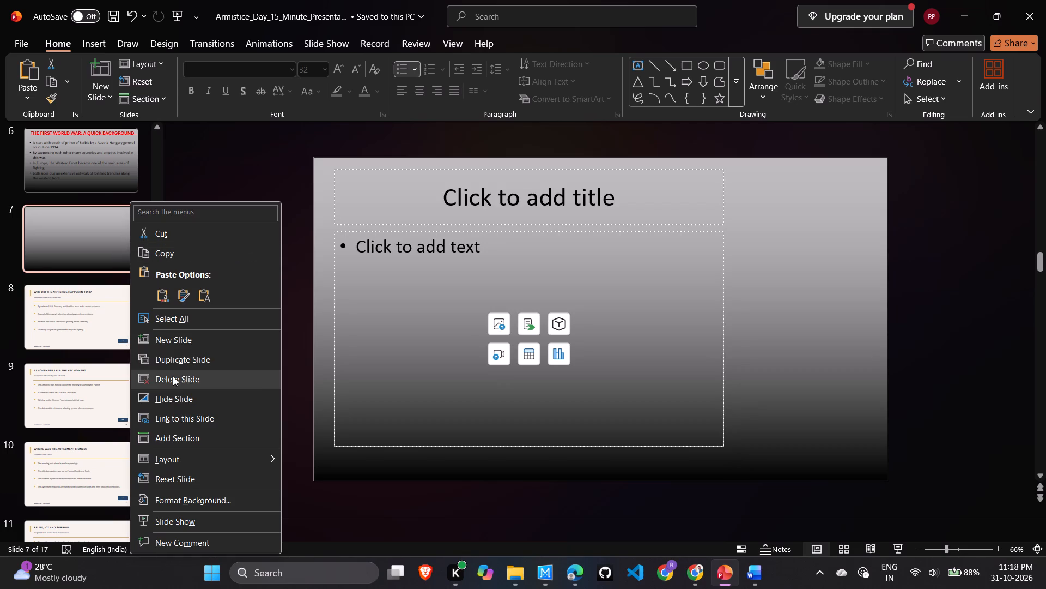
{"action": "left_click", "coordinate": [190, 358]}
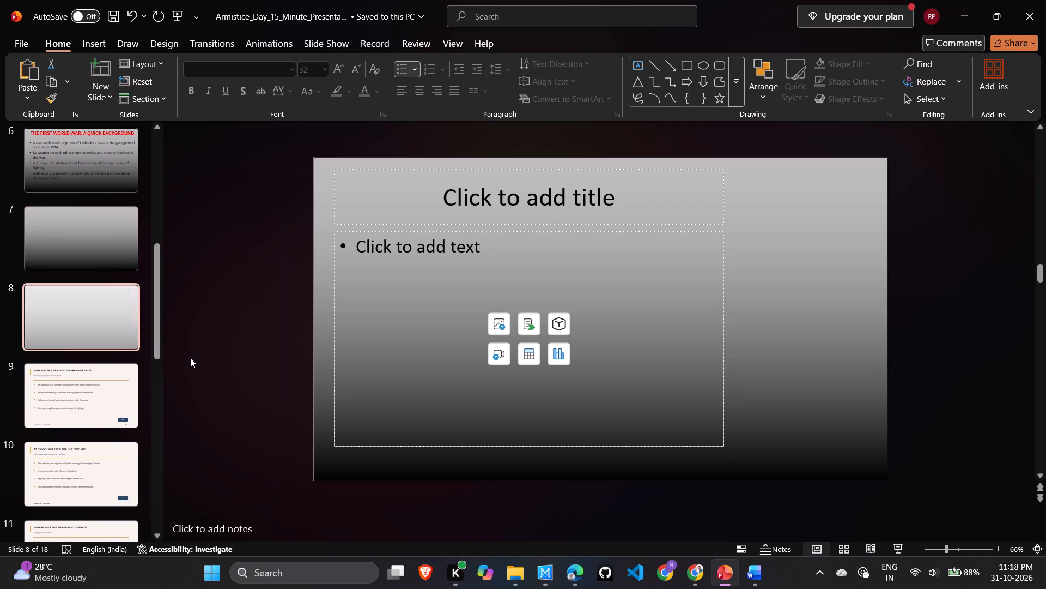
Copy the title "WHY DID THE ARMISTICE HAPPEN IN 1918?" from slide 9 into slide 7's title placeholder.
{"action": "left_click", "coordinate": [101, 382]}
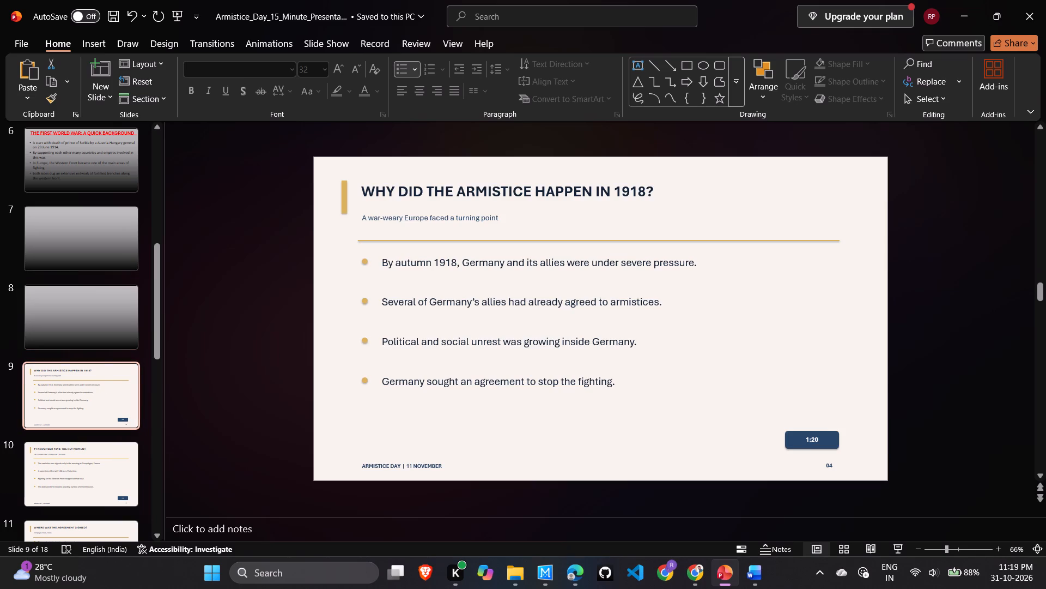
{"action": "left_click_drag", "start_coordinate": [651, 192], "coordinate": [362, 194]}
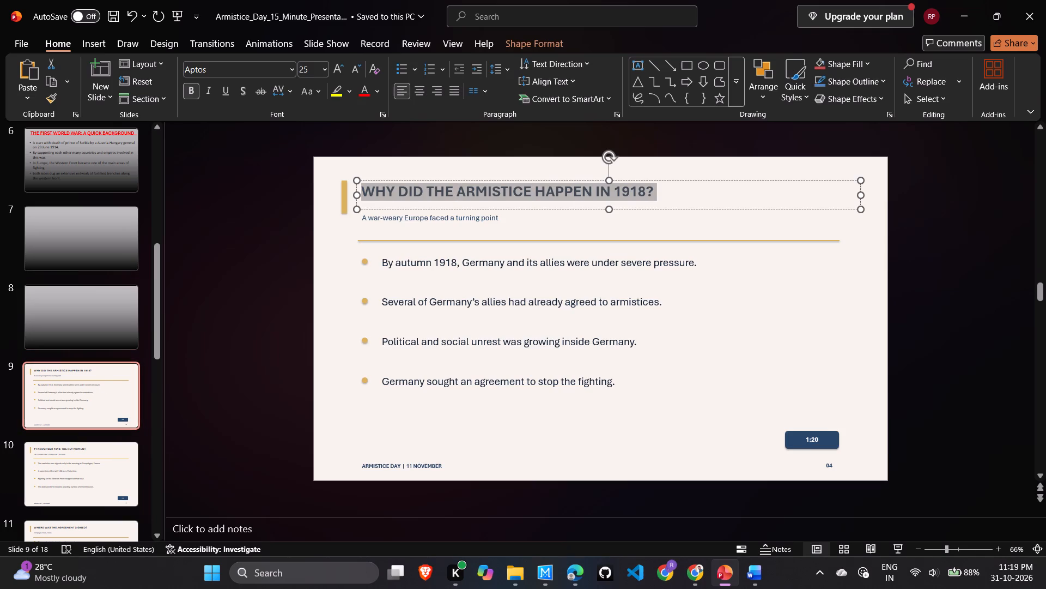
{"action": "left_click_drag", "start_coordinate": [362, 194], "coordinate": [361, 194]}
{"action": "key", "text": "ctrl+c"}
{"action": "left_click", "coordinate": [114, 246]}
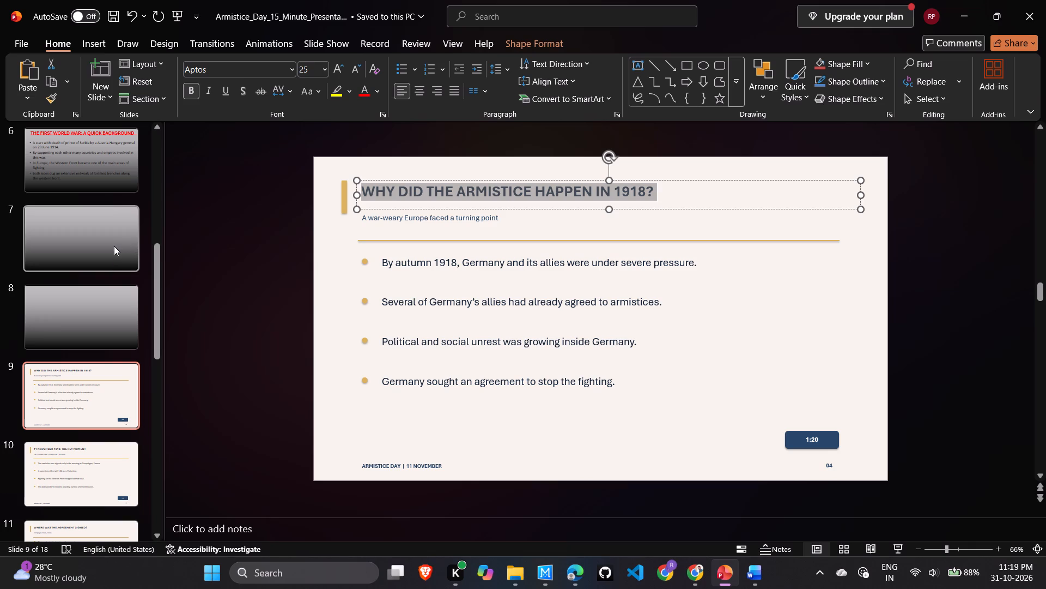
{"action": "left_click", "coordinate": [406, 202]}
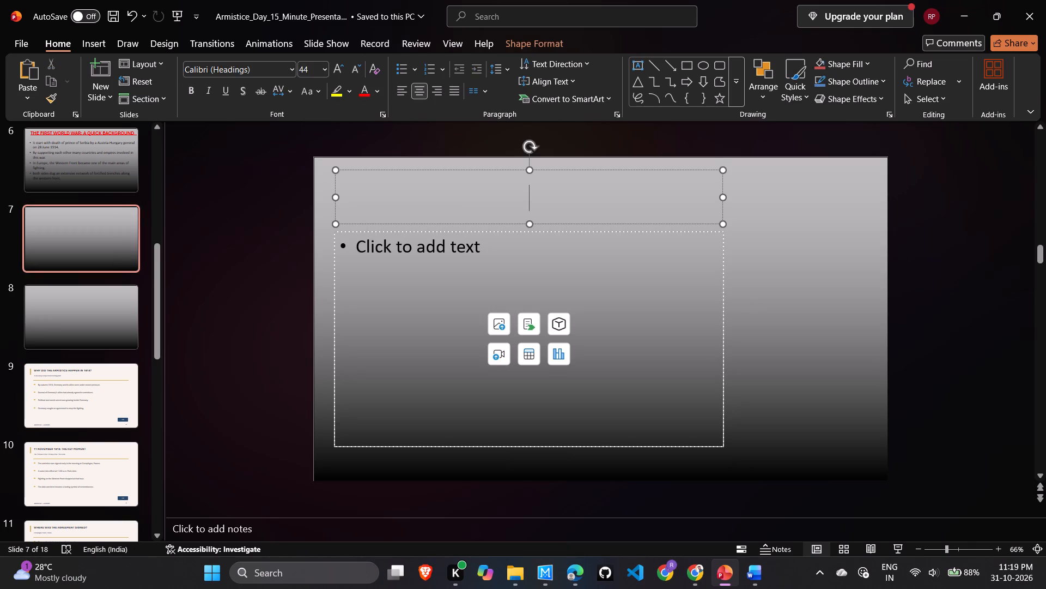
{"action": "key", "text": "ctrl+v"}
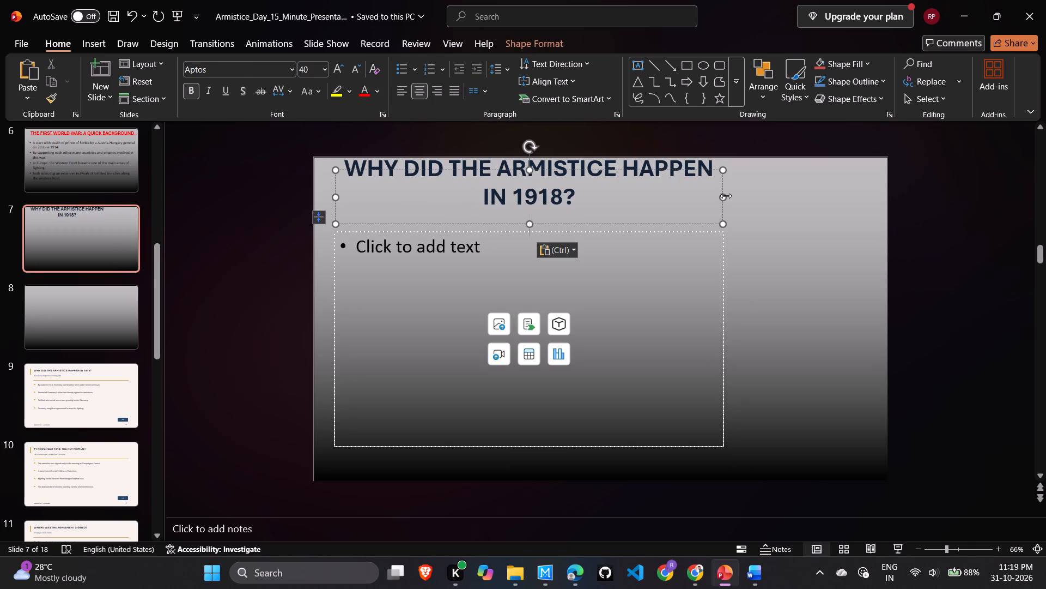
Widen slide 7's title box almost to the slide's right edge so the title fits on one line.
{"action": "left_click_drag", "start_coordinate": [726, 196], "coordinate": [867, 182]}
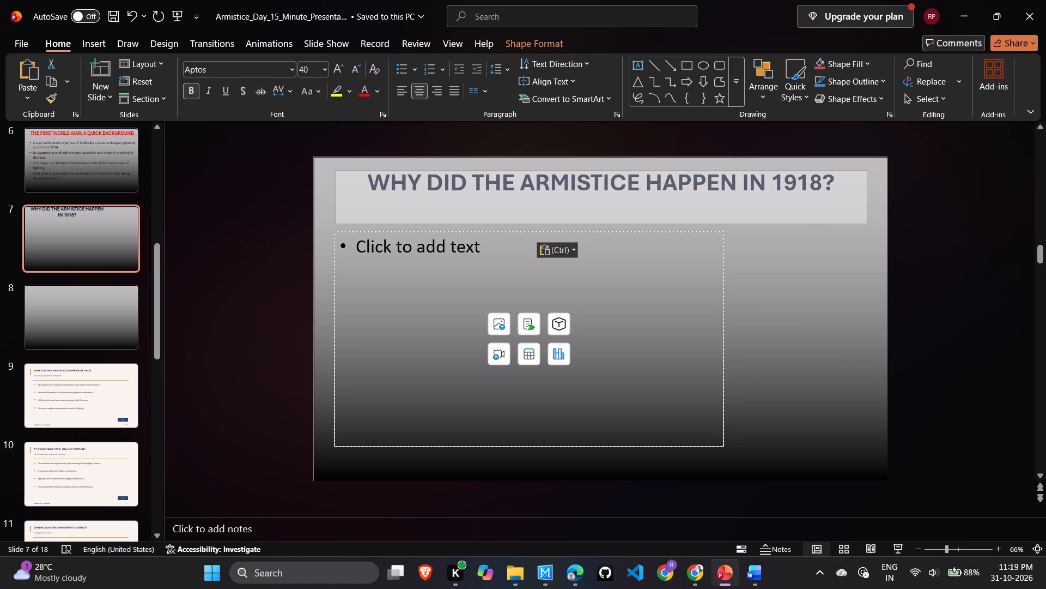
{"action": "left_click_drag", "start_coordinate": [867, 182], "coordinate": [878, 180]}
Underline slide 7's whole title and colour it red.
{"action": "left_click", "coordinate": [869, 182]}
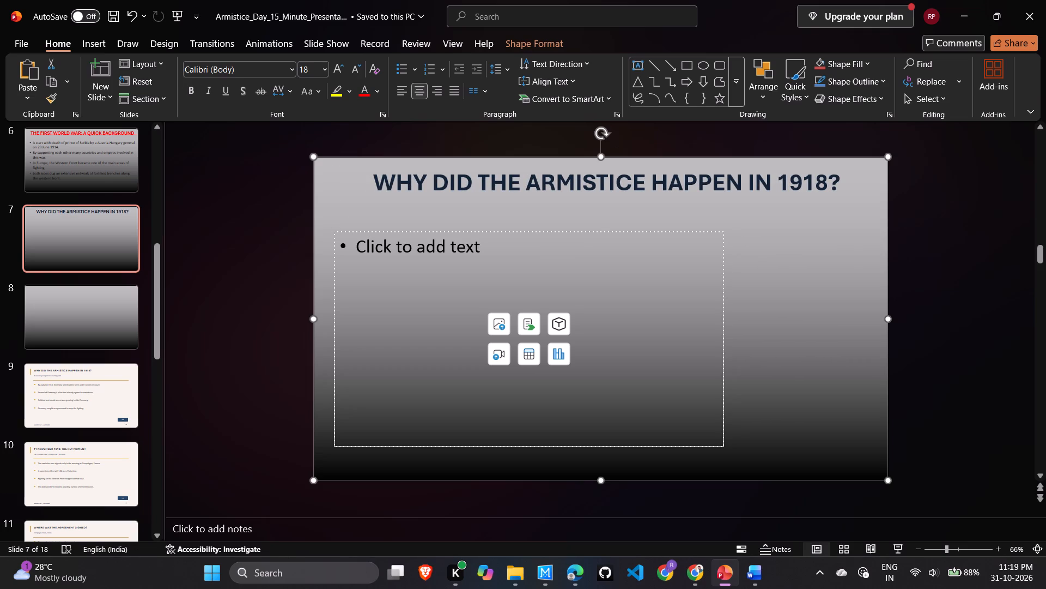
{"action": "key", "text": "ctrl+a"}
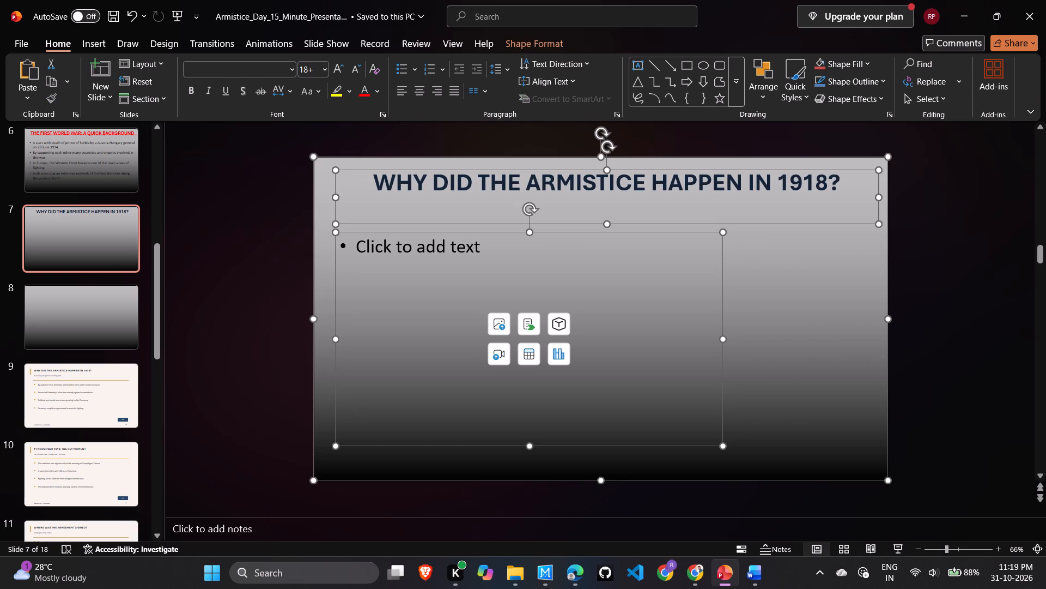
{"action": "left_click", "coordinate": [865, 181]}
{"action": "double_click", "coordinate": [838, 184]}
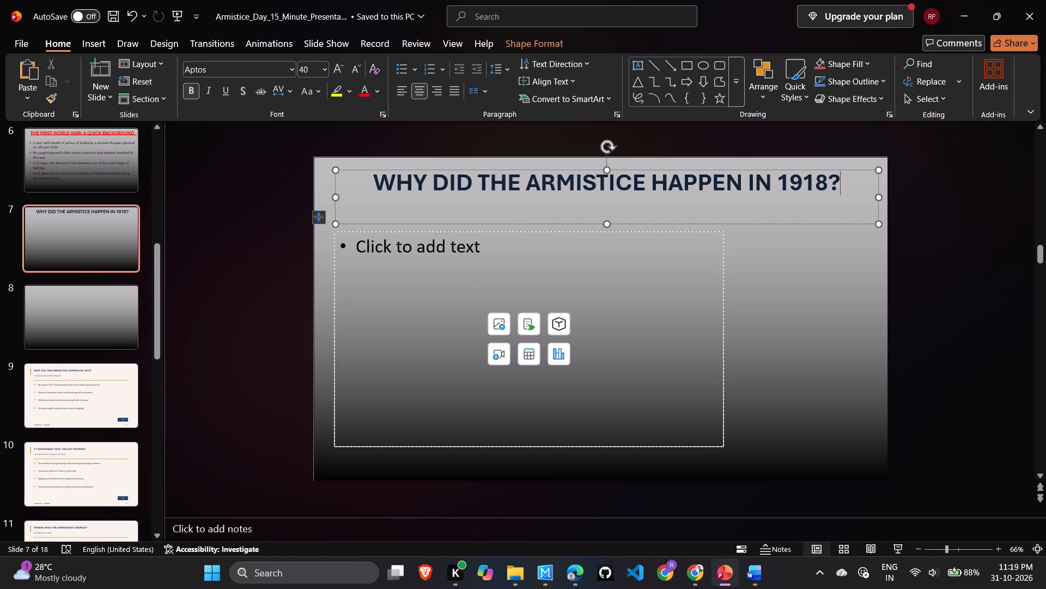
{"action": "left_click", "coordinate": [838, 184]}
{"action": "key", "text": "ctrl+a"}
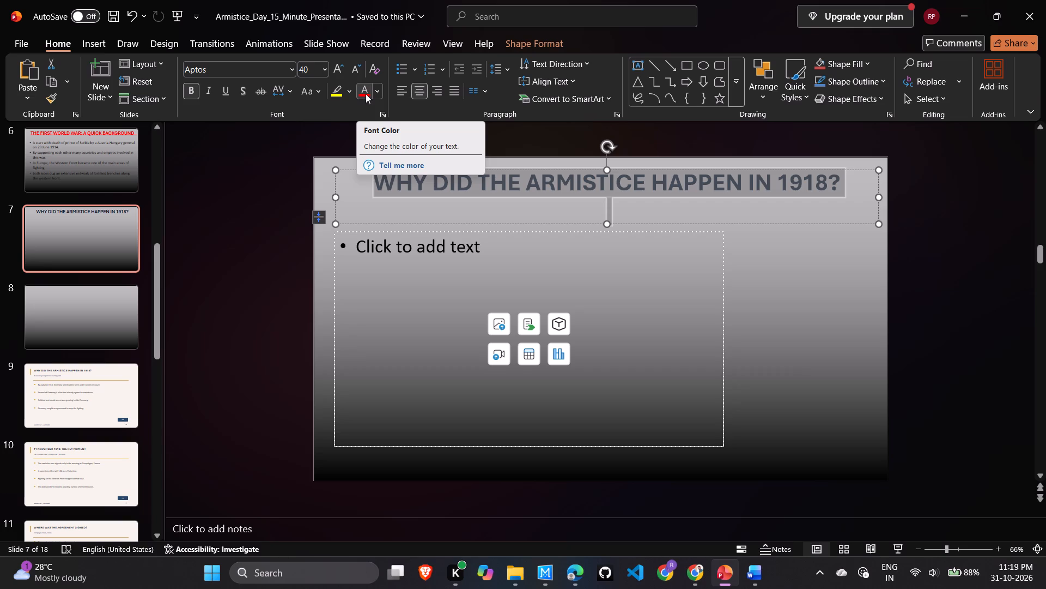
{"action": "left_click", "coordinate": [218, 97]}
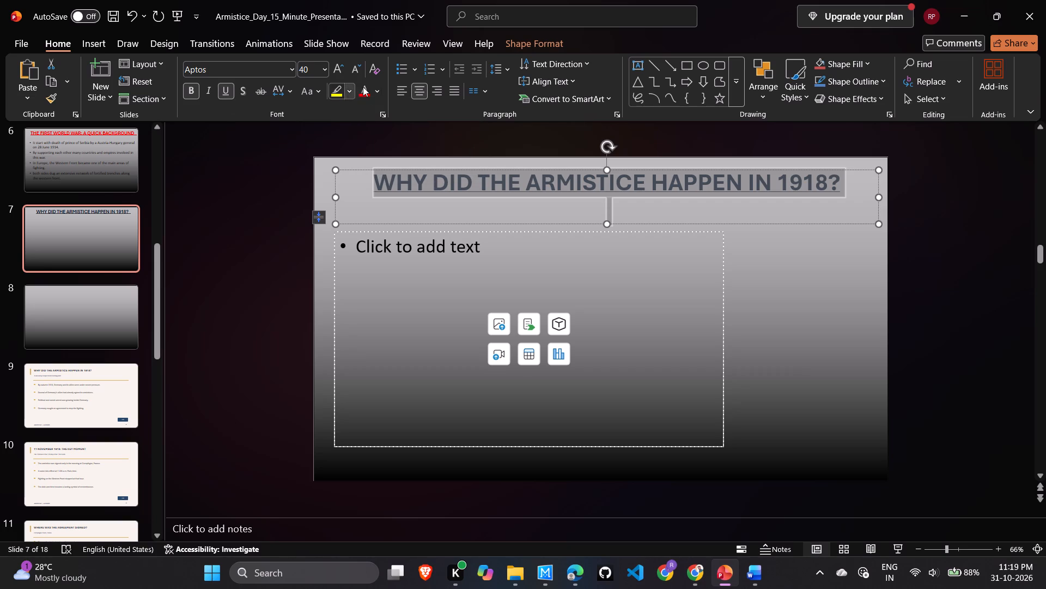
{"action": "left_click", "coordinate": [364, 89]}
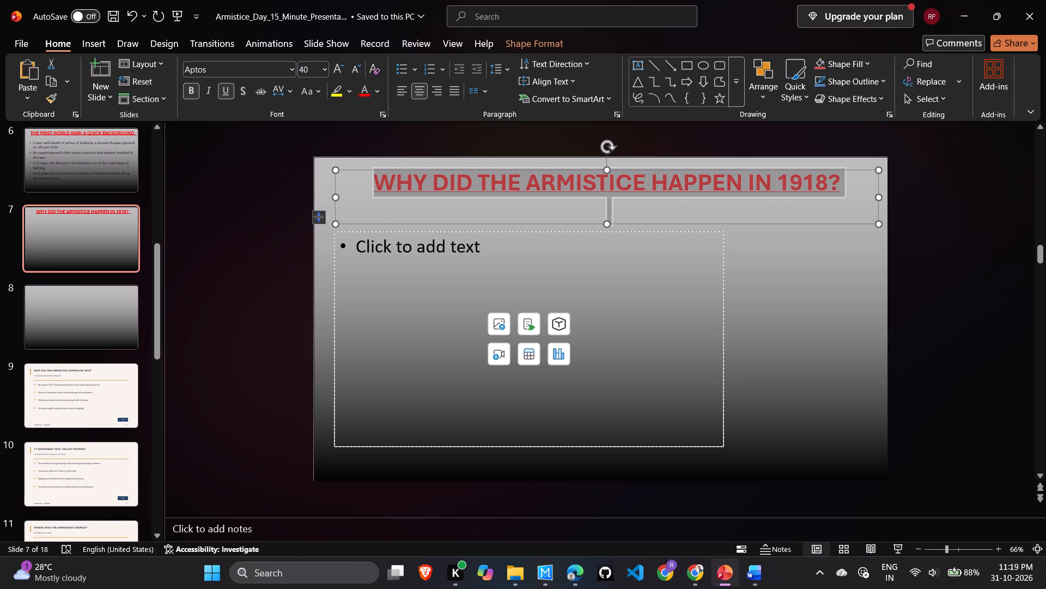
{"action": "left_click", "coordinate": [748, 265]}
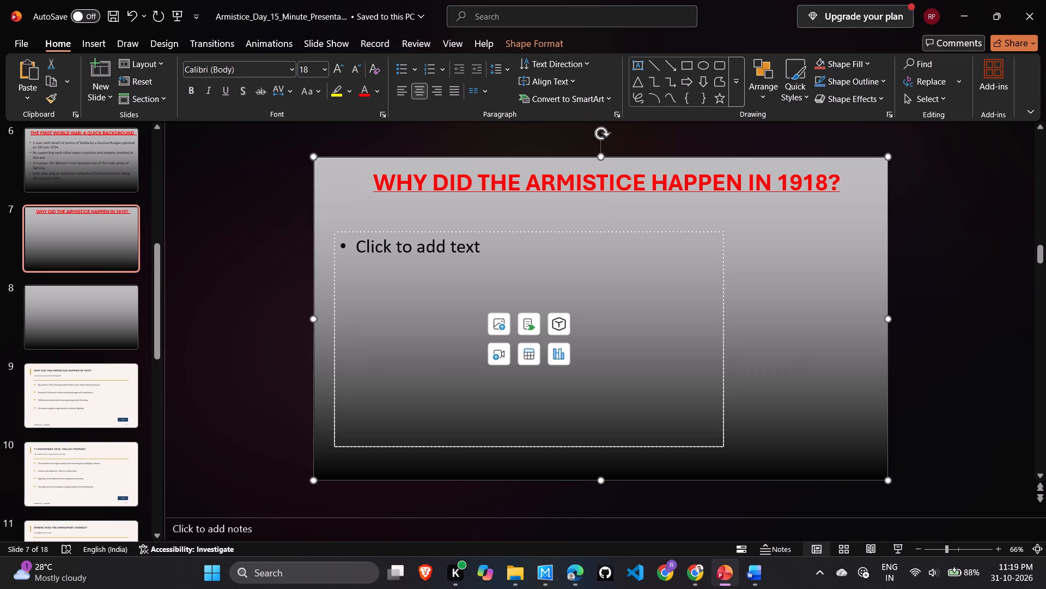
Enlarge slide 7's text placeholder almost to the slide's right edge and up to just below the title, ready for text entry.
{"action": "left_click", "coordinate": [523, 238]}
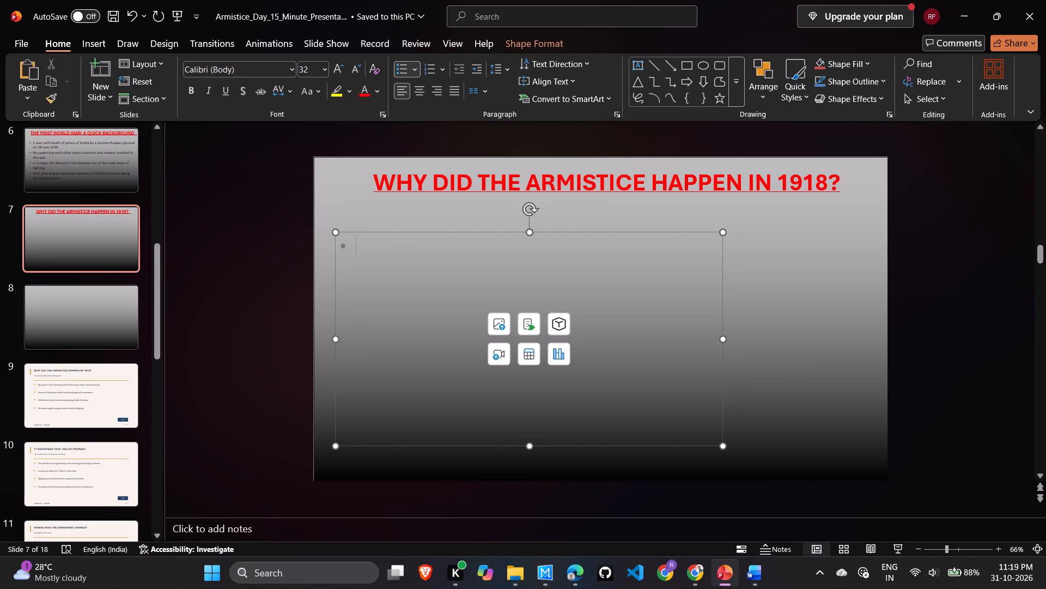
{"action": "left_click_drag", "start_coordinate": [723, 338], "coordinate": [856, 308]}
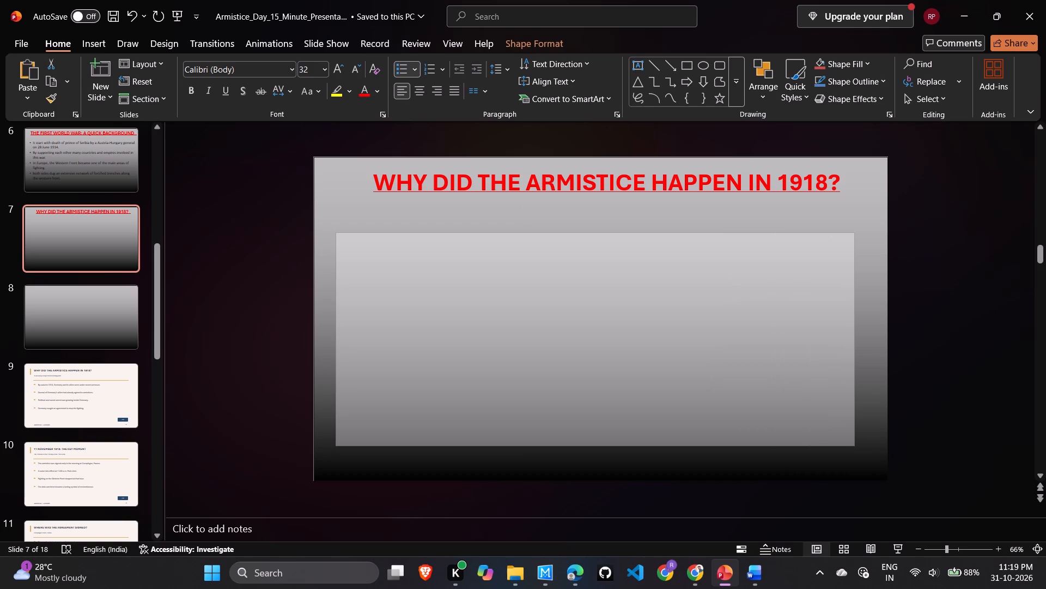
{"action": "left_click_drag", "start_coordinate": [856, 308], "coordinate": [880, 307]}
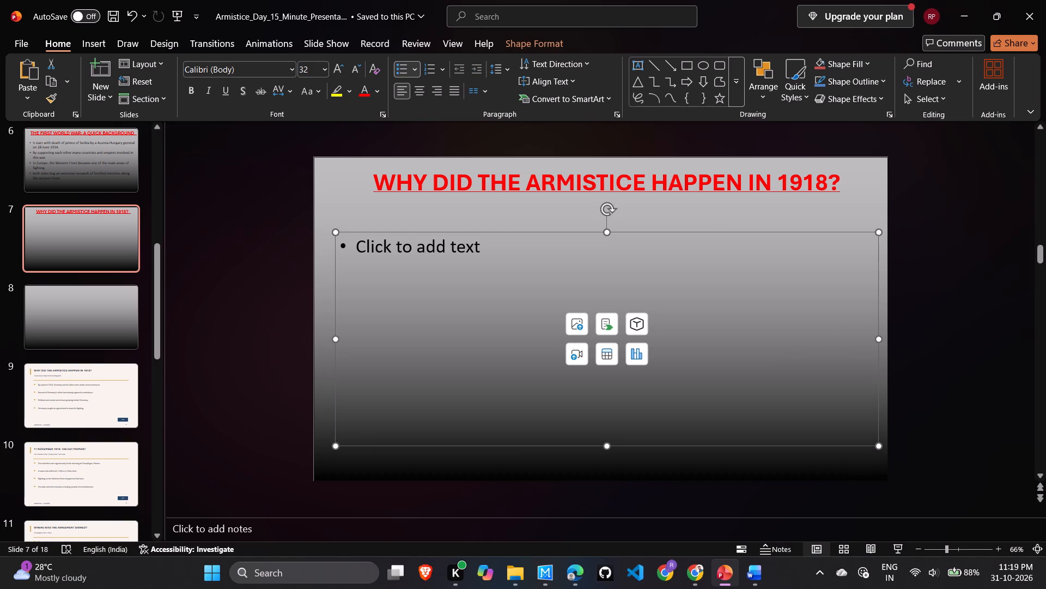
{"action": "left_click_drag", "start_coordinate": [604, 231], "coordinate": [603, 213]}
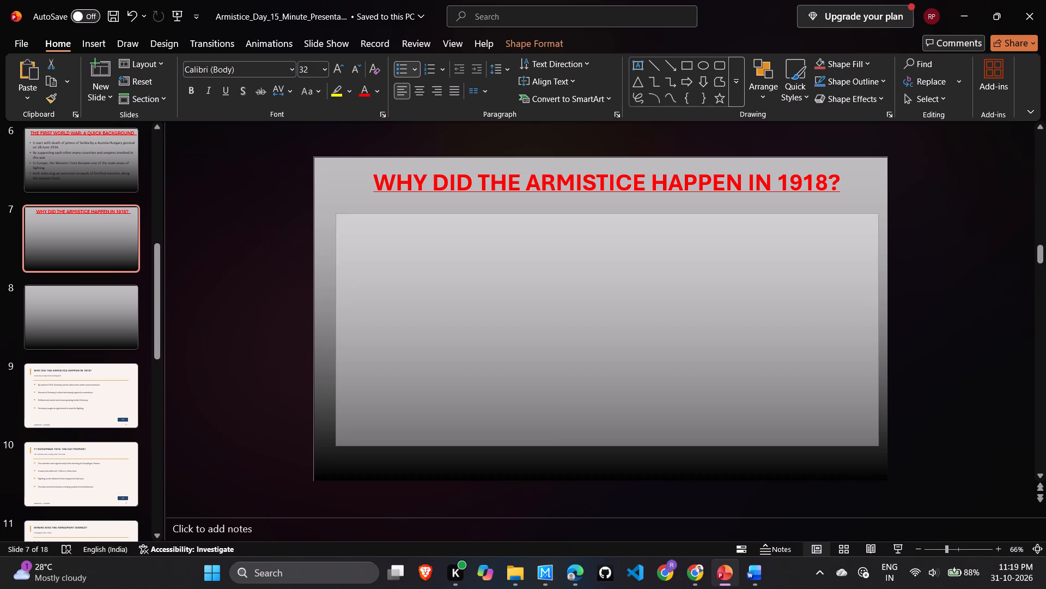
{"action": "left_click_drag", "start_coordinate": [603, 213], "coordinate": [603, 208]}
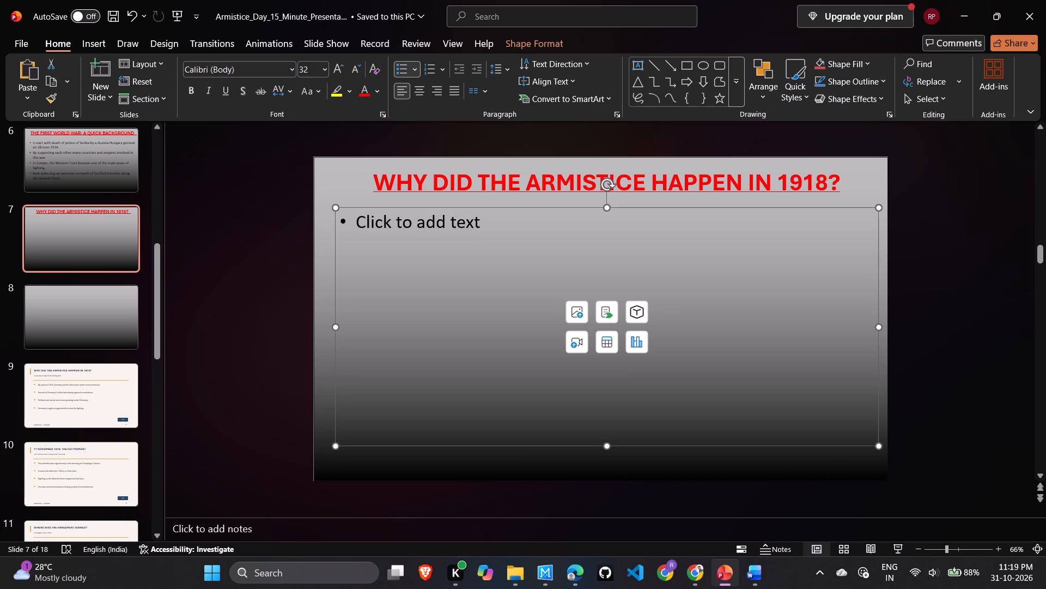
{"action": "left_click", "coordinate": [442, 329]}
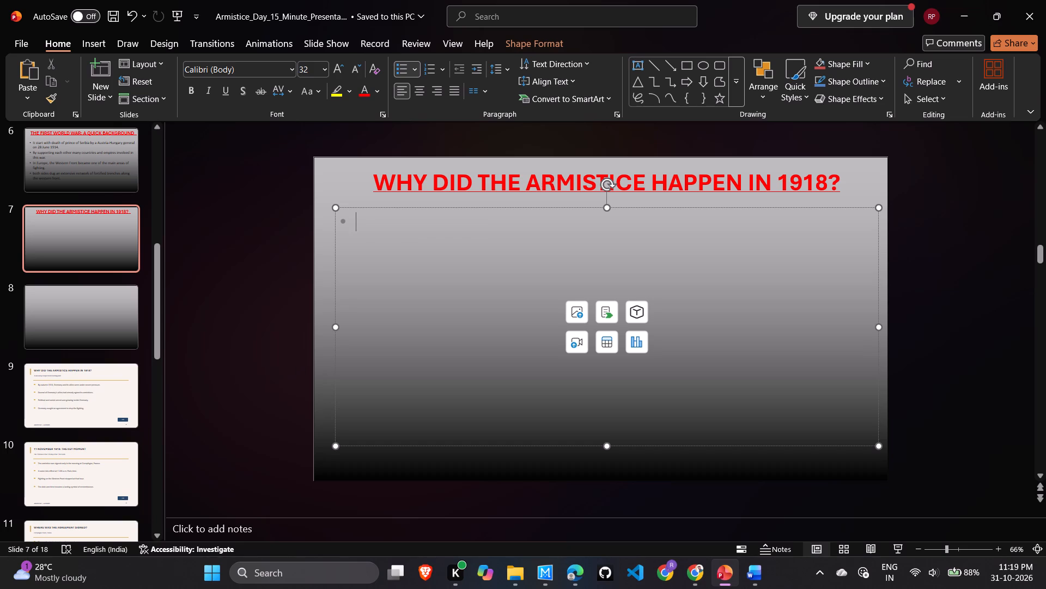
Copy "By 1918, the war had caused immense loss and disruption" from slide 4 into slide 7's text placeholder.
{"action": "left_click", "coordinate": [97, 395]}
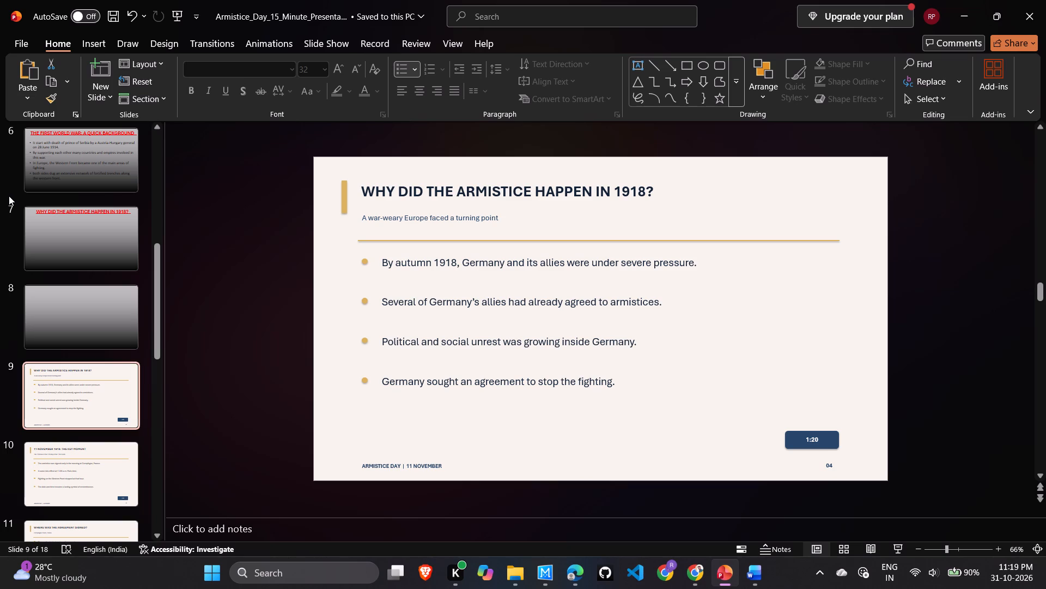
{"action": "scroll", "coordinate": [9, 197], "scroll_direction": "up", "scroll_amount": 2}
{"action": "left_click", "coordinate": [71, 289]}
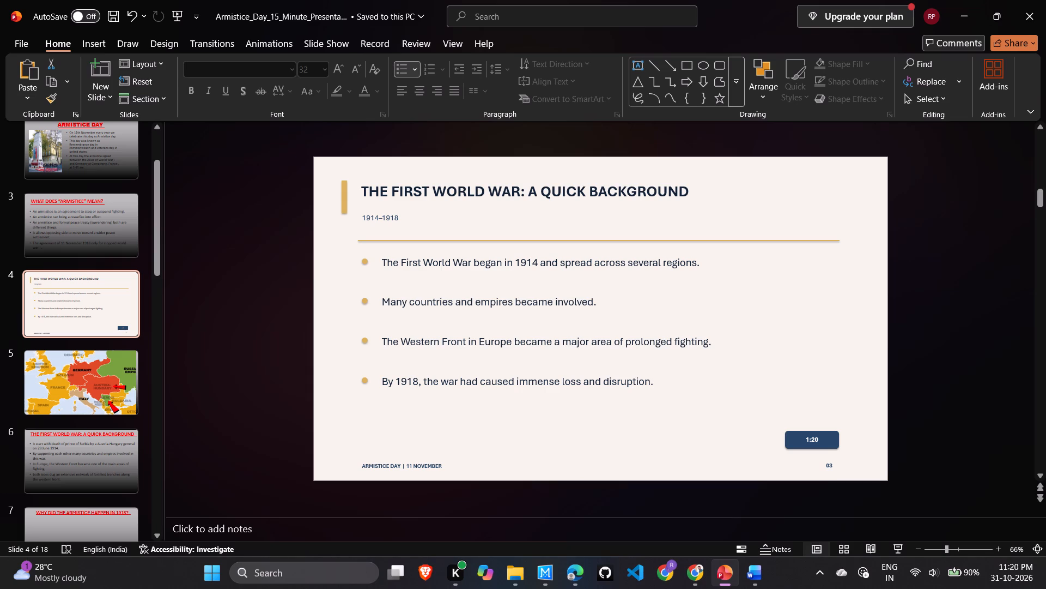
{"action": "left_click_drag", "start_coordinate": [384, 380], "coordinate": [642, 378]}
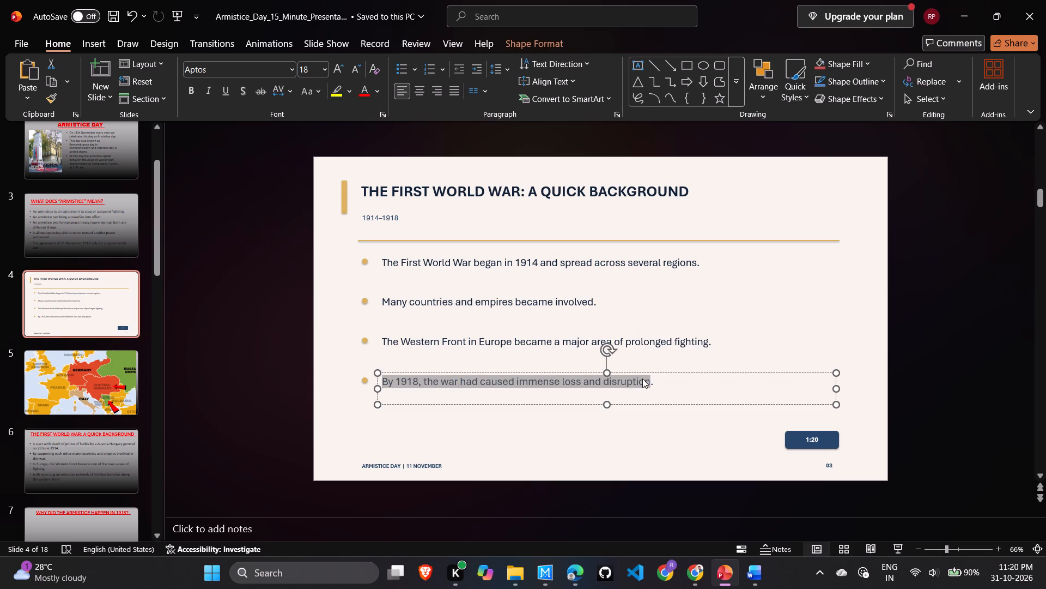
{"action": "key", "text": "ctrl+c"}
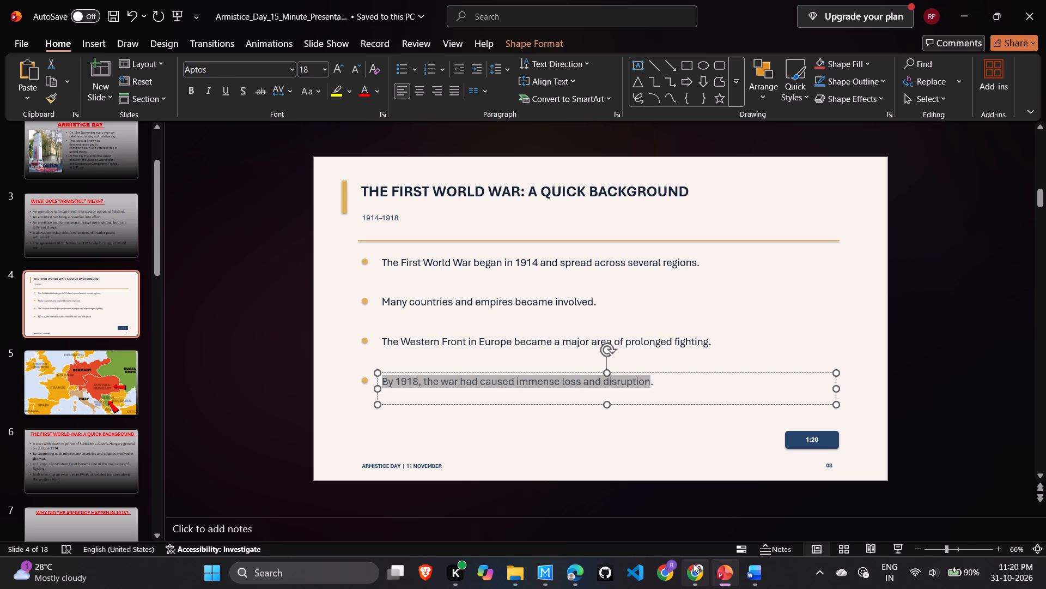
{"action": "left_click", "coordinate": [700, 567]}
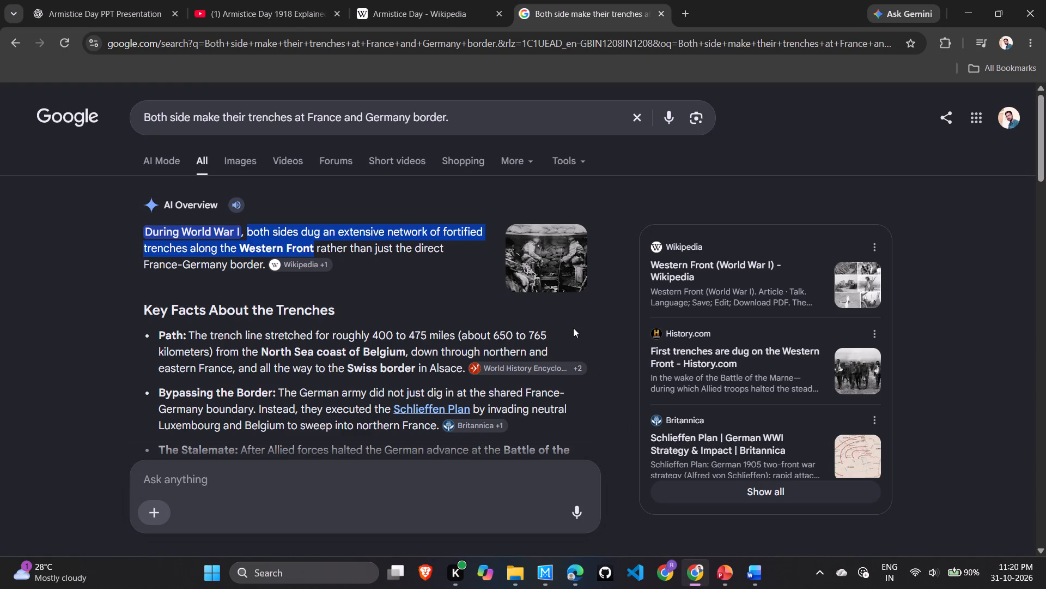
{"action": "left_click", "coordinate": [749, 569]}
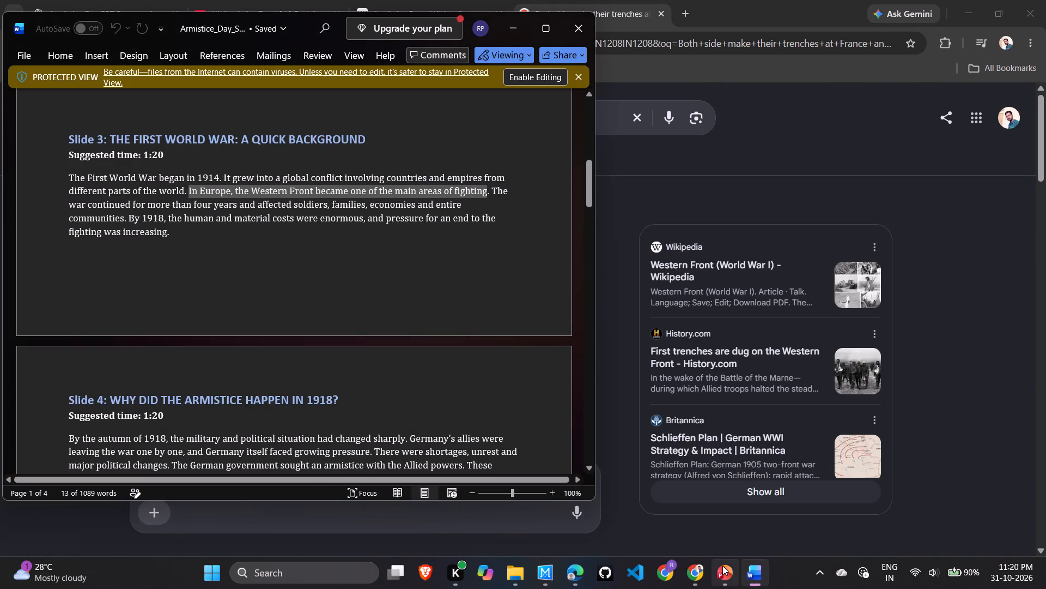
{"action": "left_click", "coordinate": [722, 566]}
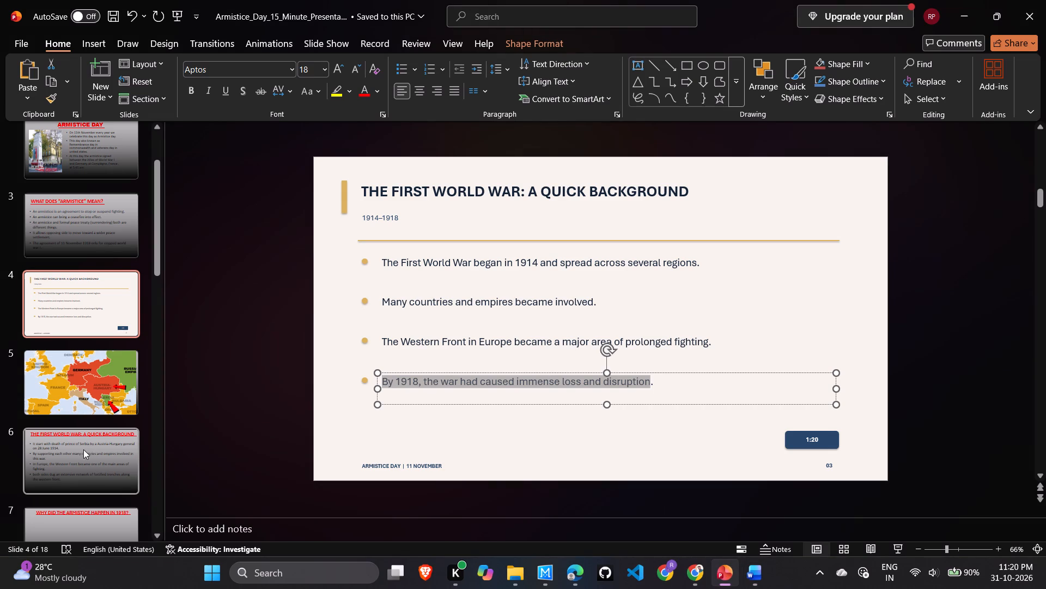
{"action": "scroll", "coordinate": [95, 415], "scroll_direction": "down", "scroll_amount": 1}
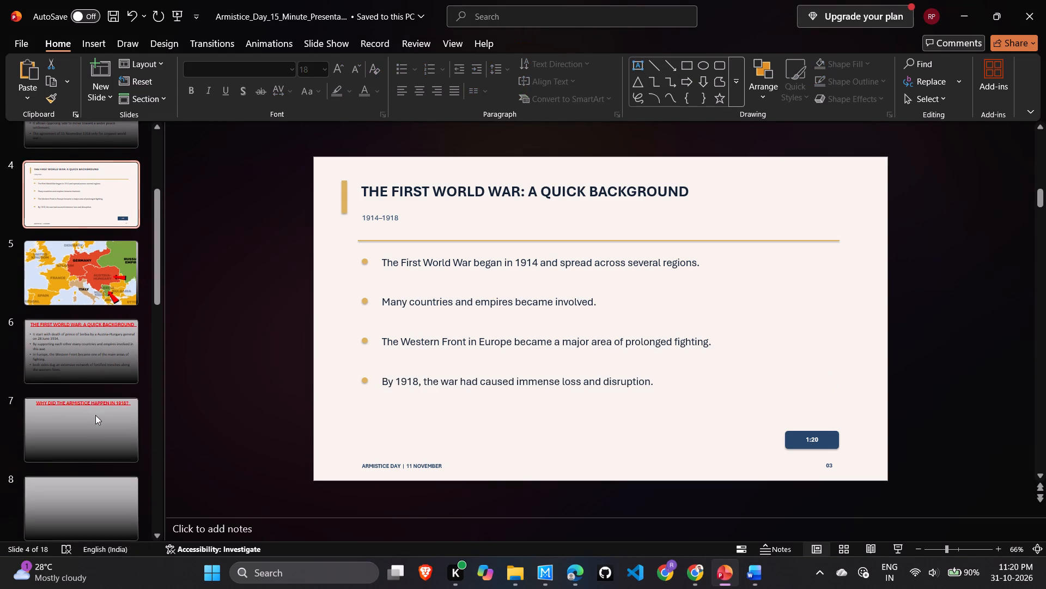
{"action": "scroll", "coordinate": [95, 415], "scroll_direction": "down", "scroll_amount": 1}
{"action": "left_click", "coordinate": [107, 346]}
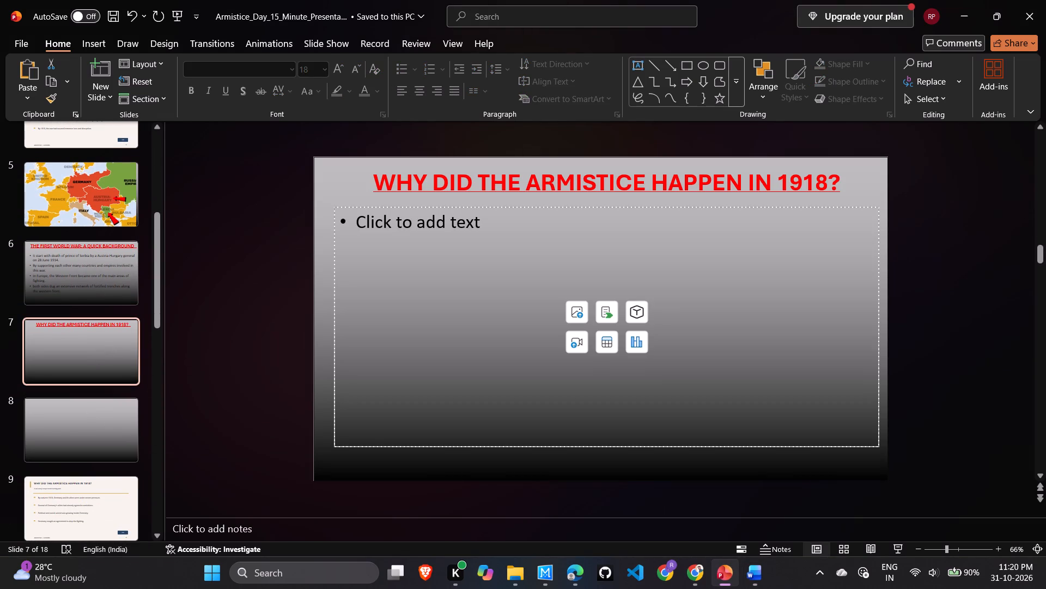
{"action": "left_click", "coordinate": [367, 225]}
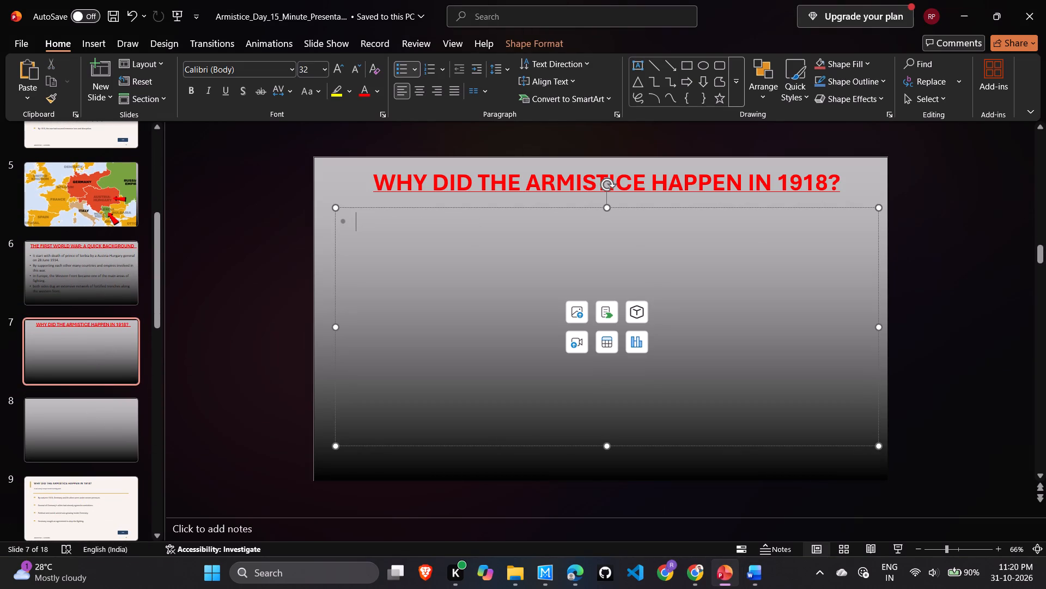
{"action": "key", "text": "ctrl+v"}
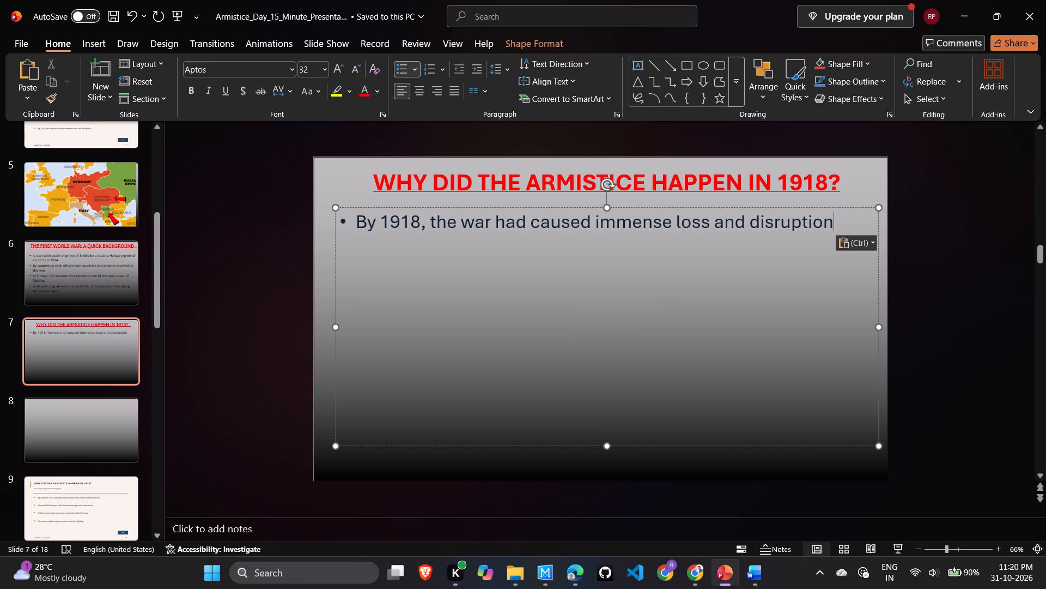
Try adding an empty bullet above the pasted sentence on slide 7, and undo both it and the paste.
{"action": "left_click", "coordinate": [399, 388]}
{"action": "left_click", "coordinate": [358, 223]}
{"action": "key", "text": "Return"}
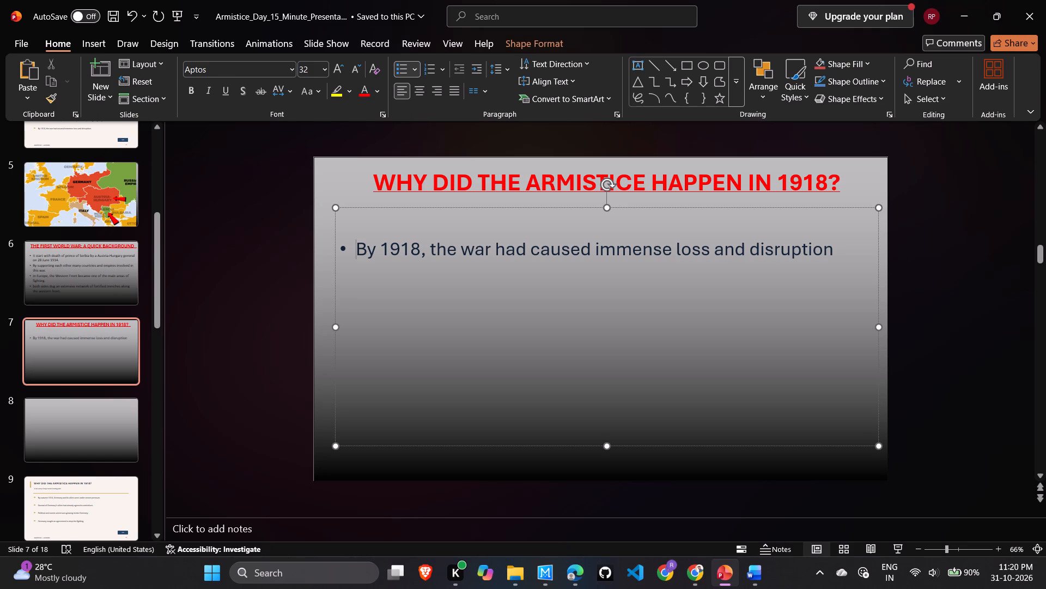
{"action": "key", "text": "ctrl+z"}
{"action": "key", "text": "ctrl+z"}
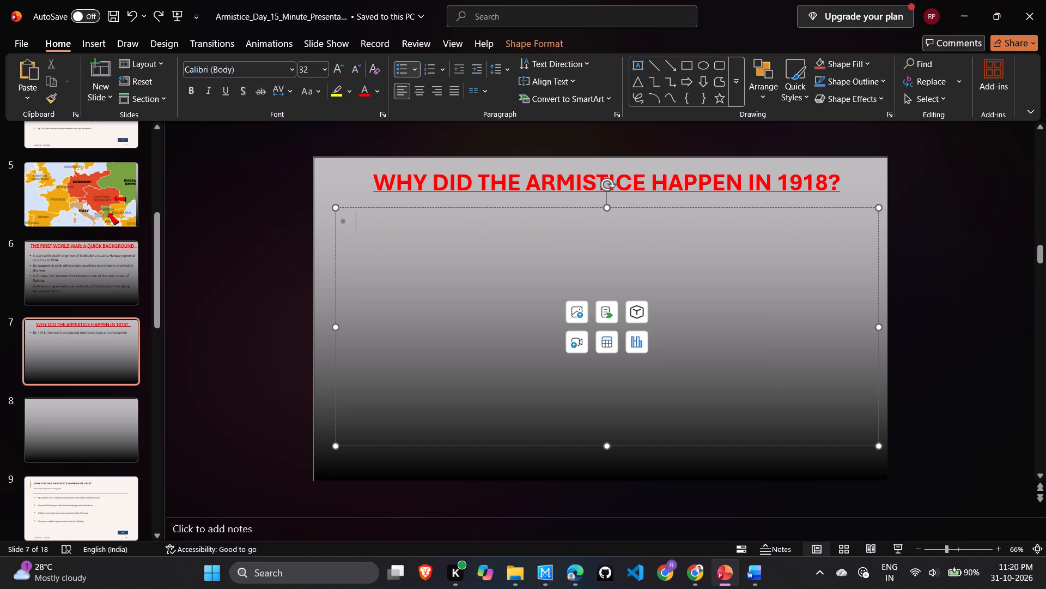
Enter a stand-in letter f as slide 7's first bullet and paste the copied 1918 sentence as the second bullet.
{"action": "key", "text": "f"}
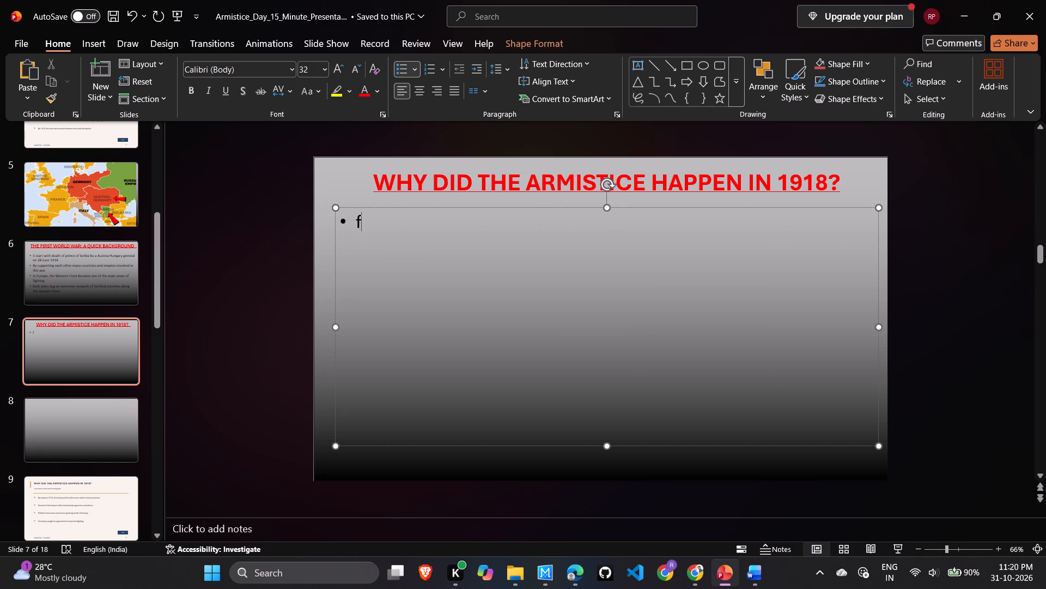
{"action": "key", "text": "Return"}
{"action": "key", "text": "ctrl+v"}
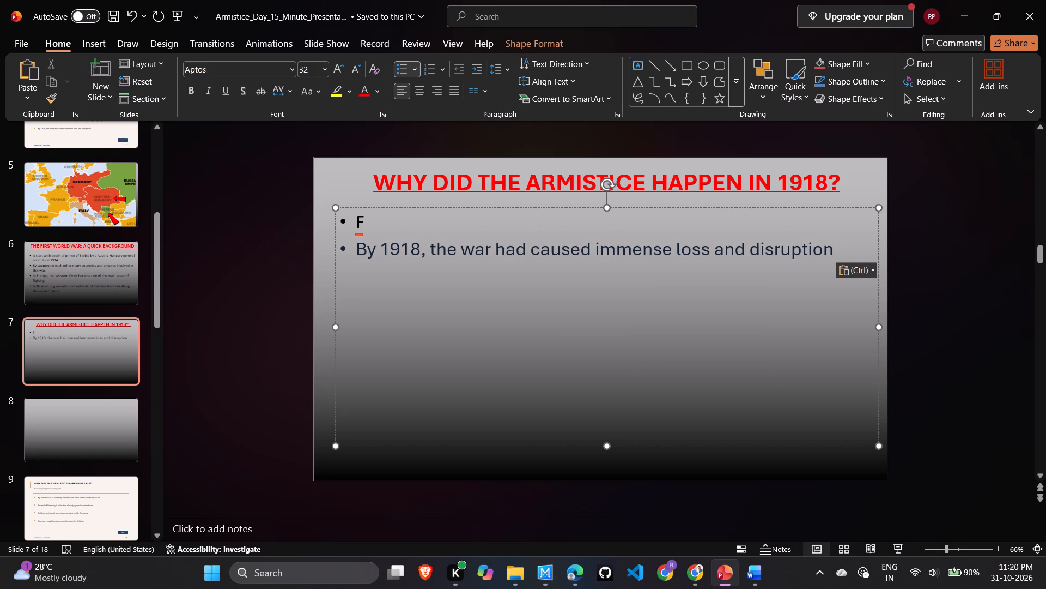
Replace the stand-in letter in slide 7's first bullet with "Due to prolong fight".
{"action": "left_click", "coordinate": [389, 219]}
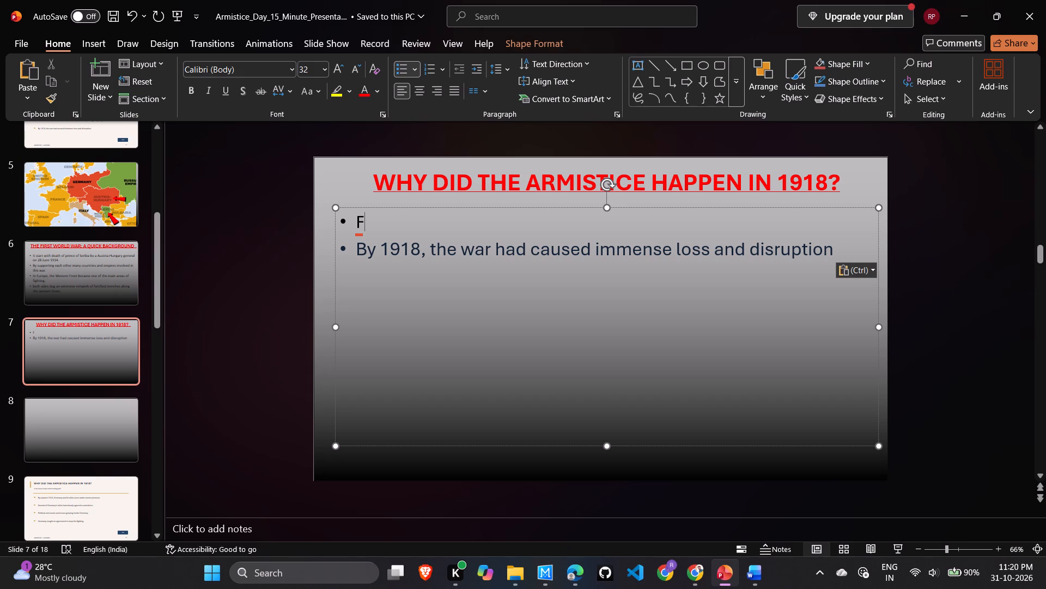
{"action": "key", "text": "BackSpace"}
{"action": "type", "text": "by"}
{"action": "key", "text": "space"}
{"action": "key", "text": "BackSpace"}
{"action": "key", "text": "BackSpace"}
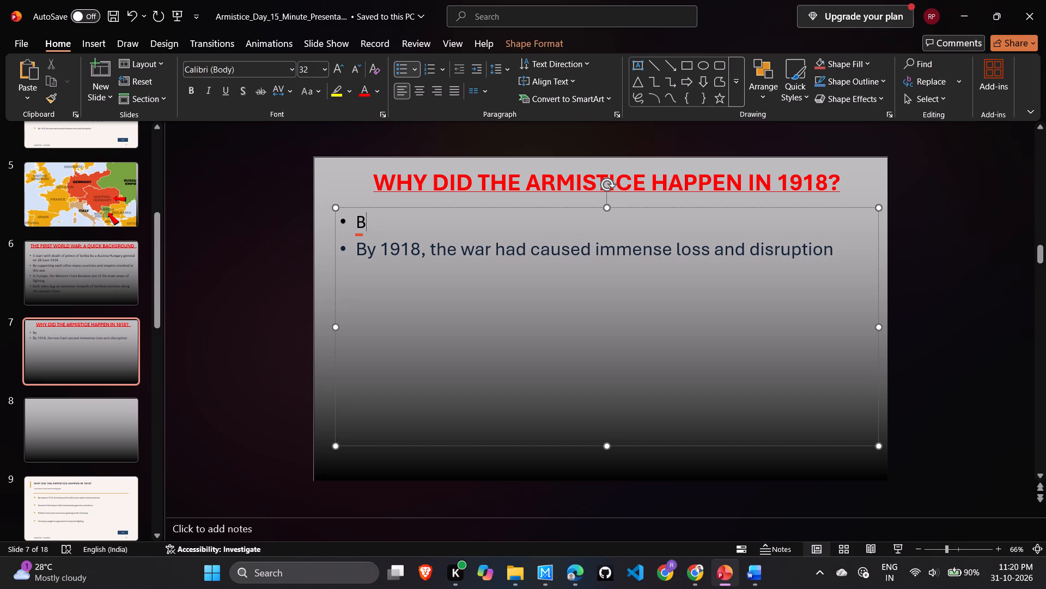
{"action": "key", "text": "BackSpace"}
{"action": "type", "text": "due"}
{"action": "key", "text": "space"}
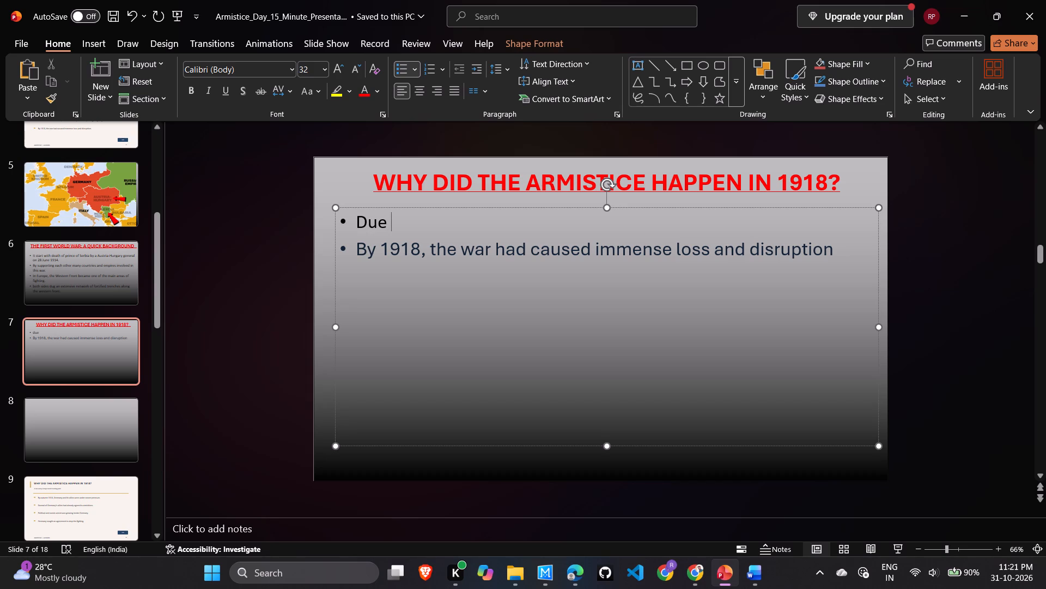
{"action": "key", "text": "BackSpace"}
{"action": "key", "text": "BackSpace"}
{"action": "key", "text": "BackSpace"}
{"action": "type", "text": "ue to"}
{"action": "key", "text": "space"}
{"action": "type", "text": "prolong"}
{"action": "key", "text": "space"}
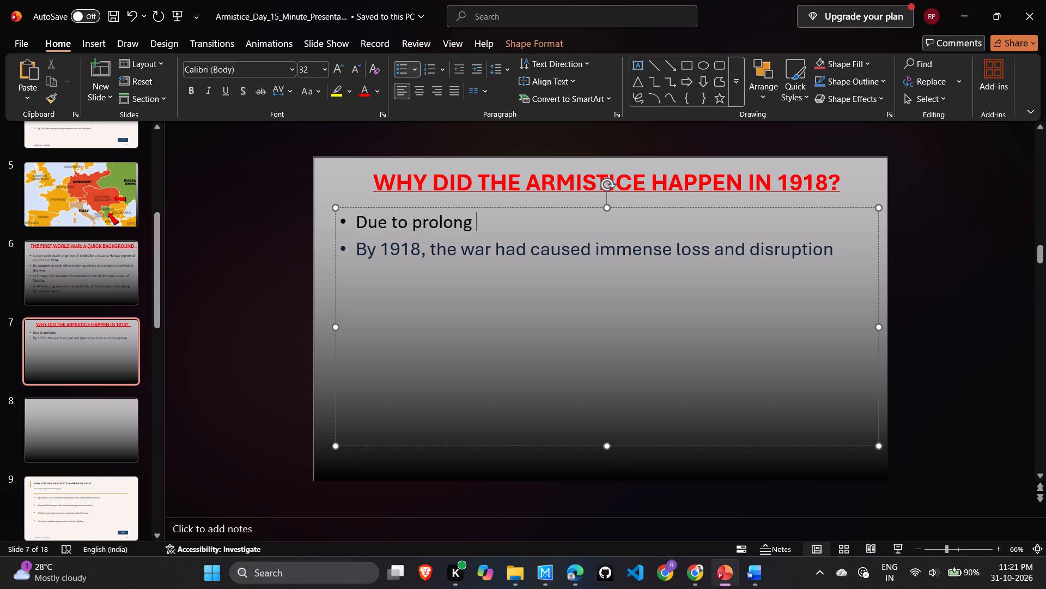
{"action": "type", "text": "fi"}
{"action": "type", "text": "eght"}
{"action": "key", "text": "BackSpace"}
{"action": "key", "text": "BackSpace"}
{"action": "key", "text": "BackSpace"}
{"action": "key", "text": "BackSpace"}
{"action": "type", "text": "ght"}
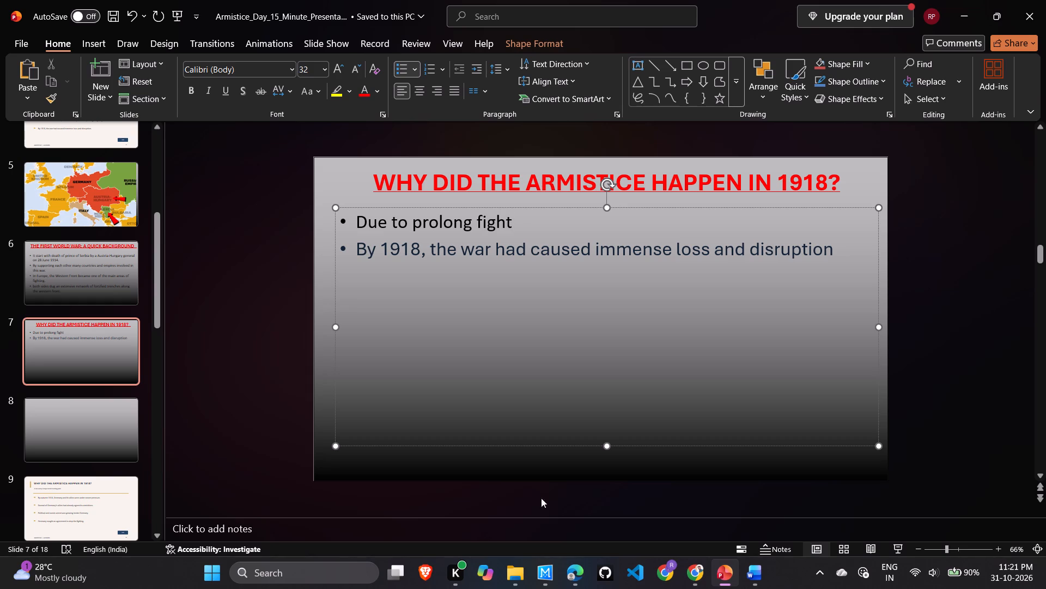
Review the First World War background text on slides 6 and 4 against slide 7's bullets.
{"action": "left_click", "coordinate": [694, 581]}
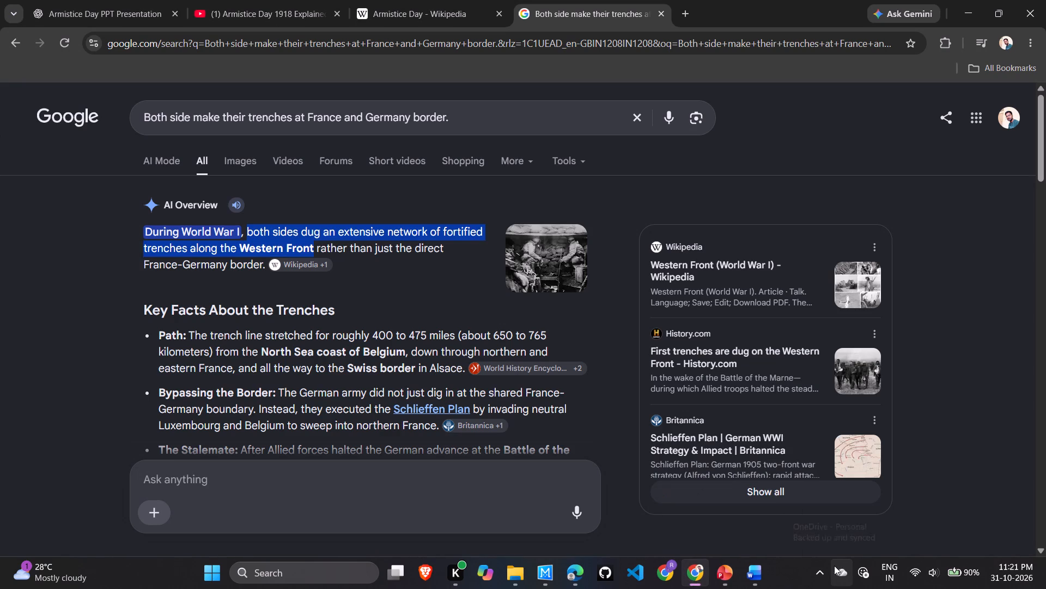
{"action": "left_click", "coordinate": [737, 582]}
{"action": "left_click", "coordinate": [86, 289]}
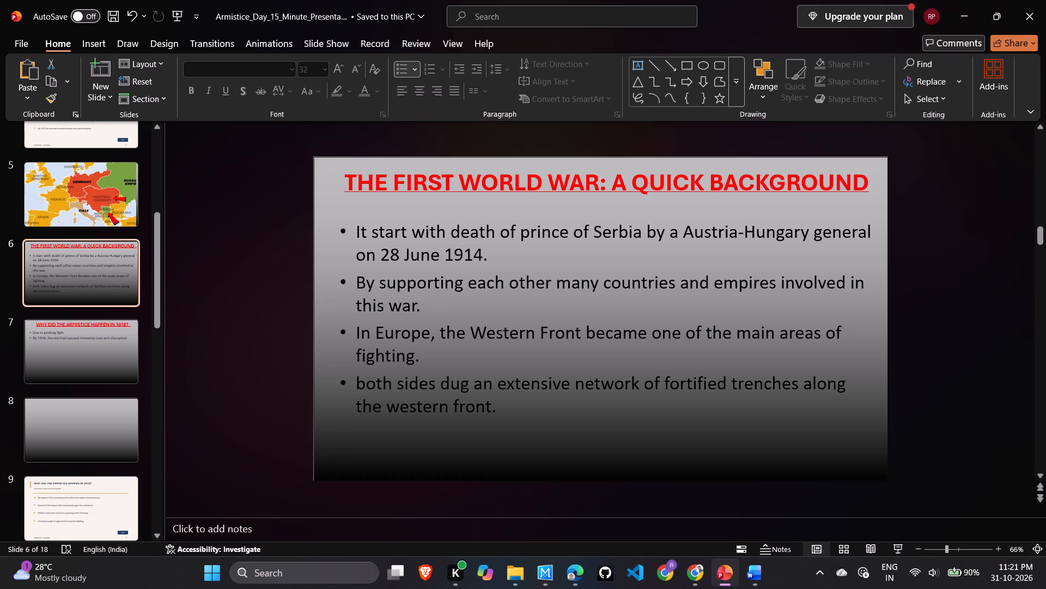
{"action": "left_click", "coordinate": [68, 372]}
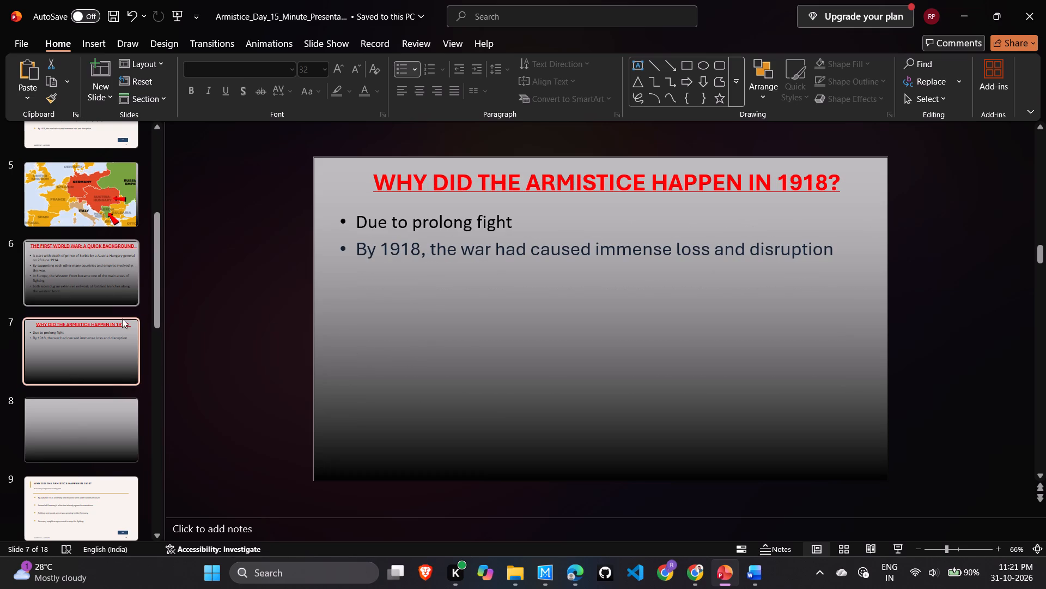
{"action": "left_click", "coordinate": [103, 298]}
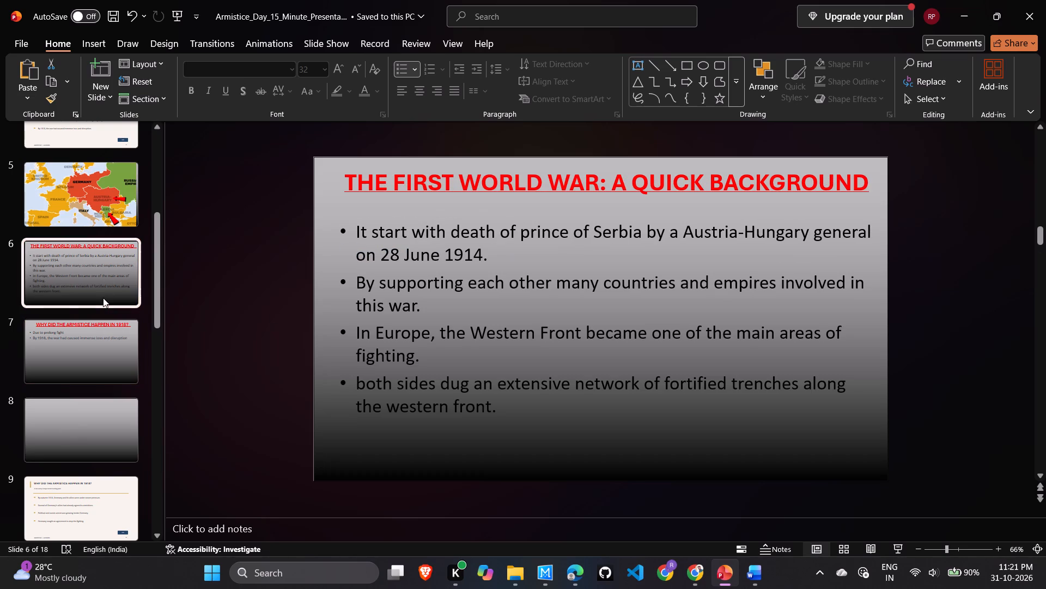
{"action": "left_click", "coordinate": [88, 121]}
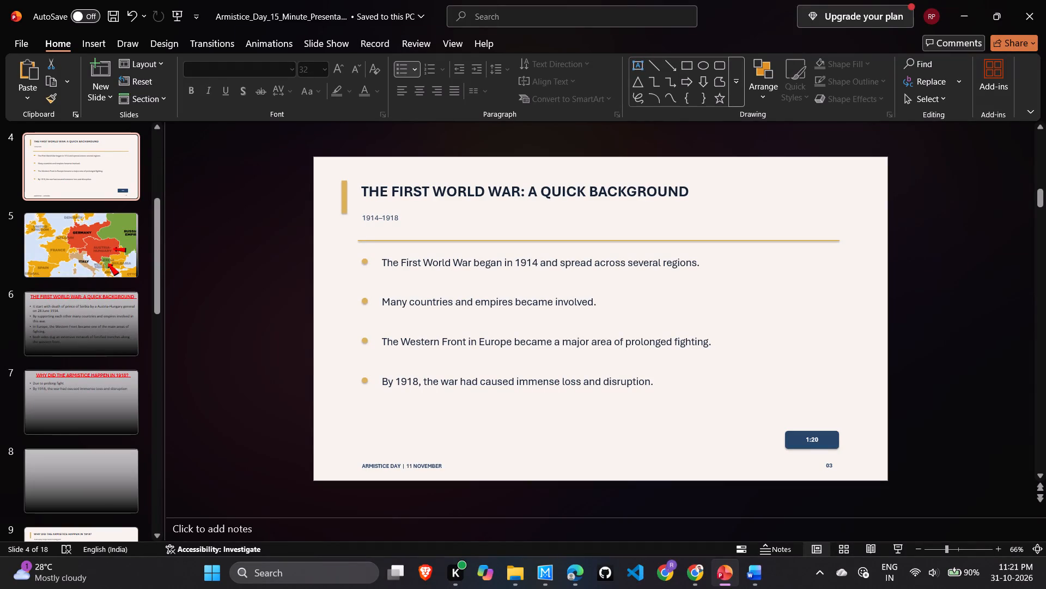
{"action": "left_click", "coordinate": [96, 326]}
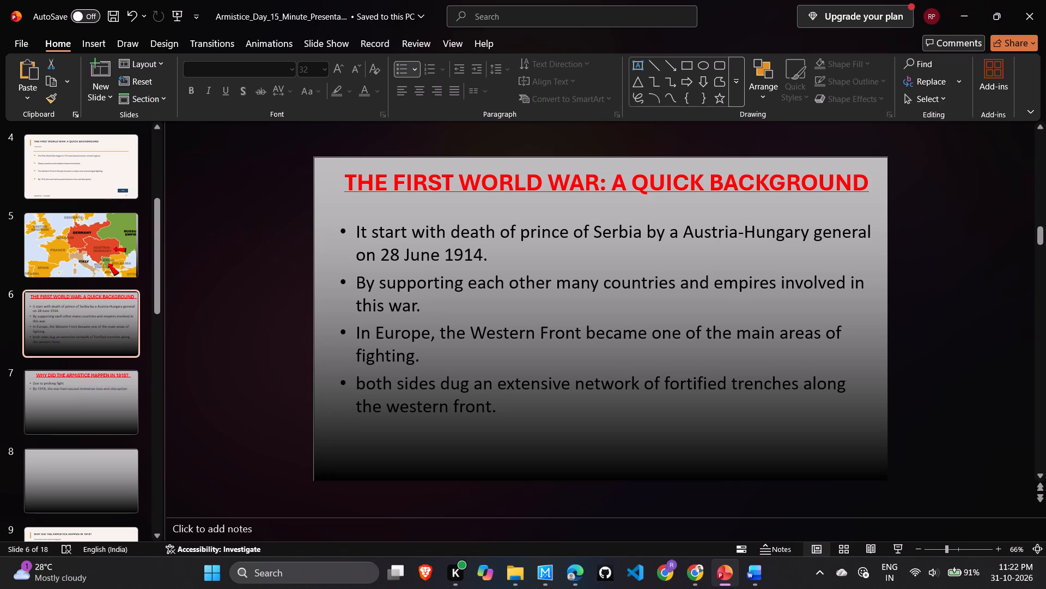
{"action": "left_click", "coordinate": [79, 429]}
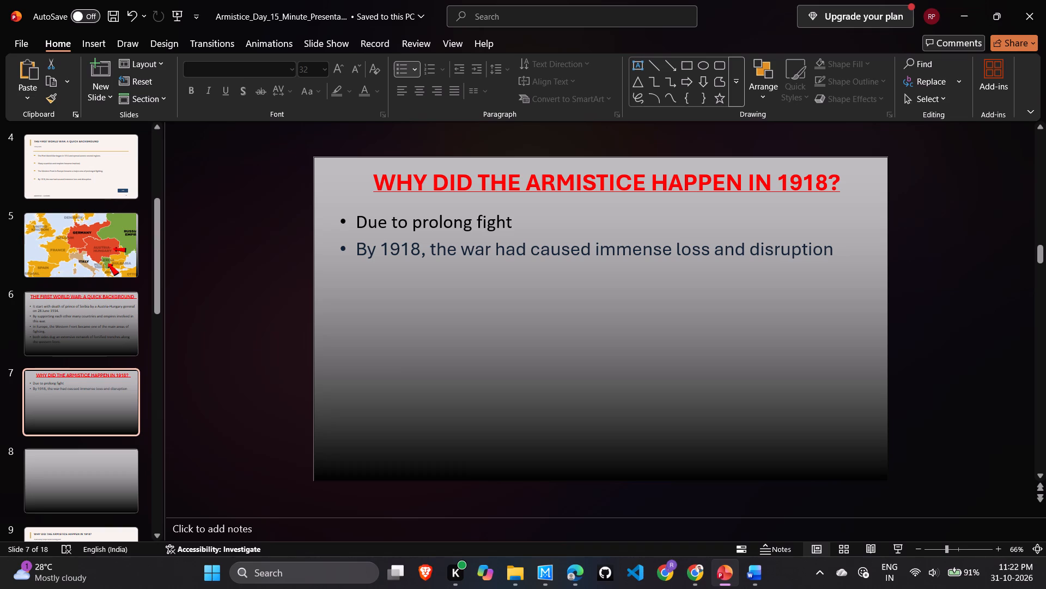
Extend slide 7's first bullet after "Due to prolong fight" with ", it had caused immense loss and".
{"action": "left_click", "coordinate": [512, 227]}
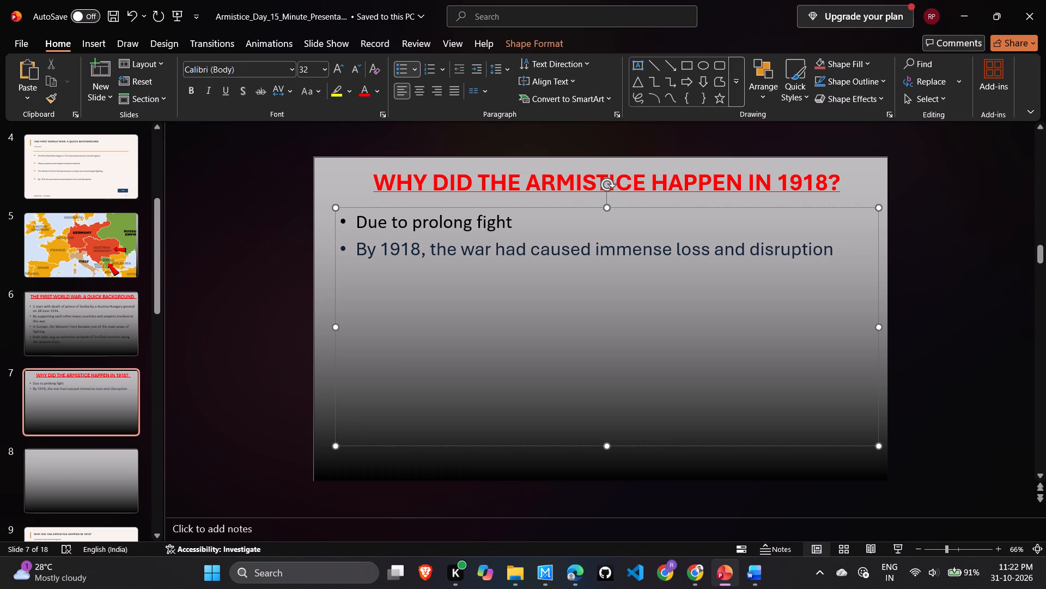
{"action": "key", "text": "comma"}
{"action": "key", "text": "space"}
{"action": "key", "text": "BackSpace"}
{"action": "key", "text": "space"}
{"action": "type", "text": "it"}
{"action": "key", "text": "space"}
{"action": "type", "text": "had"}
{"action": "key", "text": "space"}
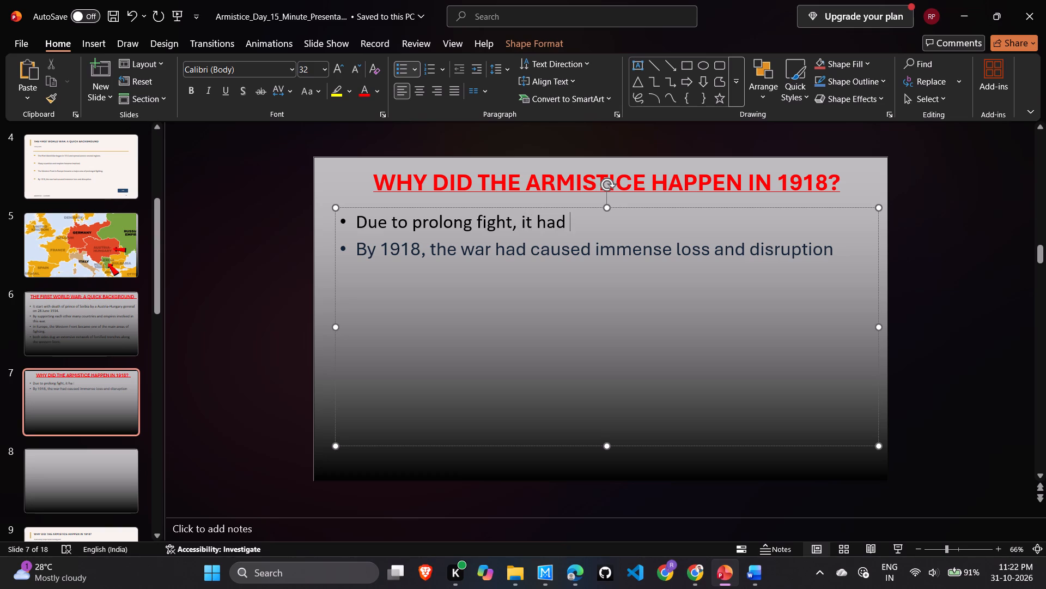
{"action": "type", "text": "cao"}
{"action": "key", "text": "BackSpace"}
{"action": "key", "text": "y"}
{"action": "key", "text": "BackSpace"}
{"action": "type", "text": "used"}
{"action": "key", "text": "space"}
{"action": "type", "text": "immen"}
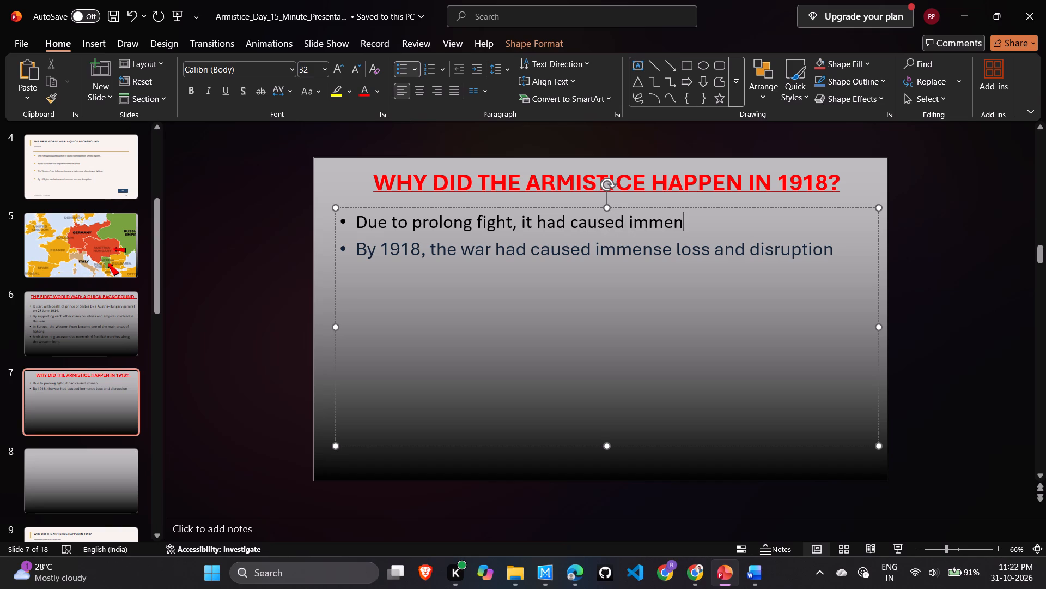
{"action": "type", "text": "se"}
{"action": "key", "text": "space"}
{"action": "type", "text": "loss and"}
{"action": "key", "text": "space"}
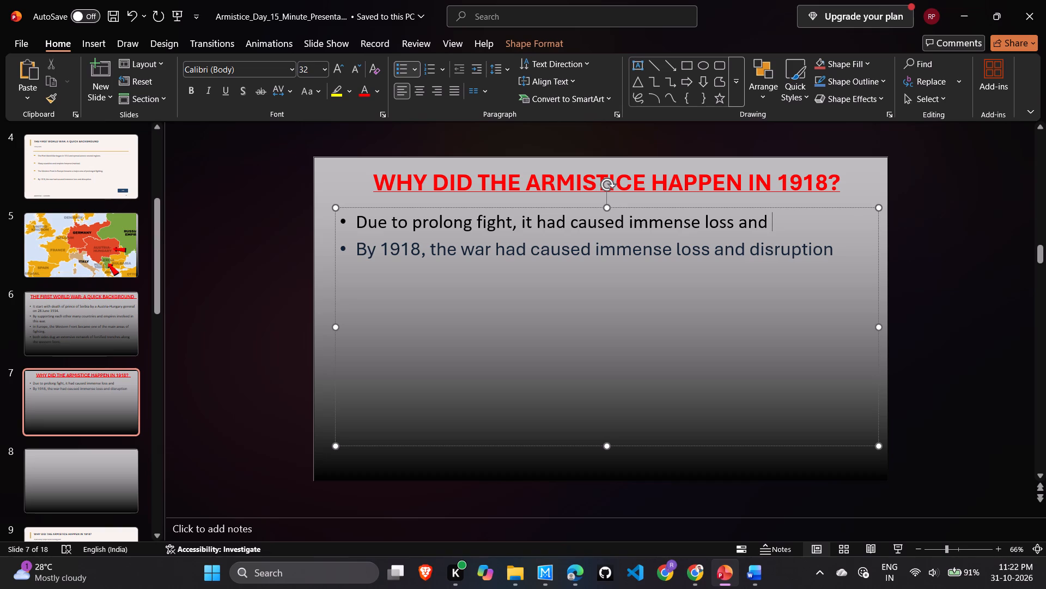
Replace the trailing "and" in slide 7's first bullet with "of", trying and removing the words "human re".
{"action": "key", "text": "BackSpace"}
{"action": "key", "text": "BackSpace"}
{"action": "key", "text": "BackSpace"}
{"action": "key", "text": "BackSpace"}
{"action": "type", "text": "of h"}
{"action": "type", "text": "uman re"}
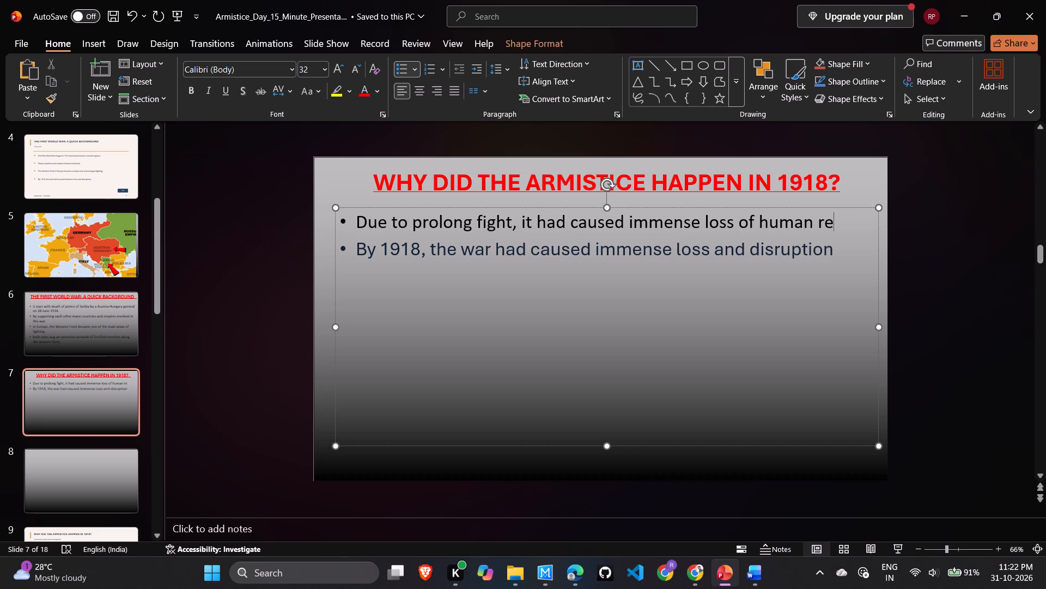
{"action": "key", "text": "BackSpace"}
{"action": "key", "text": "BackSpace"}
{"action": "key", "text": "BackSpace"}
{"action": "key", "text": "BackSpace"}
{"action": "key", "text": "BackSpace"}
{"action": "key", "text": "BackSpace"}
{"action": "key", "text": "BackSpace"}
{"action": "key", "text": "BackSpace"}
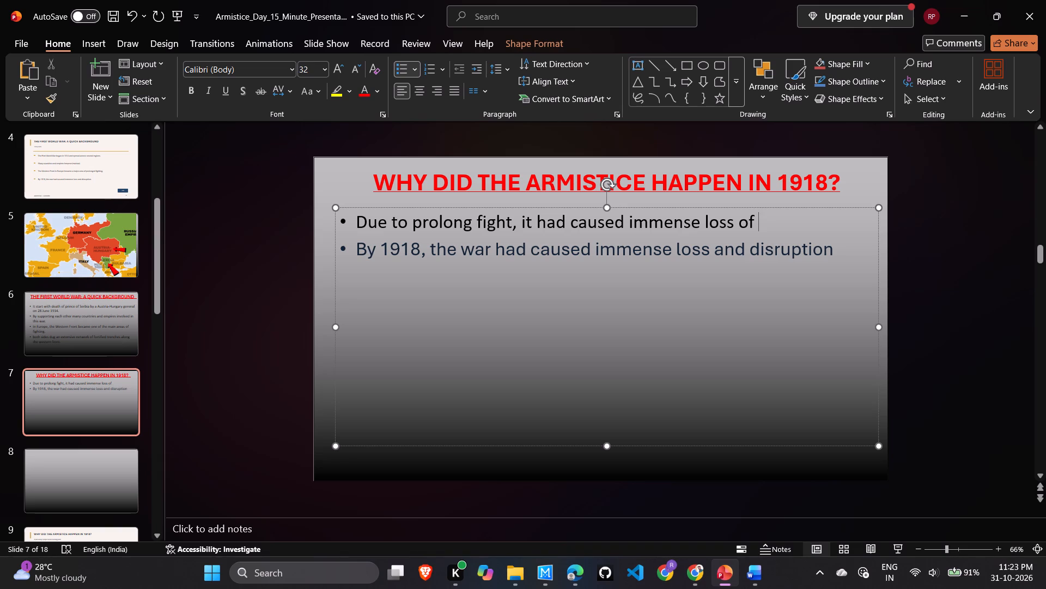
Switch to the Word script and read its Slide 4 section on why the armistice happened in 1918.
{"action": "left_click", "coordinate": [753, 570]}
{"action": "scroll", "coordinate": [344, 334], "scroll_direction": "down", "scroll_amount": 1}
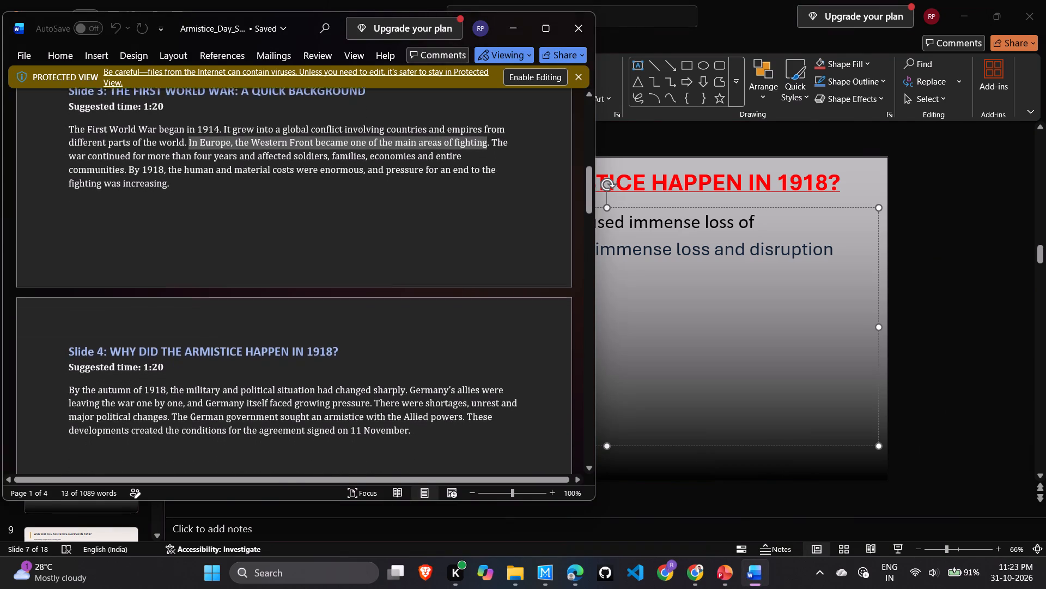
{"action": "scroll", "coordinate": [344, 334], "scroll_direction": "down", "scroll_amount": 2}
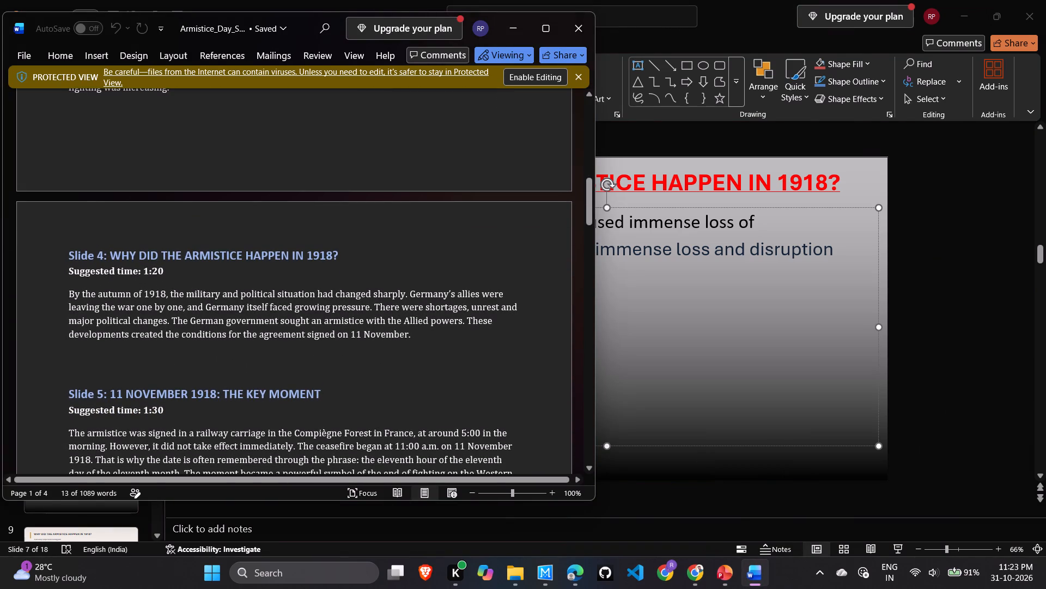
{"action": "scroll", "coordinate": [344, 334], "scroll_direction": "left", "scroll_amount": 1}
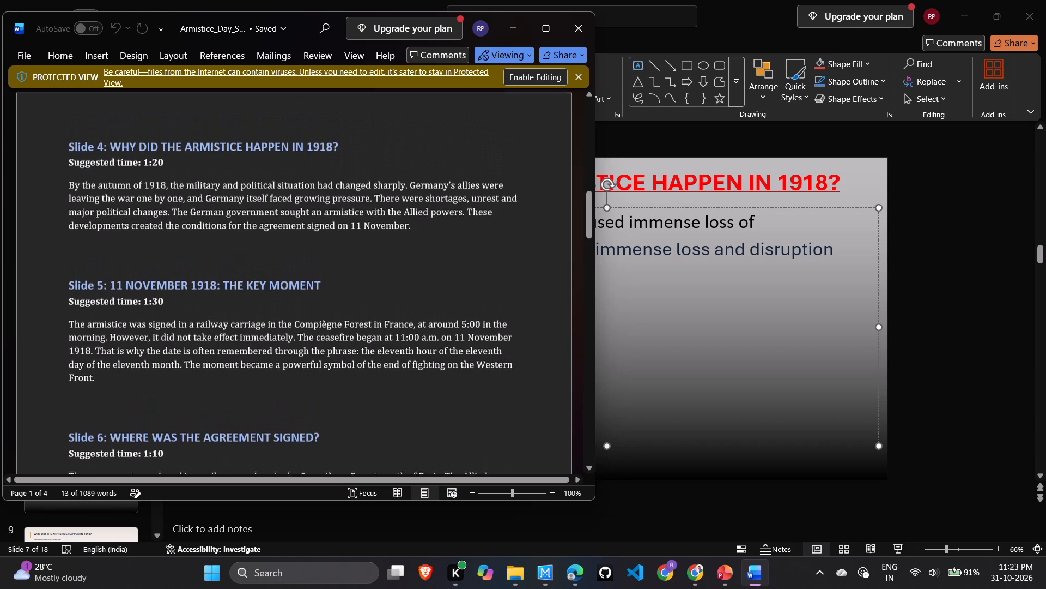
{"action": "scroll", "coordinate": [344, 334], "scroll_direction": "left", "scroll_amount": 2}
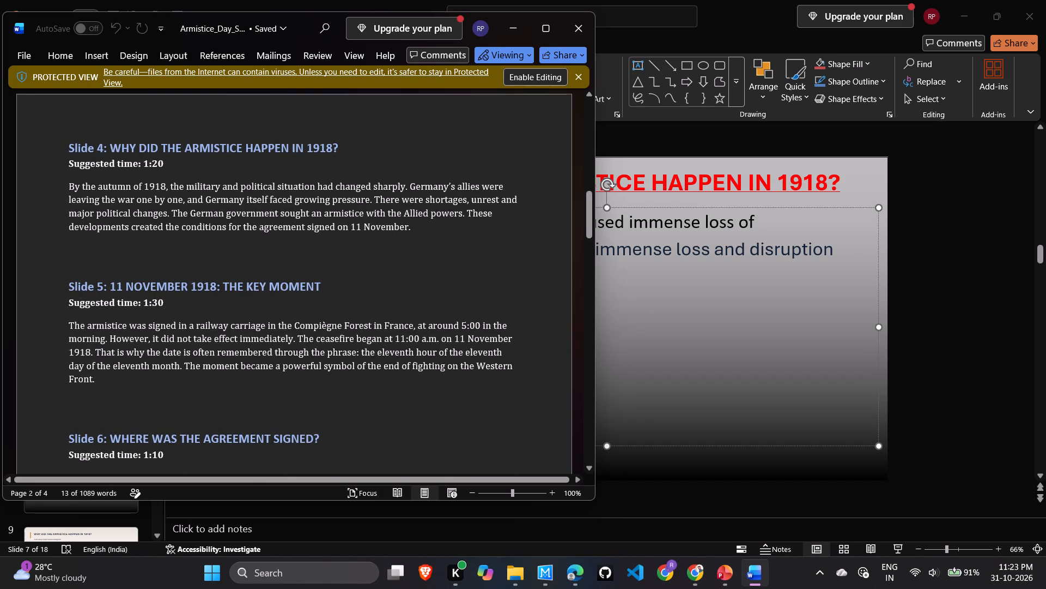
{"action": "scroll", "coordinate": [344, 334], "scroll_direction": "left", "scroll_amount": 3}
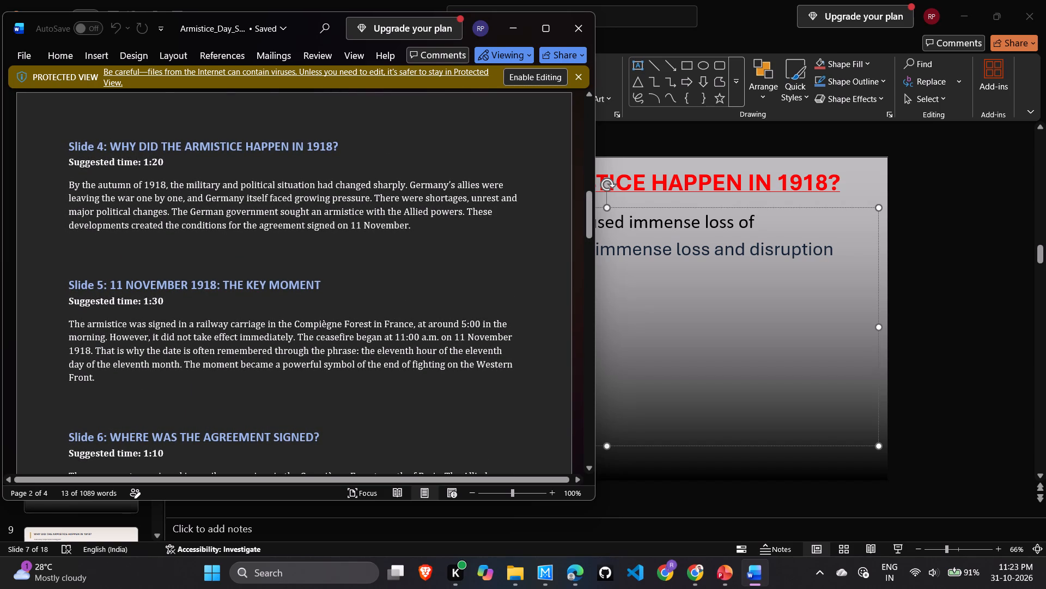
{"action": "scroll", "coordinate": [344, 334], "scroll_direction": "left", "scroll_amount": 2}
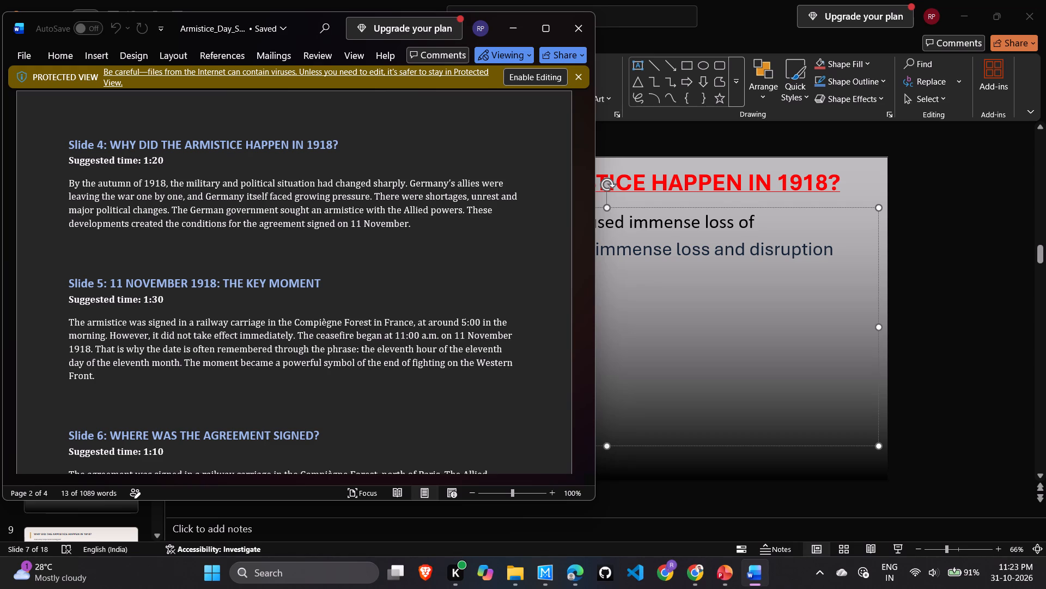
Skim the Word script's remaining sections, from the key moment on 11 November to the references.
{"action": "scroll", "coordinate": [247, 342], "scroll_direction": "down", "scroll_amount": 1}
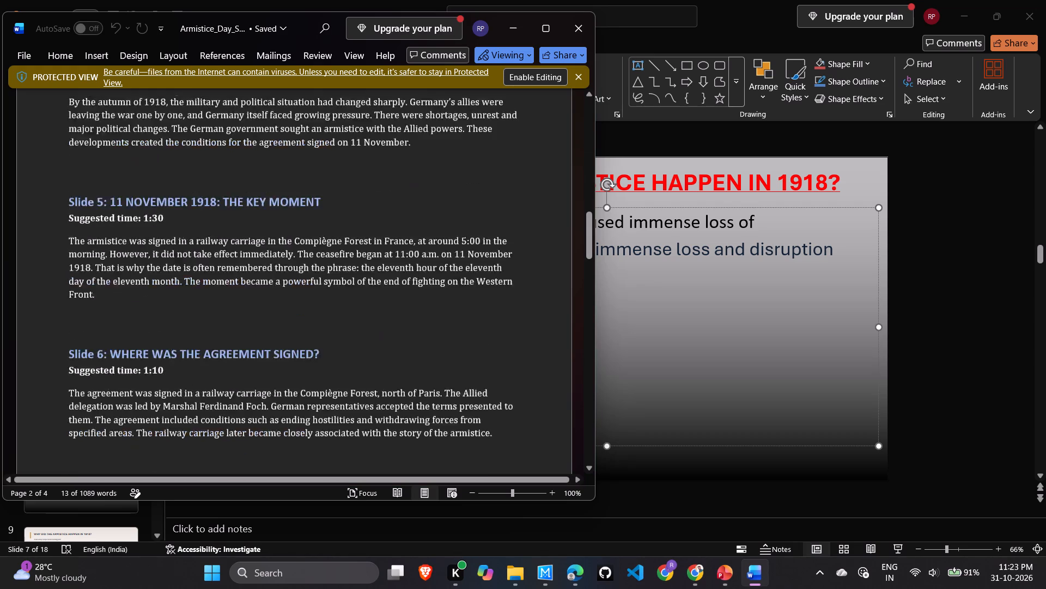
{"action": "scroll", "coordinate": [247, 342], "scroll_direction": "down", "scroll_amount": 3}
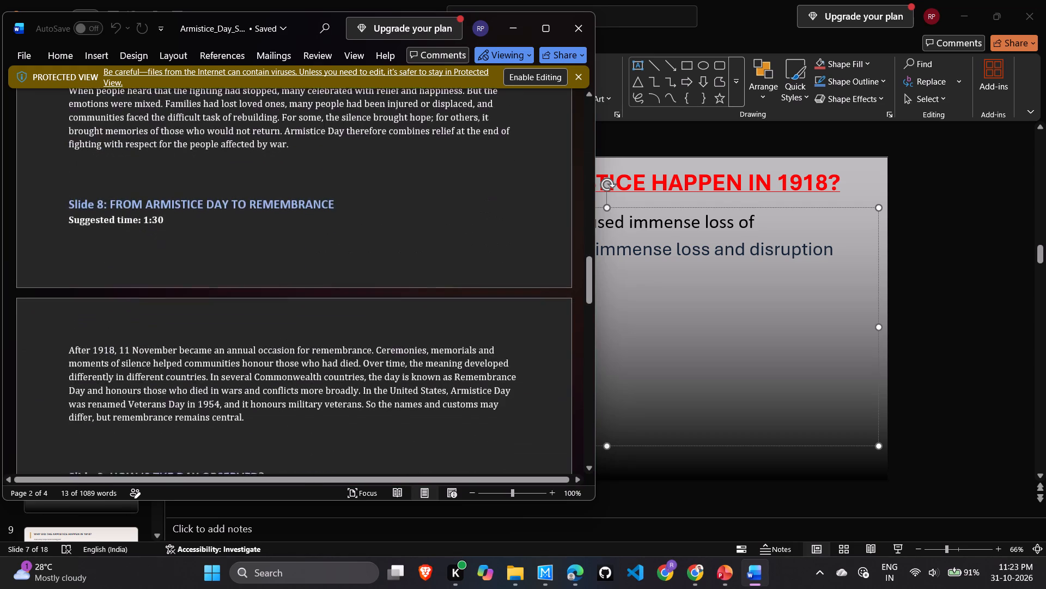
{"action": "scroll", "coordinate": [247, 342], "scroll_direction": "down", "scroll_amount": 5}
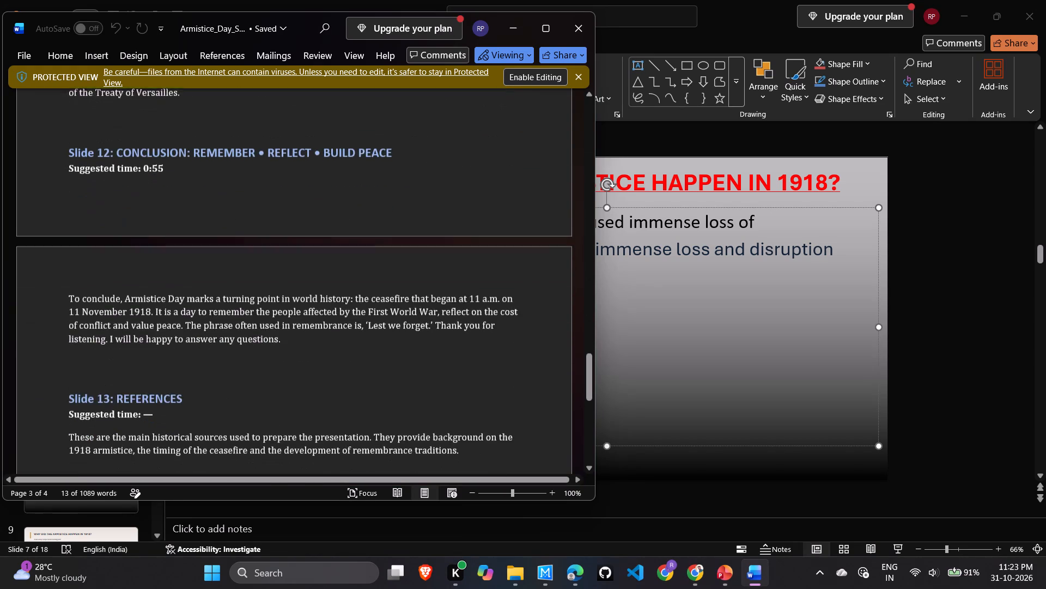
{"action": "scroll", "coordinate": [247, 342], "scroll_direction": "up", "scroll_amount": 5}
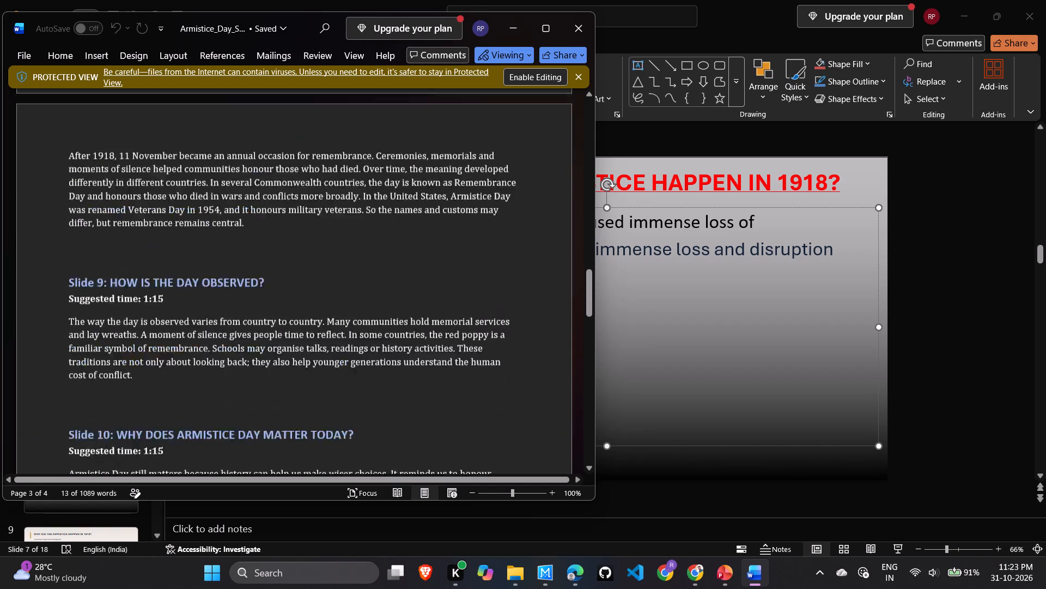
{"action": "scroll", "coordinate": [247, 342], "scroll_direction": "up", "scroll_amount": 3}
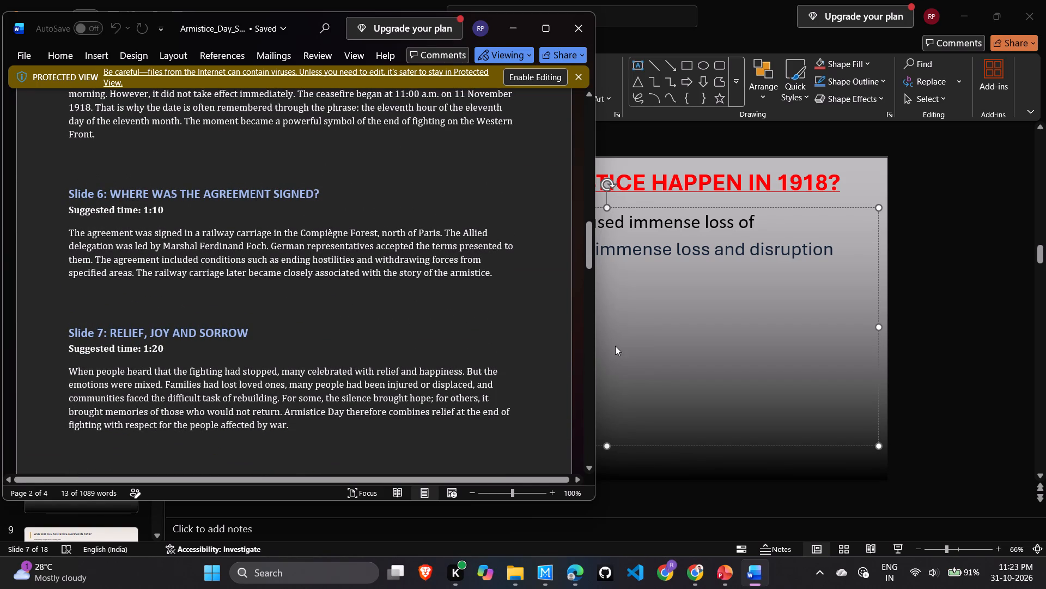
Return to PowerPoint and complete slide 7's first bullet with "human life and resources.".
{"action": "left_click", "coordinate": [629, 336]}
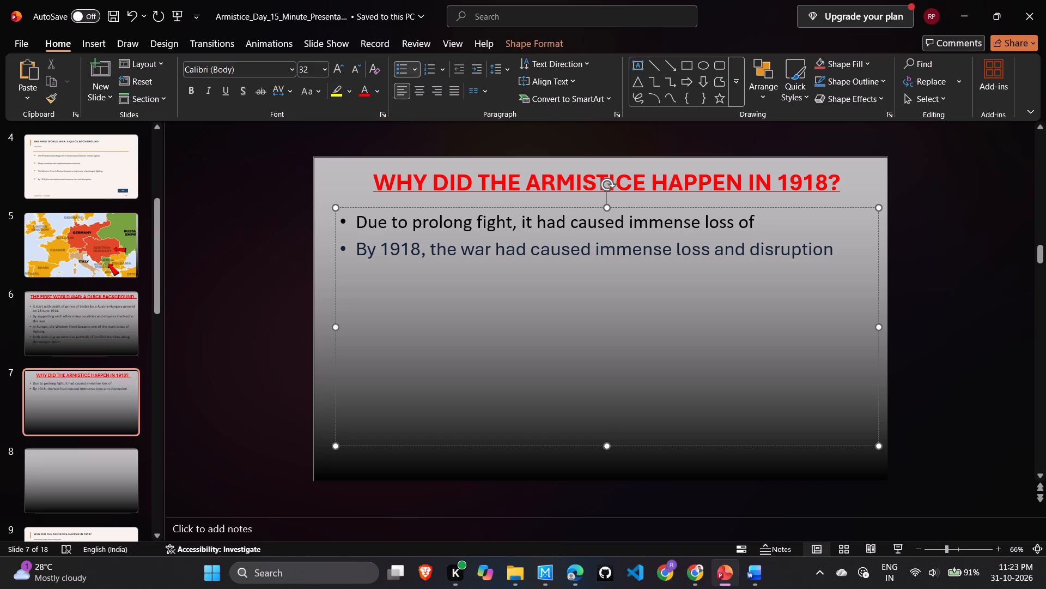
{"action": "type", "text": "human"}
{"action": "key", "text": "space"}
{"action": "type", "text": "lis"}
{"action": "key", "text": "BackSpace"}
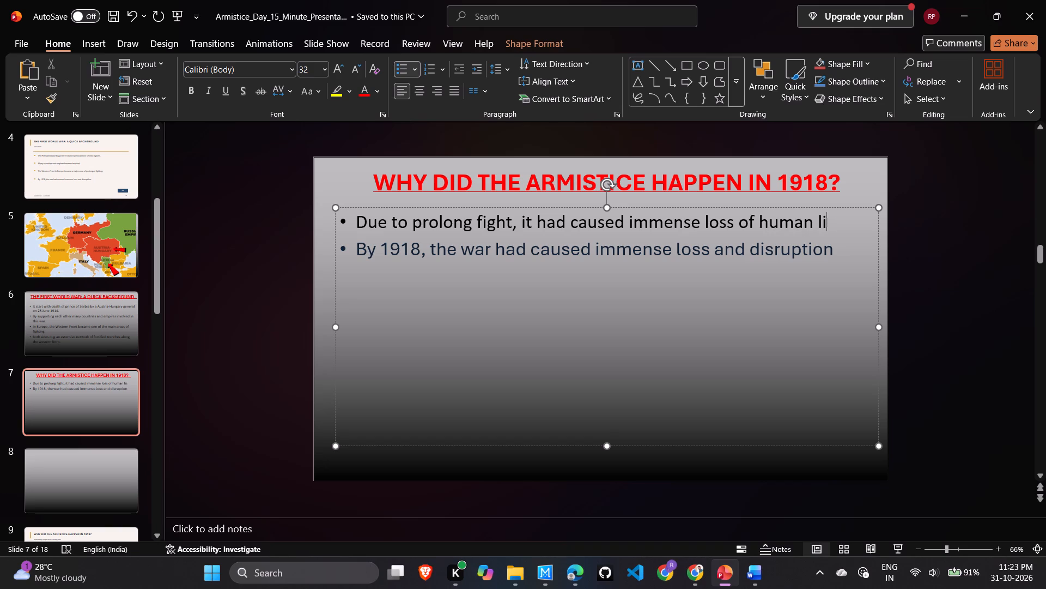
{"action": "type", "text": "fe"}
{"action": "key", "text": "space"}
{"action": "type", "text": "and"}
{"action": "key", "text": "space"}
{"action": "type", "text": "er"}
{"action": "key", "text": "BackSpace"}
{"action": "key", "text": "BackSpace"}
{"action": "type", "text": "resource"}
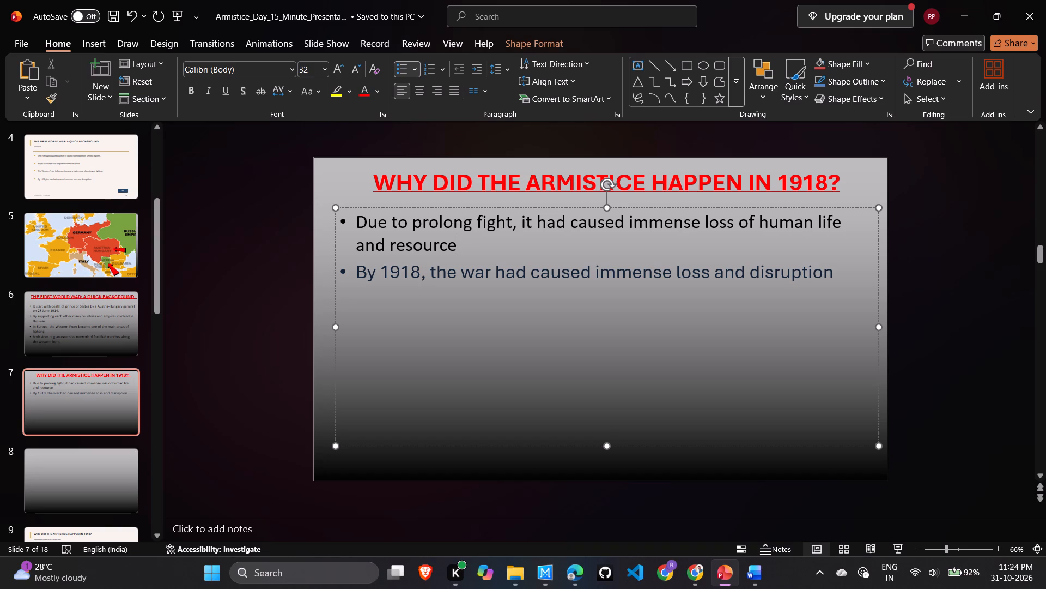
{"action": "key", "text": "s"}
{"action": "key", "text": "period"}
Delete the pasted "By 1918" sentence from slide 7 and start an empty second bullet in its place.
{"action": "left_click", "coordinate": [837, 272]}
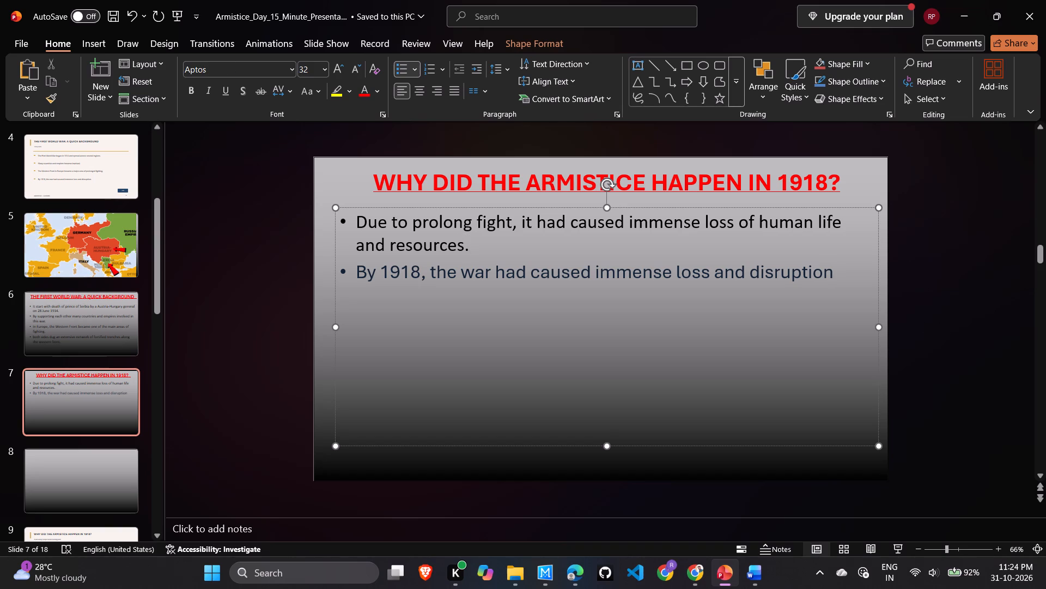
{"action": "key", "text": "BackSpace"}
{"action": "key", "text": "BackSpace"}
{"action": "key", "text": "BackSpace"}
{"action": "key", "text": "BackSpace"}
{"action": "key", "text": "BackSpace"}
{"action": "key", "text": "BackSpace"}
{"action": "key", "text": "BackSpace"}
{"action": "key", "text": "BackSpace"}
{"action": "key", "text": "BackSpace"}
{"action": "key", "text": "BackSpace"}
{"action": "key", "text": "BackSpace"}
{"action": "key", "text": "BackSpace"}
{"action": "key", "text": "BackSpace"}
{"action": "key", "text": "BackSpace"}
{"action": "key", "text": "BackSpace"}
{"action": "key", "text": "BackSpace"}
{"action": "key", "text": "BackSpace"}
{"action": "key", "text": "BackSpace"}
{"action": "key", "text": "BackSpace"}
{"action": "key", "text": "BackSpace"}
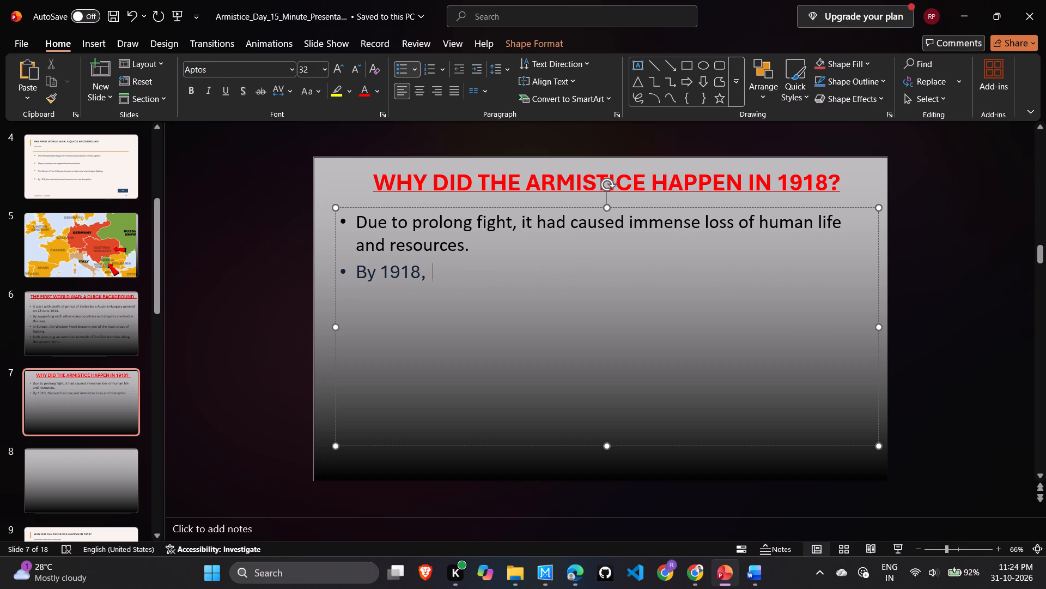
{"action": "key", "text": "BackSpace"}
{"action": "key", "text": "BackSpace"}
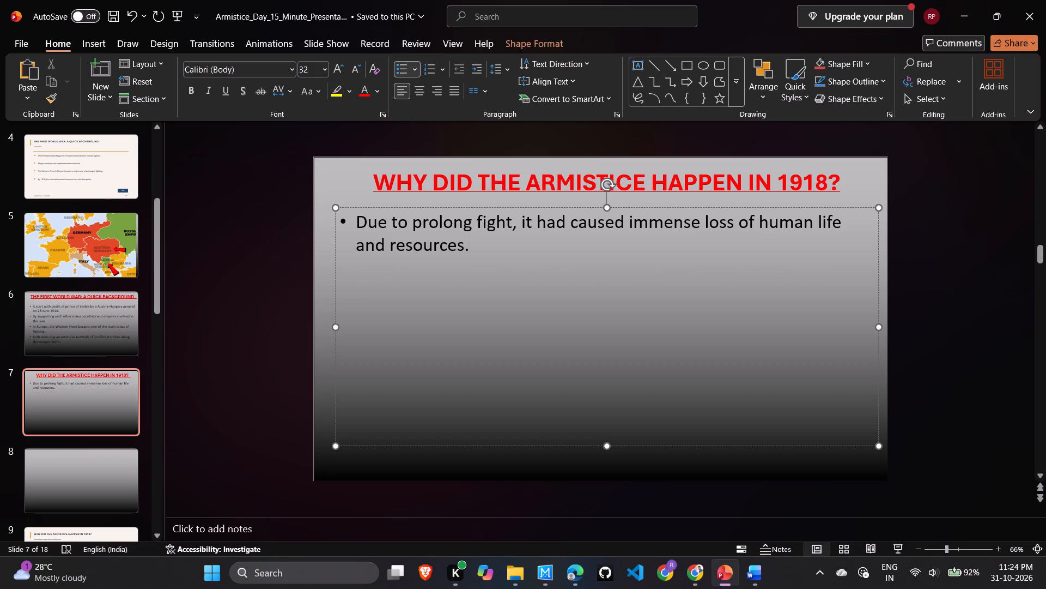
{"action": "key", "text": "Return"}
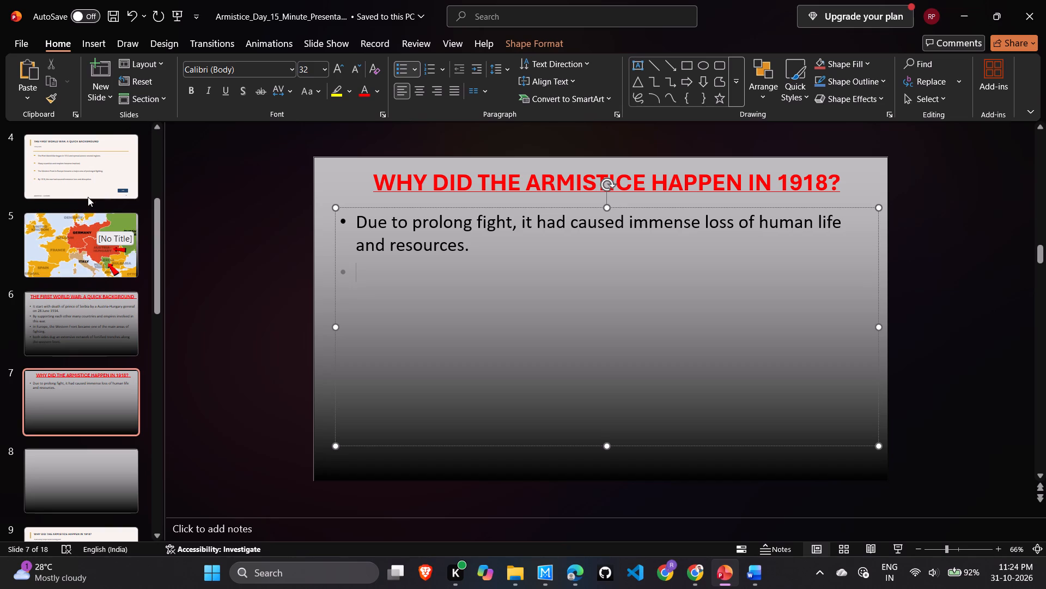
Cut the old cream-coloured slide 4, "The First World War: A Quick Background", from the presentation.
{"action": "left_click", "coordinate": [72, 175]}
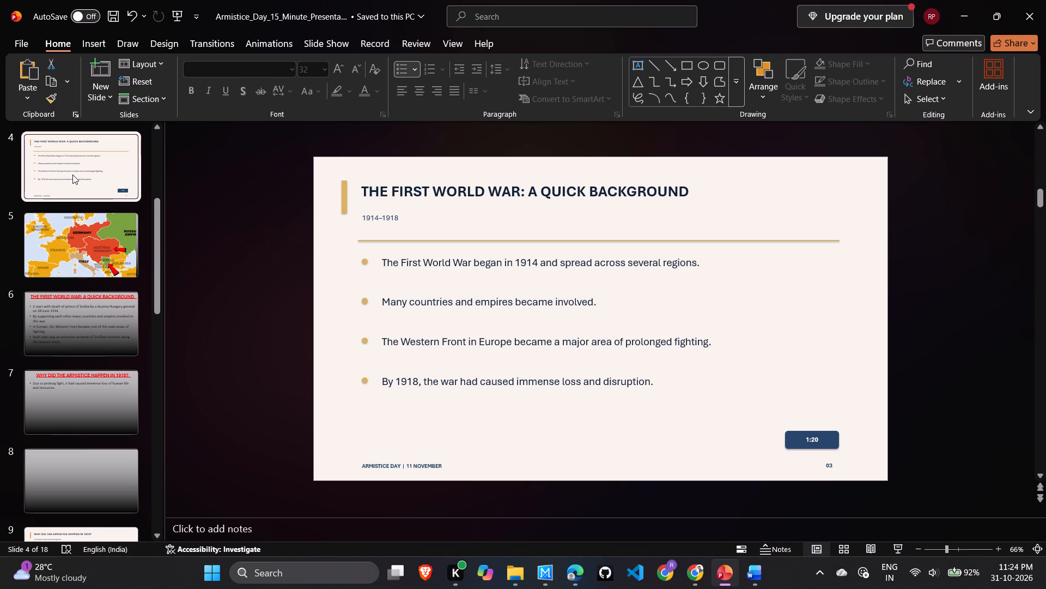
{"action": "right_click", "coordinate": [42, 188]}
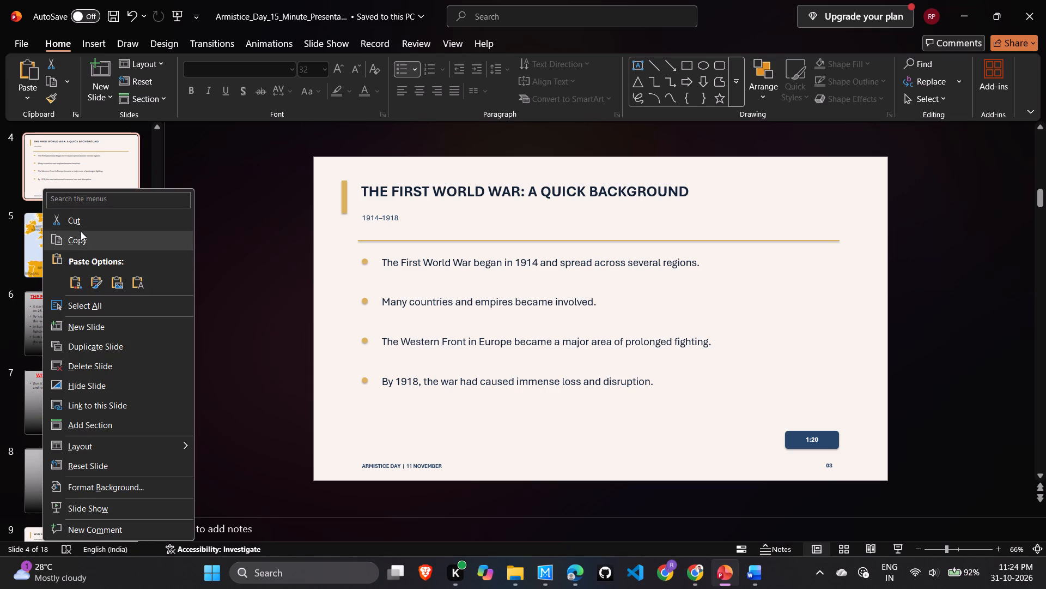
{"action": "left_click", "coordinate": [81, 224]}
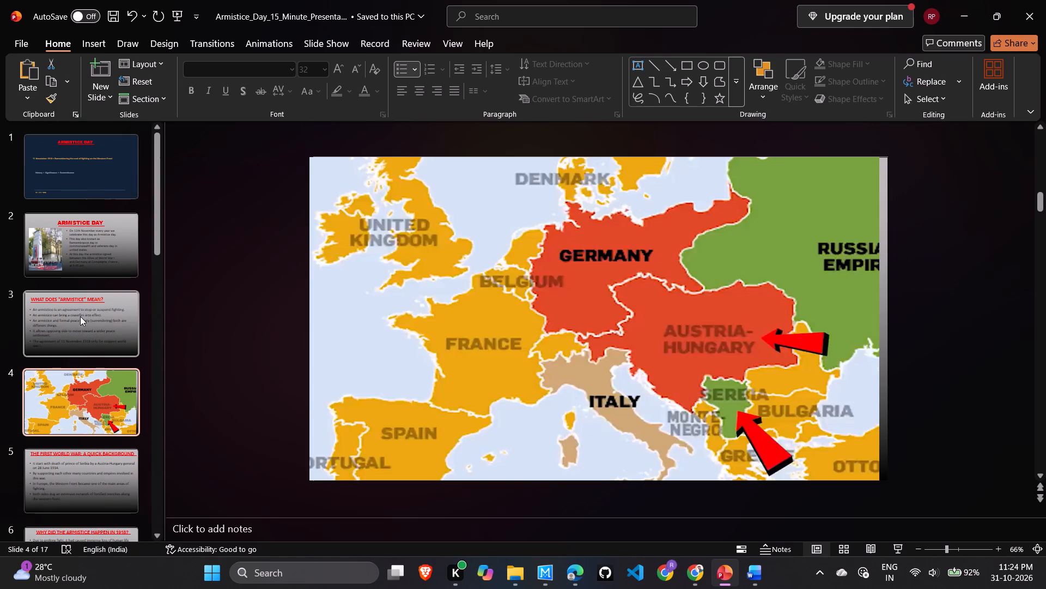
Copy the "By autumn 1918, Germany and its allies were under severe pressure." sentence from slide 8 into slide 6 as its second bullet.
{"action": "left_click", "coordinate": [95, 502]}
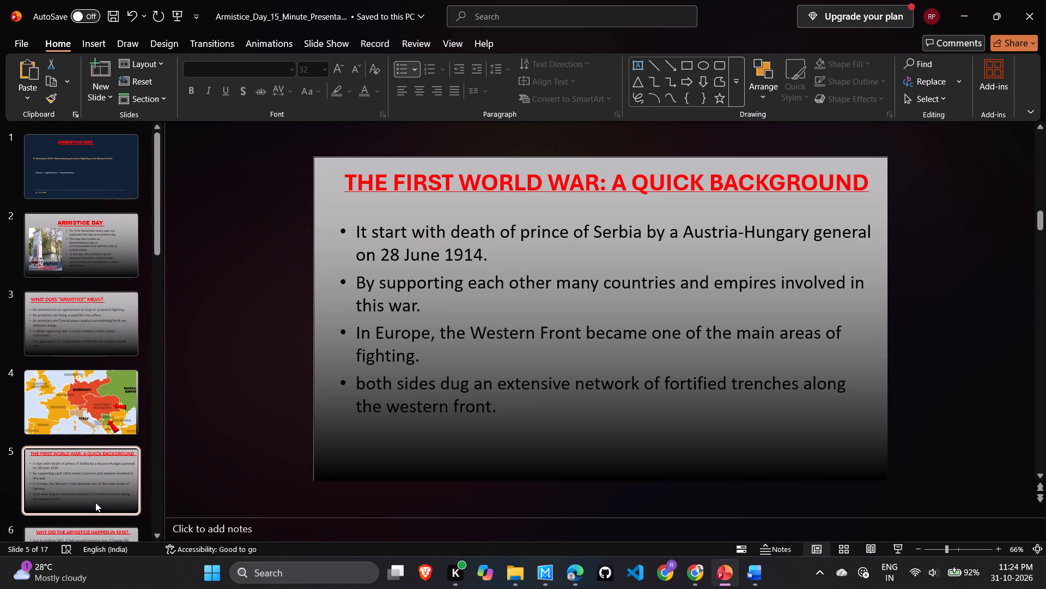
{"action": "scroll", "coordinate": [95, 502], "scroll_direction": "down", "scroll_amount": 1}
{"action": "left_click", "coordinate": [95, 451]}
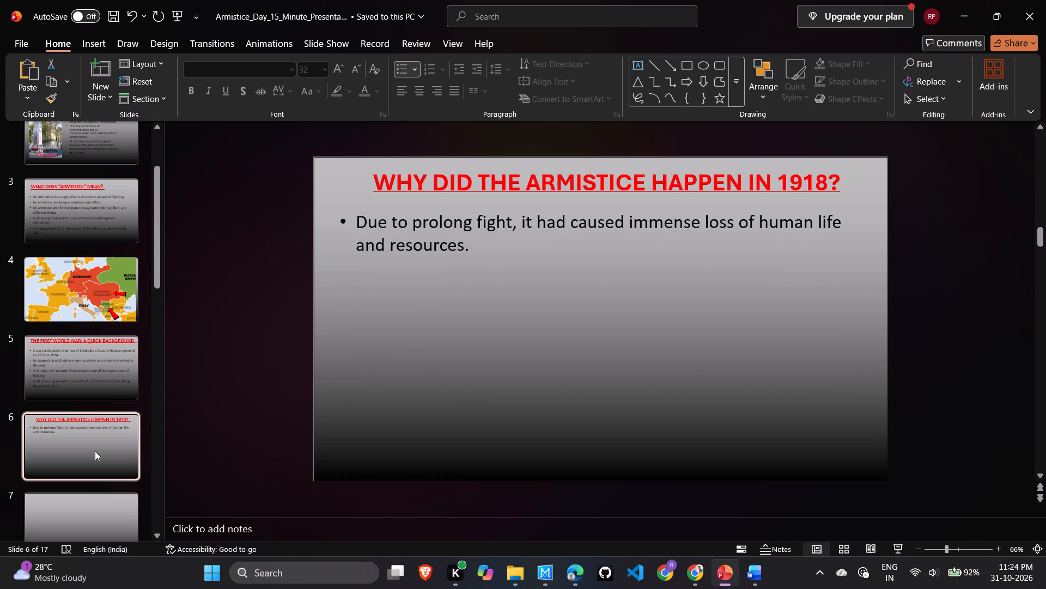
{"action": "scroll", "coordinate": [95, 451], "scroll_direction": "down", "scroll_amount": 1}
{"action": "left_click", "coordinate": [81, 317]}
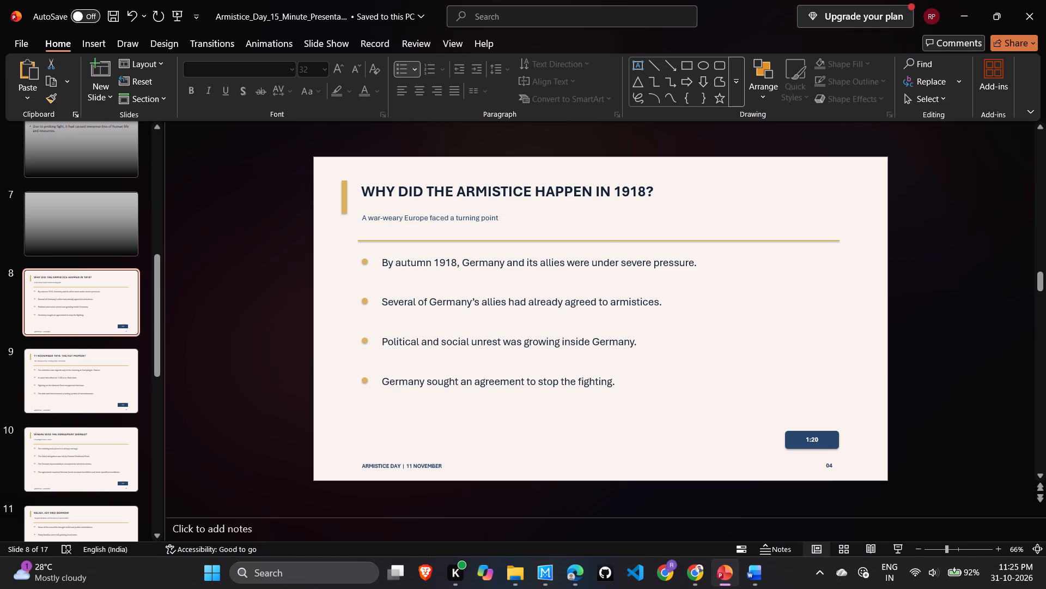
{"action": "left_click_drag", "start_coordinate": [385, 260], "coordinate": [659, 246]}
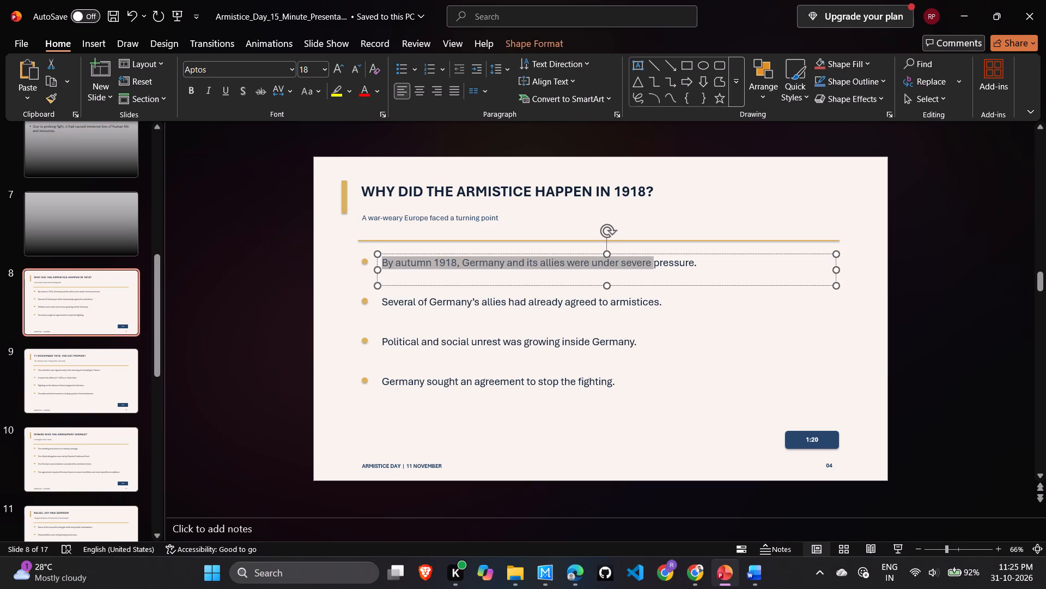
{"action": "left_click_drag", "start_coordinate": [659, 246], "coordinate": [697, 262]}
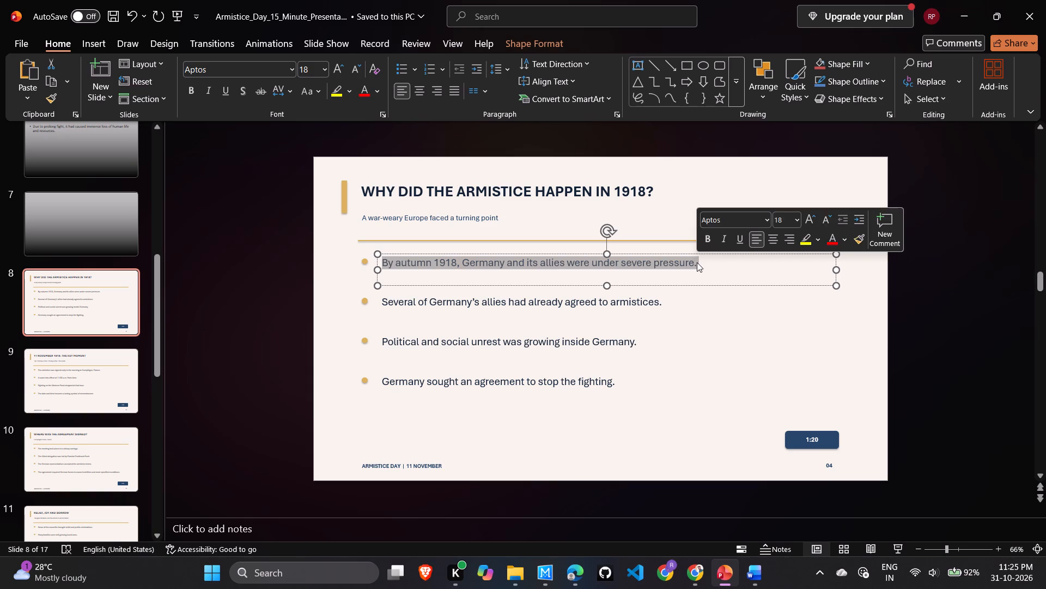
{"action": "key", "text": "ctrl+c"}
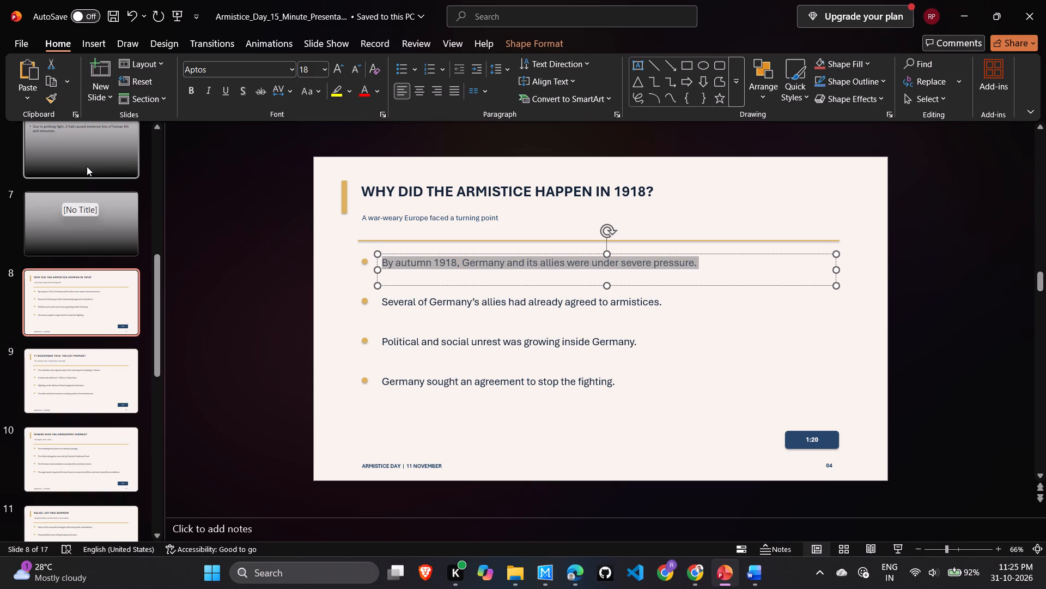
{"action": "left_click", "coordinate": [89, 164]}
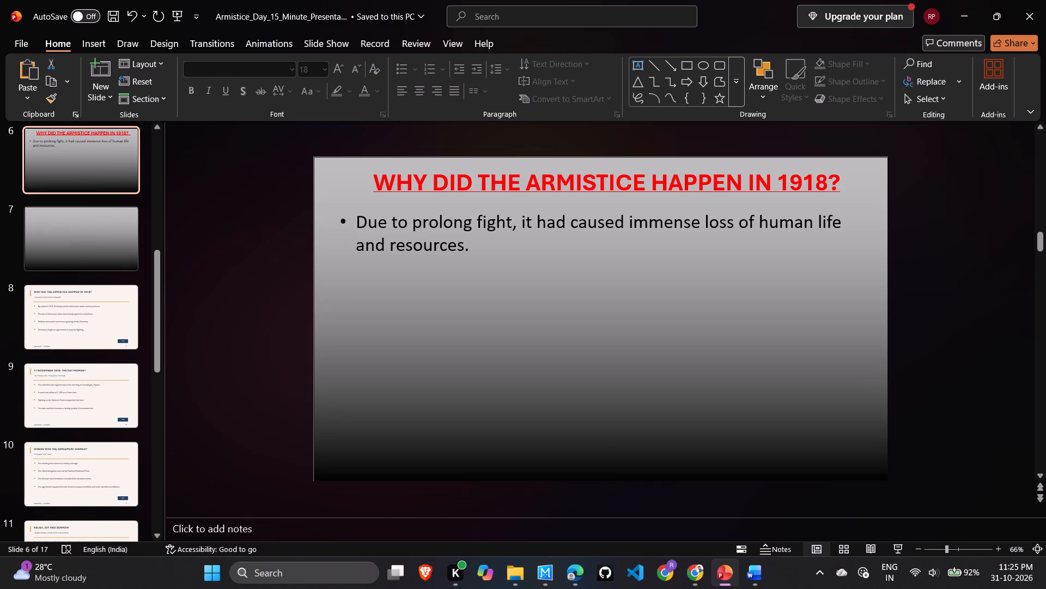
{"action": "left_click", "coordinate": [497, 254]}
{"action": "key", "text": "Return"}
{"action": "key", "text": "ctrl+v"}
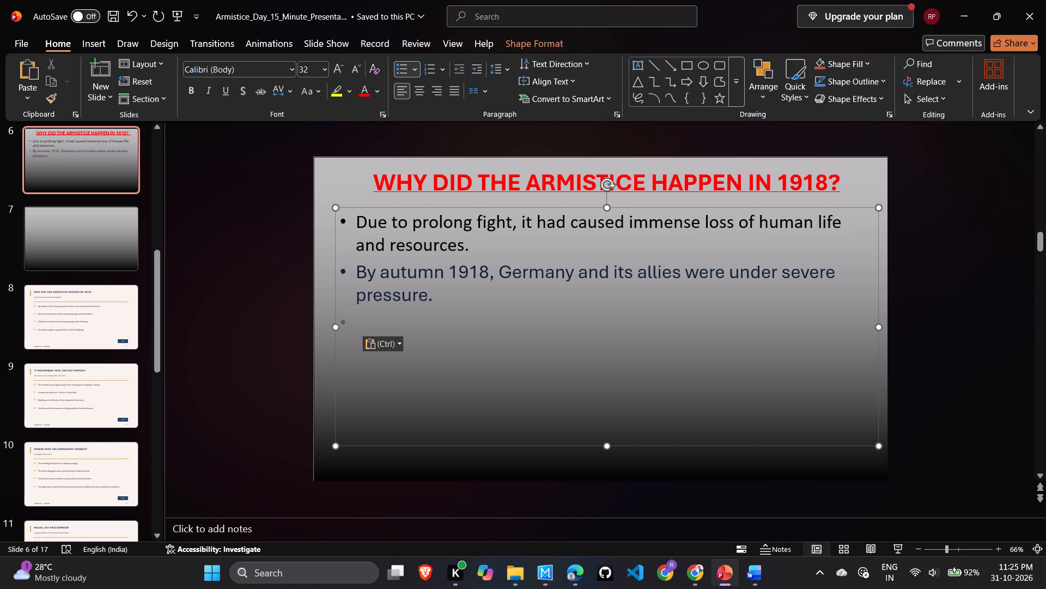
Insert a new bullet above the pasted sentence on slide 6, starting with "By autumn 1918, Germany and its allies".
{"action": "left_click", "coordinate": [497, 254]}
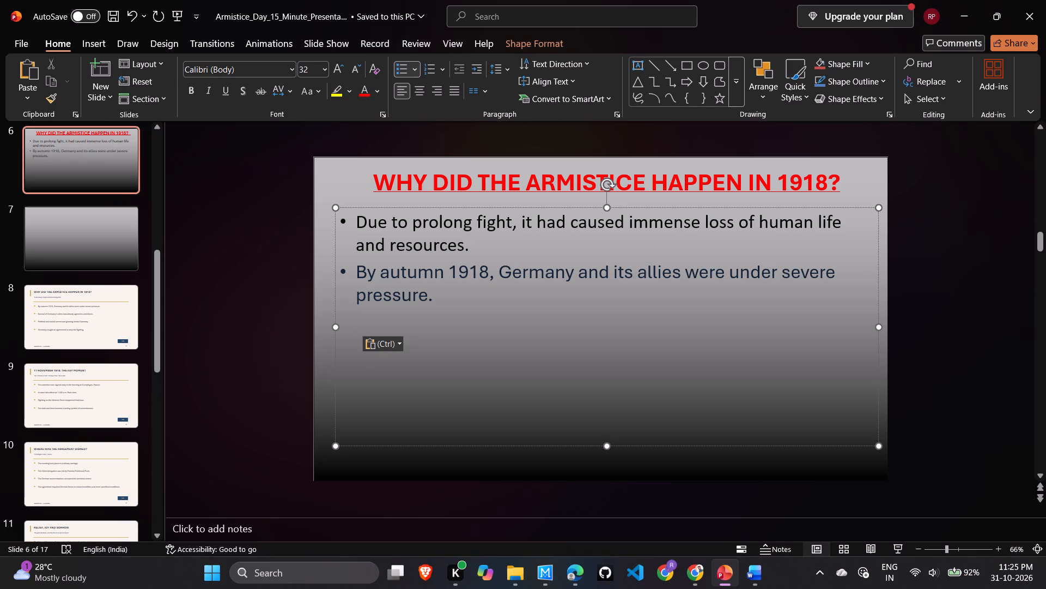
{"action": "key", "text": "Return"}
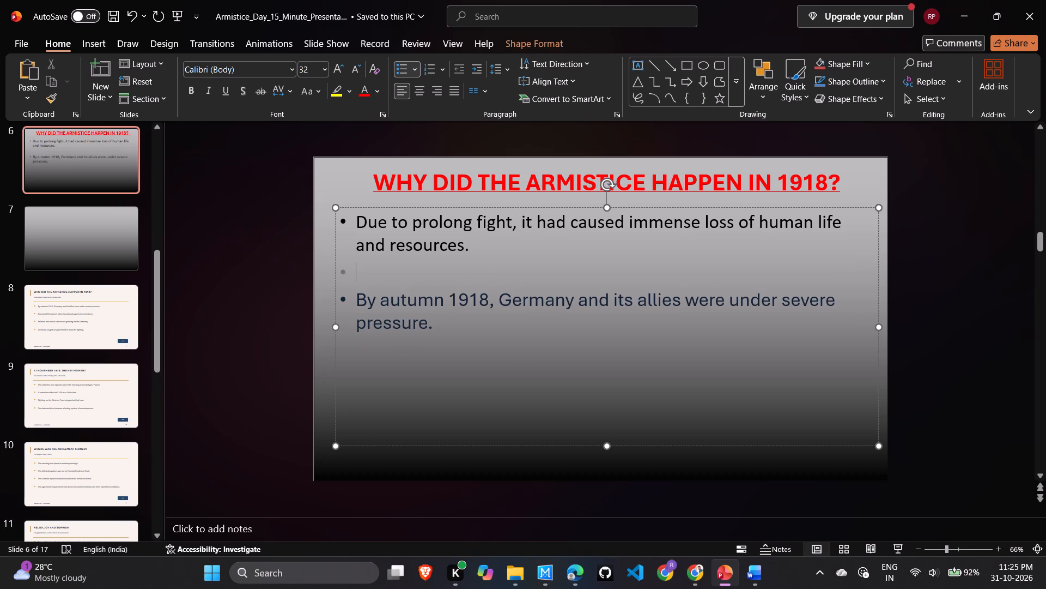
{"action": "key", "text": "b"}
{"action": "key", "text": "y"}
{"action": "key", "text": "space"}
{"action": "type", "text": "autum"}
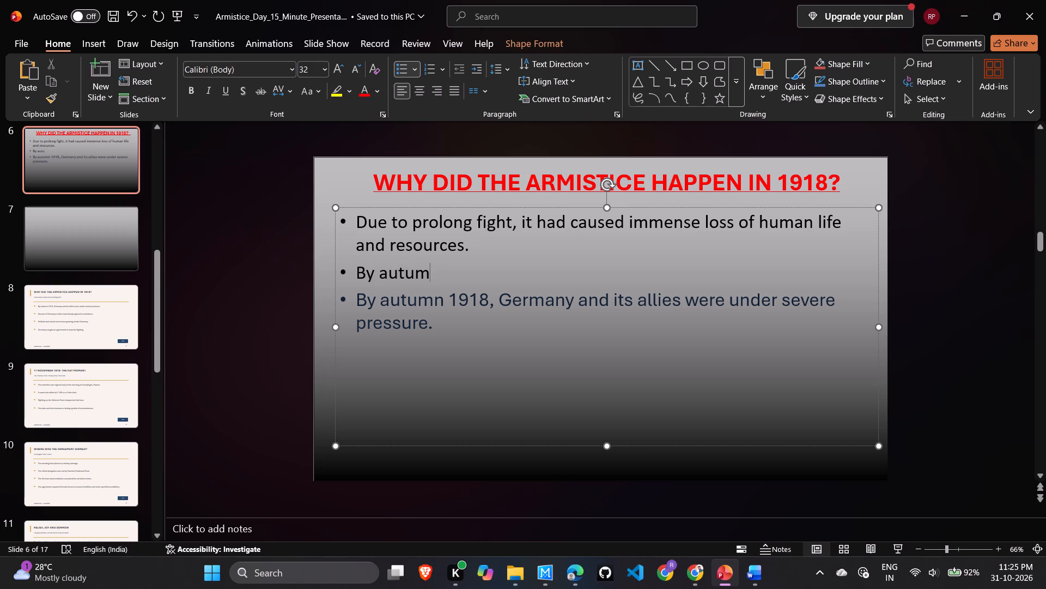
{"action": "type", "text": "n 1918"}
{"action": "key", "text": "space"}
{"action": "key", "text": "BackSpace"}
{"action": "type", "text": ","}
{"action": "key", "text": "space"}
{"action": "type", "text": "ger"}
{"action": "type", "text": "many"}
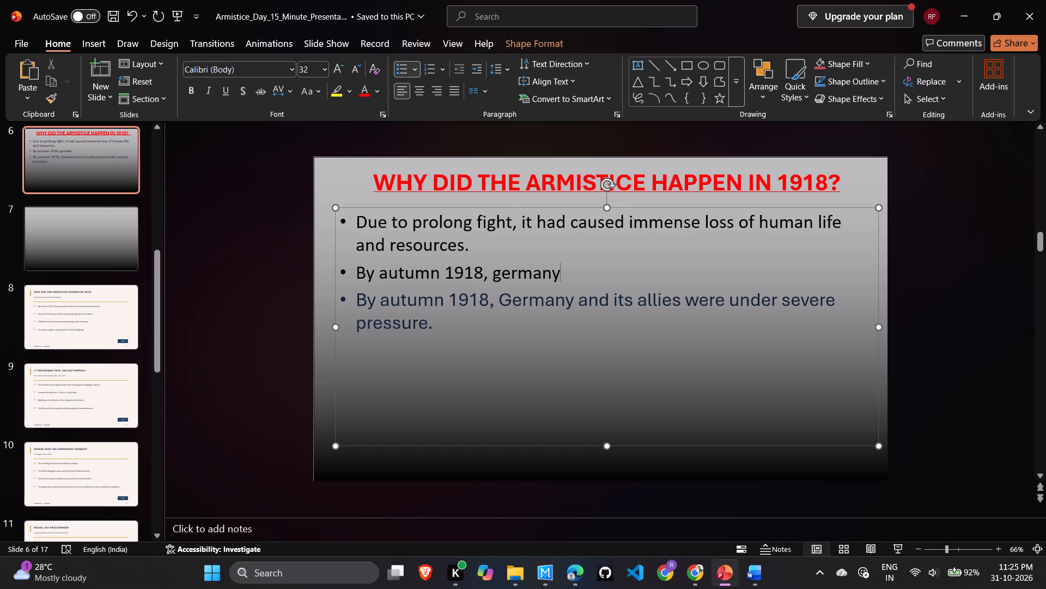
{"action": "key", "text": "space"}
{"action": "type", "text": "and its allies"}
{"action": "key", "text": "space"}
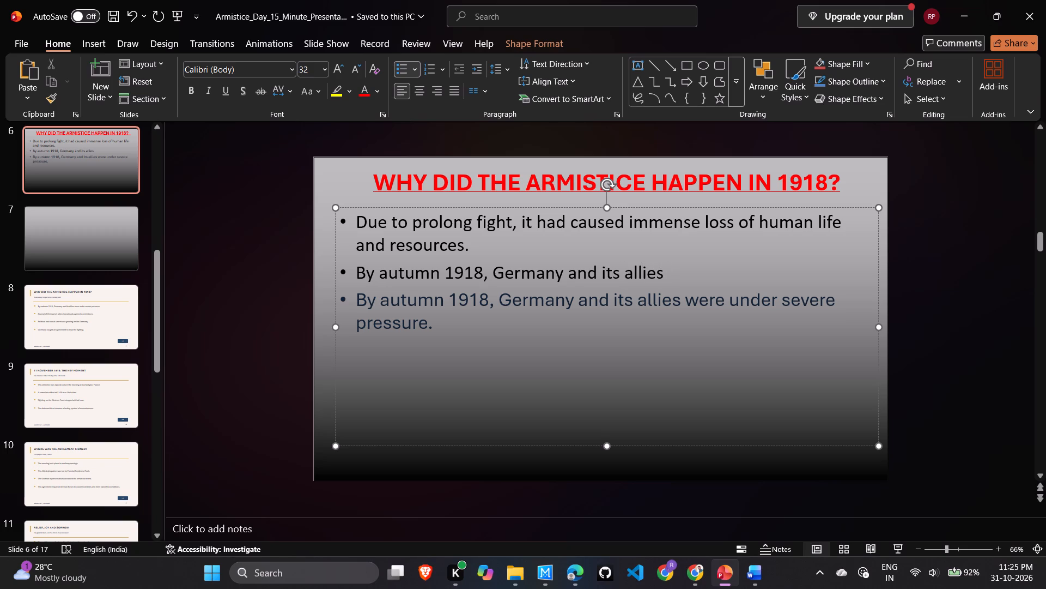
Continue slide 6's new second bullet with "were tired of this long lasting fight".
{"action": "type", "text": "were"}
{"action": "key", "text": "space"}
{"action": "type", "text": "tit"}
{"action": "key", "text": "BackSpace"}
{"action": "type", "text": "red"}
{"action": "key", "text": "space"}
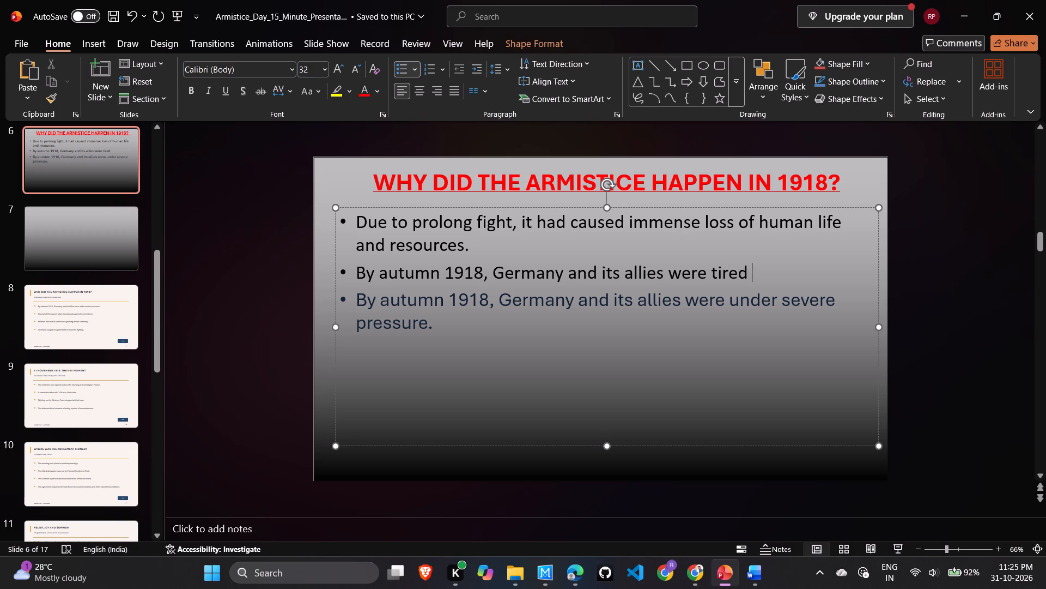
{"action": "type", "text": "of"}
{"action": "key", "text": "space"}
{"action": "key", "text": "f"}
{"action": "key", "text": "i"}
{"action": "key", "text": "BackSpace"}
{"action": "key", "text": "BackSpace"}
{"action": "type", "text": "this"}
{"action": "key", "text": "space"}
{"action": "type", "text": "long lasting"}
{"action": "key", "text": "space"}
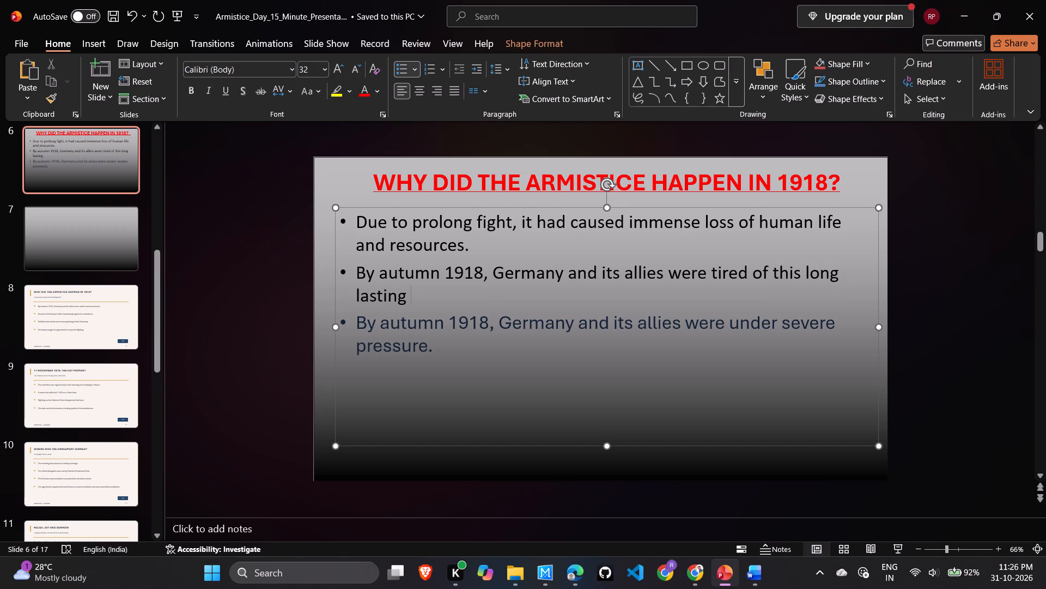
{"action": "key", "text": "BackSpace"}
{"action": "key", "text": "BackSpace"}
{"action": "key", "text": "BackSpace"}
{"action": "type", "text": "ng dight"}
{"action": "key", "text": "BackSpace"}
{"action": "key", "text": "BackSpace"}
{"action": "key", "text": "BackSpace"}
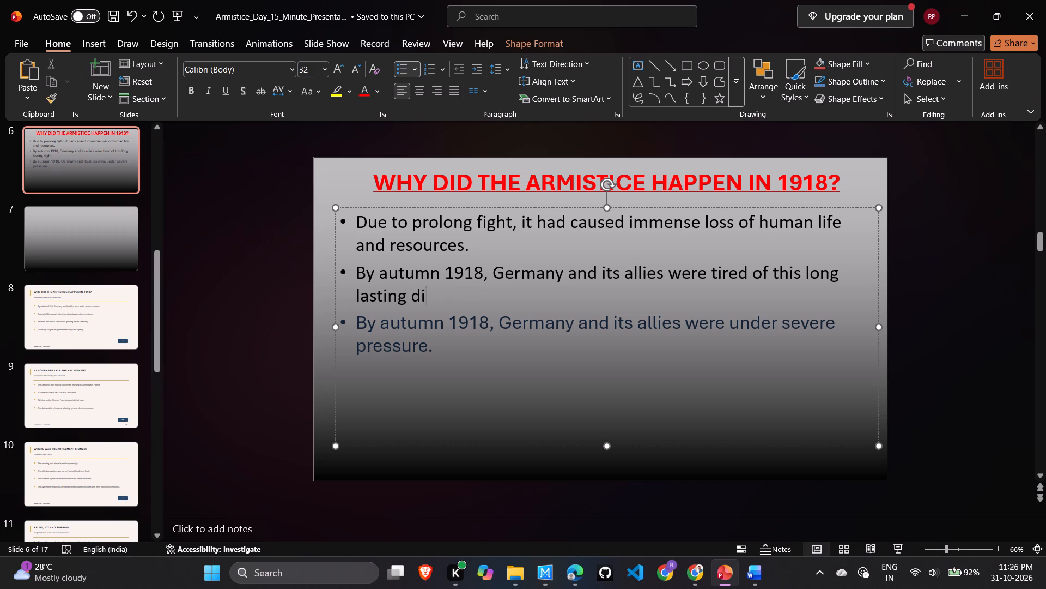
{"action": "key", "text": "BackSpace"}
{"action": "key", "text": "BackSpace"}
{"action": "type", "text": "fi"}
{"action": "type", "text": "ght"}
{"action": "key", "text": "space"}
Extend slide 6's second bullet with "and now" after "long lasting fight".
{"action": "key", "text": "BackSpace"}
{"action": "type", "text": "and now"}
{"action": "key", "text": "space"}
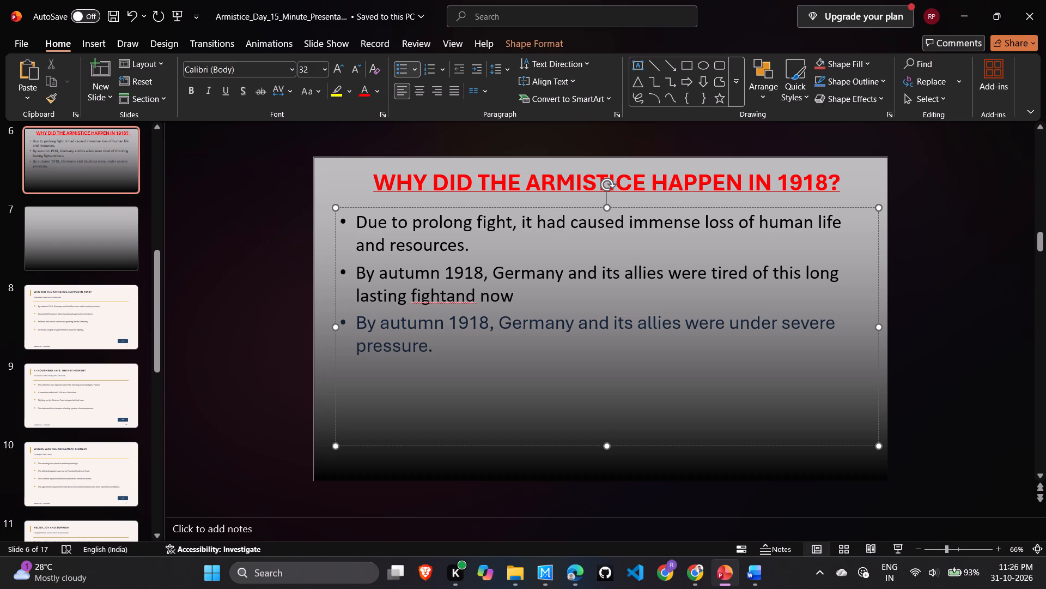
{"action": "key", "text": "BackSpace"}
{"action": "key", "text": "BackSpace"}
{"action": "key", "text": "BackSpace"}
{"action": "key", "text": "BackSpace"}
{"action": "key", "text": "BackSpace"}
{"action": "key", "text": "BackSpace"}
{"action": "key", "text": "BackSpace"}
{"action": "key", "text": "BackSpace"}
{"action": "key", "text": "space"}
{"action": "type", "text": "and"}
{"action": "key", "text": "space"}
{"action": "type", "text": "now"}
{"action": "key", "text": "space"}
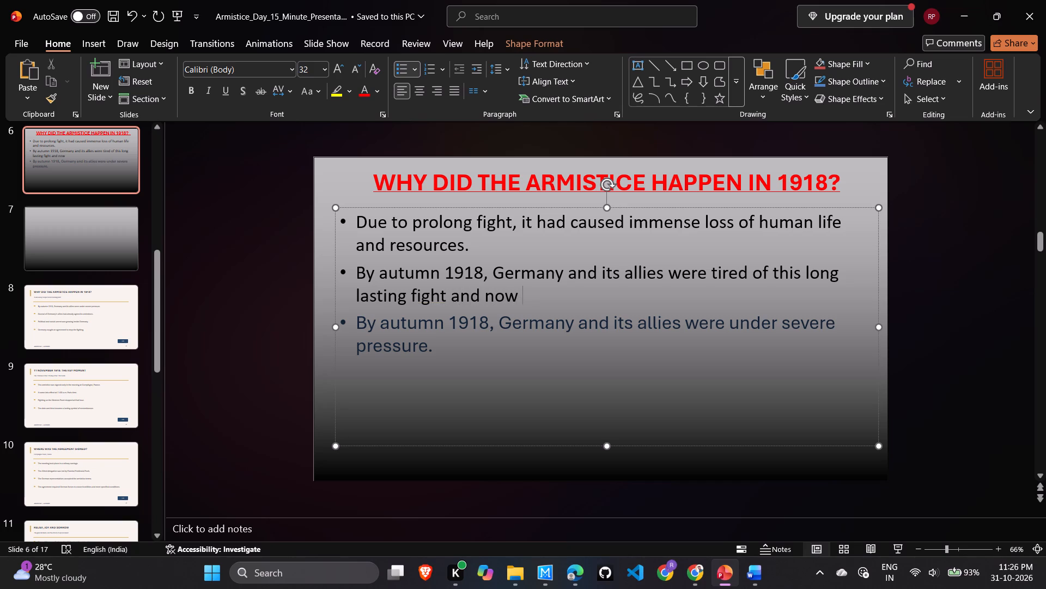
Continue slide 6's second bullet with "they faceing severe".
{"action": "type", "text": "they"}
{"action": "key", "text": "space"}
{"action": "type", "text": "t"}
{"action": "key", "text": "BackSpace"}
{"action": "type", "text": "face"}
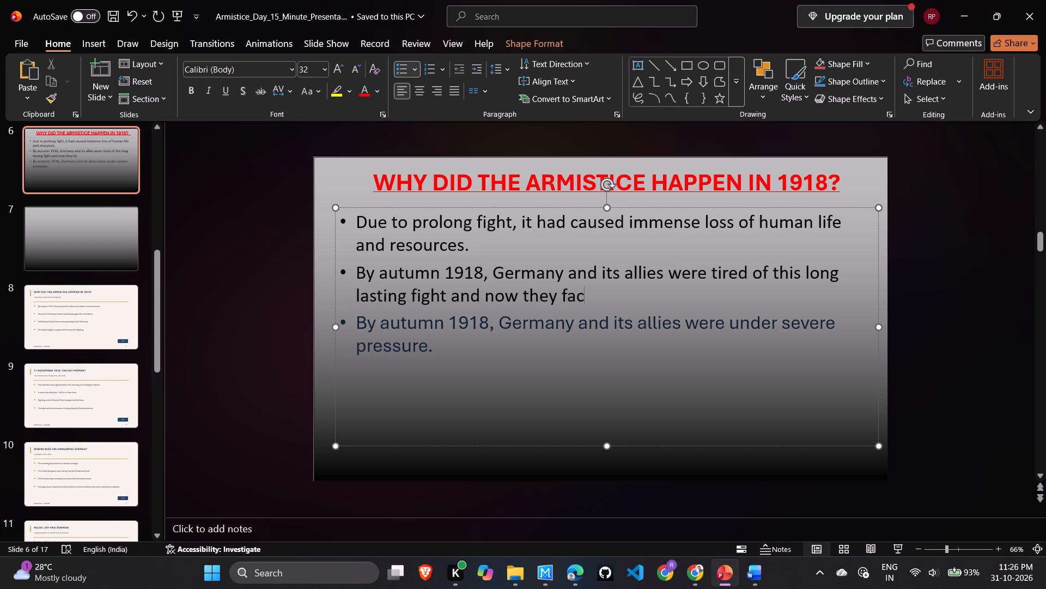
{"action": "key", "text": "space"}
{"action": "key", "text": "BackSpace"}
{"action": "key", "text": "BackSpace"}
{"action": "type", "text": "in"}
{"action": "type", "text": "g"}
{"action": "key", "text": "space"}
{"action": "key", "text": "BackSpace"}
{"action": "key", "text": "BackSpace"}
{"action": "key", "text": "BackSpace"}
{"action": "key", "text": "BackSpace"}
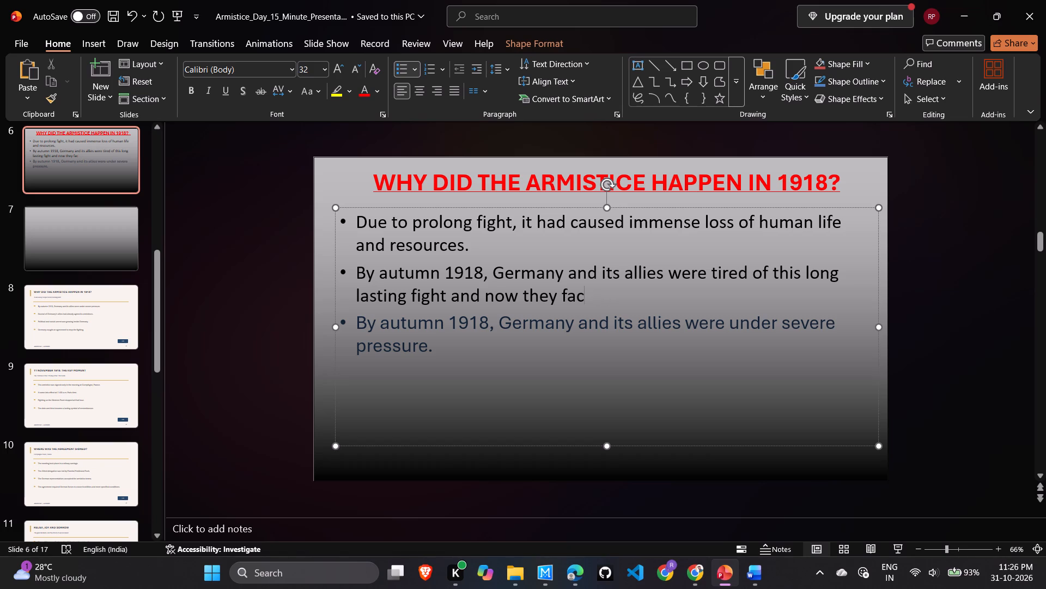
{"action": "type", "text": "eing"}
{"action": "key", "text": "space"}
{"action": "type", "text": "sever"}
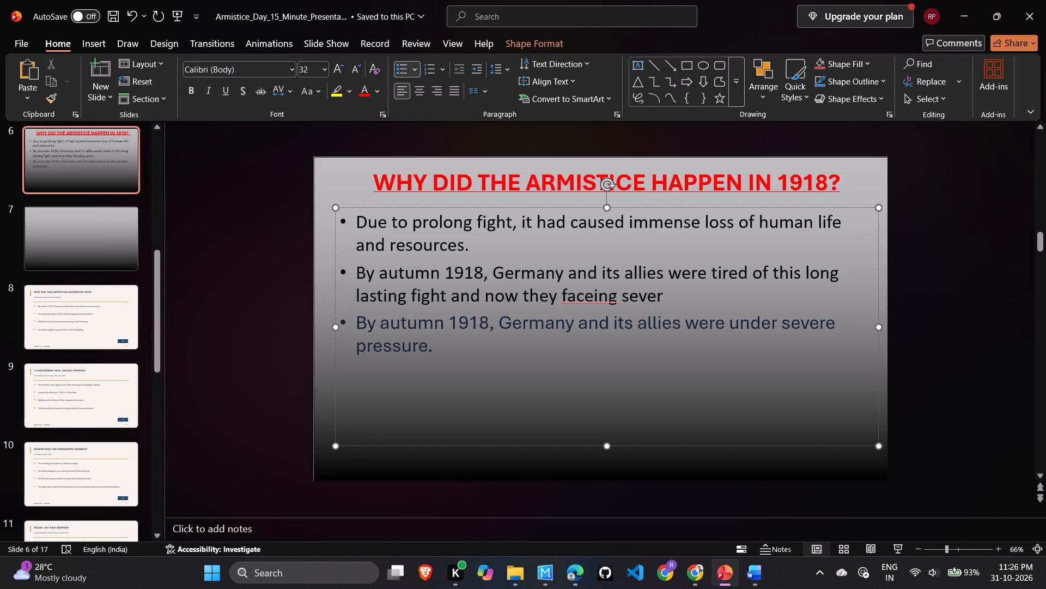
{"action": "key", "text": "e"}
Replace everything after "Germany and its allies were" in slide 6's second bullet with "under severe pressure.".
{"action": "key", "text": "BackSpace"}
{"action": "key", "text": "BackSpace"}
{"action": "key", "text": "BackSpace"}
{"action": "key", "text": "BackSpace"}
{"action": "key", "text": "BackSpace"}
{"action": "key", "text": "BackSpace"}
{"action": "key", "text": "BackSpace"}
{"action": "key", "text": "BackSpace"}
{"action": "key", "text": "BackSpace"}
{"action": "key", "text": "BackSpace"}
{"action": "key", "text": "BackSpace"}
{"action": "key", "text": "BackSpace"}
{"action": "key", "text": "BackSpace"}
{"action": "key", "text": "BackSpace"}
{"action": "key", "text": "BackSpace"}
{"action": "key", "text": "BackSpace"}
{"action": "key", "text": "BackSpace"}
{"action": "key", "text": "BackSpace"}
{"action": "key", "text": "BackSpace"}
{"action": "key", "text": "BackSpace"}
{"action": "key", "text": "BackSpace"}
{"action": "key", "text": "BackSpace"}
{"action": "key", "text": "BackSpace"}
{"action": "key", "text": "BackSpace"}
{"action": "key", "text": "BackSpace"}
{"action": "key", "text": "BackSpace"}
{"action": "key", "text": "BackSpace"}
{"action": "key", "text": "BackSpace"}
{"action": "key", "text": "BackSpace"}
{"action": "key", "text": "BackSpace"}
{"action": "key", "text": "BackSpace"}
{"action": "key", "text": "BackSpace"}
{"action": "key", "text": "BackSpace"}
{"action": "key", "text": "BackSpace"}
{"action": "key", "text": "BackSpace"}
{"action": "key", "text": "BackSpace"}
{"action": "key", "text": "BackSpace"}
{"action": "key", "text": "BackSpace"}
{"action": "key", "text": "BackSpace"}
{"action": "key", "text": "BackSpace"}
{"action": "key", "text": "BackSpace"}
{"action": "key", "text": "BackSpace"}
{"action": "key", "text": "BackSpace"}
{"action": "key", "text": "BackSpace"}
{"action": "key", "text": "BackSpace"}
{"action": "key", "text": "BackSpace"}
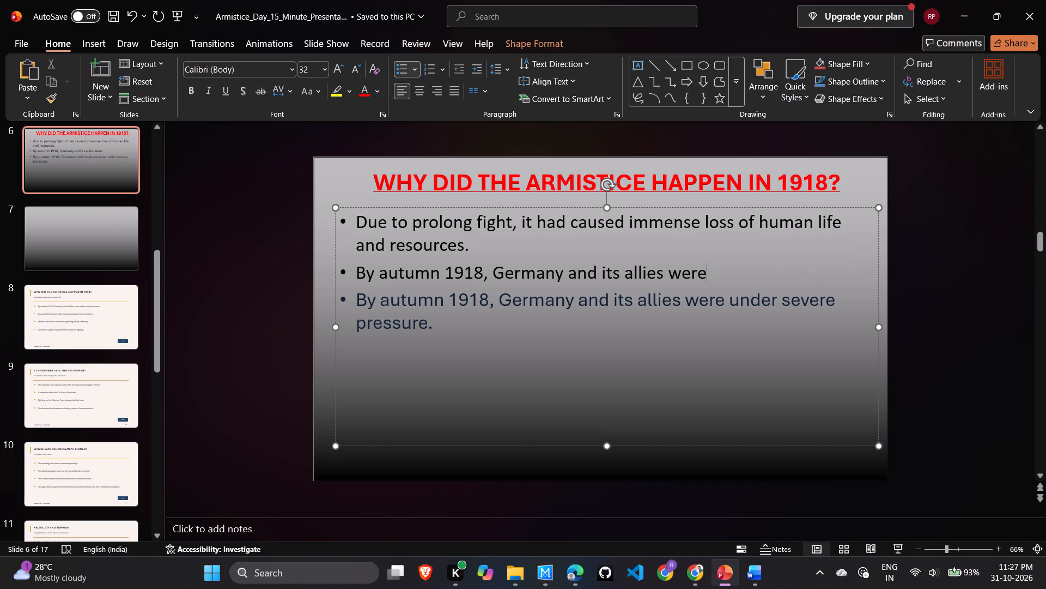
{"action": "key", "text": "space"}
{"action": "type", "text": "e"}
{"action": "key", "text": "BackSpace"}
{"action": "type", "text": "under sever"}
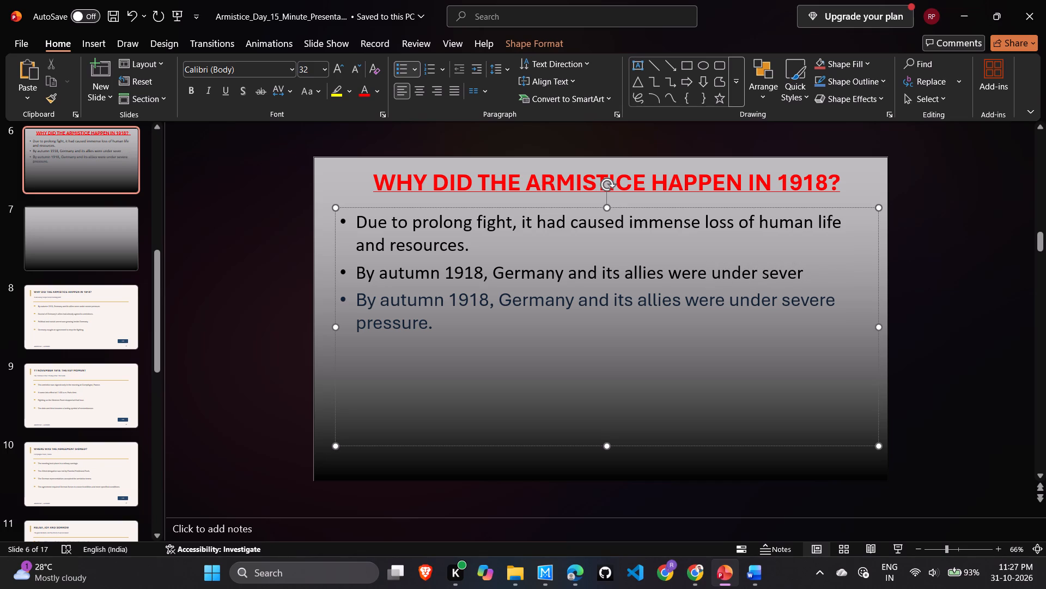
{"action": "type", "text": "e"}
{"action": "key", "text": "space"}
{"action": "type", "text": "pressure"}
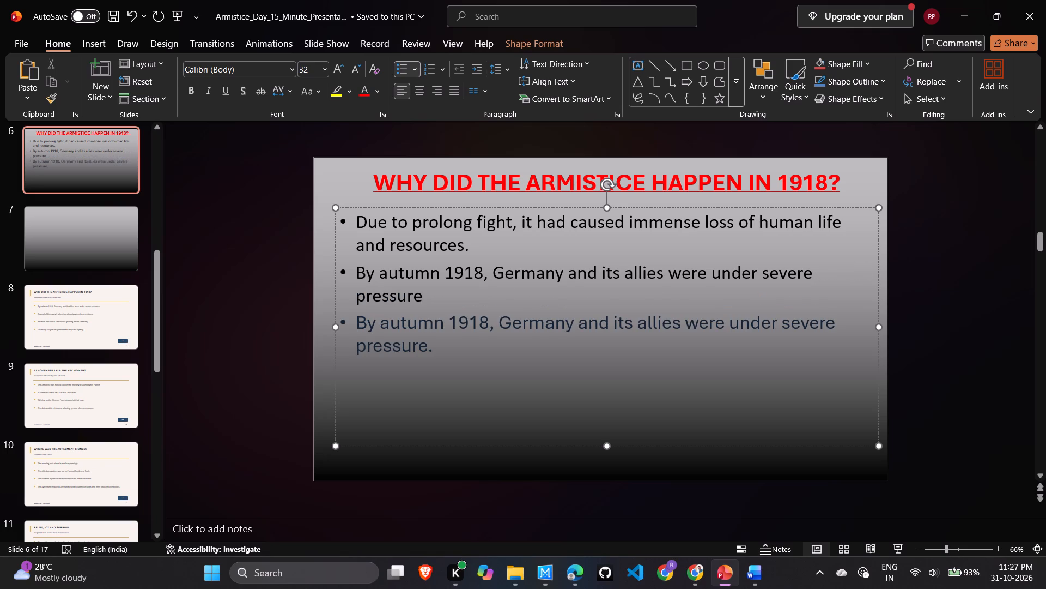
{"action": "key", "text": "period"}
Copy slide 8's "Political and social unrest was growing inside Germany." into slide 6 as the third bullet, leaving no blank bullet below it.
{"action": "key", "text": "Return"}
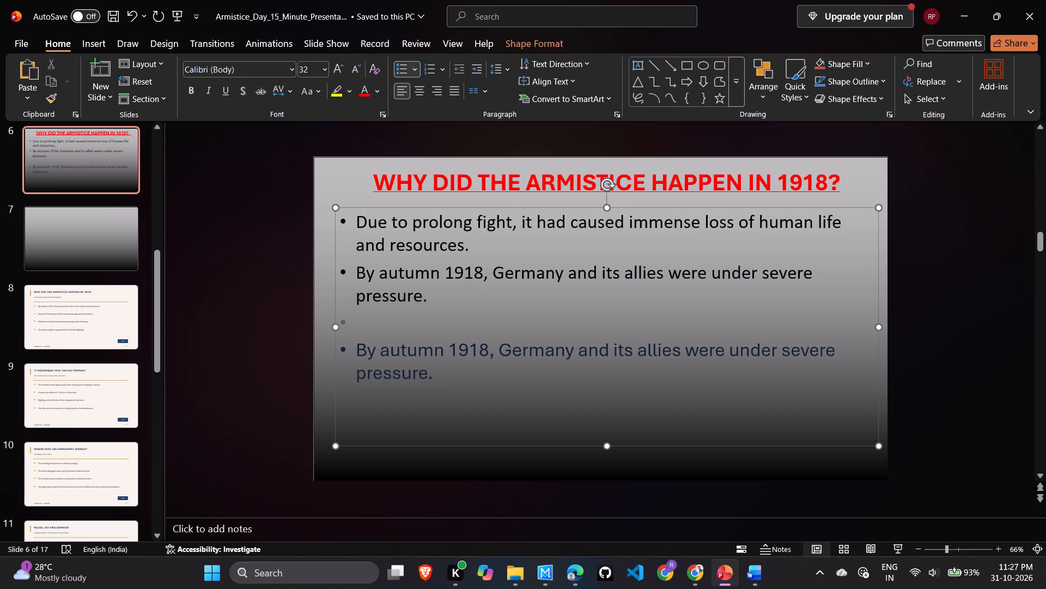
{"action": "left_click", "coordinate": [46, 320]}
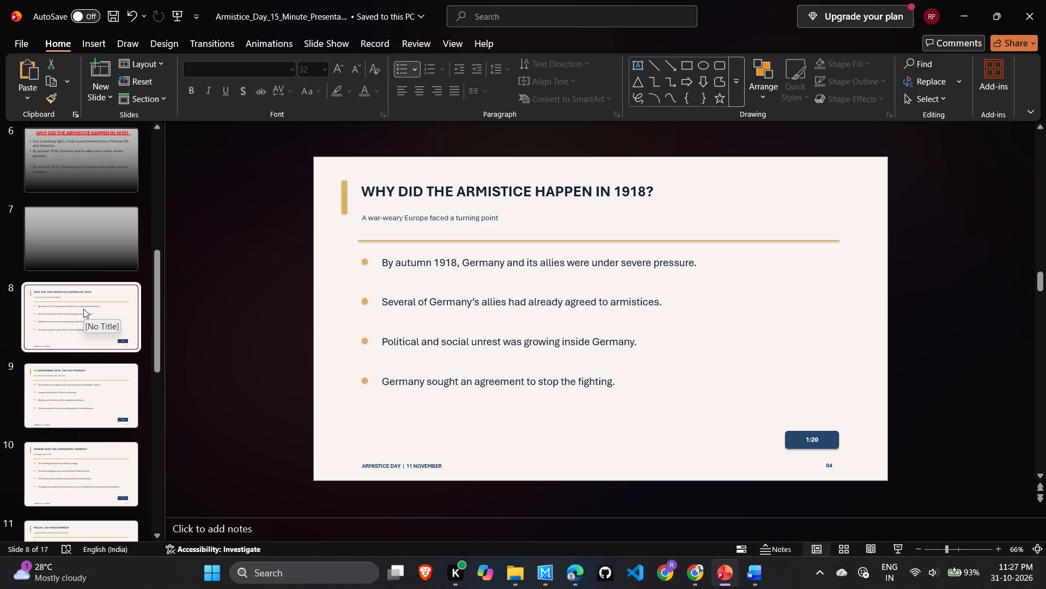
{"action": "left_click", "coordinate": [387, 339]}
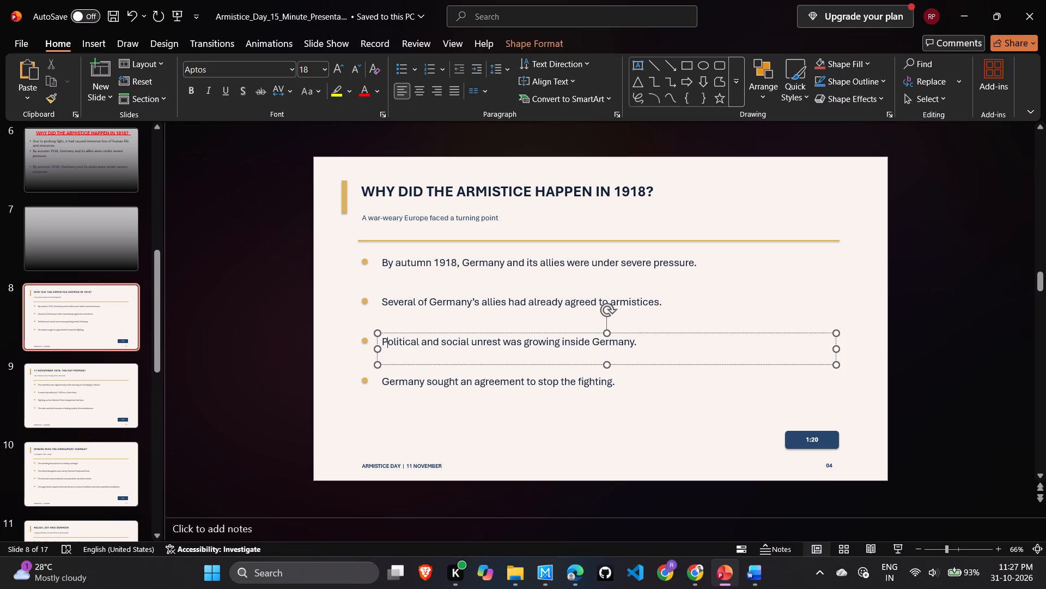
{"action": "left_click", "coordinate": [384, 339]}
{"action": "left_click_drag", "start_coordinate": [384, 339], "coordinate": [645, 357]}
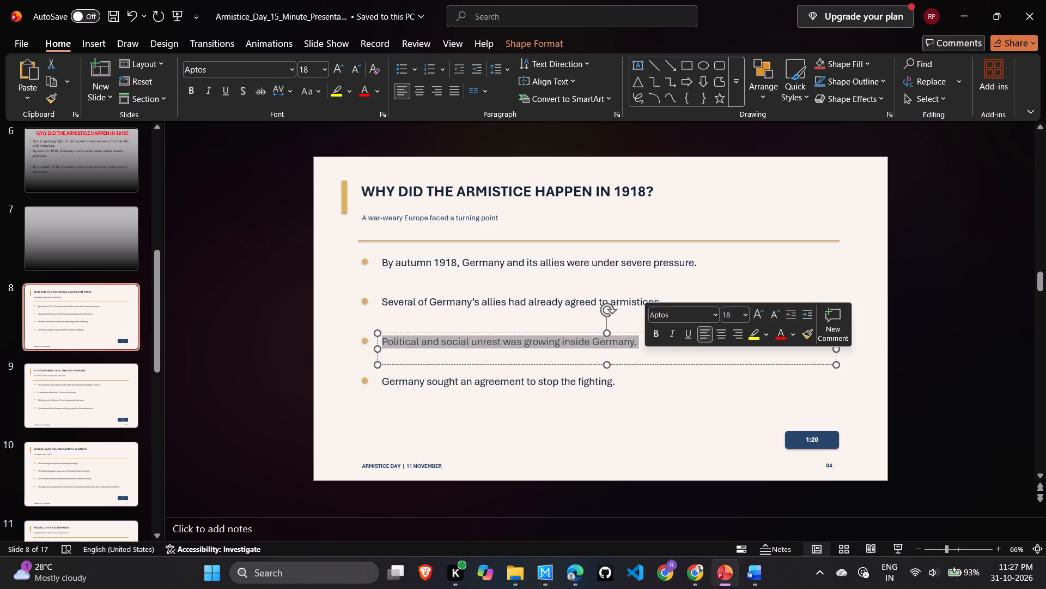
{"action": "key", "text": "ctrl+c"}
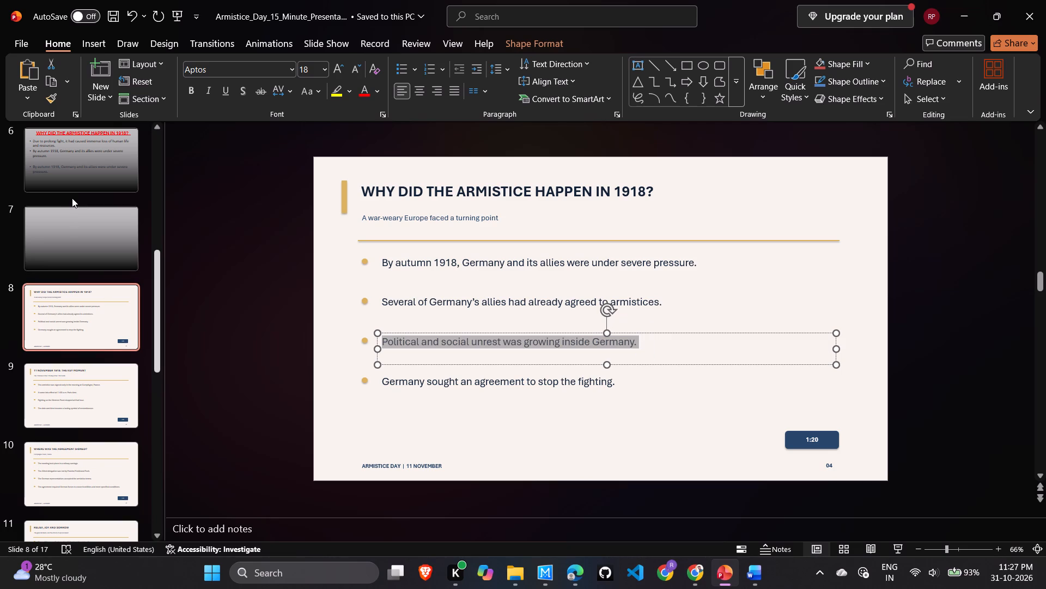
{"action": "left_click", "coordinate": [73, 214]}
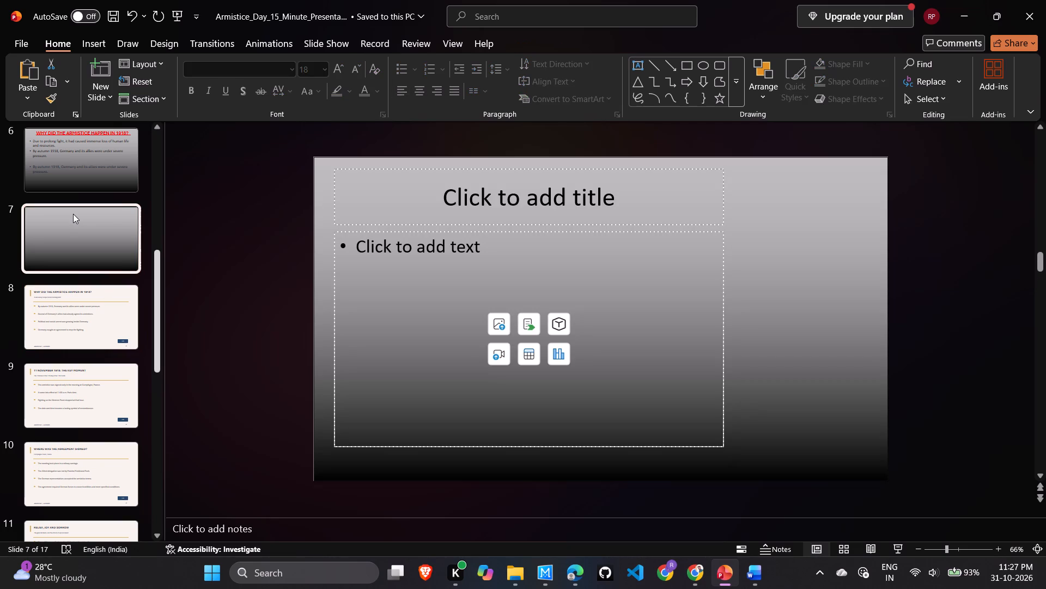
{"action": "left_click", "coordinate": [51, 143]}
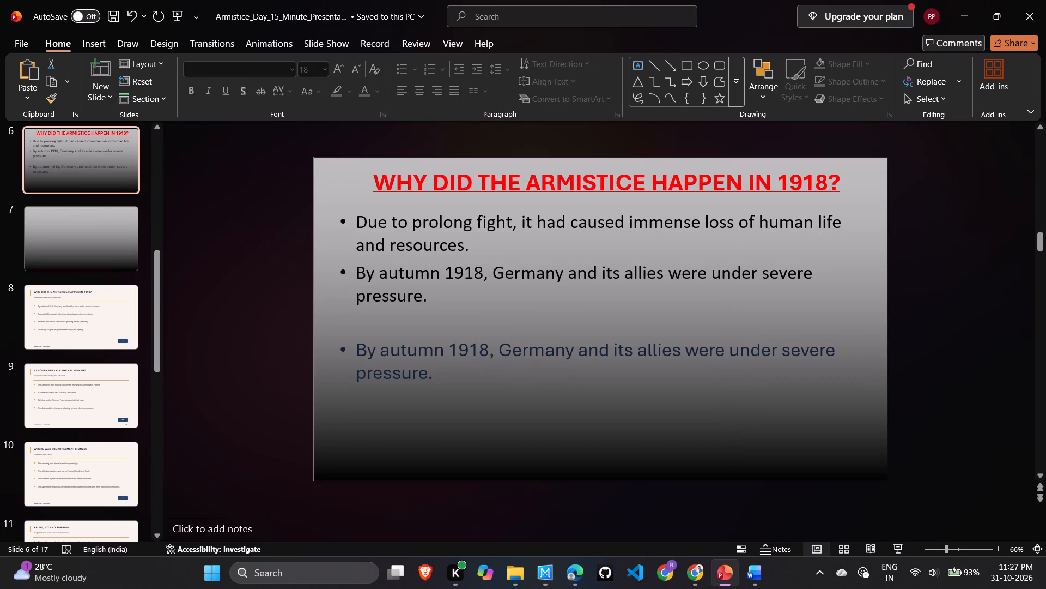
{"action": "left_click", "coordinate": [366, 326]}
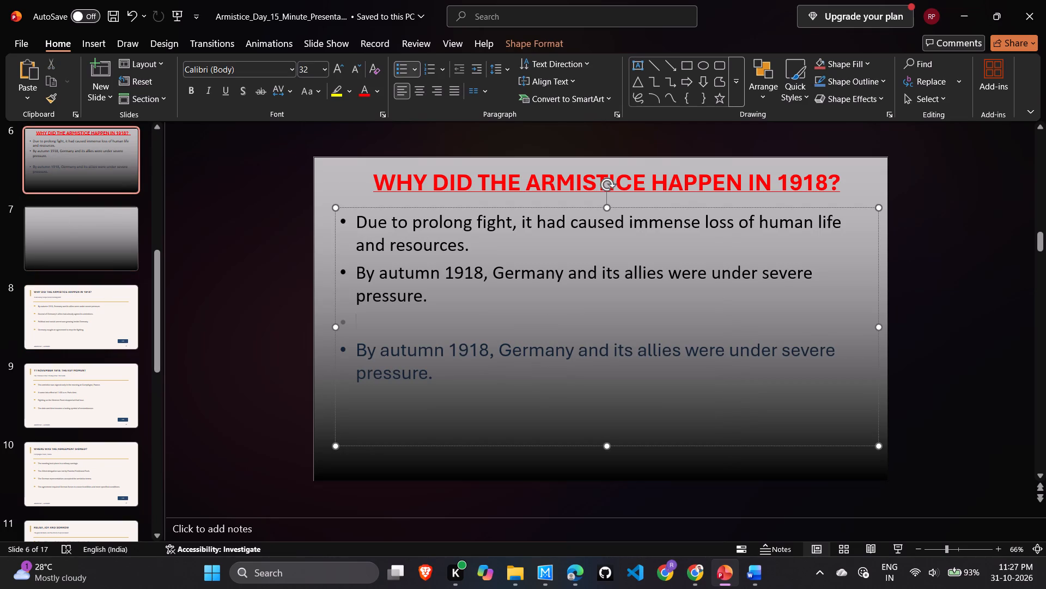
{"action": "key", "text": "ctrl+v"}
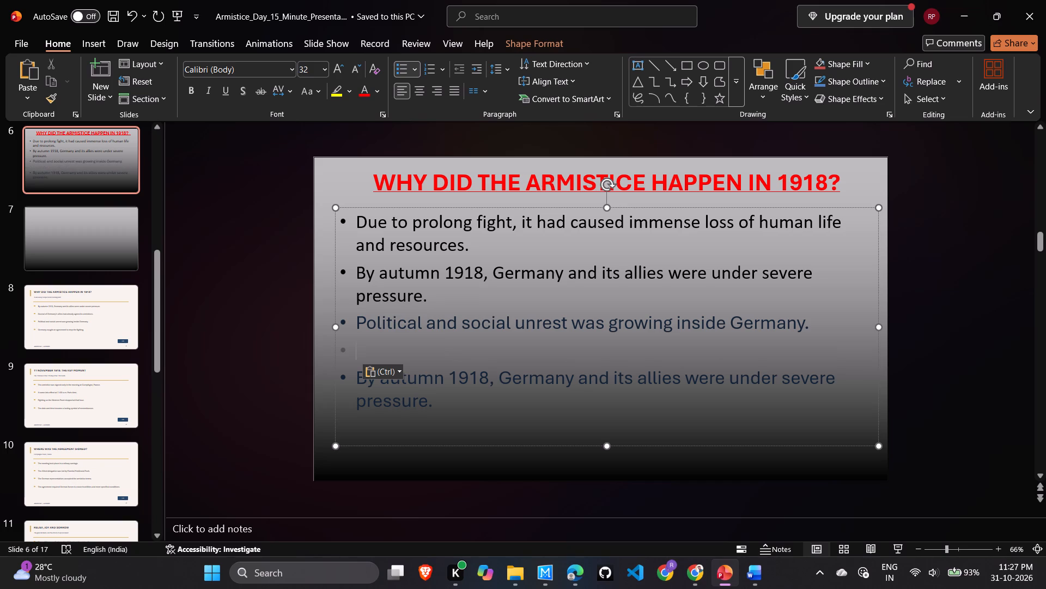
{"action": "left_click", "coordinate": [439, 298]}
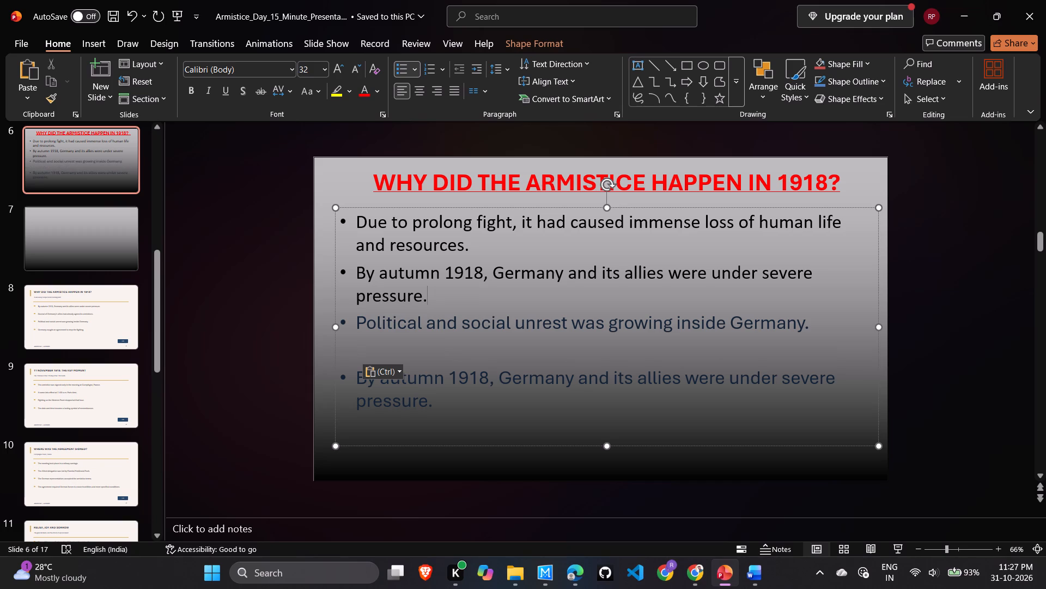
{"action": "left_click", "coordinate": [351, 354]}
{"action": "key", "text": "BackSpace"}
{"action": "key", "text": "BackSpace"}
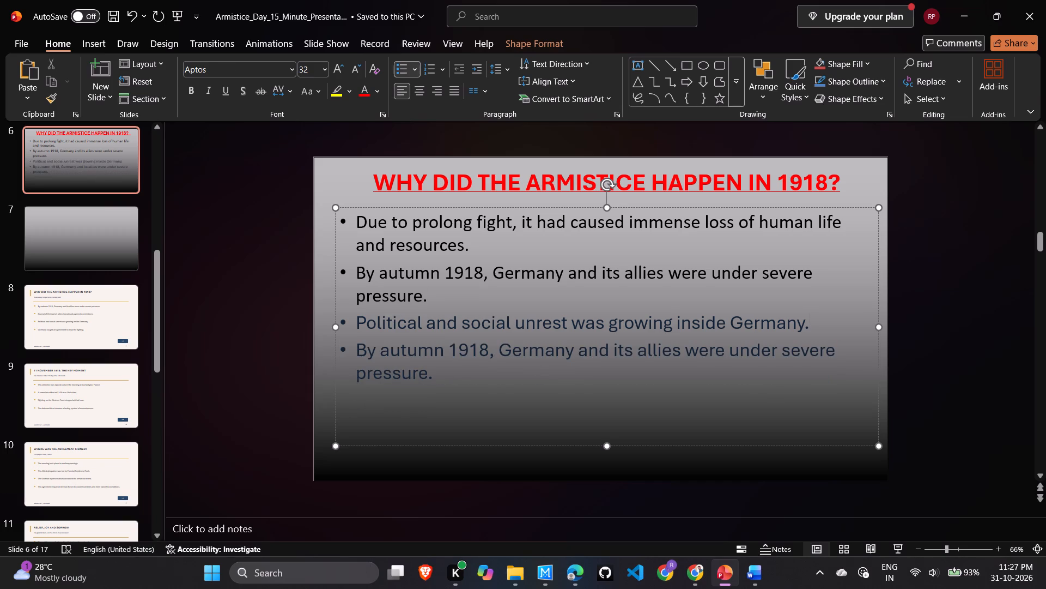
Delete the duplicate "By autumn 1918, Germany and its allies were under severe pressure." bullet at the end of slide 6's list.
{"action": "left_click_drag", "start_coordinate": [428, 387], "coordinate": [424, 382]}
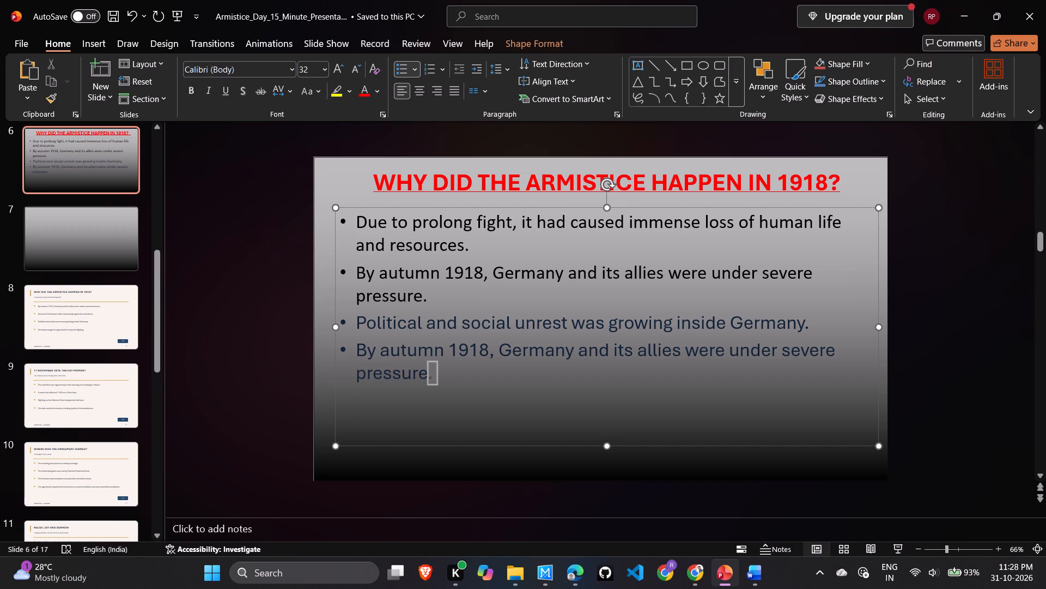
{"action": "left_click_drag", "start_coordinate": [424, 382], "coordinate": [368, 340]}
{"action": "key", "text": "space"}
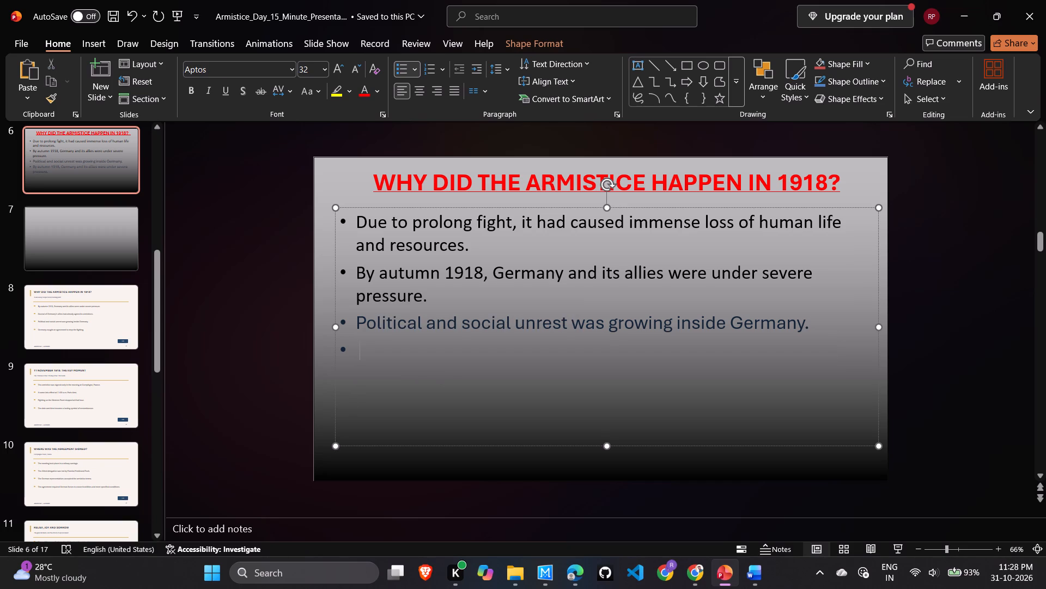
{"action": "key", "text": "BackSpace"}
{"action": "key", "text": "BackSpace"}
Insert a new third bullet on slide 6, above the copied blue one, beginning "Political and social unrest".
{"action": "left_click", "coordinate": [448, 289]}
{"action": "key", "text": "Return"}
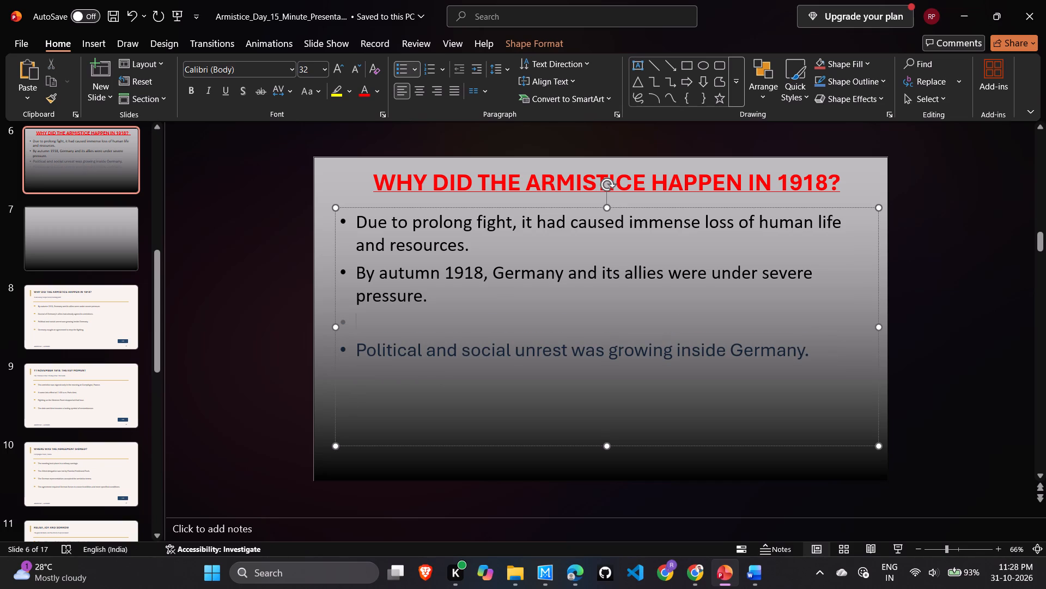
{"action": "type", "text": "pol"}
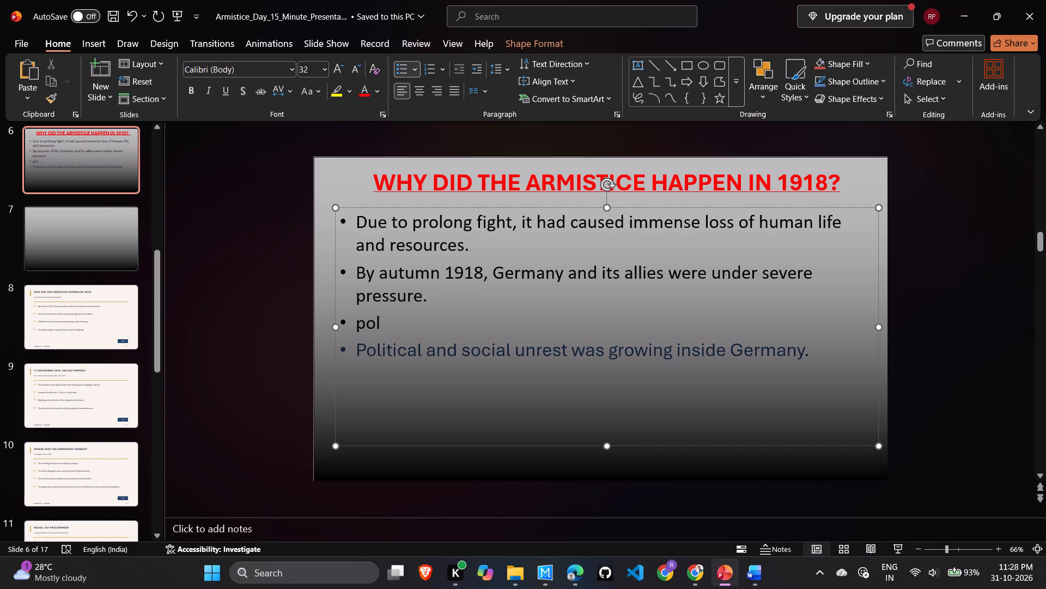
{"action": "key", "text": "i"}
{"action": "type", "text": "tical and"}
{"action": "key", "text": "space"}
{"action": "type", "text": "so"}
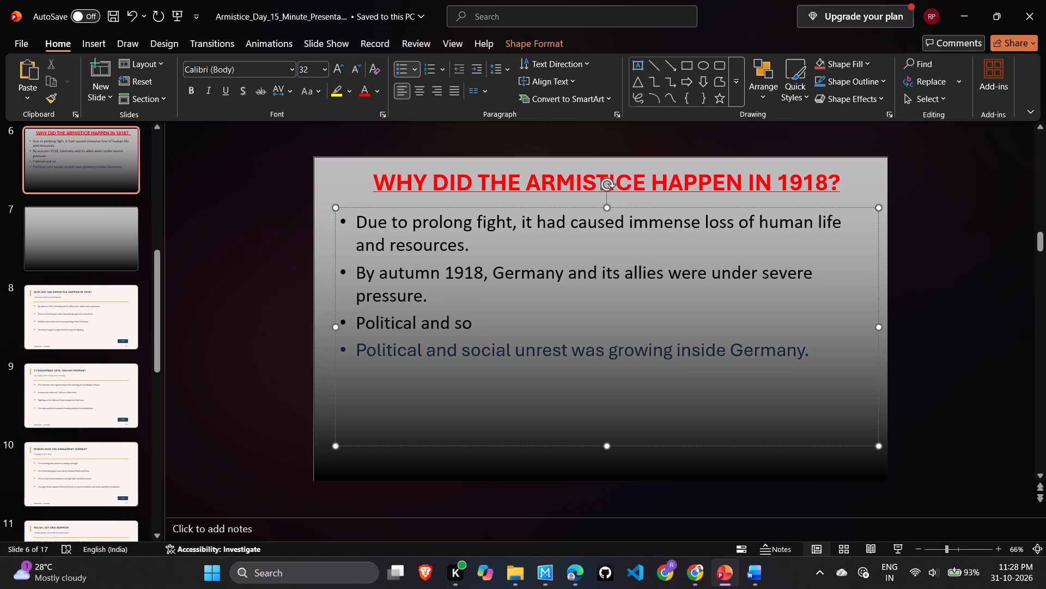
{"action": "key", "text": "c"}
{"action": "key", "text": "u"}
{"action": "key", "text": "BackSpace"}
{"action": "type", "text": "ial"}
{"action": "key", "text": "space"}
{"action": "type", "text": "unre"}
{"action": "type", "text": "st"}
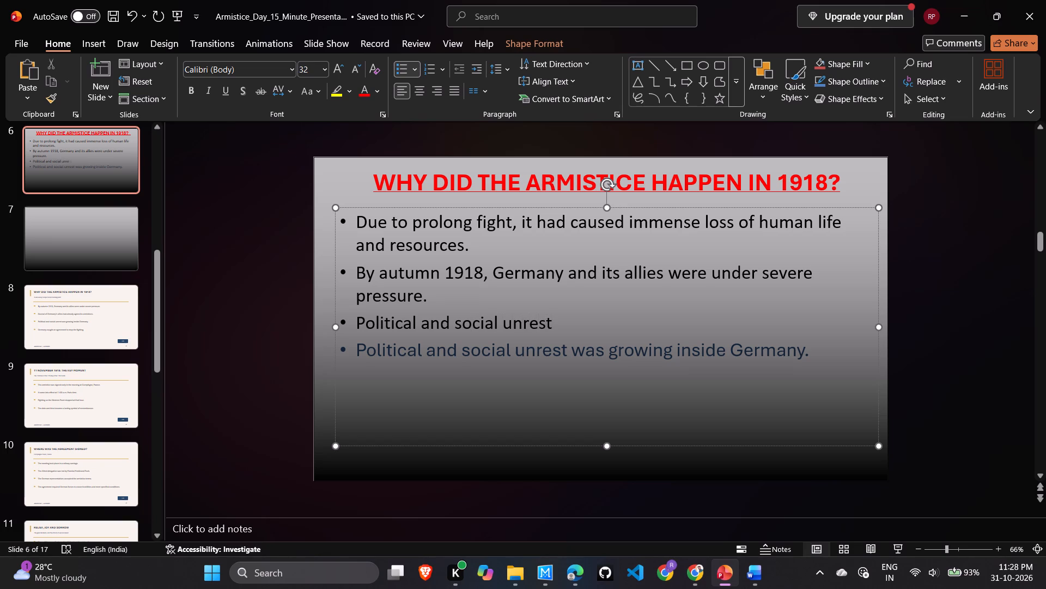
Continue slide 6's third bullet with "was growing inside Germany due to".
{"action": "key", "text": "space"}
{"action": "type", "text": "was"}
{"action": "key", "text": "space"}
{"action": "type", "text": "grow"}
{"action": "type", "text": "ing"}
{"action": "key", "text": "space"}
{"action": "type", "text": "inside"}
{"action": "key", "text": "space"}
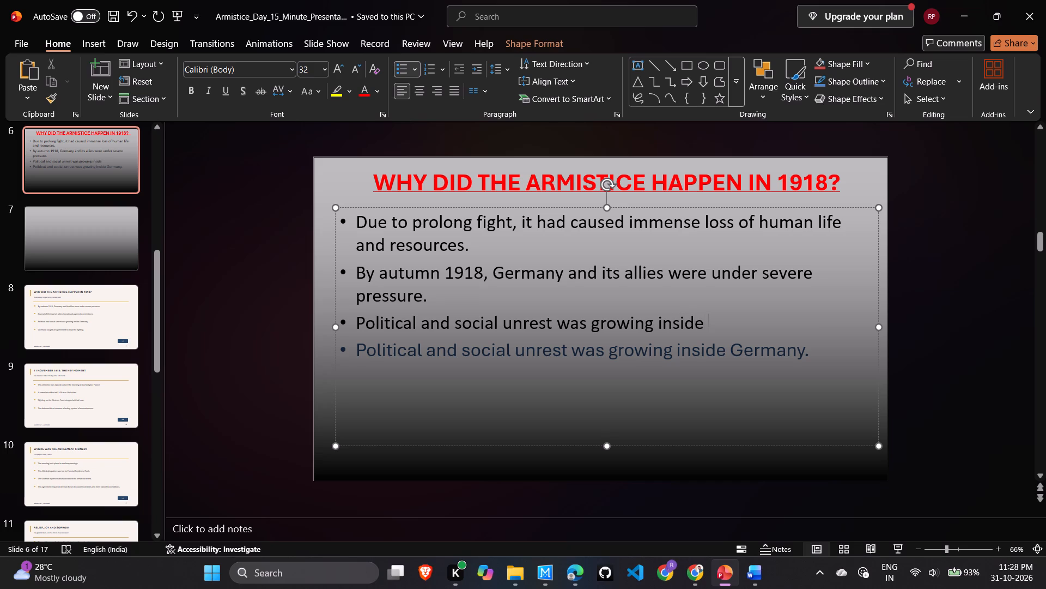
{"action": "type", "text": "gerna"}
{"action": "key", "text": "BackSpace"}
{"action": "type", "text": "many"}
{"action": "key", "text": "space"}
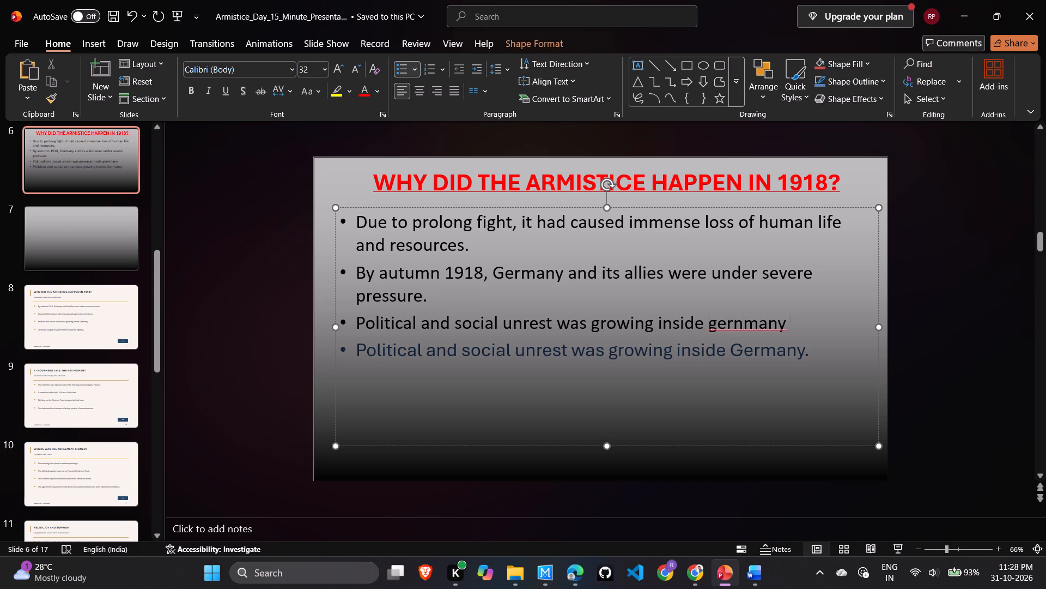
{"action": "key", "text": "BackSpace"}
{"action": "key", "text": "BackSpace"}
{"action": "key", "text": "BackSpace"}
{"action": "key", "text": "BackSpace"}
{"action": "key", "text": "BackSpace"}
{"action": "key", "text": "BackSpace"}
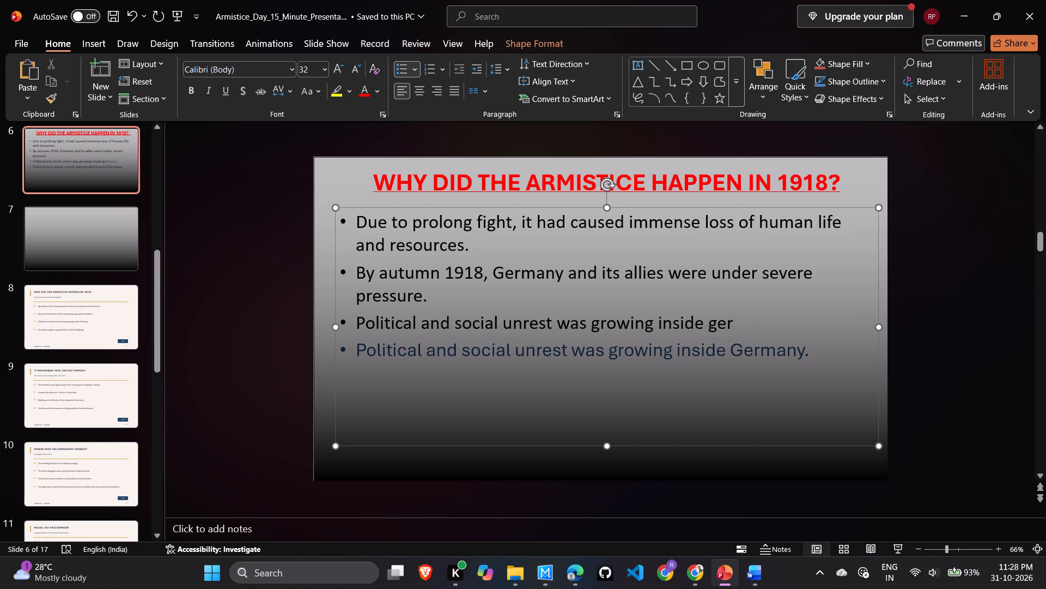
{"action": "type", "text": "man"}
{"action": "type", "text": "y due to"}
Finish slide 6's third bullet with "lack of food resources.".
{"action": "key", "text": "space"}
{"action": "type", "text": "lack"}
{"action": "key", "text": "space"}
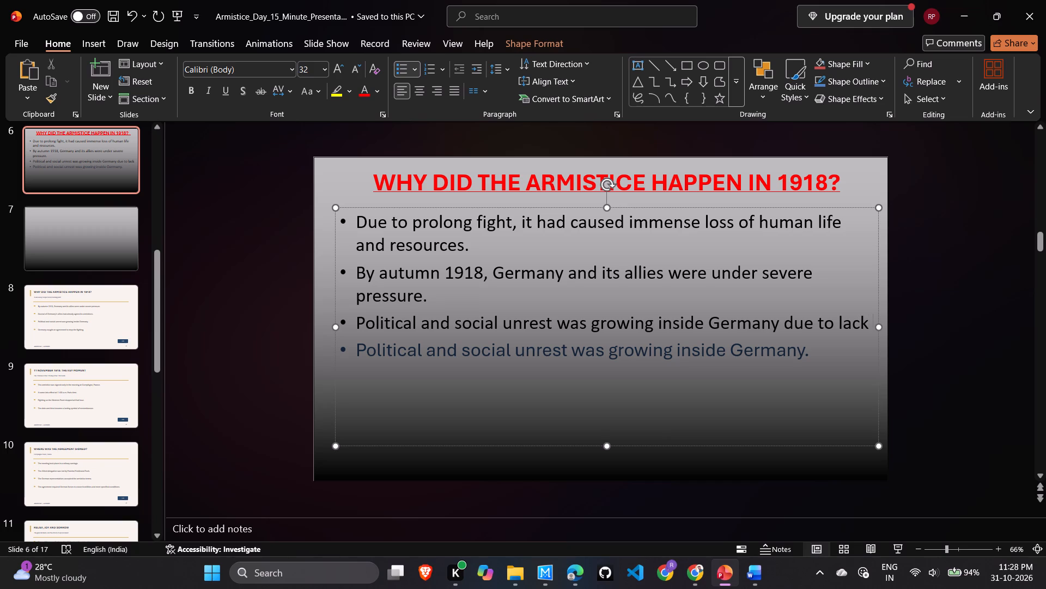
{"action": "key", "text": "o"}
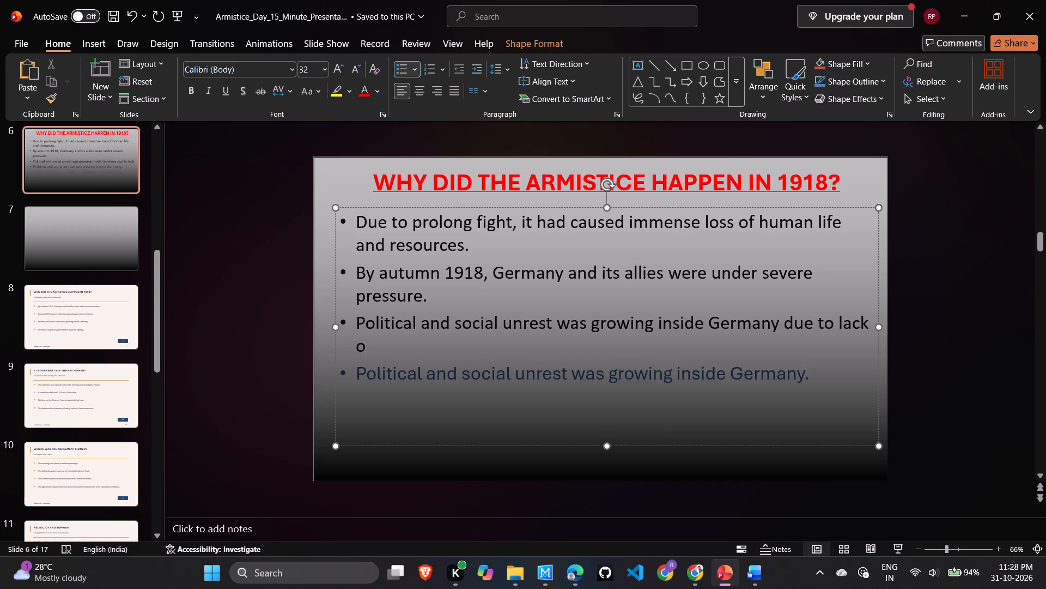
{"action": "type", "text": "f food"}
{"action": "key", "text": "space"}
{"action": "type", "text": "resou"}
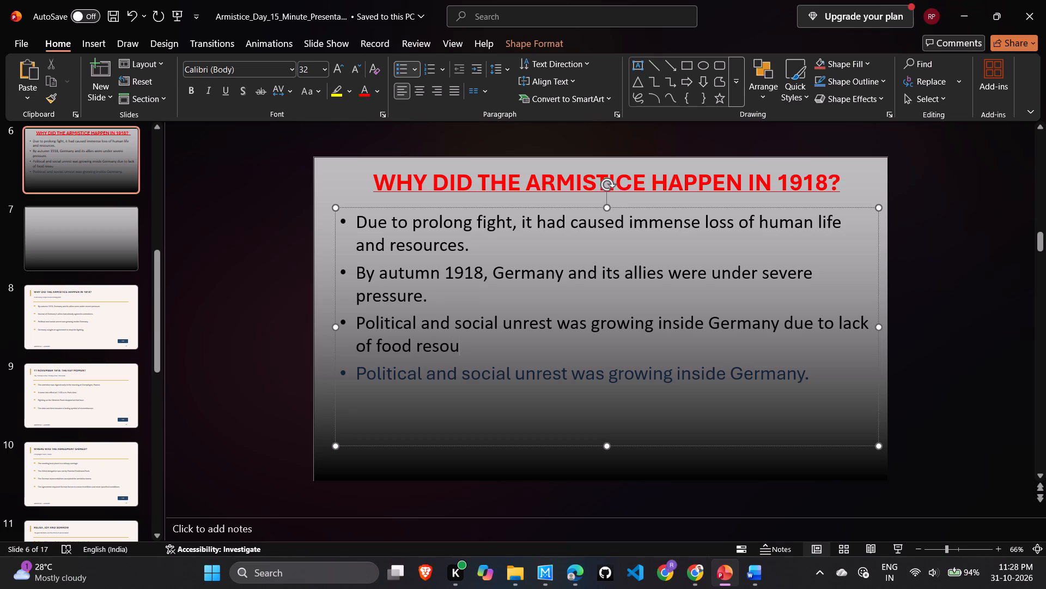
{"action": "type", "text": "rce"}
{"action": "key", "text": "s"}
{"action": "key", "text": "period"}
Delete the duplicate blue "Political and social unrest was growing inside Germany." bullet on slide 6 and leave an empty fourth bullet.
{"action": "left_click", "coordinate": [818, 373]}
{"action": "key", "text": "BackSpace"}
{"action": "key", "text": "BackSpace"}
{"action": "key", "text": "BackSpace"}
{"action": "key", "text": "BackSpace"}
{"action": "key", "text": "BackSpace"}
{"action": "key", "text": "BackSpace"}
{"action": "key", "text": "BackSpace"}
{"action": "key", "text": "BackSpace"}
{"action": "key", "text": "BackSpace"}
{"action": "key", "text": "BackSpace"}
{"action": "key", "text": "BackSpace"}
{"action": "key", "text": "BackSpace"}
{"action": "key", "text": "BackSpace"}
{"action": "key", "text": "BackSpace"}
{"action": "key", "text": "BackSpace"}
{"action": "key", "text": "BackSpace"}
{"action": "key", "text": "BackSpace"}
{"action": "key", "text": "BackSpace"}
{"action": "key", "text": "BackSpace"}
{"action": "key", "text": "BackSpace"}
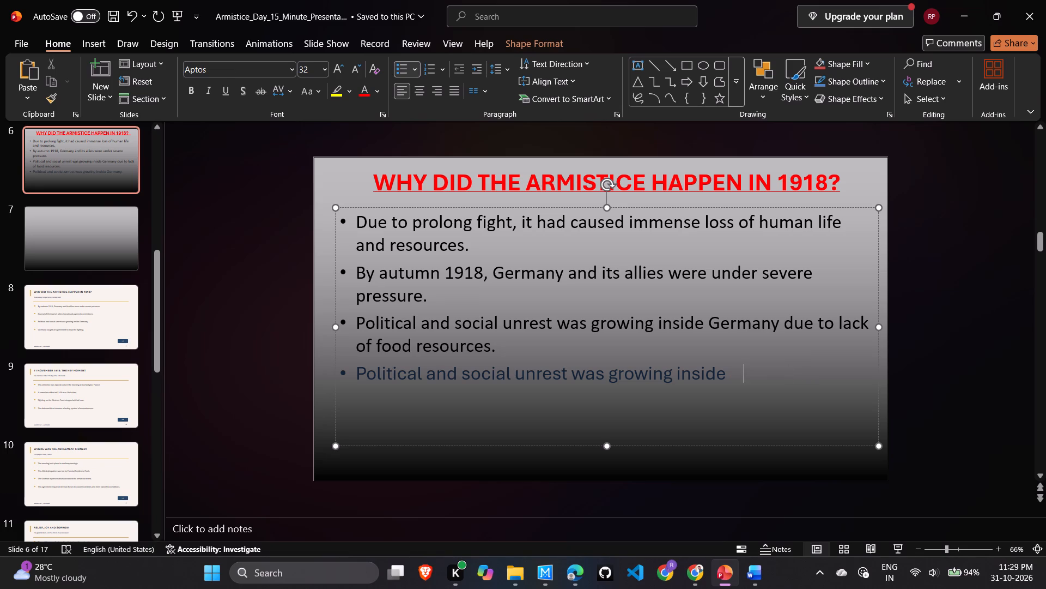
{"action": "key", "text": "BackSpace"}
{"action": "key", "text": "BackSpace"}
{"action": "key", "text": "BackSpace"}
{"action": "key", "text": "BackSpace"}
{"action": "key", "text": "BackSpace"}
{"action": "key", "text": "BackSpace"}
{"action": "key", "text": "BackSpace"}
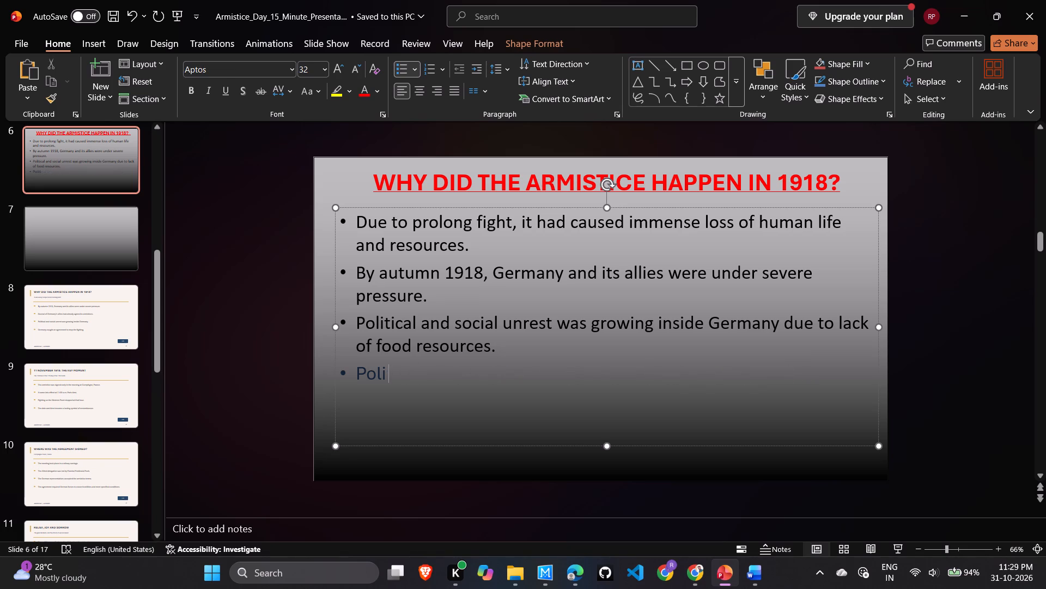
{"action": "key", "text": "BackSpace"}
{"action": "key", "text": "BackSpace"}
{"action": "key", "text": "Return"}
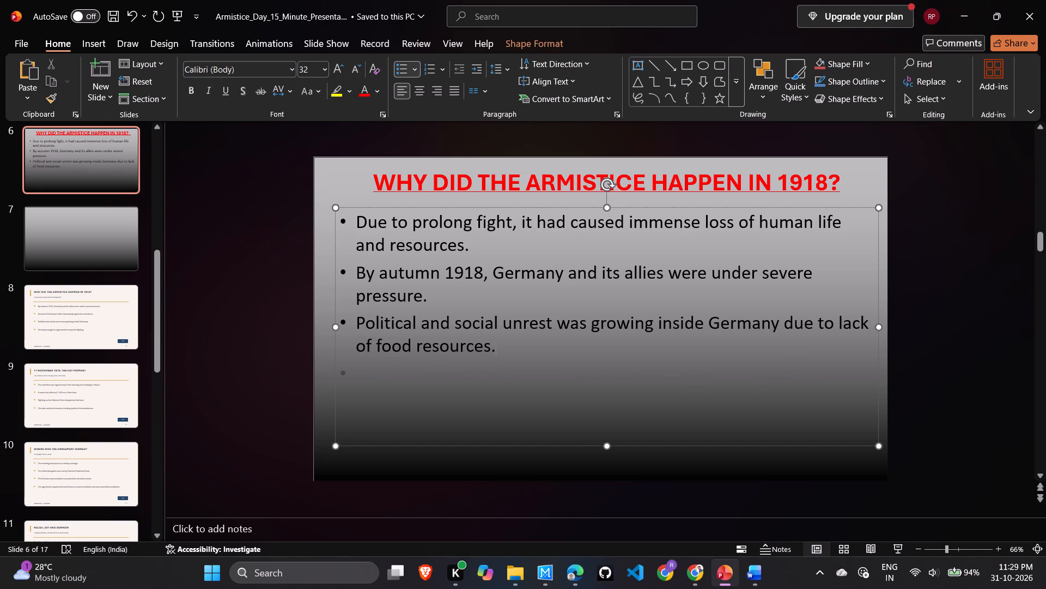
Copy slide 8's "Several of Germany's allies had already agreed to armistices." into slide 6 as the fourth bullet.
{"action": "left_click", "coordinate": [126, 327]}
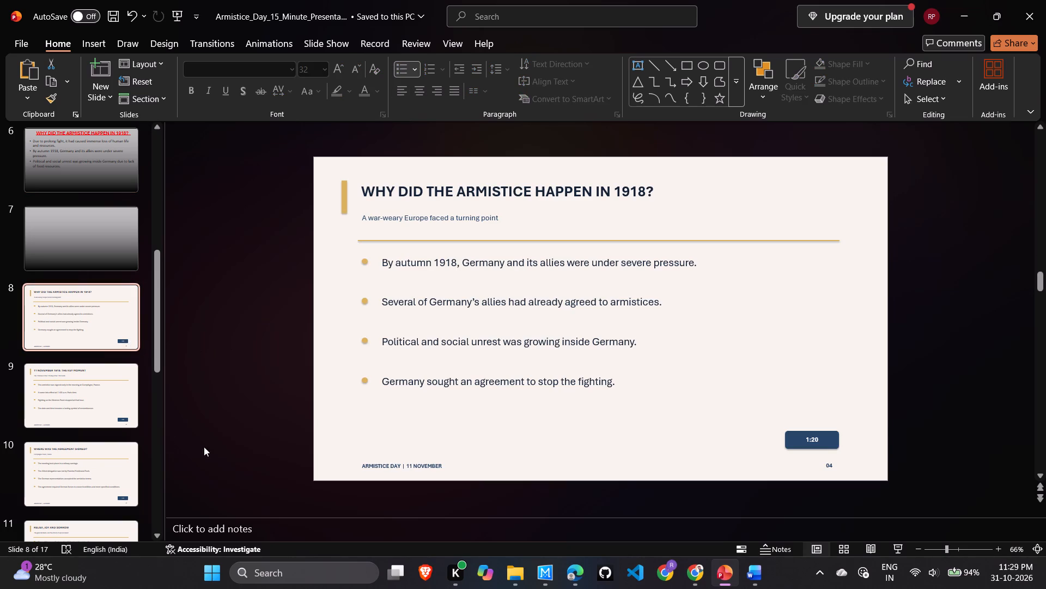
{"action": "left_click", "coordinate": [758, 575]}
{"action": "left_click", "coordinate": [726, 575]}
{"action": "left_click_drag", "start_coordinate": [382, 301], "coordinate": [667, 301]}
{"action": "key", "text": "ctrl+c"}
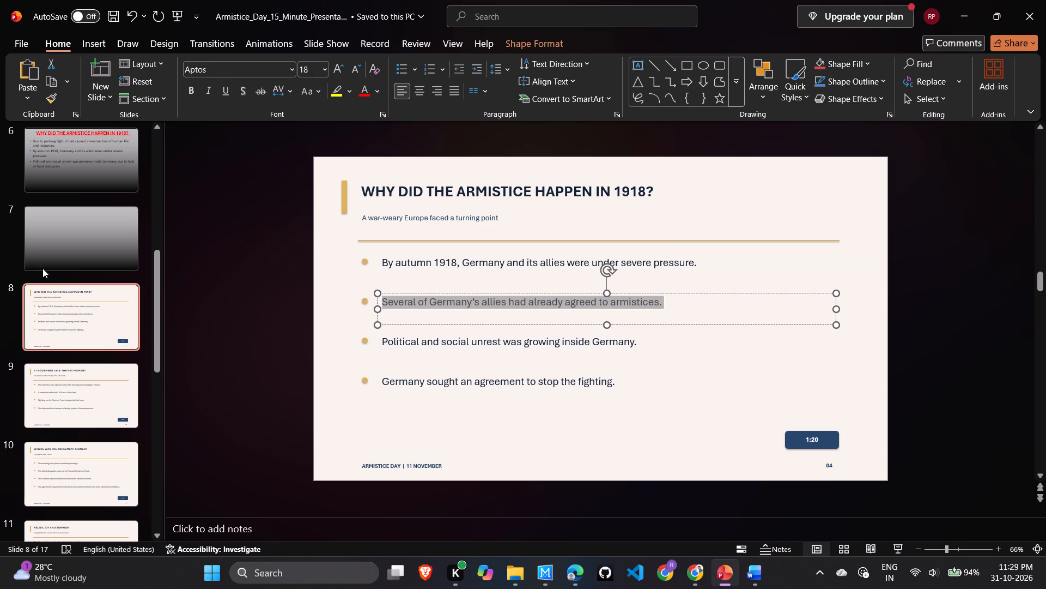
{"action": "left_click", "coordinate": [84, 174]}
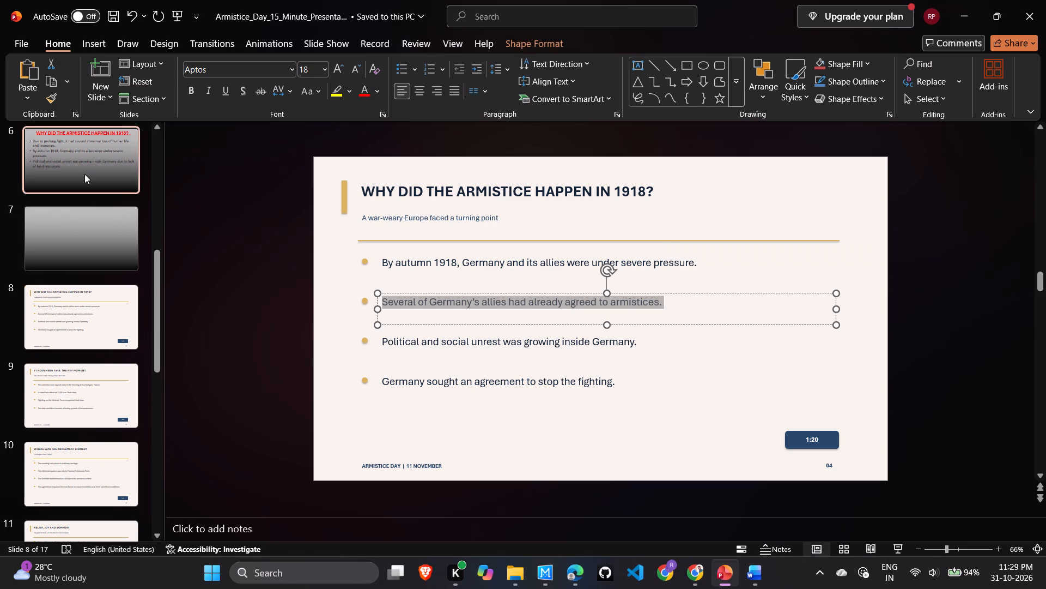
{"action": "left_click", "coordinate": [501, 357]}
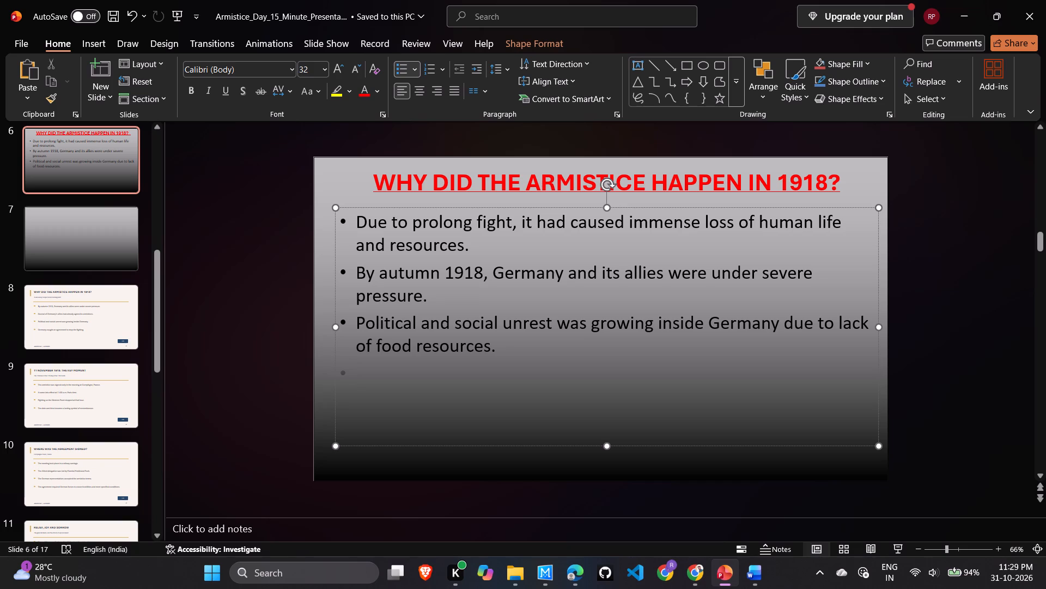
{"action": "key", "text": "ctrl+v"}
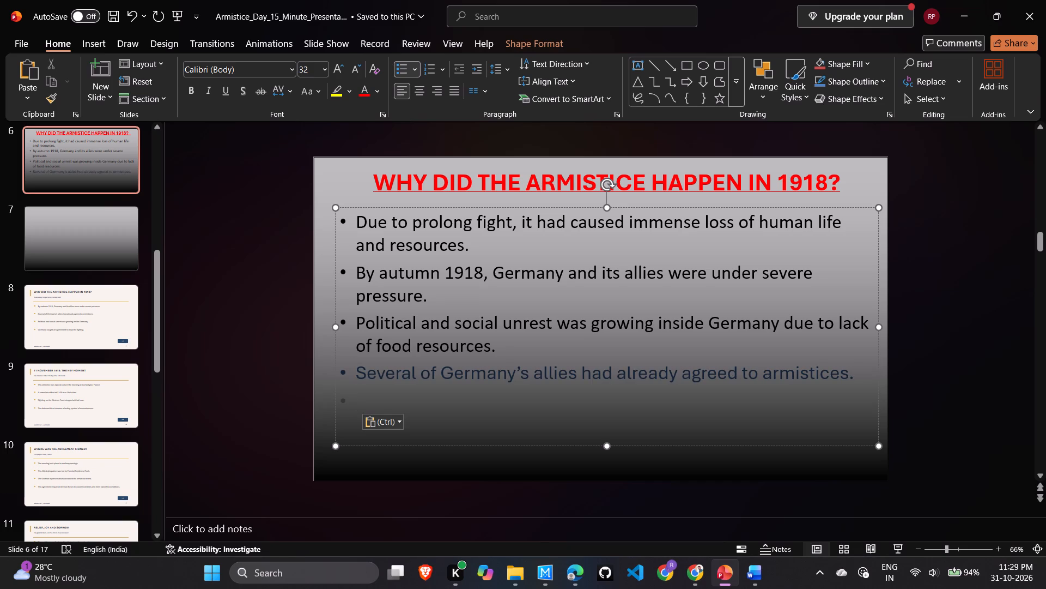
Left-align slide 6's title "WHY DID THE ARMISTICE HAPPEN IN 1918?".
{"action": "left_click", "coordinate": [415, 190]}
{"action": "key", "text": "ctrl+a"}
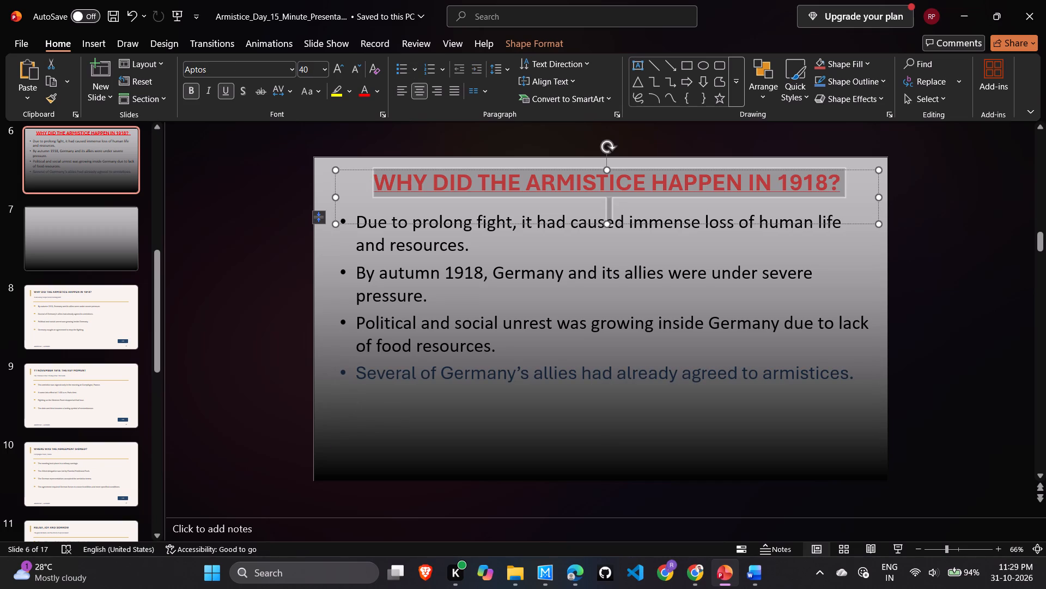
{"action": "left_click", "coordinate": [394, 87]}
Insert a new fourth bullet on slide 6, above the copied blue one, beginning "Several of Germany's".
{"action": "left_click", "coordinate": [485, 293]}
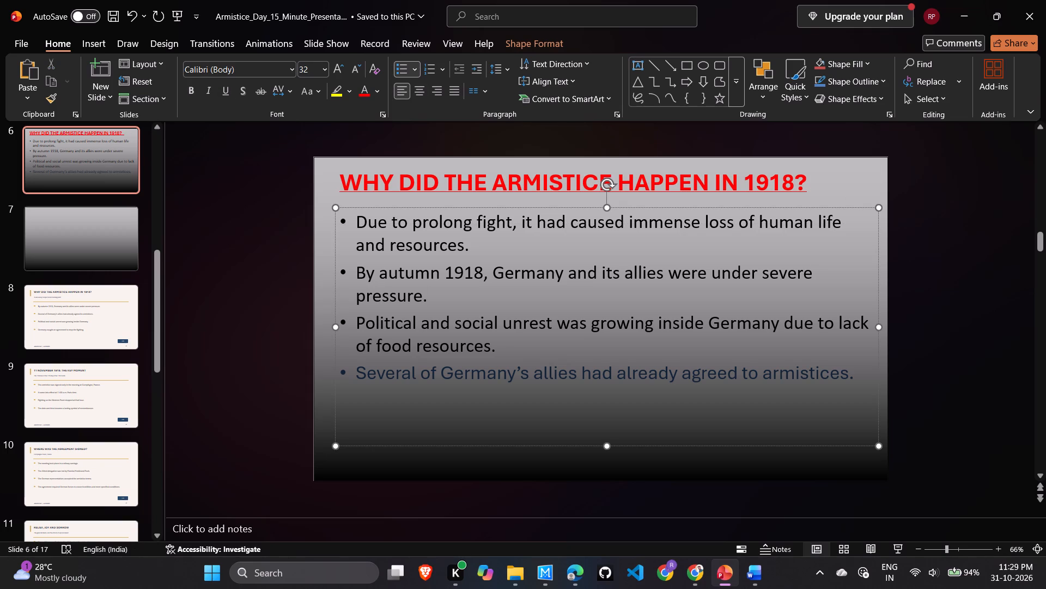
{"action": "left_click", "coordinate": [501, 346]}
{"action": "key", "text": "Return"}
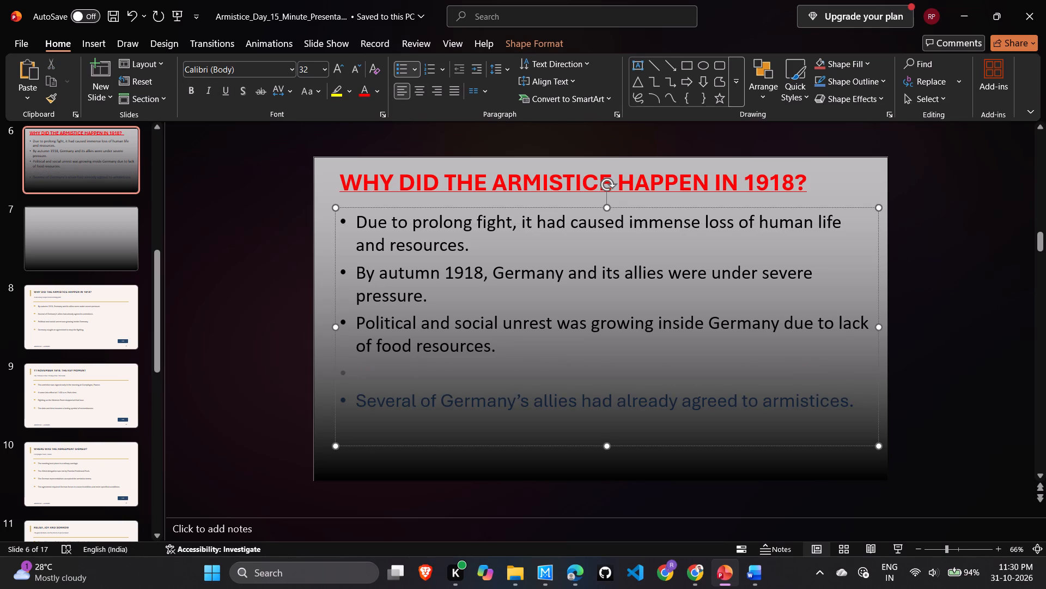
{"action": "type", "text": "se"}
{"action": "type", "text": "veral of"}
{"action": "key", "text": "space"}
{"action": "type", "text": "ge"}
{"action": "type", "text": "rmany"}
{"action": "key", "text": "space"}
{"action": "key", "text": "BackSpace"}
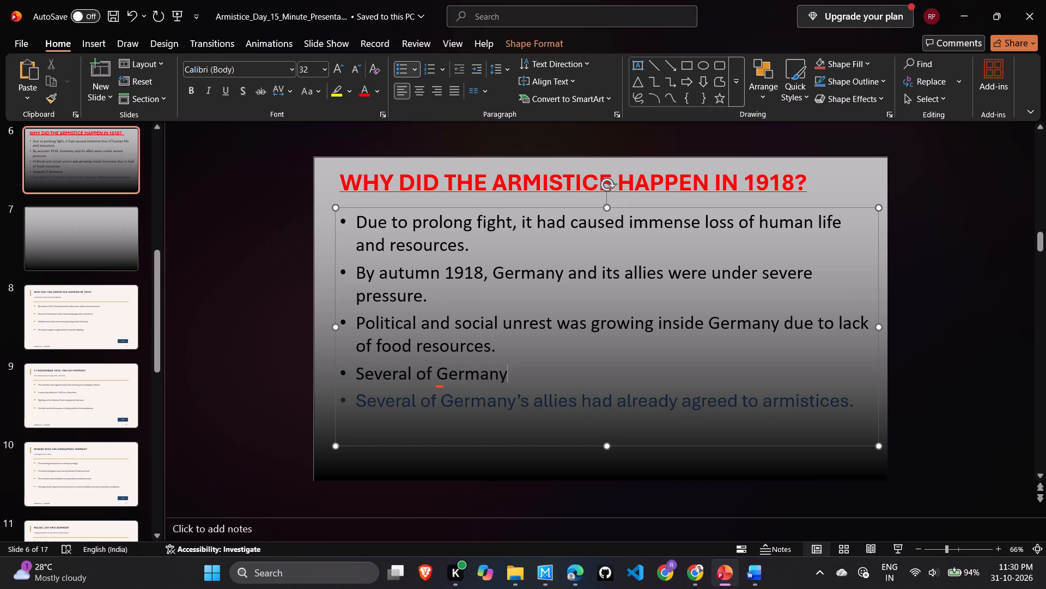
{"action": "key", "text": "comma"}
{"action": "key", "text": "BackSpace"}
{"action": "key", "text": "semicolon"}
{"action": "key", "text": "BackSpace"}
{"action": "key", "text": "apostrophe"}
{"action": "type", "text": "s"}
{"action": "key", "text": "space"}
Complete slide 6's fourth bullet as "Several of Germany's allies had already agreed to armistices.".
{"action": "type", "text": "all"}
{"action": "key", "text": "e"}
{"action": "key", "text": "BackSpace"}
{"action": "type", "text": "ies had"}
{"action": "key", "text": "space"}
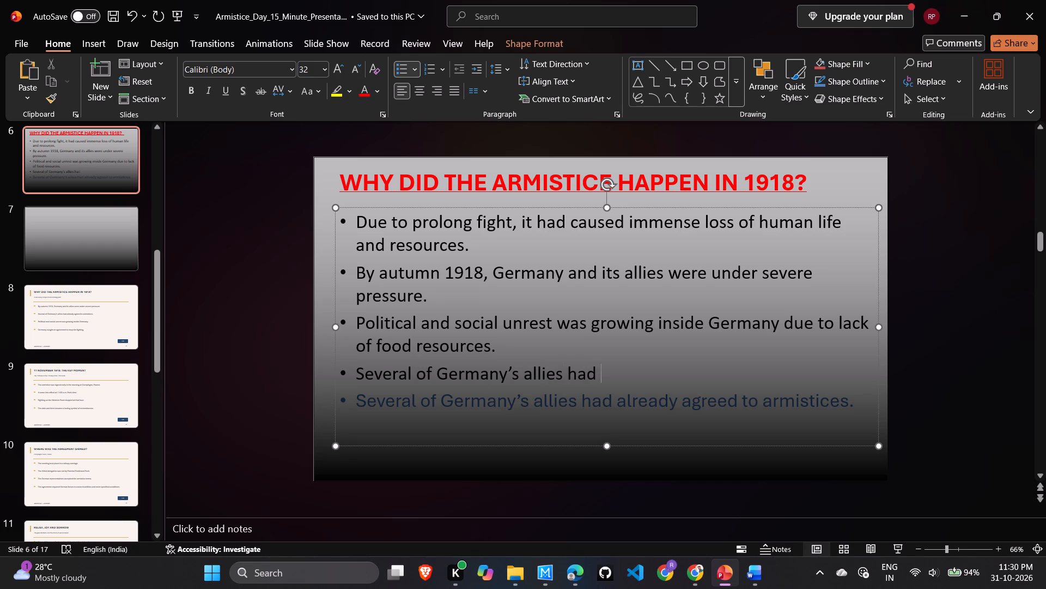
{"action": "type", "text": "alre"}
{"action": "type", "text": "ady agre"}
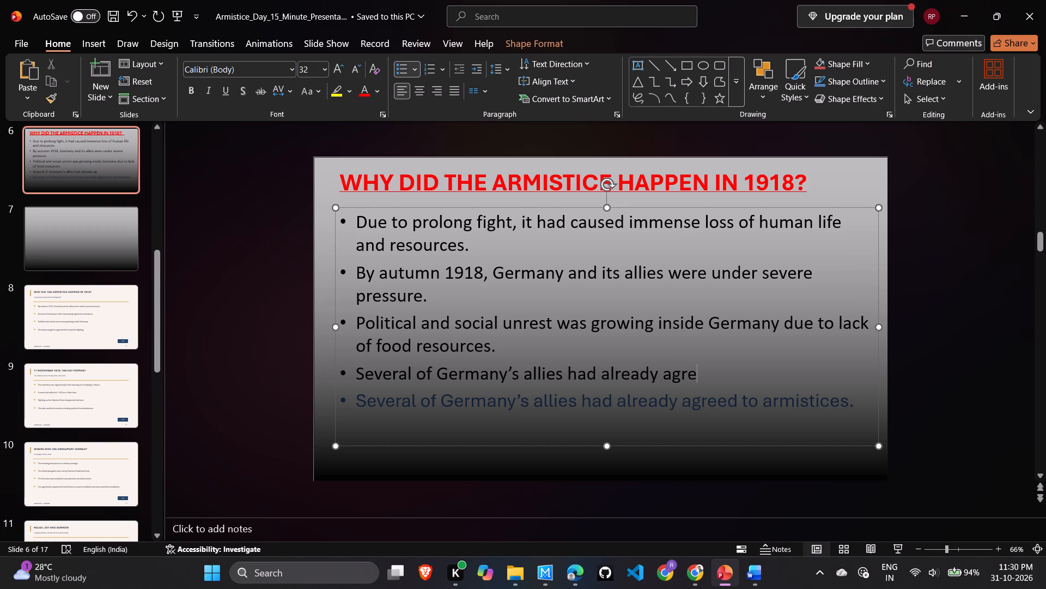
{"action": "key", "text": "e"}
{"action": "type", "text": "d to"}
{"action": "key", "text": "space"}
{"action": "type", "text": "armis"}
{"action": "type", "text": "tices"}
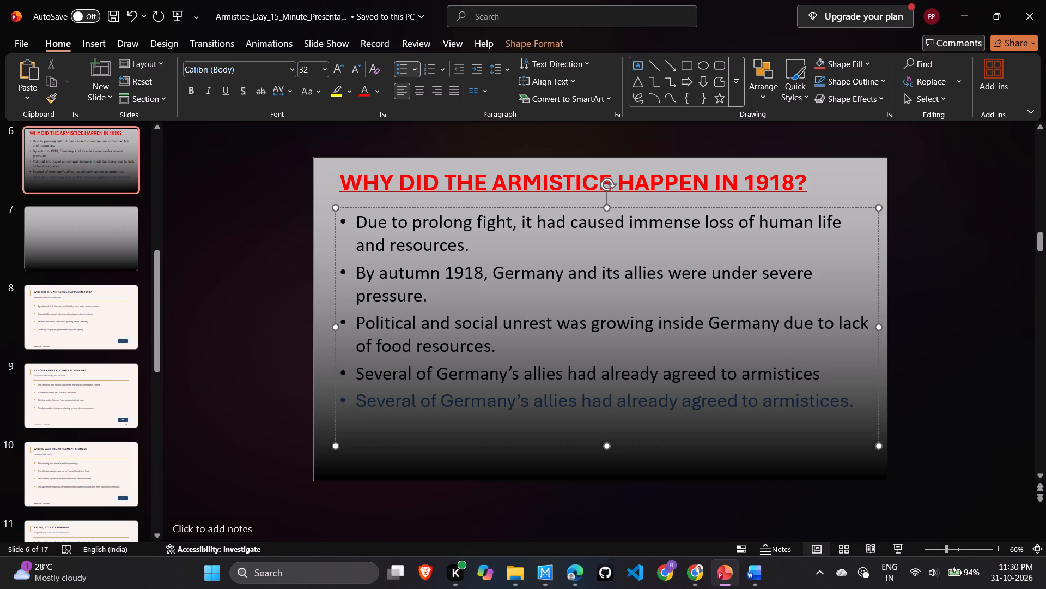
{"action": "key", "text": "period"}
Delete the duplicate blue "Several of Germany's allies had already agreed to armistices." bullet on slide 6, keeping the black fourth bullet's full stop.
{"action": "left_click", "coordinate": [861, 403]}
{"action": "left_click_drag", "start_coordinate": [861, 403], "coordinate": [364, 369]}
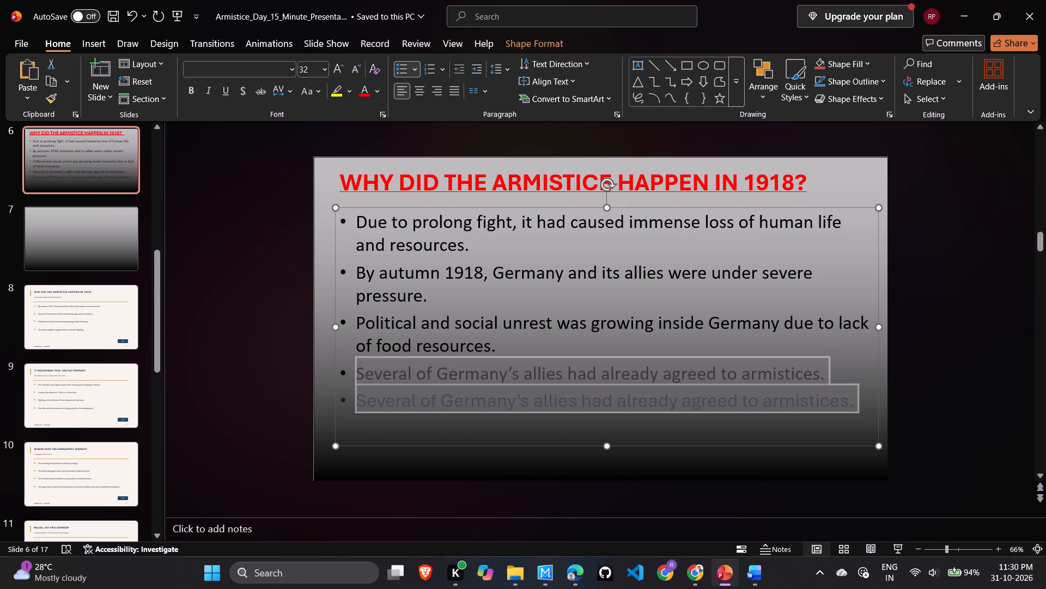
{"action": "left_click_drag", "start_coordinate": [364, 369], "coordinate": [343, 394]}
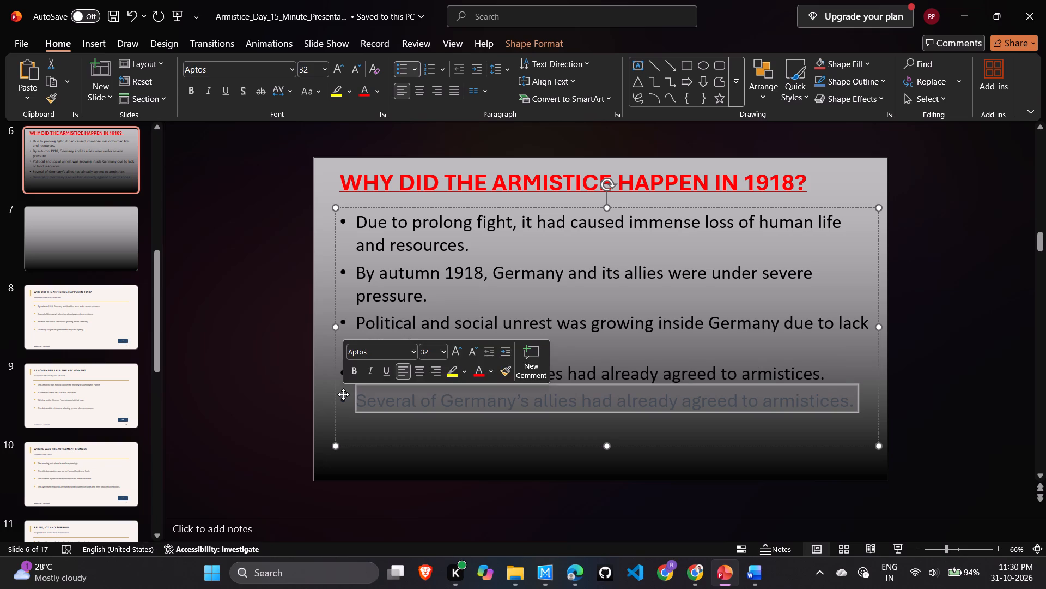
{"action": "key", "text": "space"}
{"action": "key", "text": "BackSpace"}
{"action": "key", "text": "BackSpace"}
{"action": "key", "text": "BackSpace"}
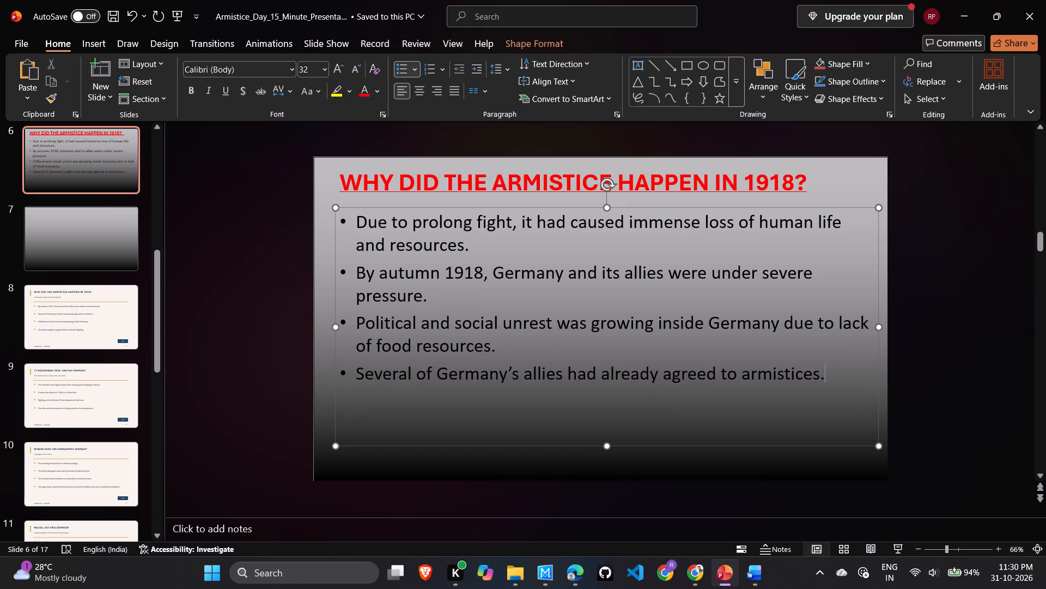
{"action": "key", "text": "BackSpace"}
{"action": "key", "text": "period"}
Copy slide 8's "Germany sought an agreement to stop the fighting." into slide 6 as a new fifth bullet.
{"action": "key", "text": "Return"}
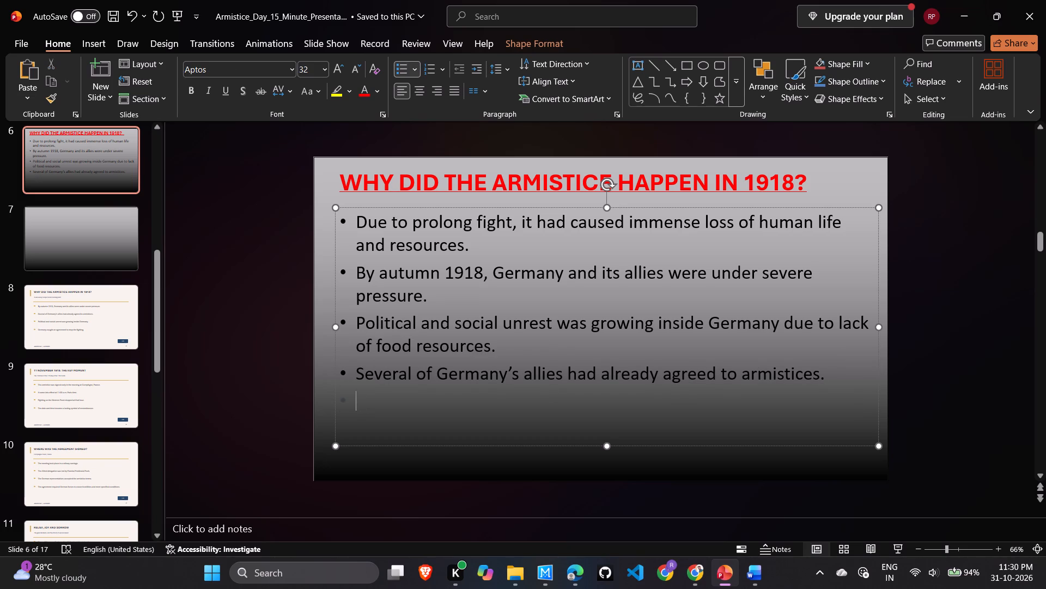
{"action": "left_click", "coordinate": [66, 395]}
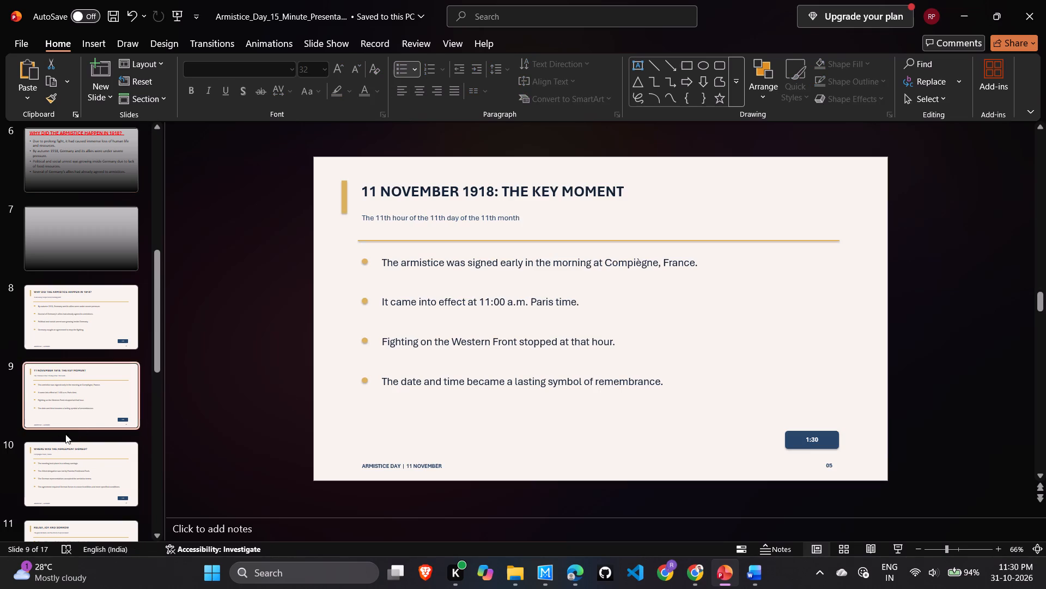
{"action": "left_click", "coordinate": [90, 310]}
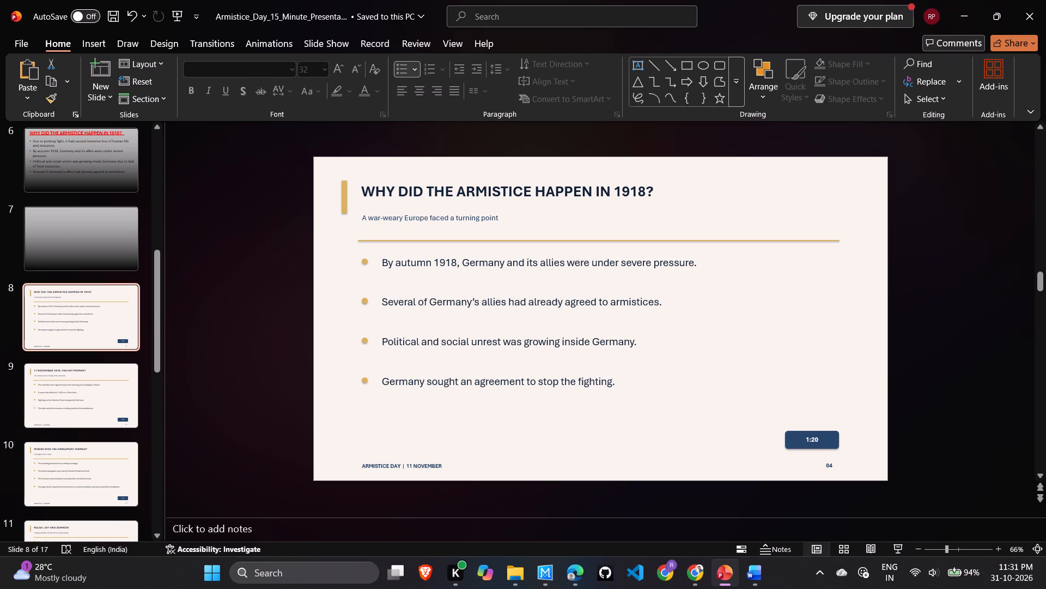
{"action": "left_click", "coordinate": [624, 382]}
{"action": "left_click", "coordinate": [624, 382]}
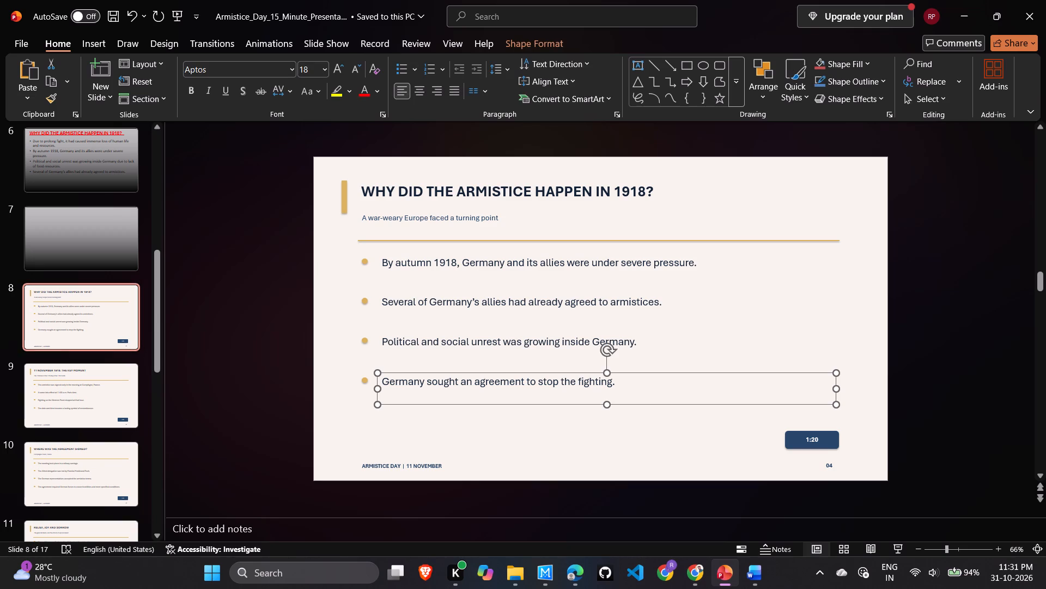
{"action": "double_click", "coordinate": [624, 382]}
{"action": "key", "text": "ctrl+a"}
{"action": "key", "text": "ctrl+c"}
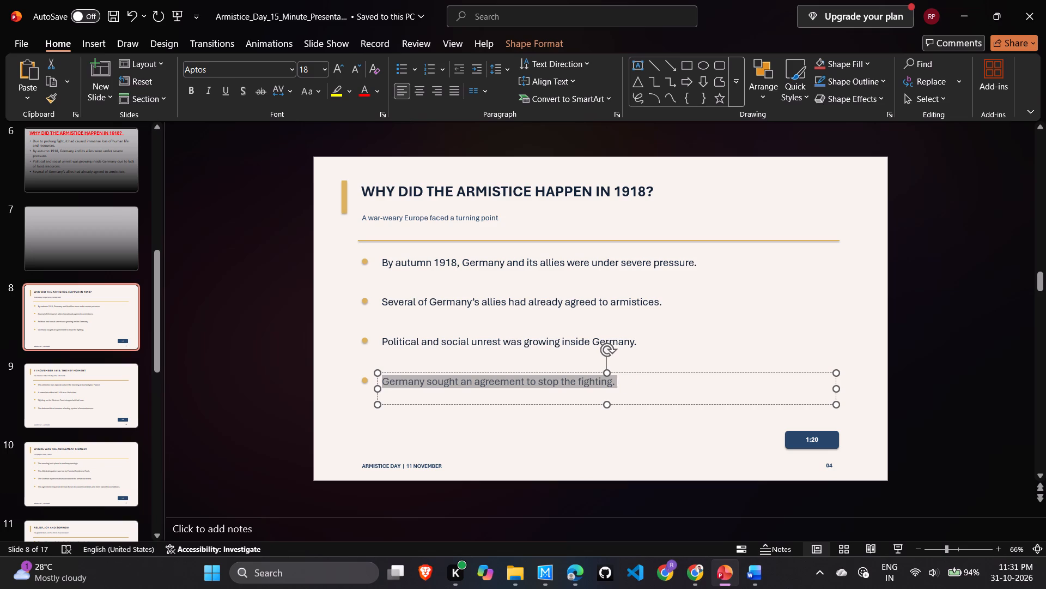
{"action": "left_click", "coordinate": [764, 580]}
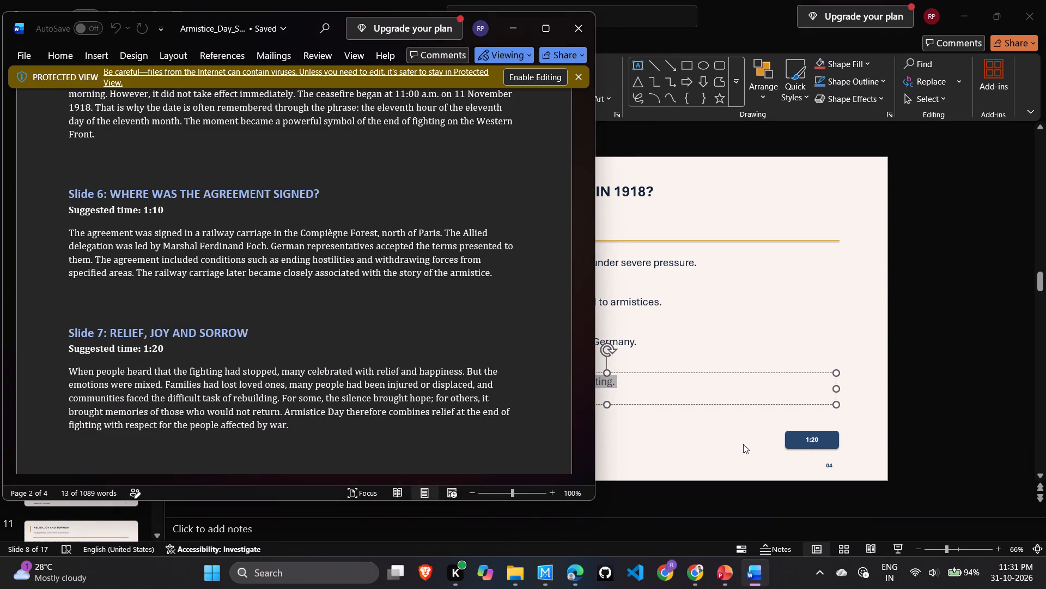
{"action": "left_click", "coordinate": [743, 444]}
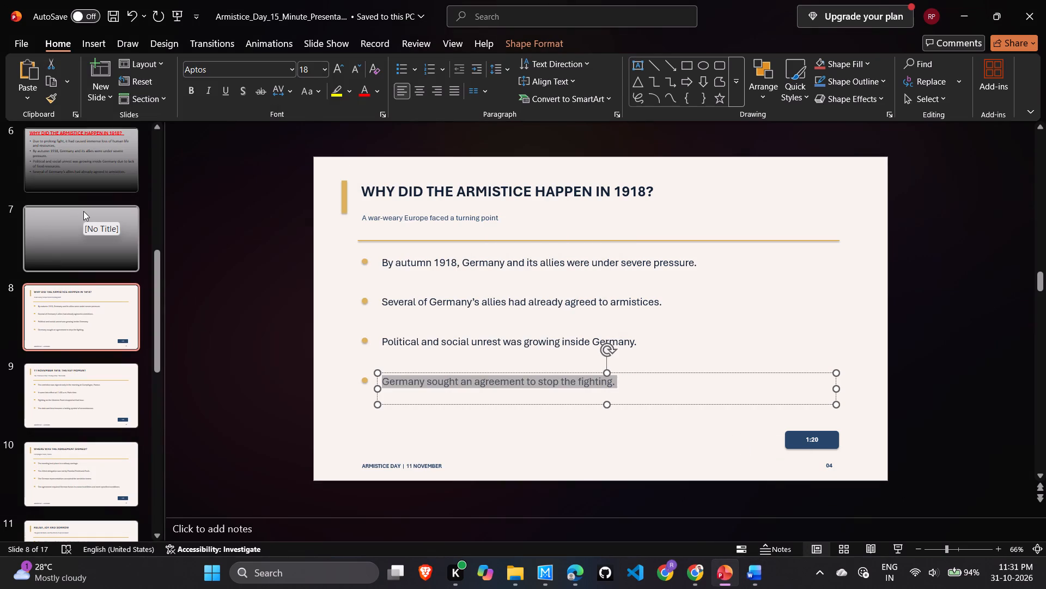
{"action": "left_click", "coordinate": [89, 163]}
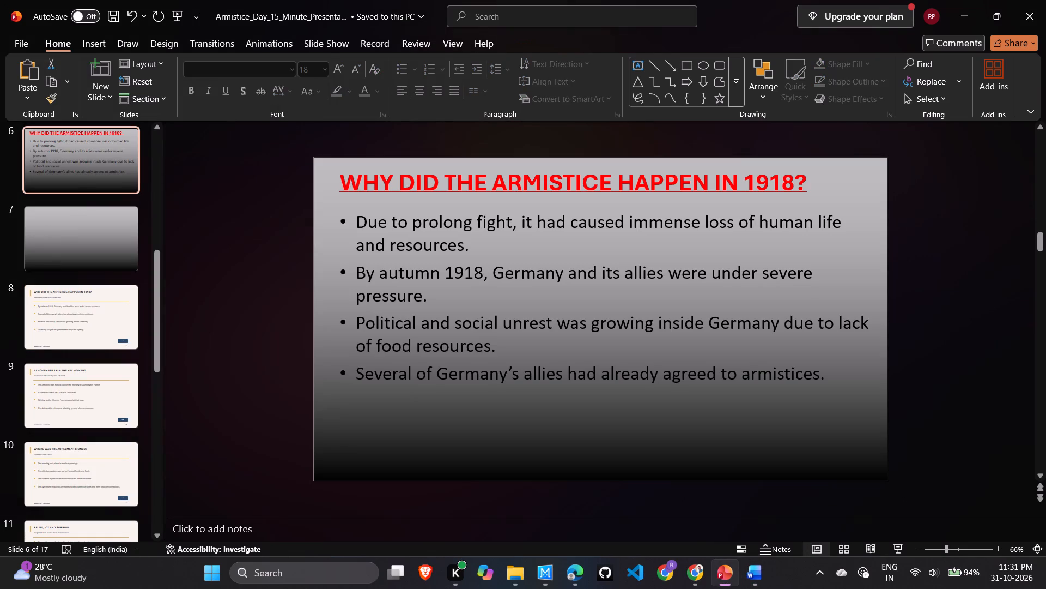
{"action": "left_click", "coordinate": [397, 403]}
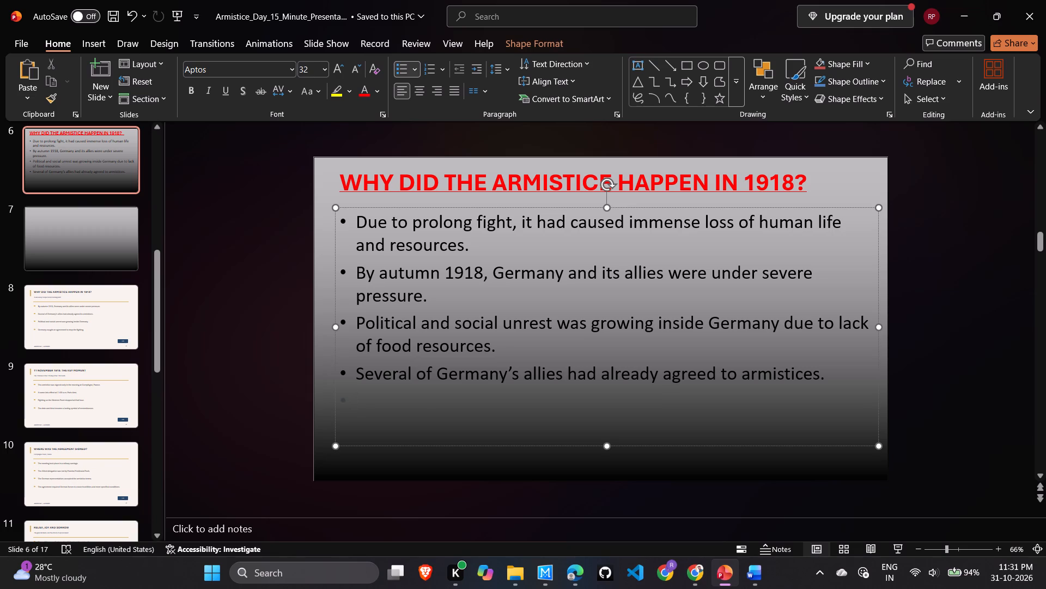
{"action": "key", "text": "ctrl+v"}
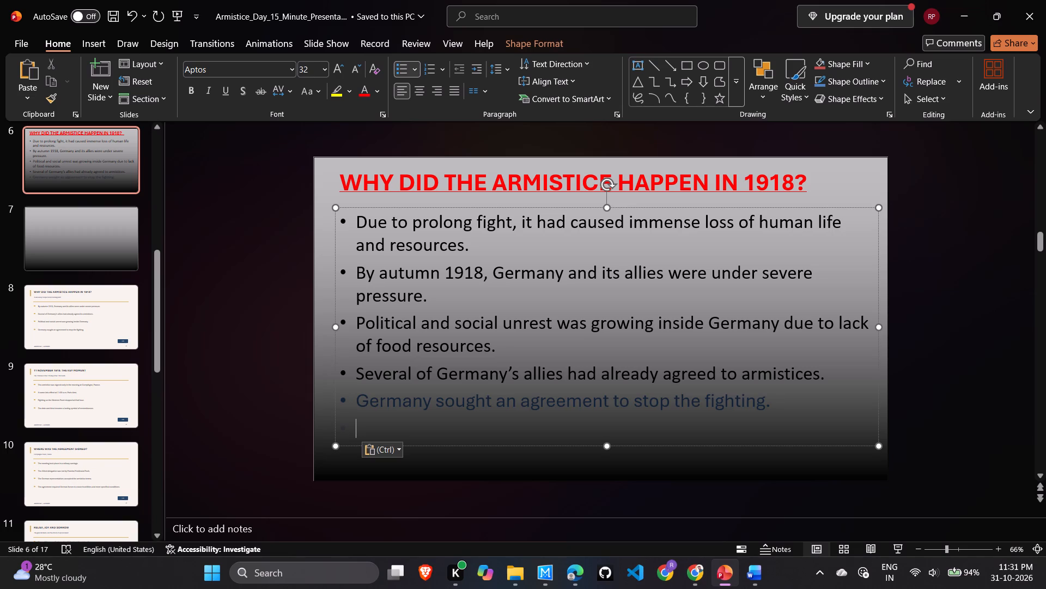
Insert a new fifth bullet on slide 6, above the copied blue one, reading "Germany sought an agreement to stop the fighting.".
{"action": "left_click", "coordinate": [833, 366]}
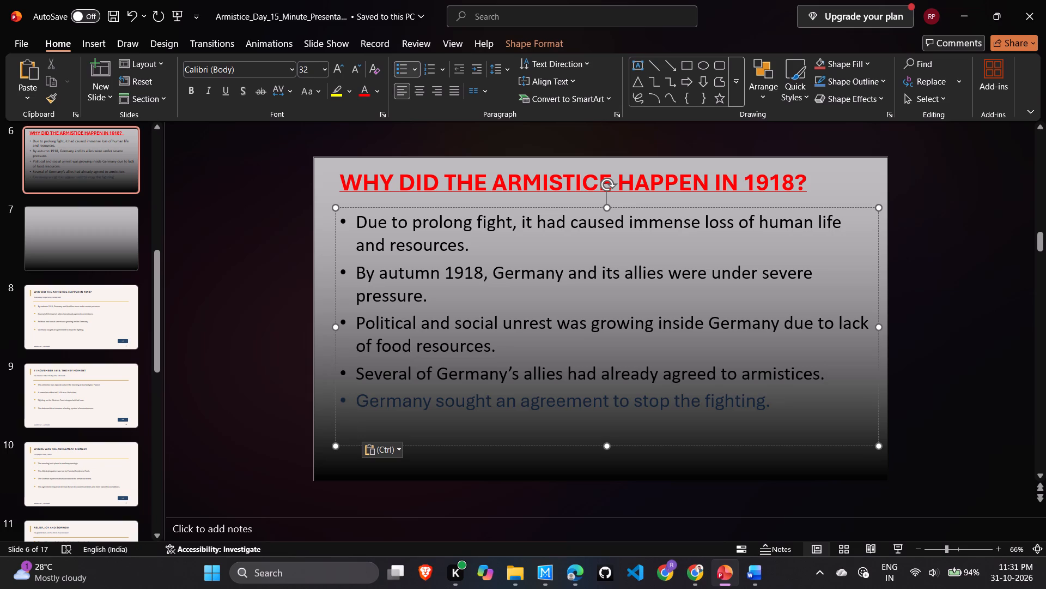
{"action": "key", "text": "Return"}
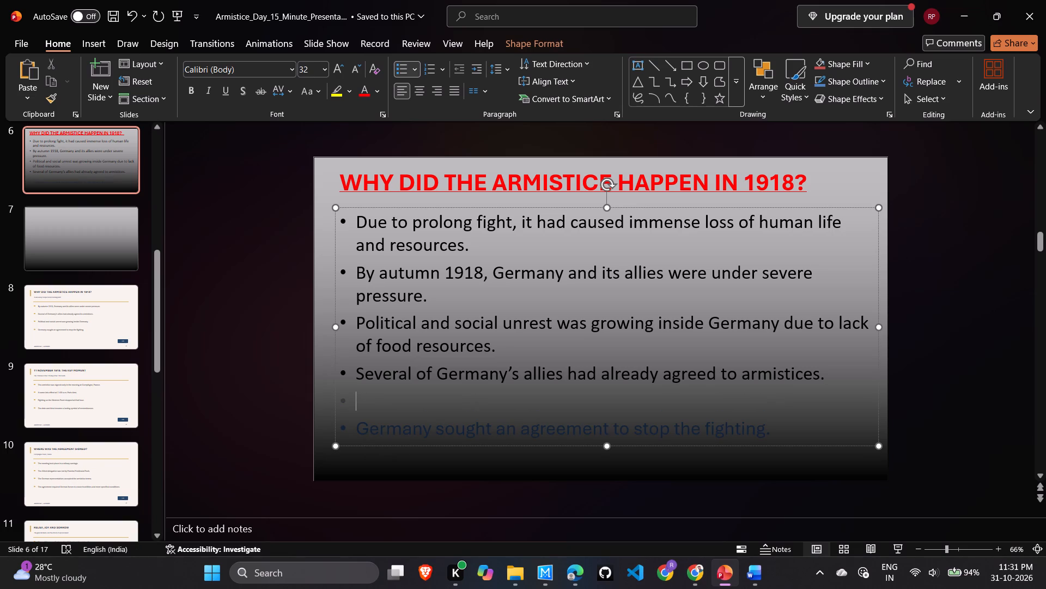
{"action": "type", "text": "ger"}
{"action": "type", "text": "ma"}
{"action": "type", "text": "ny"}
{"action": "key", "text": "Return"}
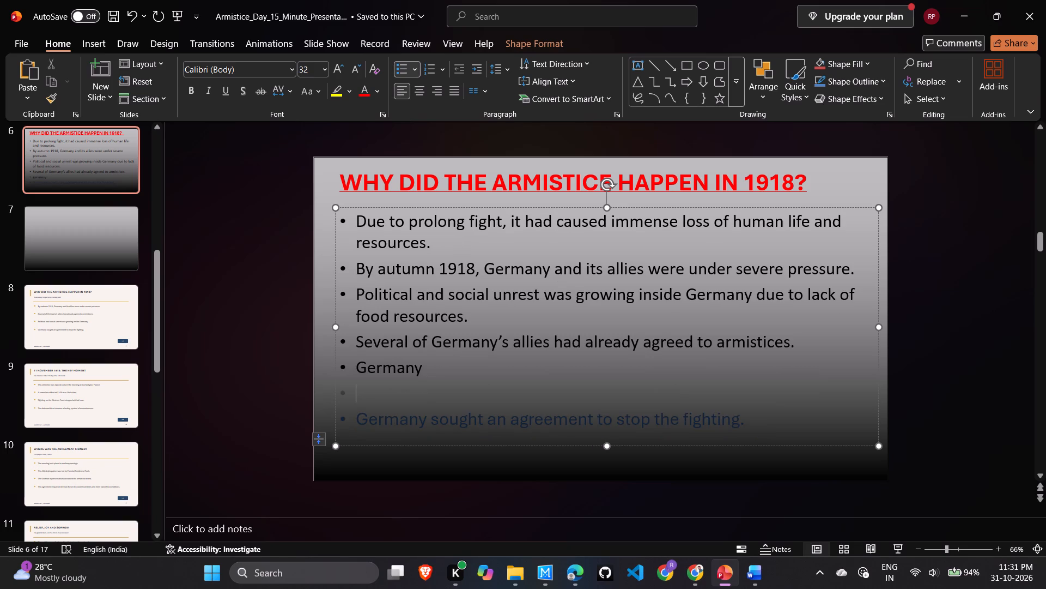
{"action": "key", "text": "BackSpace"}
{"action": "key", "text": "BackSpace"}
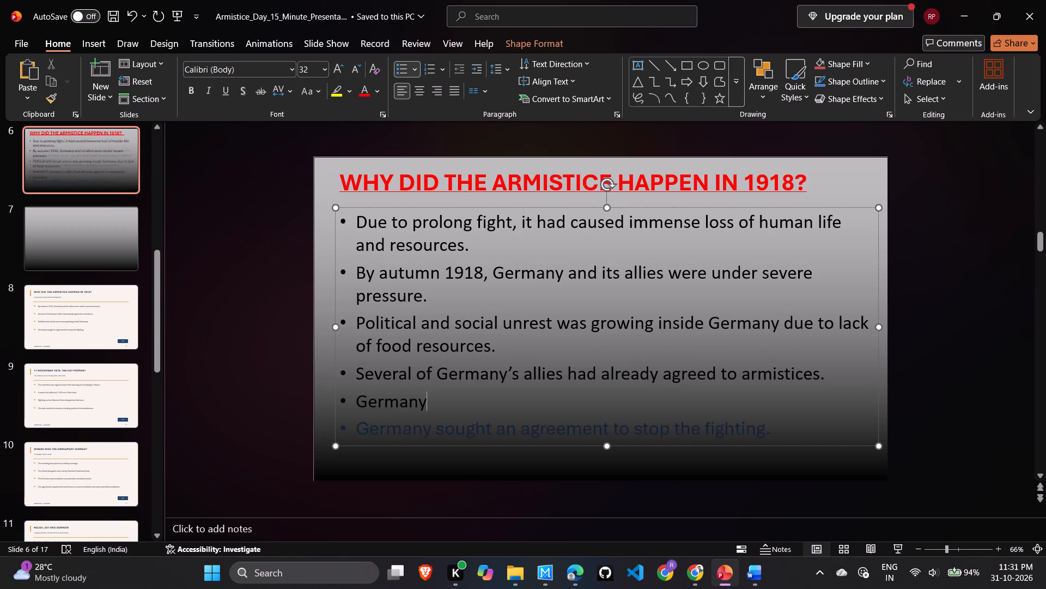
{"action": "key", "text": "space"}
{"action": "type", "text": "sough"}
{"action": "type", "text": "t an a"}
{"action": "type", "text": "gree"}
{"action": "key", "text": "n"}
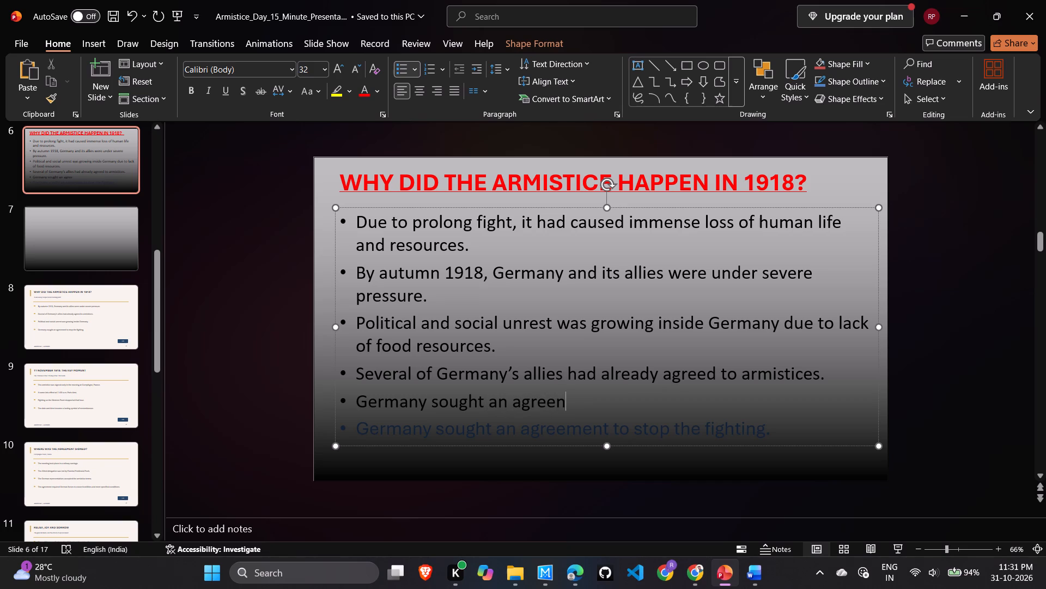
{"action": "key", "text": "BackSpace"}
{"action": "type", "text": "ment to stop"}
{"action": "key", "text": "space"}
{"action": "type", "text": "the fi"}
{"action": "key", "text": "g"}
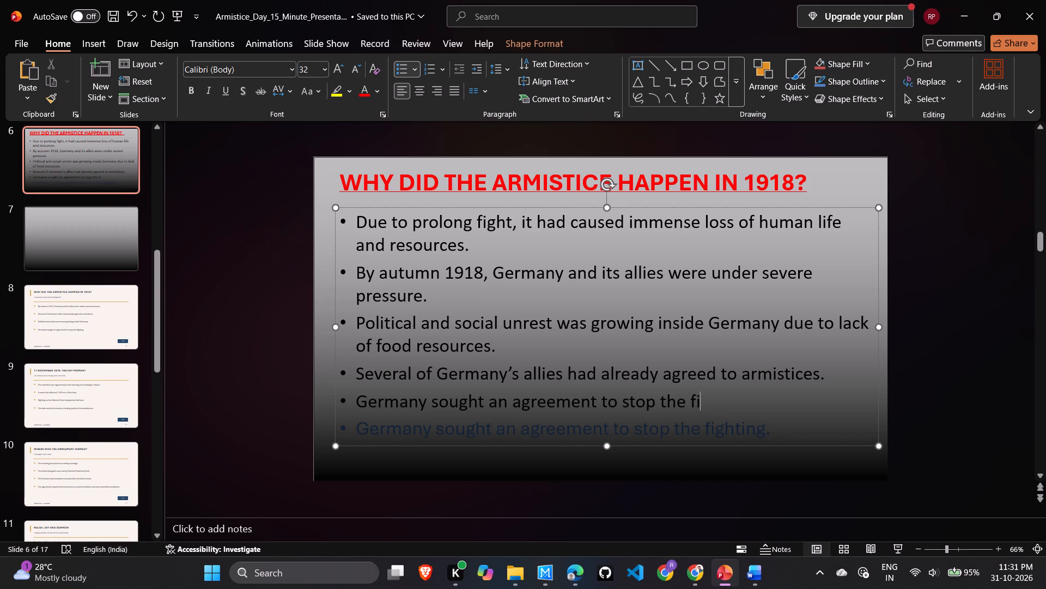
{"action": "type", "text": "htinh"}
{"action": "key", "text": "BackSpace"}
{"action": "key", "text": "g"}
{"action": "key", "text": "period"}
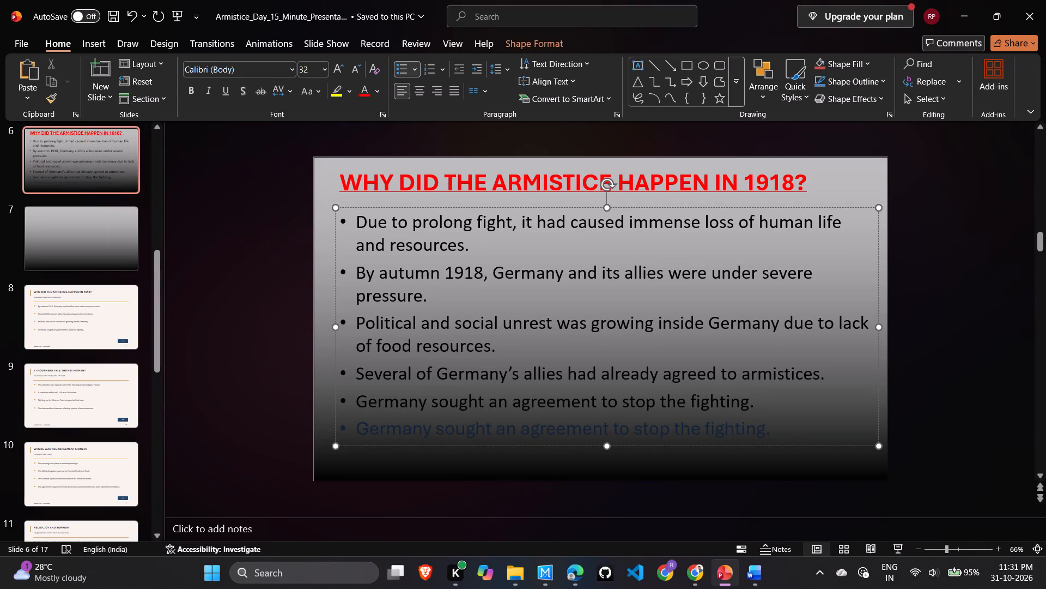
Delete the duplicate blue "Germany sought an agreement to stop the fighting." bullet on slide 6, keeping the black fifth bullet's complete wording.
{"action": "left_click", "coordinate": [786, 425]}
{"action": "key", "text": "BackSpace"}
{"action": "key", "text": "BackSpace"}
{"action": "key", "text": "BackSpace"}
{"action": "key", "text": "BackSpace"}
{"action": "key", "text": "BackSpace"}
{"action": "key", "text": "BackSpace"}
{"action": "key", "text": "BackSpace"}
{"action": "key", "text": "BackSpace"}
{"action": "key", "text": "BackSpace"}
{"action": "key", "text": "BackSpace"}
{"action": "key", "text": "BackSpace"}
{"action": "key", "text": "BackSpace"}
{"action": "key", "text": "BackSpace"}
{"action": "key", "text": "BackSpace"}
{"action": "key", "text": "BackSpace"}
{"action": "key", "text": "BackSpace"}
{"action": "key", "text": "BackSpace"}
{"action": "key", "text": "BackSpace"}
{"action": "key", "text": "BackSpace"}
{"action": "key", "text": "BackSpace"}
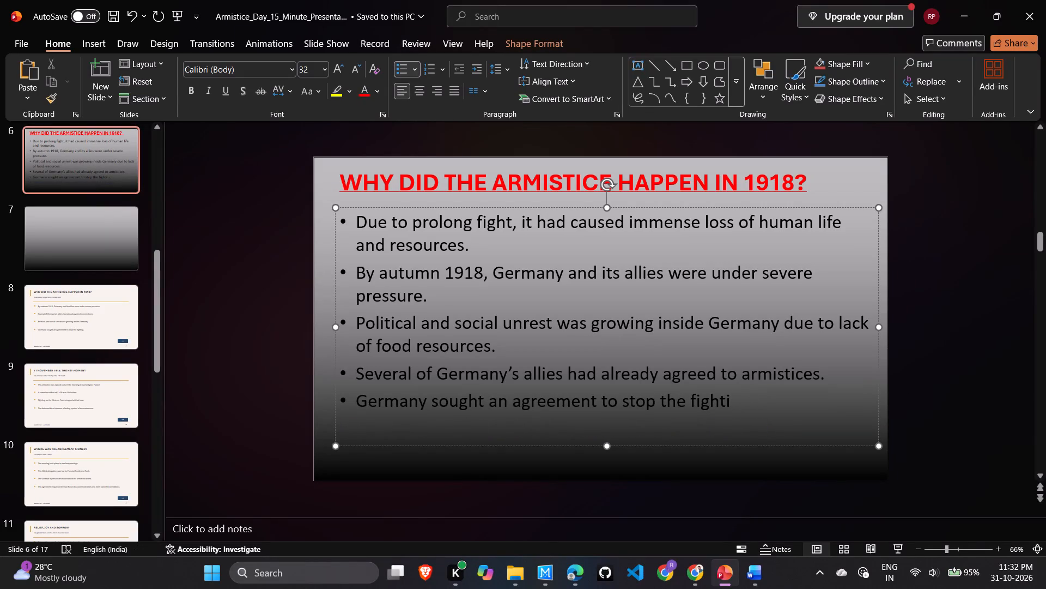
{"action": "type", "text": "ng"}
{"action": "key", "text": "period"}
Cut the old cream slide 8, "WHY DID THE ARMISTICE HAPPEN IN 1918?", out of the presentation.
{"action": "left_click", "coordinate": [88, 340]}
{"action": "right_click", "coordinate": [88, 340]}
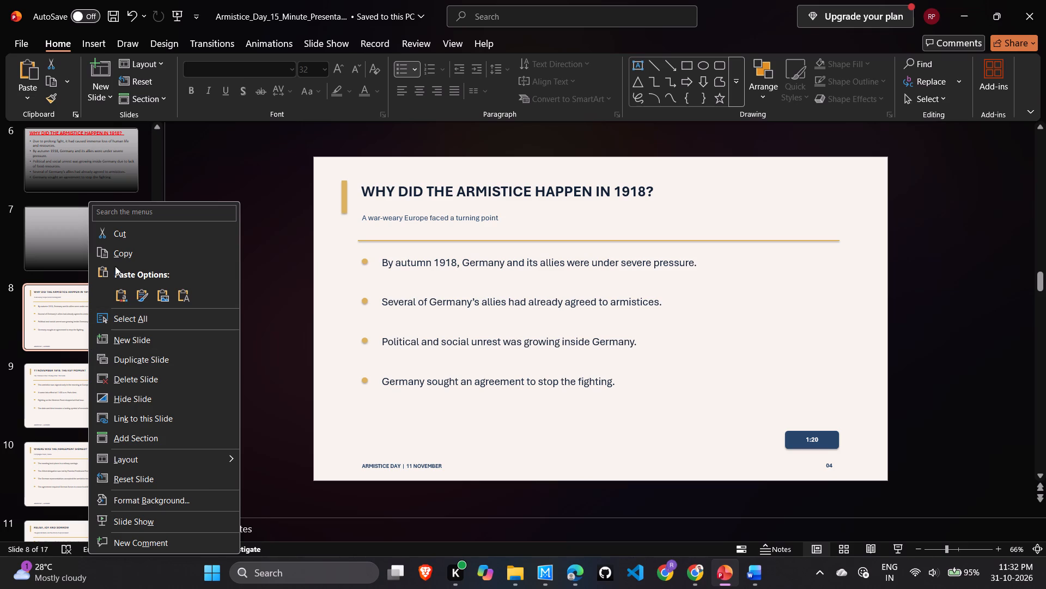
{"action": "left_click", "coordinate": [132, 236]}
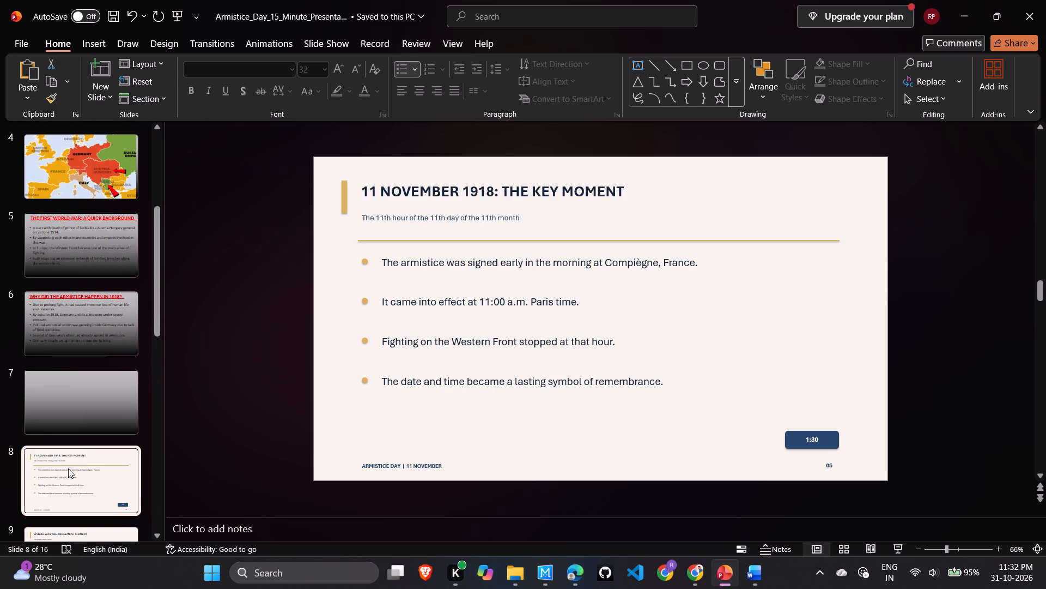
Move the cream "11 NOVEMBER 1918: THE KEY MOMENT" slide ahead of the blank gradient slide, into position 7.
{"action": "left_click_drag", "start_coordinate": [66, 469], "coordinate": [65, 450]}
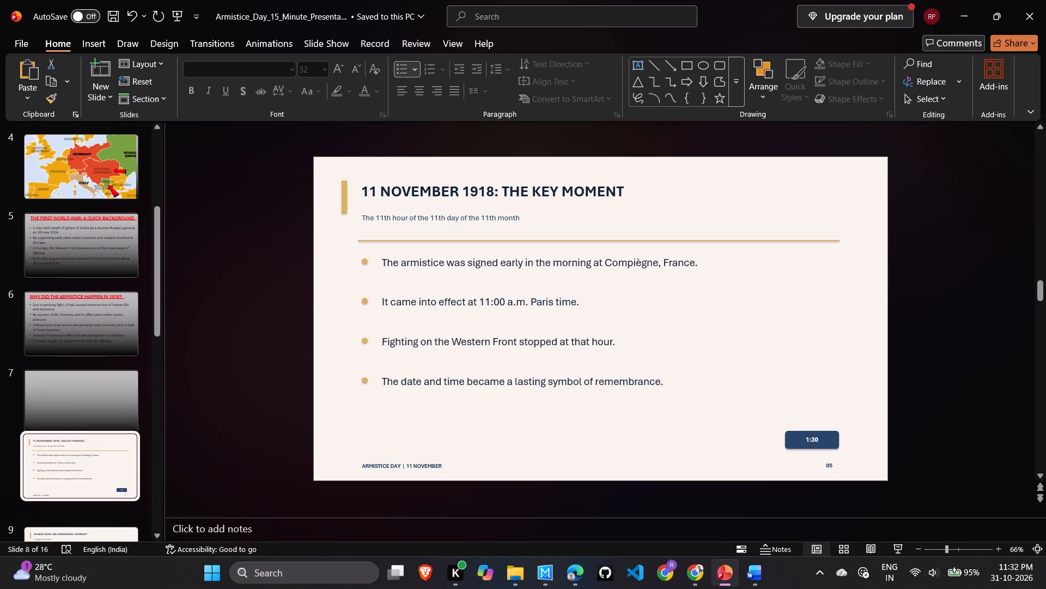
{"action": "left_click_drag", "start_coordinate": [65, 450], "coordinate": [62, 373]}
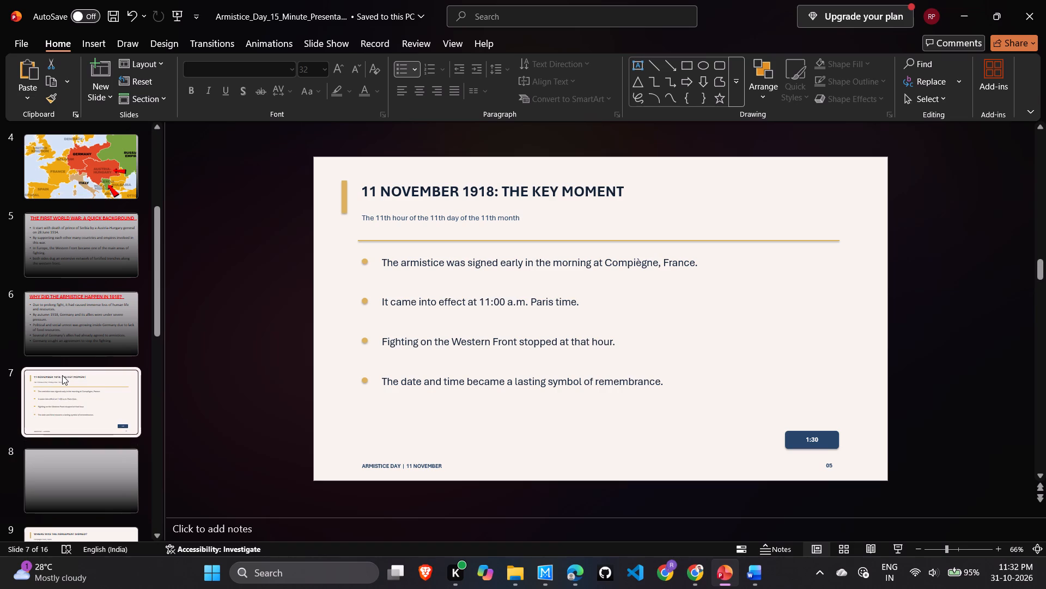
{"action": "left_click", "coordinate": [39, 395]}
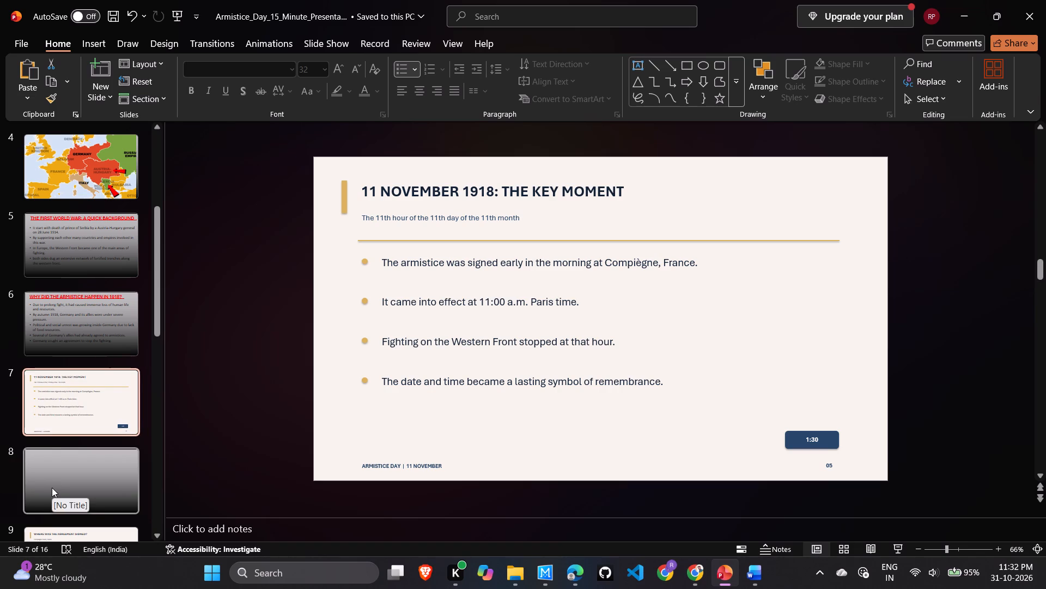
Duplicate the blank gradient slide 8 to have a spare one after it.
{"action": "left_click", "coordinate": [52, 488]}
{"action": "right_click", "coordinate": [52, 488]}
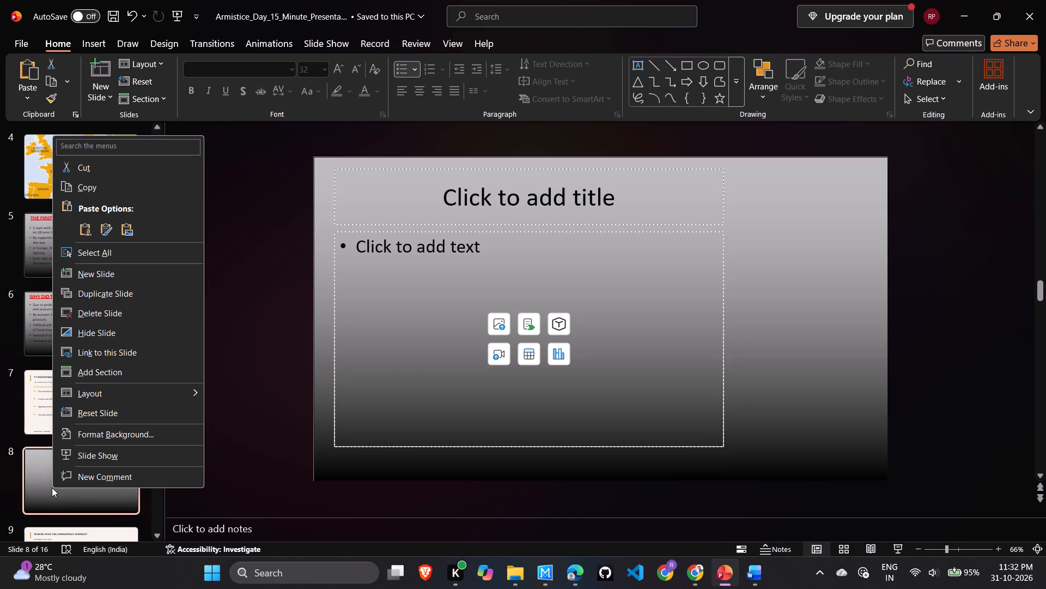
{"action": "left_click", "coordinate": [117, 290]}
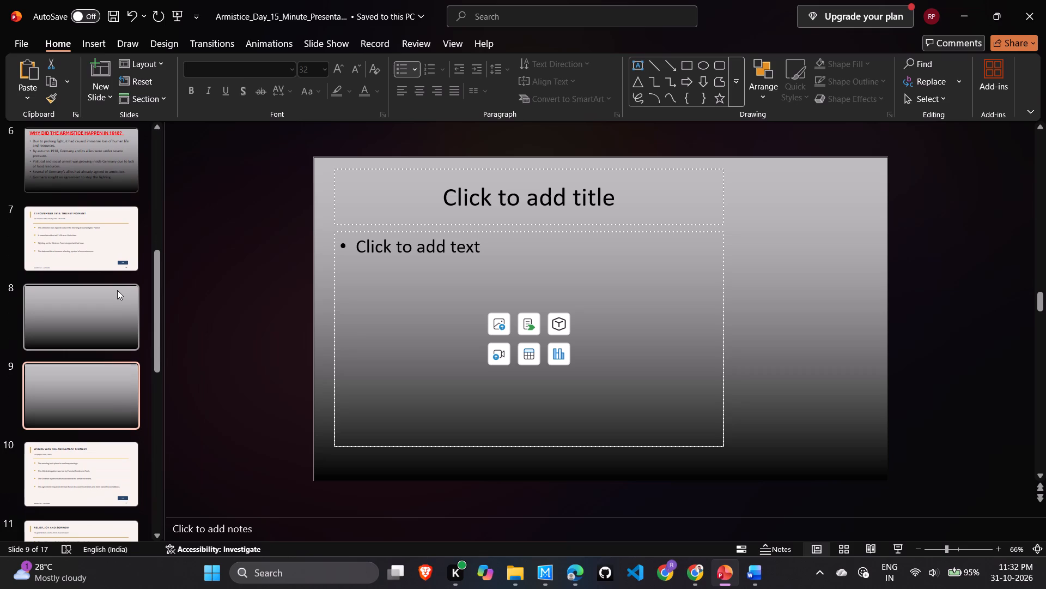
Copy slide 7's title "11 NOVEMBER 1918: THE KEY MOMENT" into the title placeholder of blank slide 8.
{"action": "left_click", "coordinate": [88, 219]}
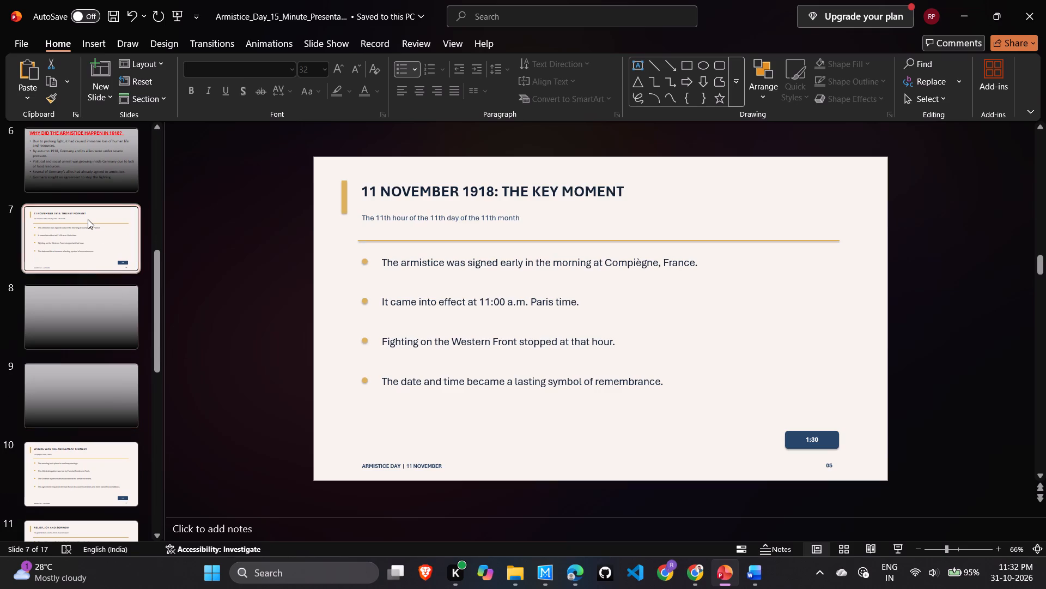
{"action": "scroll", "coordinate": [50, 183], "scroll_direction": "up", "scroll_amount": 6}
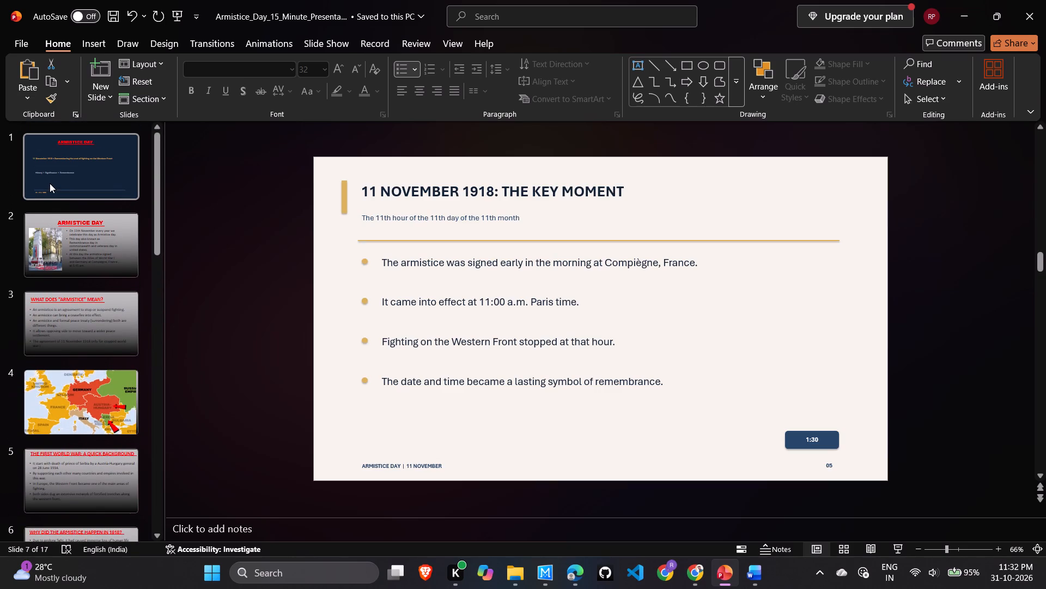
{"action": "scroll", "coordinate": [50, 183], "scroll_direction": "down", "scroll_amount": 1}
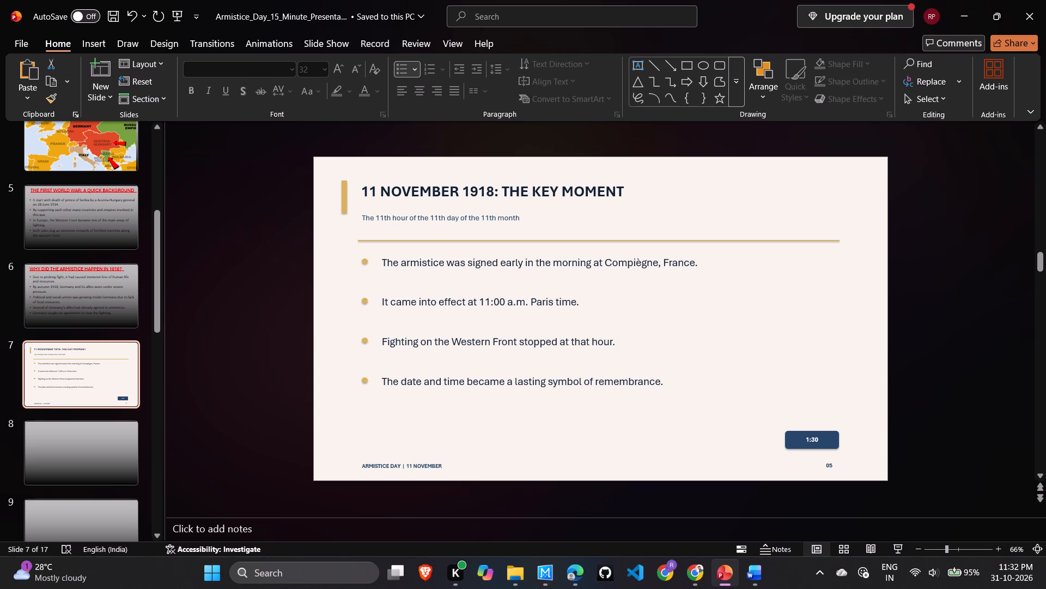
{"action": "left_click_drag", "start_coordinate": [622, 190], "coordinate": [398, 183]}
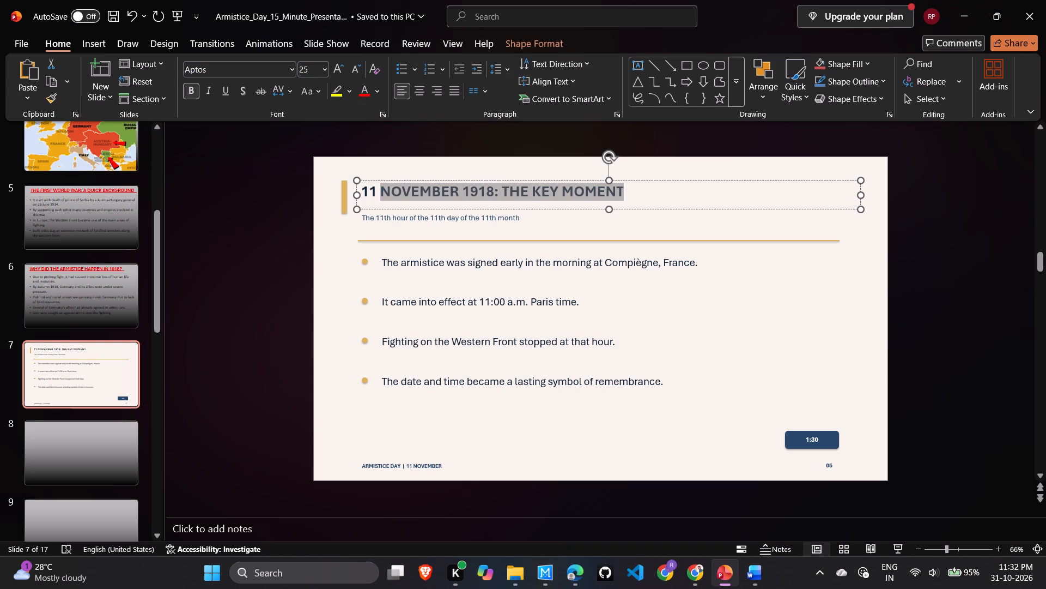
{"action": "left_click_drag", "start_coordinate": [398, 183], "coordinate": [364, 187]}
{"action": "key", "text": "ctrl+c"}
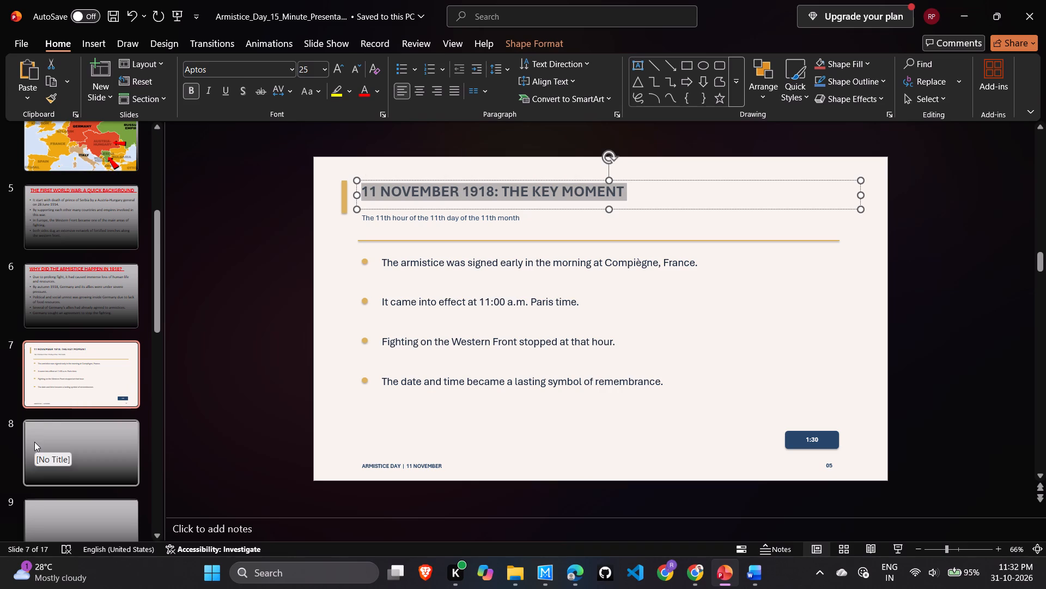
{"action": "left_click", "coordinate": [34, 442]}
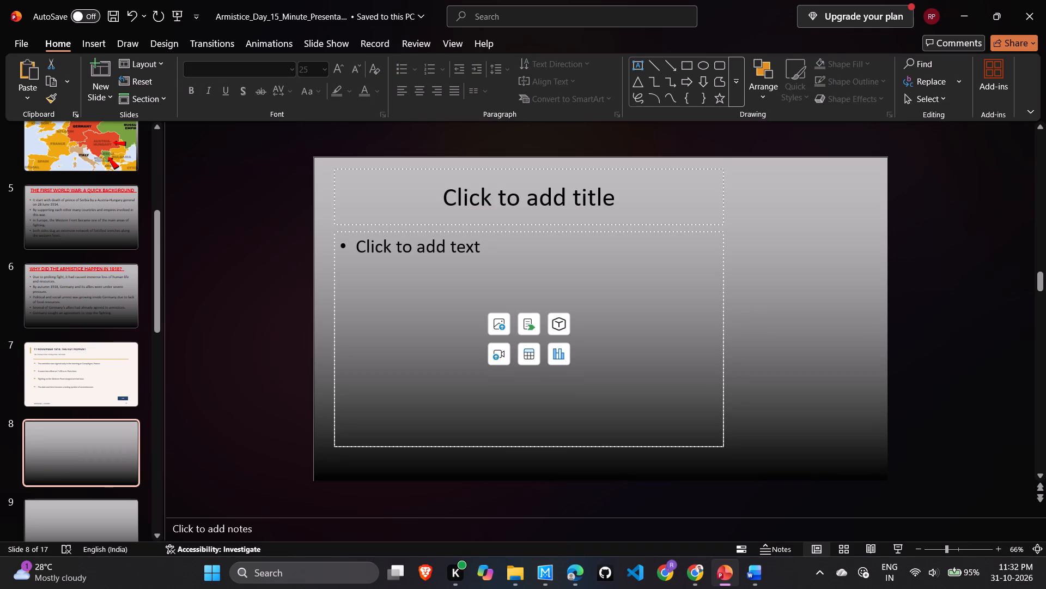
{"action": "left_click", "coordinate": [613, 191]}
{"action": "key", "text": "ctrl+v"}
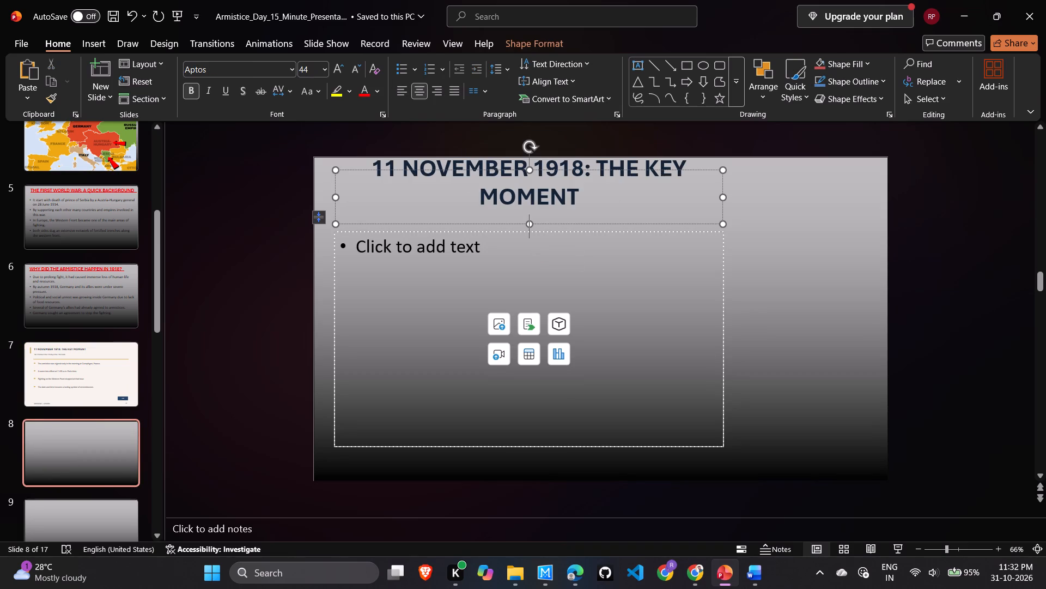
Left-align slide 8's title, widen its box so the title fits one line, and make the text underlined and red.
{"action": "left_click", "coordinate": [404, 92]}
{"action": "left_click_drag", "start_coordinate": [721, 196], "coordinate": [871, 190]}
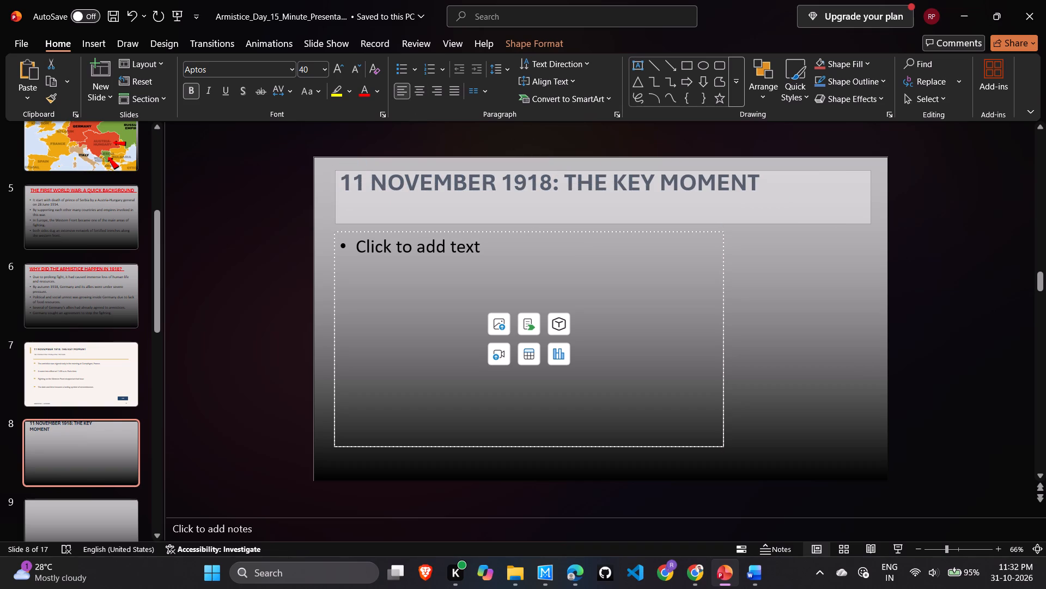
{"action": "left_click", "coordinate": [230, 91]}
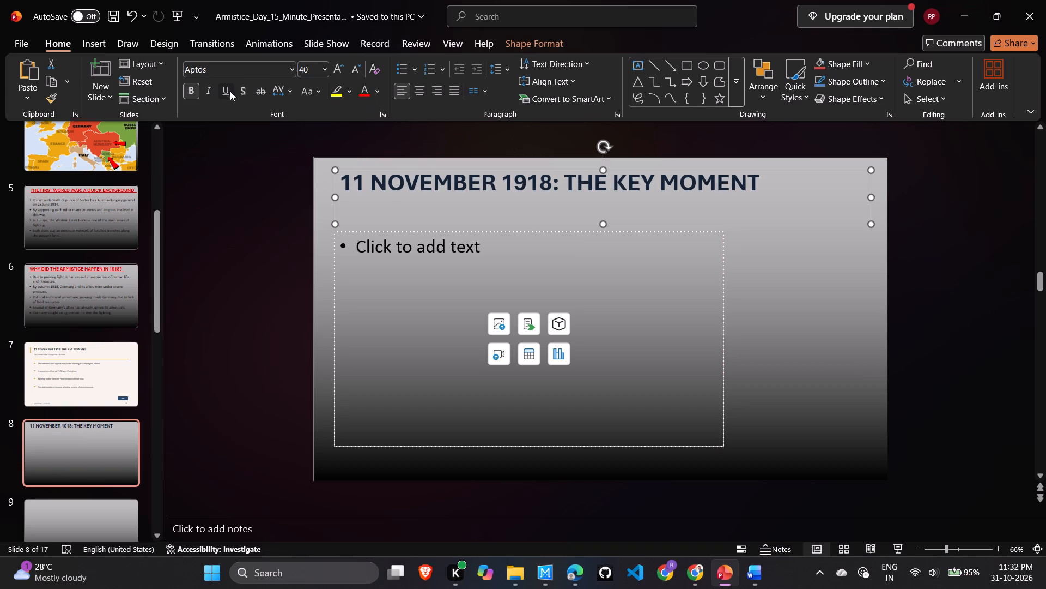
{"action": "left_click", "coordinate": [360, 86]}
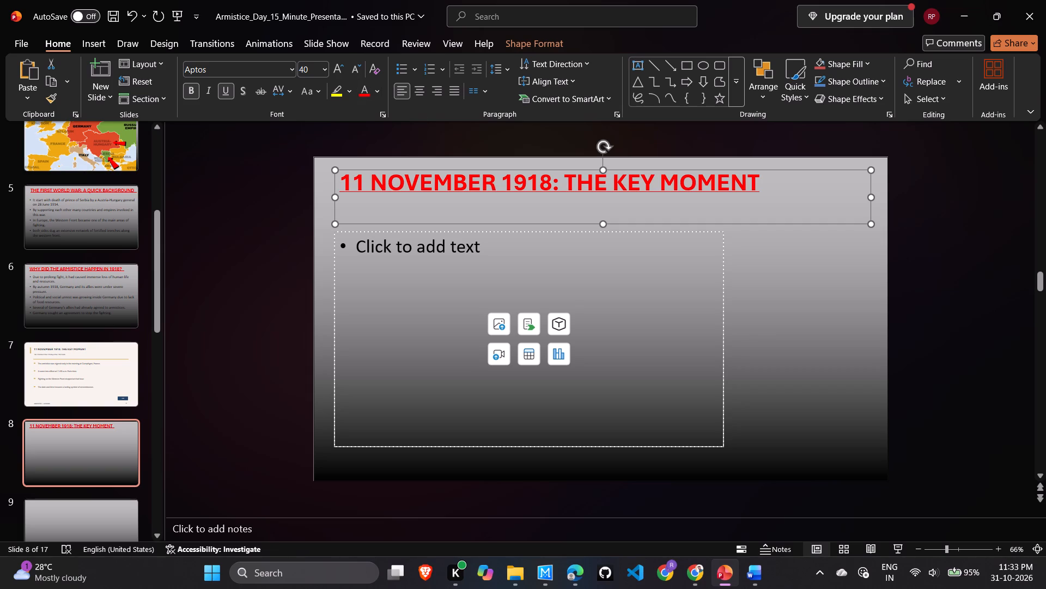
Widen slide 8's empty bullet text placeholder to match the title box's width.
{"action": "left_click", "coordinate": [643, 335]}
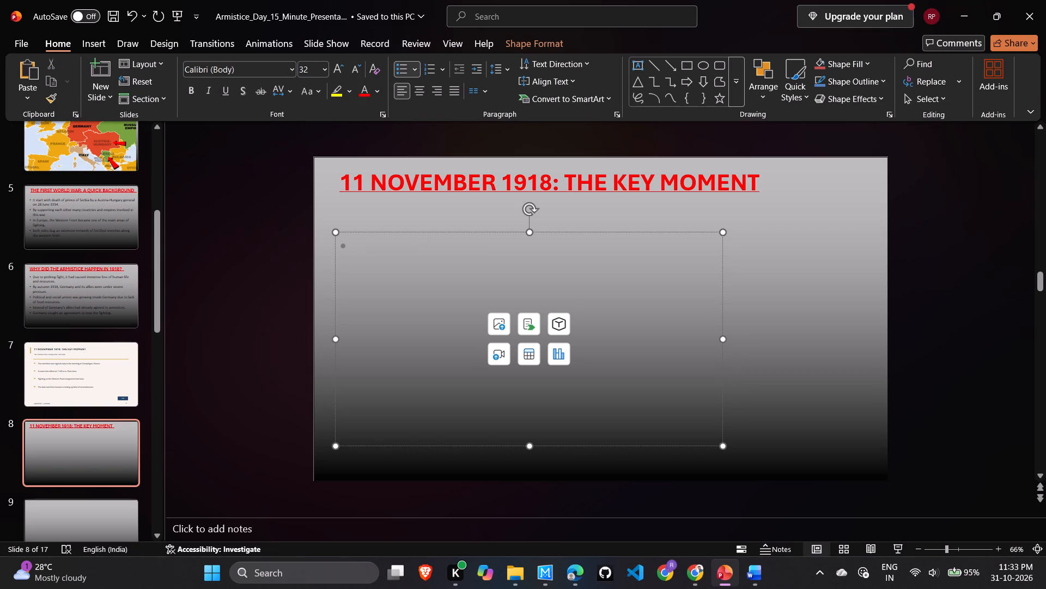
{"action": "left_click_drag", "start_coordinate": [724, 336], "coordinate": [822, 334]}
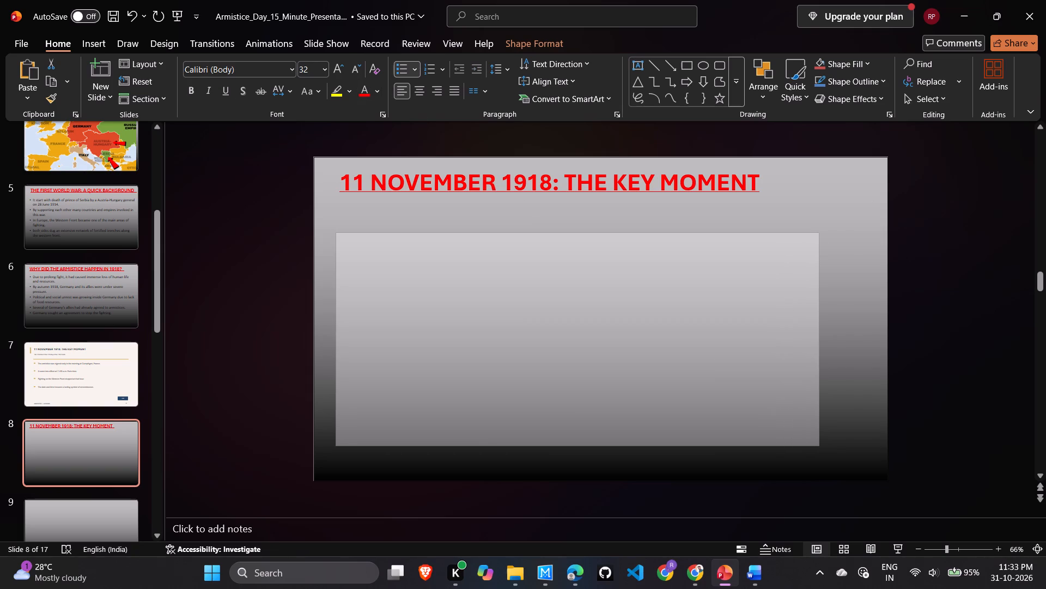
{"action": "left_click_drag", "start_coordinate": [822, 334], "coordinate": [871, 334]}
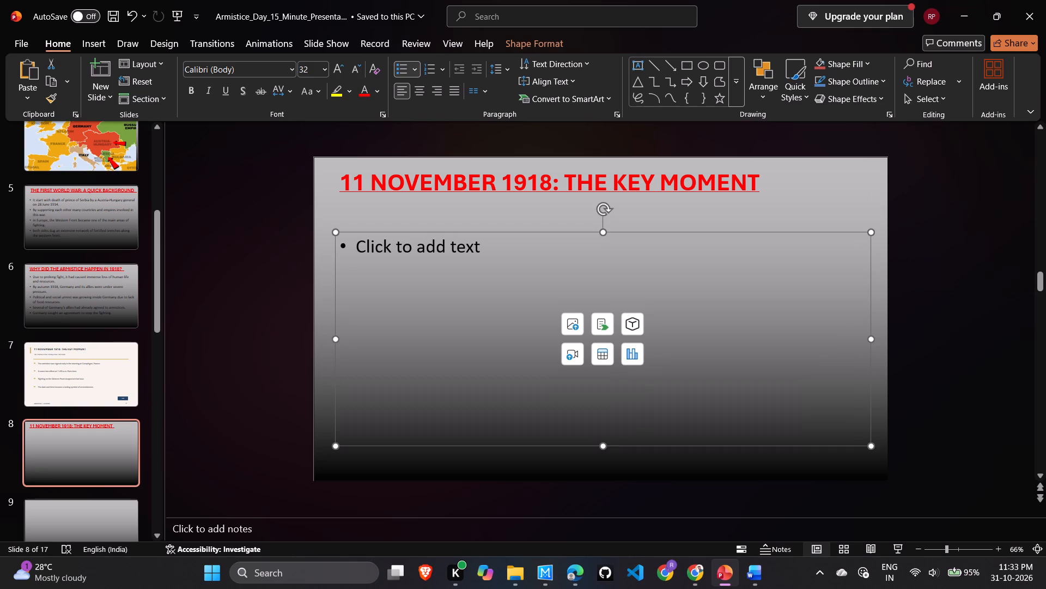
{"action": "left_click", "coordinate": [324, 213]}
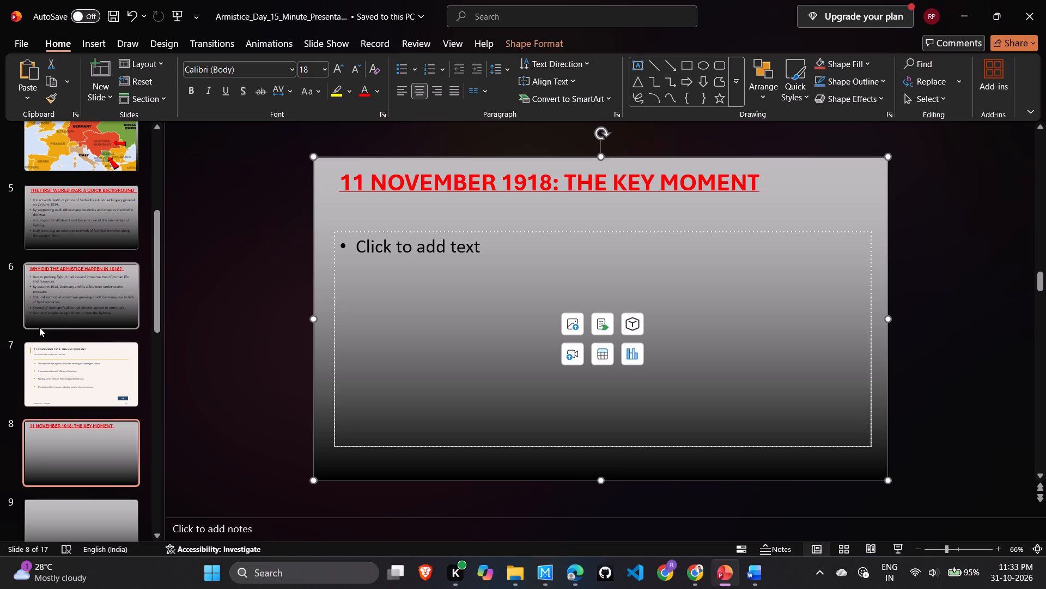
Copy slide 7's "The armistice was signed early in the morning at Compiègne, France." into slide 8 as the first bullet.
{"action": "left_click", "coordinate": [55, 387]}
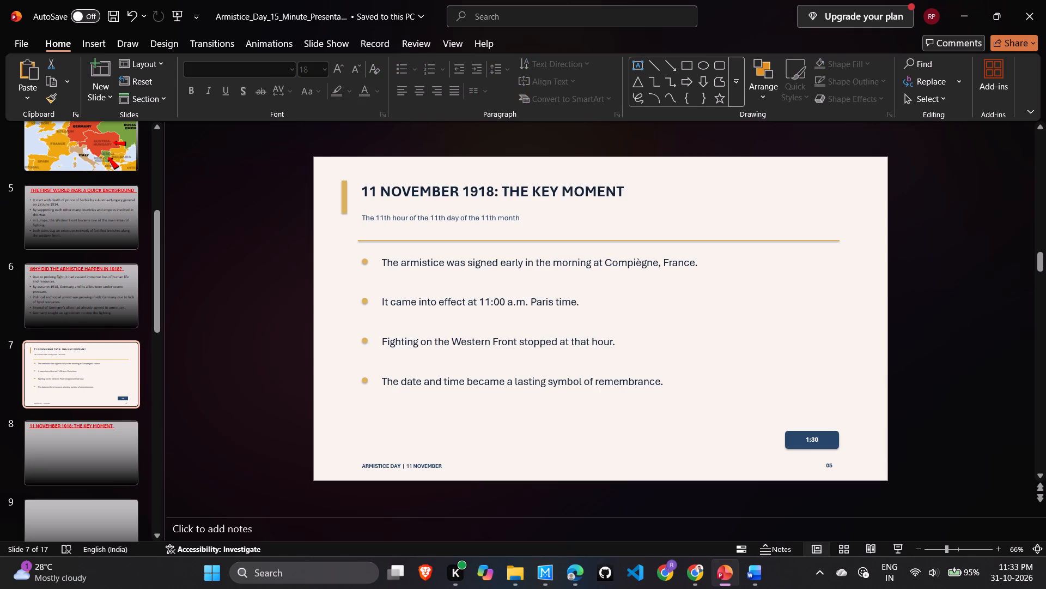
{"action": "left_click_drag", "start_coordinate": [697, 261], "coordinate": [393, 252]}
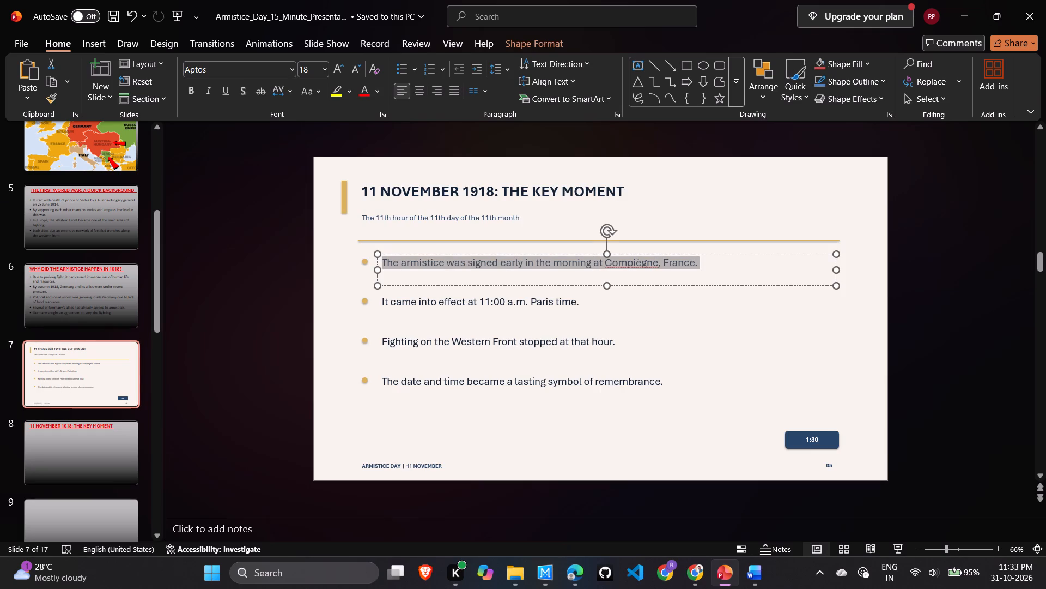
{"action": "left_click_drag", "start_coordinate": [393, 252], "coordinate": [393, 253]}
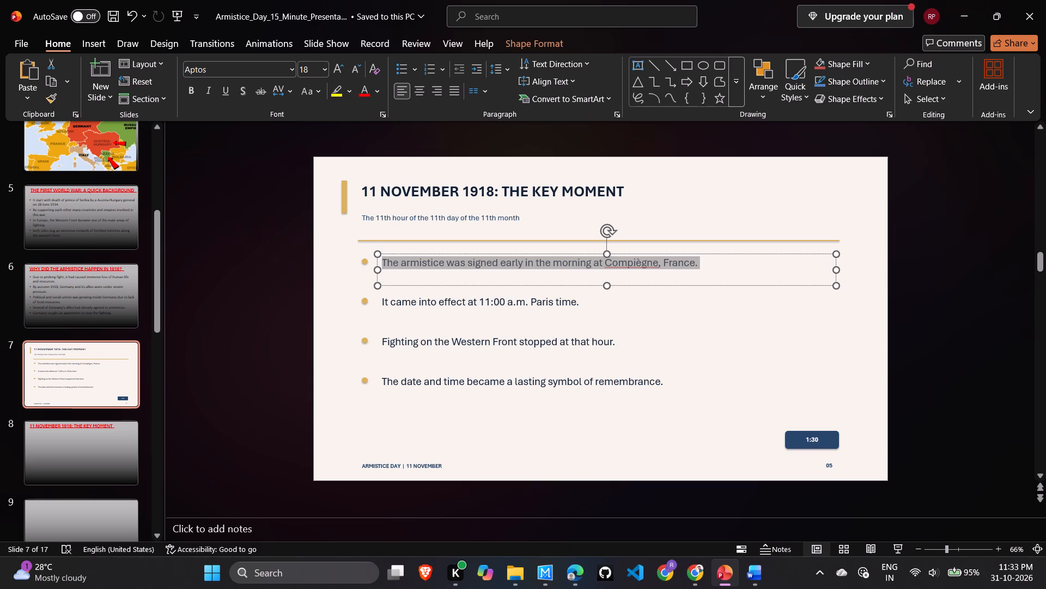
{"action": "key", "text": "ctrl+c"}
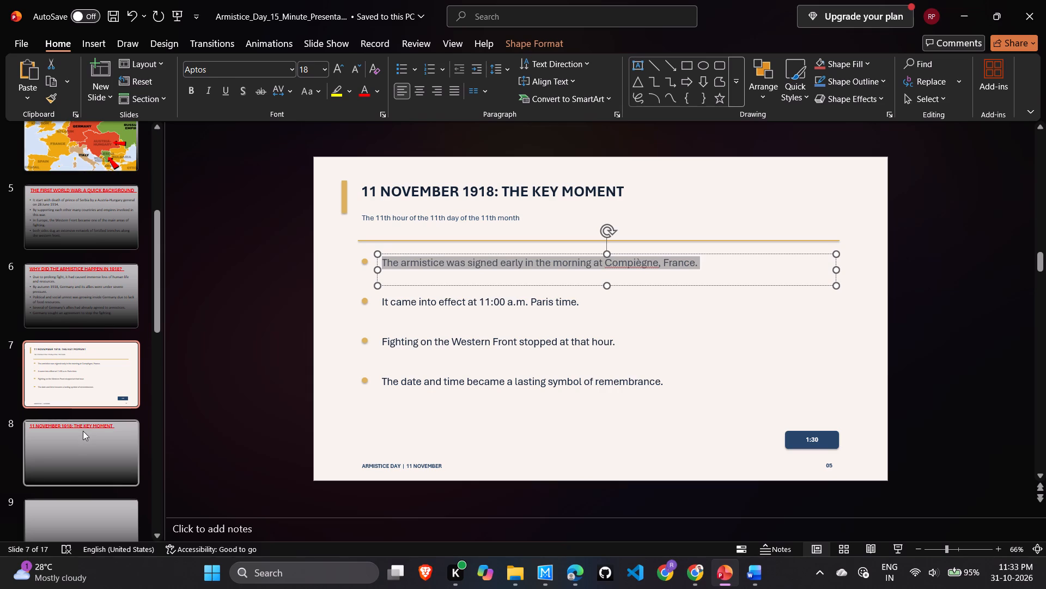
{"action": "left_click", "coordinate": [83, 431]}
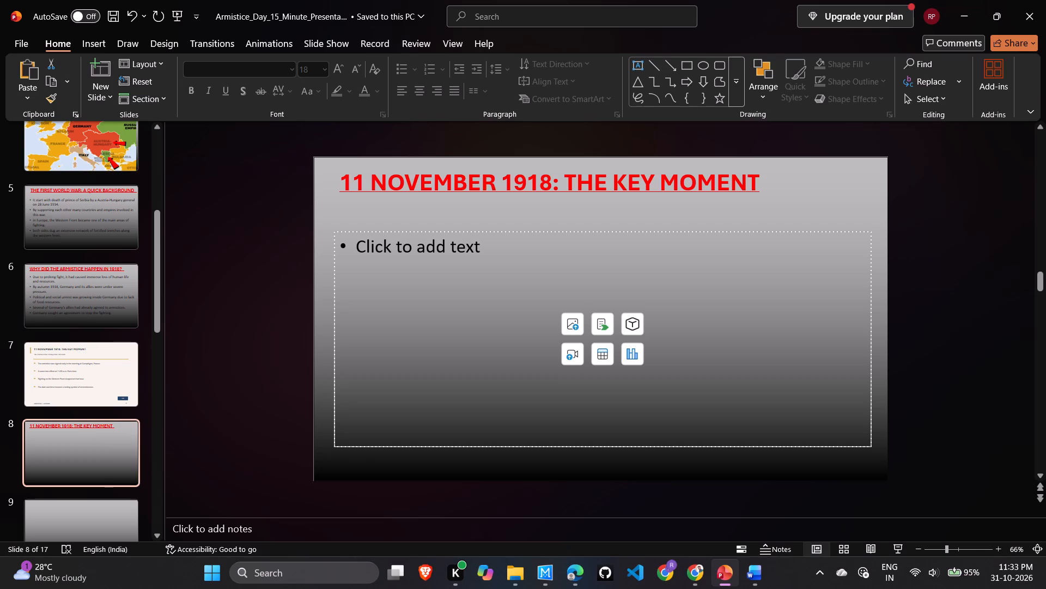
{"action": "left_click", "coordinate": [519, 257]}
{"action": "key", "text": "ctrl+v"}
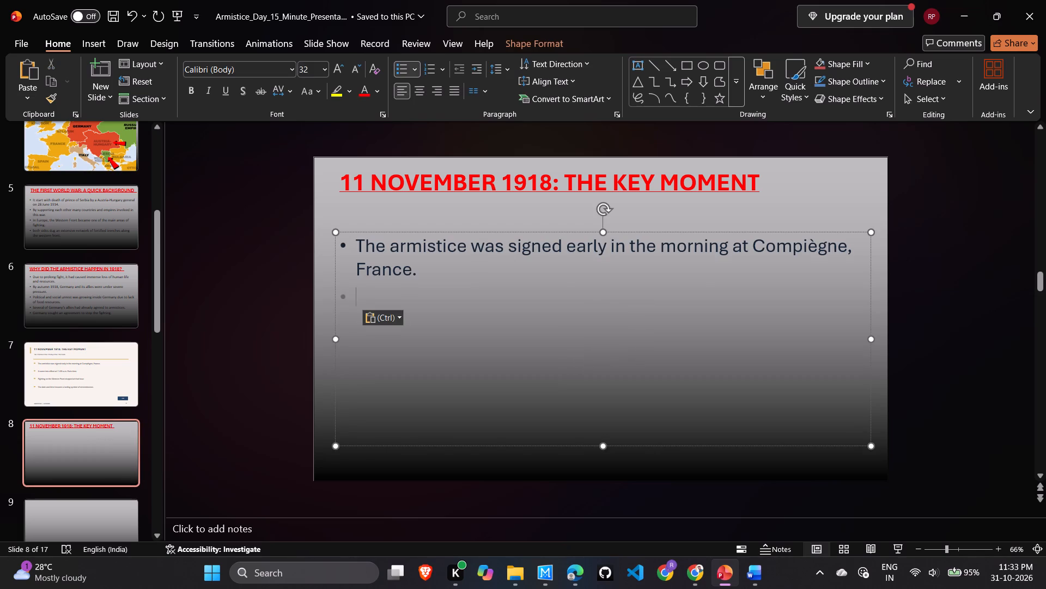
Copy slide 7's "It came into effect at 11:00 a.m. Paris time" into slide 8 as the second bullet, end it with a full stop, and start a third bullet.
{"action": "left_click", "coordinate": [86, 396]}
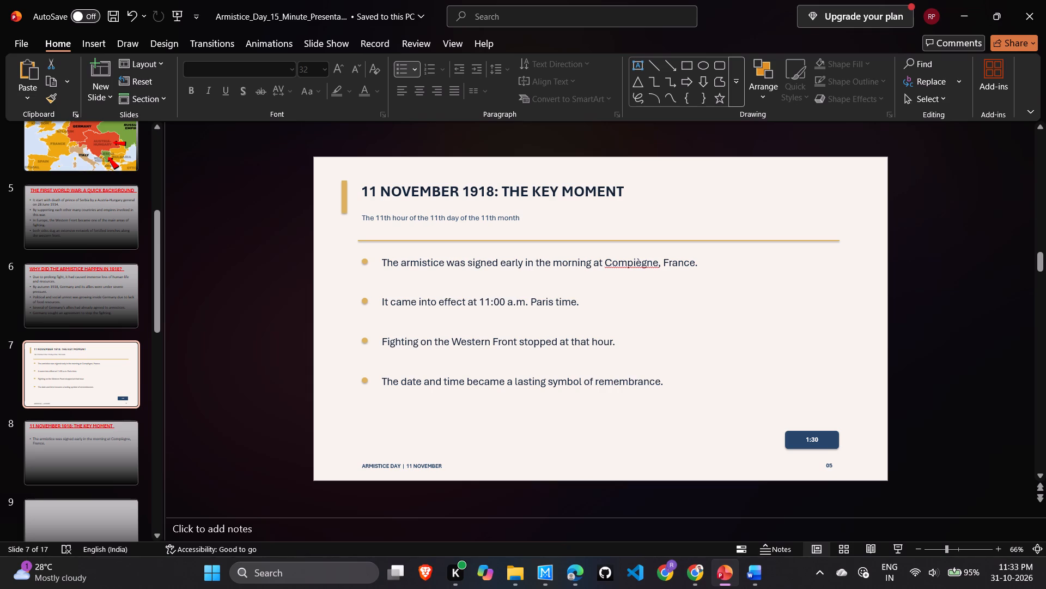
{"action": "left_click_drag", "start_coordinate": [577, 300], "coordinate": [382, 290]}
{"action": "key", "text": "ctrl+c"}
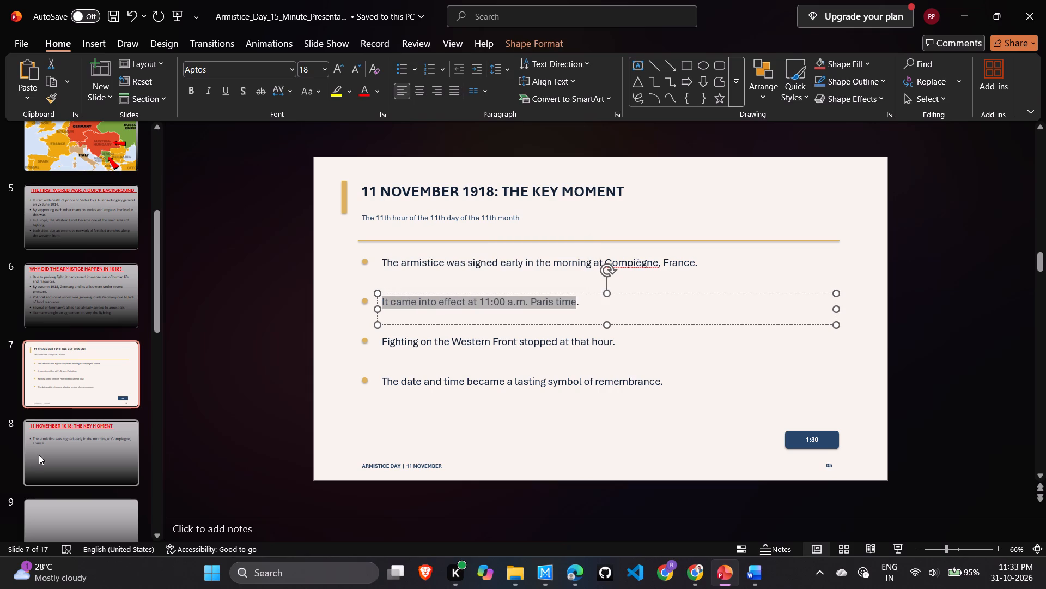
{"action": "left_click", "coordinate": [39, 457]}
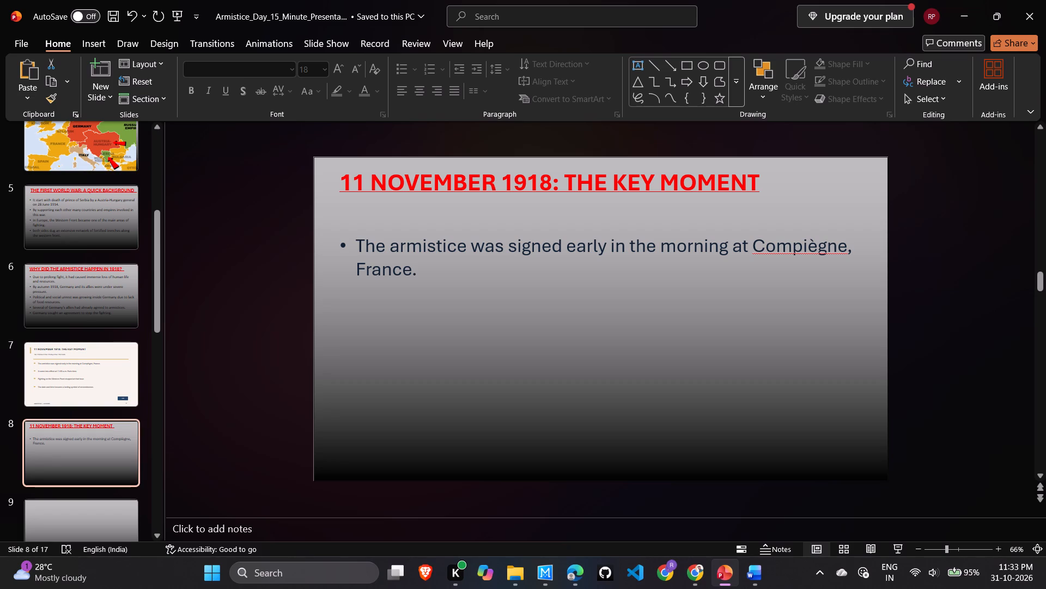
{"action": "left_click", "coordinate": [433, 260]}
{"action": "key", "text": "Return"}
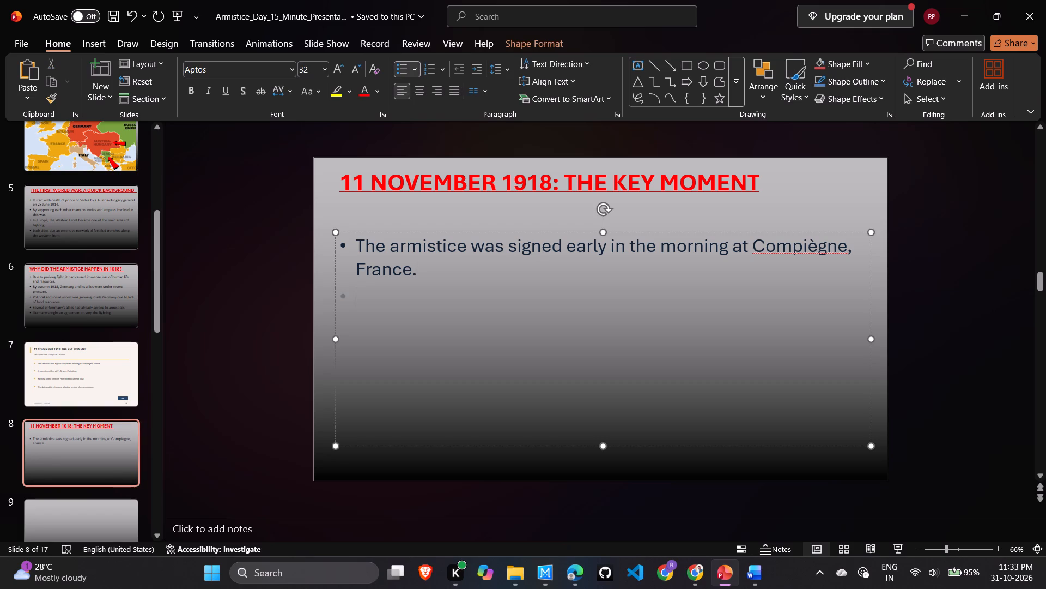
{"action": "key", "text": "ctrl+v"}
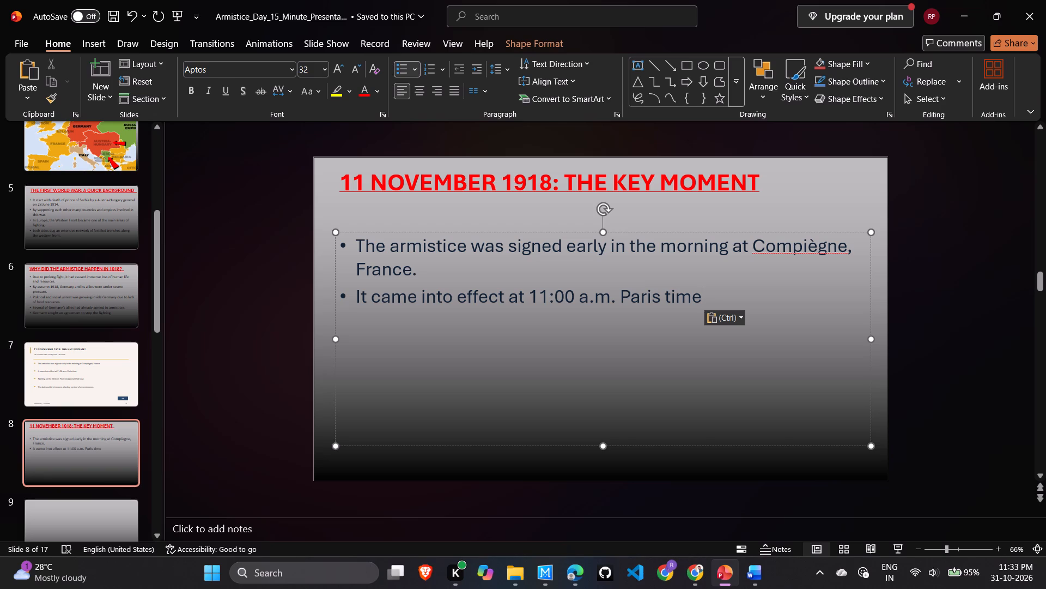
{"action": "key", "text": "apostrophe"}
{"action": "key", "text": "BackSpace"}
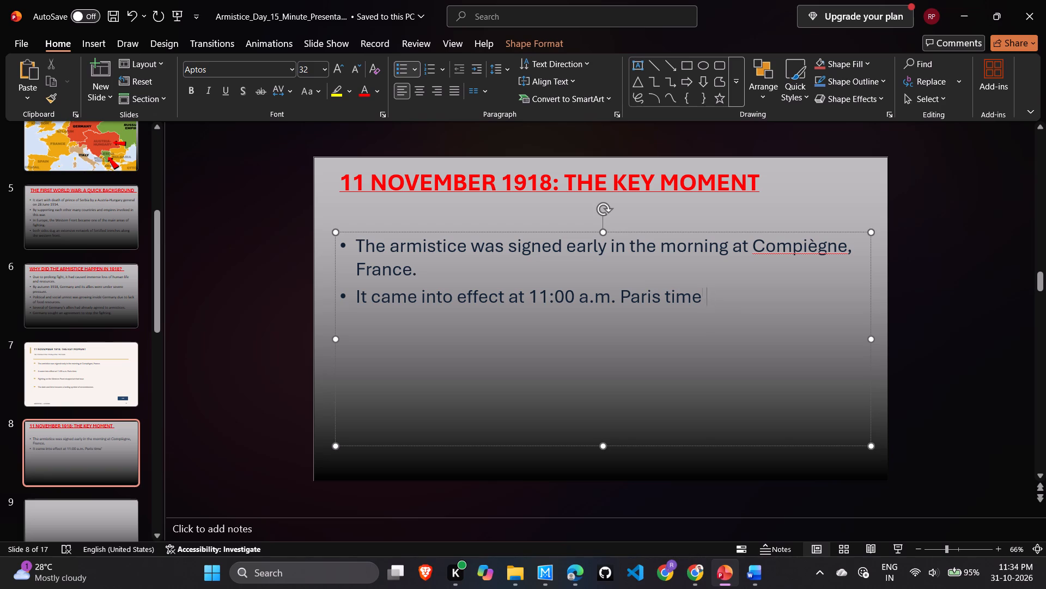
{"action": "key", "text": "period"}
{"action": "key", "text": "Return"}
Switch to the Chrome window showing the Google results about the First World War trenches.
{"action": "left_click", "coordinate": [695, 586]}
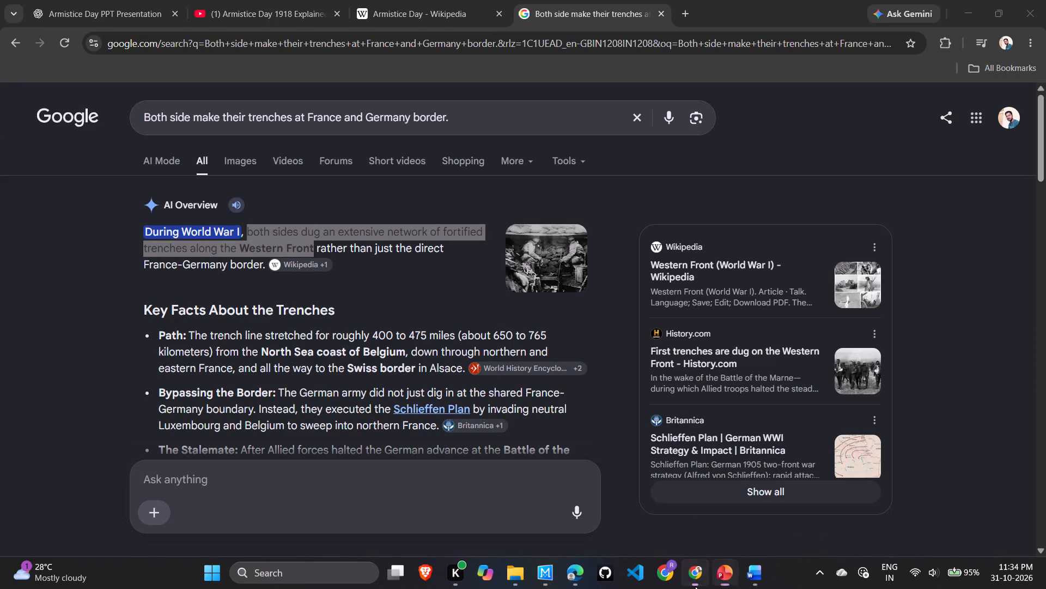
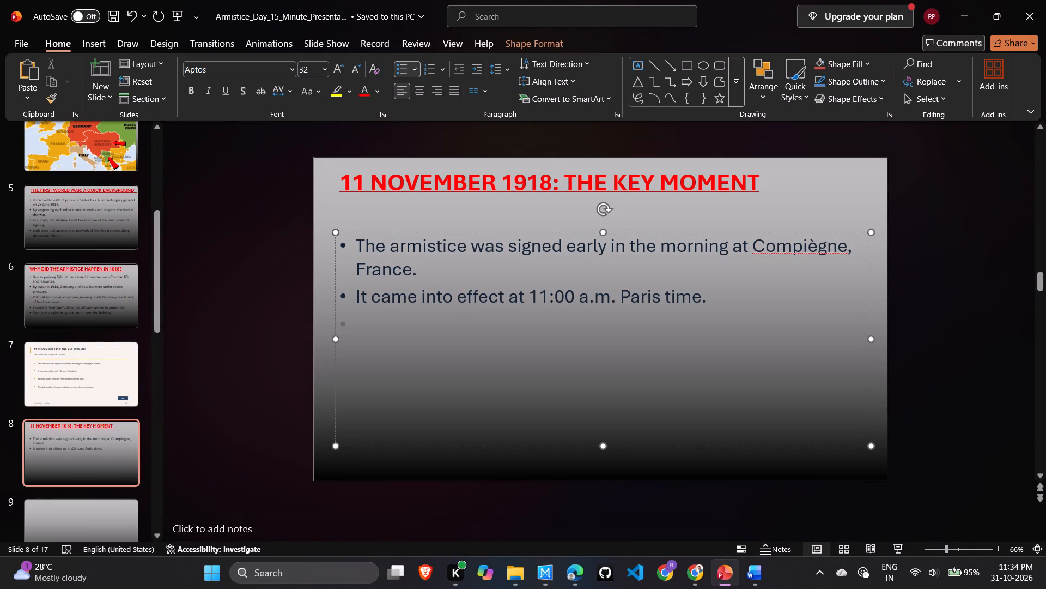
Copy slide 7's "Fighting on the Western Front stopped at that hour." into slide 8 as the third bullet.
{"action": "left_click", "coordinate": [110, 356]}
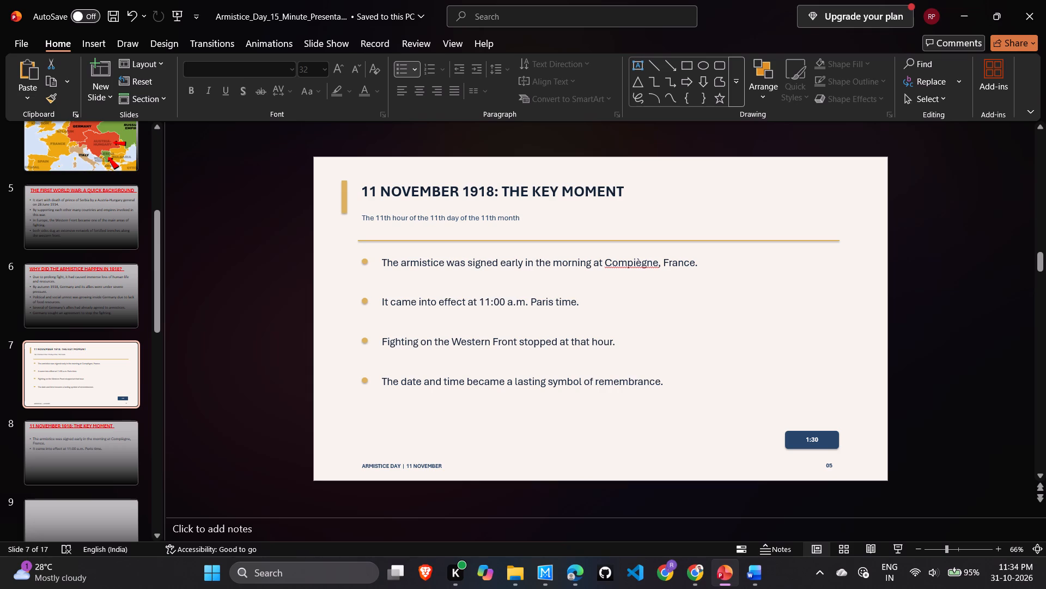
{"action": "left_click_drag", "start_coordinate": [615, 344], "coordinate": [374, 347]}
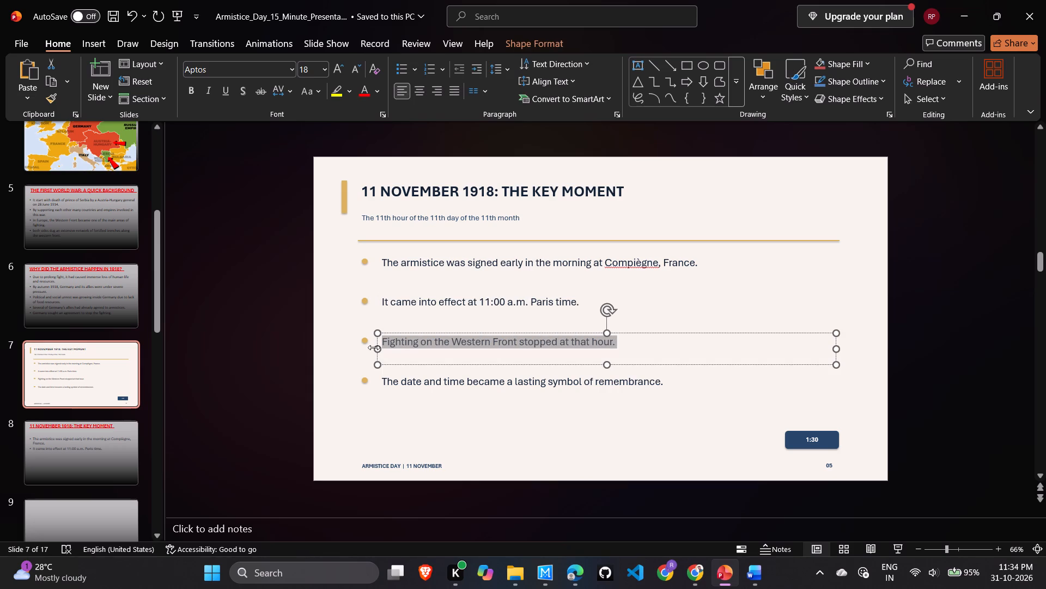
{"action": "key", "text": "ctrl+c"}
{"action": "left_click", "coordinate": [762, 588]}
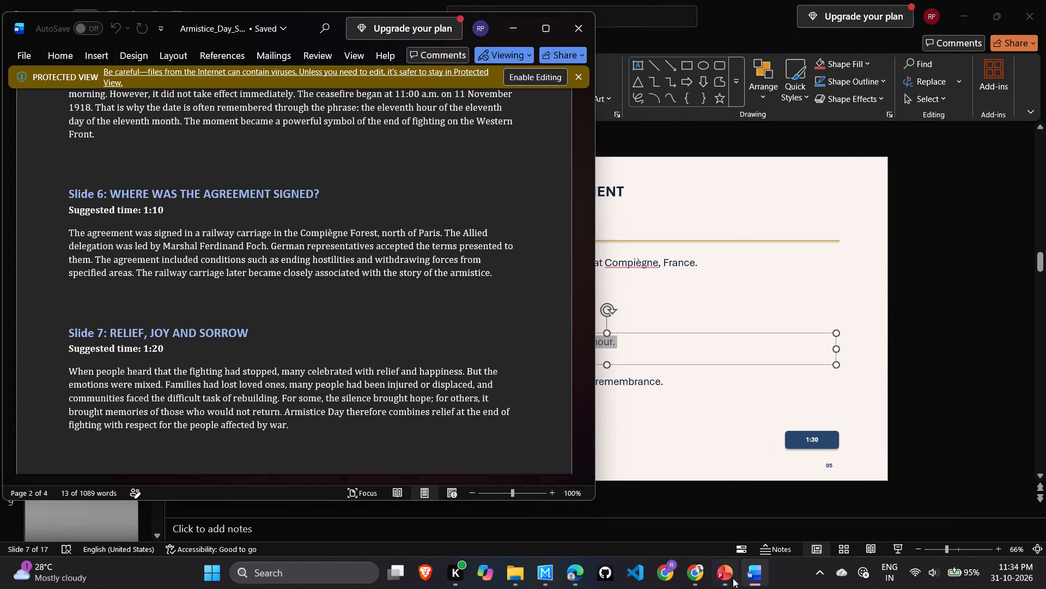
{"action": "left_click", "coordinate": [721, 573]}
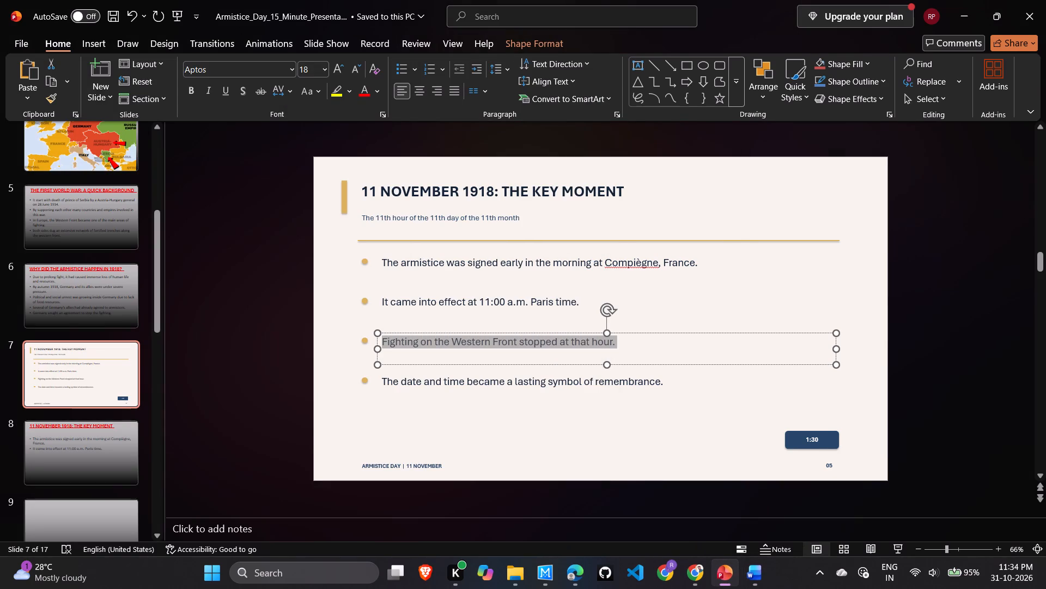
{"action": "key", "text": "ctrl+v"}
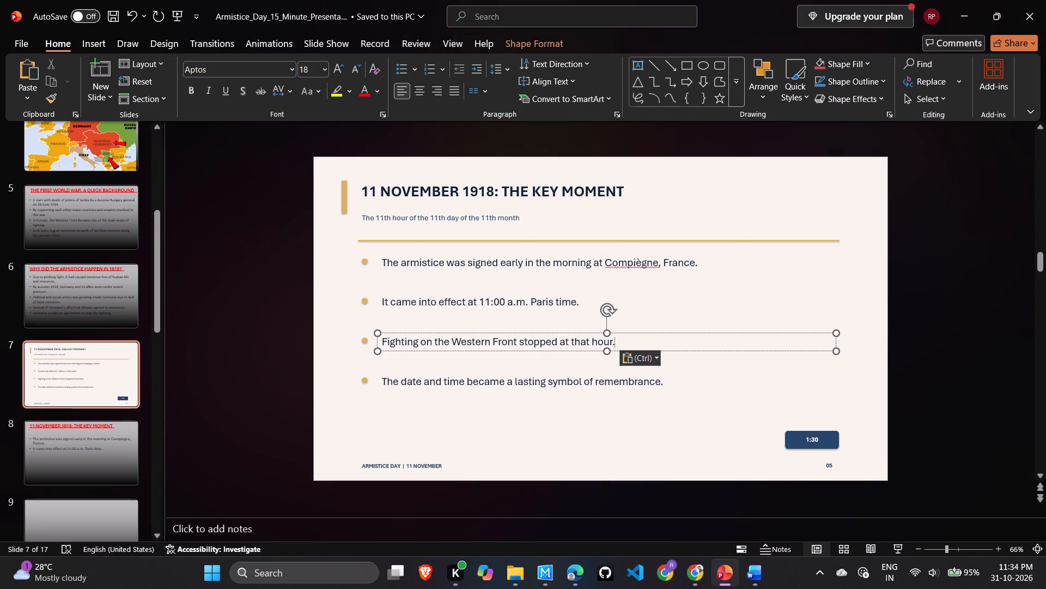
{"action": "left_click", "coordinate": [88, 283]}
{"action": "left_click", "coordinate": [69, 460]}
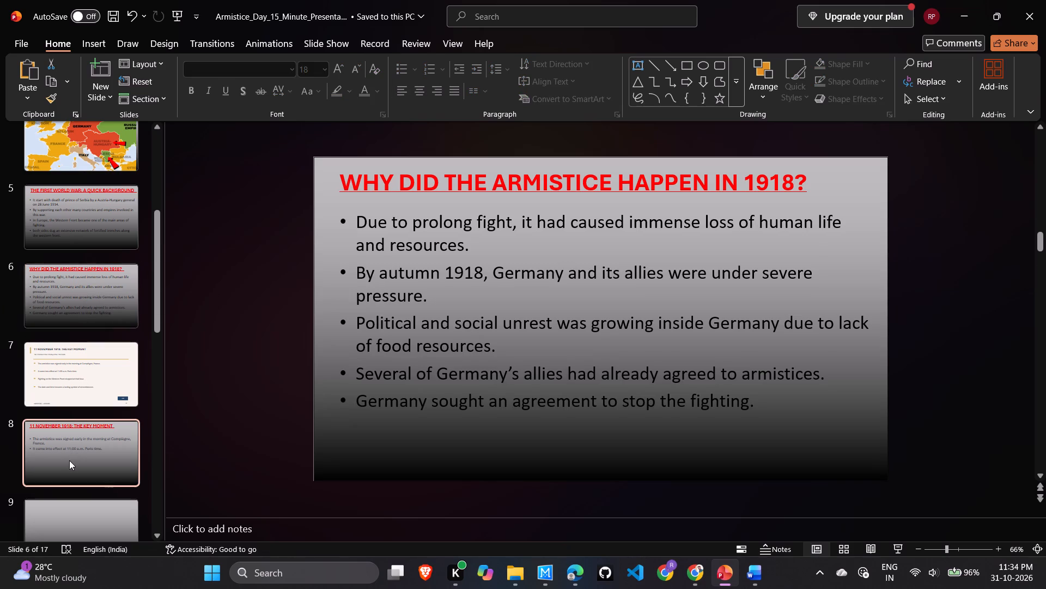
{"action": "left_click", "coordinate": [69, 460]}
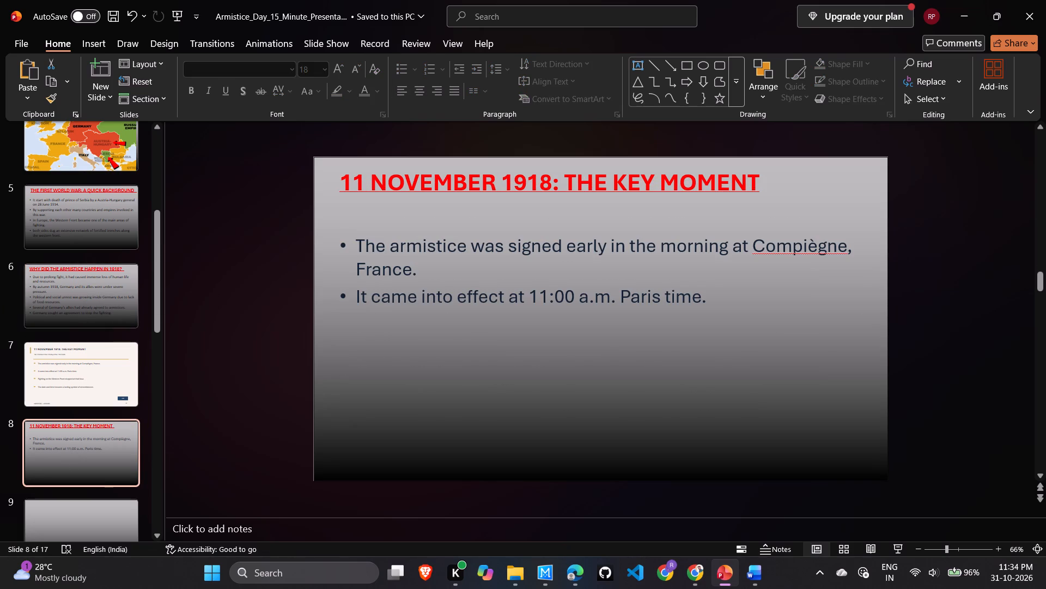
{"action": "left_click", "coordinate": [584, 305]}
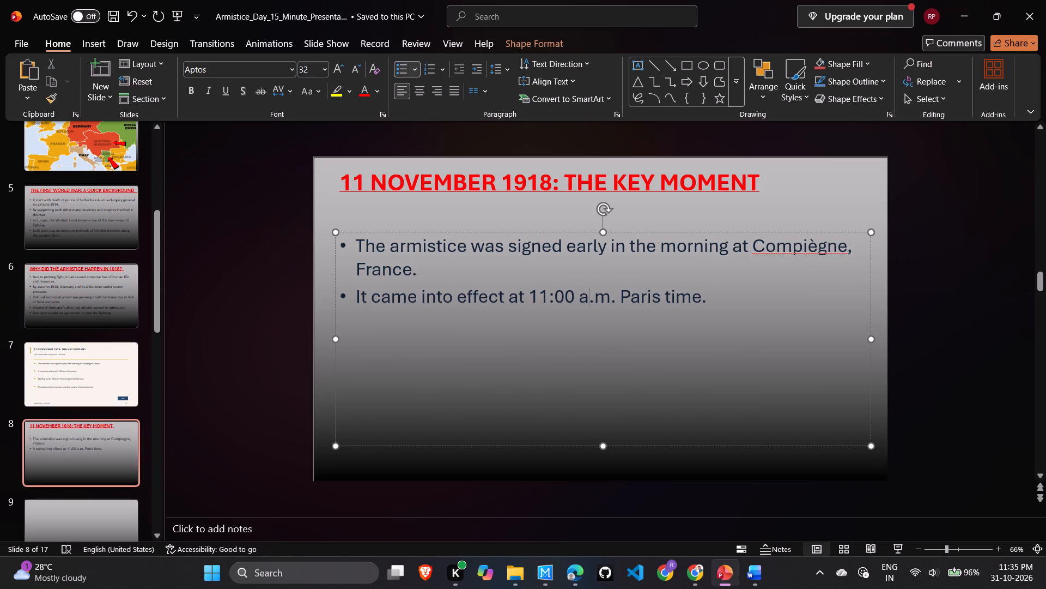
{"action": "left_click", "coordinate": [397, 327]}
{"action": "key", "text": "ctrl+v"}
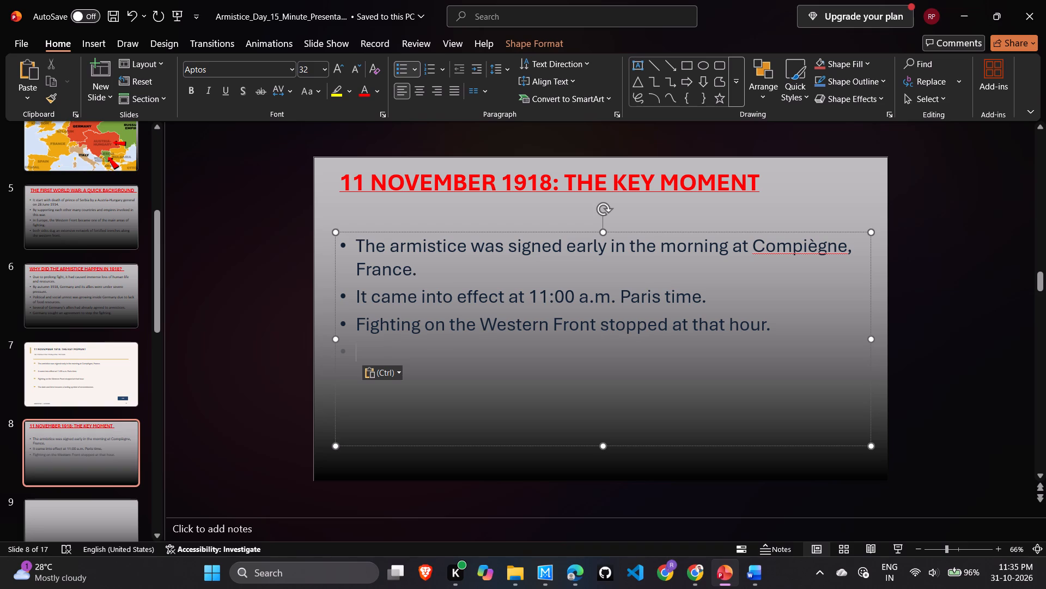
Copy slide 7's "The date and time became a lasting symbol of remembrance." into slide 8 as the fourth bullet.
{"action": "left_click", "coordinate": [116, 378]}
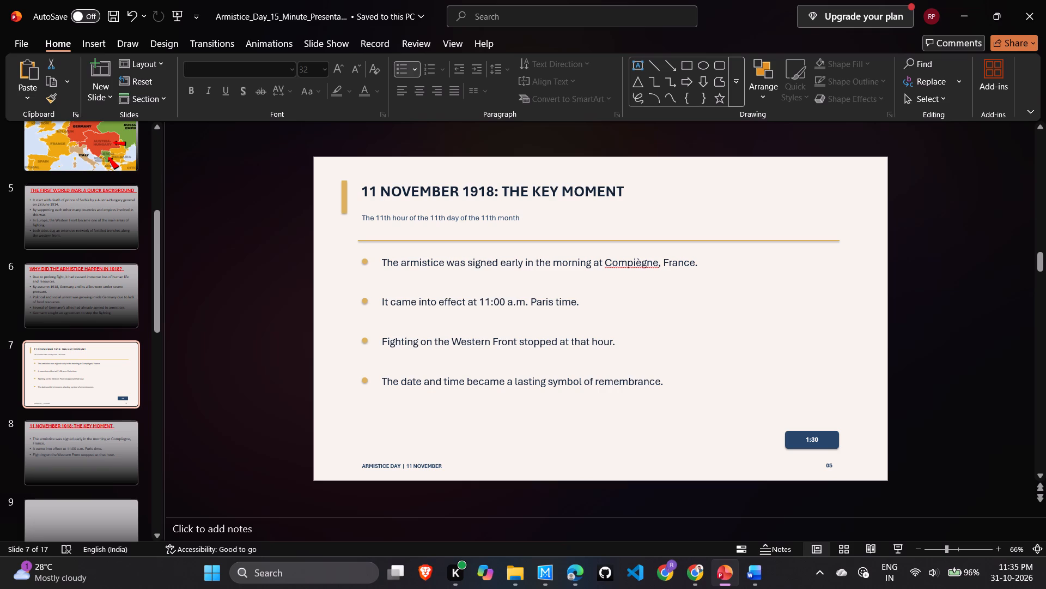
{"action": "left_click_drag", "start_coordinate": [663, 380], "coordinate": [397, 376]}
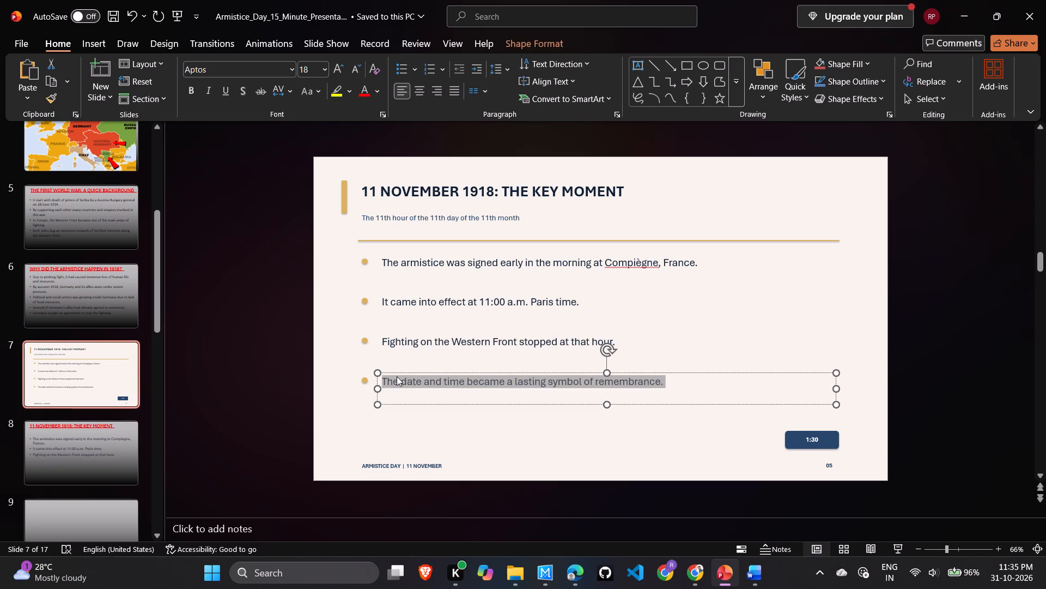
{"action": "key", "text": "ctrl+c"}
{"action": "left_click", "coordinate": [67, 449]}
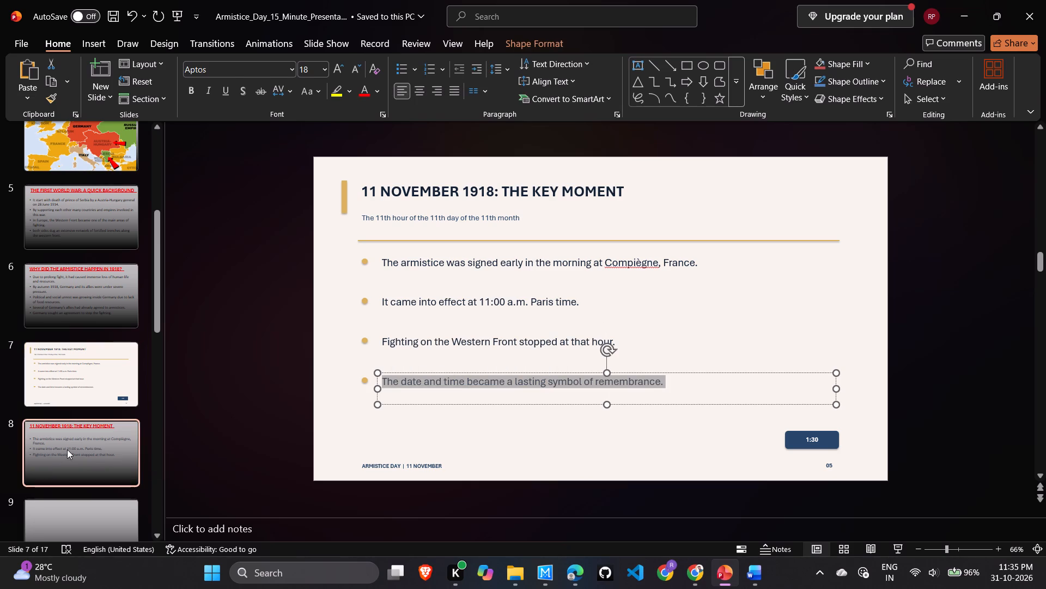
{"action": "left_click", "coordinate": [410, 377]}
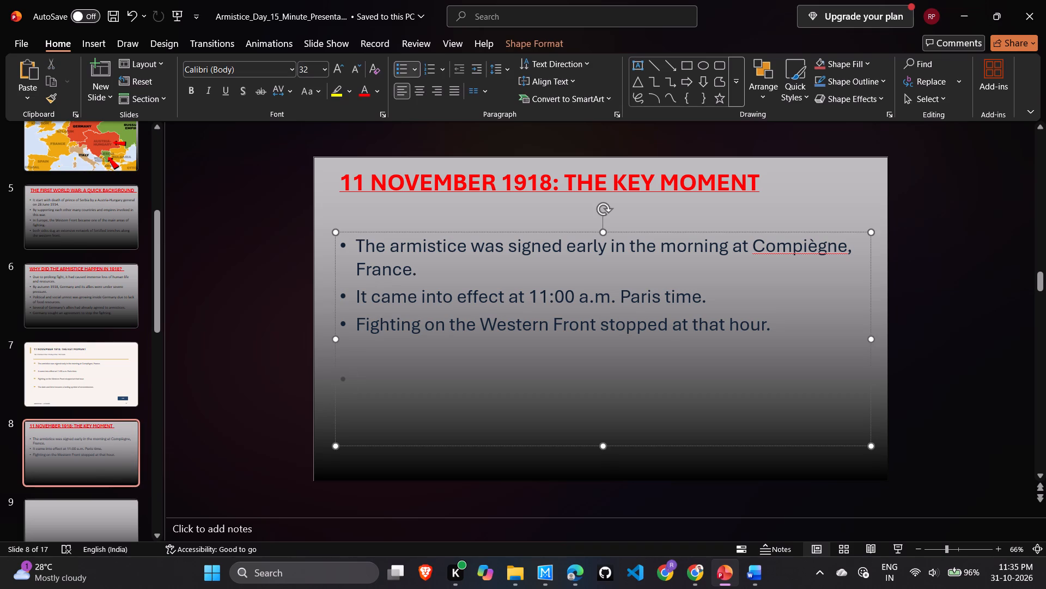
{"action": "key", "text": "BackSpace"}
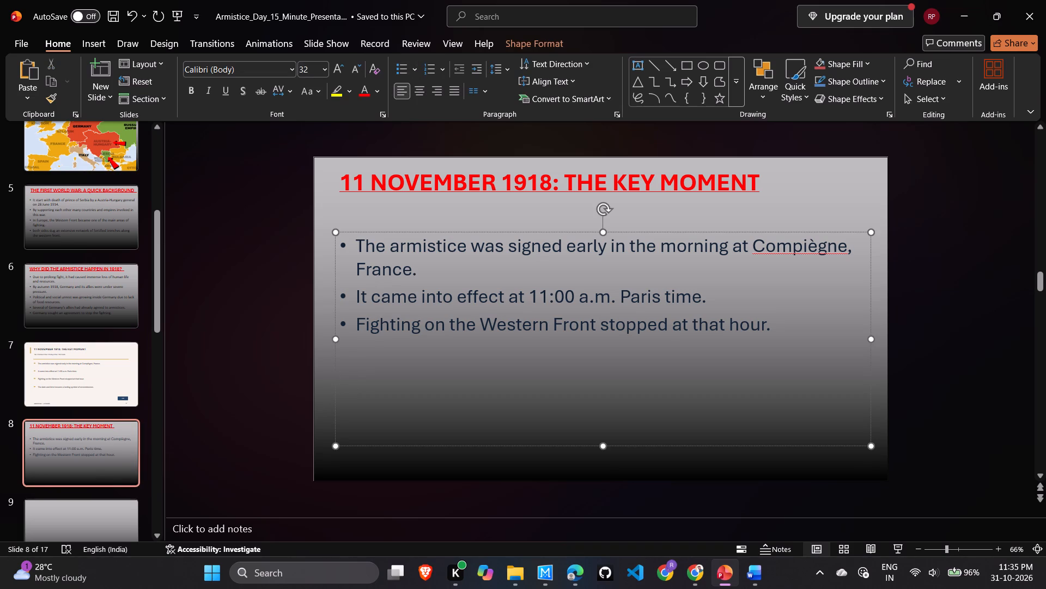
{"action": "key", "text": "BackSpace"}
{"action": "key", "text": "ctrl+v"}
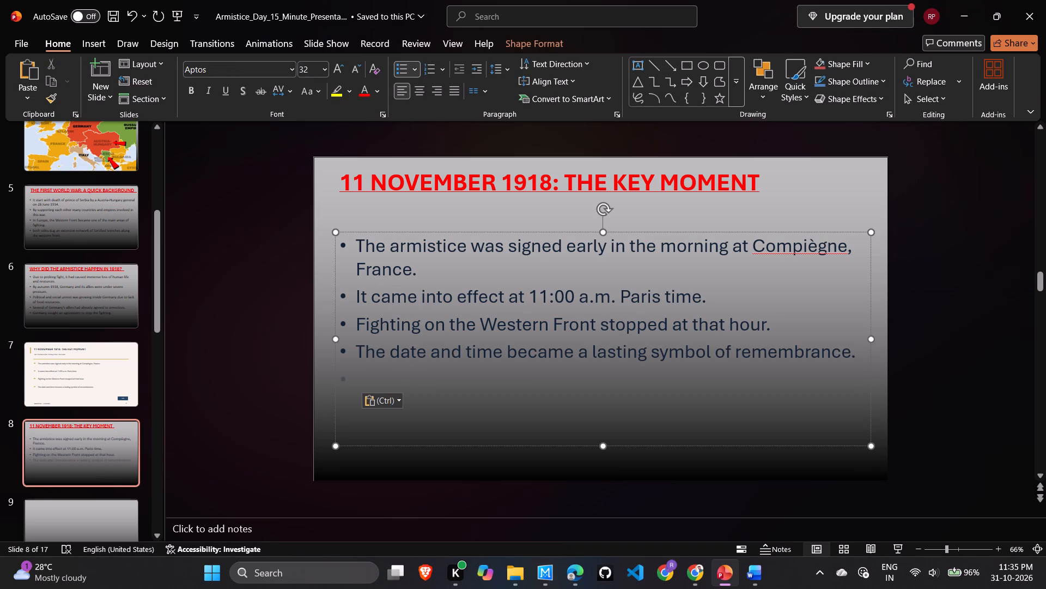
Switch to Chrome and search Google for "remembrance meaning", replacing the earlier trenches query.
{"action": "left_click", "coordinate": [762, 584]}
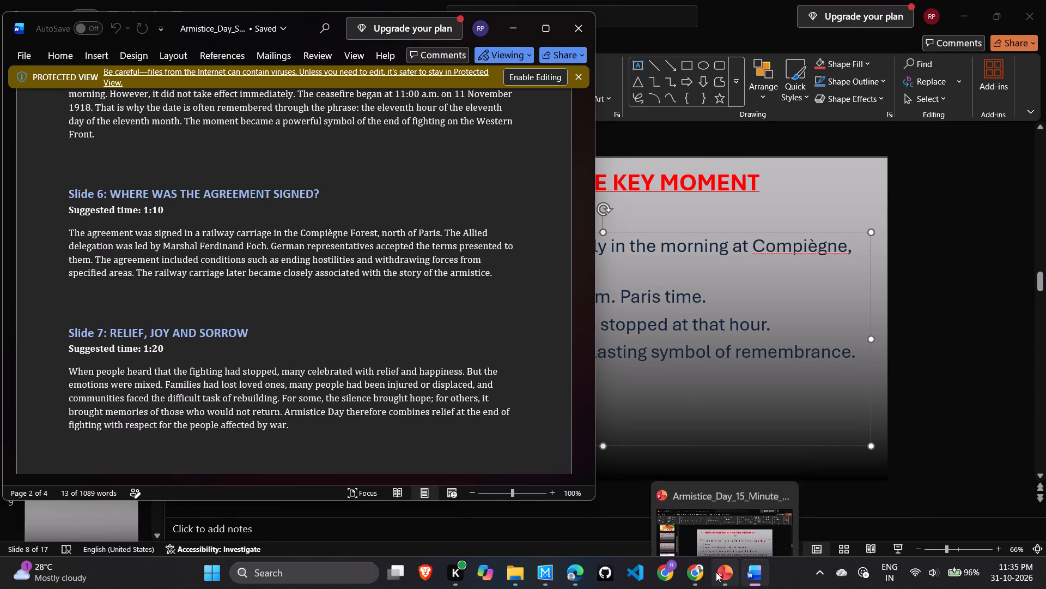
{"action": "left_click", "coordinate": [699, 578]}
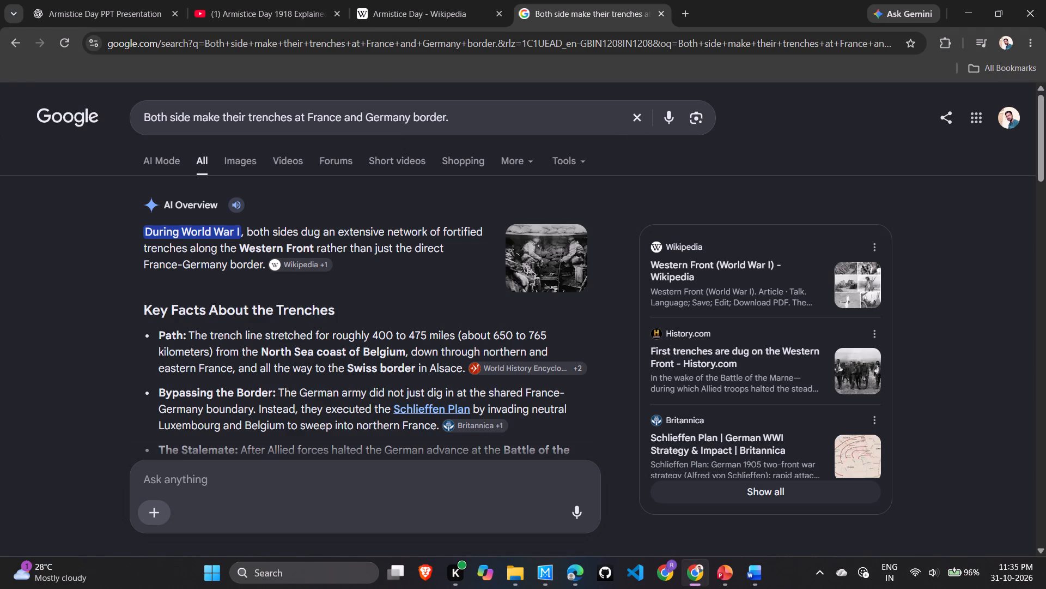
{"action": "left_click", "coordinate": [636, 120]}
{"action": "type", "text": "renen"}
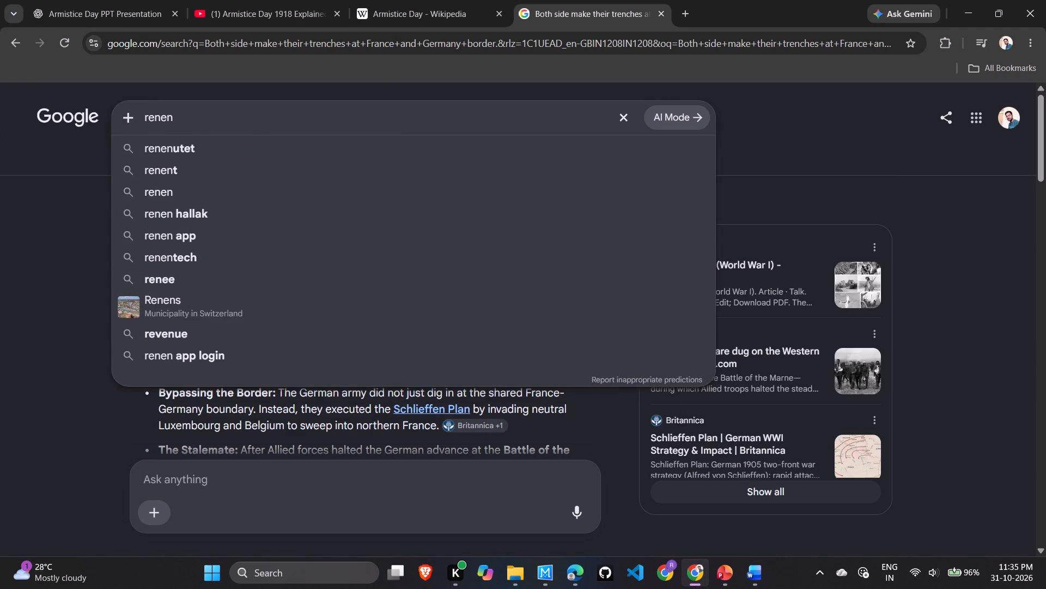
{"action": "key", "text": "BackSpace"}
{"action": "key", "text": "BackSpace"}
{"action": "key", "text": "BackSpace"}
{"action": "type", "text": "mme"}
{"action": "key", "text": "BackSpace"}
{"action": "key", "text": "BackSpace"}
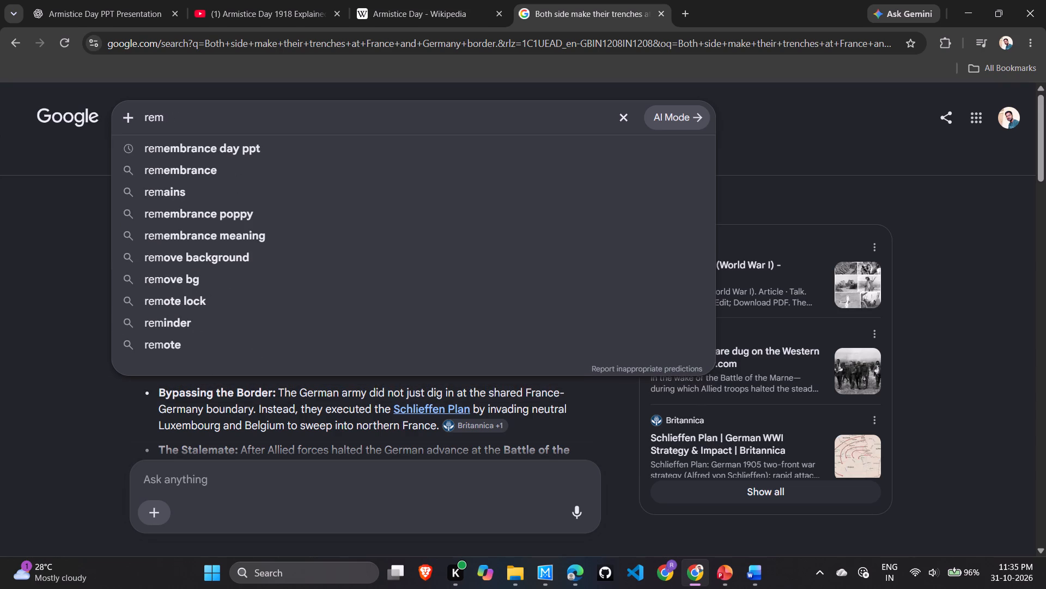
{"action": "key", "text": "e"}
{"action": "type", "text": "m bra"}
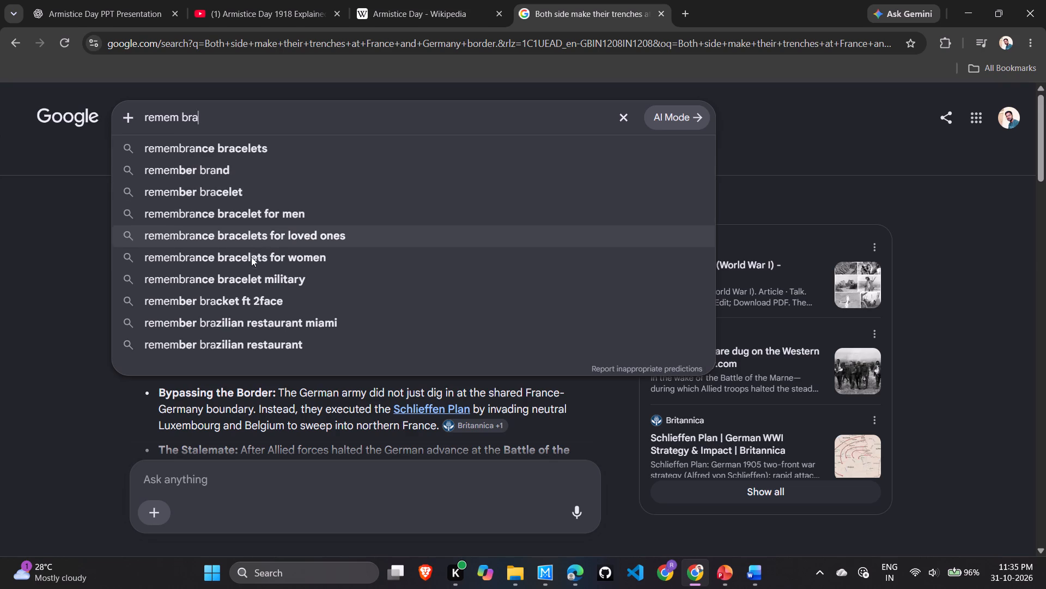
{"action": "left_click", "coordinate": [197, 189]}
{"action": "left_click", "coordinate": [249, 112]}
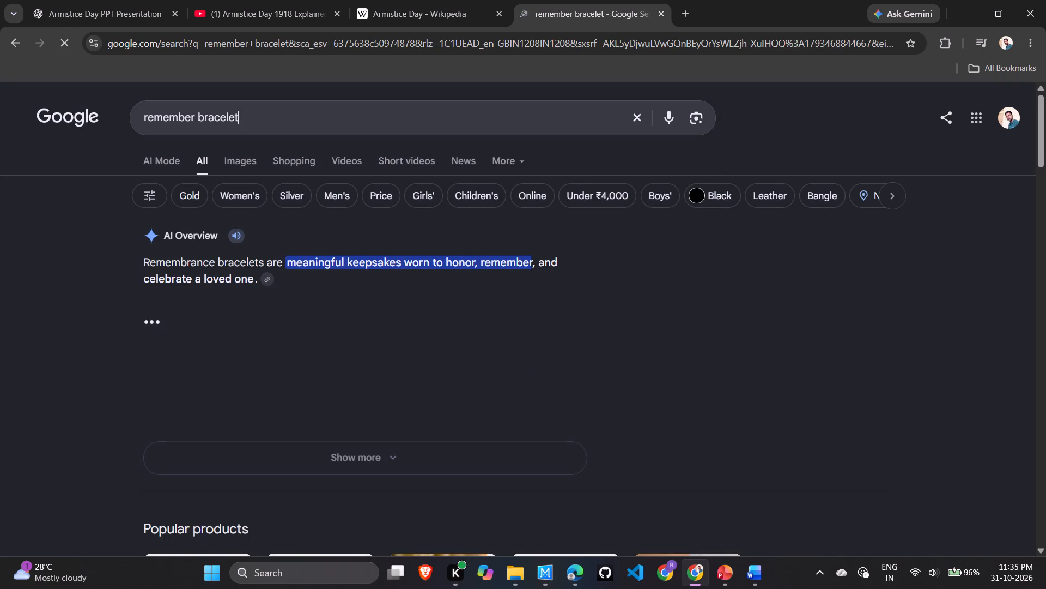
{"action": "key", "text": "BackSpace"}
{"action": "key", "text": "BackSpace"}
{"action": "key", "text": "BackSpace"}
{"action": "key", "text": "BackSpace"}
{"action": "key", "text": "BackSpace"}
{"action": "key", "text": "BackSpace"}
{"action": "key", "text": "BackSpace"}
{"action": "key", "text": "BackSpace"}
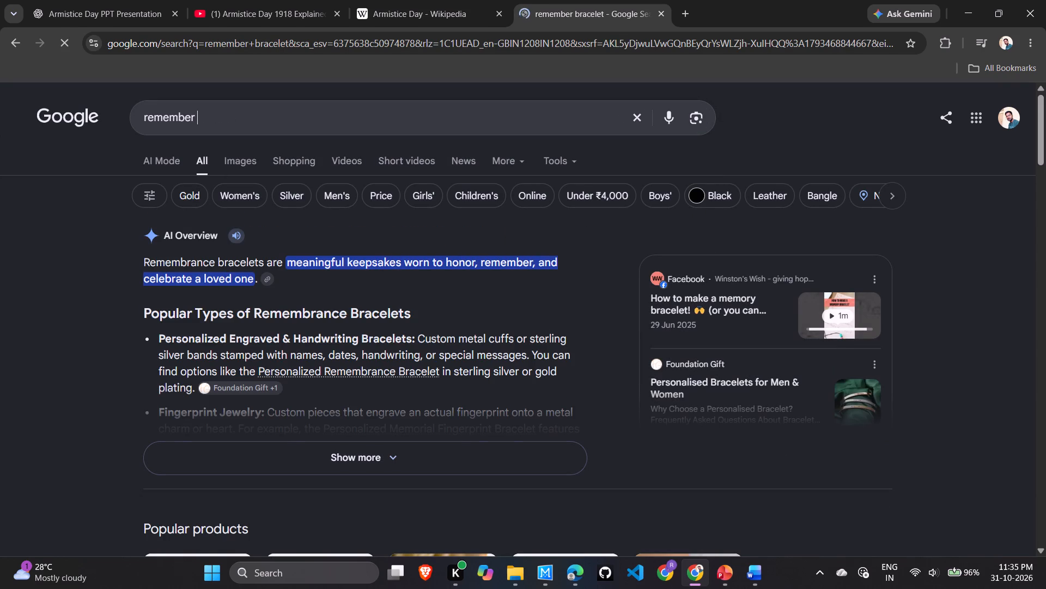
{"action": "key", "text": "BackSpace"}
{"action": "key", "text": "BackSpace"}
{"action": "key", "text": "BackSpace"}
{"action": "key", "text": "BackSpace"}
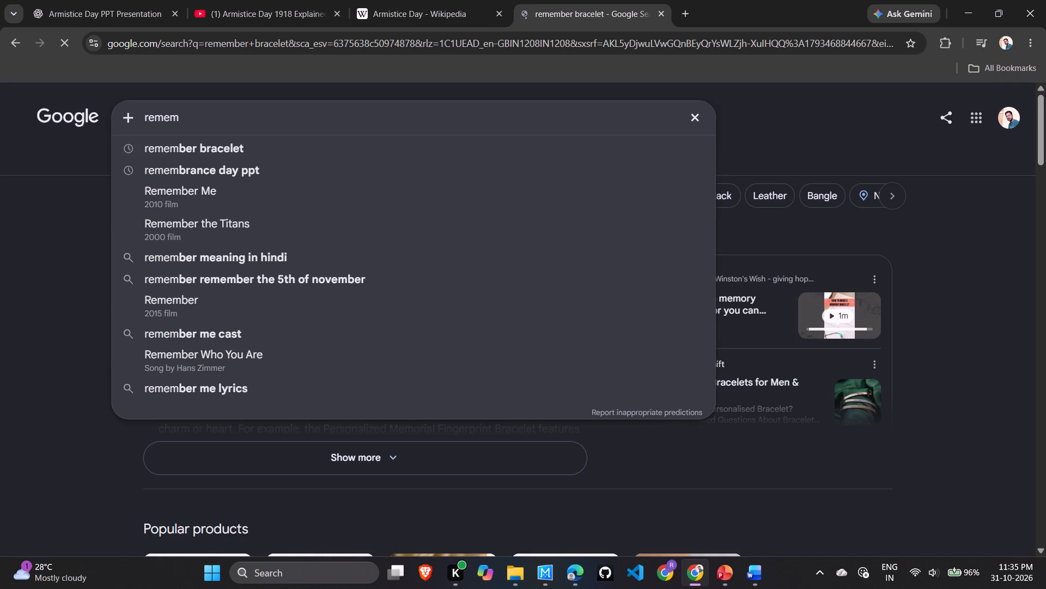
{"action": "type", "text": "bra"}
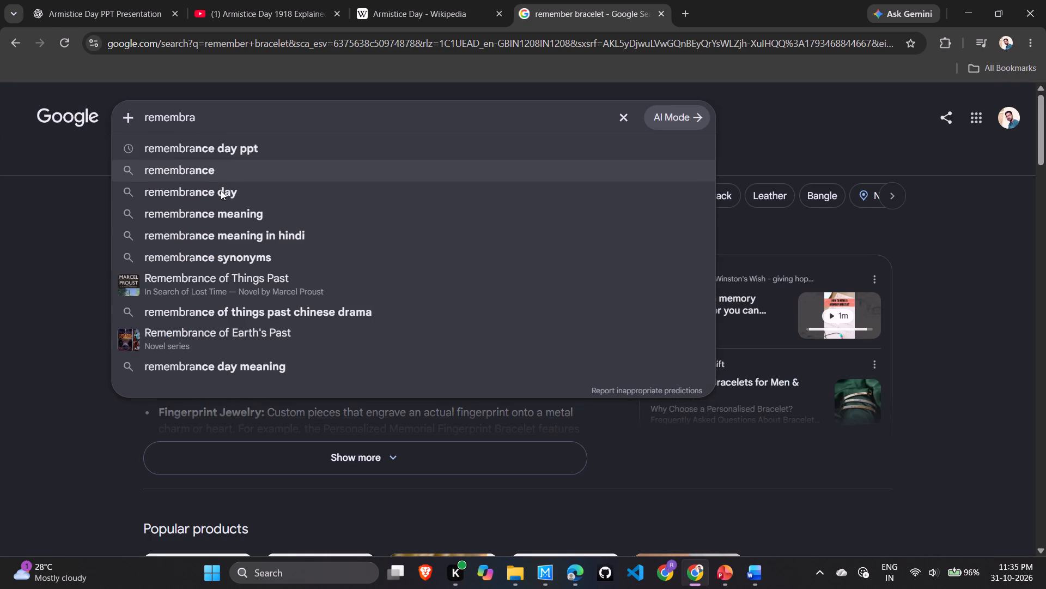
{"action": "left_click", "coordinate": [224, 210]}
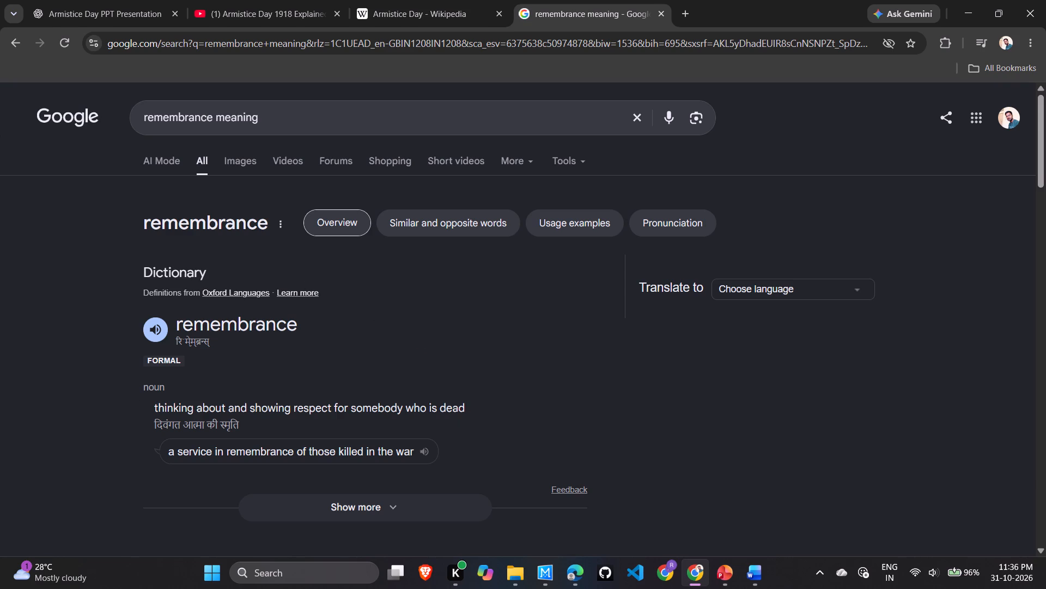
Expand the dictionary entry for "remembrance" in the search results to read its full definition.
{"action": "scroll", "coordinate": [463, 408], "scroll_direction": "down", "scroll_amount": 1}
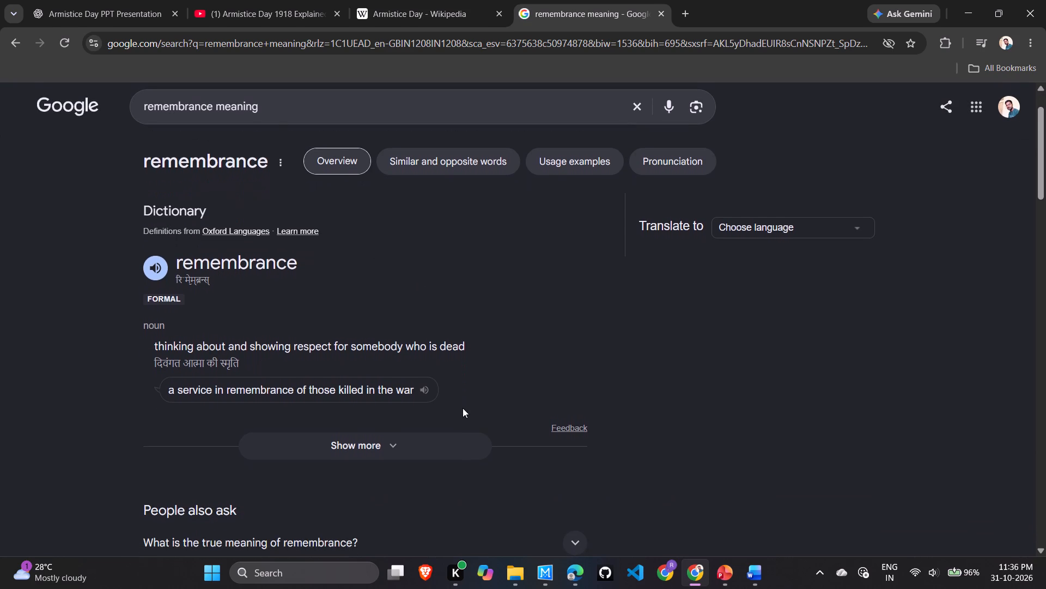
{"action": "scroll", "coordinate": [463, 408], "scroll_direction": "down", "scroll_amount": 2}
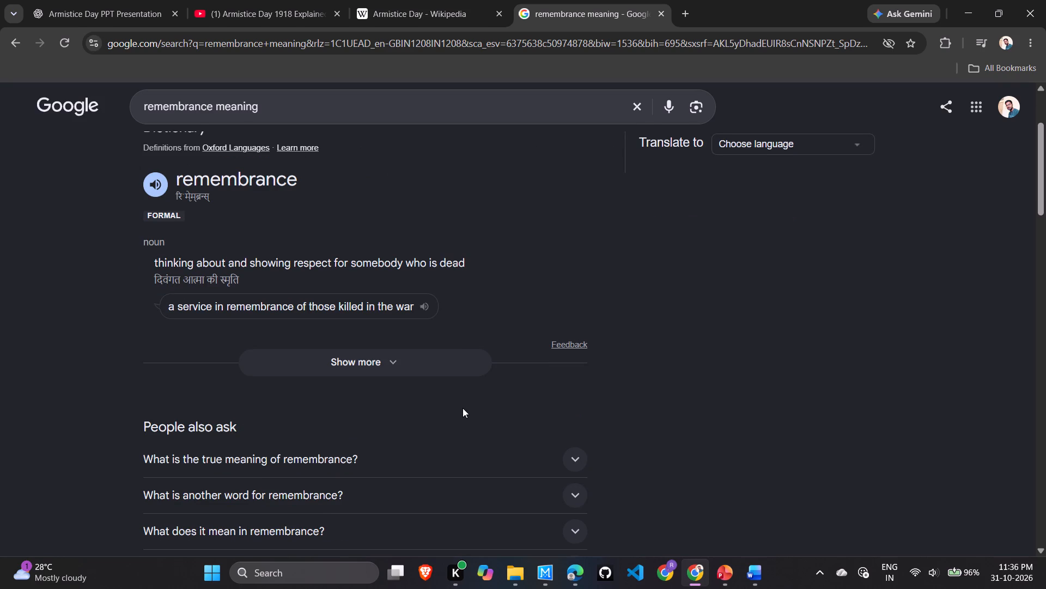
{"action": "left_click", "coordinate": [394, 359]}
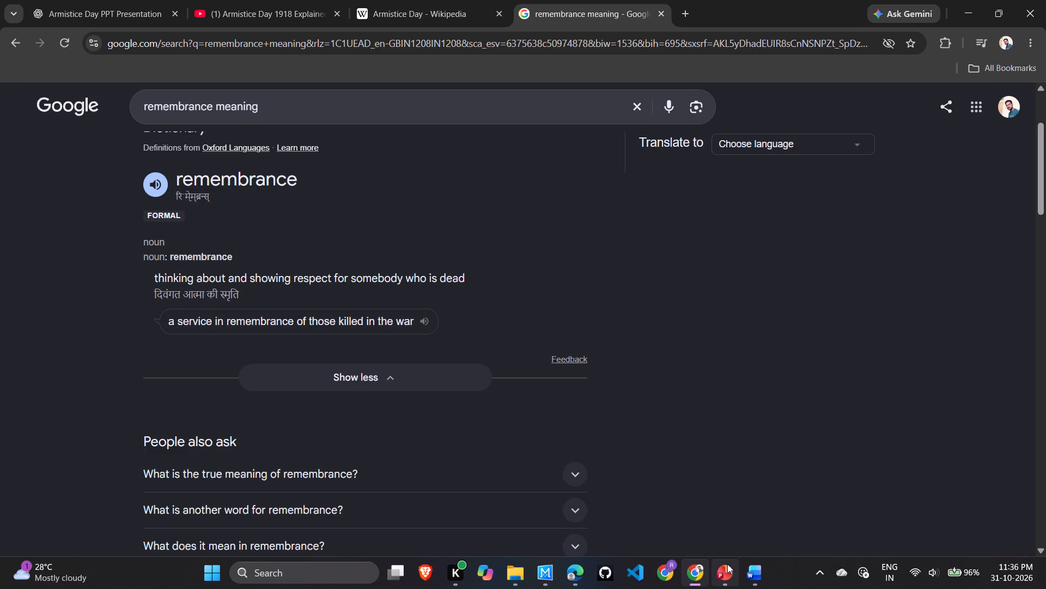
Switch to PowerPoint and remove slide 8's empty fifth bullet and the full stop after "remembrance".
{"action": "left_click", "coordinate": [720, 583]}
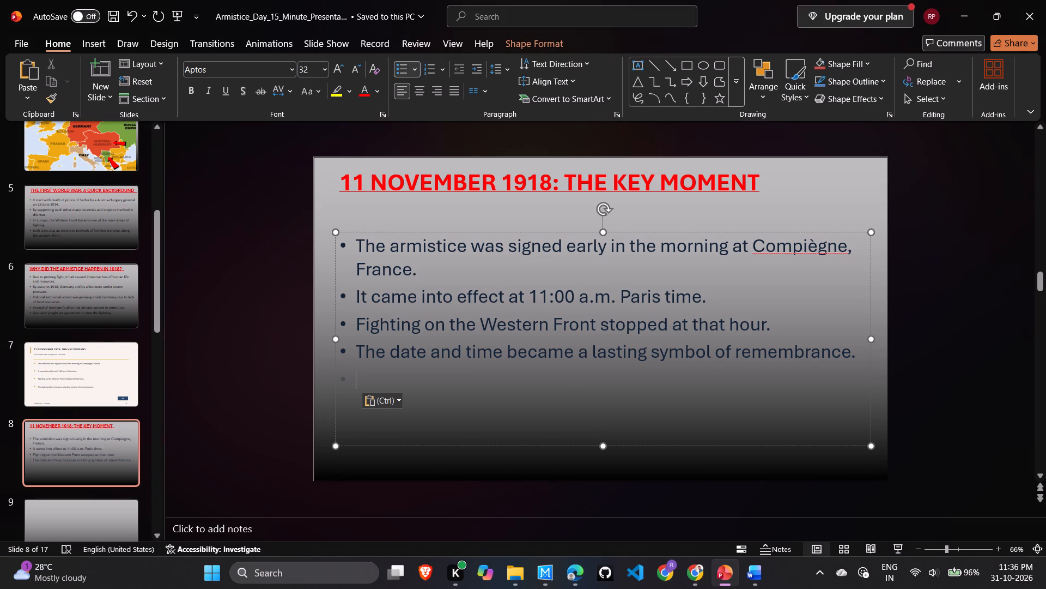
{"action": "key", "text": "BackSpace"}
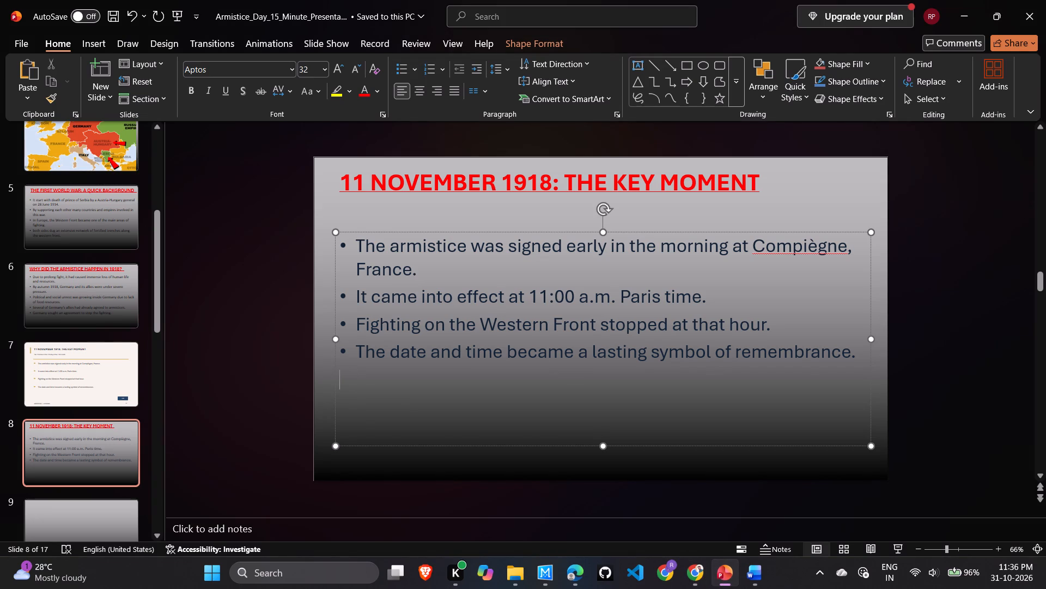
{"action": "key", "text": "BackSpace"}
{"action": "key", "text": "BackSpace"}
Add the opening of a bracketed note, "(remembrance means", after "remembrance" in slide 8's fourth bullet.
{"action": "key", "text": "shift+braceleft"}
{"action": "key", "text": "shift+parenleft"}
{"action": "key", "text": "BackSpace"}
{"action": "key", "text": "BackSpace"}
{"action": "key", "text": "space"}
{"action": "key", "text": "shift+parenleft"}
{"action": "type", "text": "re"}
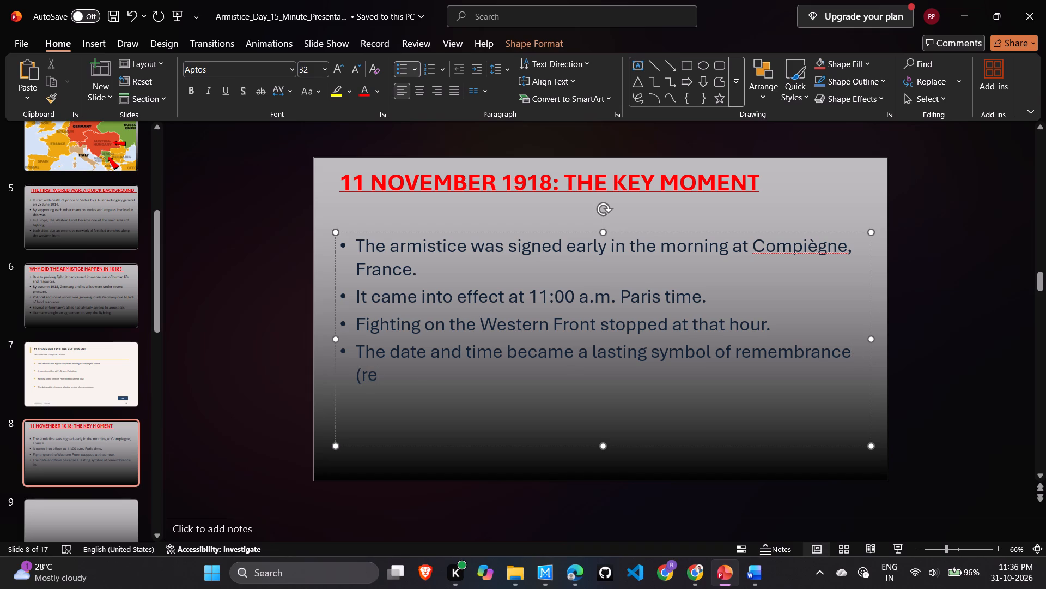
{"action": "type", "text": "me"}
{"action": "type", "text": "mbrace"}
{"action": "key", "text": "space"}
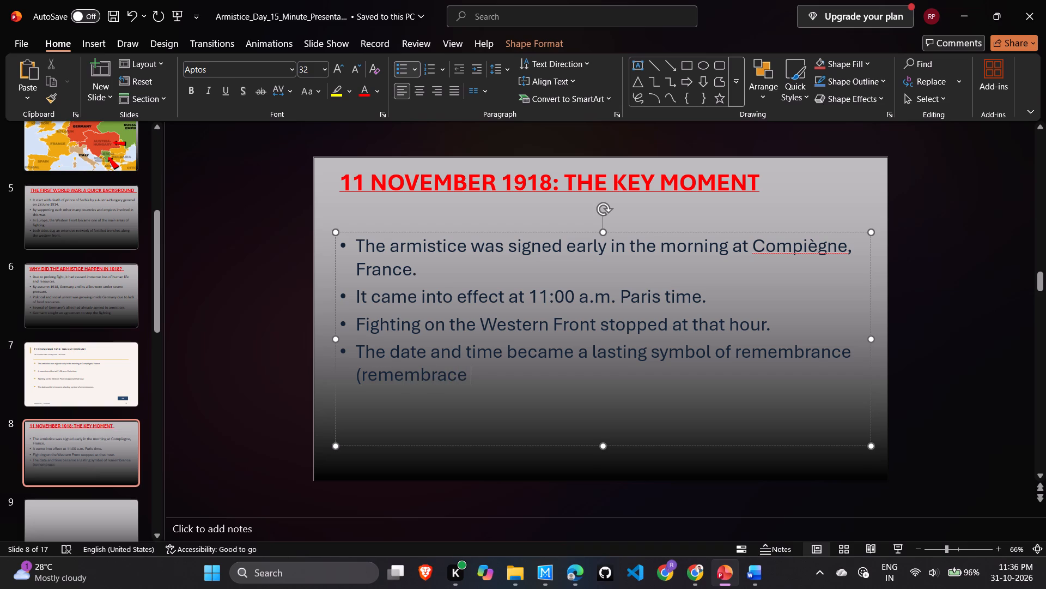
{"action": "key", "text": "BackSpace"}
{"action": "key", "text": "BackSpace"}
{"action": "key", "text": "BackSpace"}
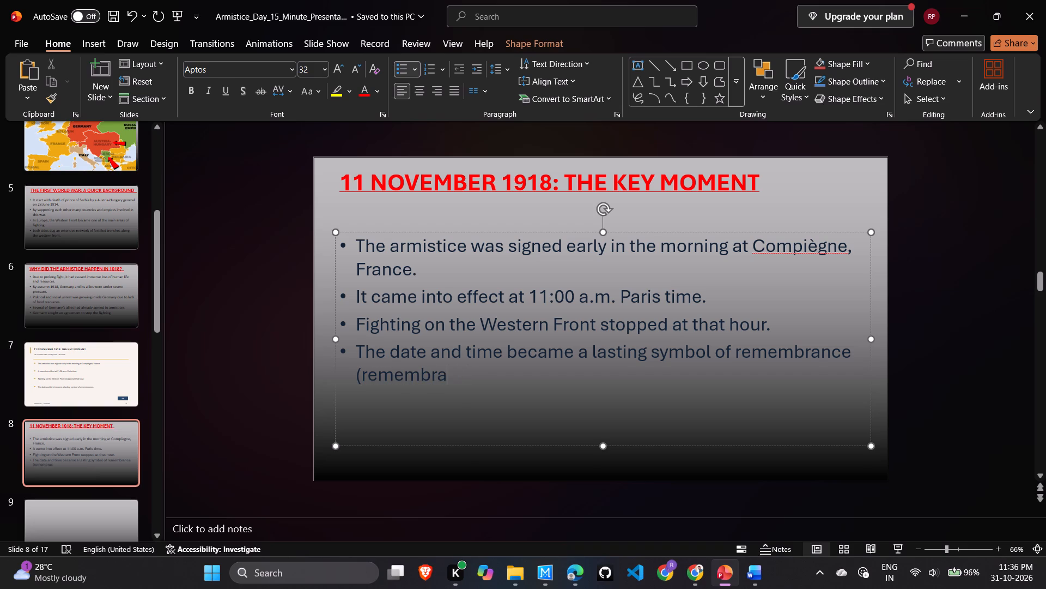
{"action": "type", "text": "nce"}
{"action": "key", "text": "space"}
{"action": "type", "text": "meab"}
{"action": "key", "text": "BackSpace"}
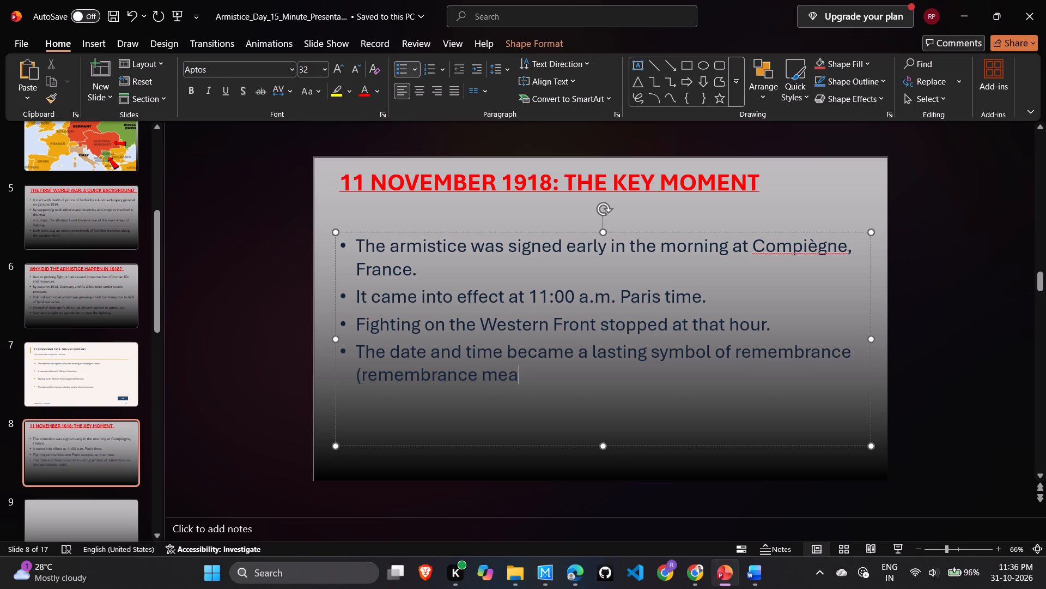
{"action": "type", "text": "ns"}
{"action": "key", "text": "space"}
Return to the Chrome search results and read the answer to "What is the true meaning of remembrance?".
{"action": "left_click", "coordinate": [746, 563]}
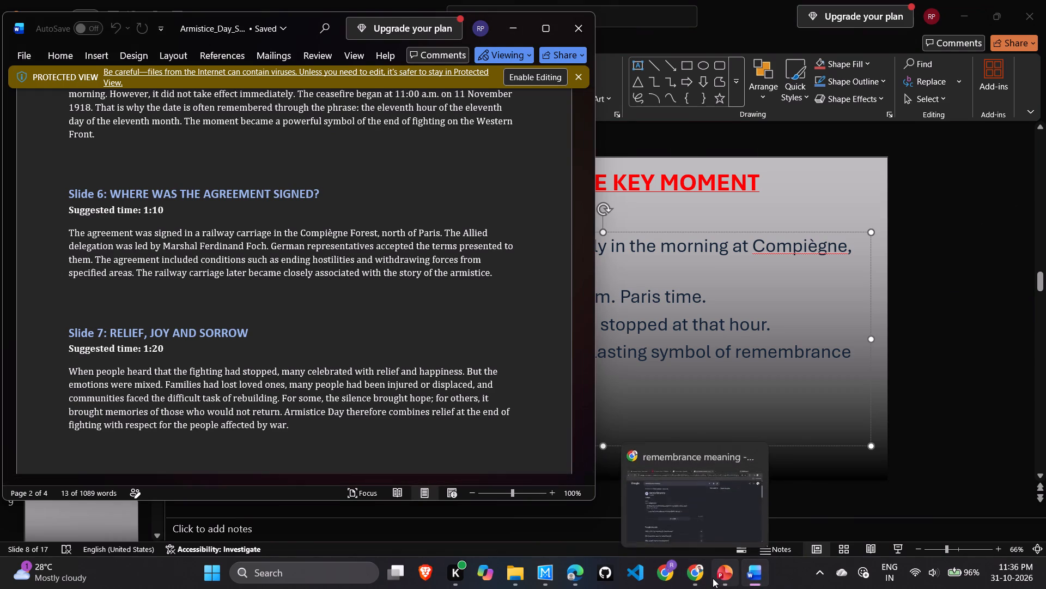
{"action": "left_click", "coordinate": [713, 578]}
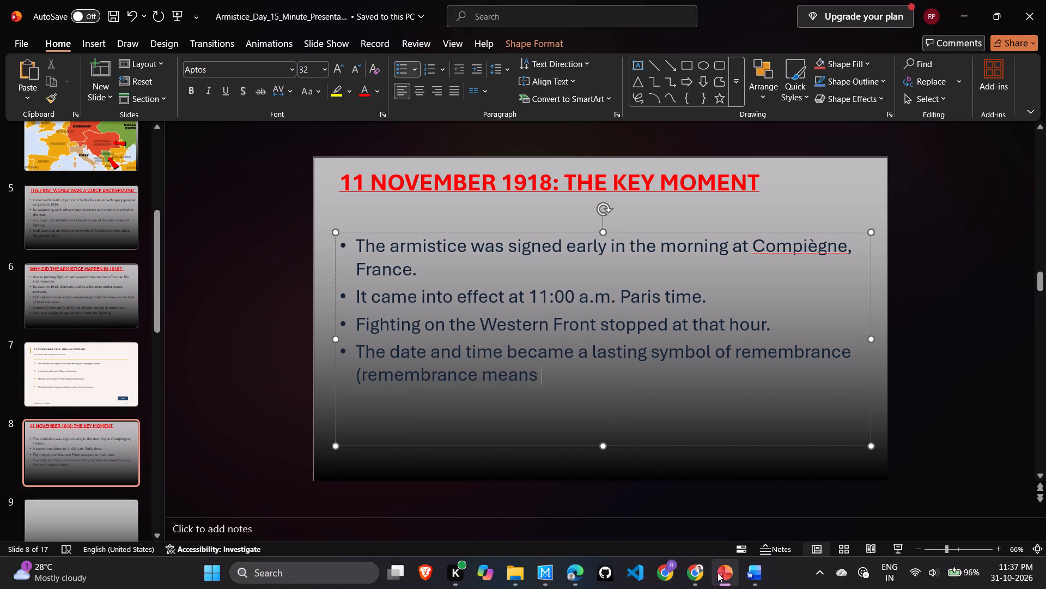
{"action": "left_click", "coordinate": [695, 577]}
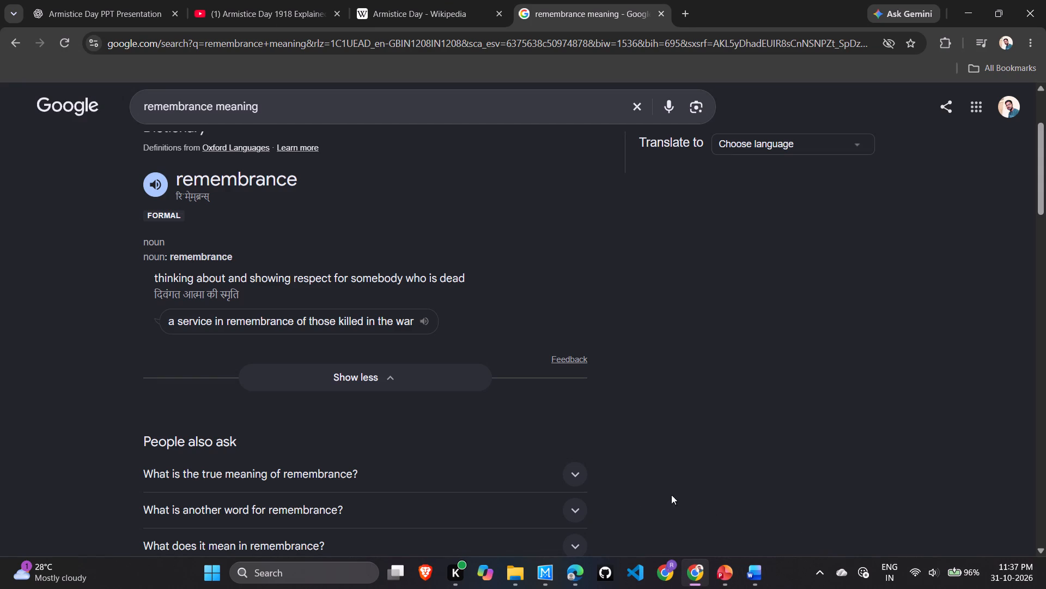
{"action": "left_click", "coordinate": [581, 477]}
{"action": "scroll", "coordinate": [581, 477], "scroll_direction": "down", "scroll_amount": 2}
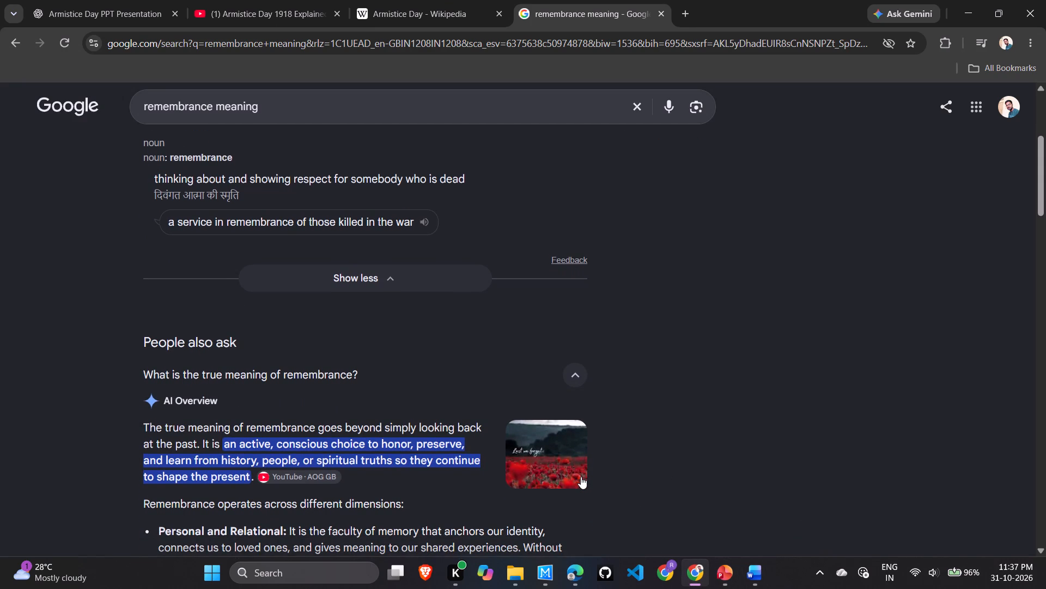
{"action": "scroll", "coordinate": [581, 477], "scroll_direction": "up", "scroll_amount": 1}
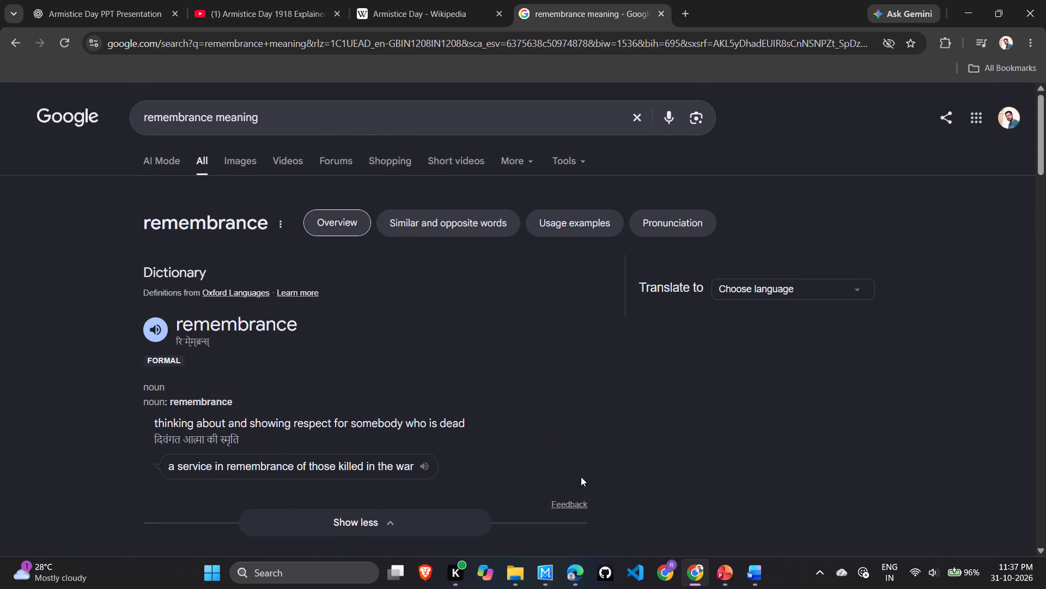
Copy "showing respect for somebody who is dead" from the dictionary definition into PowerPoint, after "(remembrance means" on slide 8.
{"action": "left_click", "coordinate": [283, 503]}
{"action": "left_click_drag", "start_coordinate": [250, 423], "coordinate": [442, 416]}
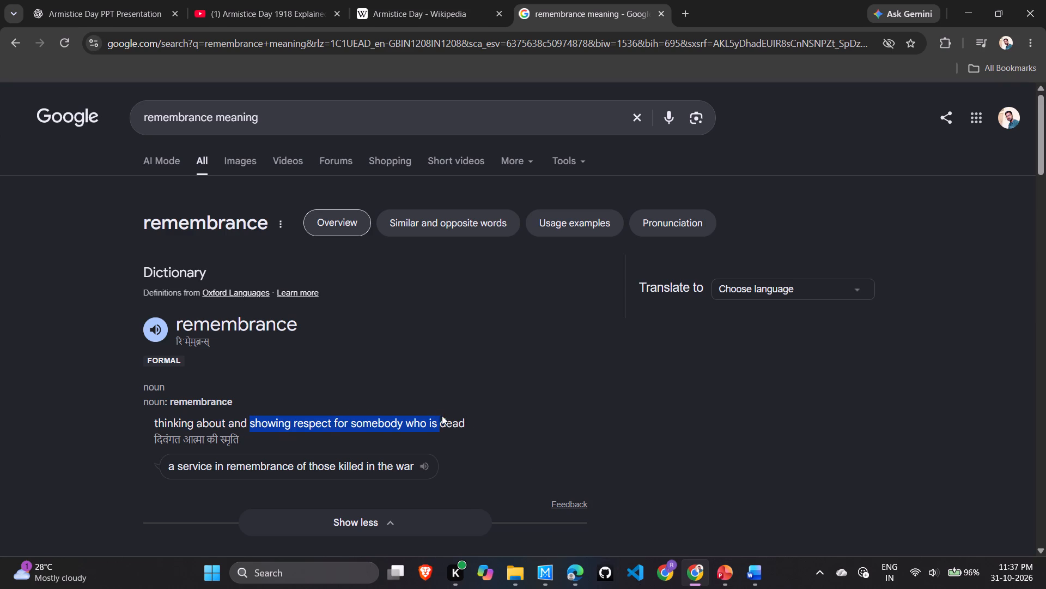
{"action": "left_click_drag", "start_coordinate": [442, 416], "coordinate": [466, 418]}
{"action": "key", "text": "ctrl+v"}
{"action": "key", "text": "ctrl+c"}
{"action": "left_click", "coordinate": [728, 568]}
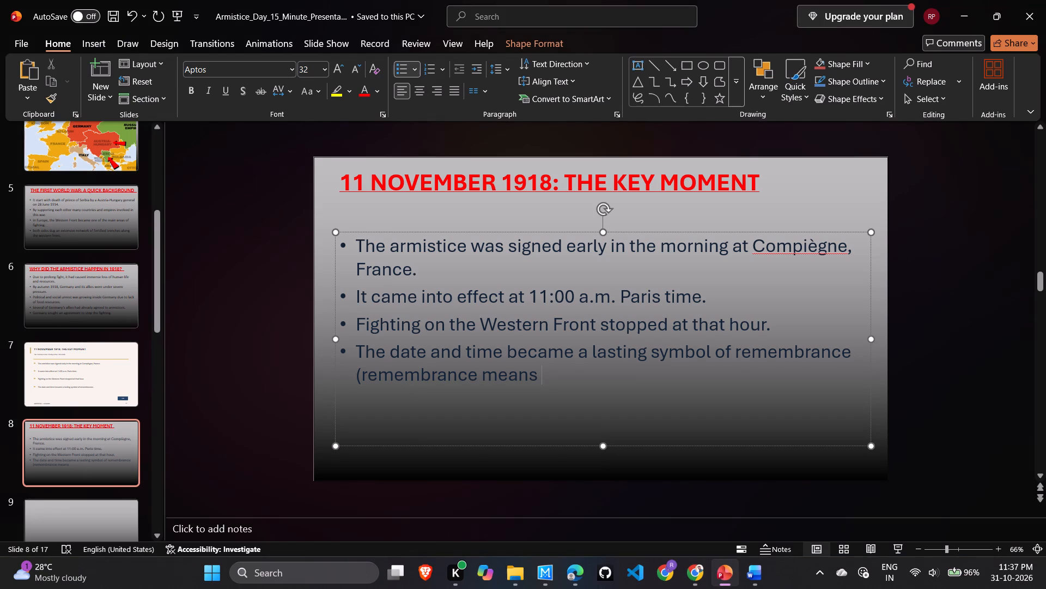
{"action": "key", "text": "ctrl+v"}
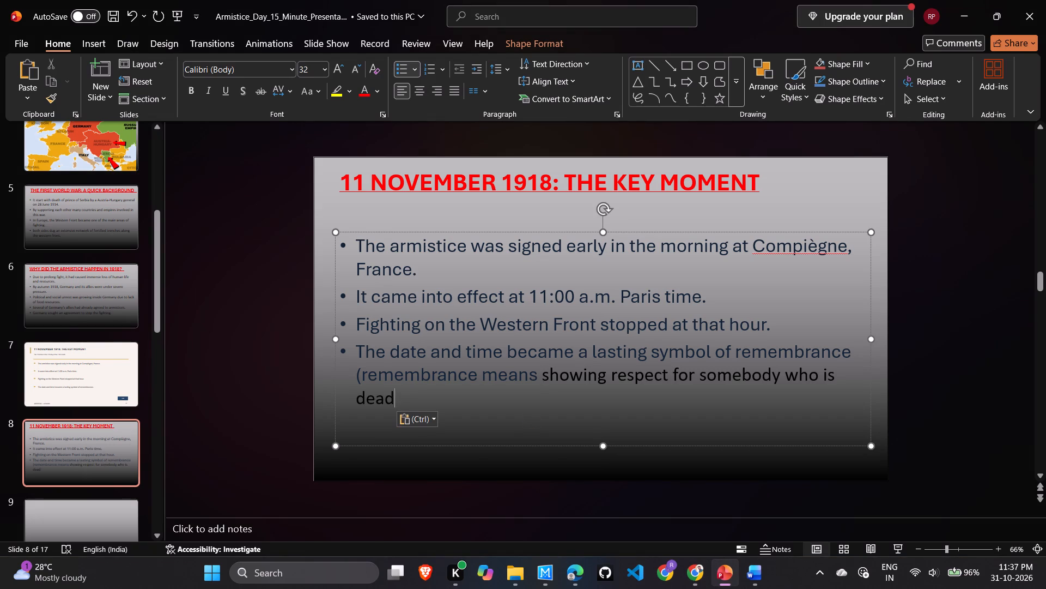
Set the font of all four of slide 8's bullets to Calibri (Body).
{"action": "left_click_drag", "start_coordinate": [535, 381], "coordinate": [372, 262]}
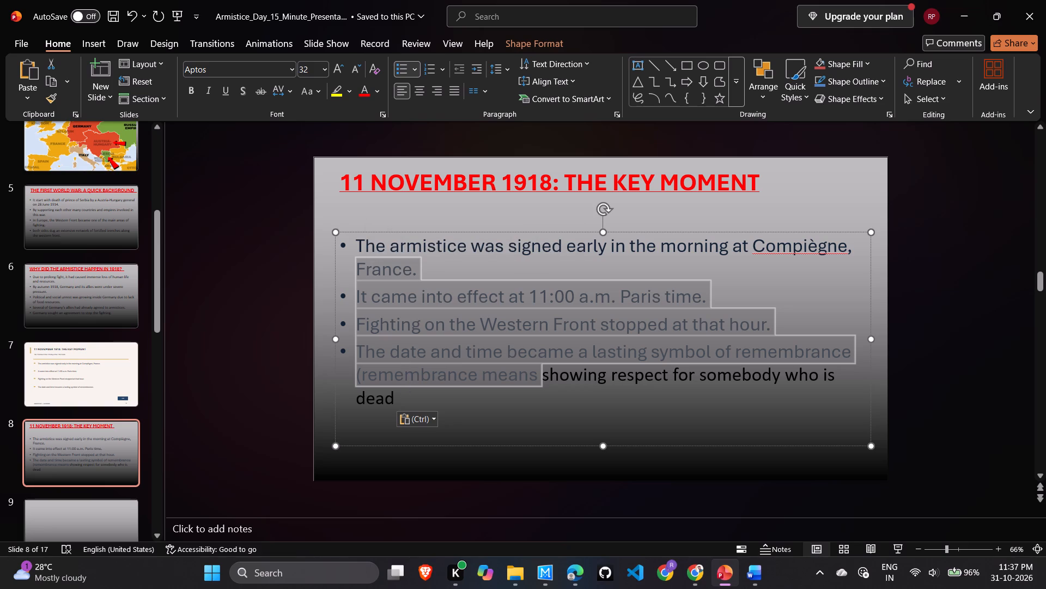
{"action": "left_click", "coordinate": [397, 400]}
{"action": "left_click_drag", "start_coordinate": [397, 400], "coordinate": [358, 238]}
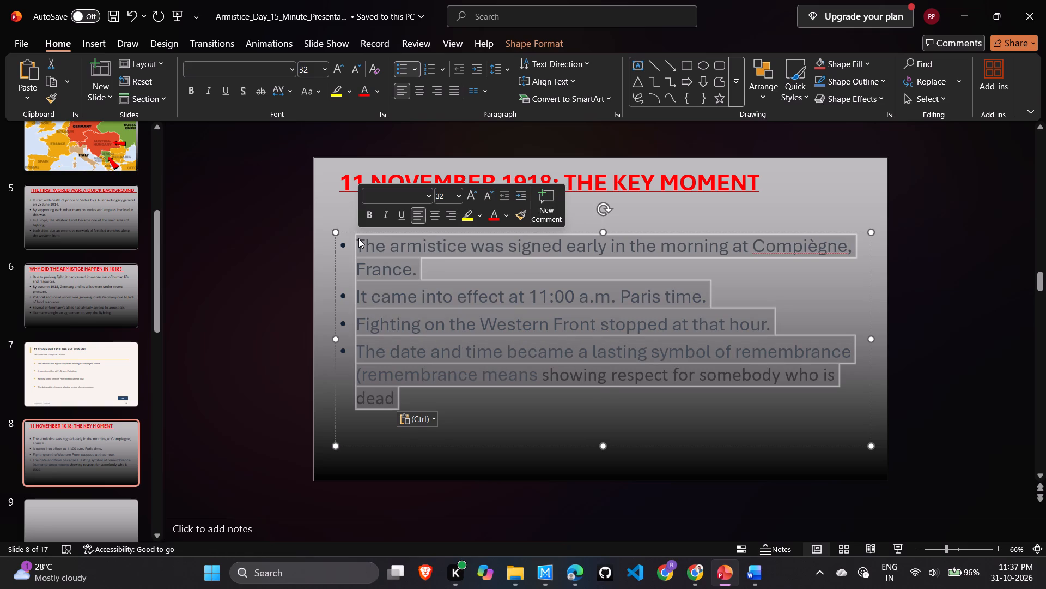
{"action": "left_click", "coordinate": [426, 199]}
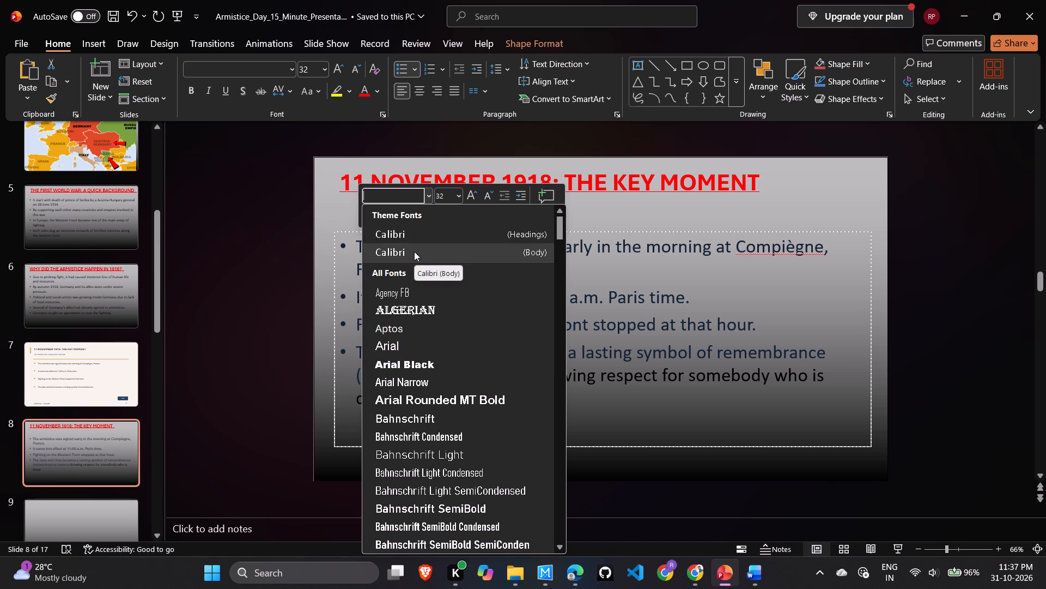
{"action": "left_click", "coordinate": [414, 251]}
{"action": "left_click", "coordinate": [451, 423]}
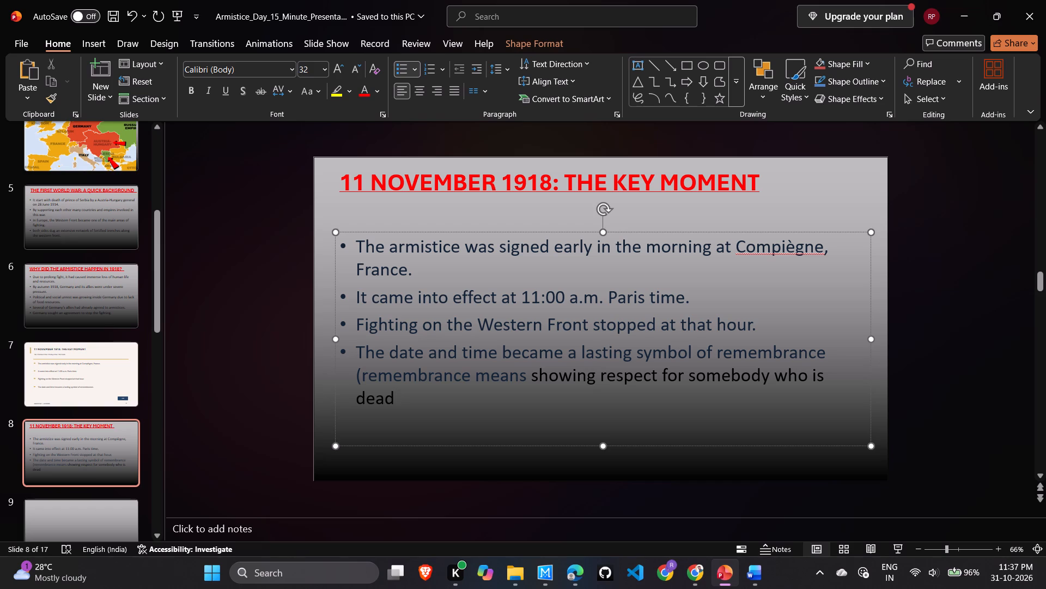
Write "showing respect for somebody" directly after "(remembrance means" in slide 8's fourth bullet, in the bullet's own text colour.
{"action": "left_click", "coordinate": [555, 372]}
{"action": "left_click_drag", "start_coordinate": [536, 374], "coordinate": [533, 390]}
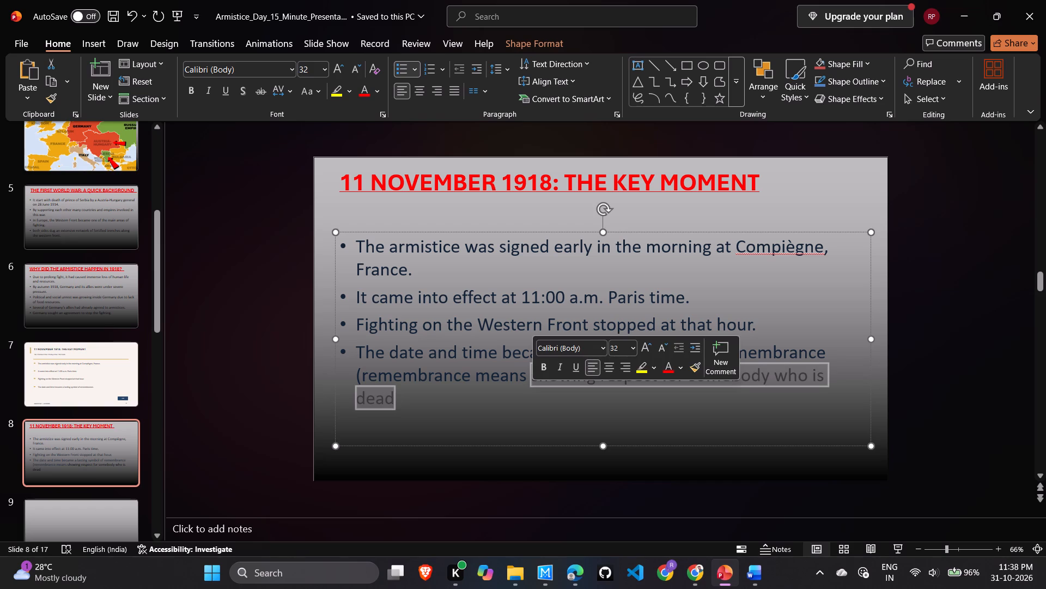
{"action": "left_click", "coordinate": [533, 388]}
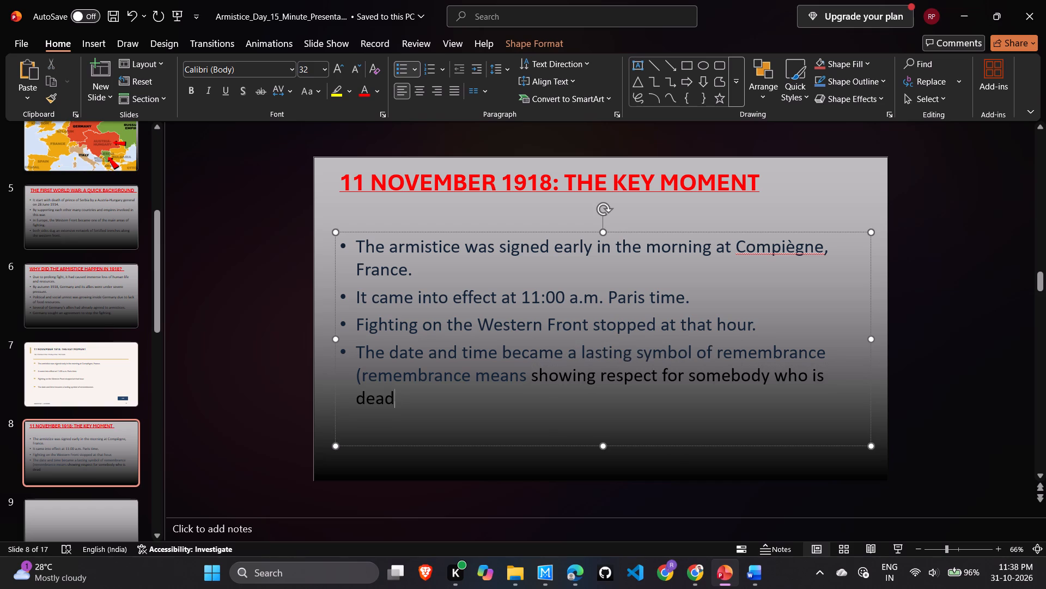
{"action": "left_click", "coordinate": [528, 379]}
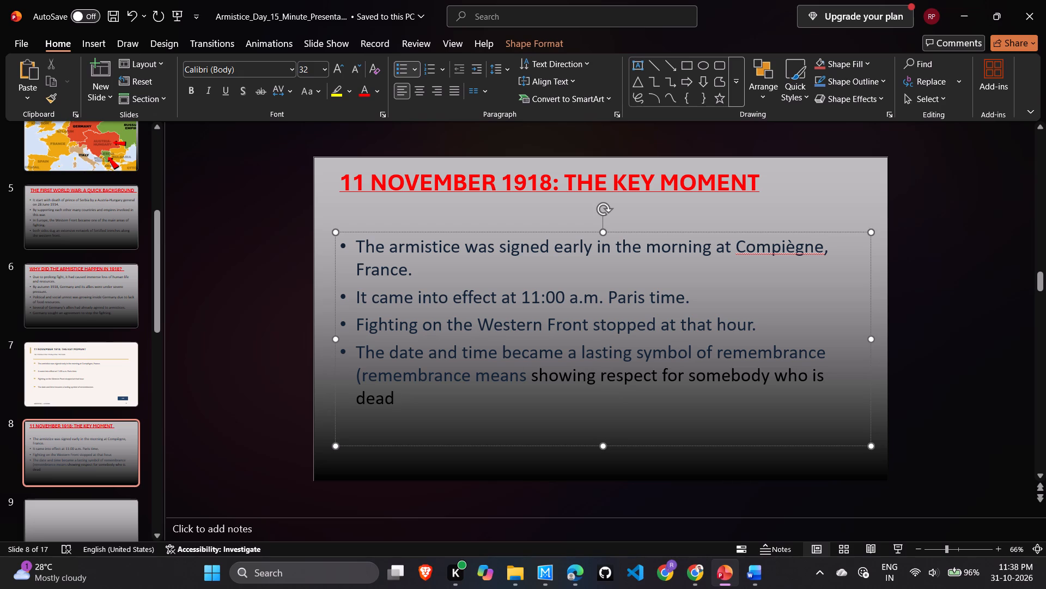
{"action": "key", "text": "space"}
{"action": "key", "text": "BackSpace"}
{"action": "key", "text": "space"}
{"action": "type", "text": "show"}
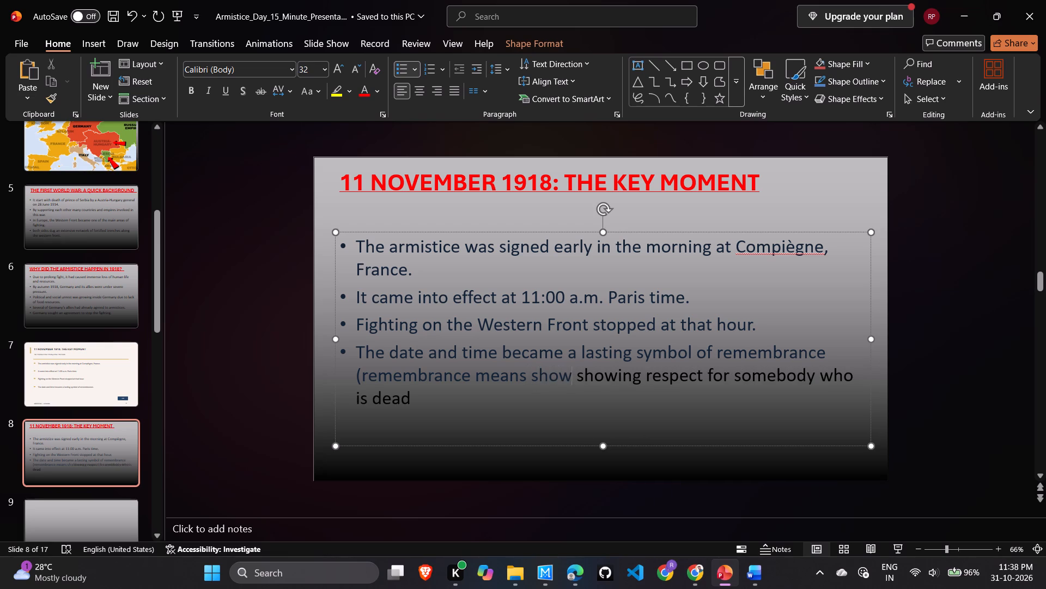
{"action": "type", "text": "ing"}
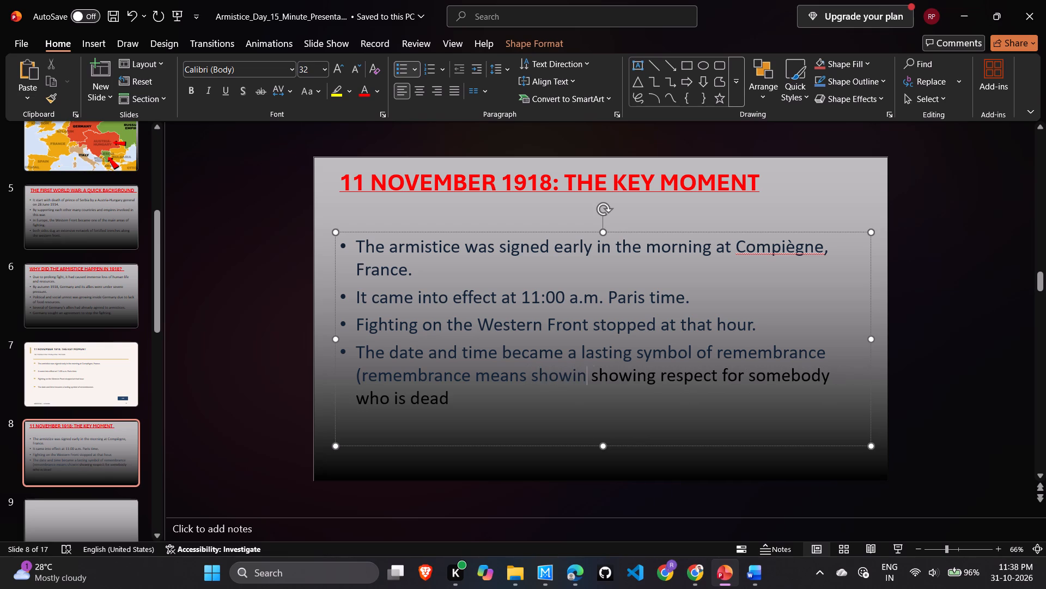
{"action": "key", "text": "space"}
{"action": "type", "text": "respectr"}
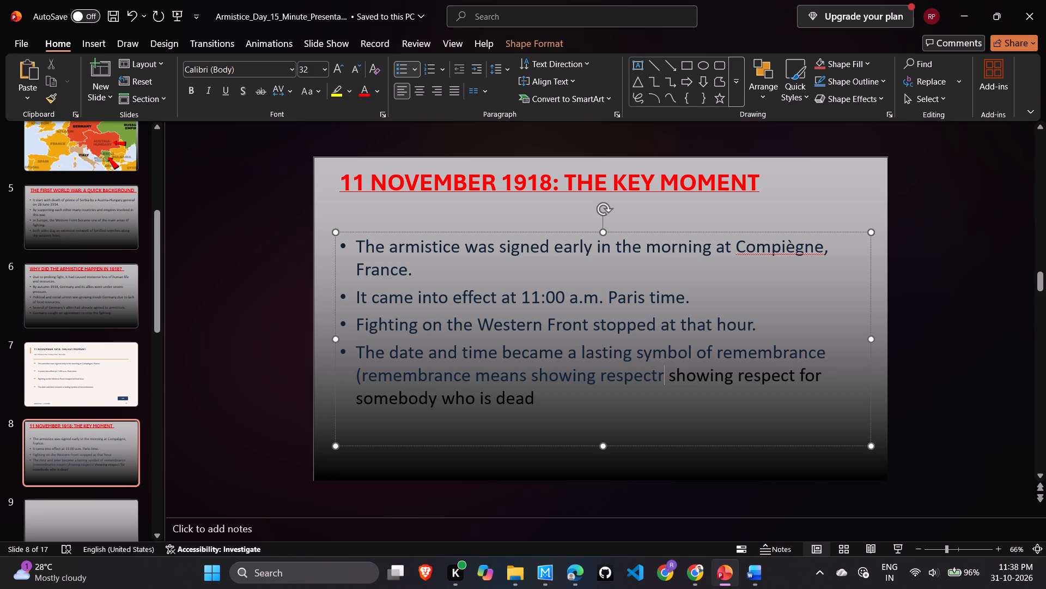
{"action": "key", "text": "BackSpace"}
{"action": "key", "text": "space"}
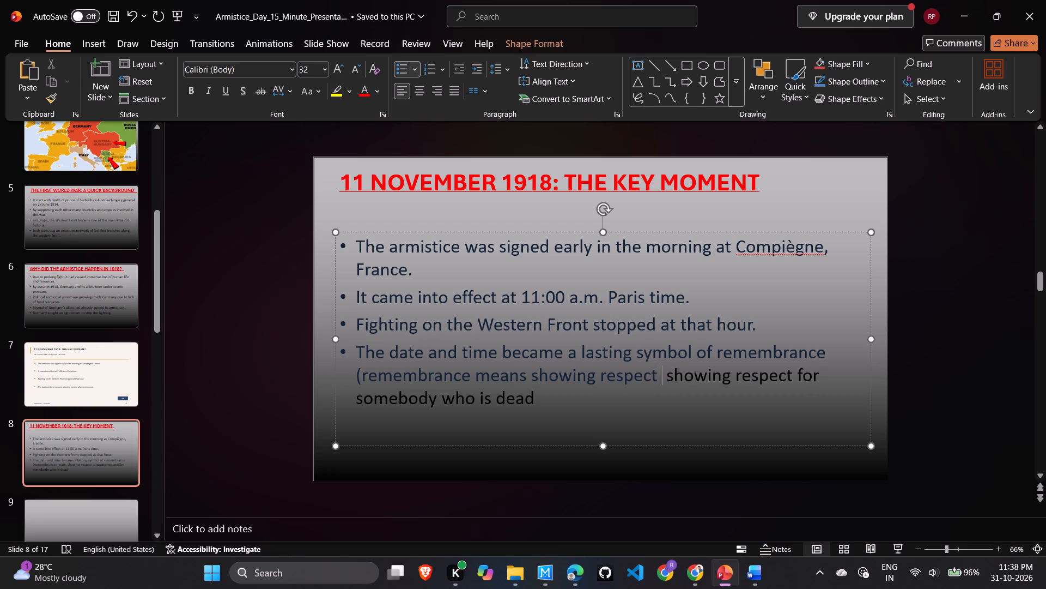
{"action": "type", "text": "for"}
{"action": "key", "text": "space"}
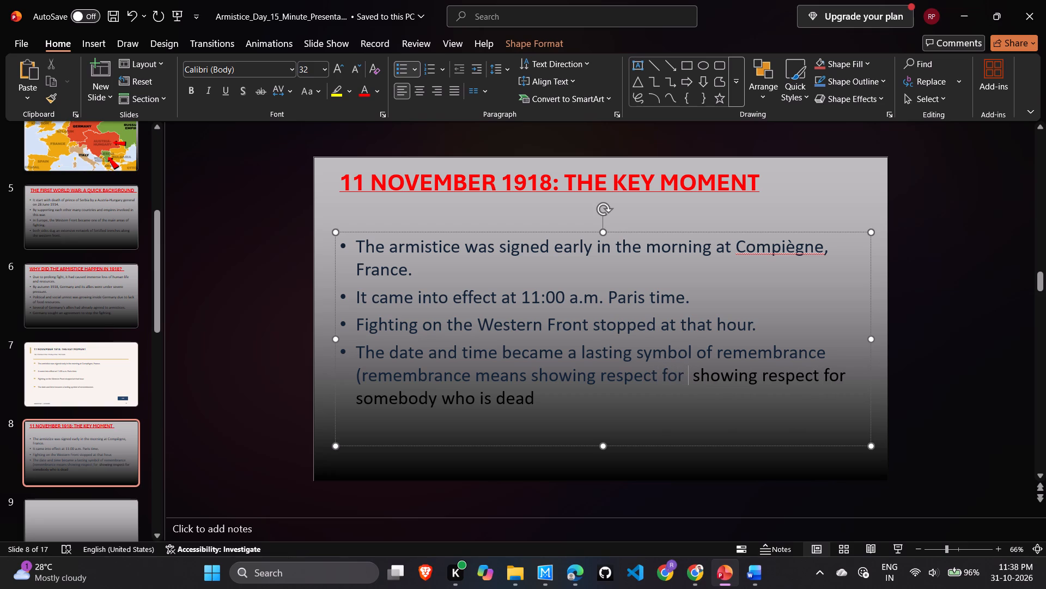
{"action": "type", "text": "somebody"}
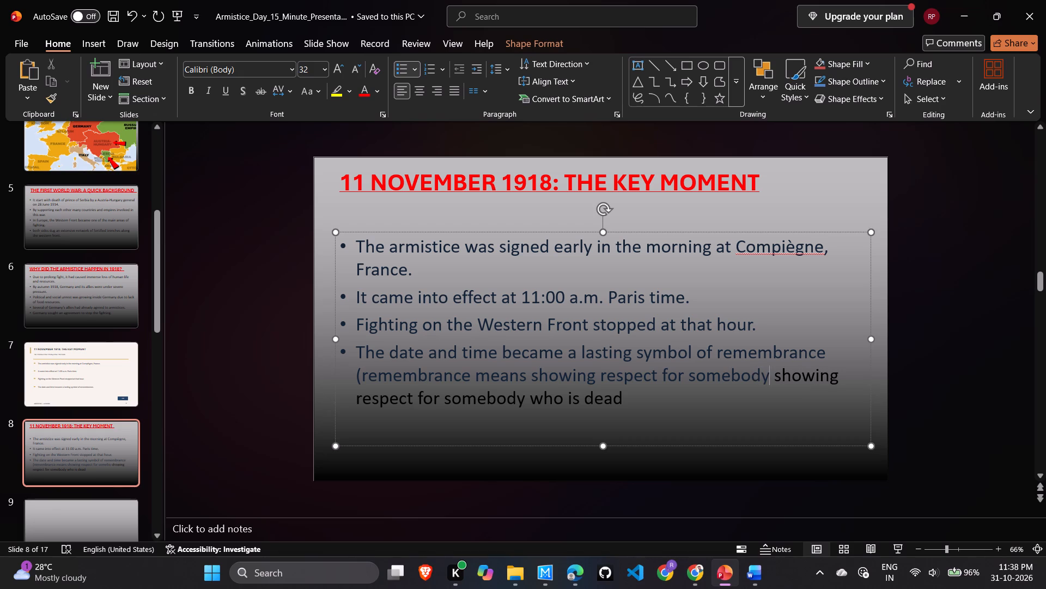
{"action": "key", "text": "space"}
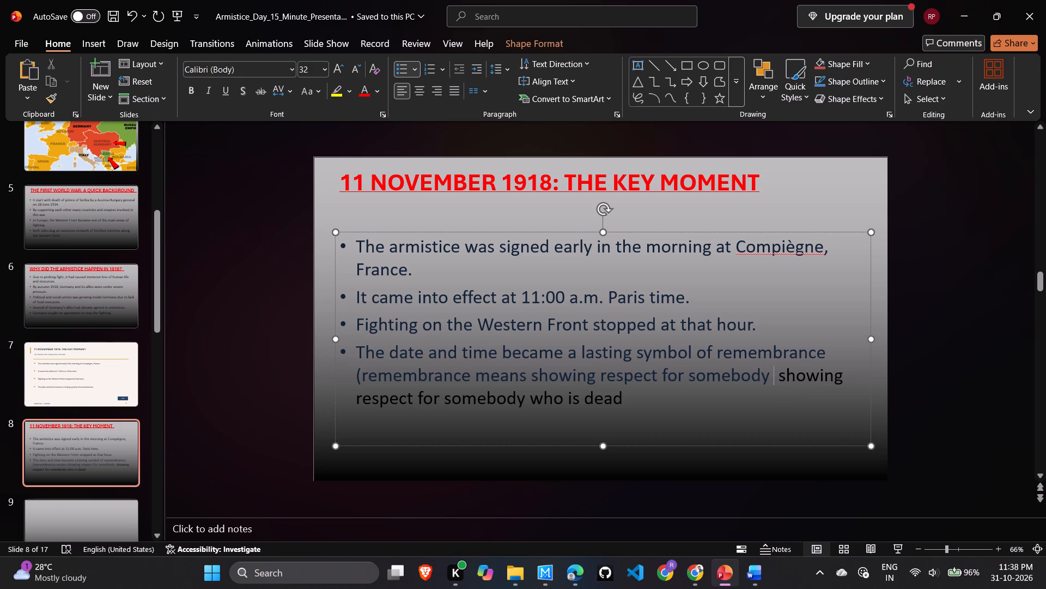
Continue the note in slide 8's fourth bullet with "who is dead on war.", ahead of the pasted black definition.
{"action": "key", "text": "h"}
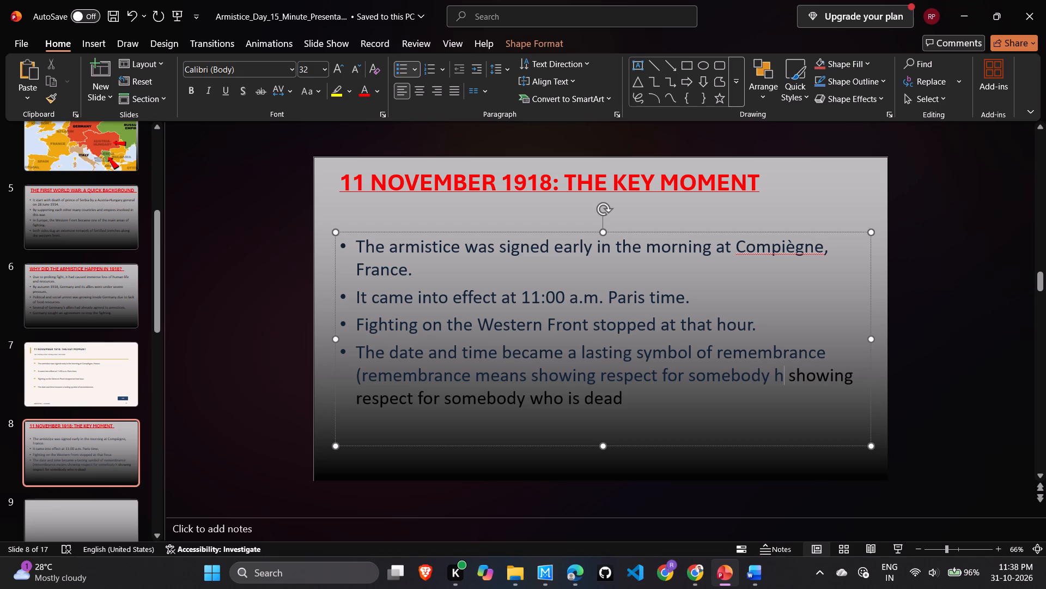
{"action": "key", "text": "BackSpace"}
{"action": "type", "text": "who"}
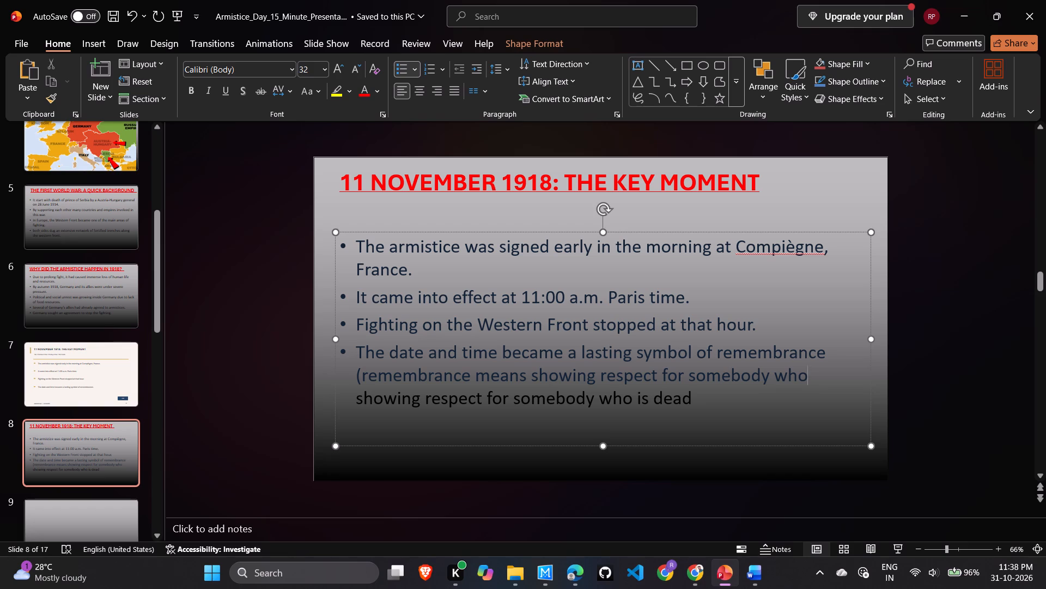
{"action": "key", "text": "space"}
{"action": "type", "text": "is"}
{"action": "key", "text": "space"}
{"action": "type", "text": "dea"}
{"action": "type", "text": "d i"}
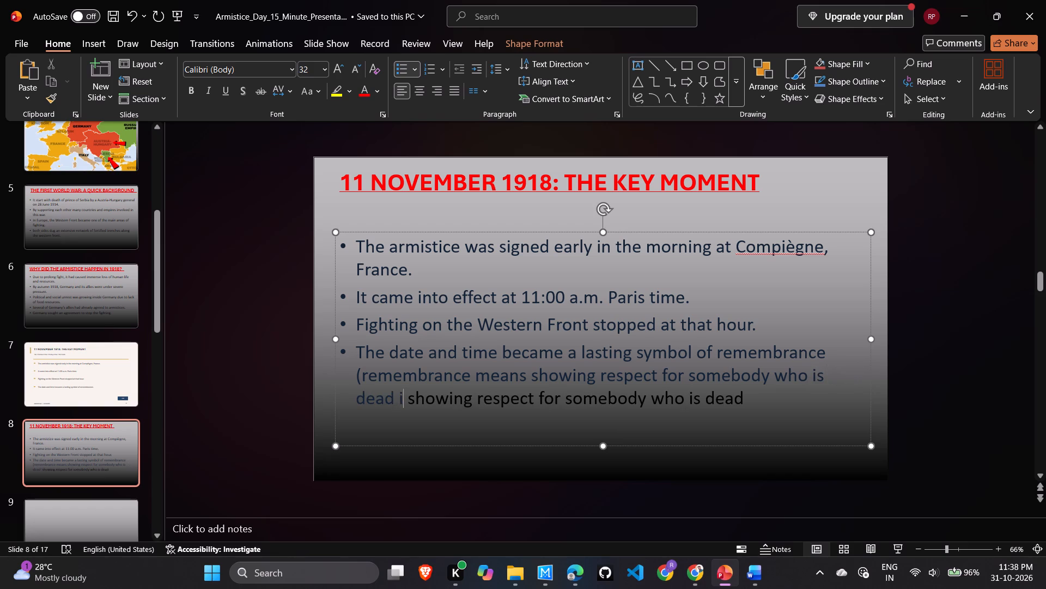
{"action": "key", "text": "BackSpace"}
{"action": "type", "text": "on war"}
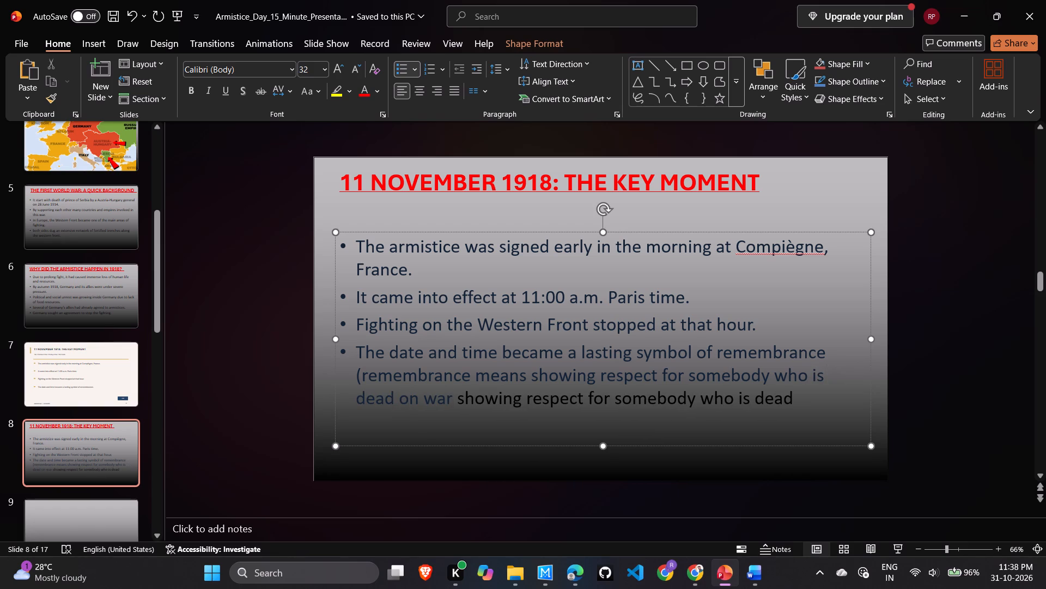
{"action": "key", "text": "period"}
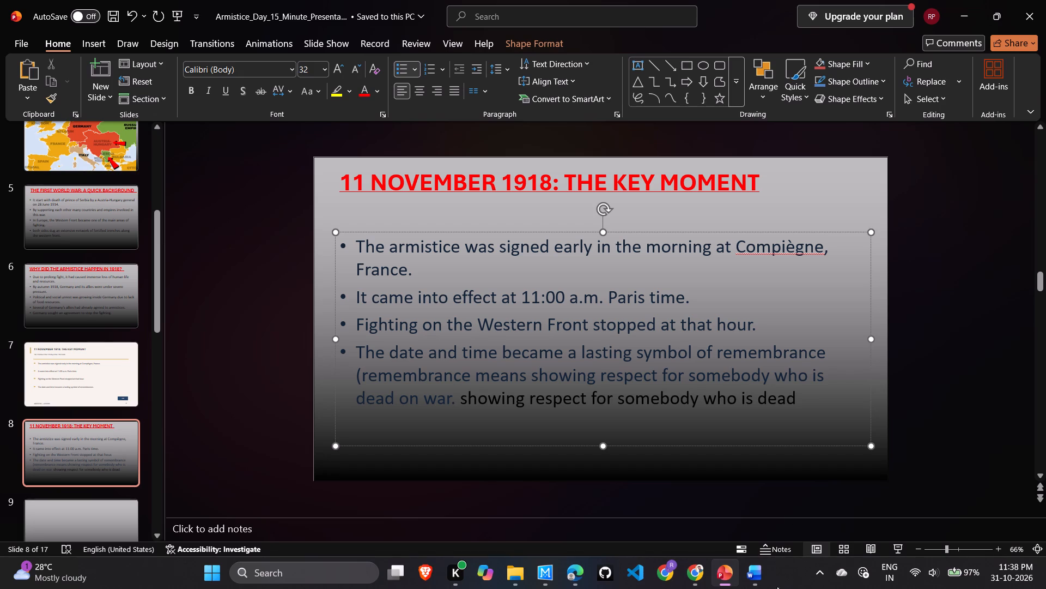
Check the definition in Chrome, then change "on war." to "in war." in slide 8's remembrance note.
{"action": "left_click", "coordinate": [704, 576]}
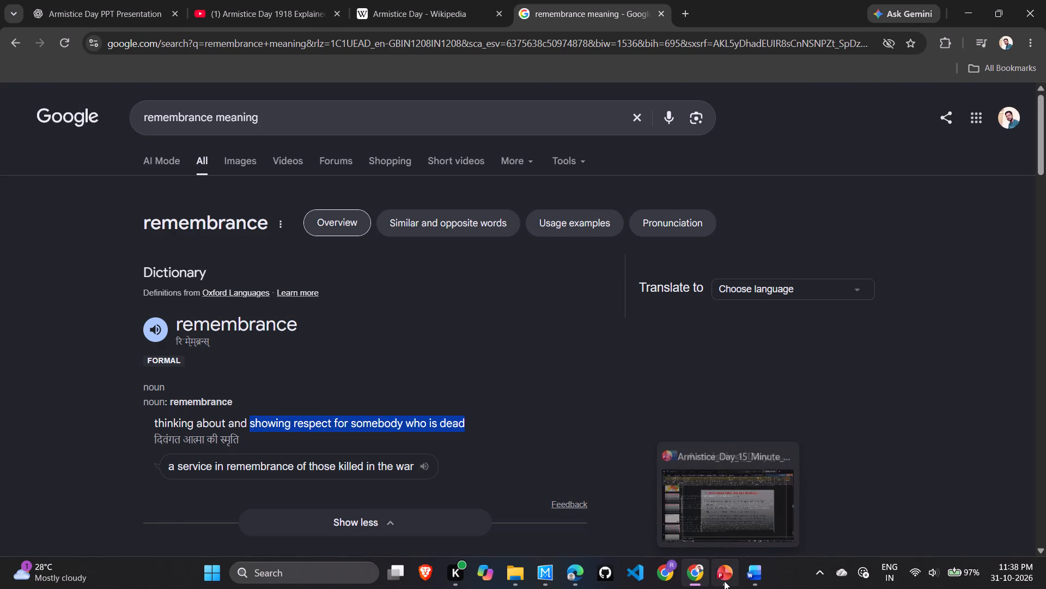
{"action": "left_click", "coordinate": [724, 581]}
{"action": "key", "text": "BackSpace"}
{"action": "key", "text": "BackSpace"}
{"action": "key", "text": "BackSpace"}
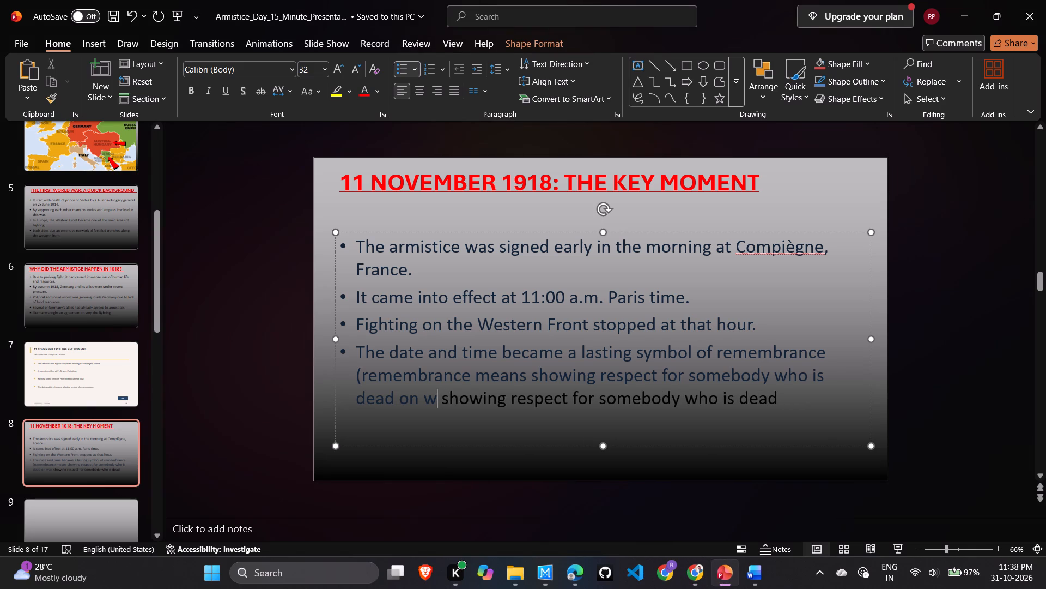
{"action": "key", "text": "BackSpace"}
{"action": "key", "text": "BackSpace"}
{"action": "key", "text": "BackSpace"}
{"action": "key", "text": "BackSpace"}
{"action": "type", "text": "in war"}
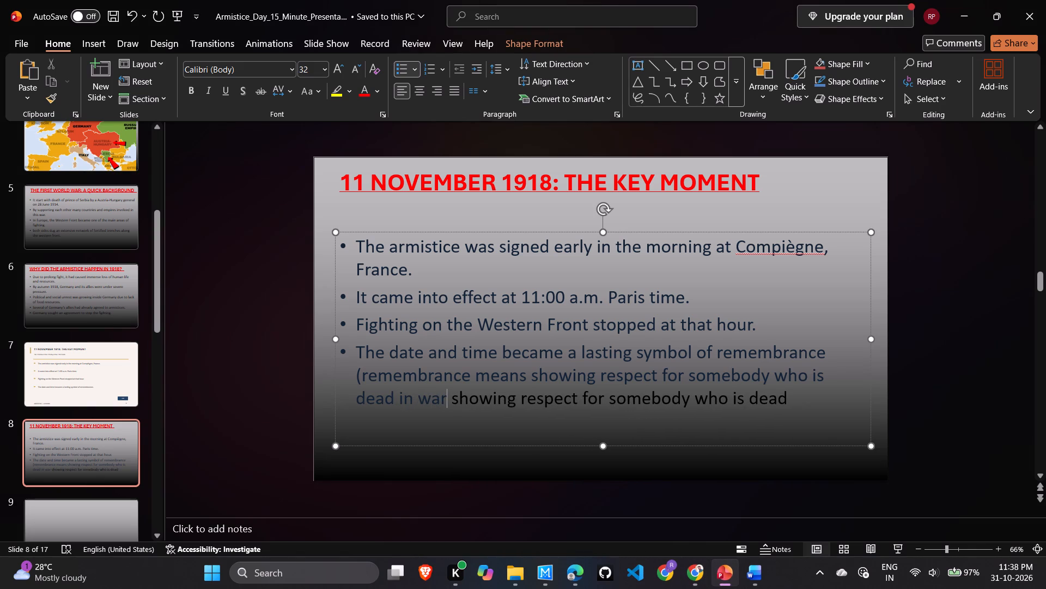
{"action": "key", "text": "period"}
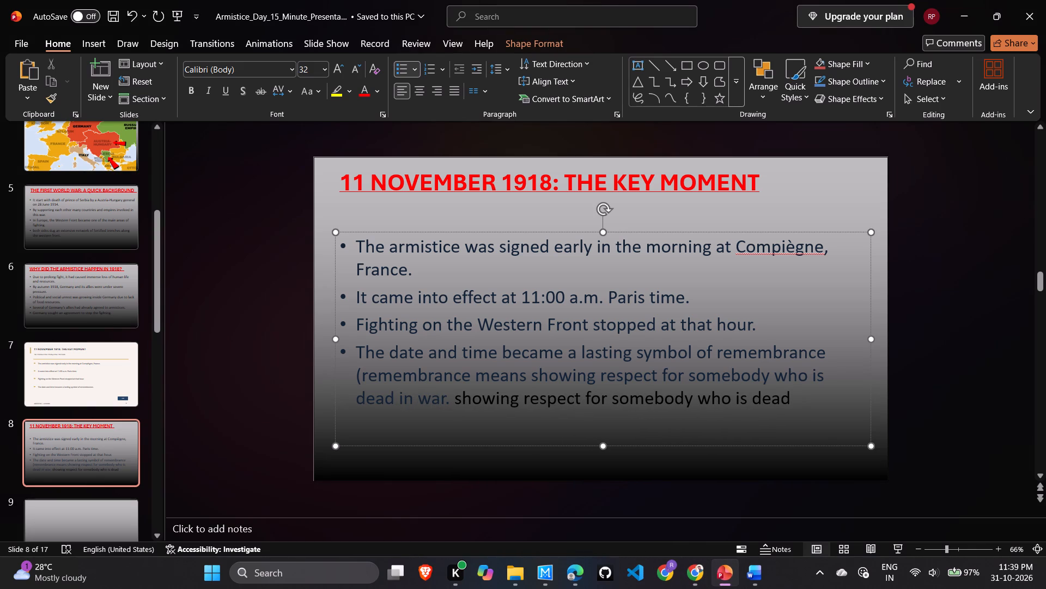
Delete the pasted black text "showing respect for somebody who is dead" from the end of slide 8's fourth bullet.
{"action": "left_click", "coordinate": [803, 394]}
{"action": "key", "text": "BackSpace"}
{"action": "key", "text": "BackSpace"}
{"action": "key", "text": "BackSpace"}
{"action": "key", "text": "BackSpace"}
{"action": "key", "text": "BackSpace"}
{"action": "key", "text": "BackSpace"}
{"action": "key", "text": "BackSpace"}
{"action": "key", "text": "BackSpace"}
{"action": "key", "text": "BackSpace"}
{"action": "key", "text": "BackSpace"}
{"action": "key", "text": "BackSpace"}
{"action": "key", "text": "BackSpace"}
{"action": "key", "text": "BackSpace"}
{"action": "key", "text": "BackSpace"}
{"action": "key", "text": "BackSpace"}
{"action": "key", "text": "BackSpace"}
{"action": "key", "text": "BackSpace"}
{"action": "key", "text": "BackSpace"}
{"action": "key", "text": "BackSpace"}
{"action": "key", "text": "BackSpace"}
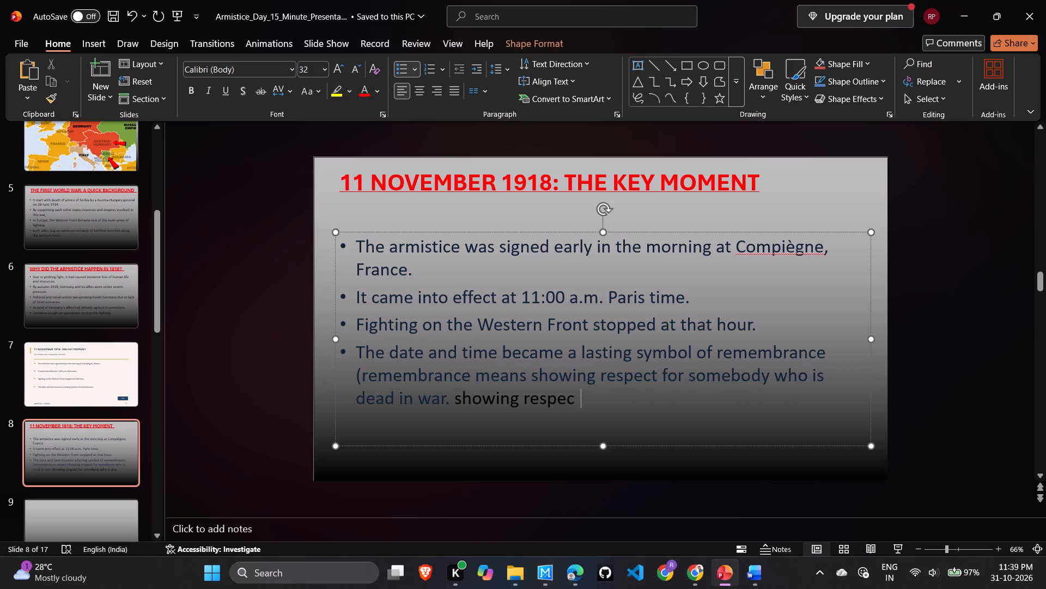
{"action": "key", "text": "BackSpace"}
{"action": "key", "text": "BackSpace"}
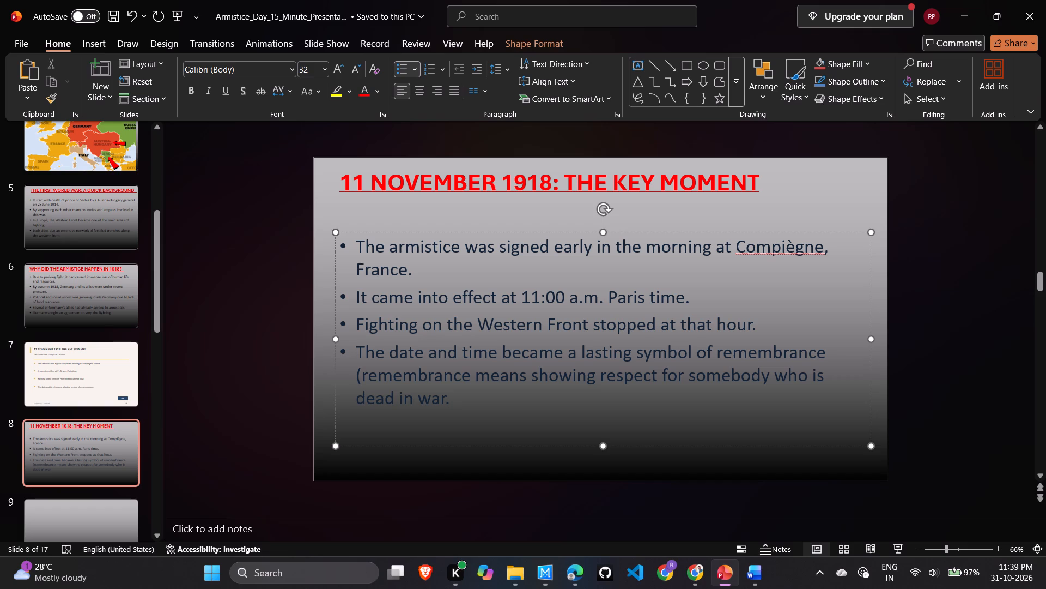
{"action": "left_click", "coordinate": [975, 385]}
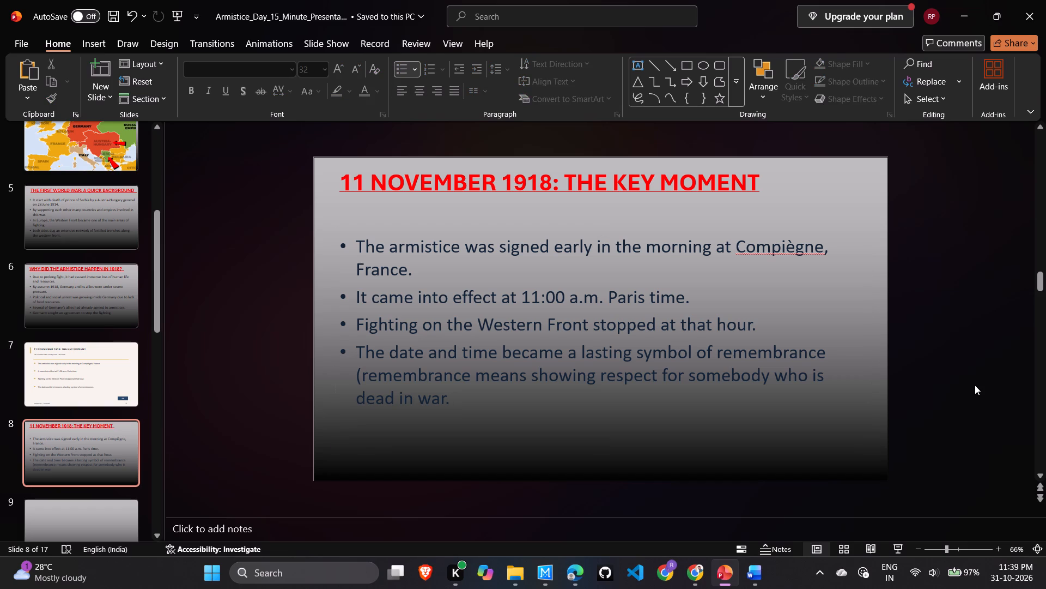
Delete the original cream-coloured slide 7, "11 November 1918: The Key Moment".
{"action": "right_click", "coordinate": [39, 345]}
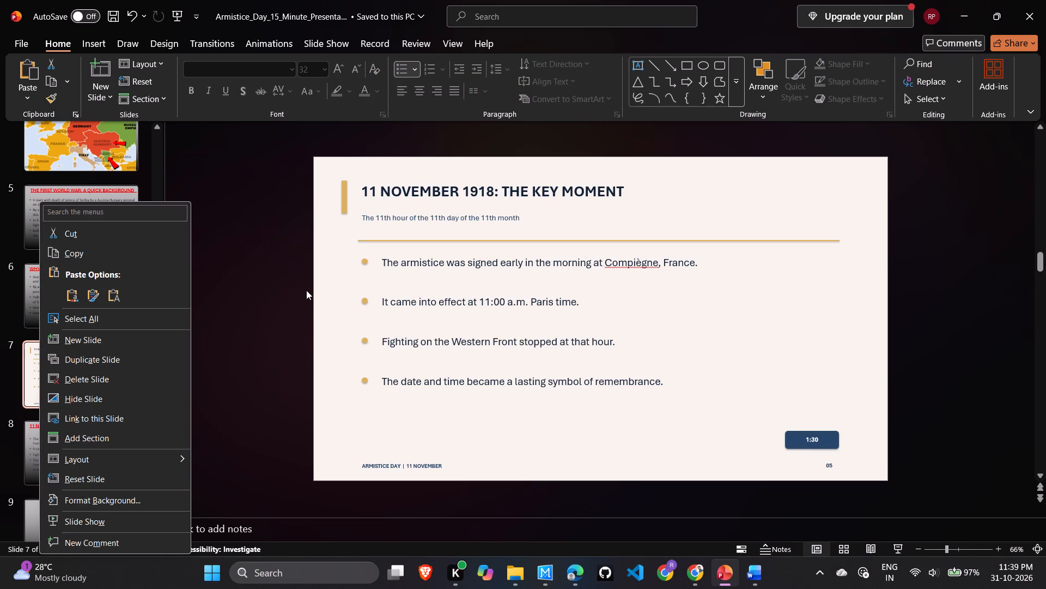
{"action": "left_click", "coordinate": [290, 294]}
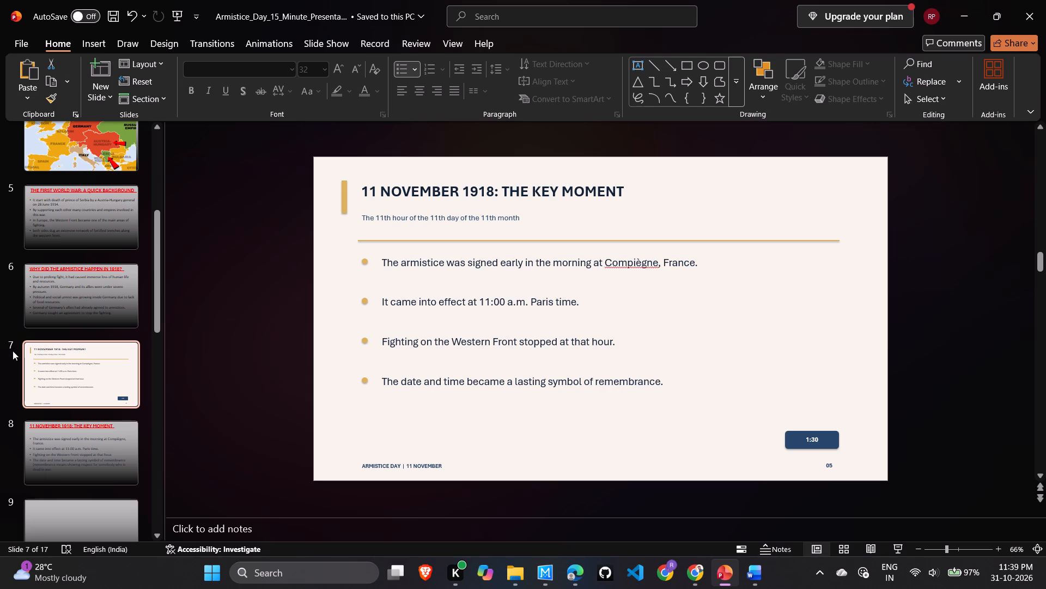
{"action": "right_click", "coordinate": [13, 351]}
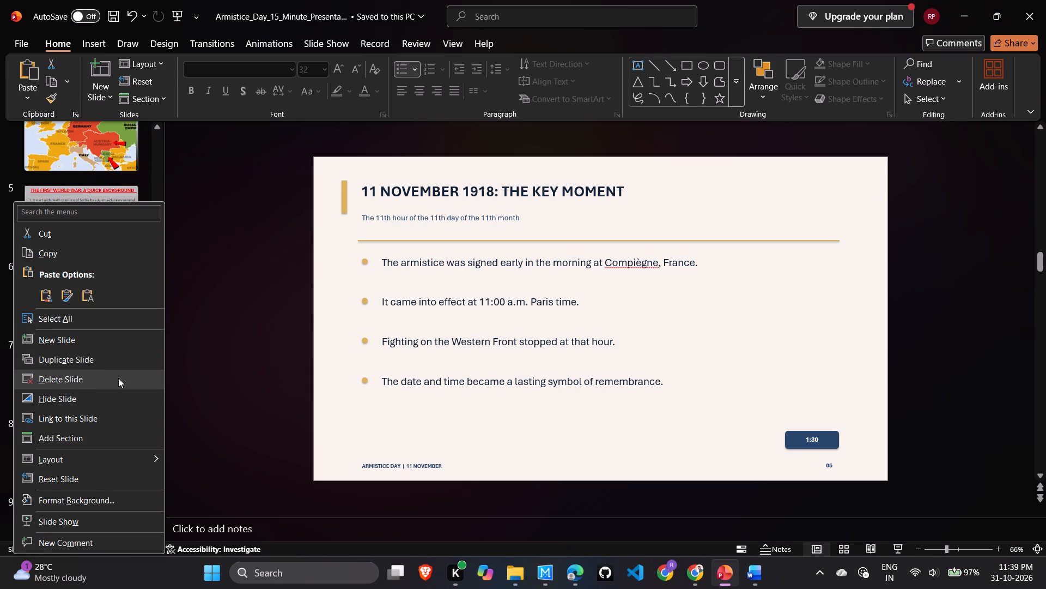
{"action": "left_click", "coordinate": [238, 359]}
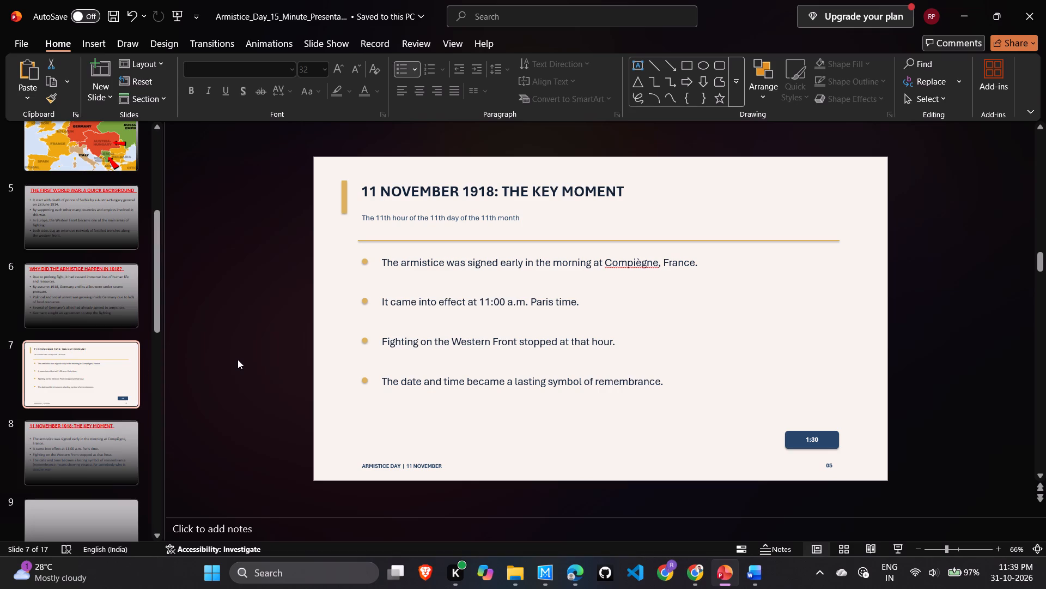
{"action": "right_click", "coordinate": [15, 358]}
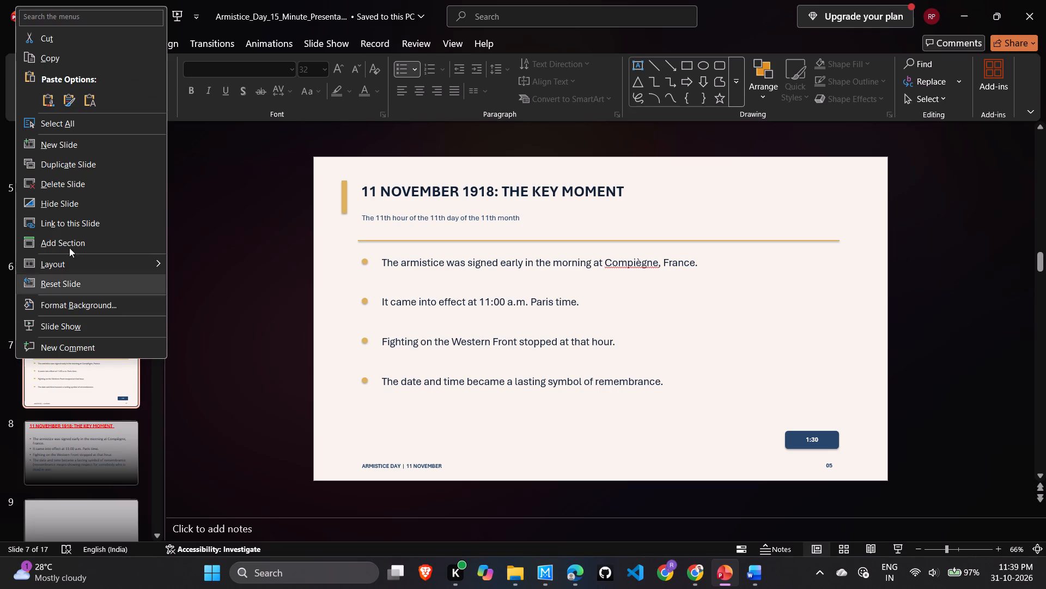
{"action": "left_click", "coordinate": [63, 188]}
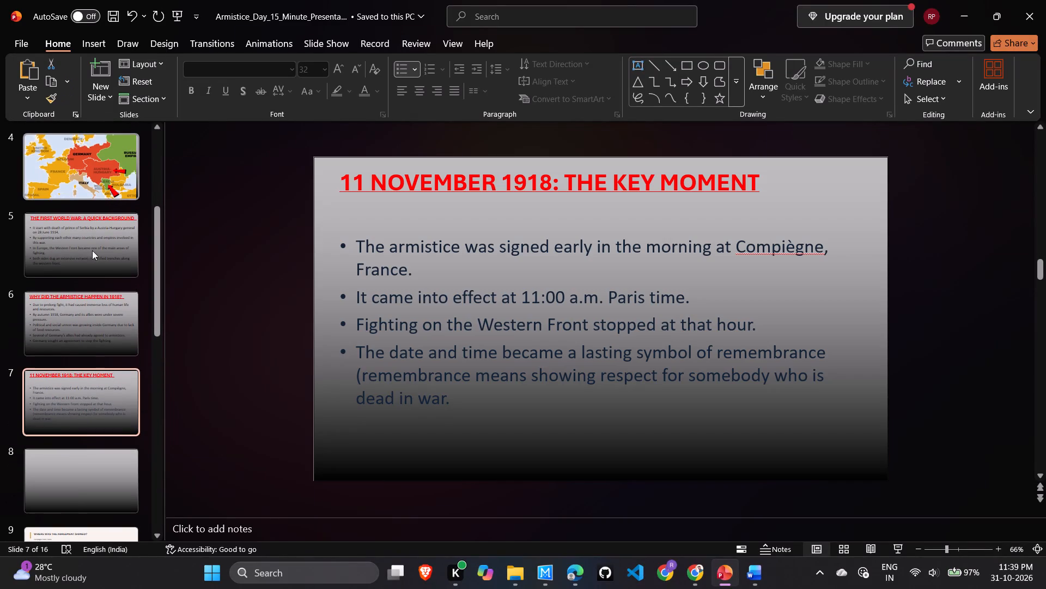
Duplicate the blank gradient slide 8.
{"action": "scroll", "coordinate": [57, 251], "scroll_direction": "up", "scroll_amount": 5}
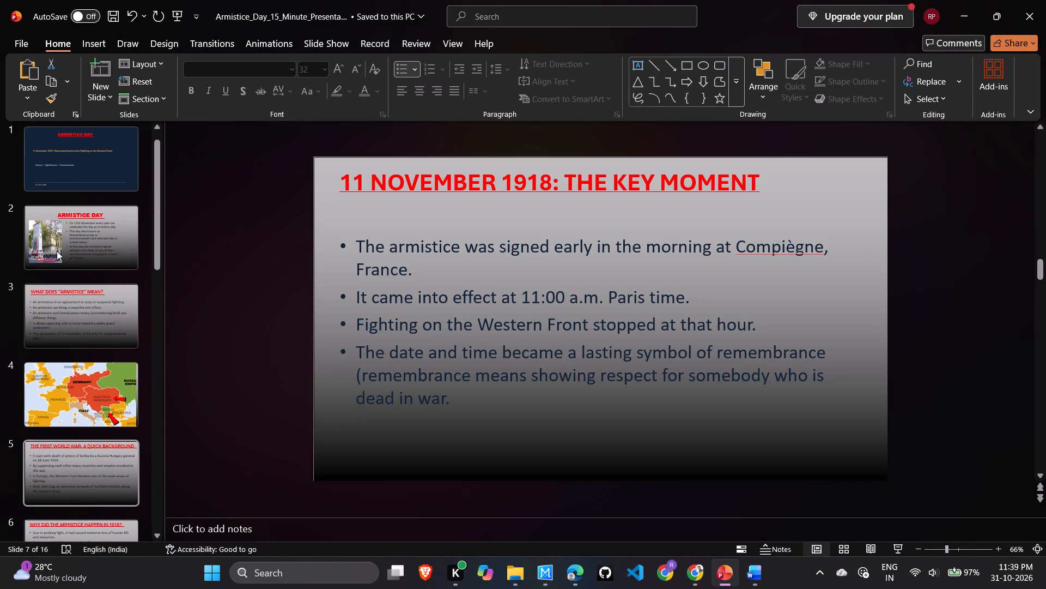
{"action": "scroll", "coordinate": [57, 251], "scroll_direction": "down", "scroll_amount": 7}
{"action": "scroll", "coordinate": [57, 251], "scroll_direction": "up", "scroll_amount": 3}
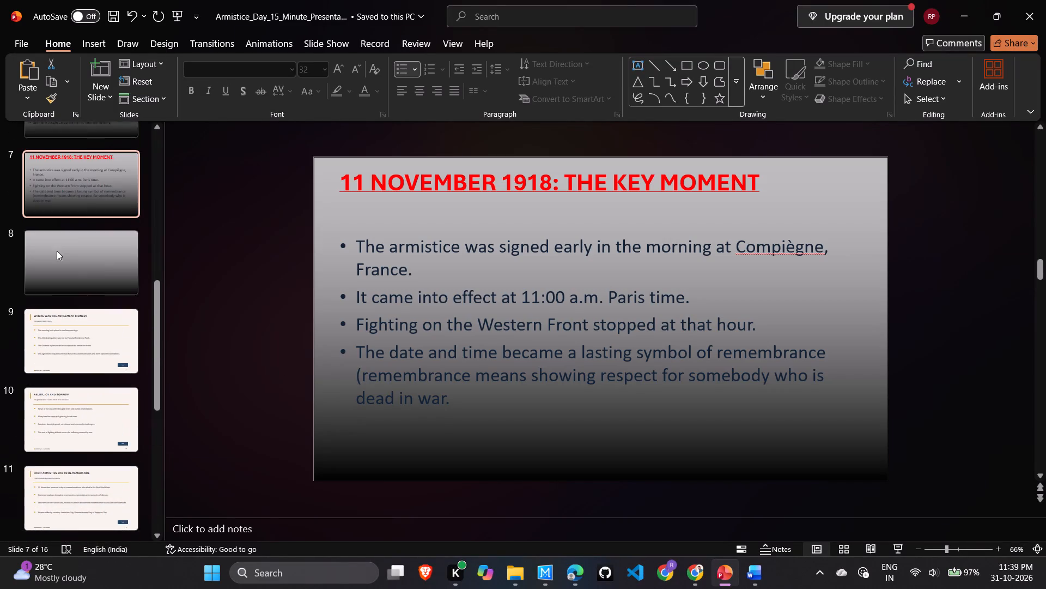
{"action": "scroll", "coordinate": [57, 251], "scroll_direction": "up", "scroll_amount": 4}
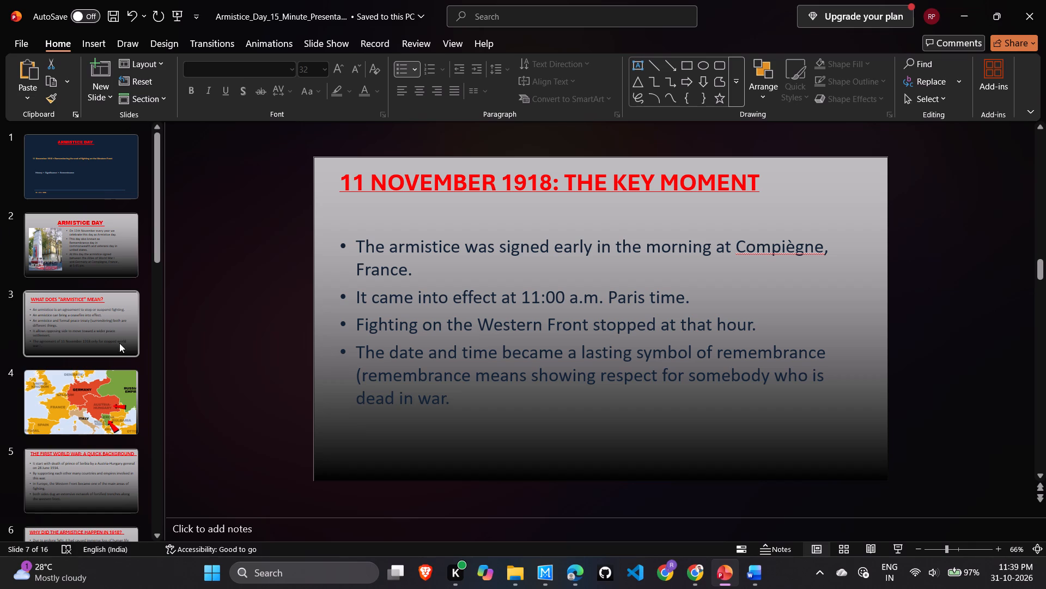
{"action": "scroll", "coordinate": [119, 343], "scroll_direction": "down", "scroll_amount": 2}
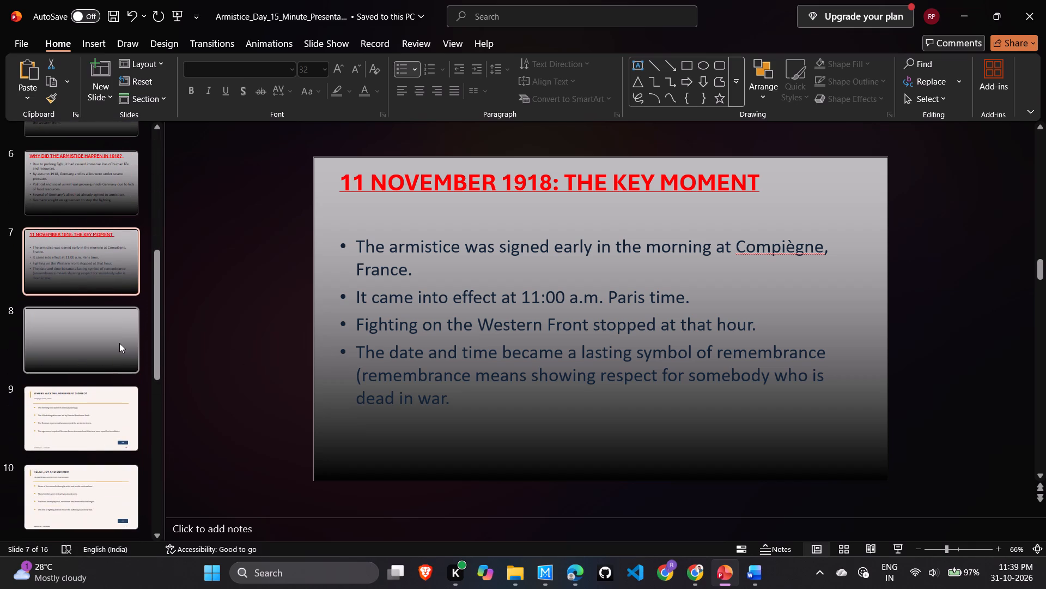
{"action": "right_click", "coordinate": [114, 343]}
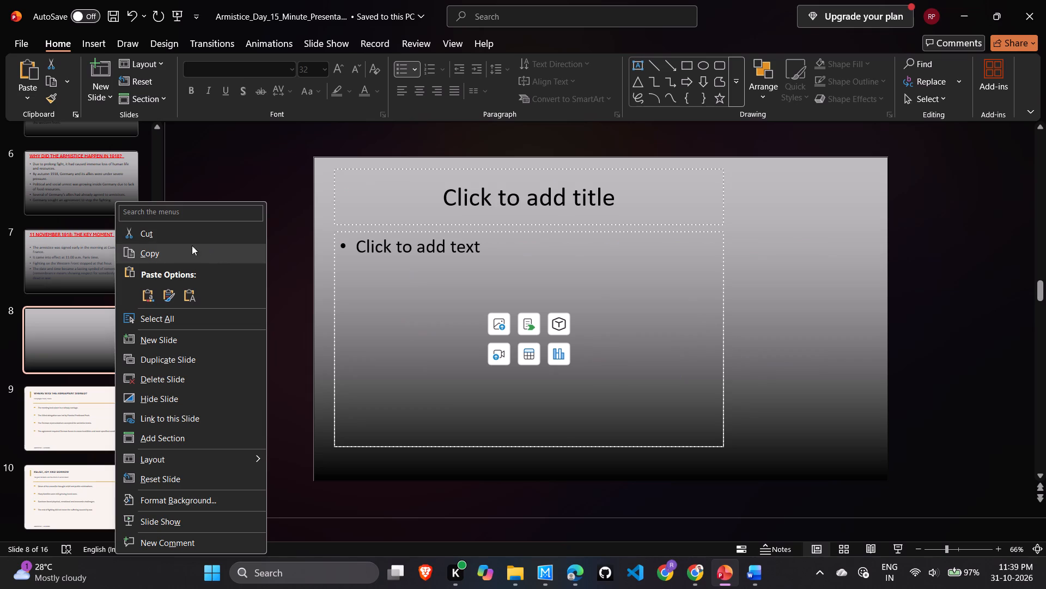
{"action": "left_click", "coordinate": [173, 357]}
Move the cream slide "Where Was the Agreement Signed?" ahead of the two blank gradient slides, directly after "11 November 1918: The Key Moment".
{"action": "scroll", "coordinate": [68, 468], "scroll_direction": "down", "scroll_amount": 1}
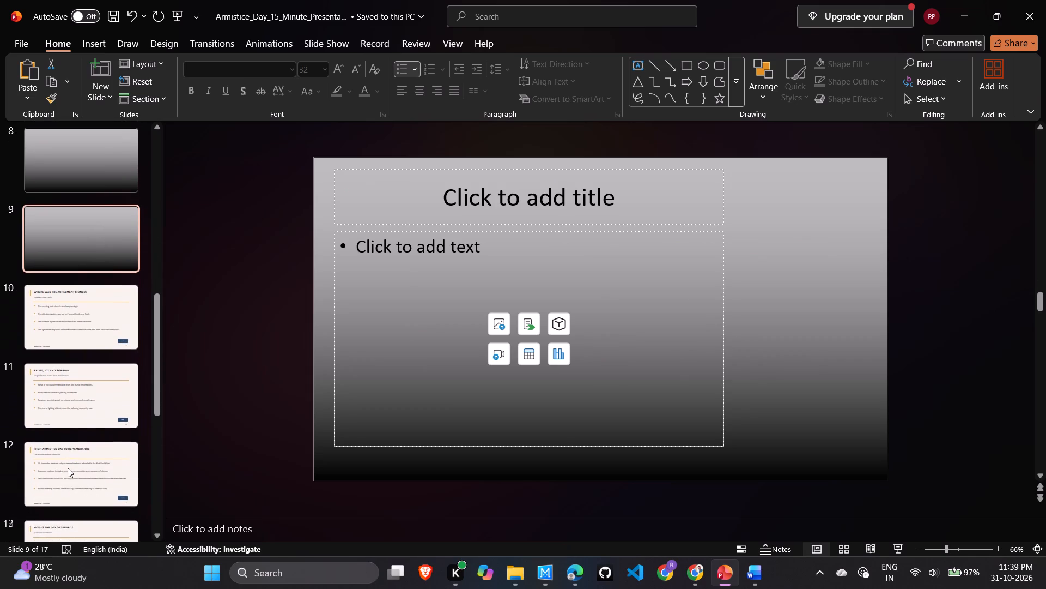
{"action": "scroll", "coordinate": [68, 468], "scroll_direction": "down", "scroll_amount": 1}
{"action": "left_click", "coordinate": [75, 335]}
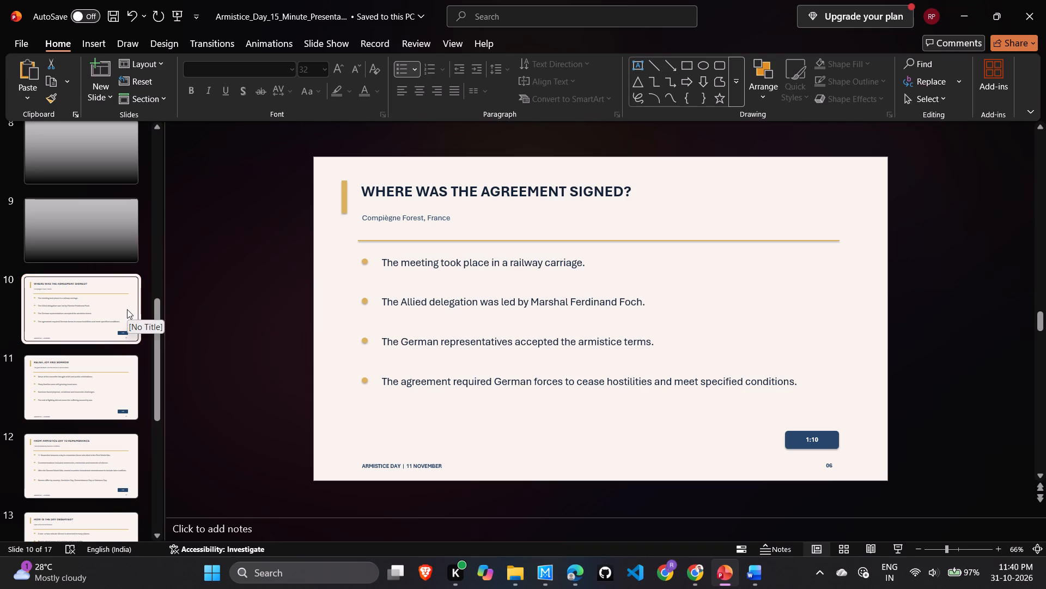
{"action": "left_click_drag", "start_coordinate": [127, 309], "coordinate": [124, 136]}
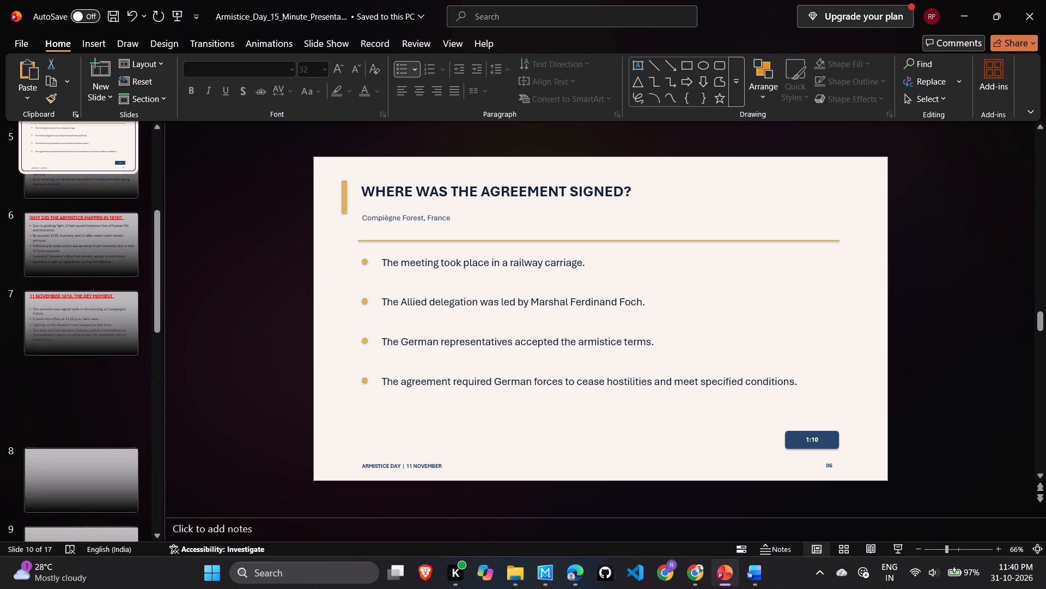
{"action": "left_click_drag", "start_coordinate": [124, 136], "coordinate": [114, 540]}
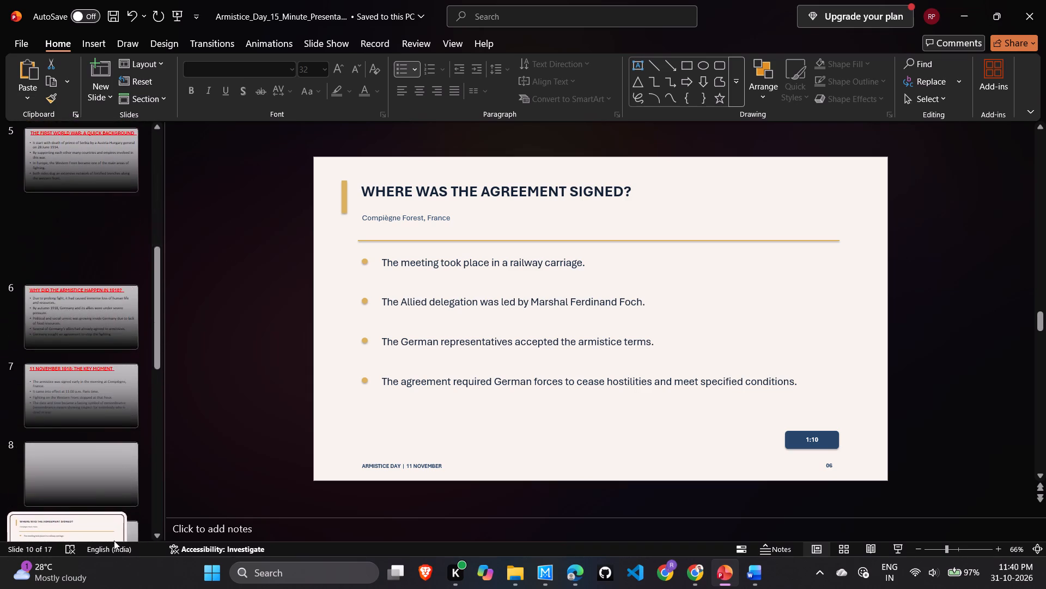
{"action": "left_click_drag", "start_coordinate": [114, 540], "coordinate": [124, 250]}
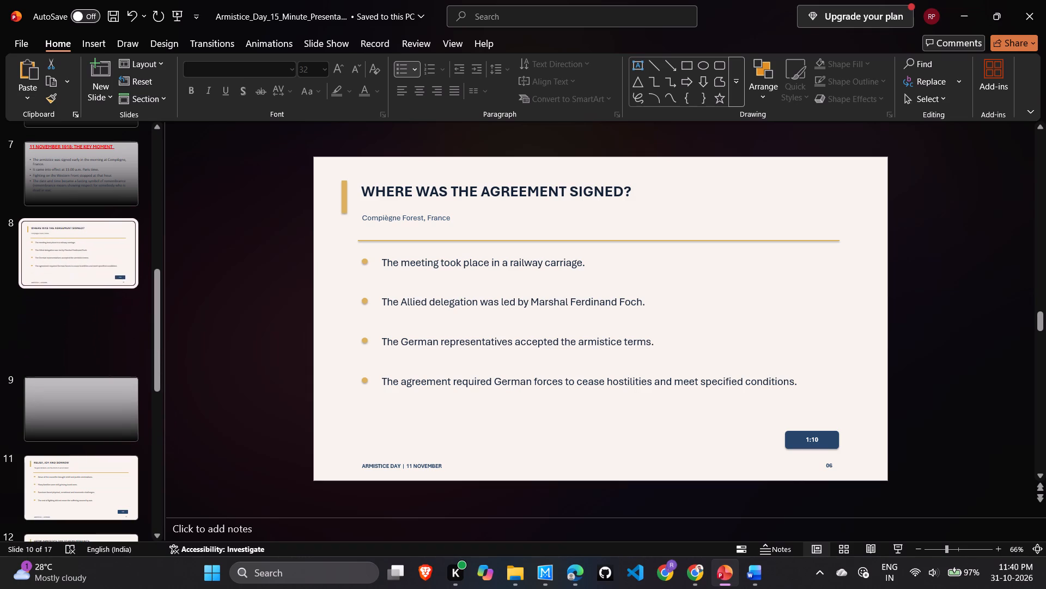
{"action": "left_click_drag", "start_coordinate": [124, 250], "coordinate": [123, 273]}
Cut the navy "Armistice Day" title slide 1 from the presentation.
{"action": "scroll", "coordinate": [64, 423], "scroll_direction": "down", "scroll_amount": 1}
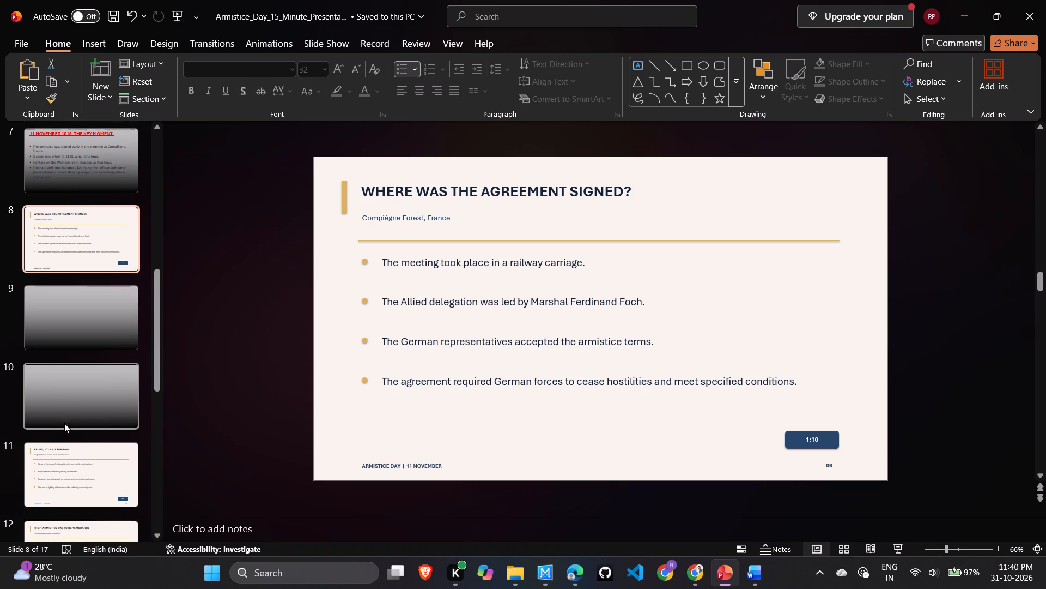
{"action": "scroll", "coordinate": [64, 423], "scroll_direction": "down", "scroll_amount": 4}
{"action": "scroll", "coordinate": [71, 435], "scroll_direction": "up", "scroll_amount": 2}
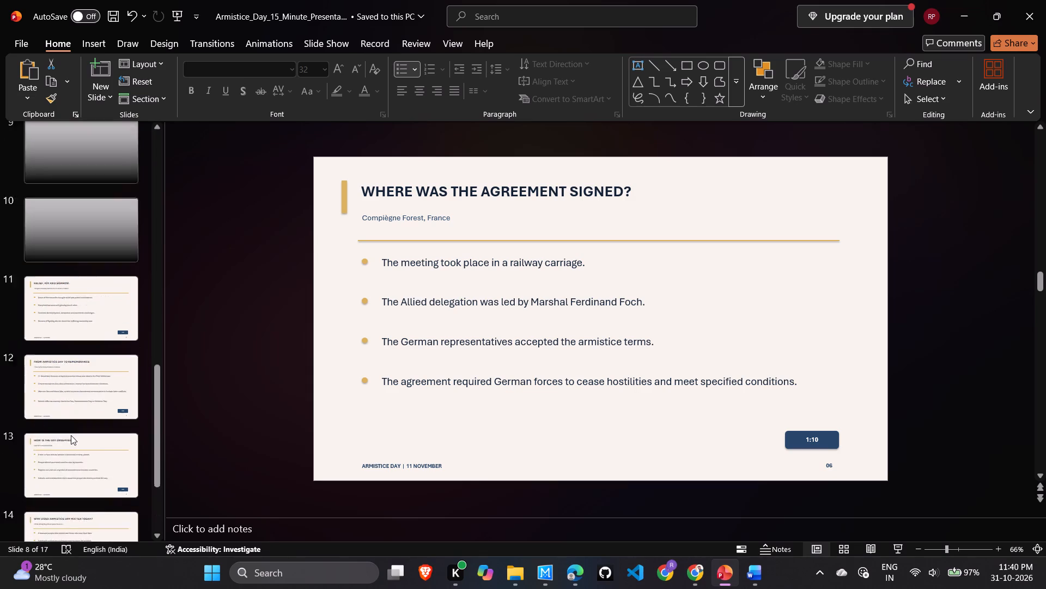
{"action": "scroll", "coordinate": [71, 435], "scroll_direction": "up", "scroll_amount": 6}
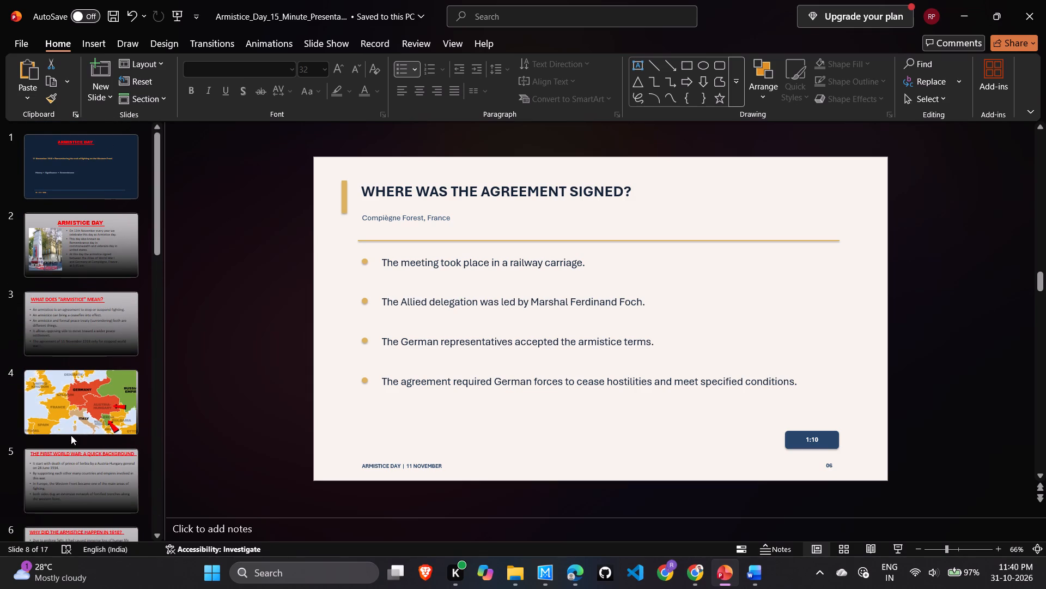
{"action": "scroll", "coordinate": [71, 435], "scroll_direction": "down", "scroll_amount": 5}
{"action": "scroll", "coordinate": [71, 435], "scroll_direction": "up", "scroll_amount": 5}
{"action": "scroll", "coordinate": [71, 435], "scroll_direction": "down", "scroll_amount": 1}
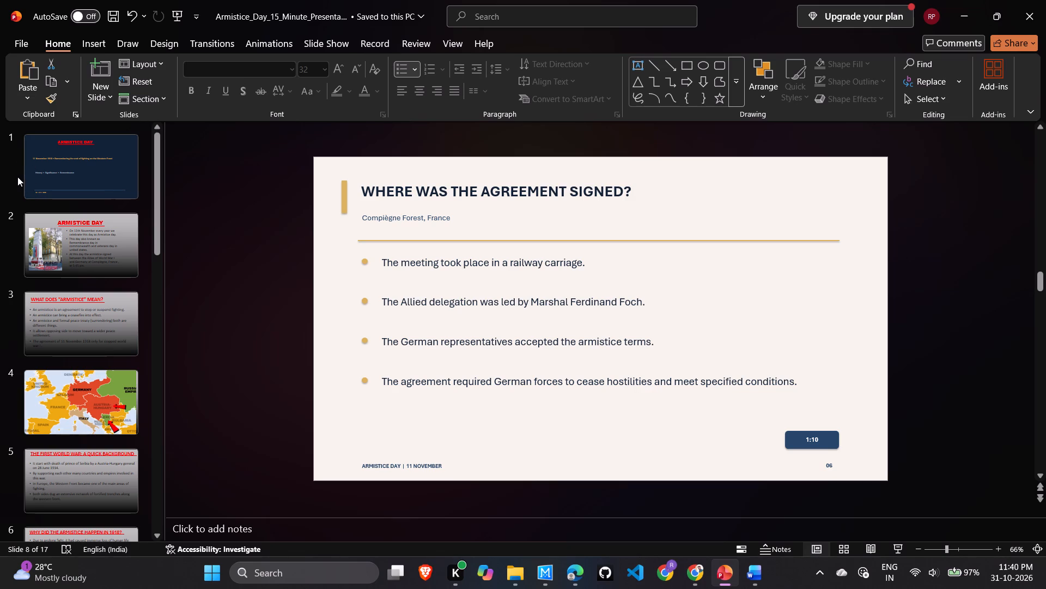
{"action": "right_click", "coordinate": [17, 177]}
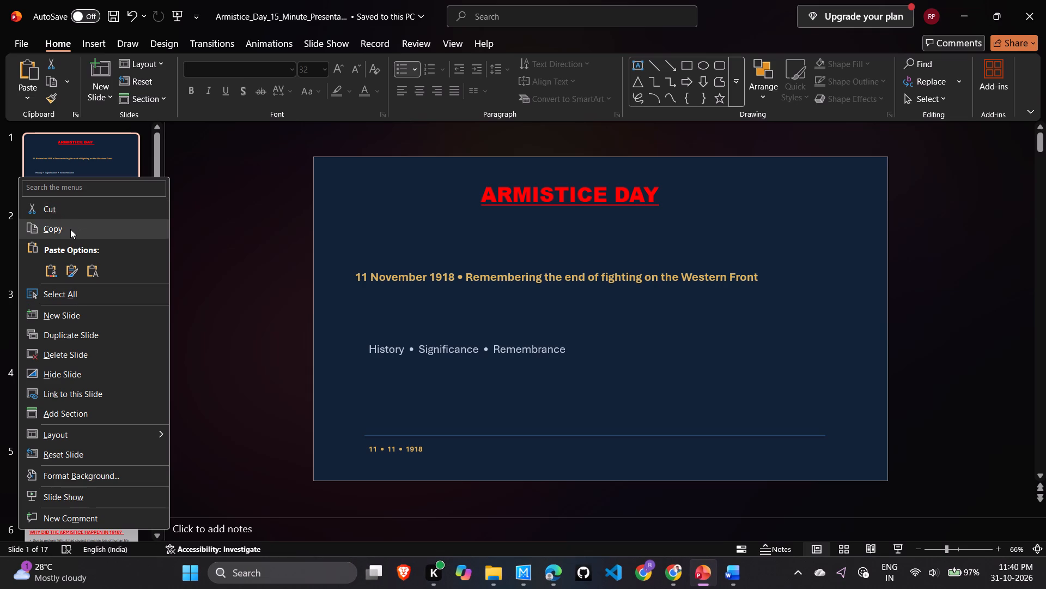
{"action": "left_click_drag", "start_coordinate": [70, 229], "coordinate": [77, 214]}
{"action": "left_click", "coordinate": [77, 214]}
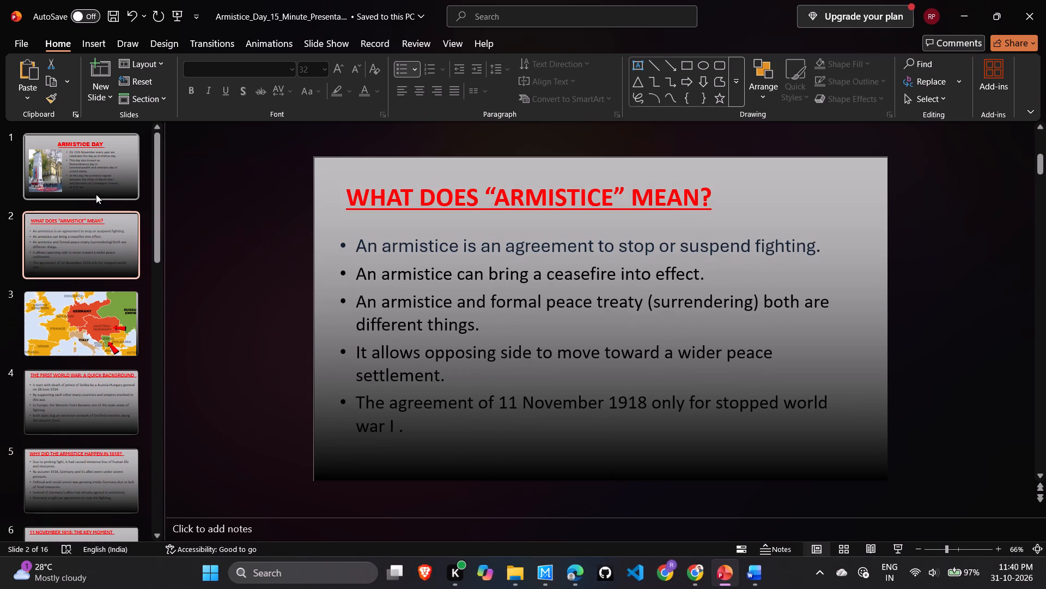
Review the slides in order from the first "Armistice Day" slide to the cream slide 7, "Where Was the Agreement Signed?".
{"action": "left_click", "coordinate": [96, 194]}
{"action": "key", "text": "Down"}
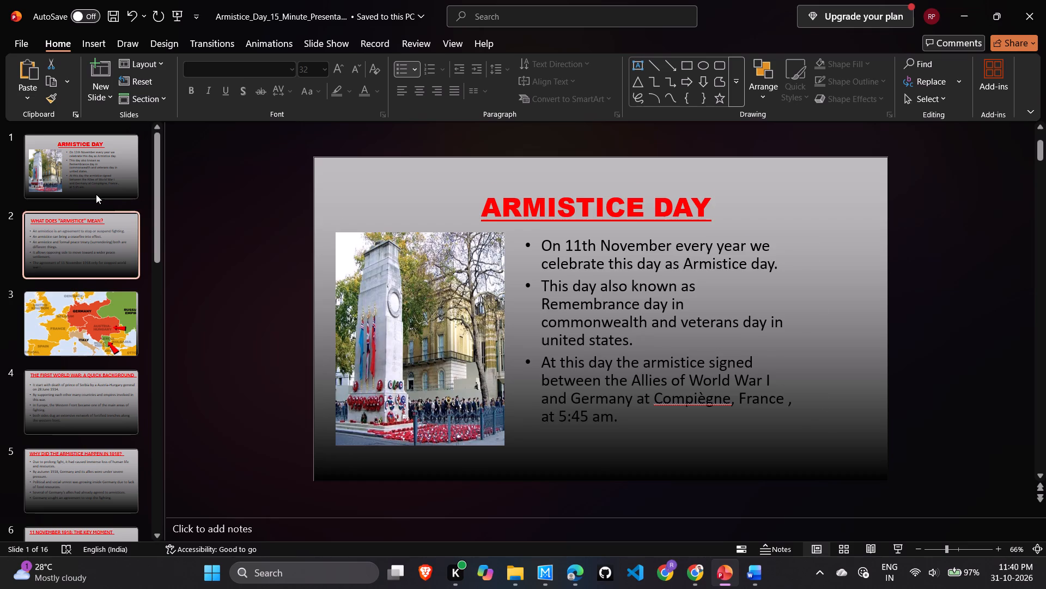
{"action": "key", "text": "Down"}
{"action": "key", "text": "Down"}
{"action": "key", "text": "Down"}
{"action": "key", "text": "Down"}
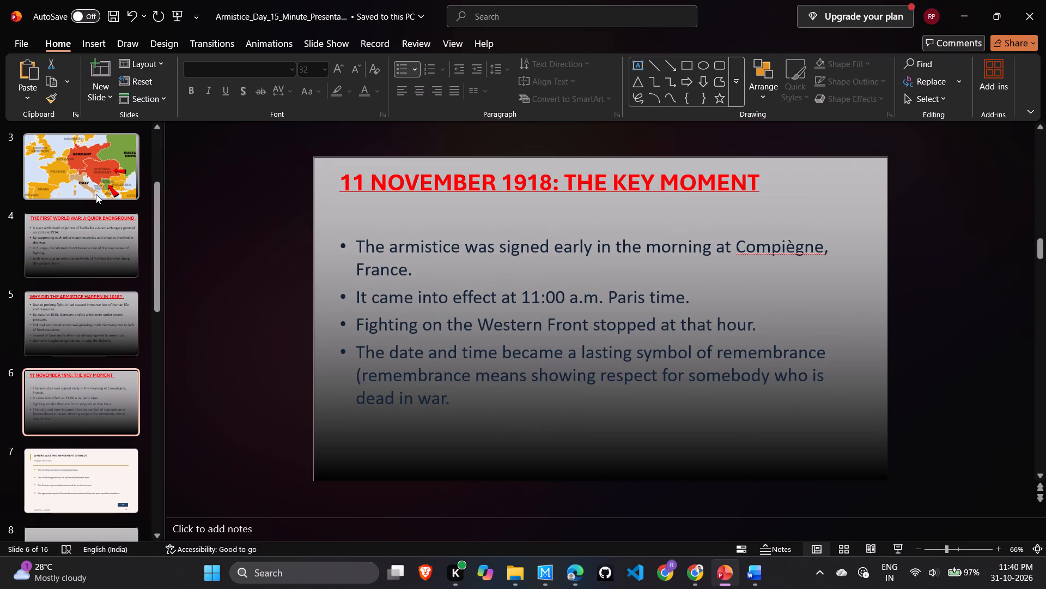
{"action": "key", "text": "Down"}
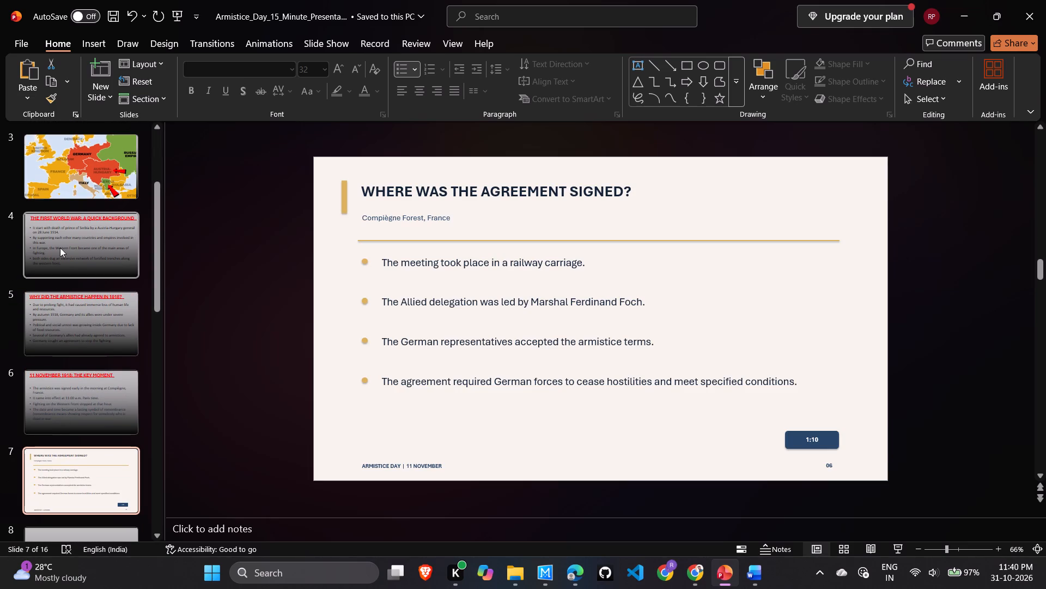
{"action": "scroll", "coordinate": [89, 409], "scroll_direction": "down", "scroll_amount": 1}
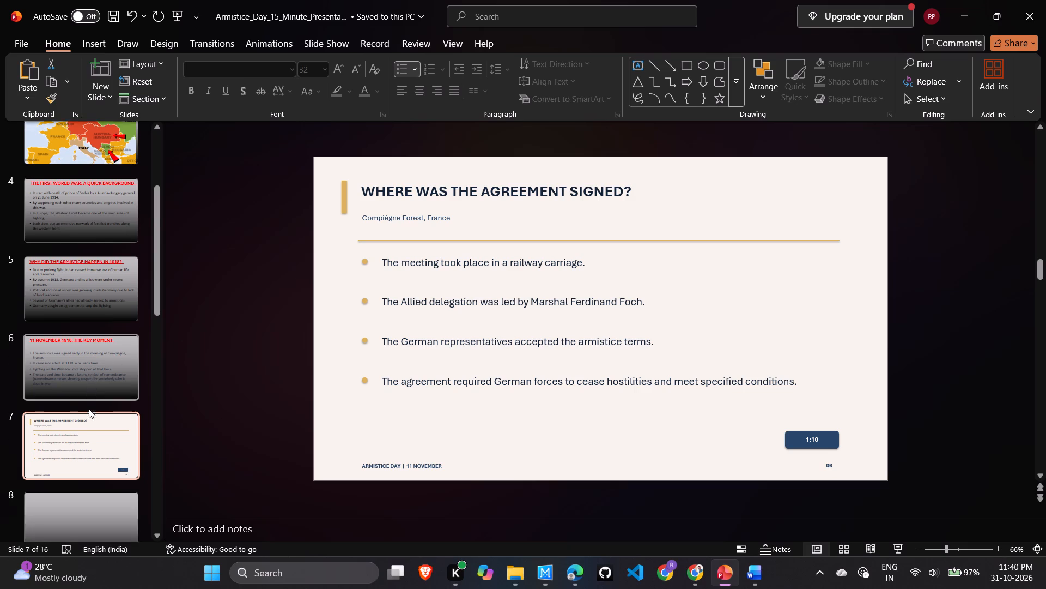
{"action": "scroll", "coordinate": [89, 409], "scroll_direction": "down", "scroll_amount": 1}
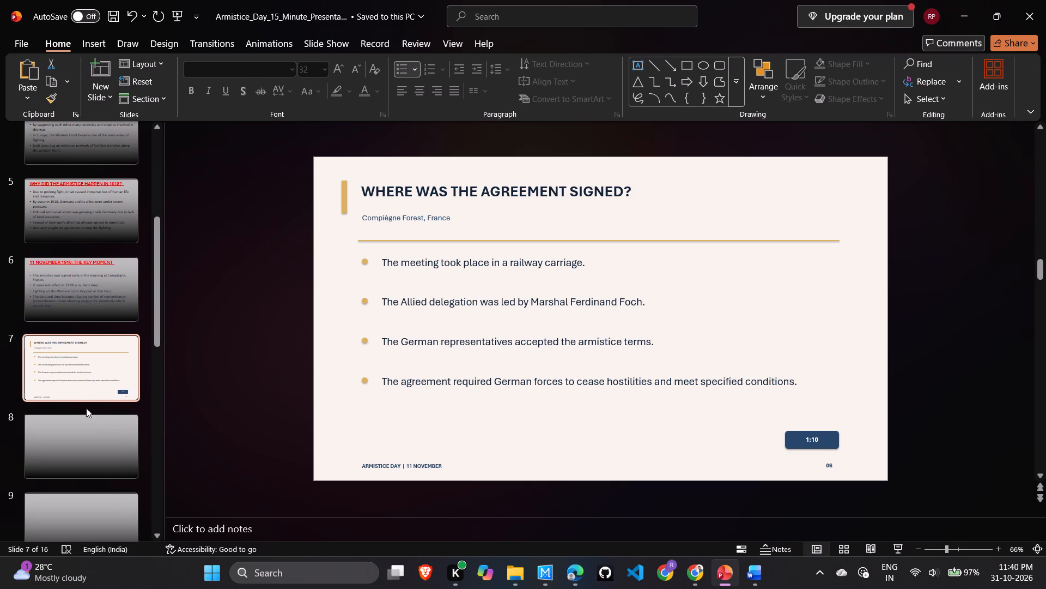
Copy the title "WHERE WAS THE AGREEMENT SIGNED?" from cream slide 7 into the title placeholder of blank slide 8.
{"action": "left_click", "coordinate": [628, 188]}
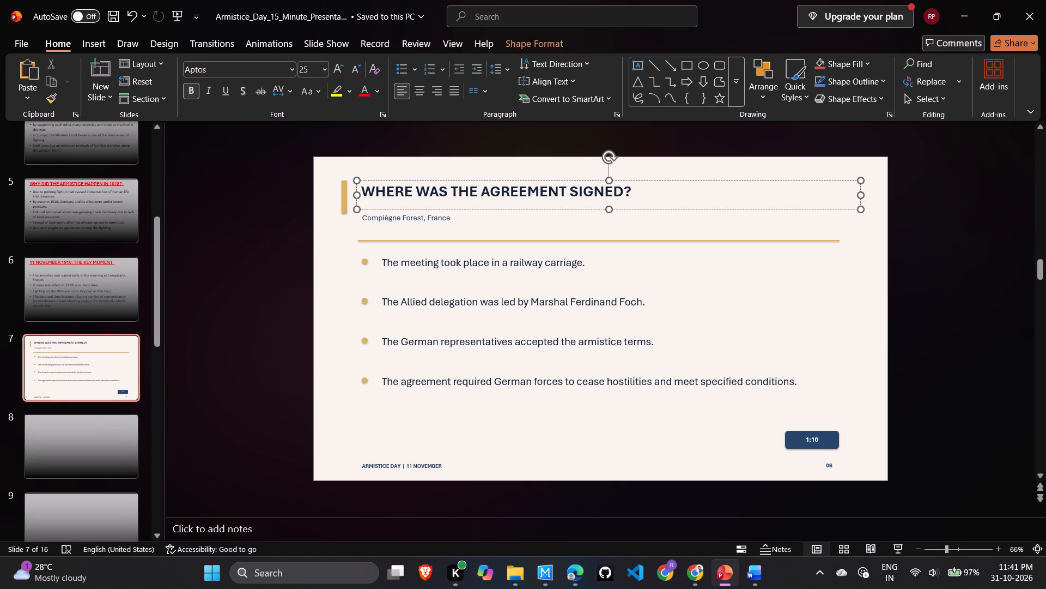
{"action": "left_click_drag", "start_coordinate": [656, 176], "coordinate": [633, 188]}
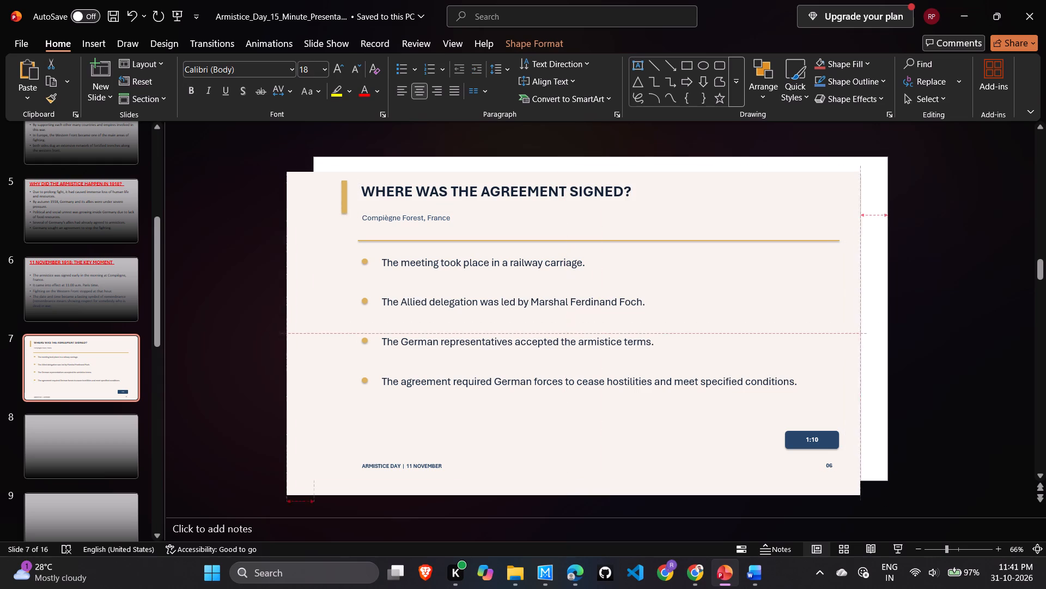
{"action": "left_click_drag", "start_coordinate": [633, 188], "coordinate": [646, 181]}
{"action": "left_click", "coordinate": [638, 193]}
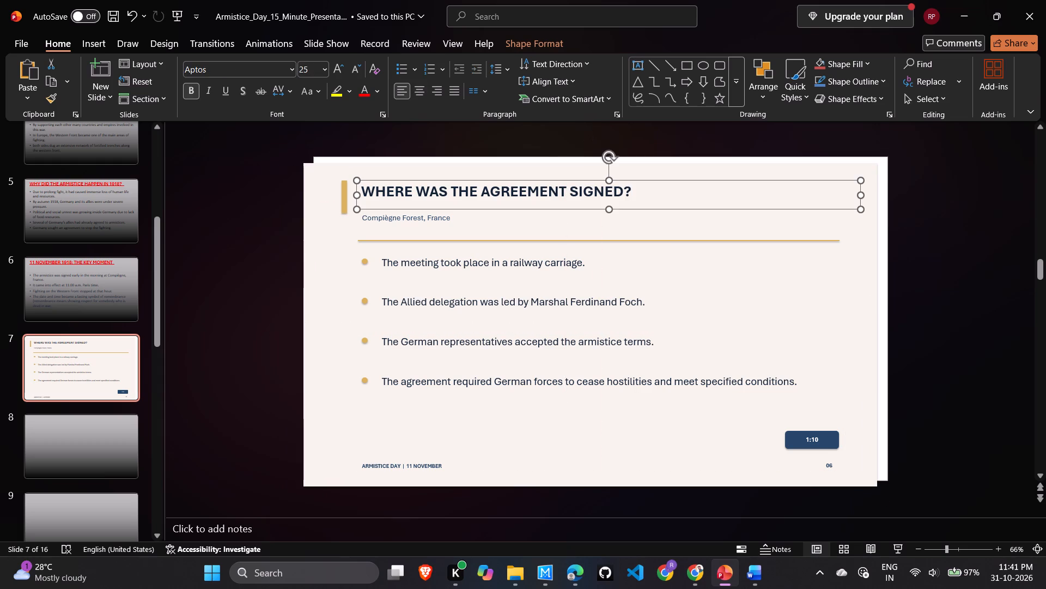
{"action": "left_click", "coordinate": [638, 193]}
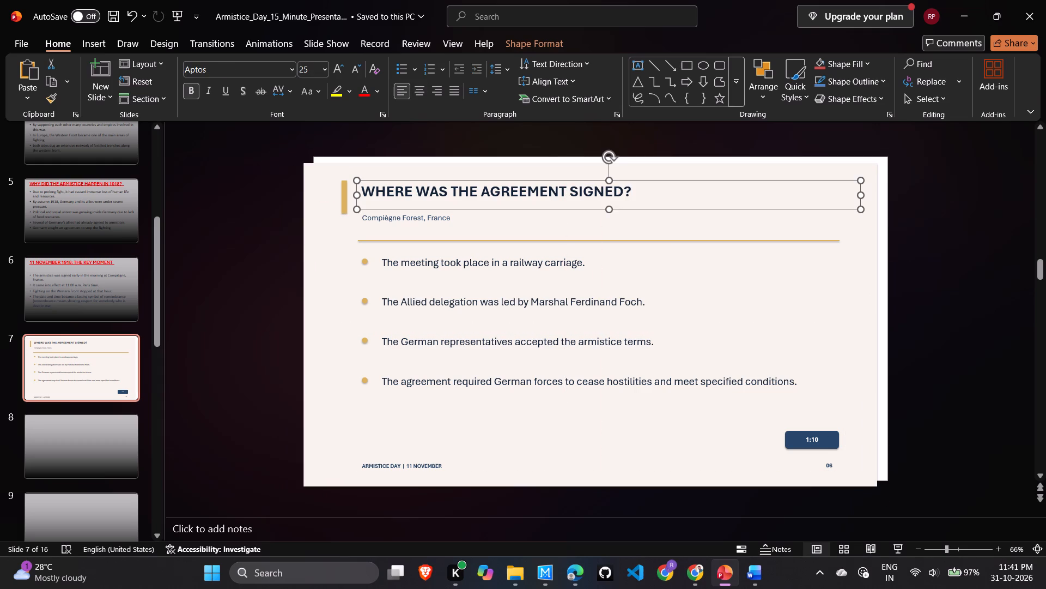
{"action": "left_click", "coordinate": [627, 192]}
{"action": "left_click", "coordinate": [631, 191]}
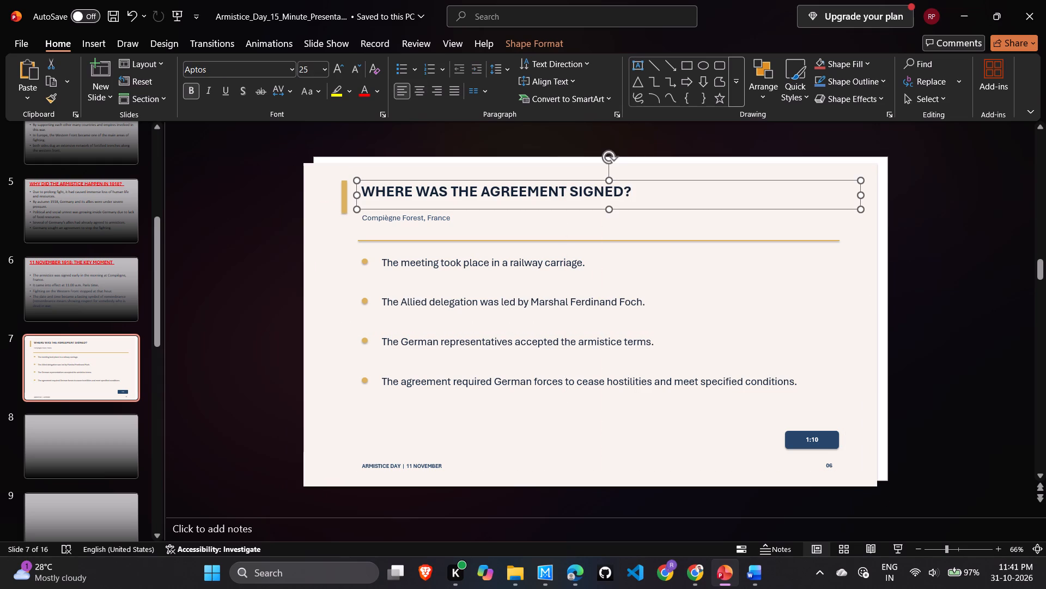
{"action": "left_click", "coordinate": [631, 191]}
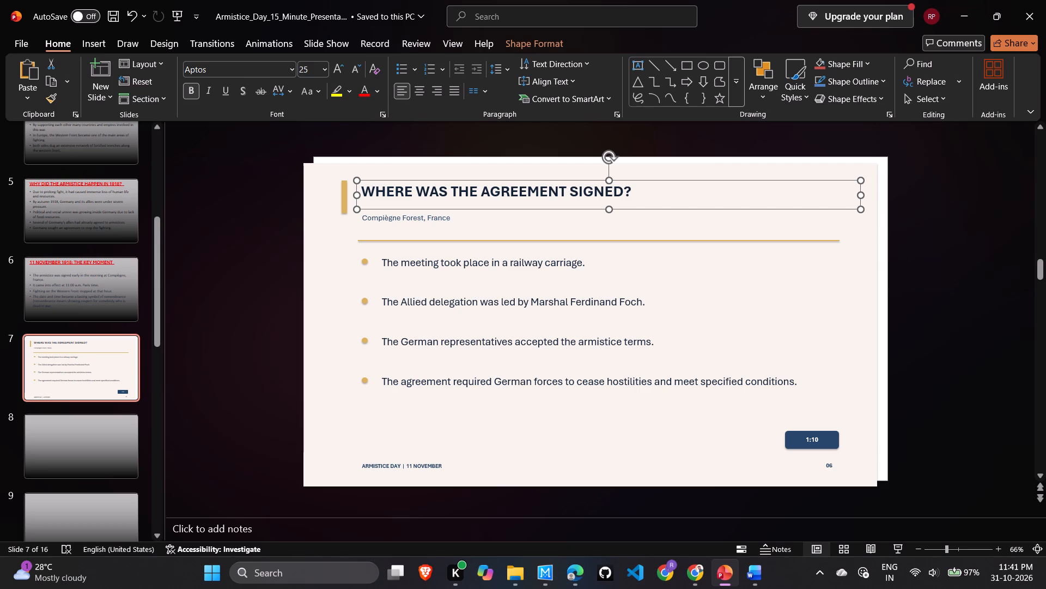
{"action": "left_click", "coordinate": [622, 193]}
{"action": "key", "text": "ctrl+a"}
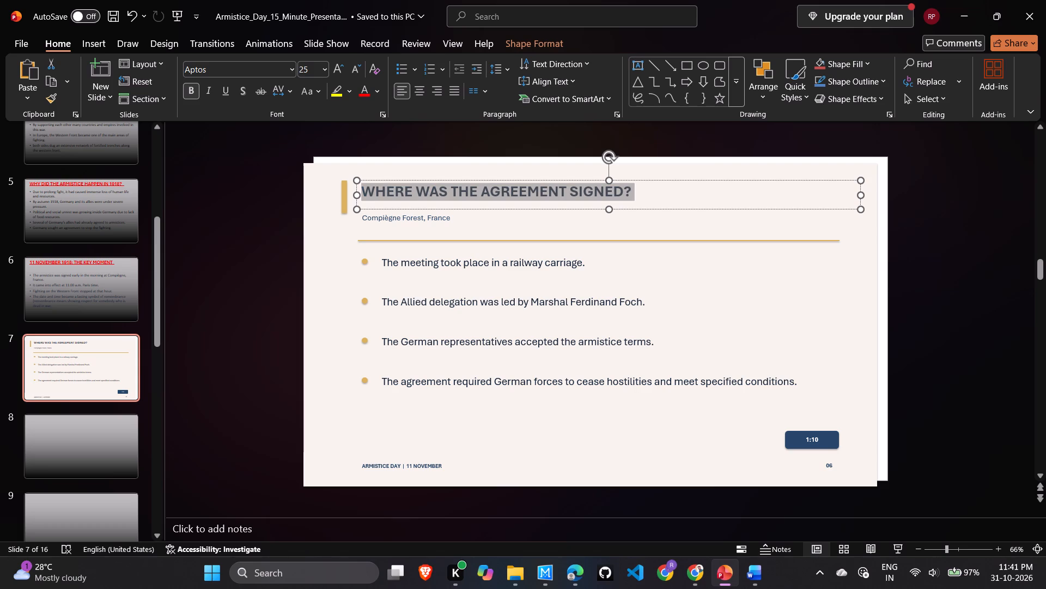
{"action": "key", "text": "ctrl+c"}
{"action": "left_click", "coordinate": [92, 424]}
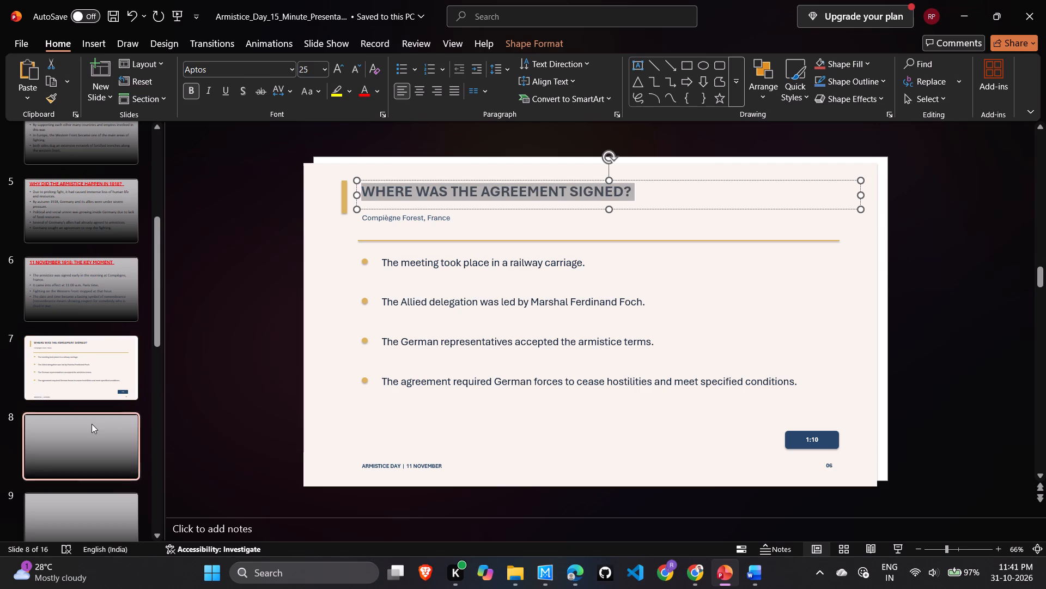
{"action": "left_click", "coordinate": [454, 209]}
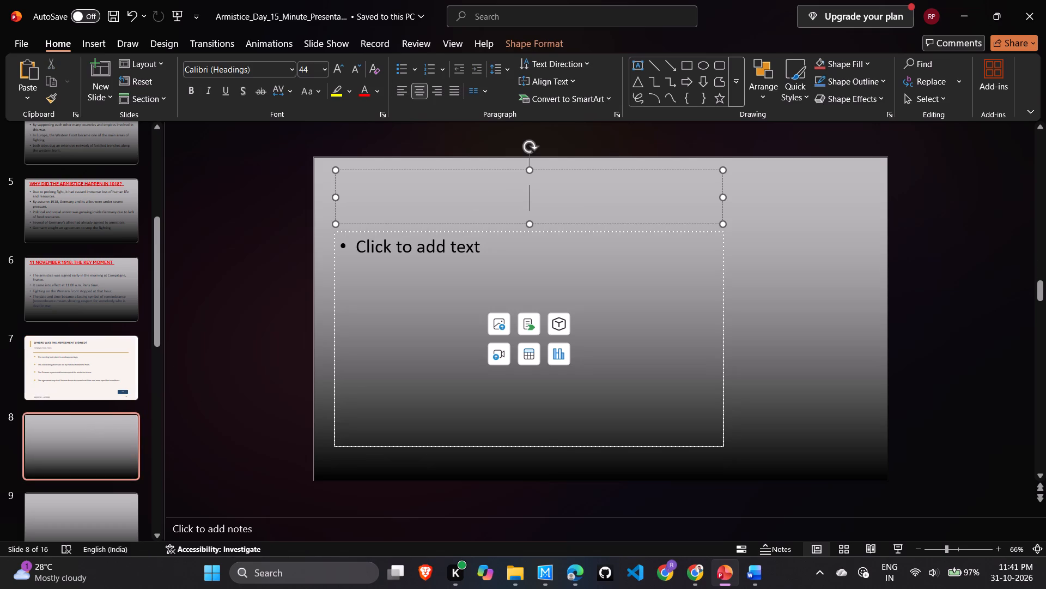
{"action": "key", "text": "ctrl+v"}
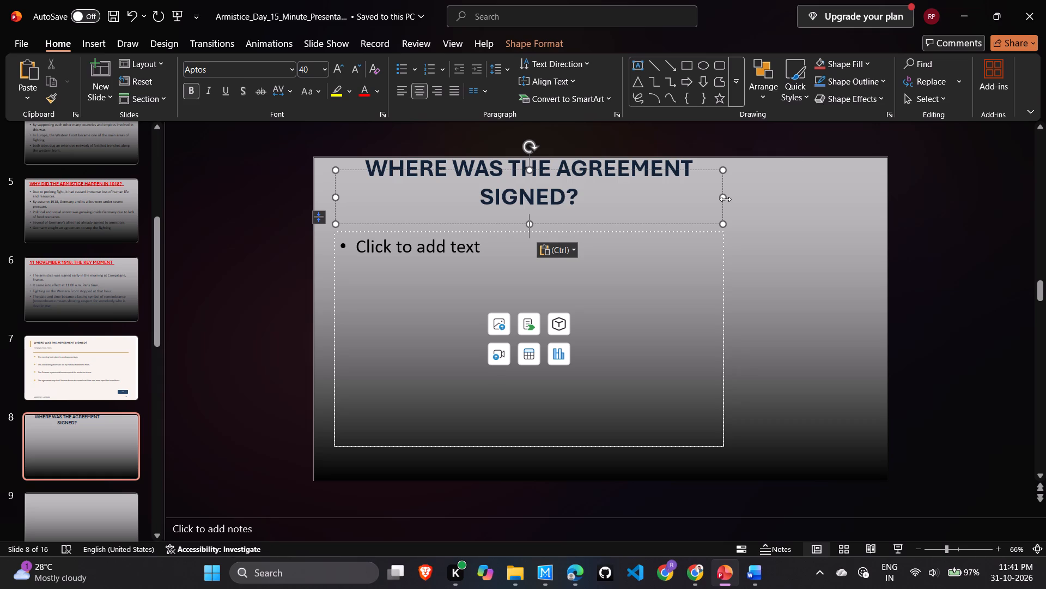
Widen slide 8's title box to nearly the slide's right edge and left-align the title.
{"action": "left_click_drag", "start_coordinate": [725, 199], "coordinate": [859, 187]}
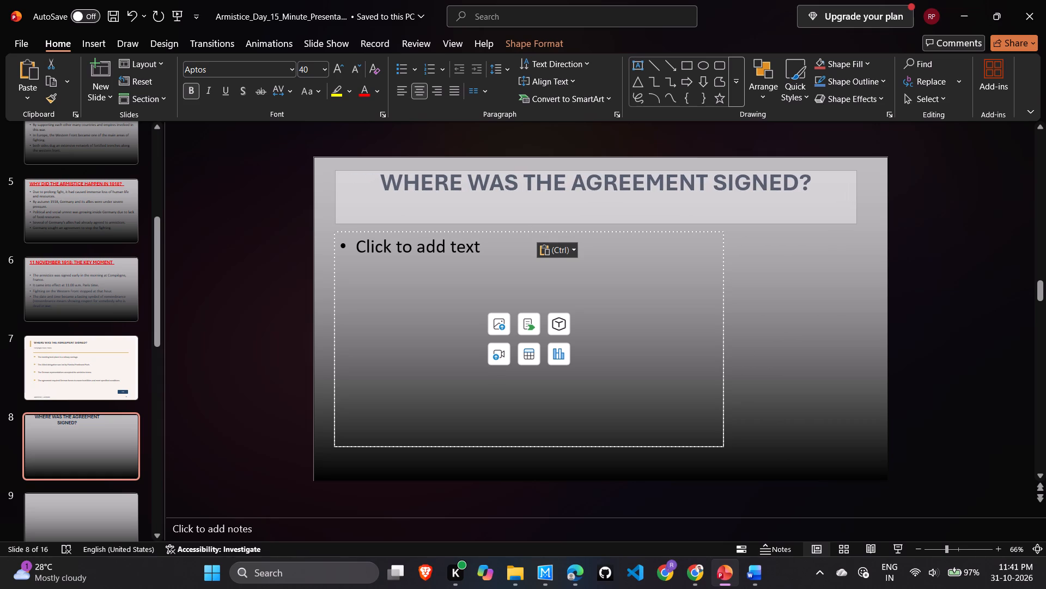
{"action": "left_click_drag", "start_coordinate": [859, 187], "coordinate": [875, 186]}
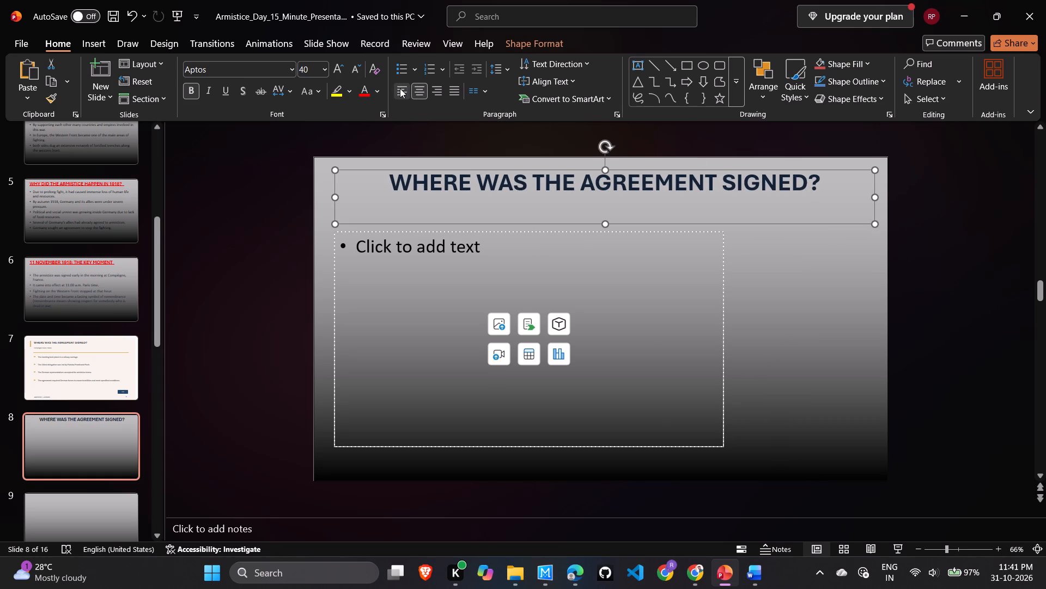
{"action": "left_click", "coordinate": [400, 88]}
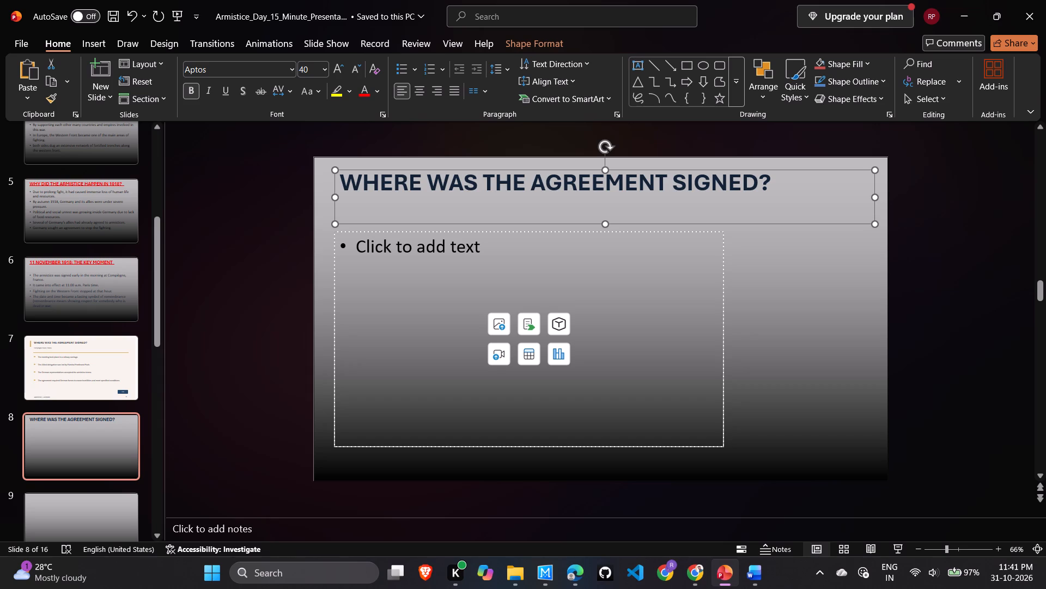
Narrow slide 8's body placeholder and extend its bottom edge slightly toward the bottom of the slide.
{"action": "left_click", "coordinate": [724, 314]}
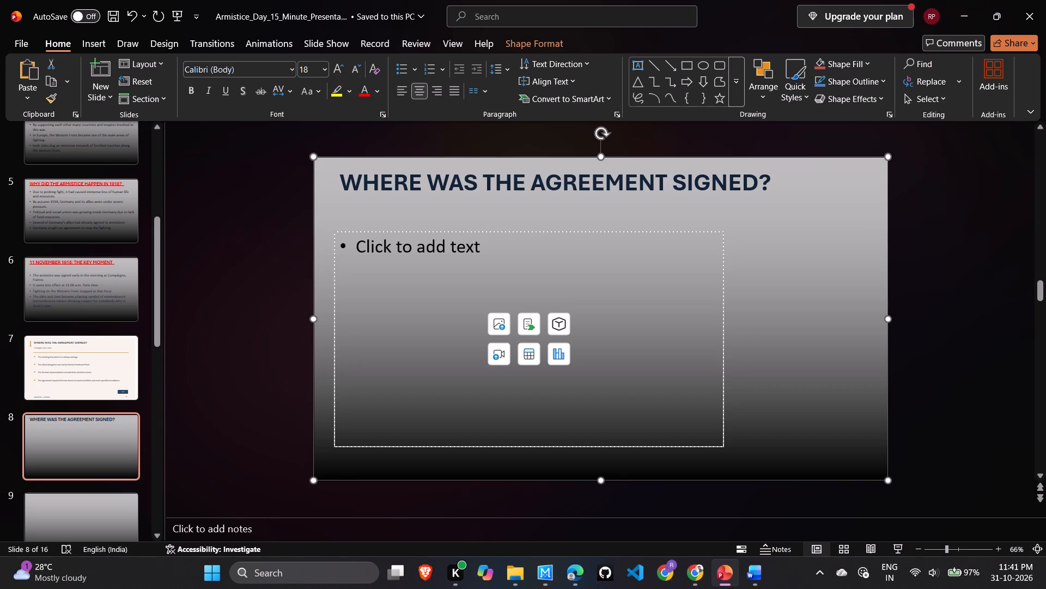
{"action": "left_click", "coordinate": [656, 336]}
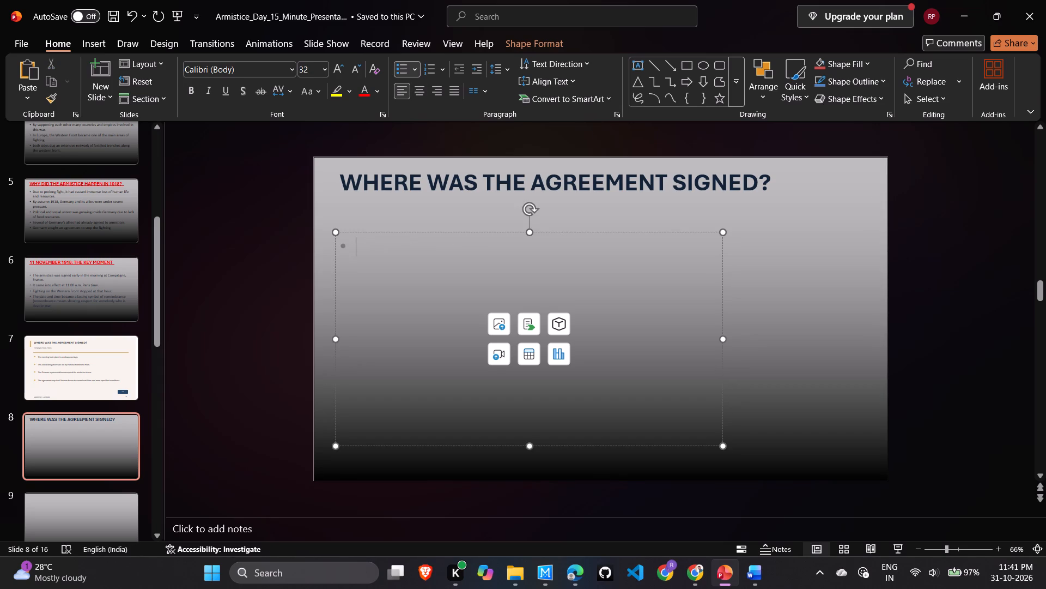
{"action": "left_click_drag", "start_coordinate": [723, 335], "coordinate": [677, 346]}
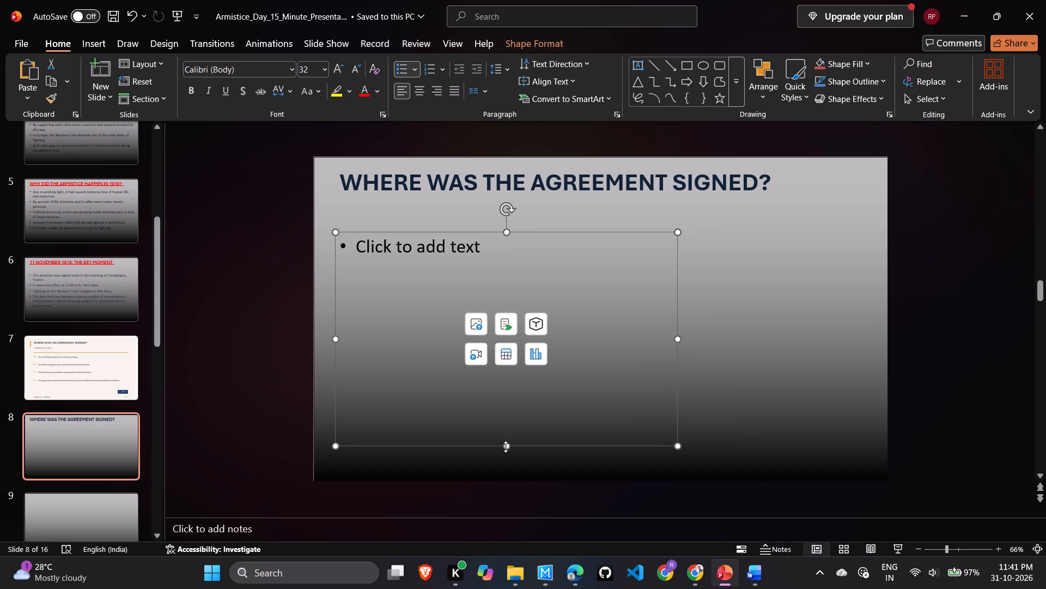
{"action": "left_click_drag", "start_coordinate": [506, 447], "coordinate": [503, 458]}
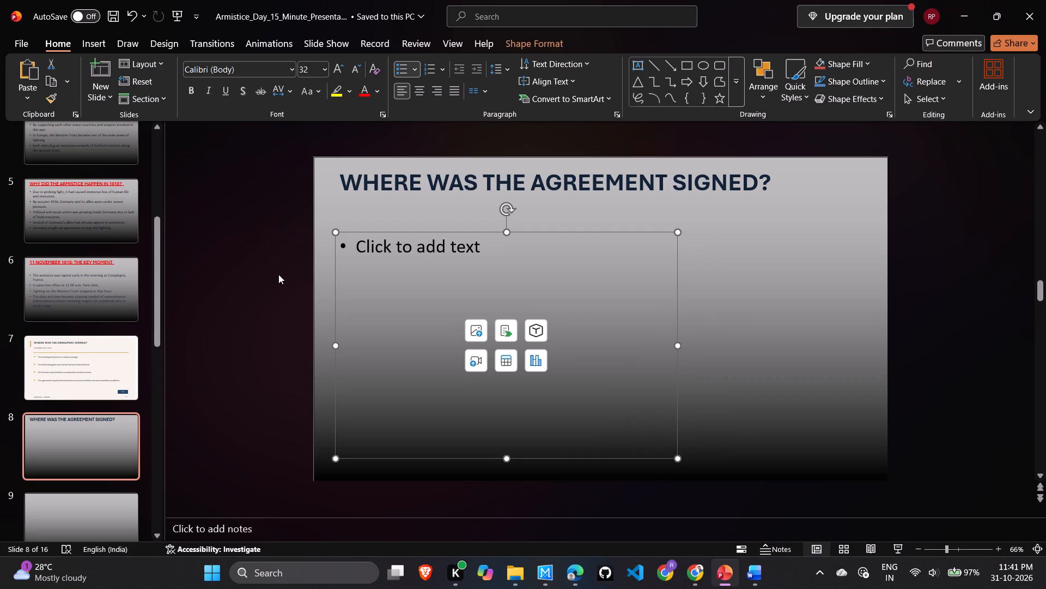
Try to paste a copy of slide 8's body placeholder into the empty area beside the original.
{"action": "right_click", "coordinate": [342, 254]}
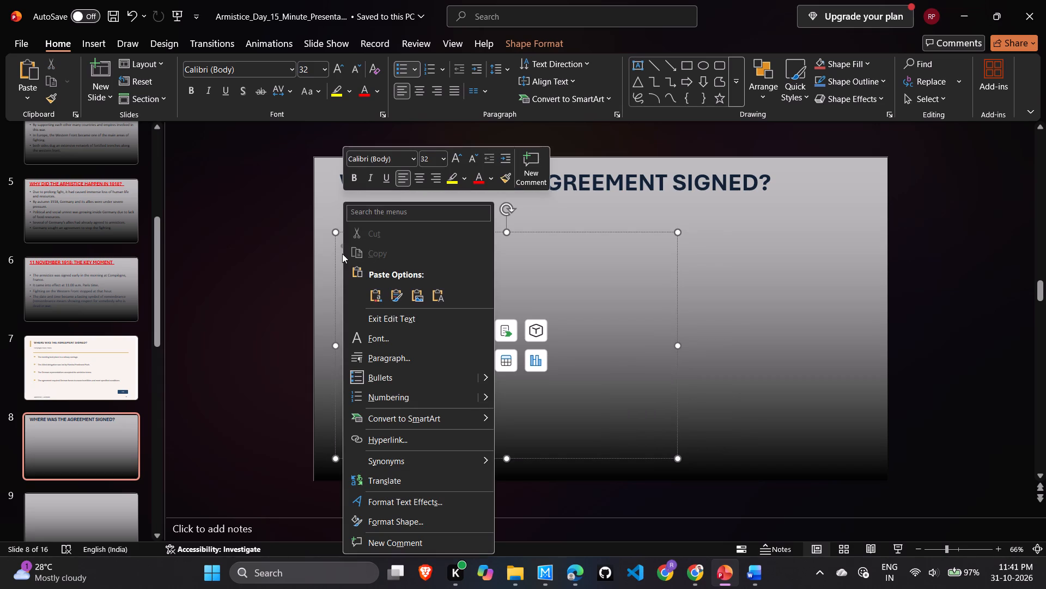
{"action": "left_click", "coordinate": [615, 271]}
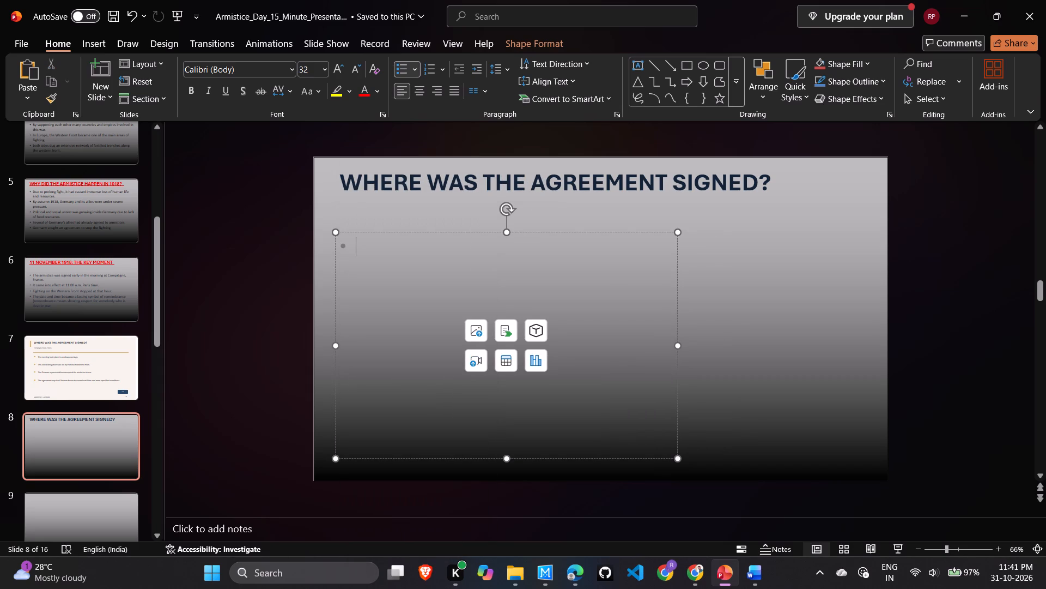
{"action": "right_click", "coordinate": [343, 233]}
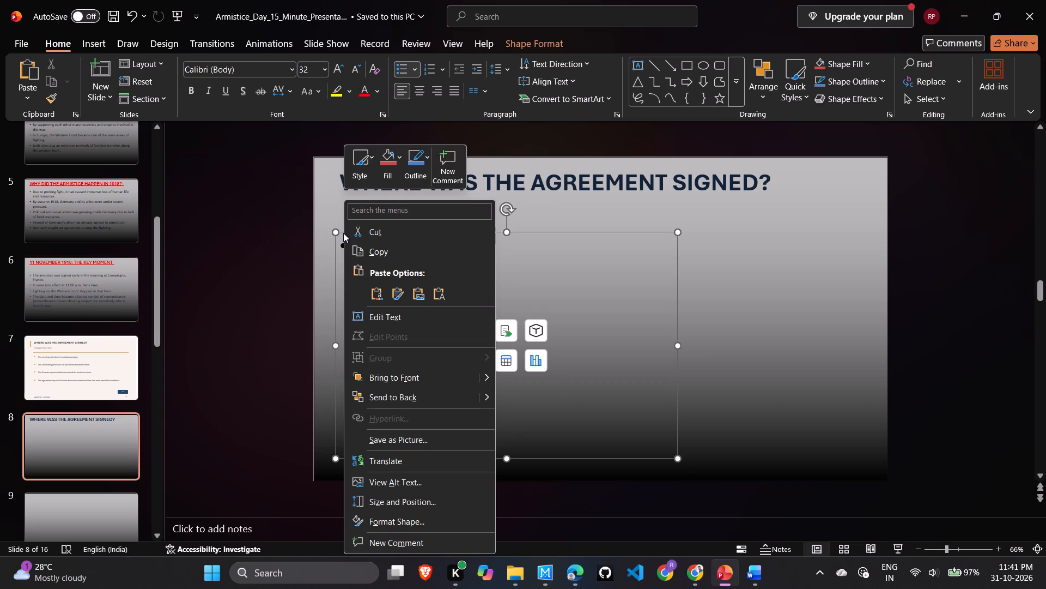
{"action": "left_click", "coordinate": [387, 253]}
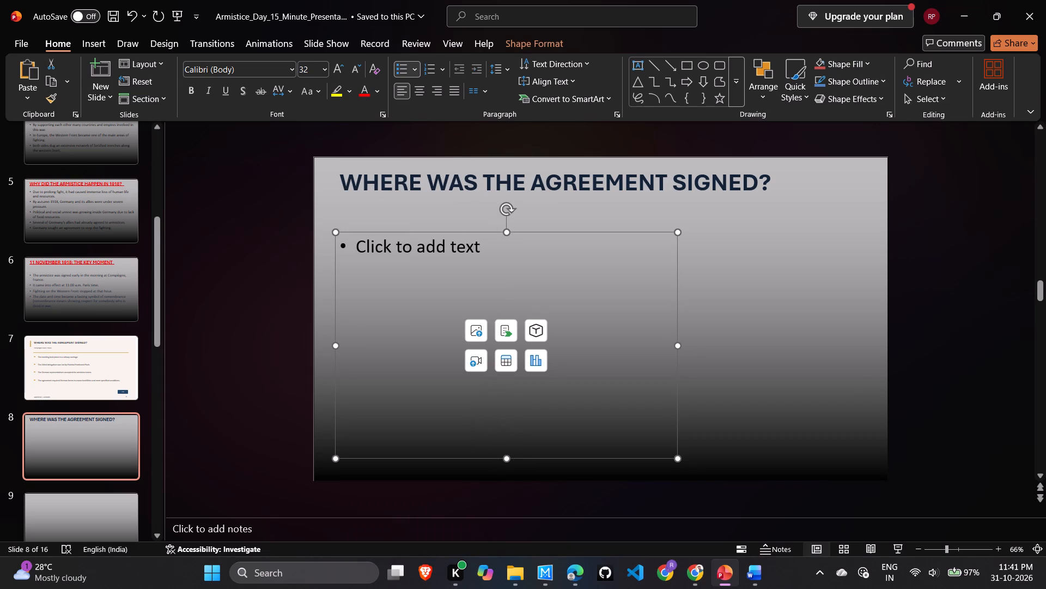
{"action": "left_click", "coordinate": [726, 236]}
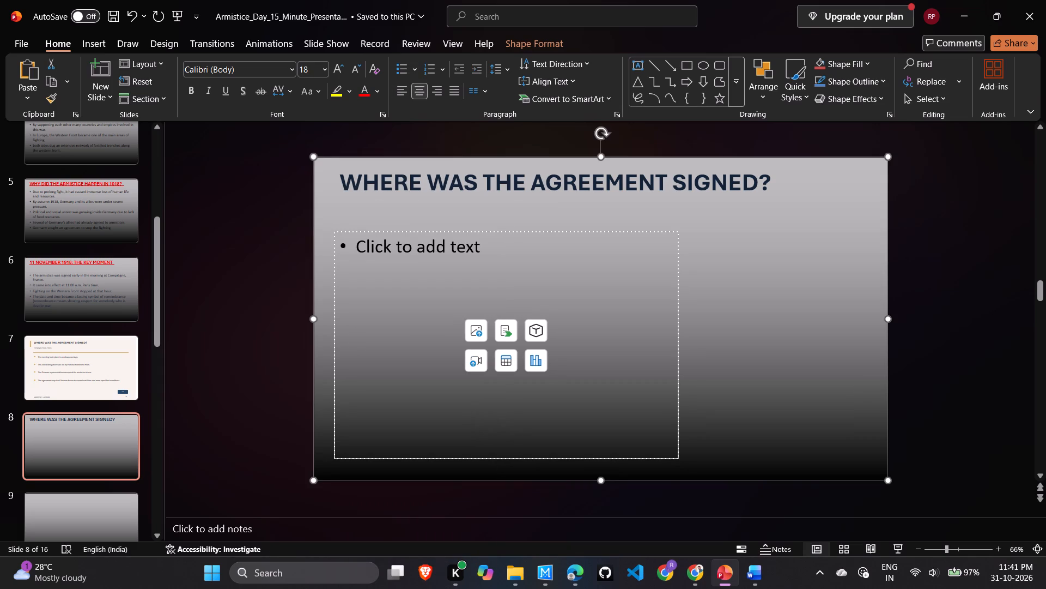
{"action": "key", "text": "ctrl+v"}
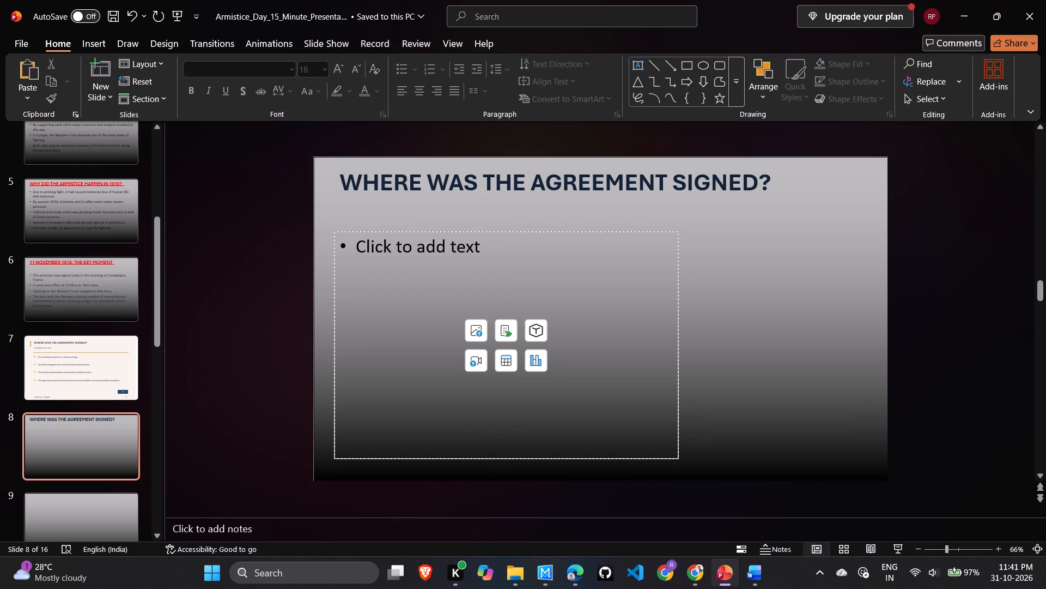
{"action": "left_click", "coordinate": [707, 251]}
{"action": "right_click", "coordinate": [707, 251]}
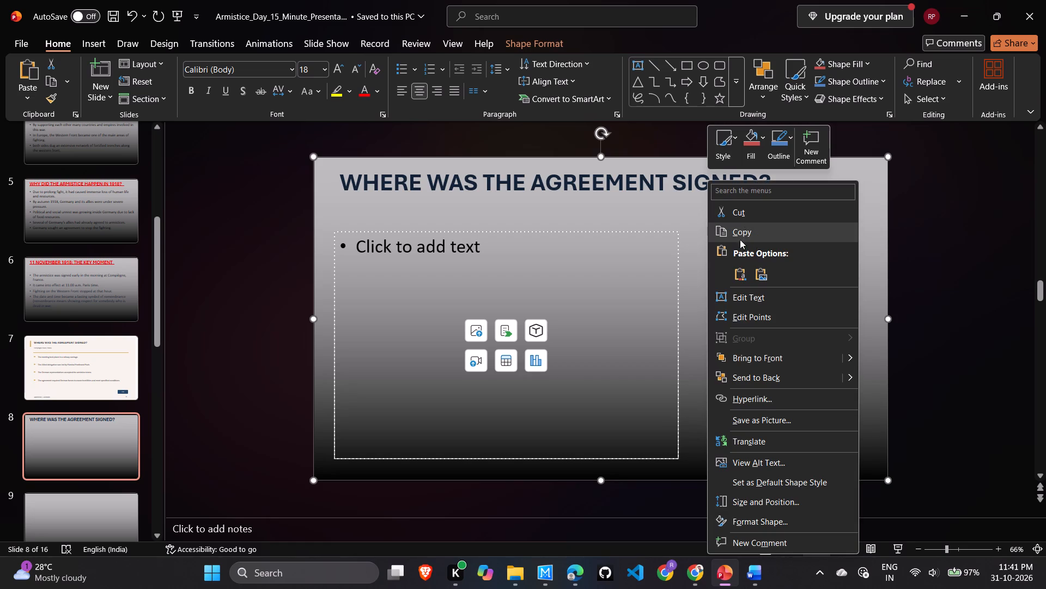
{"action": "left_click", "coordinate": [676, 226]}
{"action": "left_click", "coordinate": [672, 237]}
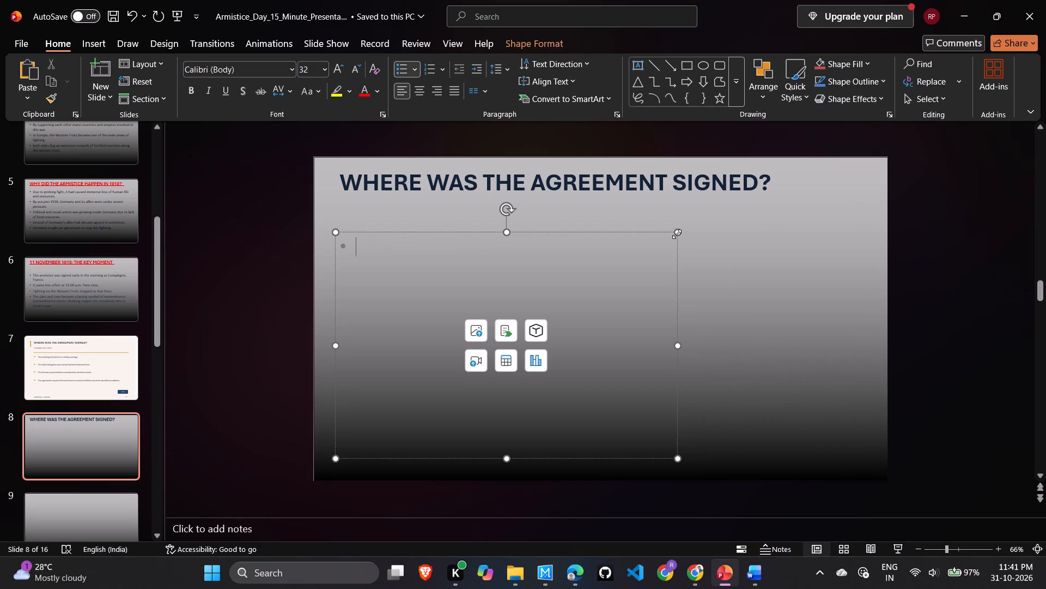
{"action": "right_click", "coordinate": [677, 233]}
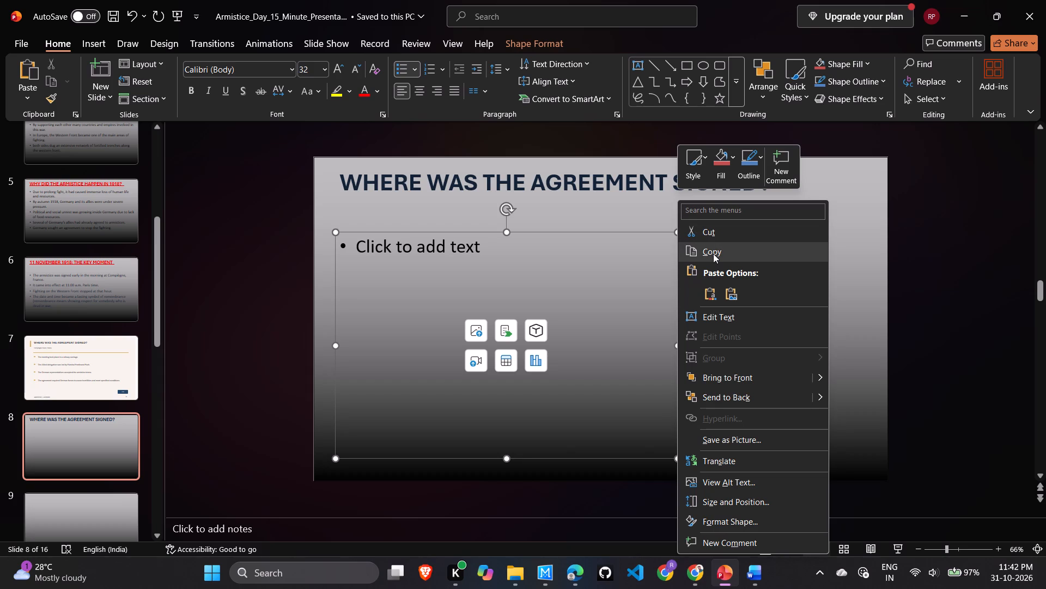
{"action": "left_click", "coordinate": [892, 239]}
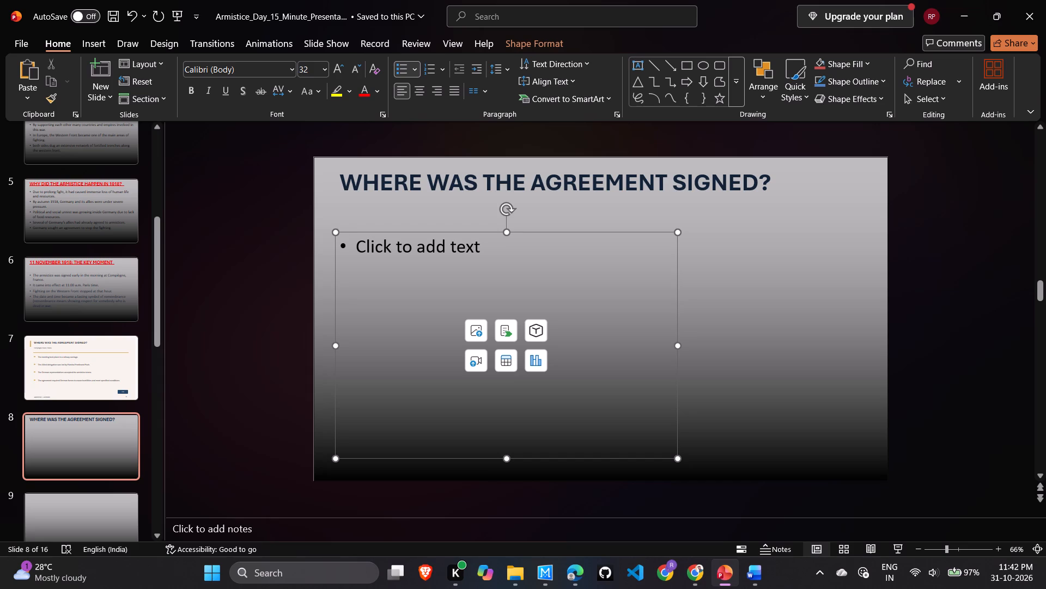
Resize slide 8's body placeholder to span roughly the right two-thirds of the slide, leaving a gap at the left.
{"action": "left_click_drag", "start_coordinate": [676, 344], "coordinate": [823, 320]}
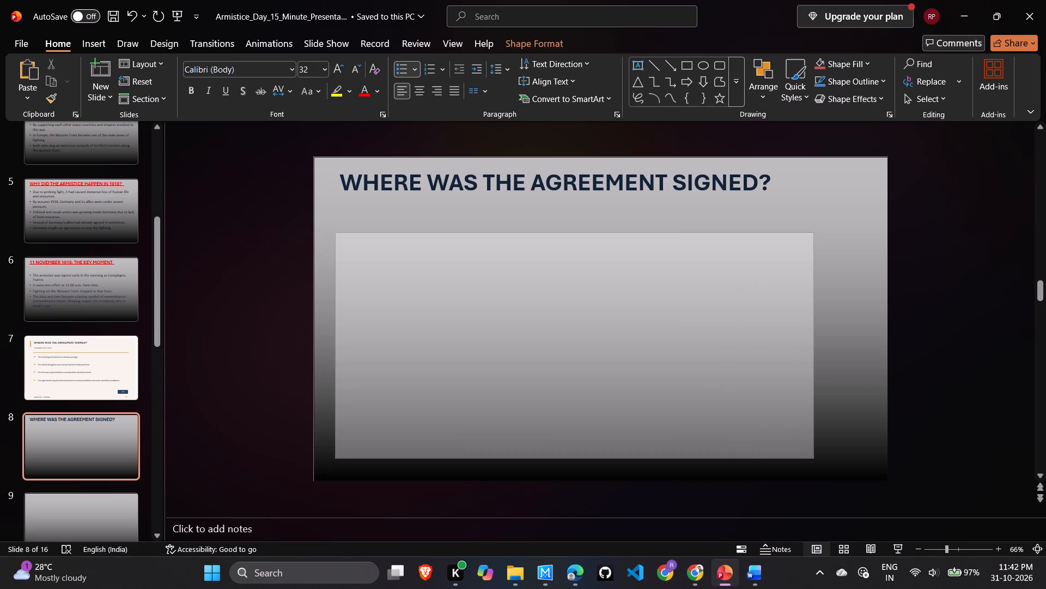
{"action": "left_click_drag", "start_coordinate": [823, 320], "coordinate": [865, 316]}
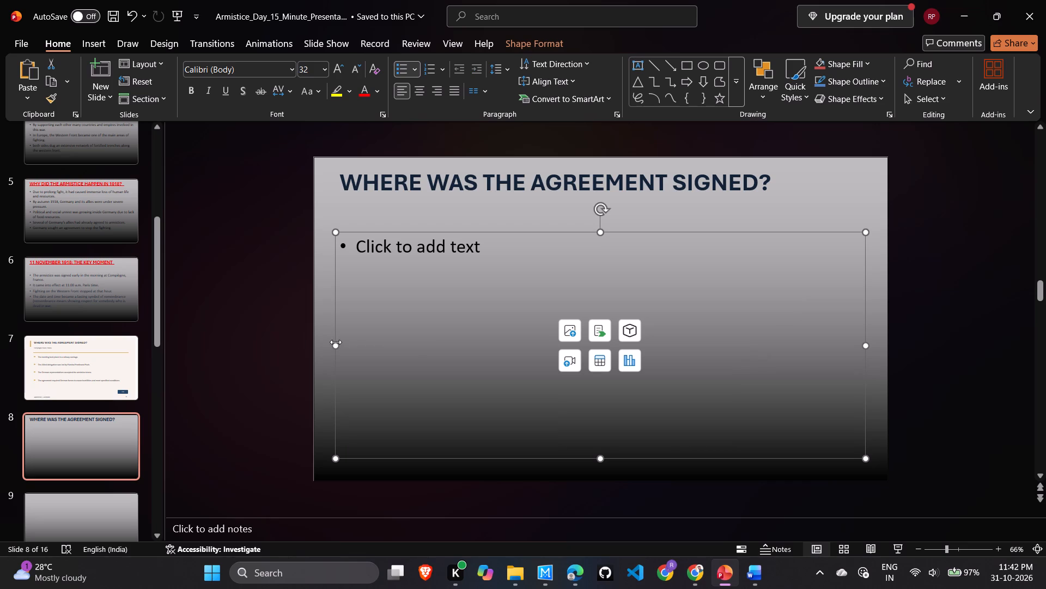
{"action": "left_click_drag", "start_coordinate": [336, 342], "coordinate": [521, 311]}
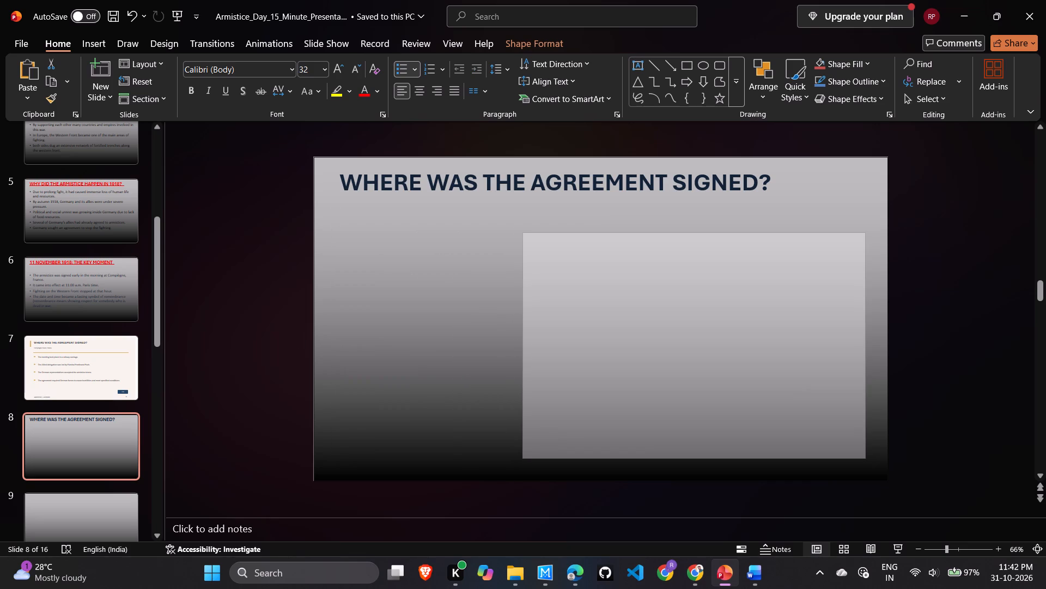
{"action": "left_click_drag", "start_coordinate": [521, 311], "coordinate": [488, 317]}
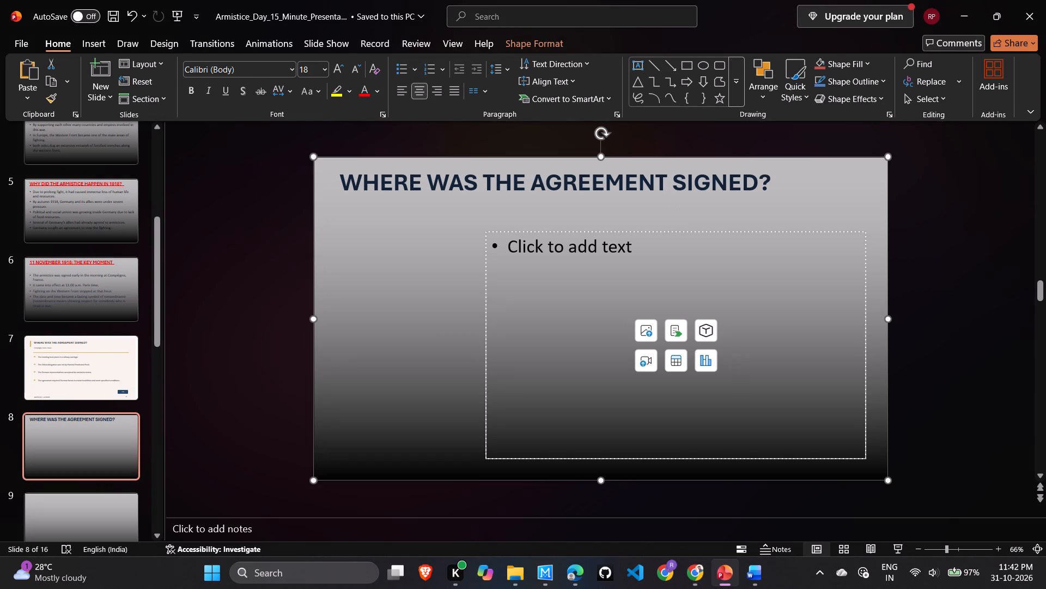
{"action": "key", "text": "ctrl+v"}
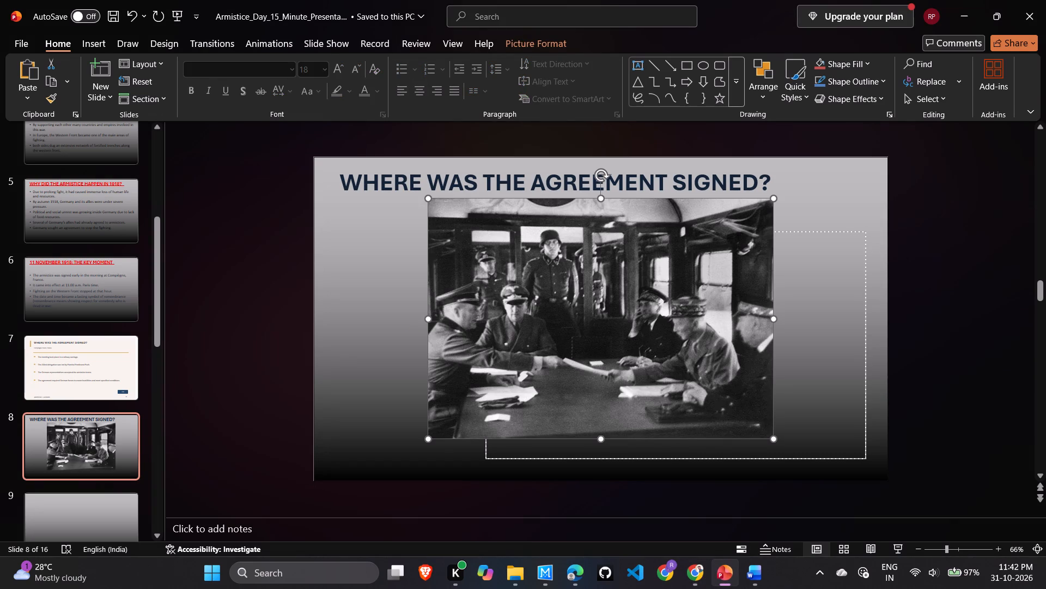
{"action": "left_click_drag", "start_coordinate": [774, 321], "coordinate": [685, 324]}
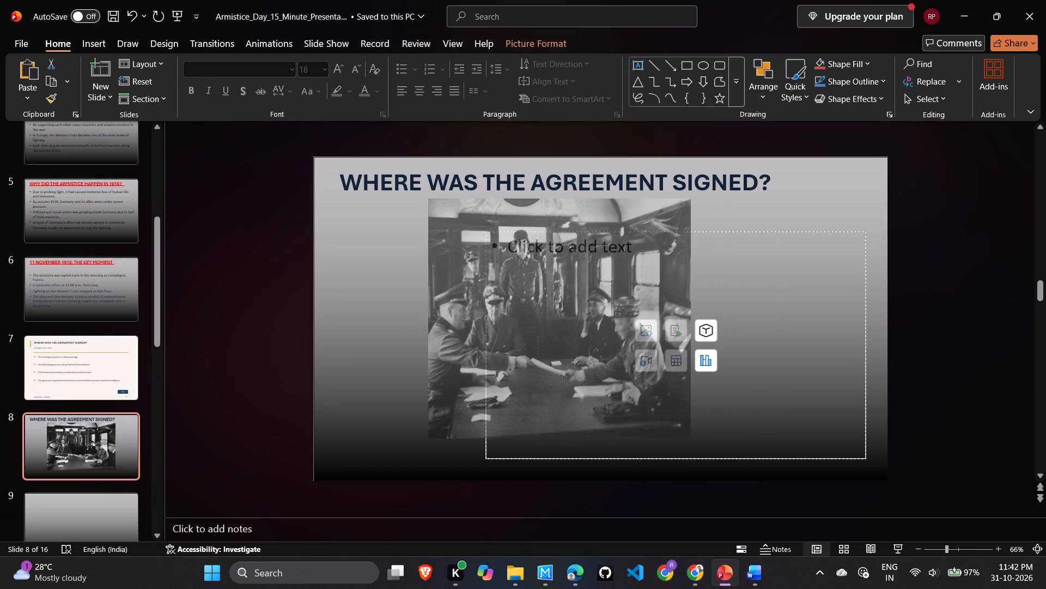
{"action": "left_click_drag", "start_coordinate": [685, 324], "coordinate": [603, 363]}
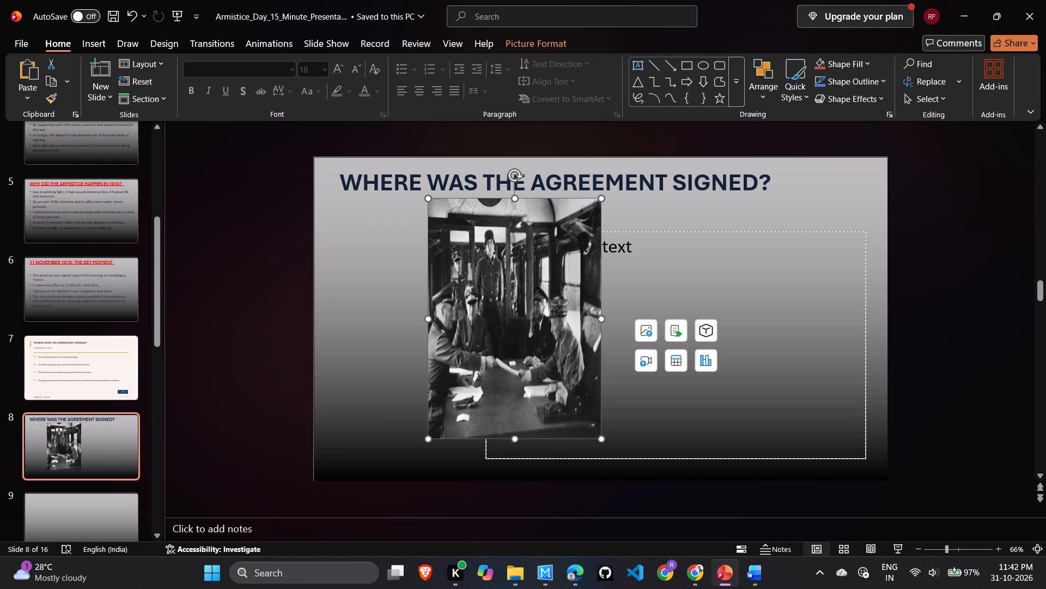
{"action": "left_click_drag", "start_coordinate": [473, 279], "coordinate": [364, 303]}
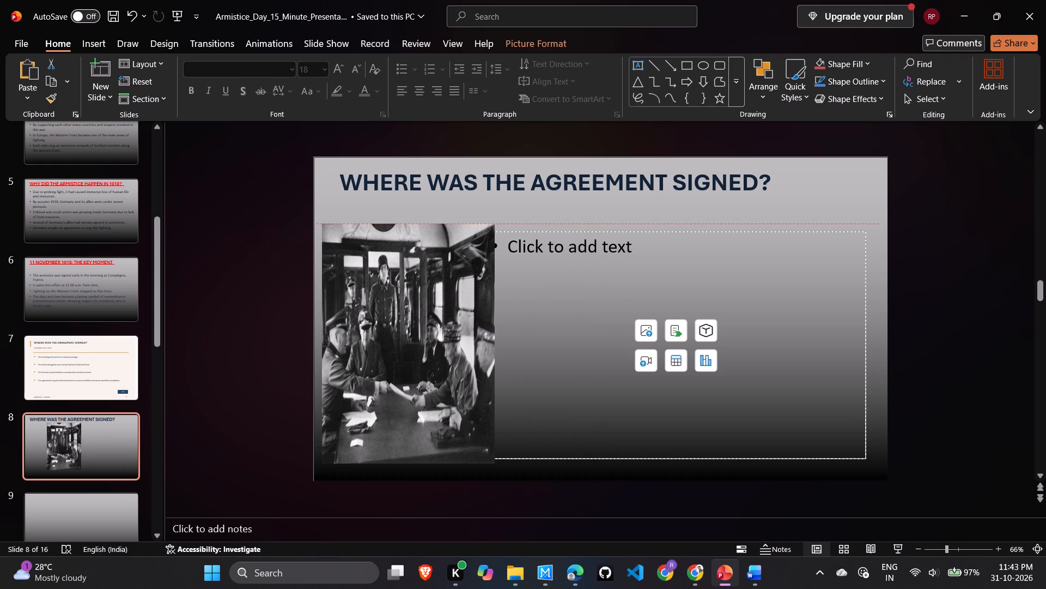
Move slide 8's railway-carriage photo flush with the slide's left edge and trim its height to match the body placeholder.
{"action": "left_click_drag", "start_coordinate": [364, 303], "coordinate": [359, 302]}
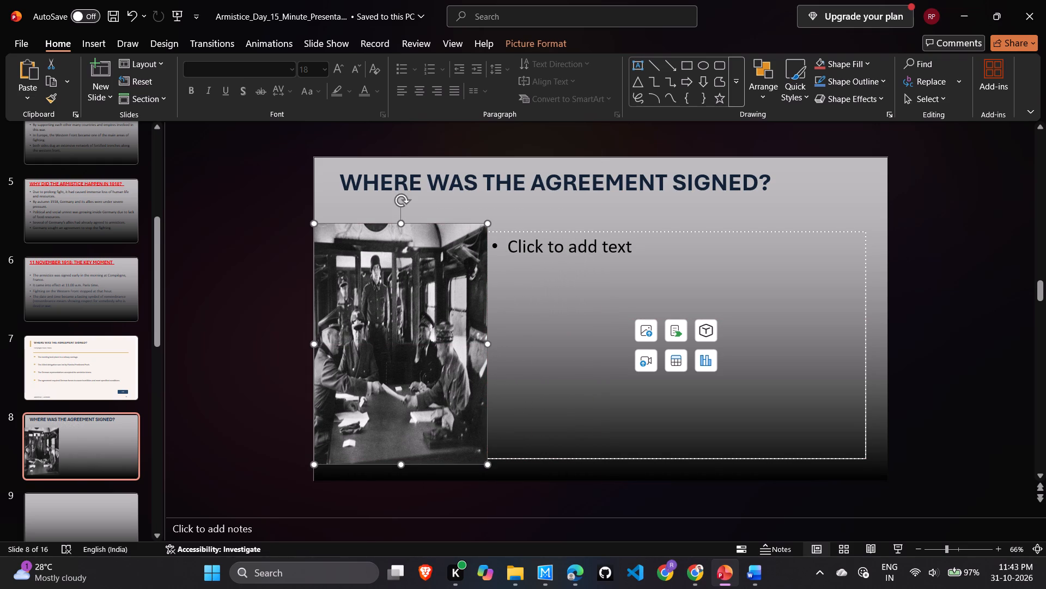
{"action": "left_click", "coordinate": [400, 226]}
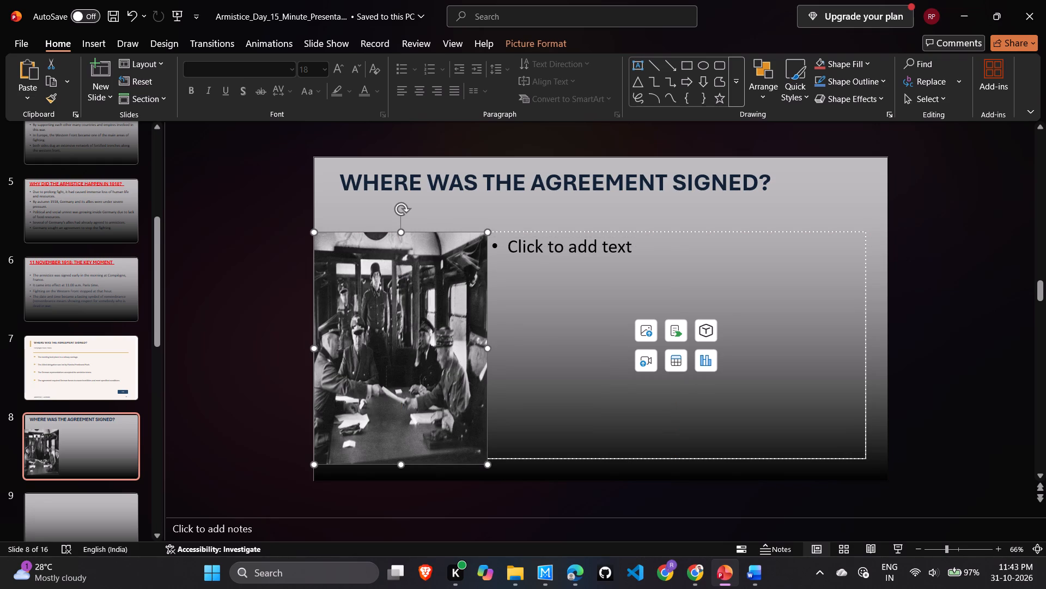
{"action": "left_click_drag", "start_coordinate": [402, 465], "coordinate": [402, 460]}
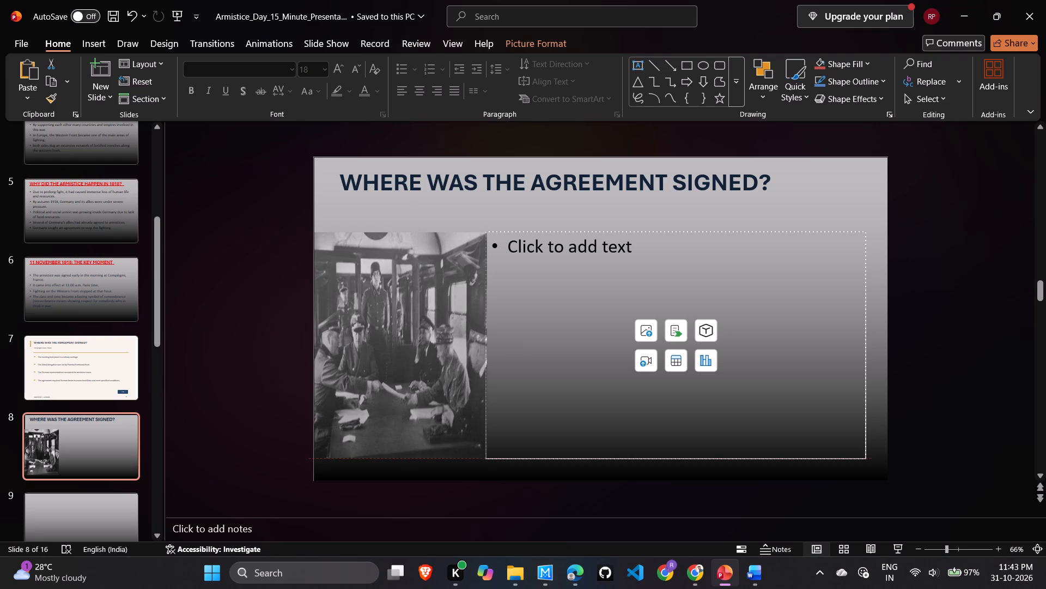
{"action": "left_click_drag", "start_coordinate": [402, 460], "coordinate": [402, 460]}
Copy the subtitle "Compiègne Forest, France" from slide 7 into slide 8's body placeholder as the first bullet.
{"action": "left_click", "coordinate": [637, 414]}
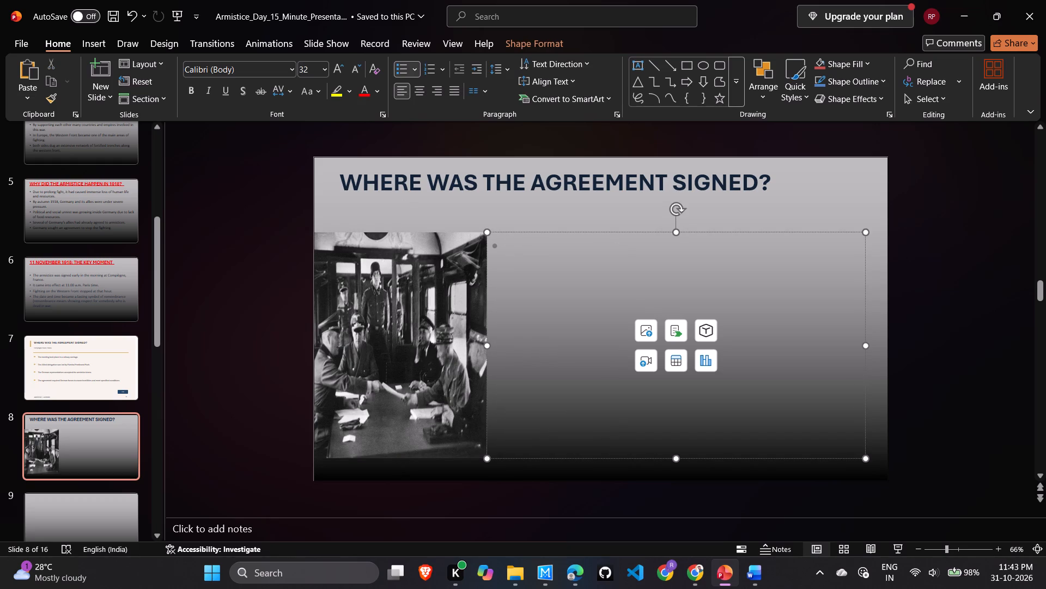
{"action": "left_click", "coordinate": [47, 357]}
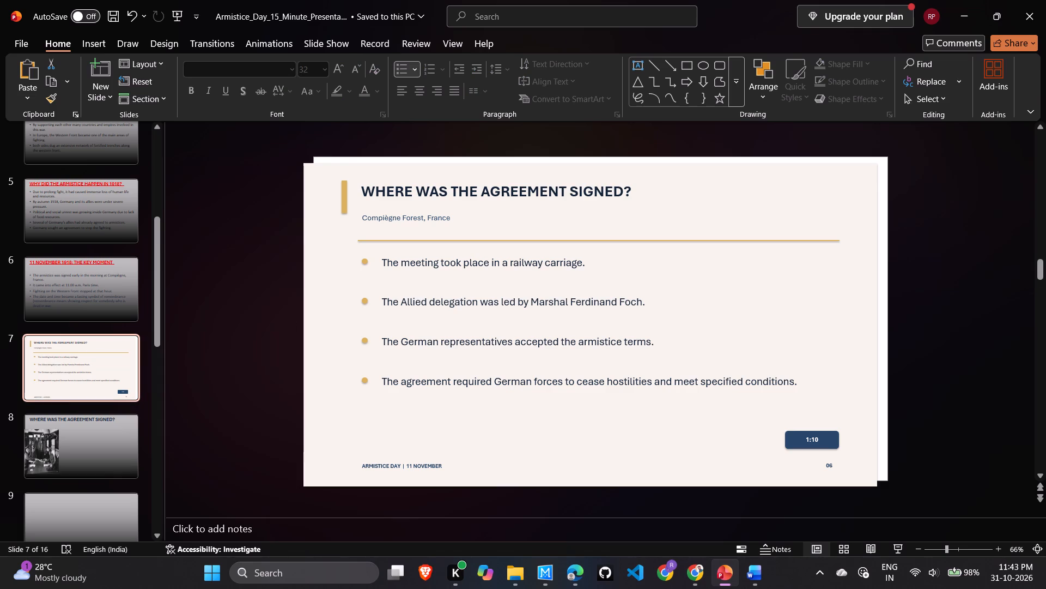
{"action": "left_click", "coordinate": [549, 256]}
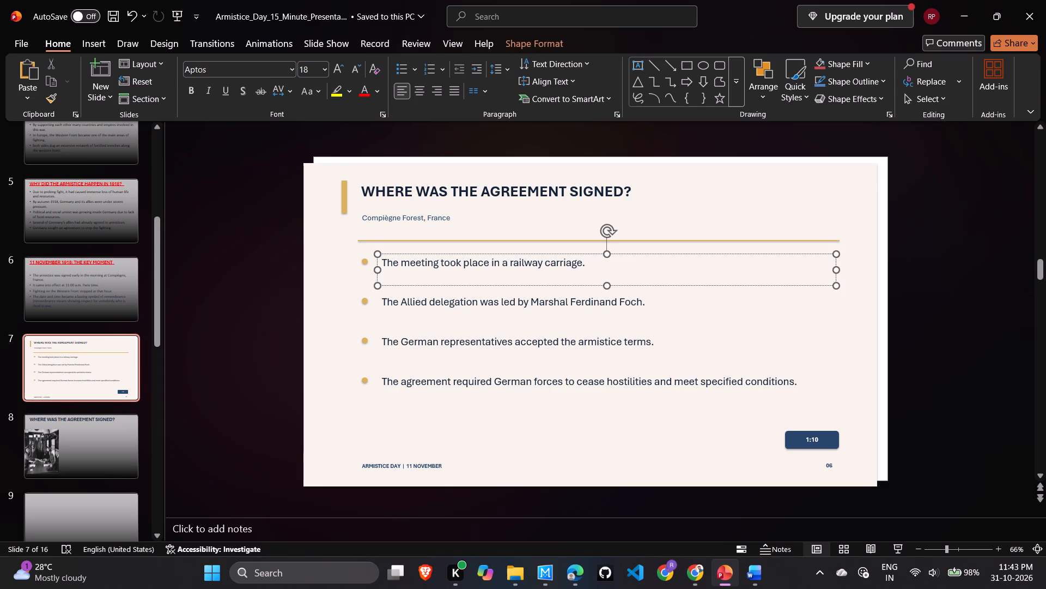
{"action": "left_click", "coordinate": [585, 263]}
{"action": "left_click", "coordinate": [458, 224]}
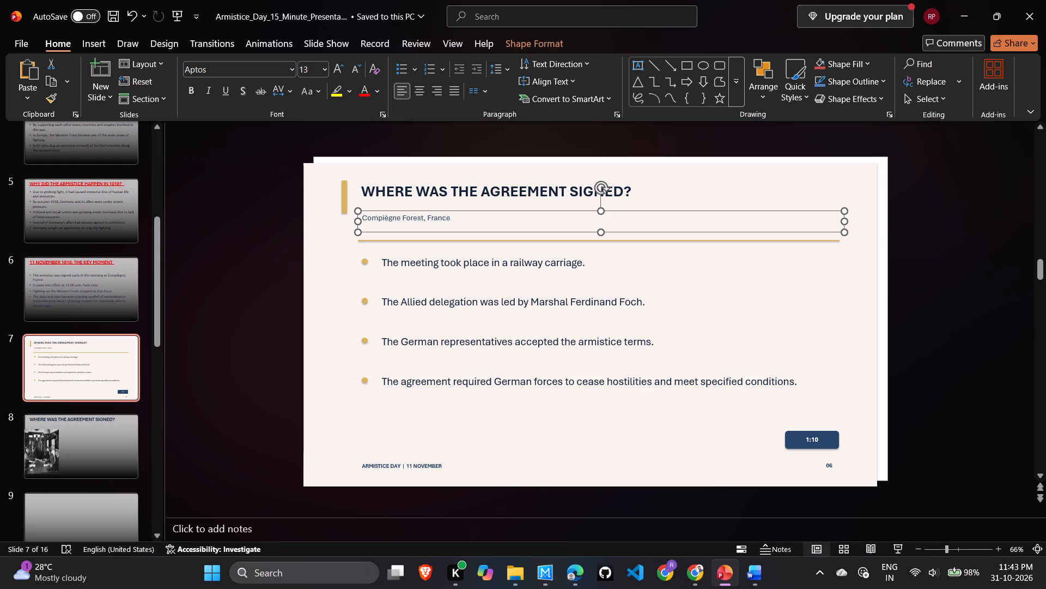
{"action": "right_click", "coordinate": [456, 221]}
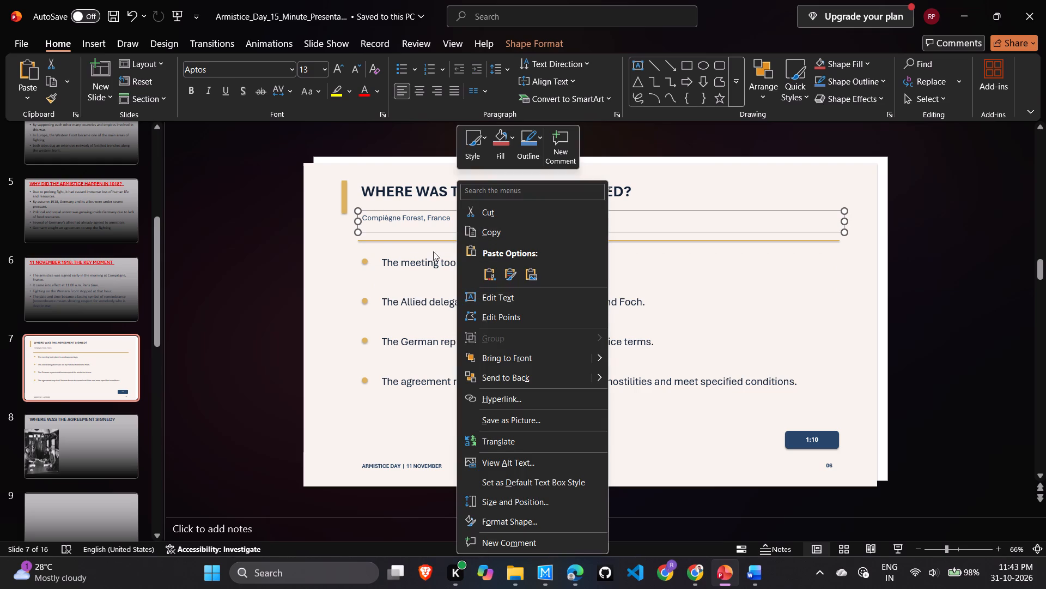
{"action": "left_click", "coordinate": [497, 227]}
{"action": "left_click", "coordinate": [497, 227]}
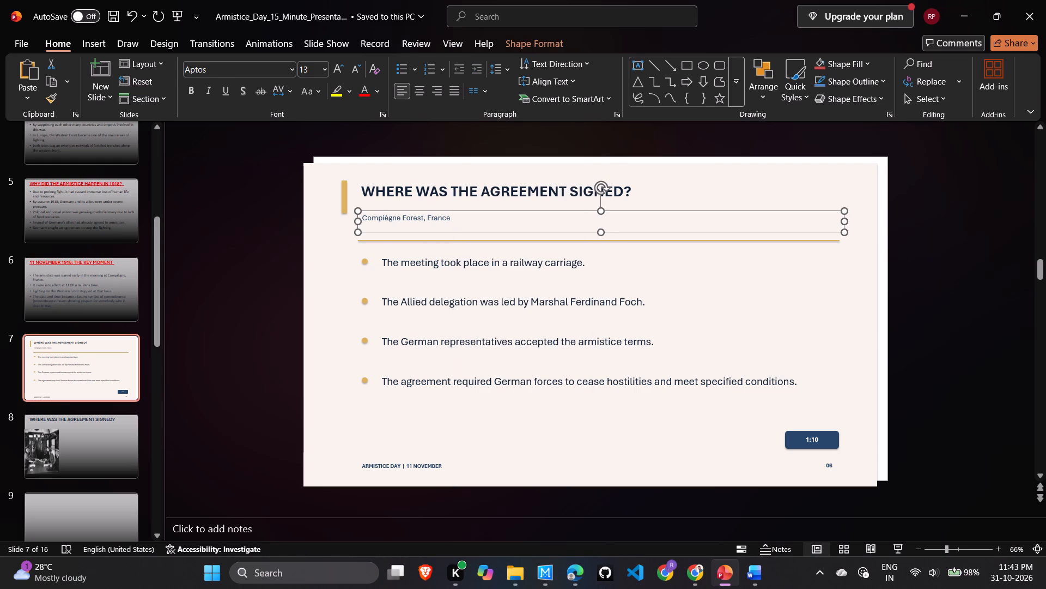
{"action": "left_click", "coordinate": [481, 217]}
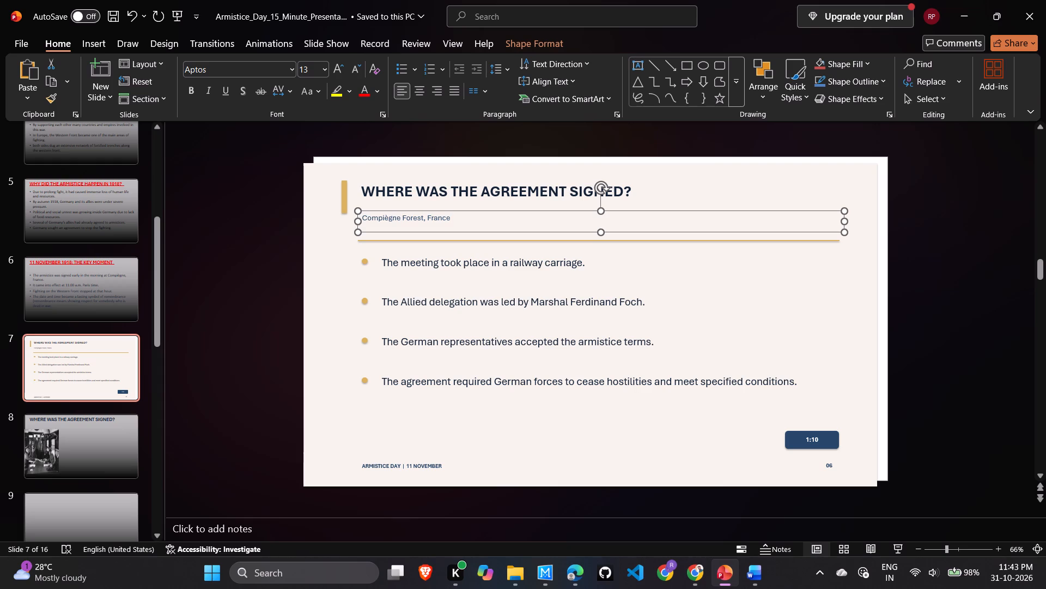
{"action": "double_click", "coordinate": [479, 218]}
{"action": "key", "text": "ctrl+a"}
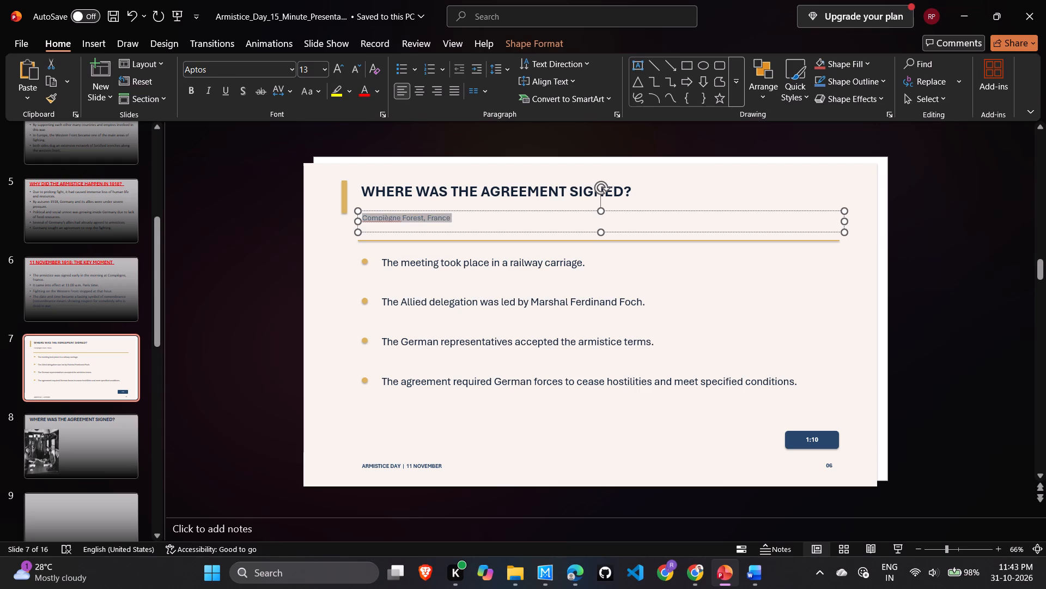
{"action": "key", "text": "ctrl+c"}
{"action": "left_click", "coordinate": [92, 437]}
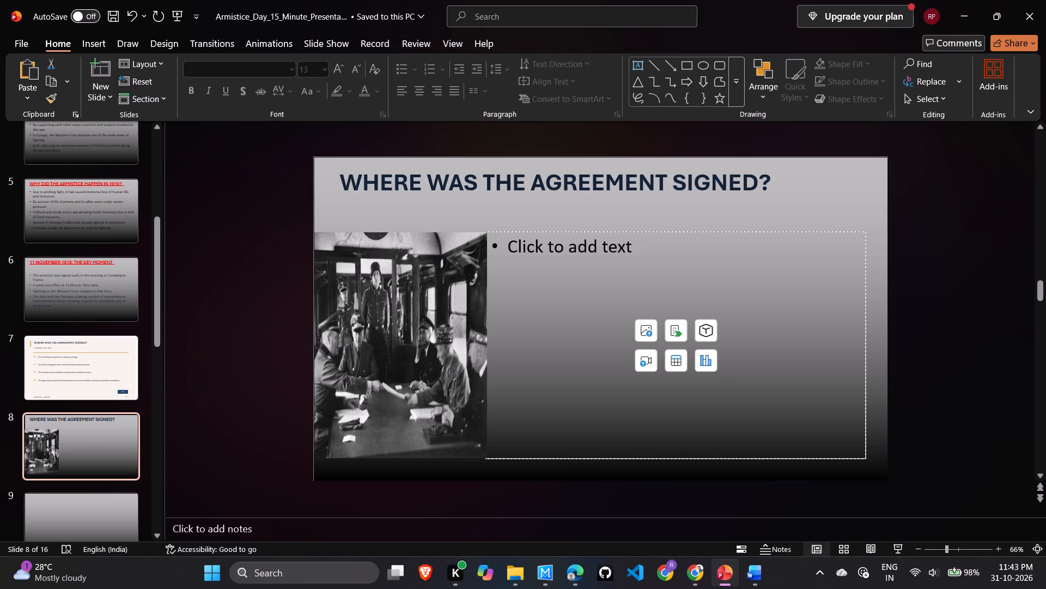
{"action": "left_click", "coordinate": [556, 291]}
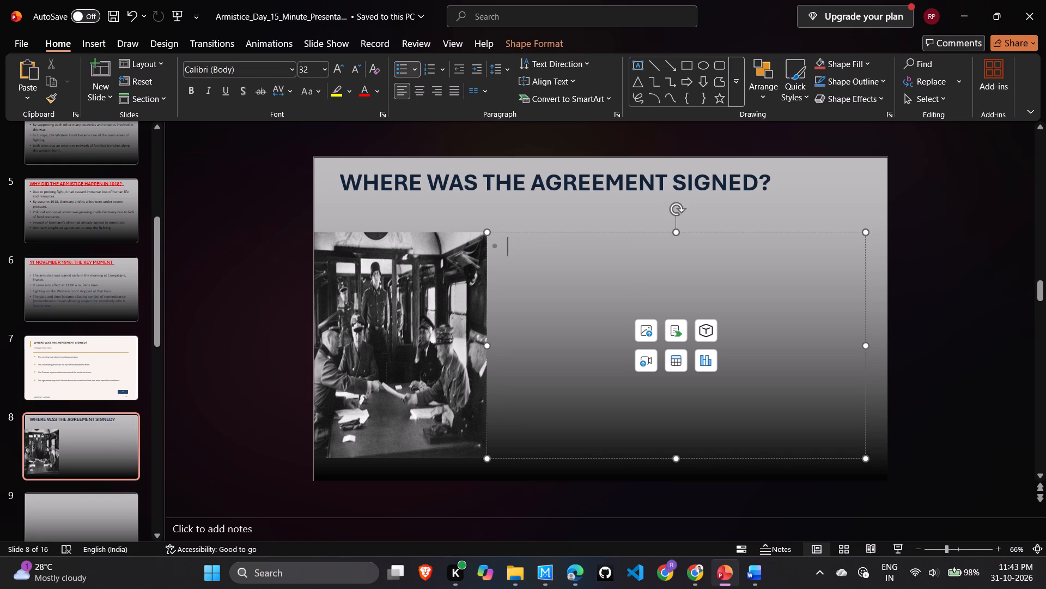
{"action": "key", "text": "ctrl+v"}
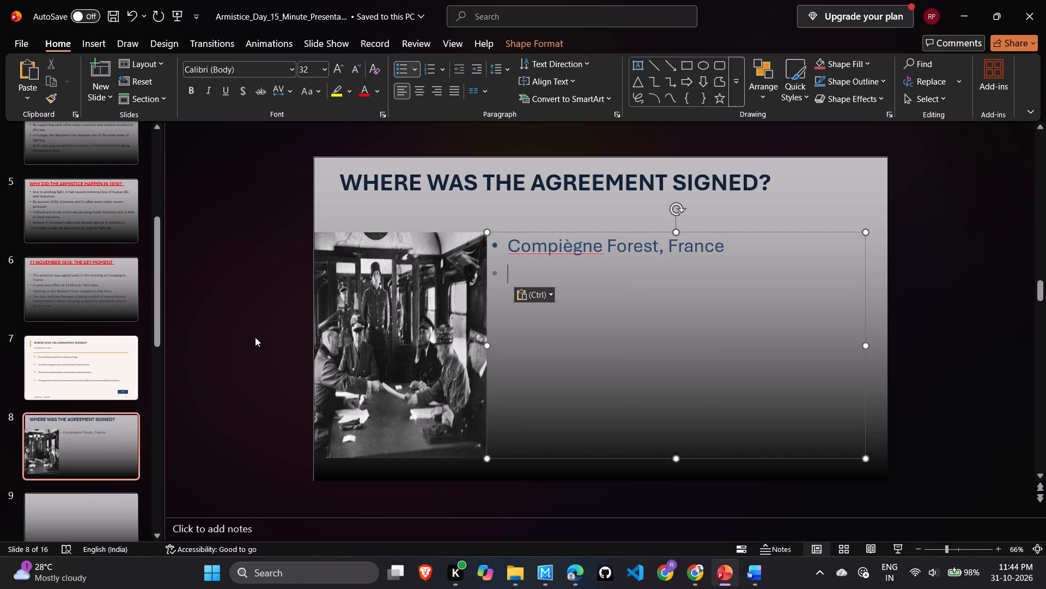
Copy "The meeting took place in a railway carriage." from slide 7 into slide 8's body as the second bullet.
{"action": "left_click", "coordinate": [91, 372]}
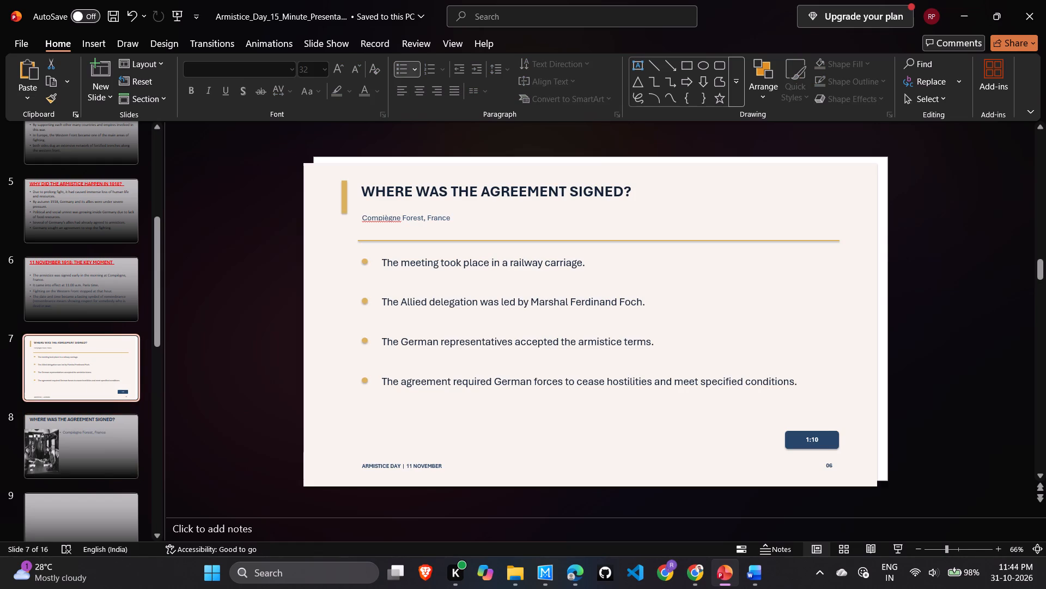
{"action": "left_click", "coordinate": [599, 266]}
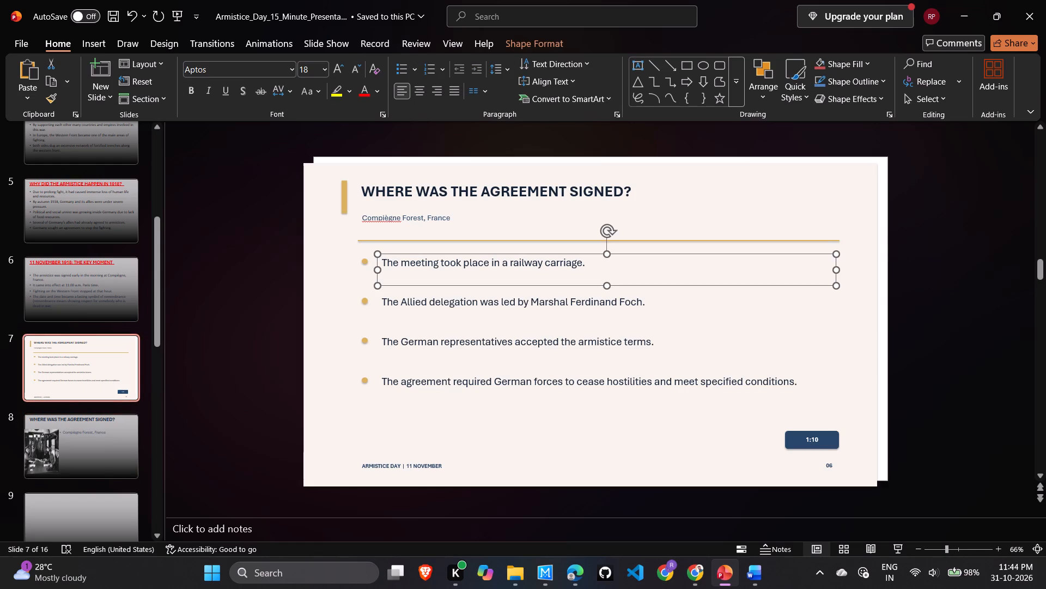
{"action": "double_click", "coordinate": [599, 266], "text": "ctrl"}
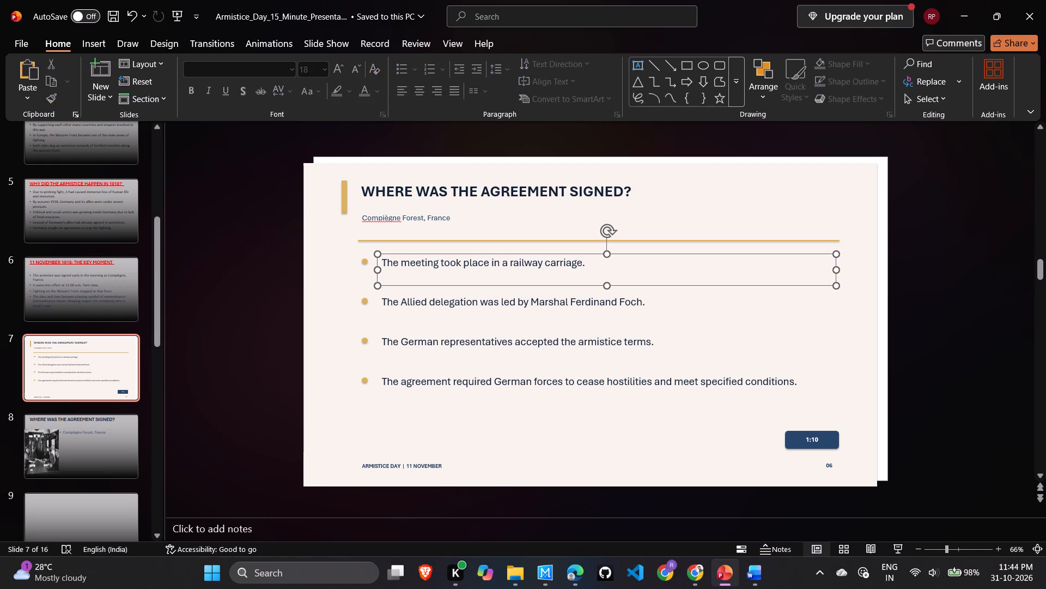
{"action": "left_click", "coordinate": [599, 266]}
{"action": "double_click", "coordinate": [599, 266]}
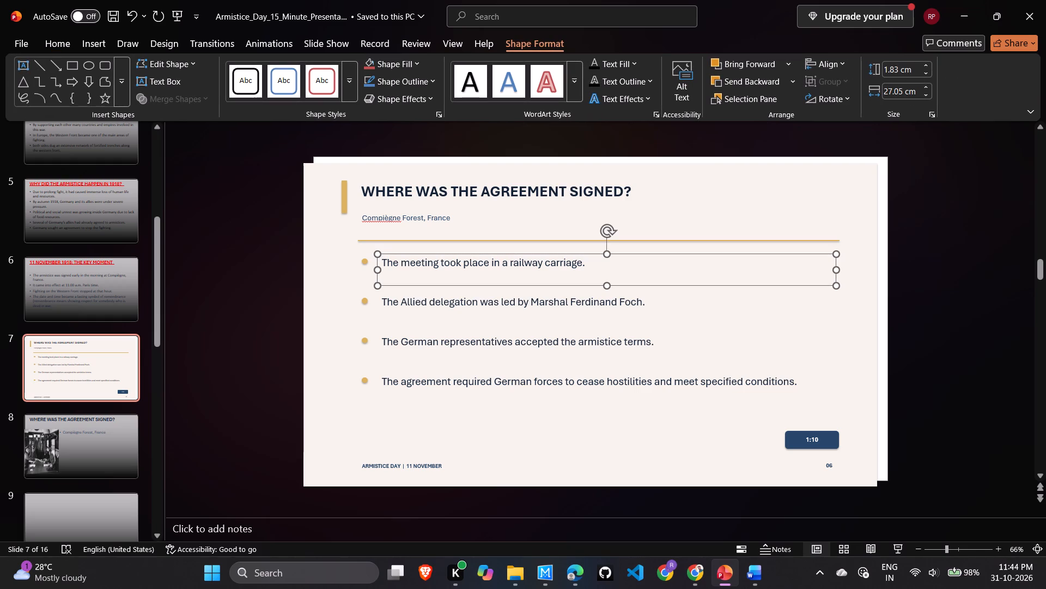
{"action": "left_click", "coordinate": [599, 266]}
{"action": "left_click", "coordinate": [599, 266]}
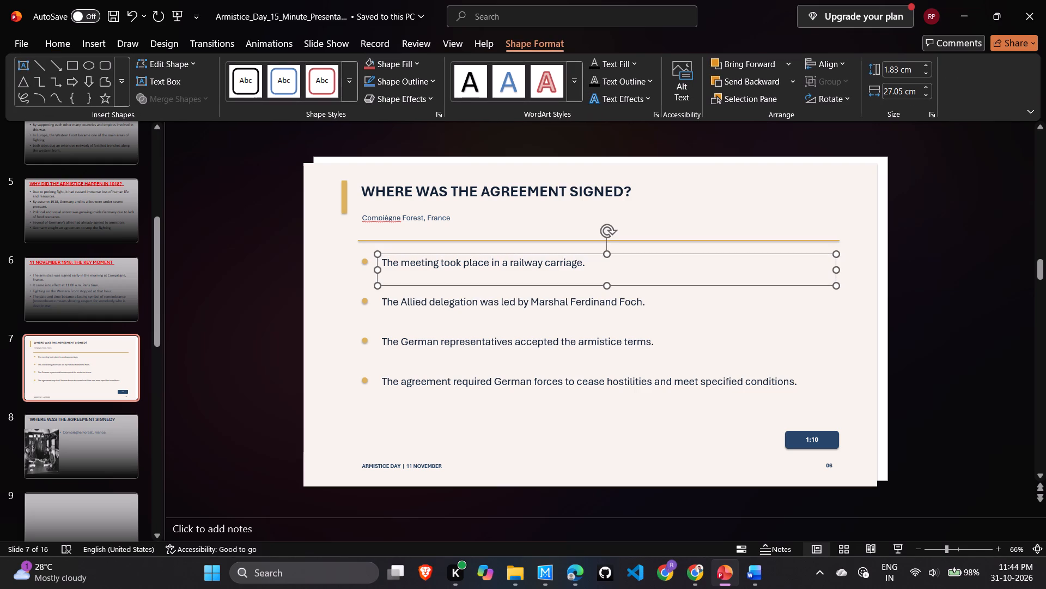
{"action": "left_click", "coordinate": [582, 262]}
{"action": "key", "text": "ctrl+a"}
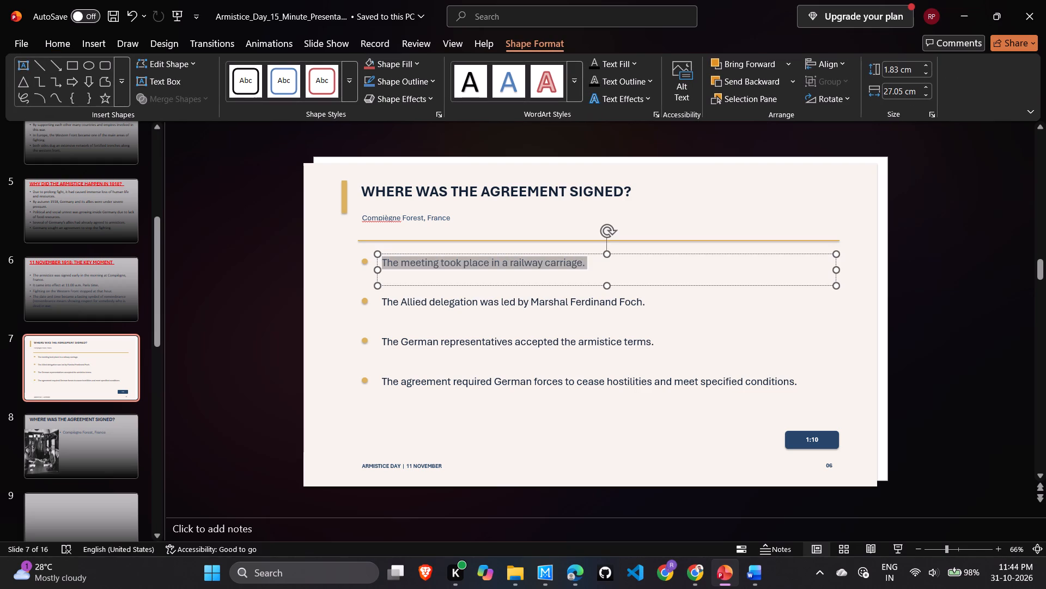
{"action": "key", "text": "ctrl+c"}
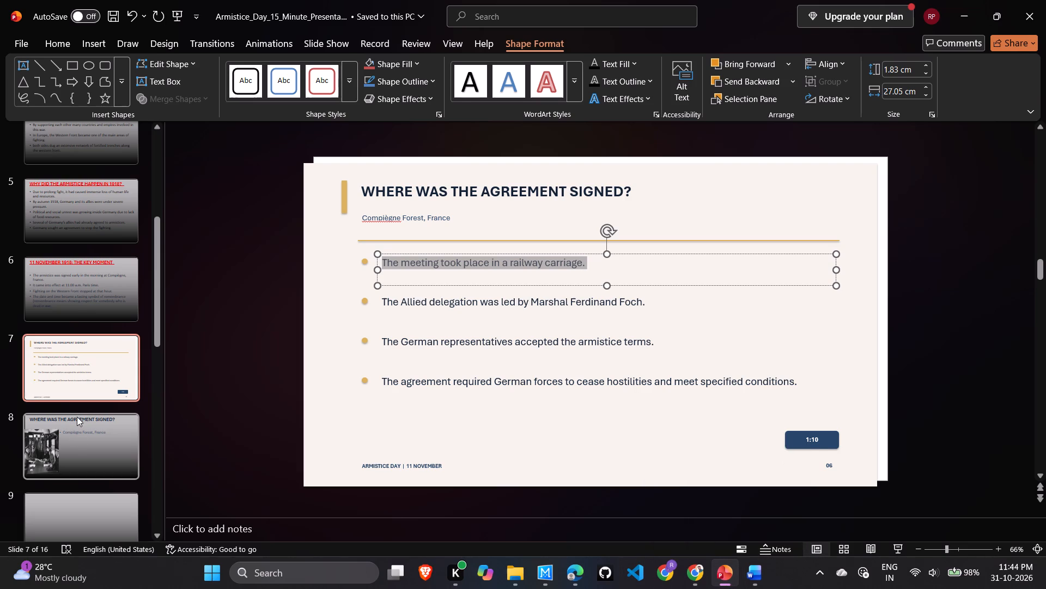
{"action": "left_click", "coordinate": [76, 453]}
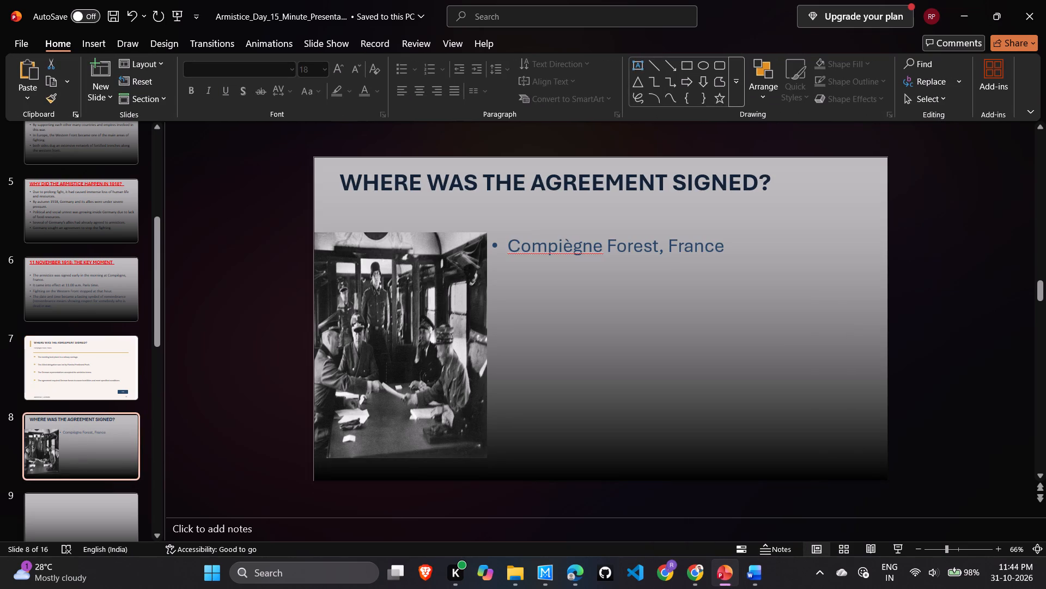
{"action": "left_click", "coordinate": [530, 281]}
{"action": "key", "text": "ctrl+v"}
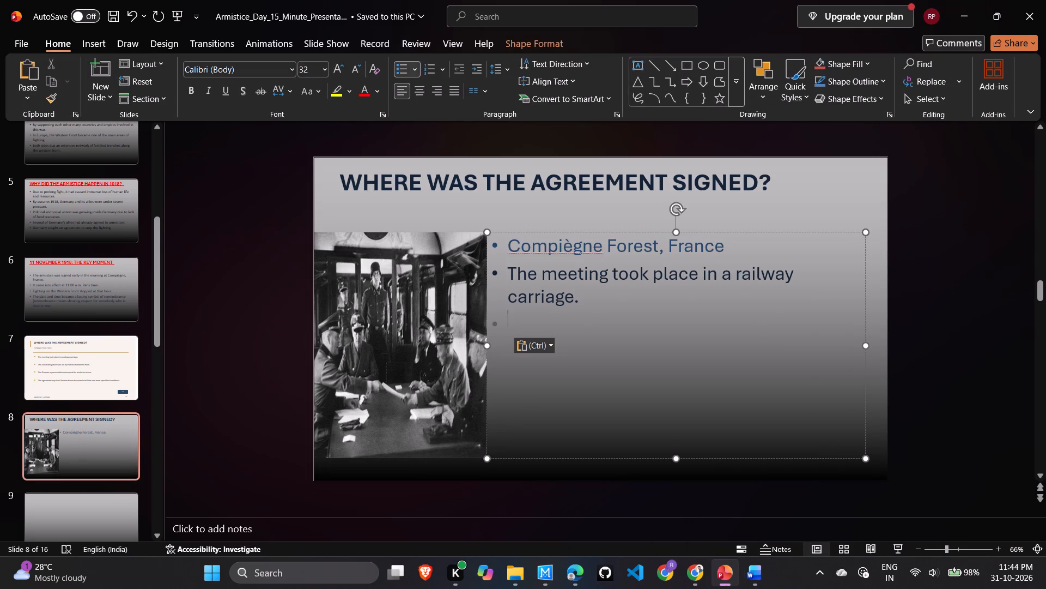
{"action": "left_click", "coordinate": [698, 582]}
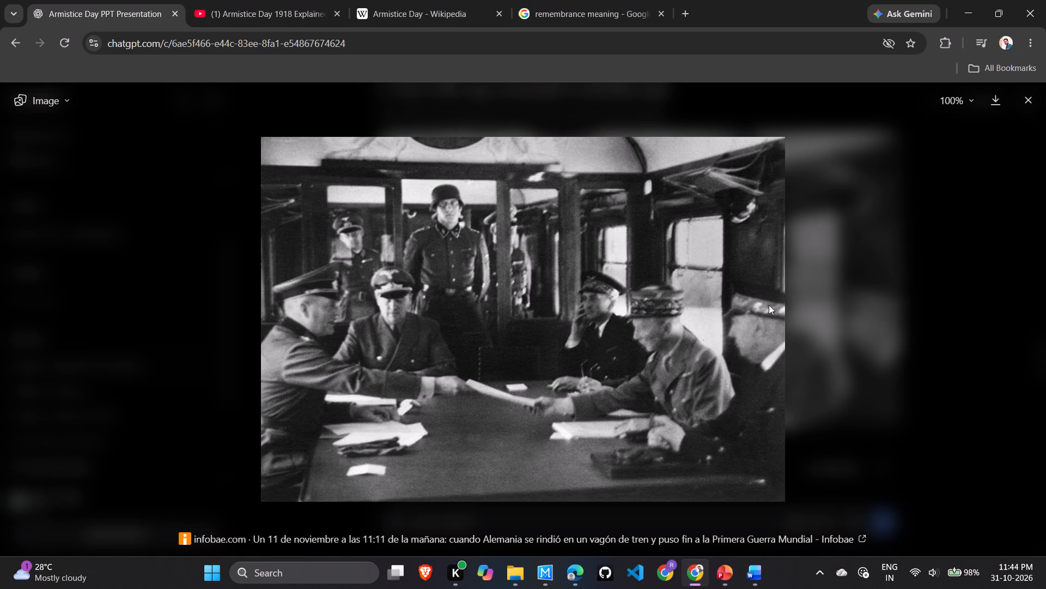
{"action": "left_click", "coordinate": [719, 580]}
Copy "The German representatives accepted the armistice terms." from slide 7 into slide 8's body as the third bullet.
{"action": "left_click", "coordinate": [43, 336]}
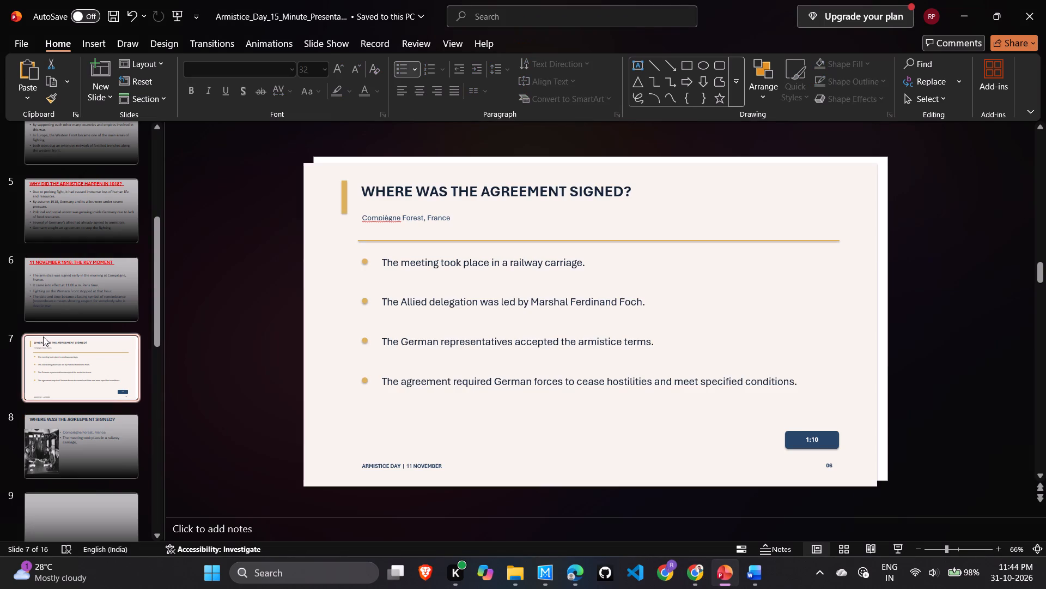
{"action": "left_click", "coordinate": [657, 341]}
{"action": "left_click", "coordinate": [657, 341]}
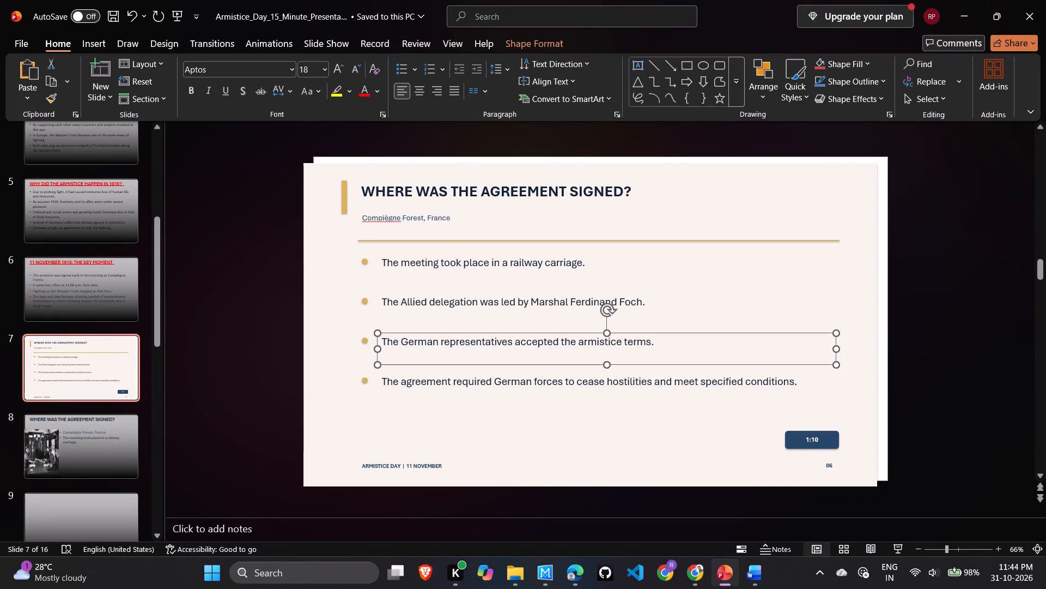
{"action": "left_click", "coordinate": [647, 342]}
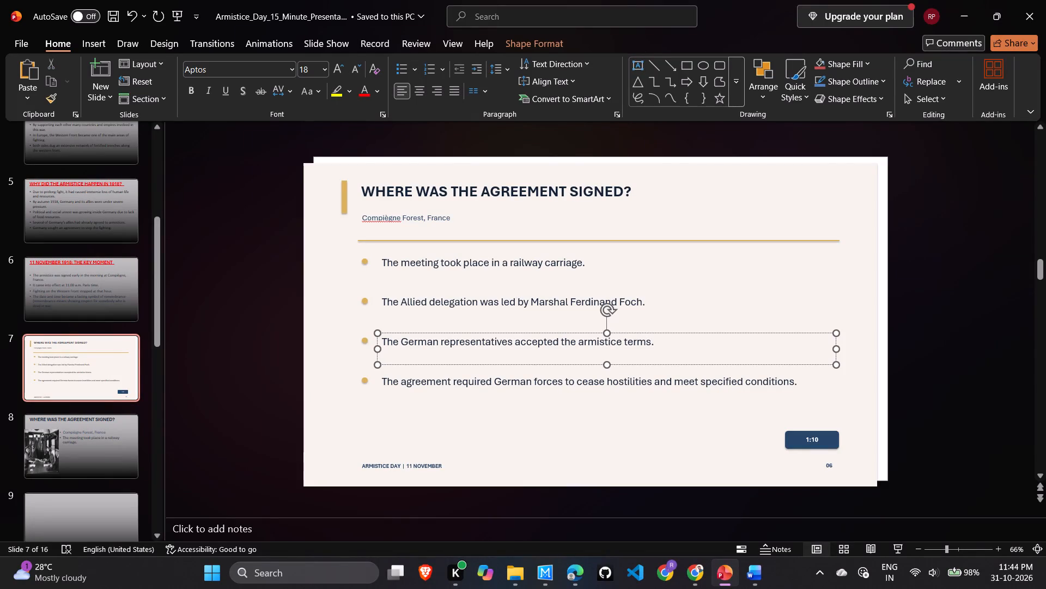
{"action": "key", "text": "ctrl+a"}
{"action": "key", "text": "ctrl+c"}
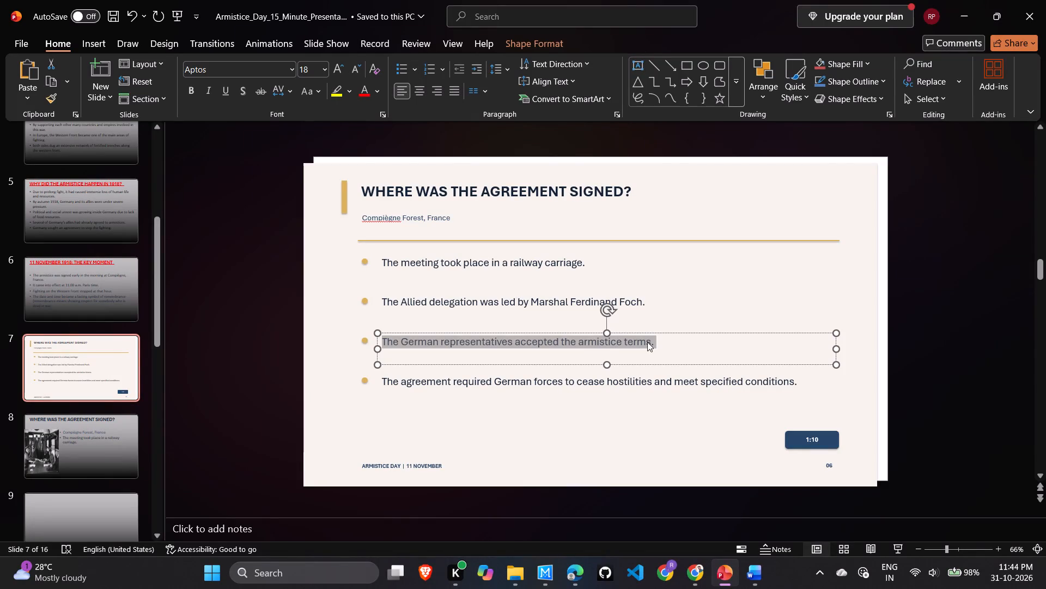
{"action": "left_click", "coordinate": [114, 452]}
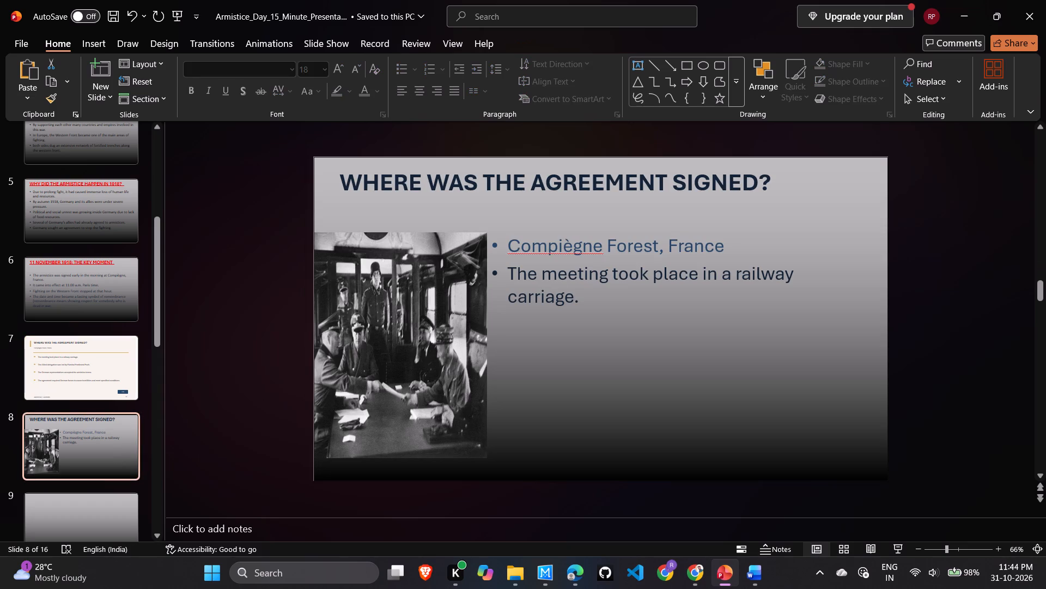
{"action": "left_click", "coordinate": [577, 315]}
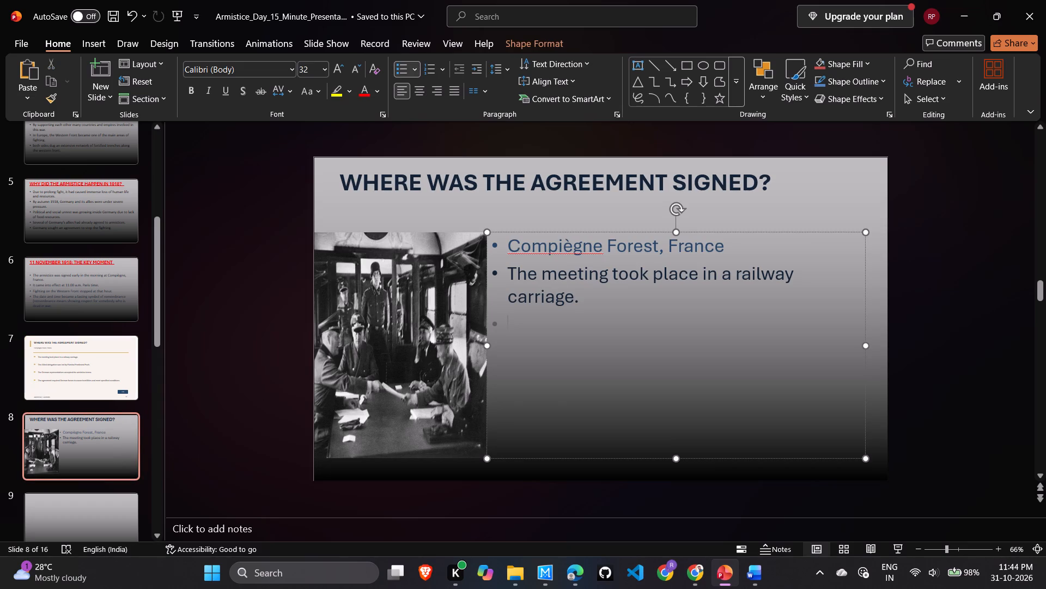
{"action": "key", "text": "ctrl+v"}
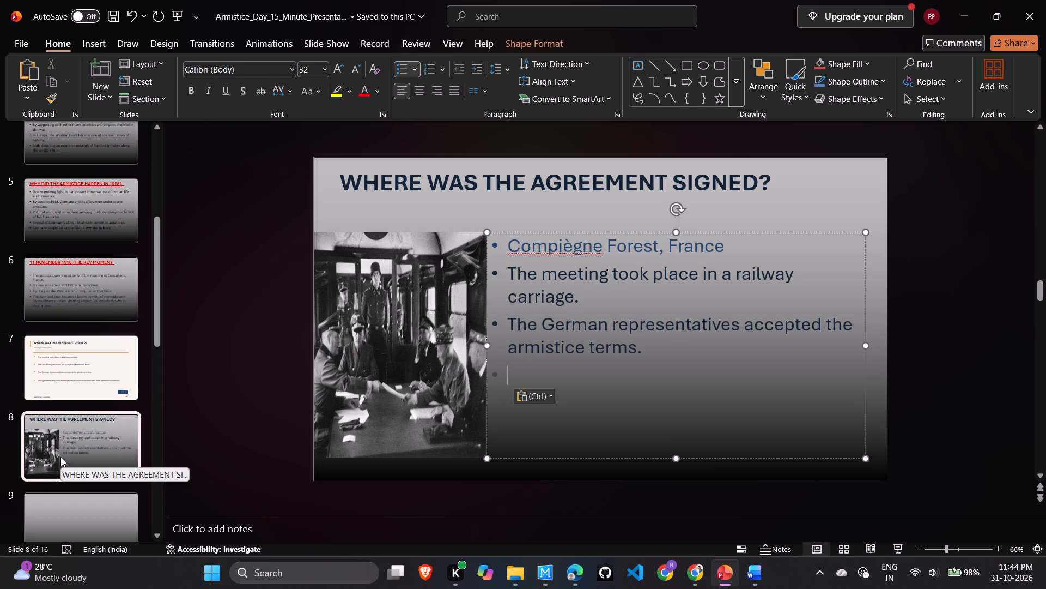
Copy "The agreement required German forces to cease hostilities and meet specified conditions." from slide 7 into slide 8's body as the last bullet.
{"action": "left_click", "coordinate": [96, 383]}
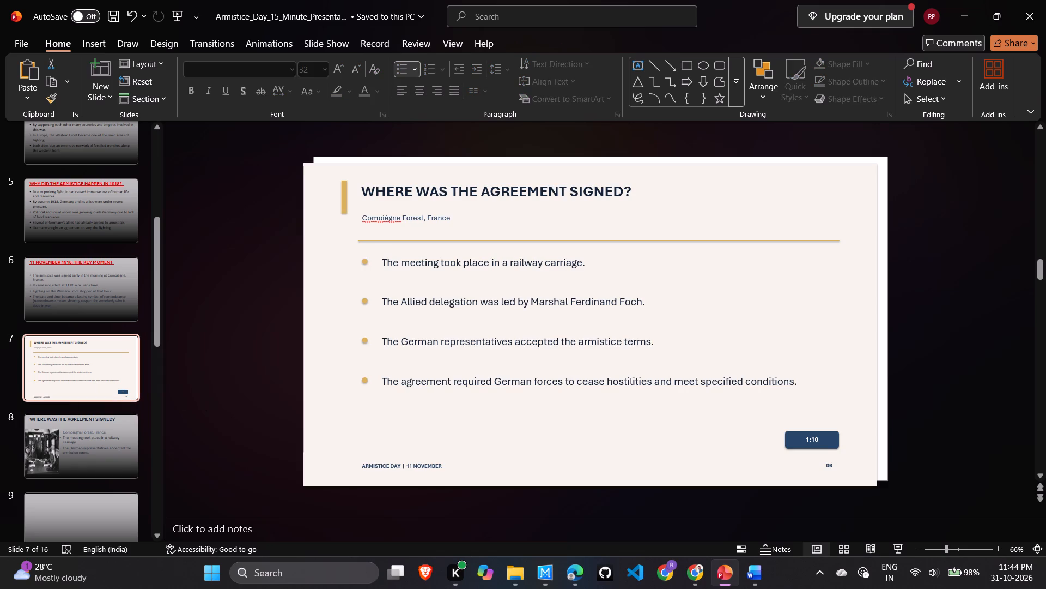
{"action": "left_click", "coordinate": [390, 378]}
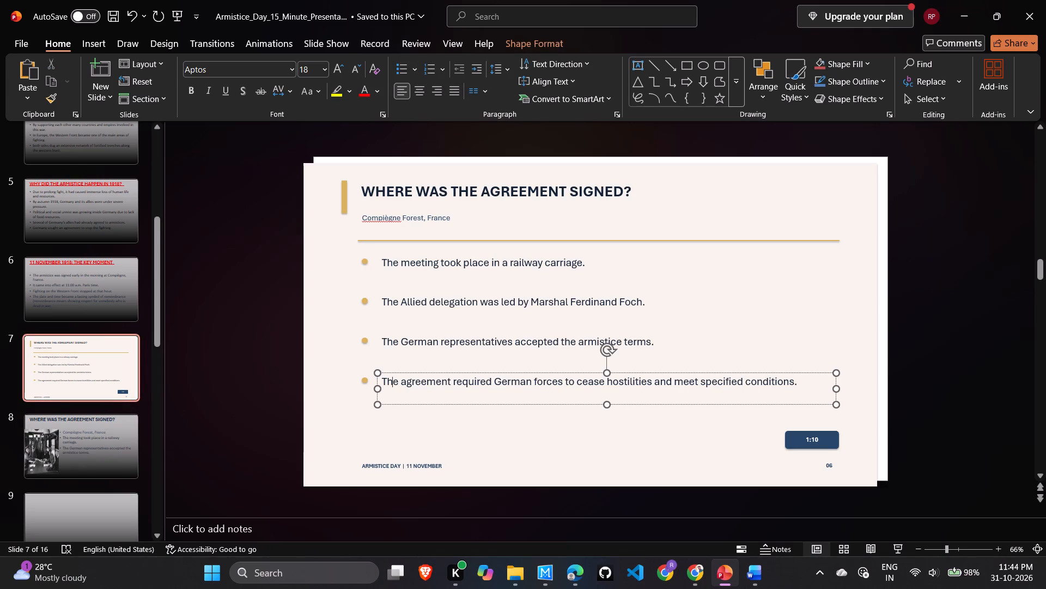
{"action": "key", "text": "ctrl+c"}
{"action": "key", "text": "ctrl+a"}
{"action": "key", "text": "ctrl+c"}
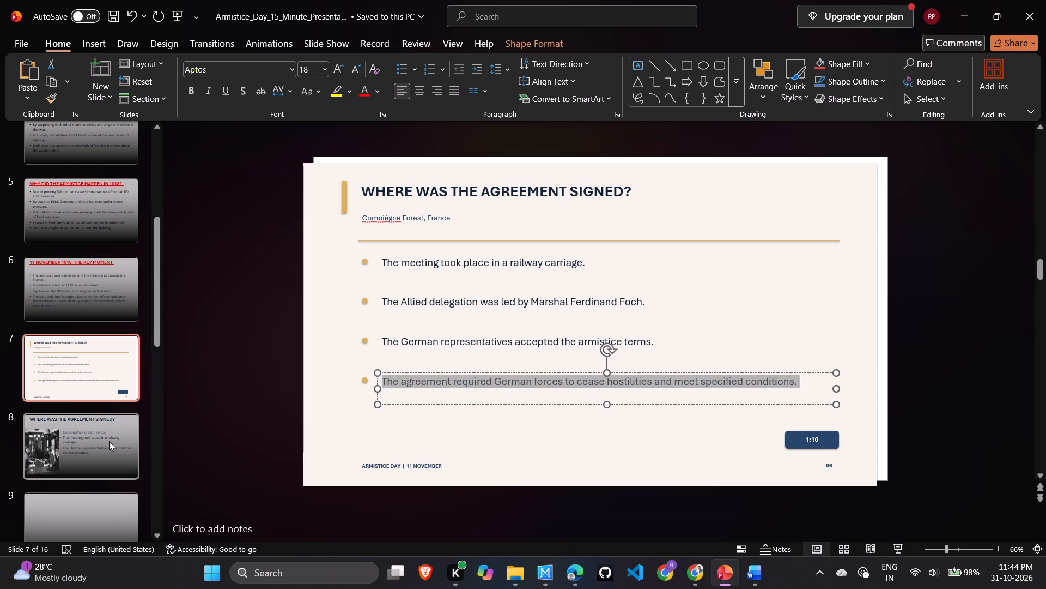
{"action": "left_click", "coordinate": [96, 434]}
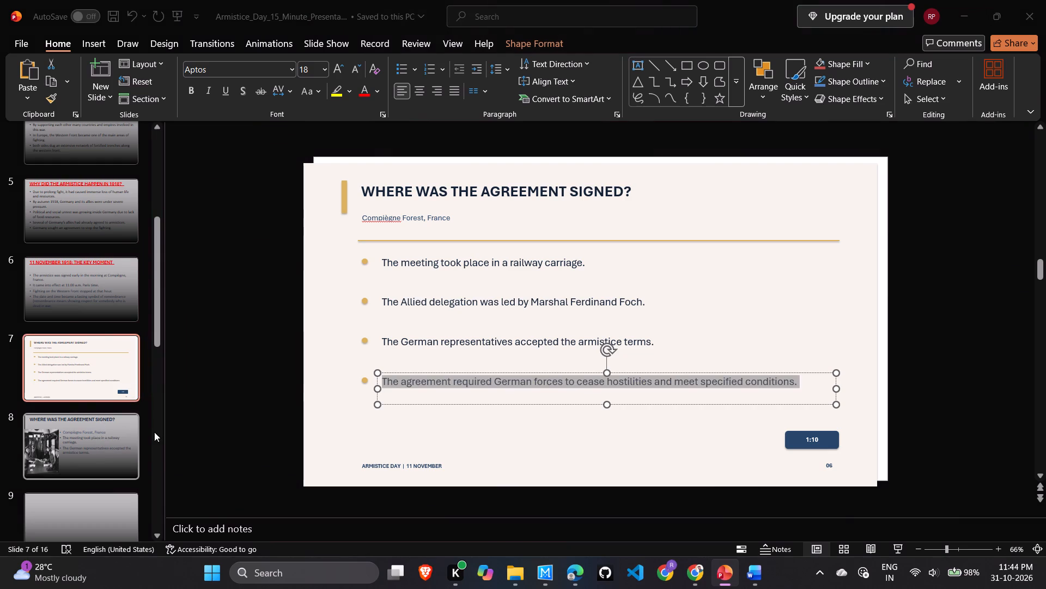
{"action": "left_click", "coordinate": [90, 464]}
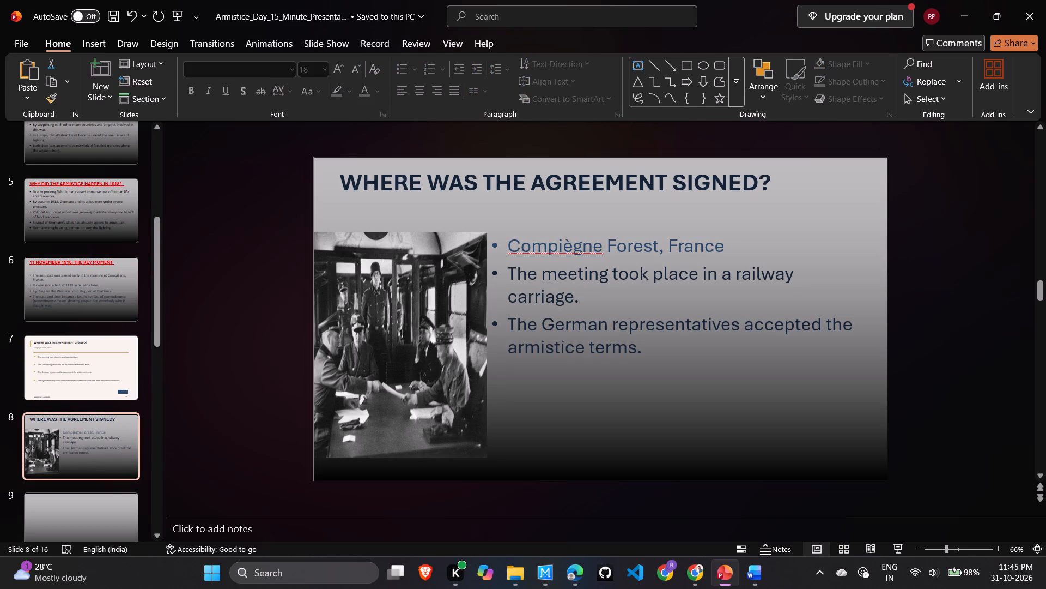
{"action": "left_click", "coordinate": [539, 382]}
{"action": "key", "text": "ctrl+v"}
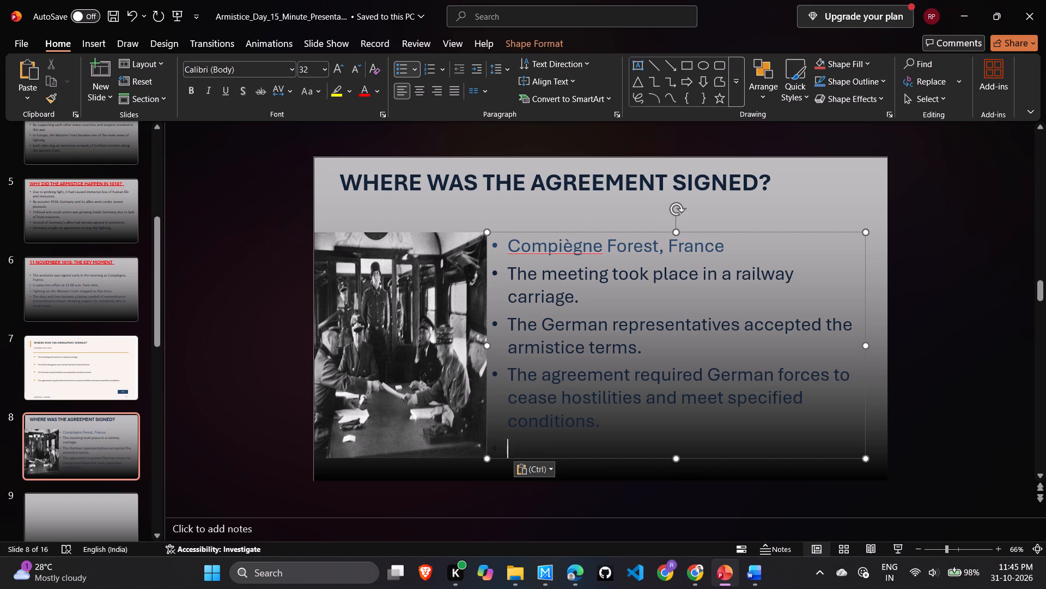
Move "Compiègne Forest, France" from its own bullet on slide 8 into the railway-carriage bullet, after "carriage at".
{"action": "left_click_drag", "start_coordinate": [723, 243], "coordinate": [610, 242]}
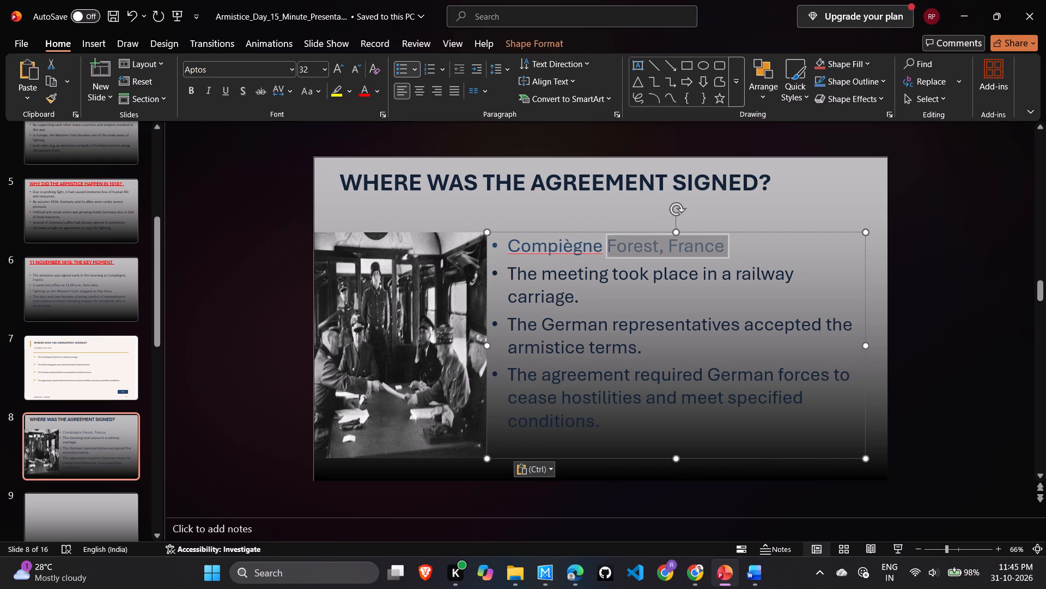
{"action": "left_click_drag", "start_coordinate": [610, 242], "coordinate": [537, 237]}
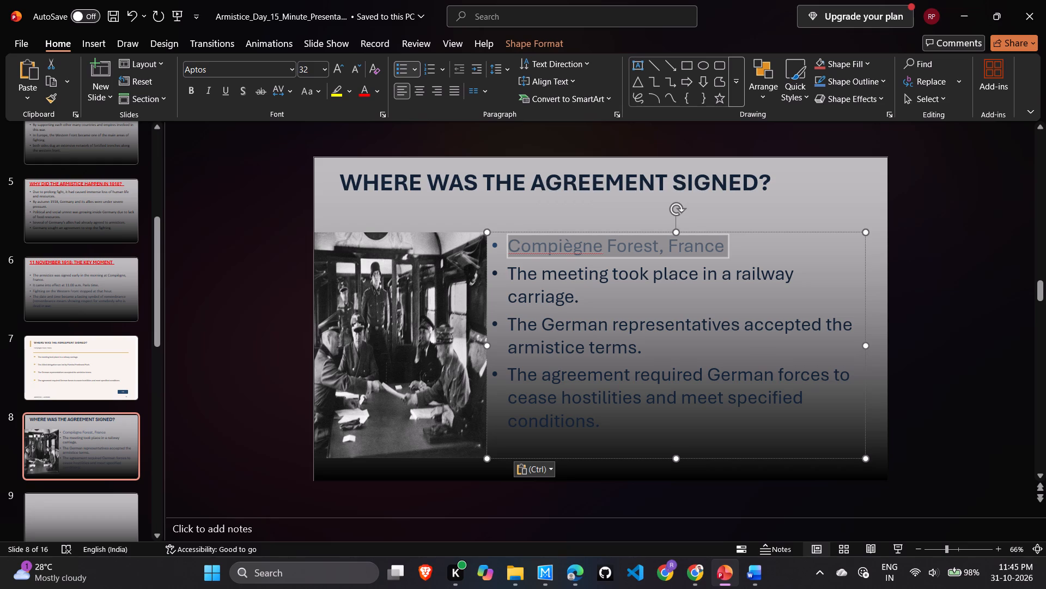
{"action": "key", "text": "ctrl+c"}
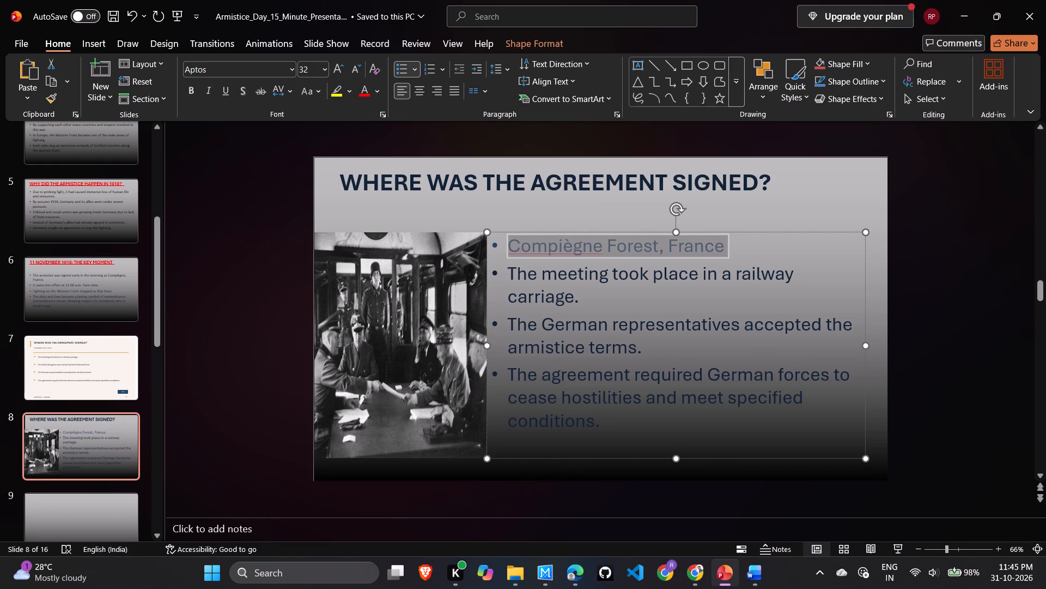
{"action": "key", "text": "ctrl+x"}
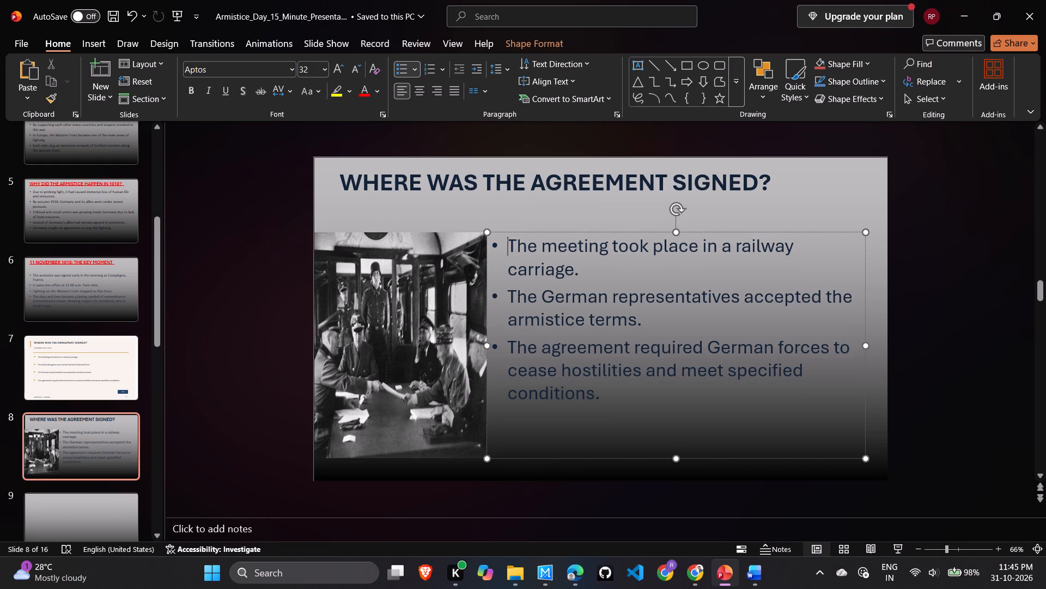
{"action": "left_click", "coordinate": [576, 269]}
{"action": "key", "text": "space"}
{"action": "type", "text": "at"}
{"action": "key", "text": "space"}
{"action": "key", "text": "ctrl+v"}
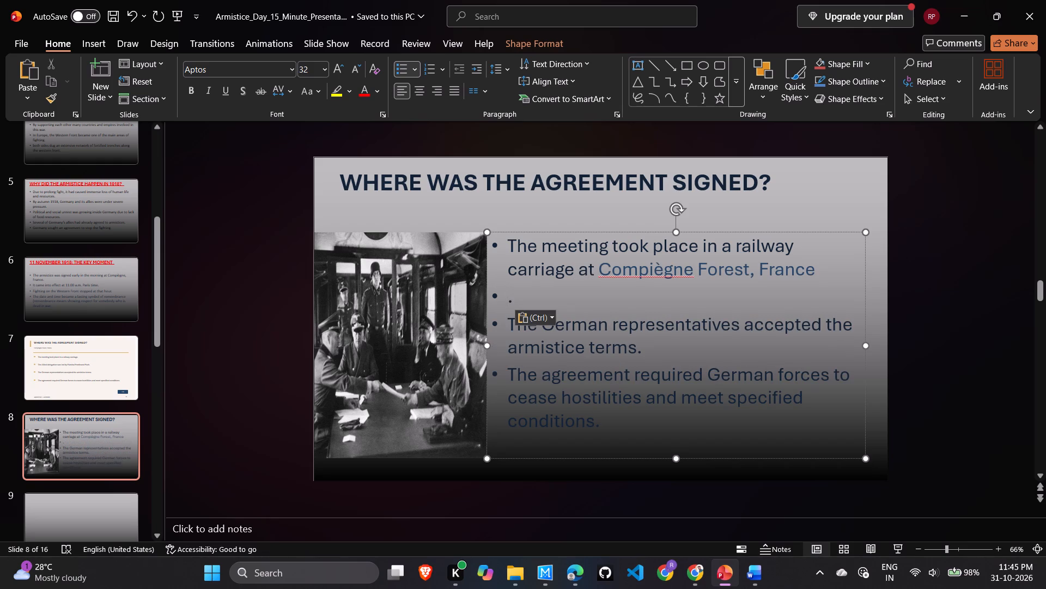
{"action": "key", "text": "BackSpace"}
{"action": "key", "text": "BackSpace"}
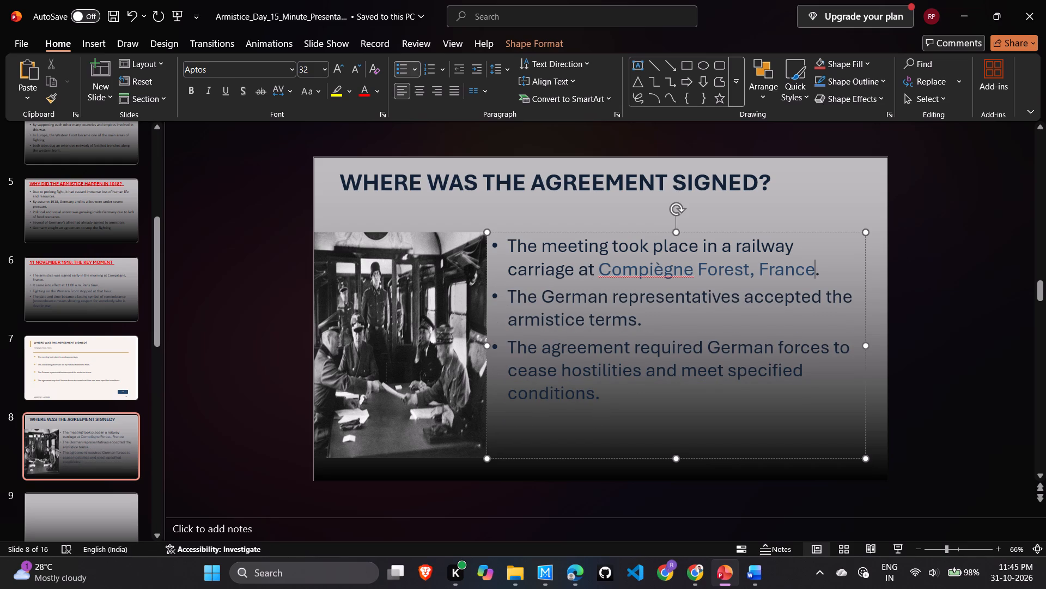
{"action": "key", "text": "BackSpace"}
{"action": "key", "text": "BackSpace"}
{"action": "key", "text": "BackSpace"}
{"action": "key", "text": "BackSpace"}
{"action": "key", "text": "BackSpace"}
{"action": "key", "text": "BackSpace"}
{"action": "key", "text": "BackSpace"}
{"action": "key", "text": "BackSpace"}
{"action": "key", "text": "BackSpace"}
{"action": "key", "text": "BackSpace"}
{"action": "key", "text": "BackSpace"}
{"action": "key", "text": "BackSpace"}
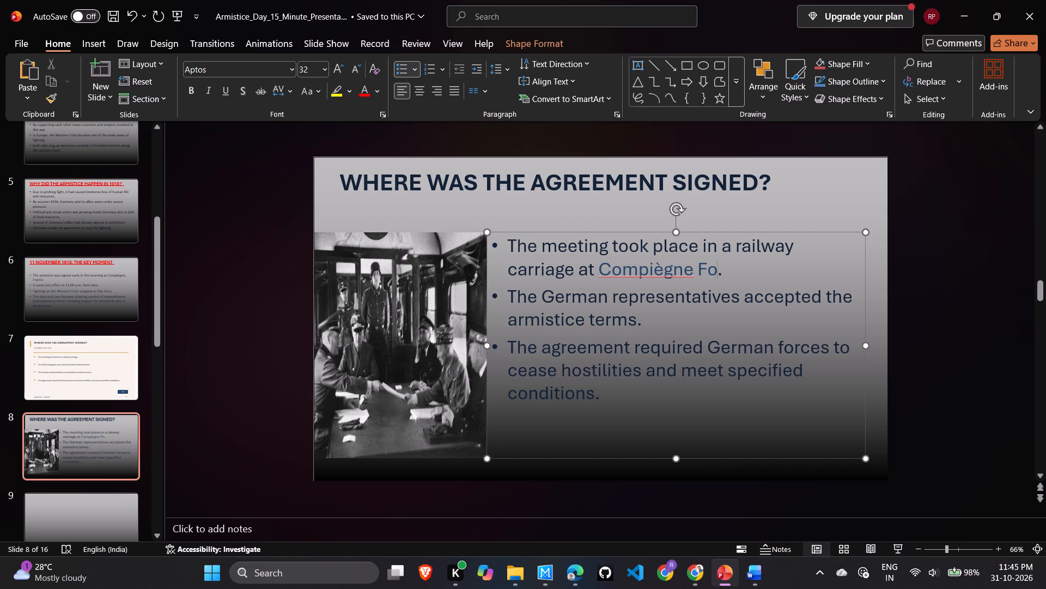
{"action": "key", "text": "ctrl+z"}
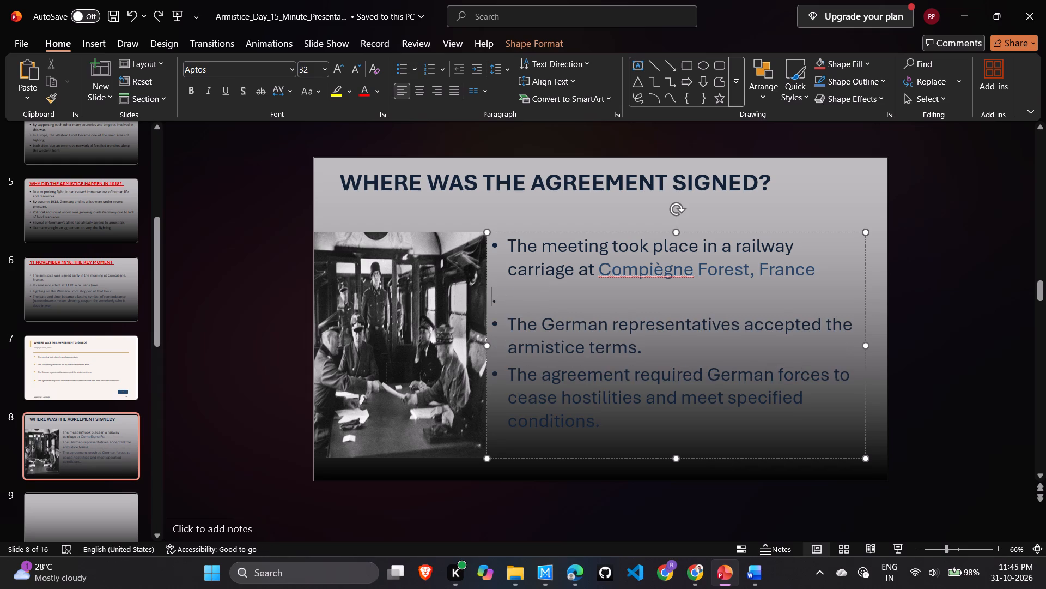
Write "Compiegne forest France." after "carriage at" in slide 8's first bullet, ahead of the pasted place name.
{"action": "left_click", "coordinate": [597, 269]}
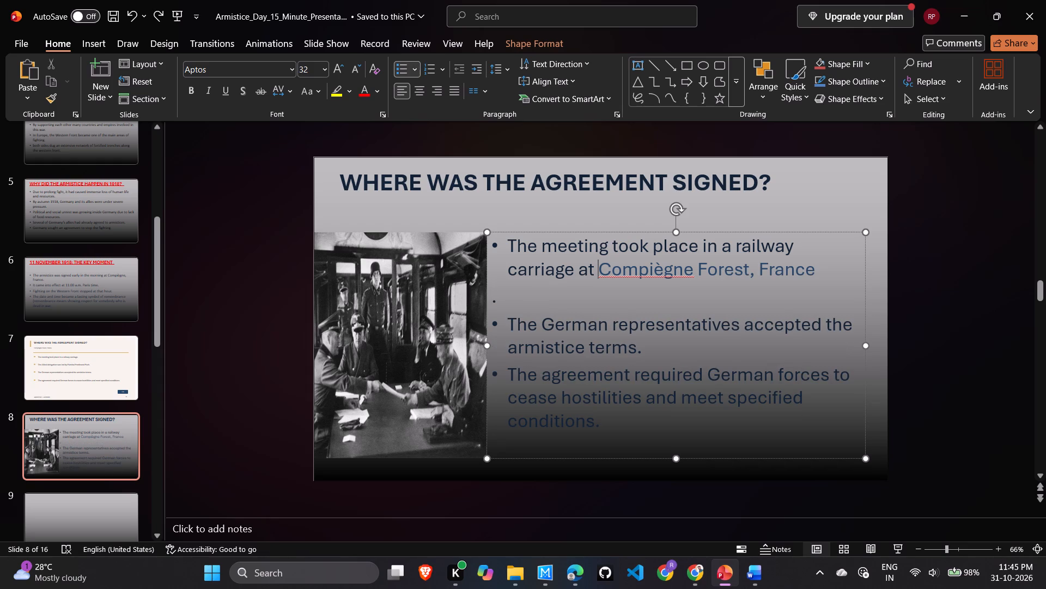
{"action": "key", "text": "space"}
{"action": "type", "text": "co"}
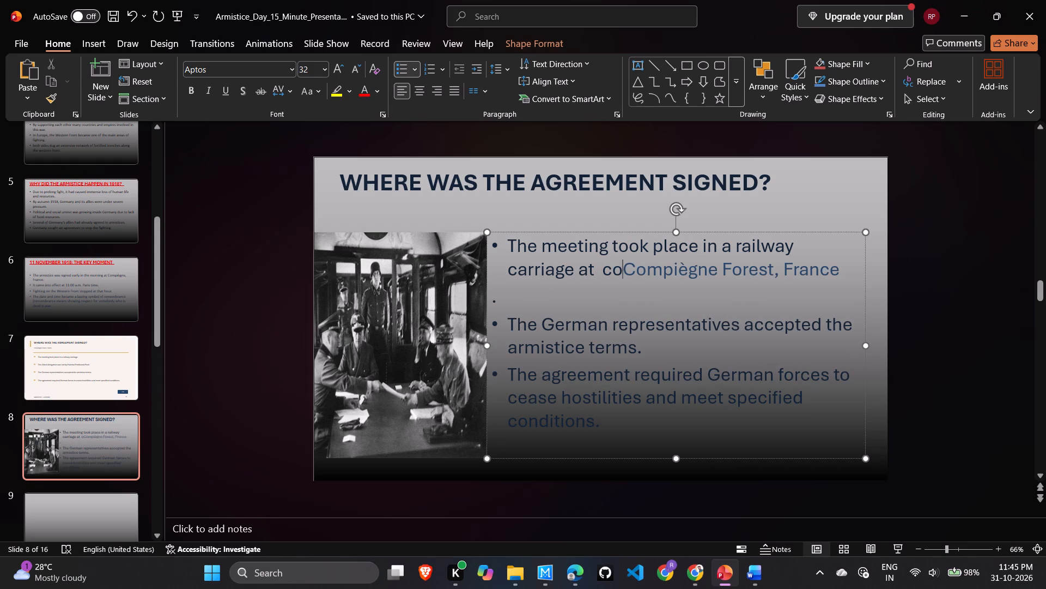
{"action": "key", "text": "BackSpace"}
{"action": "key", "text": "BackSpace"}
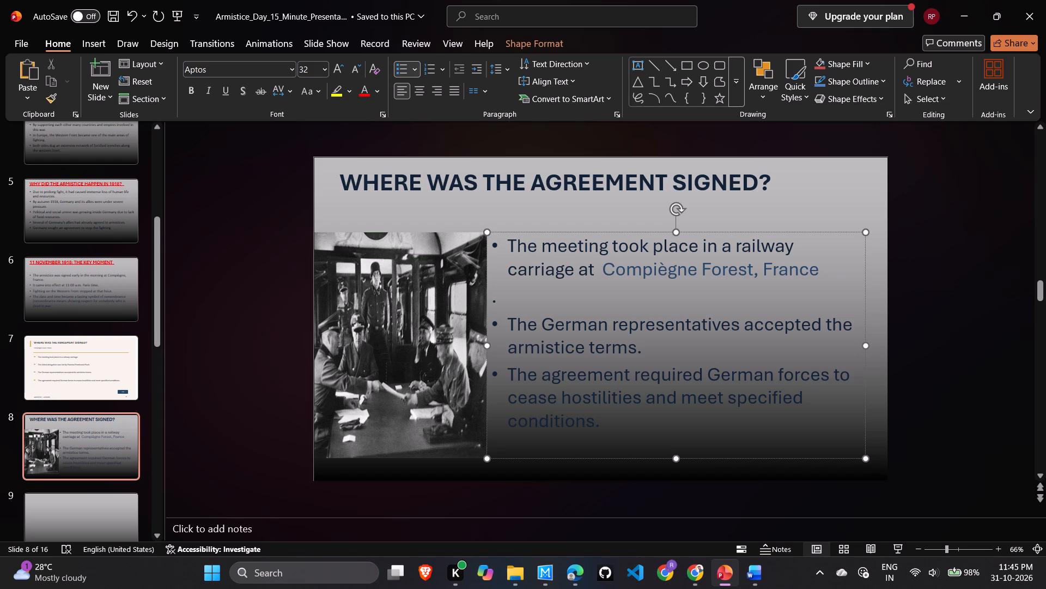
{"action": "key", "text": "shift+c"}
{"action": "type", "text": "om"}
{"action": "key", "text": "p"}
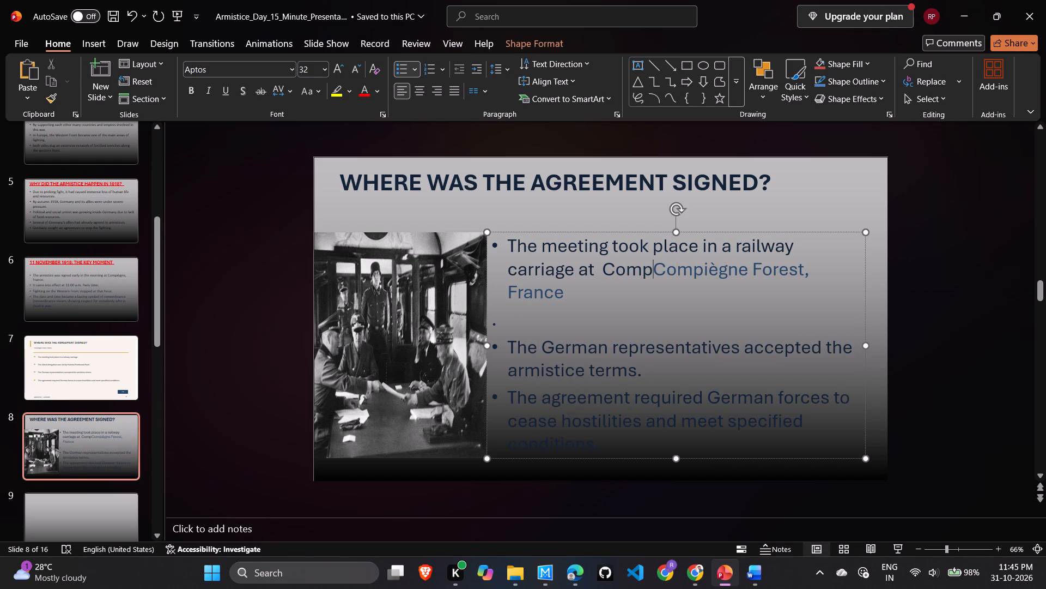
{"action": "key", "text": "i"}
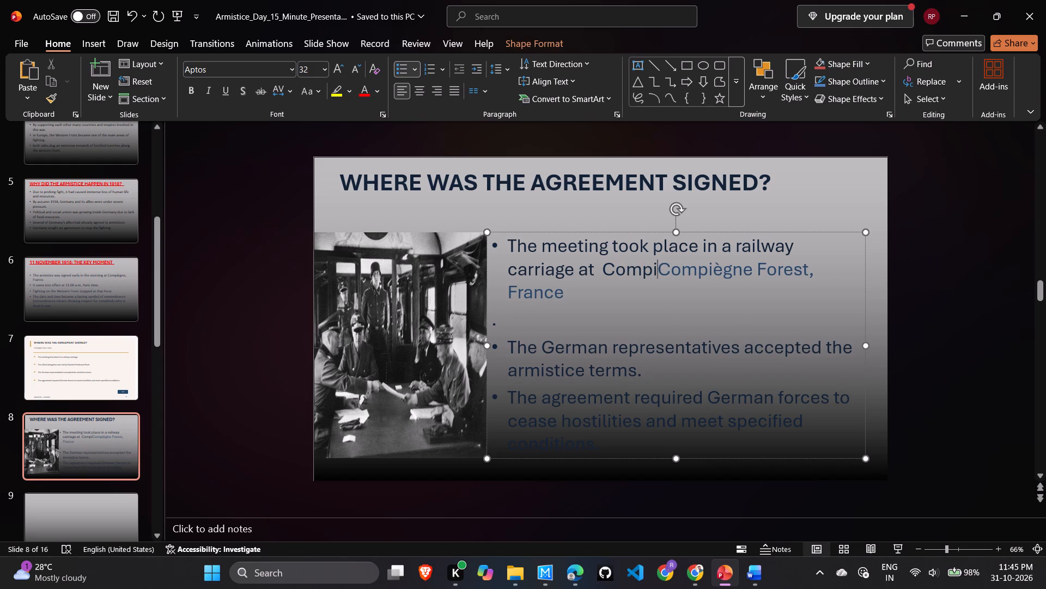
{"action": "key", "text": "e"}
{"action": "type", "text": "gn"}
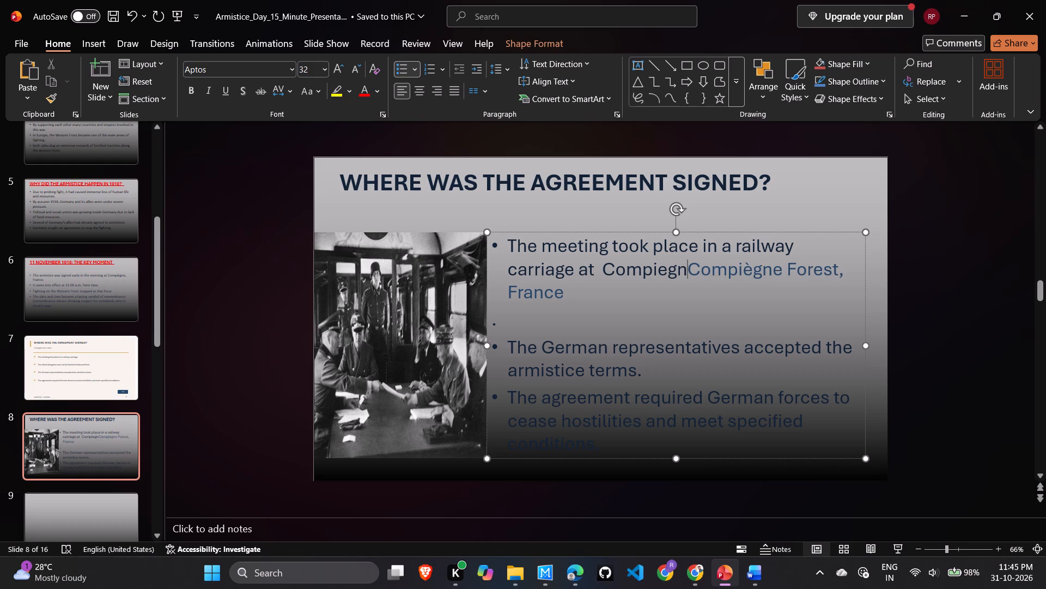
{"action": "type", "text": "e"}
{"action": "key", "text": "space"}
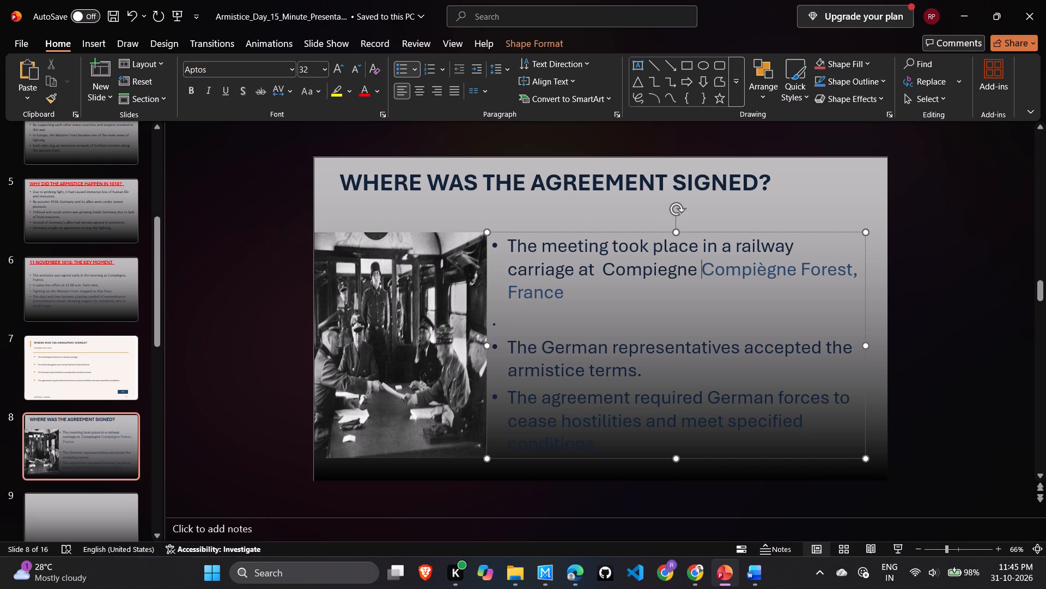
{"action": "type", "text": "forest"}
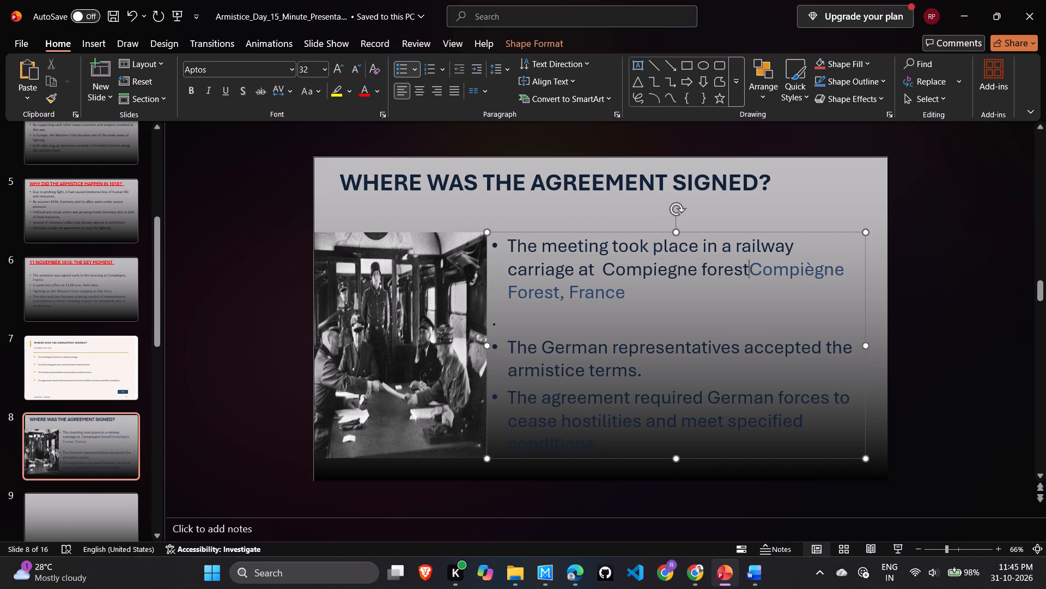
{"action": "key", "text": "space"}
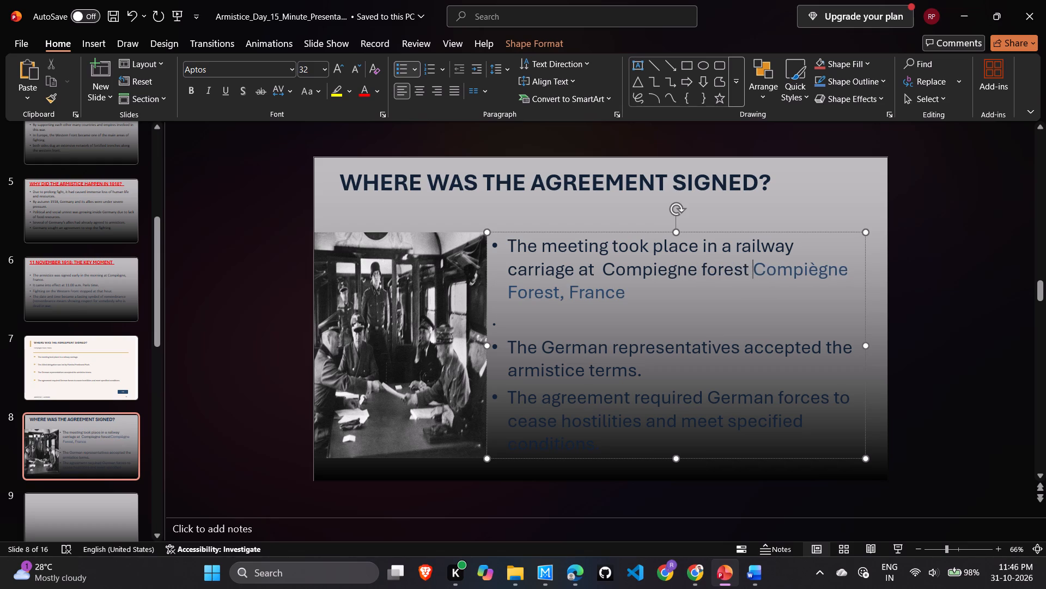
{"action": "type", "text": "fr"}
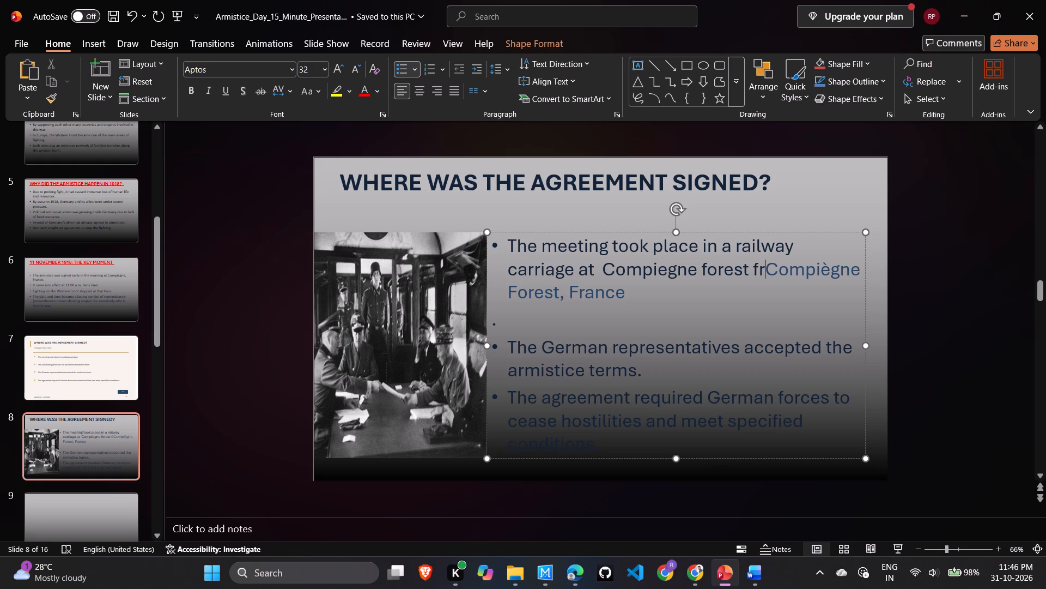
{"action": "type", "text": "ance"}
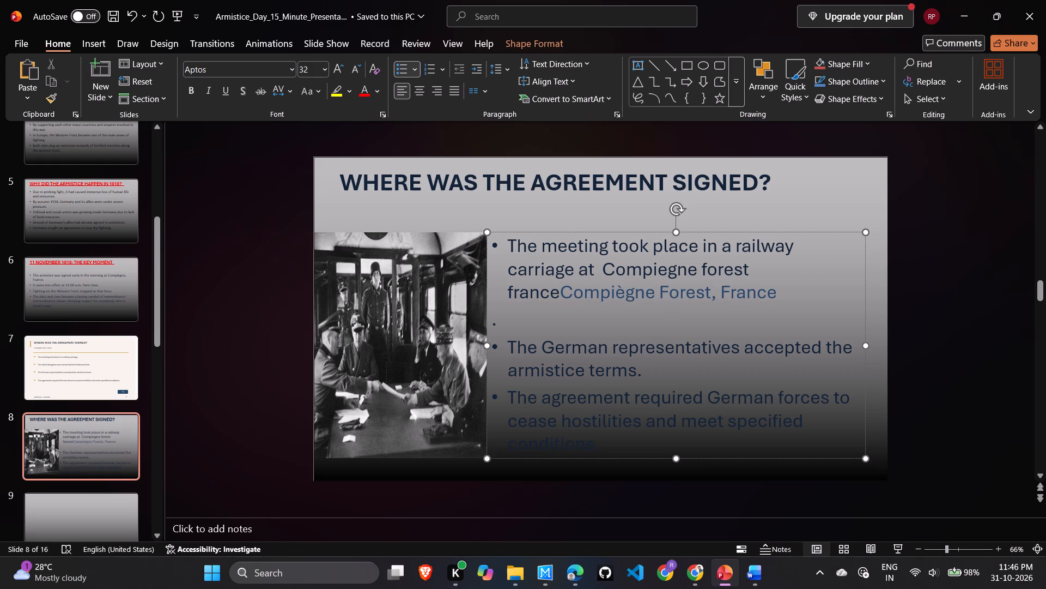
{"action": "key", "text": "period"}
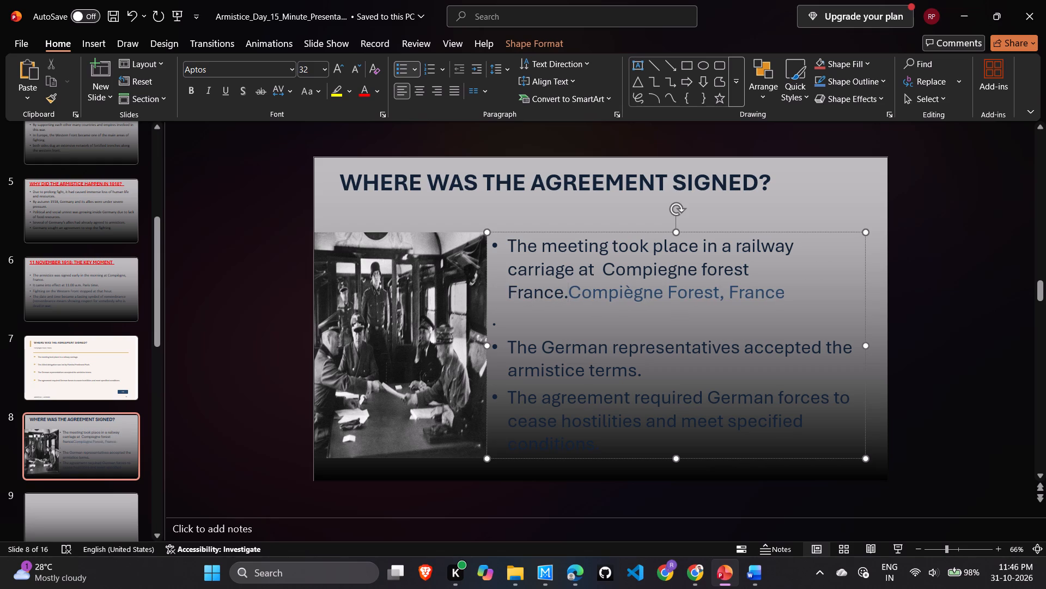
Delete the pasted "Compiègne Forest, France" text and the stray full-stop line beneath slide 8's first bullet.
{"action": "left_click", "coordinate": [794, 289]}
{"action": "key", "text": "BackSpace"}
{"action": "key", "text": "BackSpace"}
{"action": "key", "text": "BackSpace"}
{"action": "key", "text": "BackSpace"}
{"action": "key", "text": "BackSpace"}
{"action": "key", "text": "BackSpace"}
{"action": "key", "text": "BackSpace"}
{"action": "key", "text": "BackSpace"}
{"action": "key", "text": "BackSpace"}
{"action": "key", "text": "BackSpace"}
{"action": "key", "text": "BackSpace"}
{"action": "key", "text": "BackSpace"}
{"action": "key", "text": "BackSpace"}
{"action": "key", "text": "BackSpace"}
{"action": "key", "text": "BackSpace"}
{"action": "key", "text": "BackSpace"}
{"action": "key", "text": "BackSpace"}
{"action": "key", "text": "BackSpace"}
{"action": "key", "text": "BackSpace"}
{"action": "key", "text": "BackSpace"}
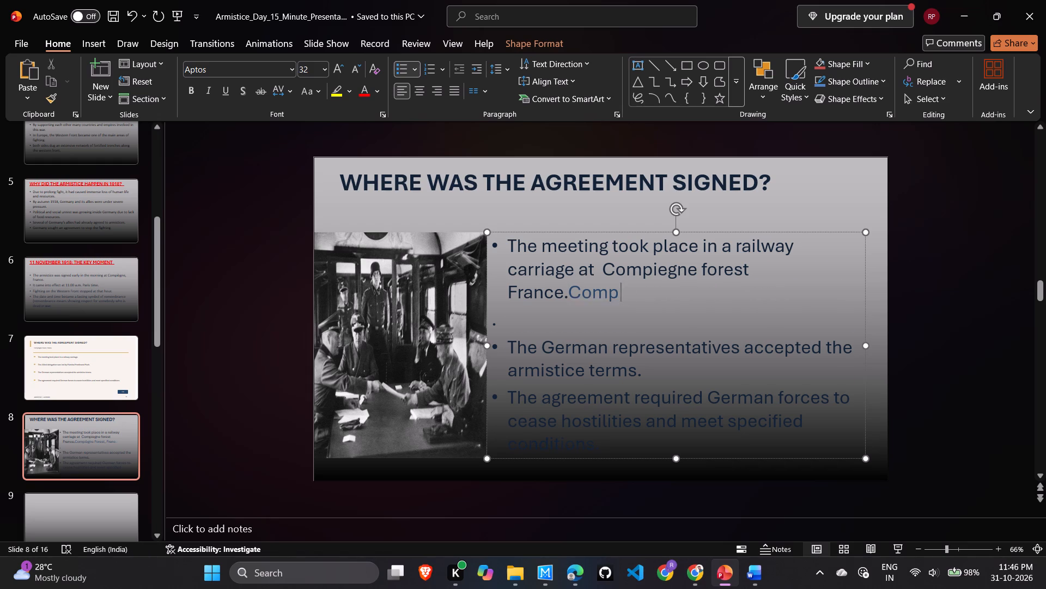
{"action": "key", "text": "BackSpace"}
{"action": "key", "text": "BackSpace"}
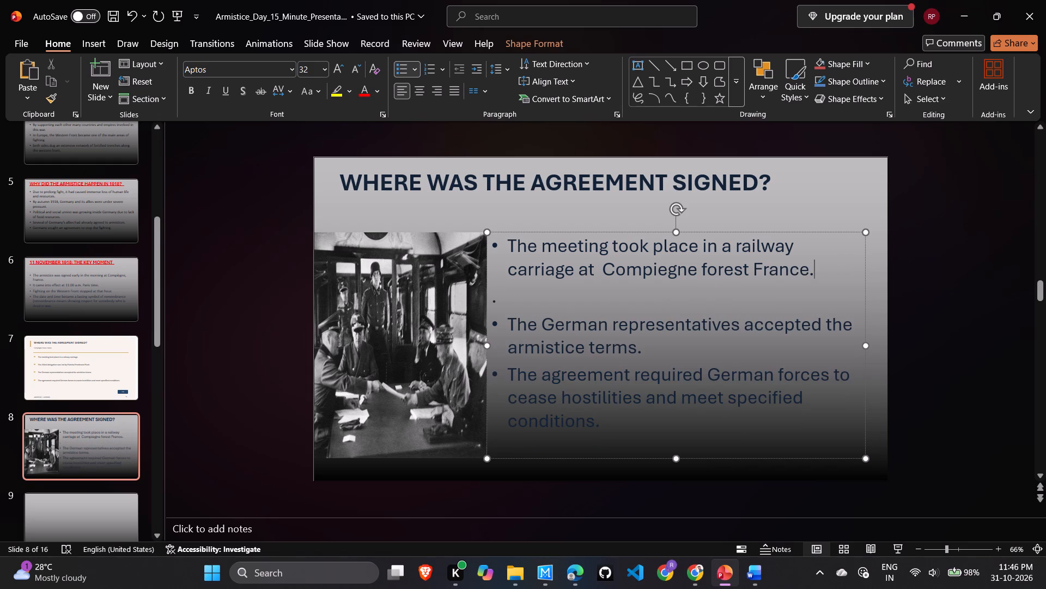
{"action": "left_click", "coordinate": [583, 300]}
{"action": "key", "text": "BackSpace"}
{"action": "key", "text": "BackSpace"}
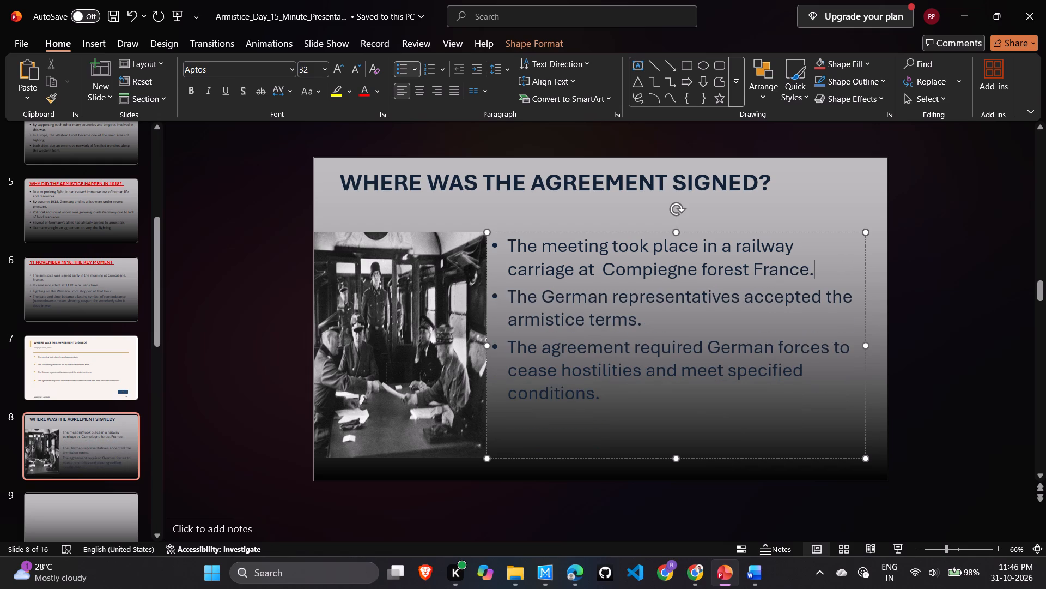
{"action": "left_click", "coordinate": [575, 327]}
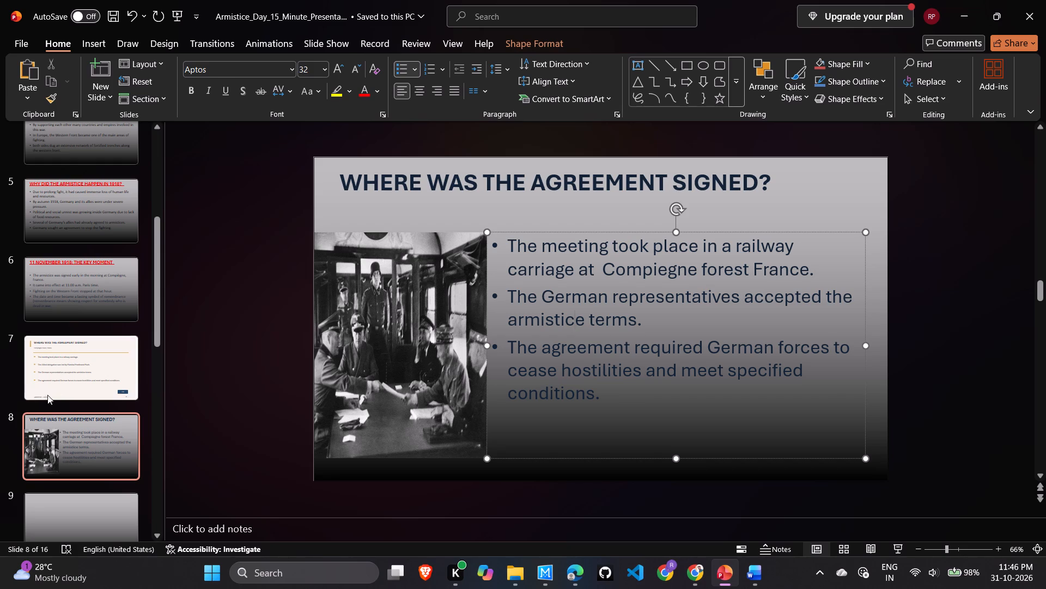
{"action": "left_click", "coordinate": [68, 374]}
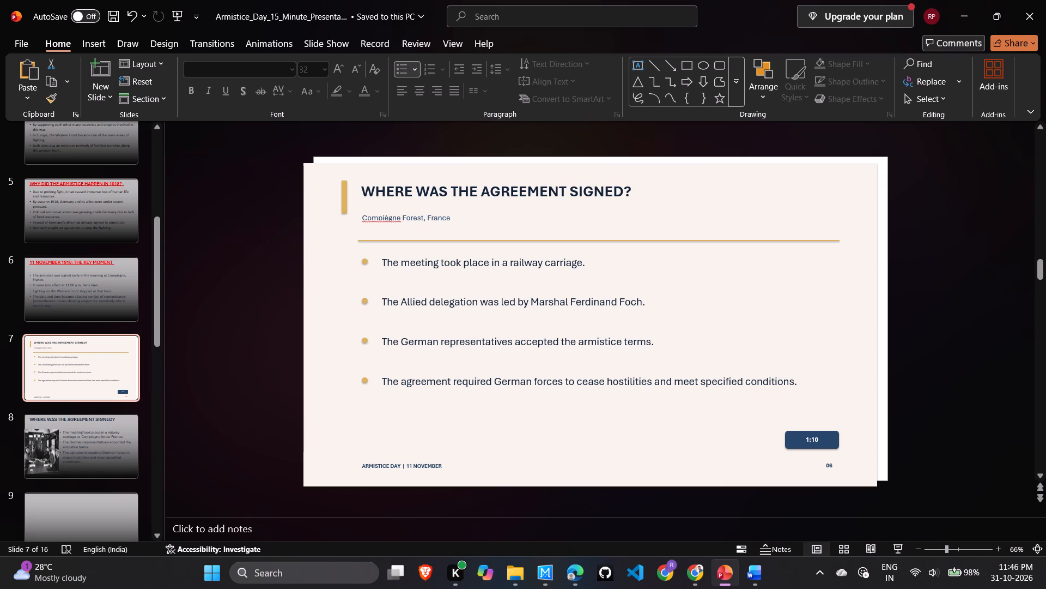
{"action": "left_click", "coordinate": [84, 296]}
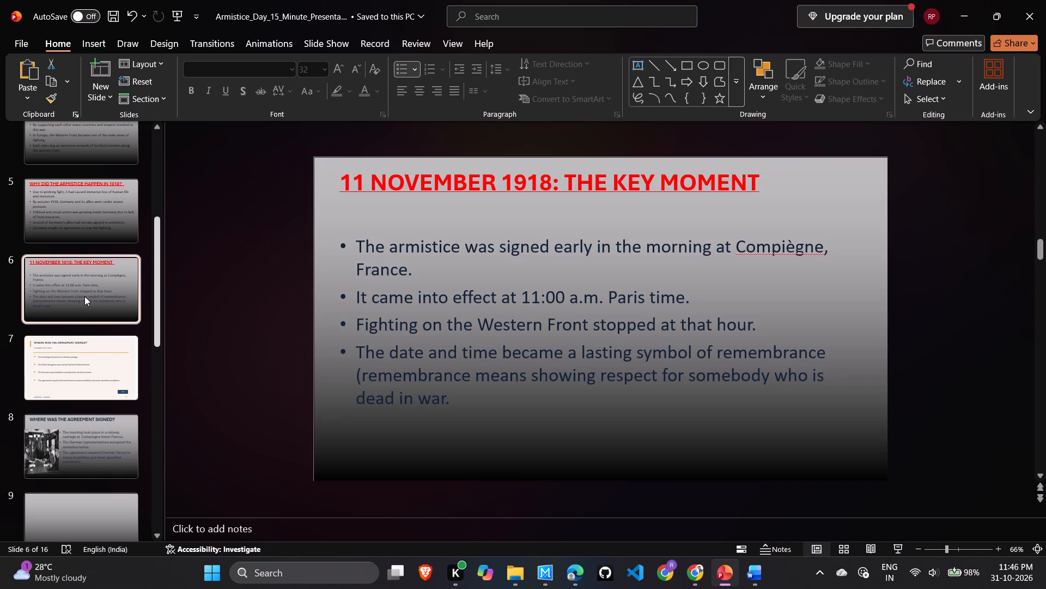
Remove the word "forest" from slide 8's first bullet, between "Compiegne" and "France.".
{"action": "left_click", "coordinate": [90, 376]}
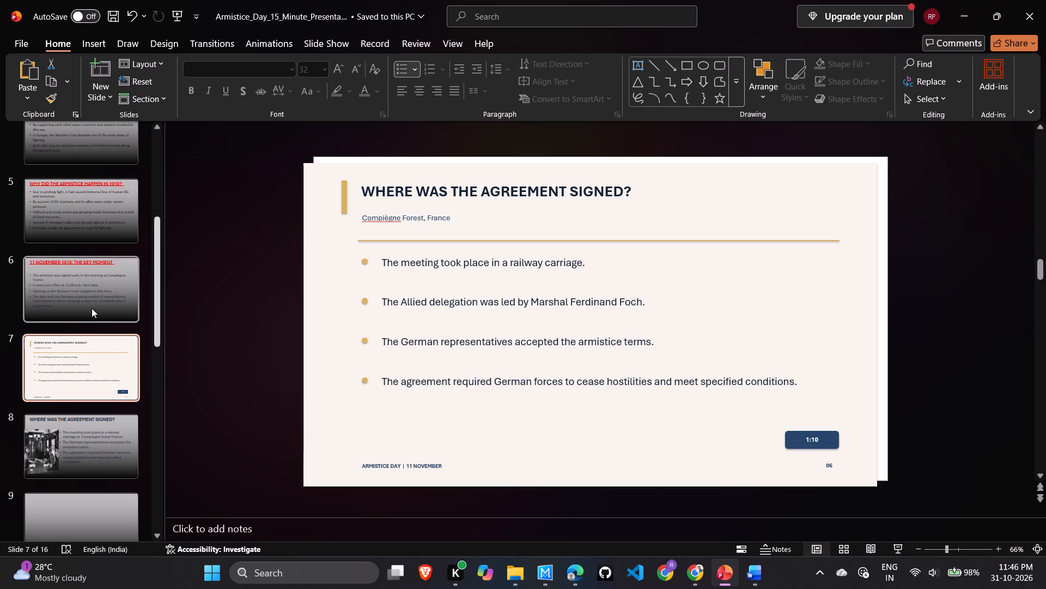
{"action": "left_click", "coordinate": [92, 308]}
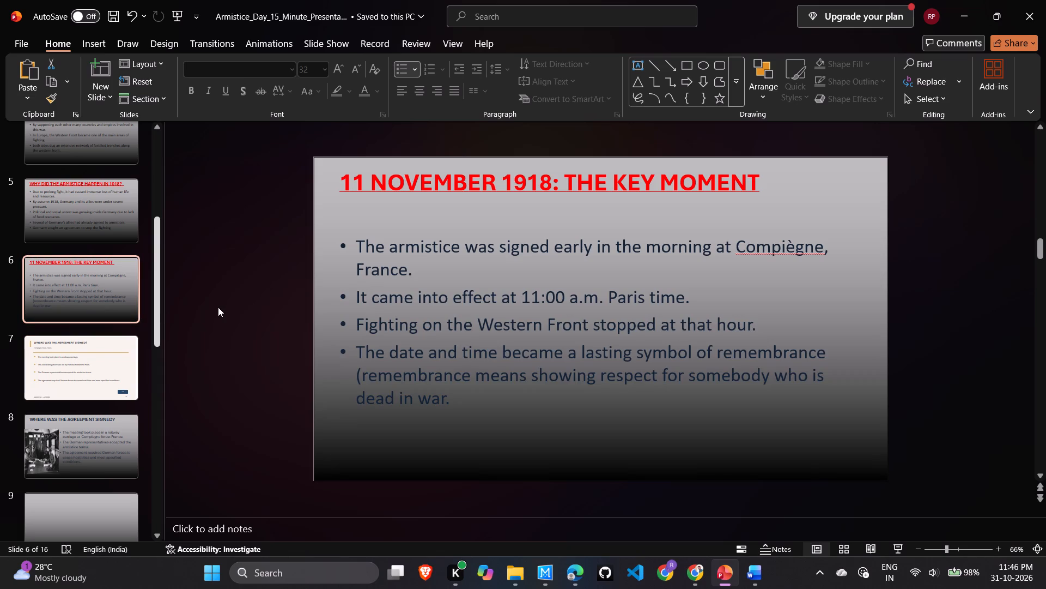
{"action": "left_click", "coordinate": [112, 357]}
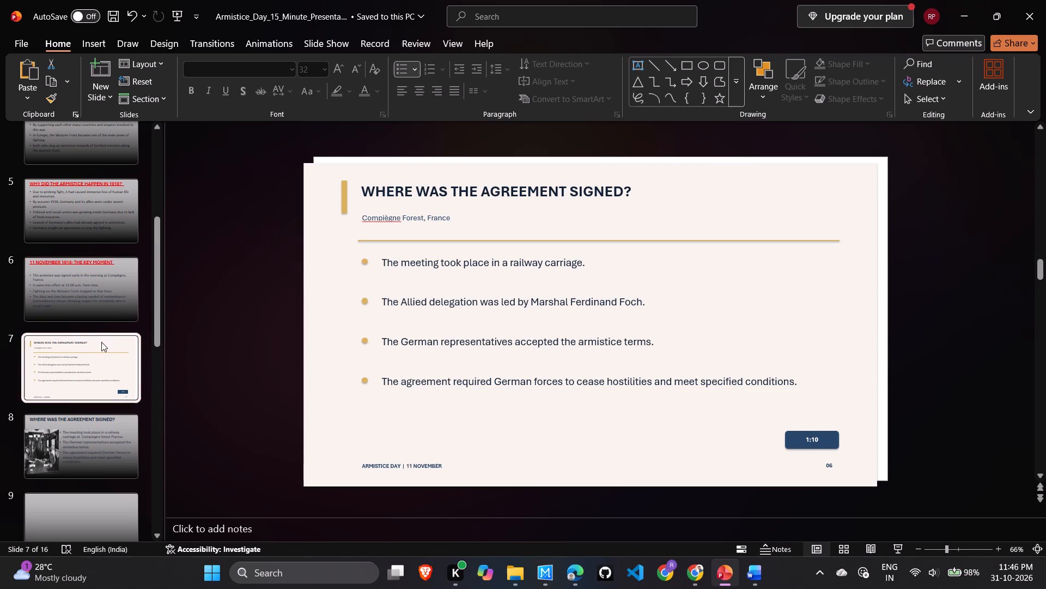
{"action": "left_click", "coordinate": [99, 449]}
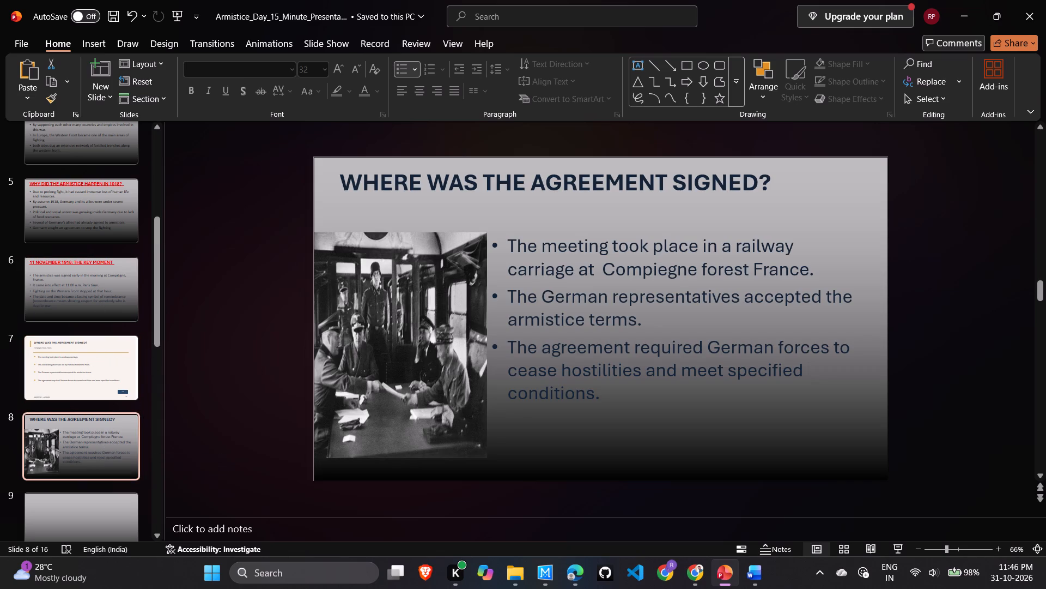
{"action": "left_click", "coordinate": [748, 269]}
{"action": "key", "text": "BackSpace"}
{"action": "key", "text": "BackSpace"}
{"action": "key", "text": "BackSpace"}
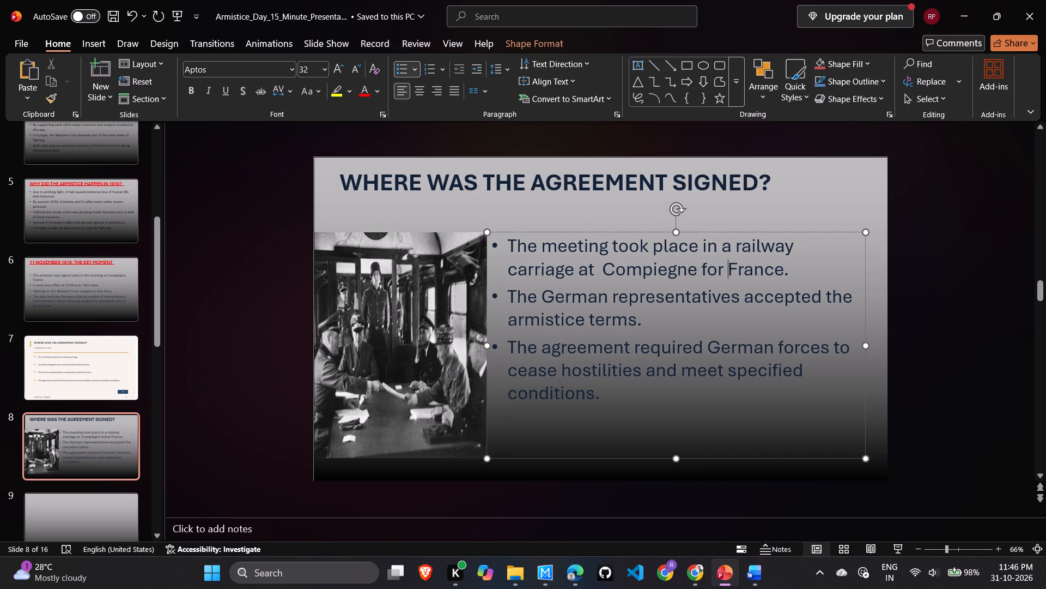
{"action": "key", "text": "BackSpace"}
{"action": "key", "text": "BackSpace"}
{"action": "key", "text": "BackSpace"}
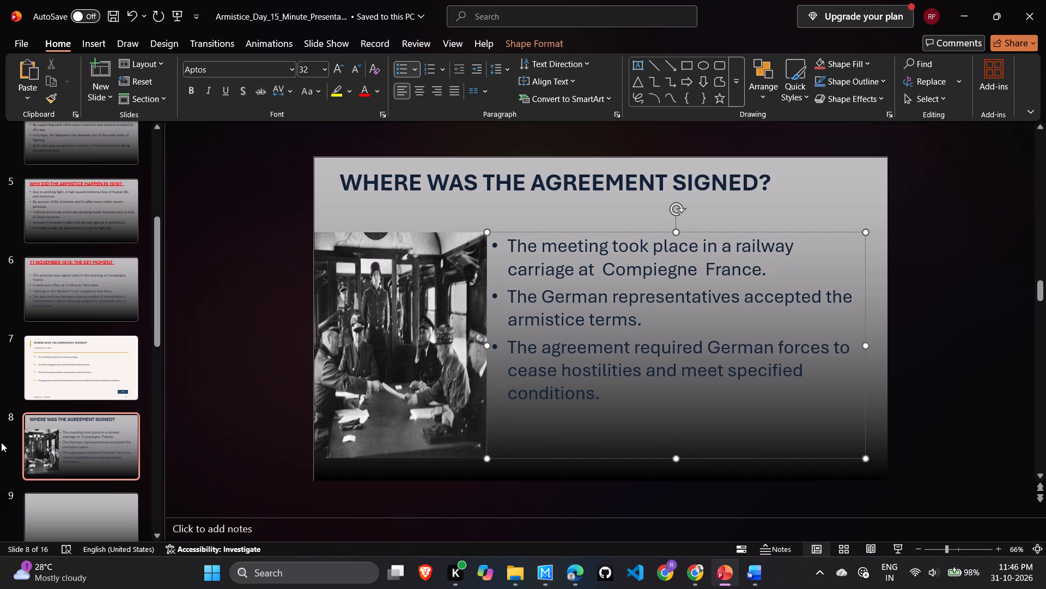
Copy "The Allied delegation was led by Marshal Ferdinand Foch." from slide 7 into slide 8 as the second bullet, leaving no empty bullet.
{"action": "left_click", "coordinate": [104, 349]}
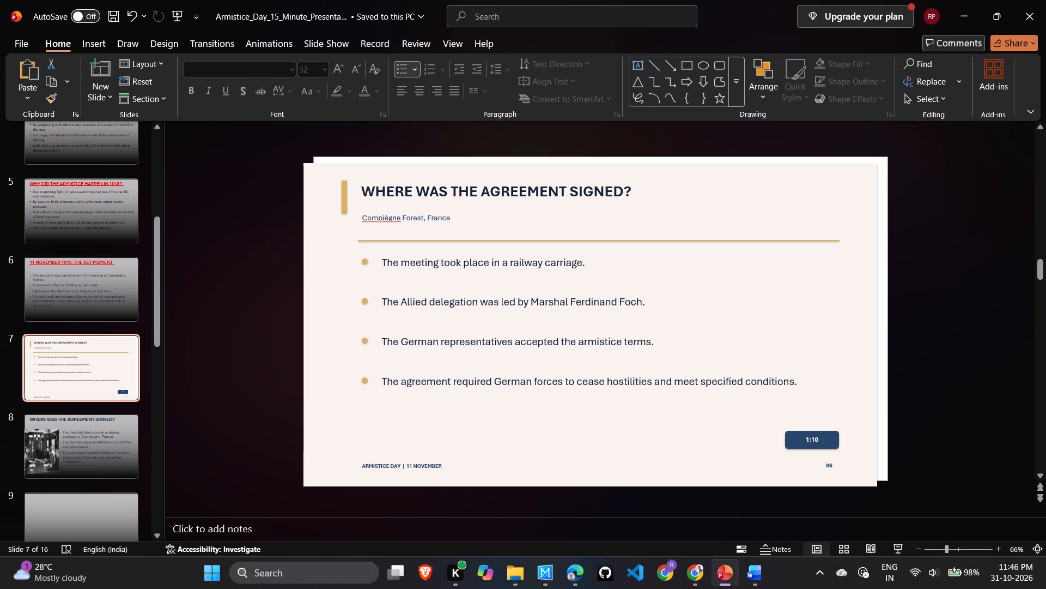
{"action": "left_click", "coordinate": [69, 472]}
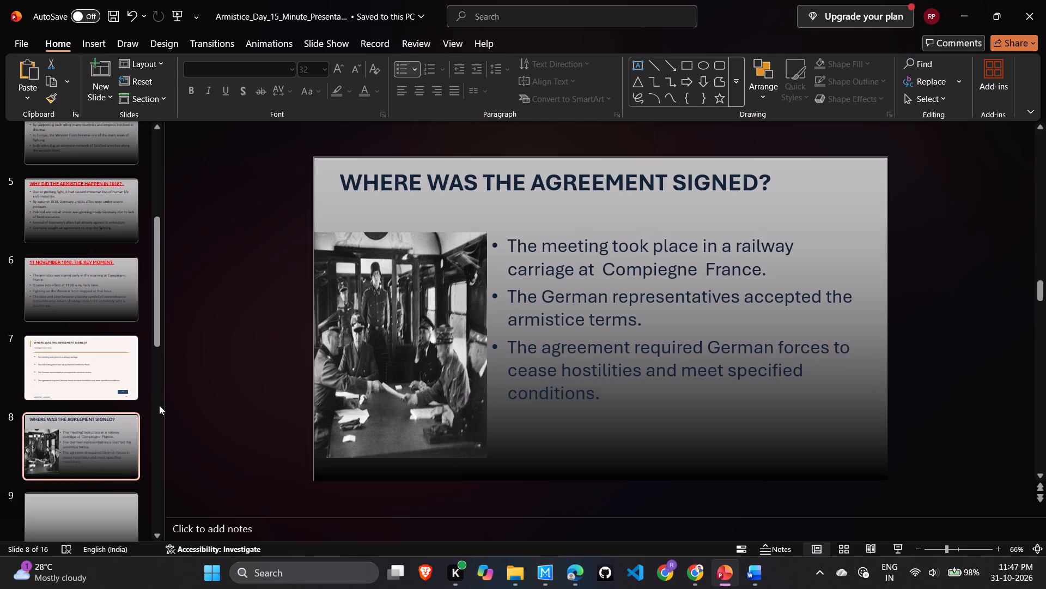
{"action": "left_click", "coordinate": [89, 392]}
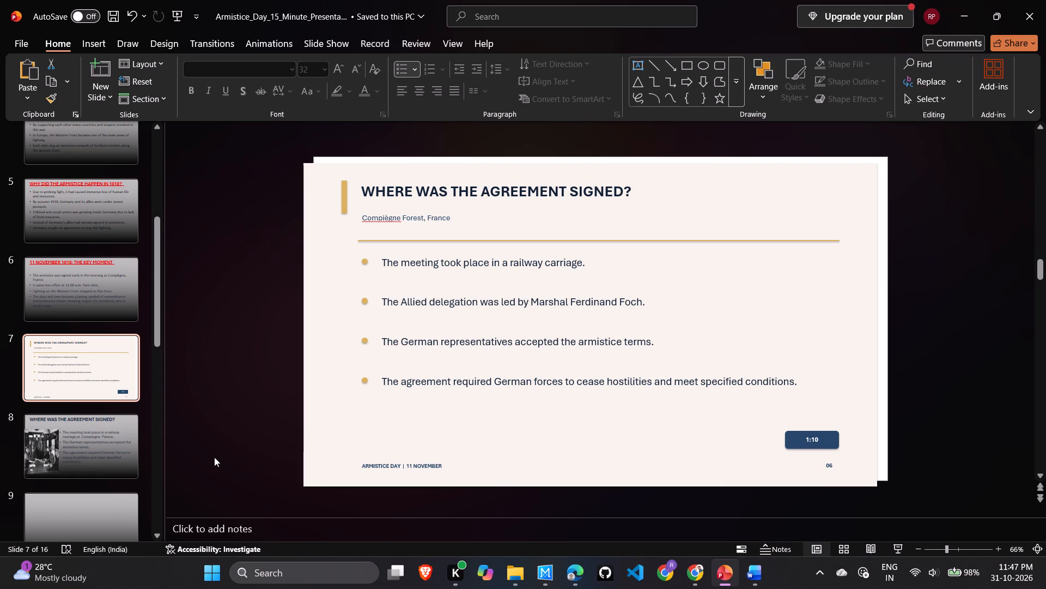
{"action": "scroll", "coordinate": [102, 426], "scroll_direction": "up", "scroll_amount": 1}
{"action": "double_click", "coordinate": [99, 478]}
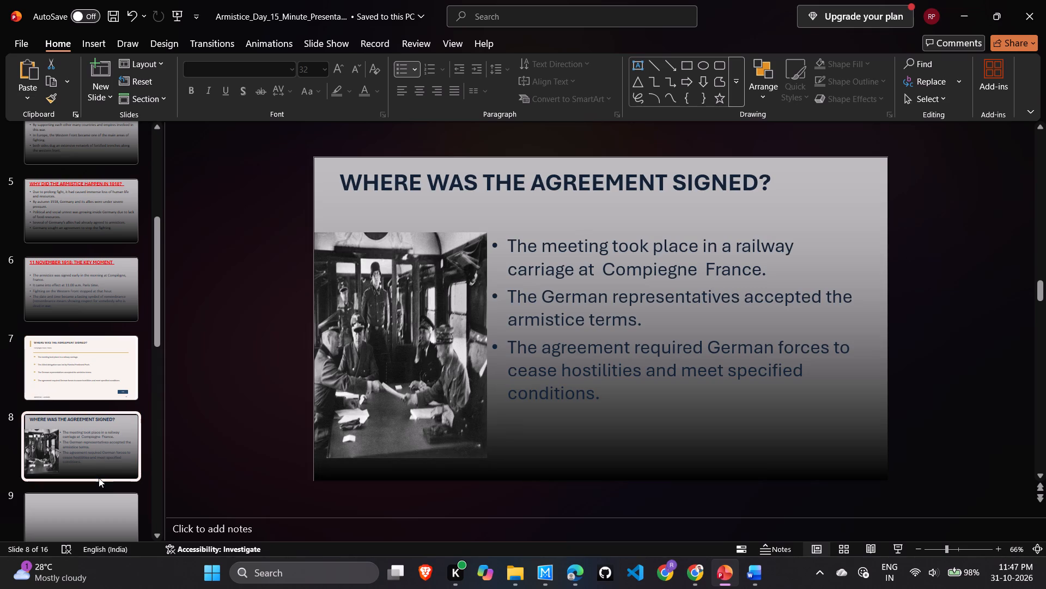
{"action": "left_click", "coordinate": [63, 363]}
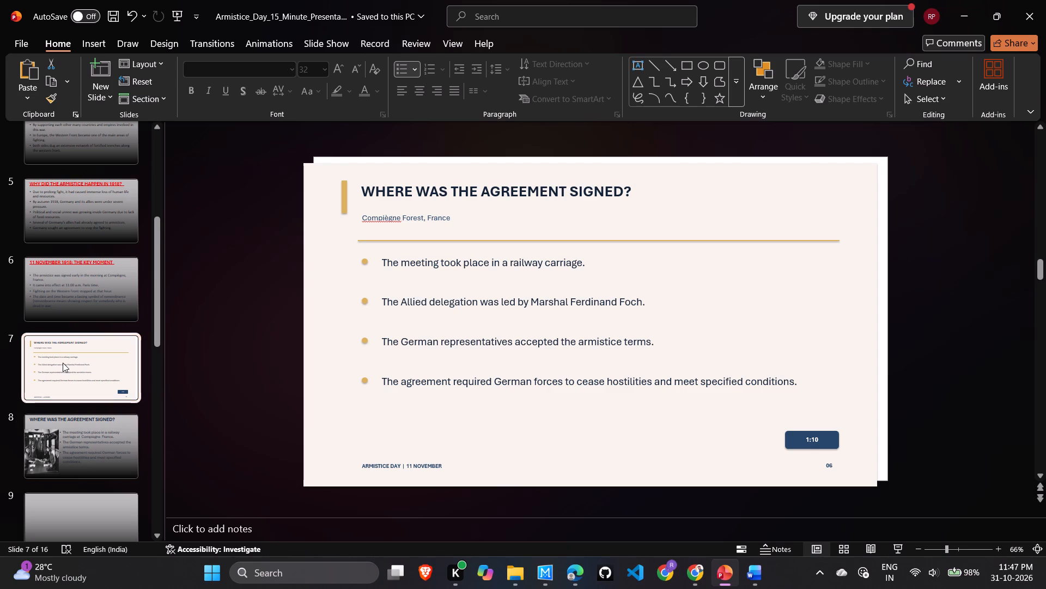
{"action": "left_click", "coordinate": [644, 304]}
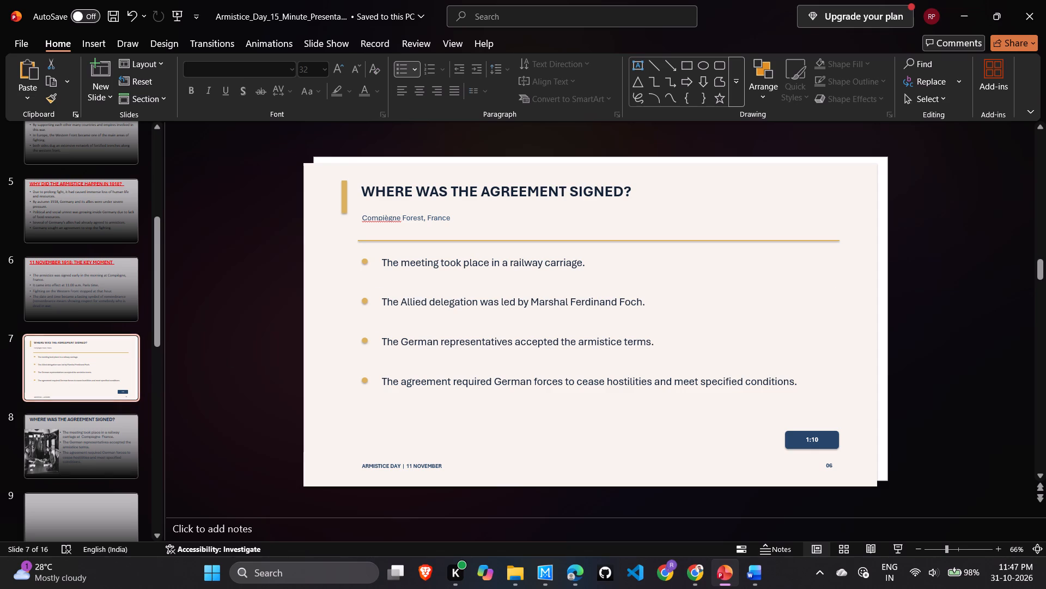
{"action": "left_click_drag", "start_coordinate": [644, 304], "coordinate": [451, 282]}
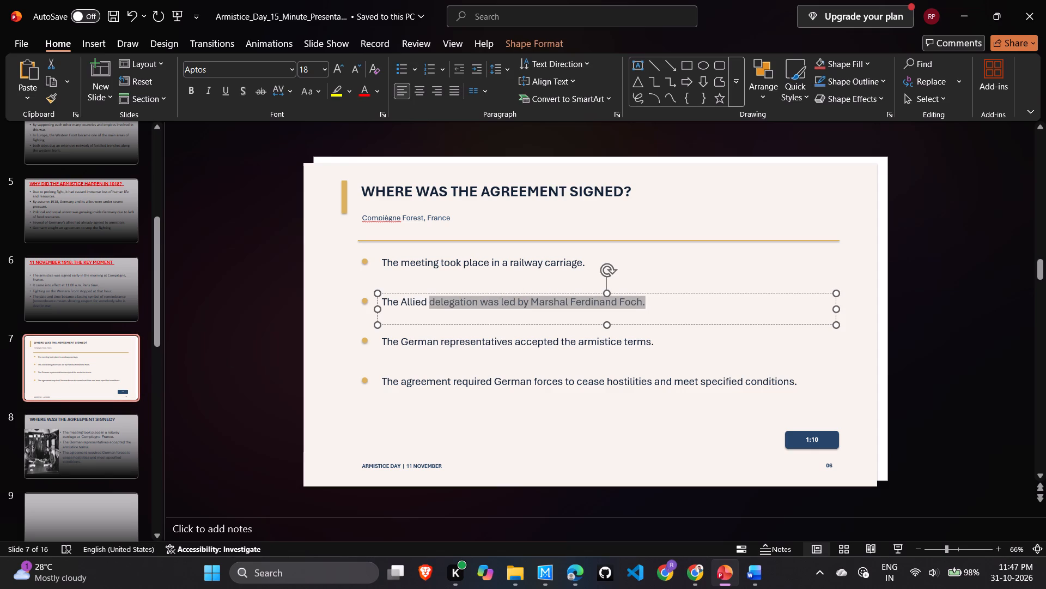
{"action": "left_click_drag", "start_coordinate": [451, 282], "coordinate": [380, 309]}
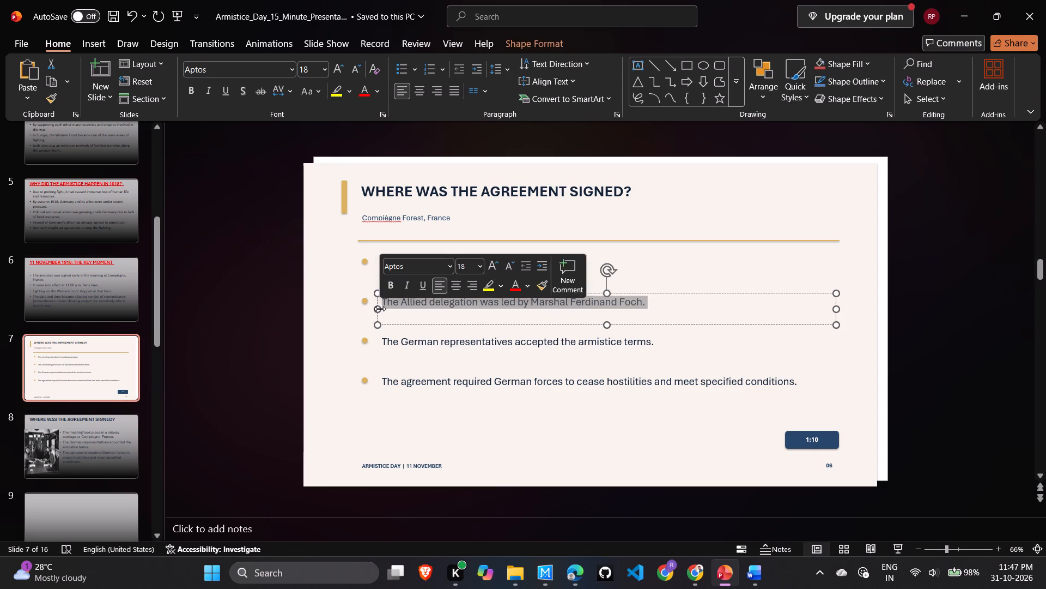
{"action": "key", "text": "ctrl+c"}
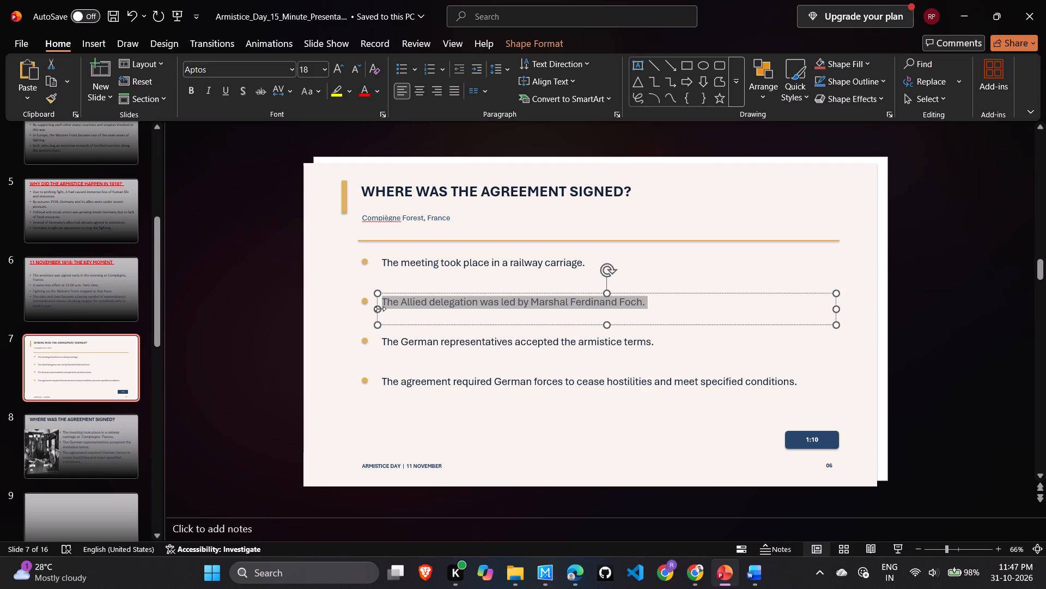
{"action": "left_click", "coordinate": [112, 358]}
{"action": "left_click", "coordinate": [72, 437]}
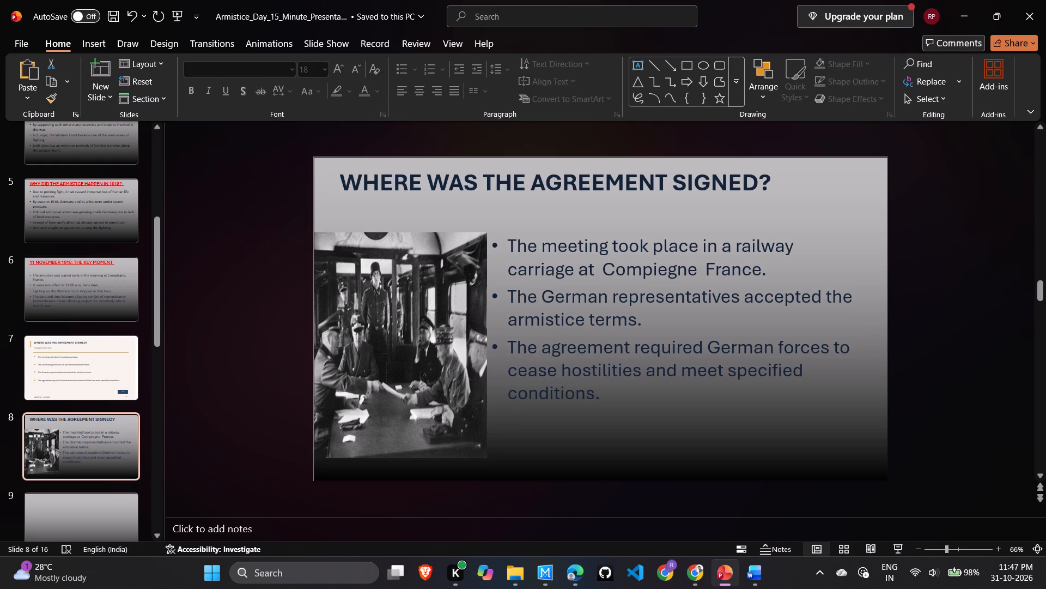
{"action": "left_click", "coordinate": [781, 266]}
{"action": "key", "text": "Return"}
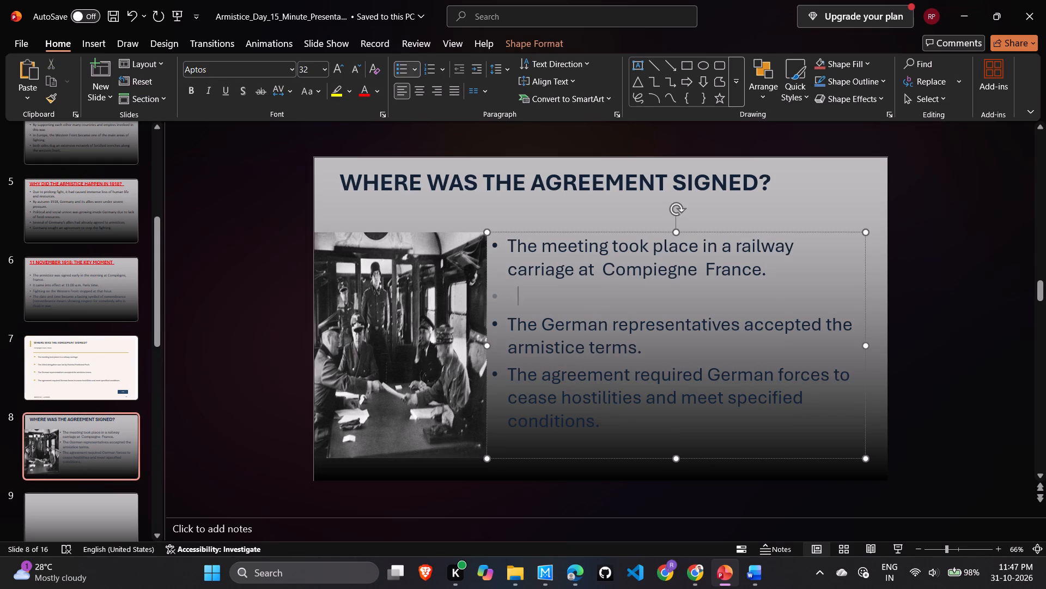
{"action": "key", "text": "ctrl+v"}
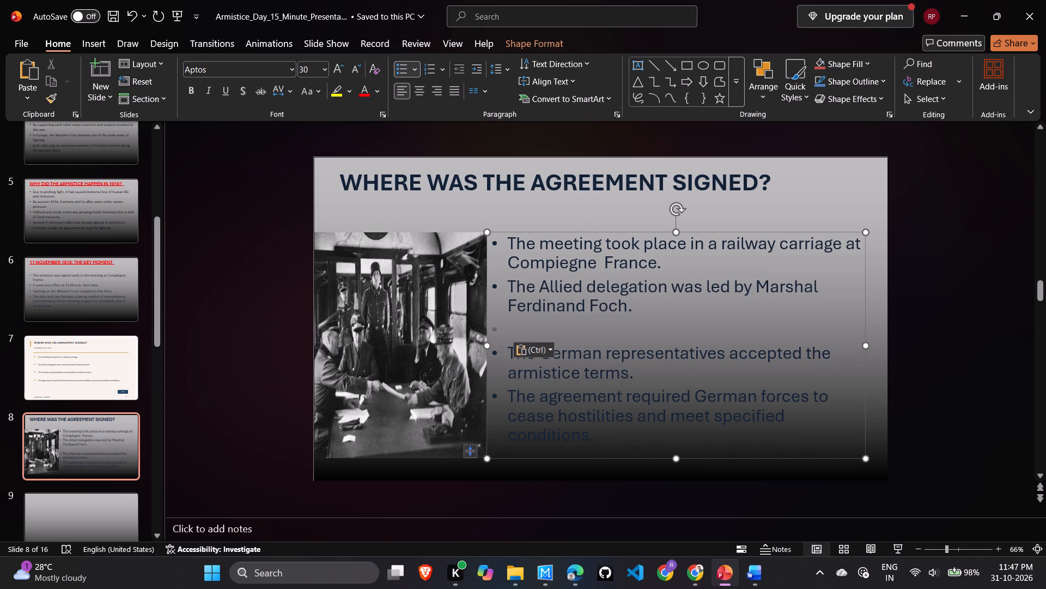
{"action": "key", "text": "BackSpace"}
{"action": "key", "text": "BackSpace"}
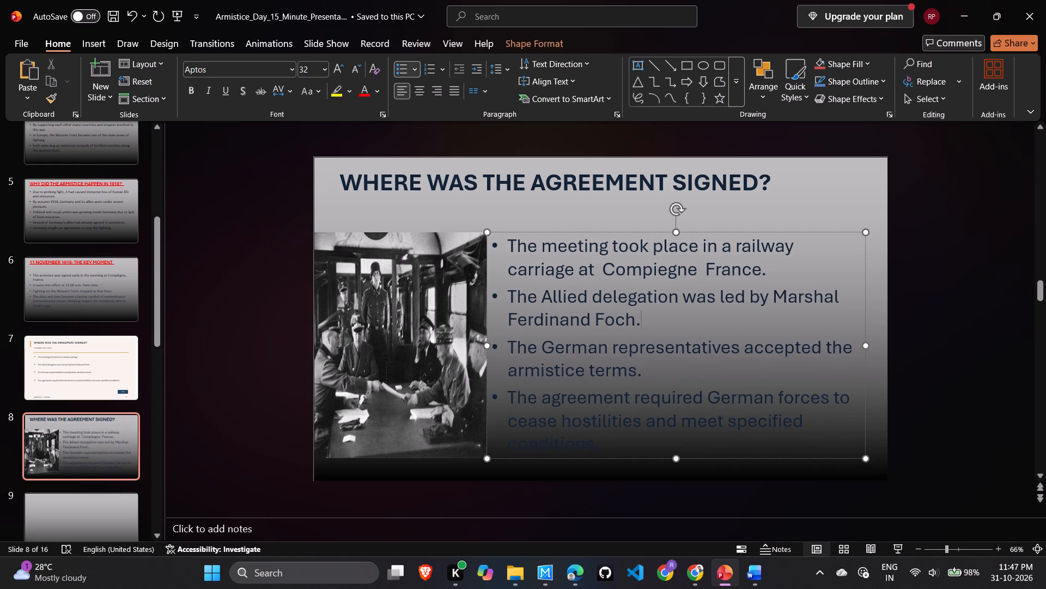
Review the rebuilt gradient slides 4, 5, 6 and 8, checking their titles and body text.
{"action": "scroll", "coordinate": [781, 266], "scroll_direction": "down", "scroll_amount": 1}
{"action": "scroll", "coordinate": [781, 266], "scroll_direction": "up", "scroll_amount": 2}
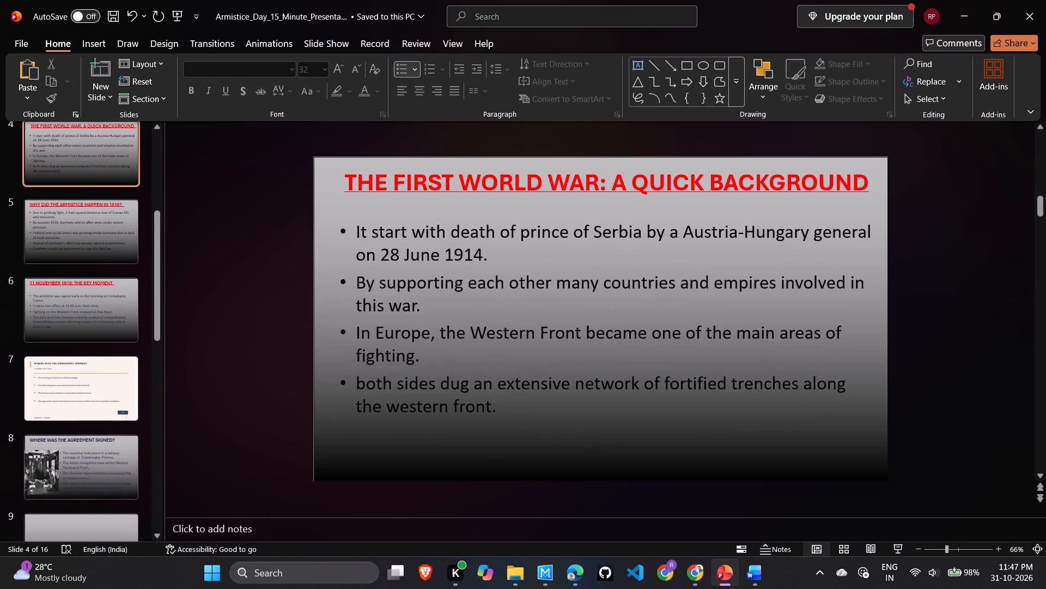
{"action": "left_click", "coordinate": [98, 270]}
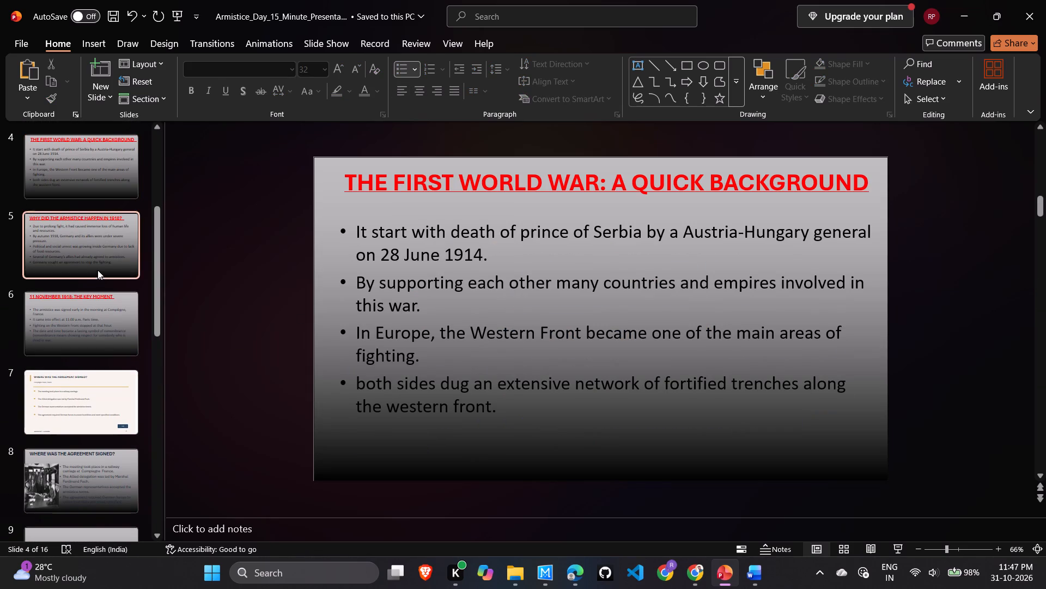
{"action": "left_click", "coordinate": [80, 332]}
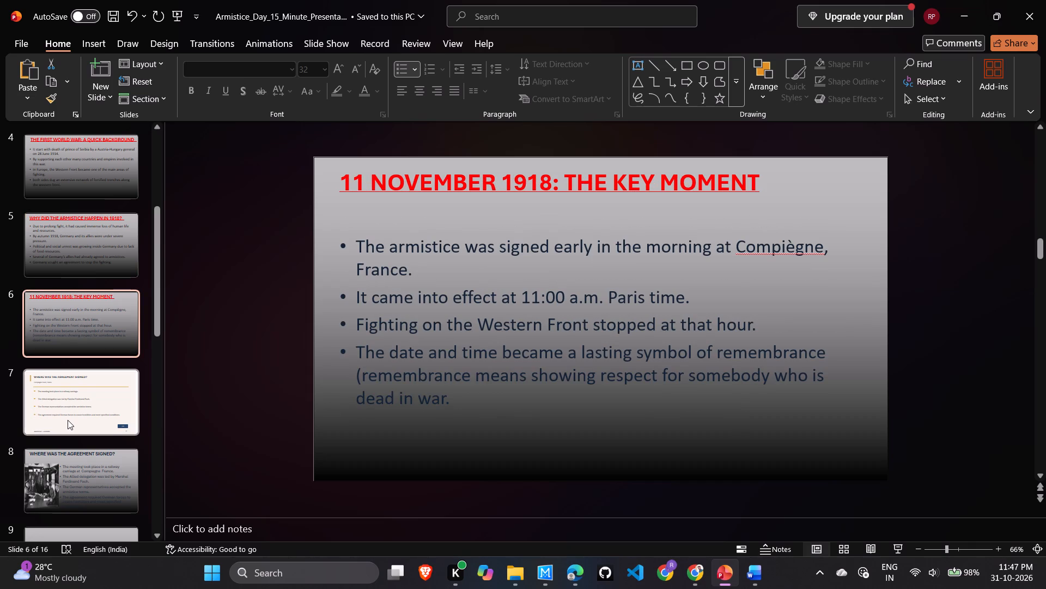
{"action": "left_click", "coordinate": [73, 485]}
{"action": "scroll", "coordinate": [73, 485], "scroll_direction": "down", "scroll_amount": 2}
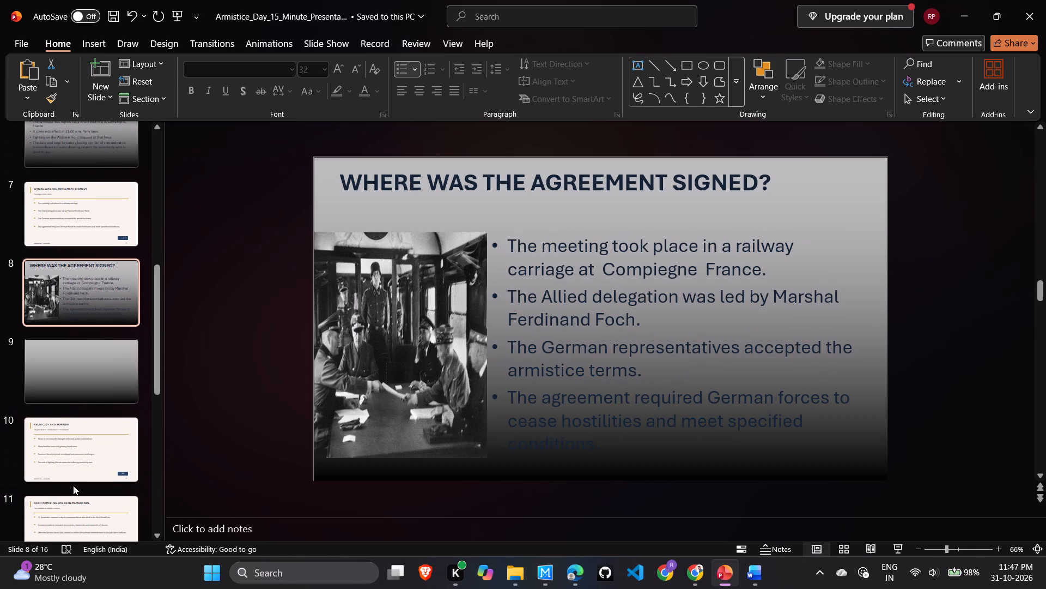
{"action": "scroll", "coordinate": [73, 485], "scroll_direction": "down", "scroll_amount": 1}
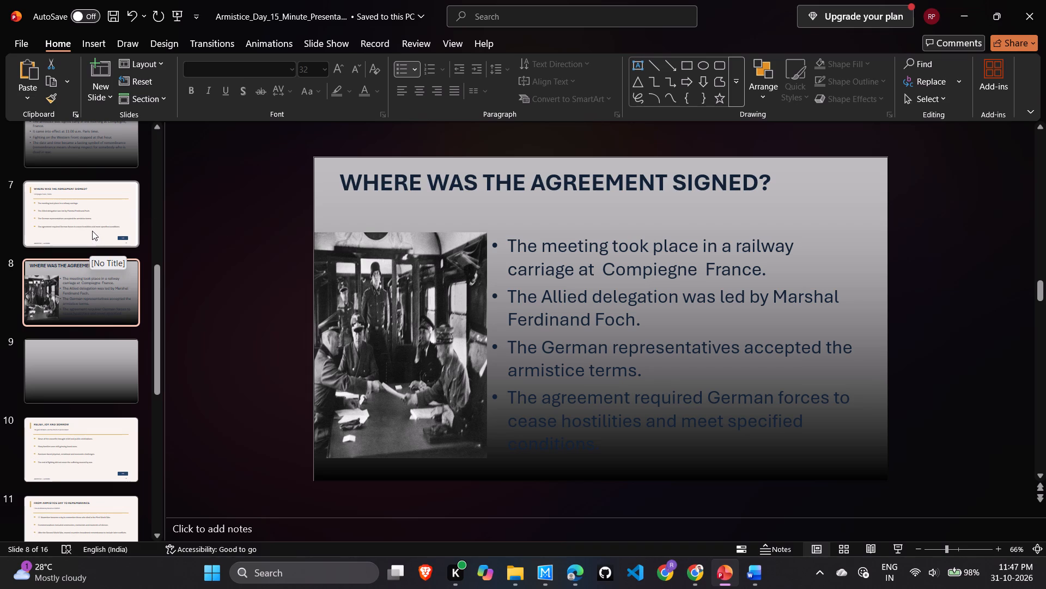
{"action": "scroll", "coordinate": [92, 231], "scroll_direction": "up", "scroll_amount": 1}
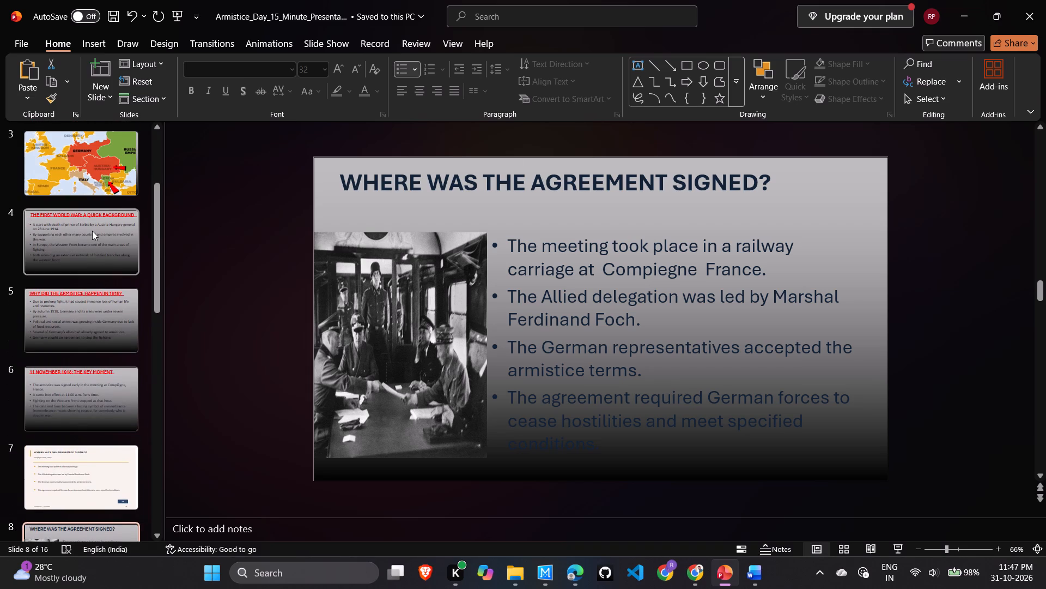
{"action": "left_click", "coordinate": [92, 231]}
{"action": "left_click", "coordinate": [72, 319]}
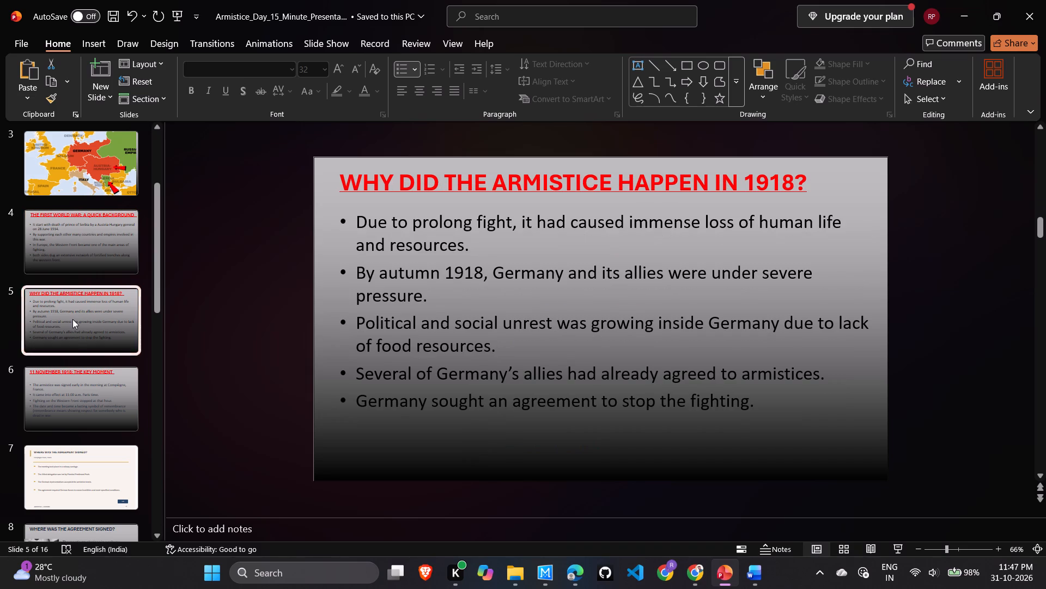
{"action": "left_click", "coordinate": [81, 373]}
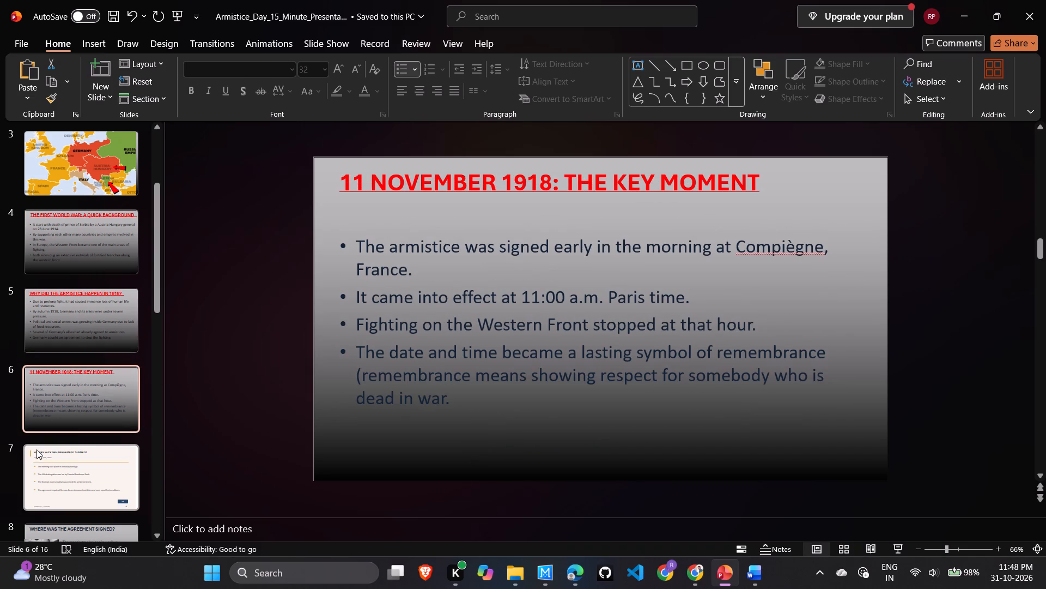
Delete slide 7, the original cream version of "WHERE WAS THE AGREEMENT SIGNED?".
{"action": "left_click", "coordinate": [56, 468]}
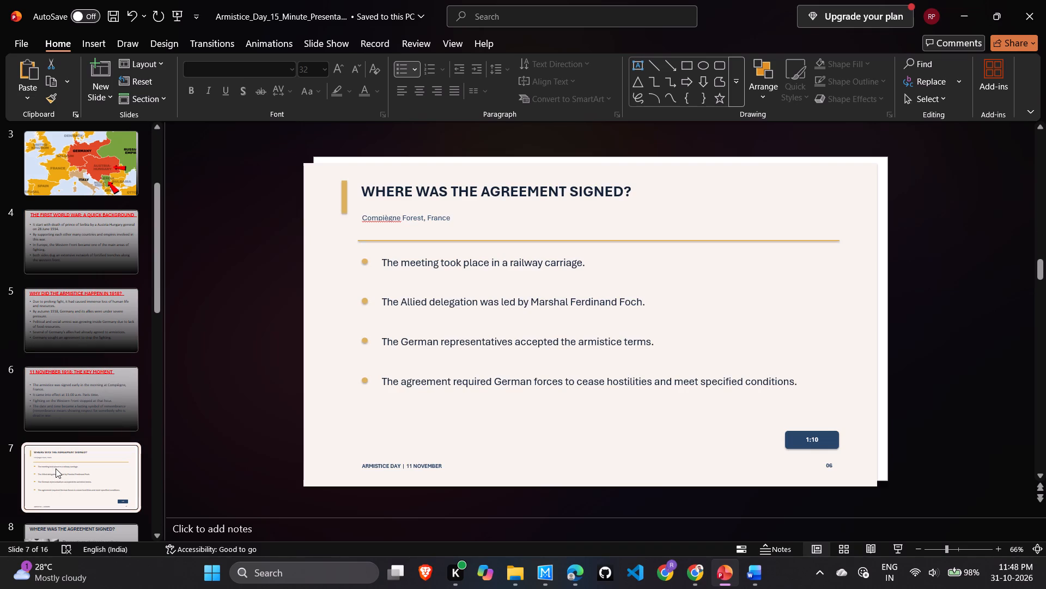
{"action": "scroll", "coordinate": [56, 468], "scroll_direction": "down", "scroll_amount": 1}
{"action": "right_click", "coordinate": [56, 468]}
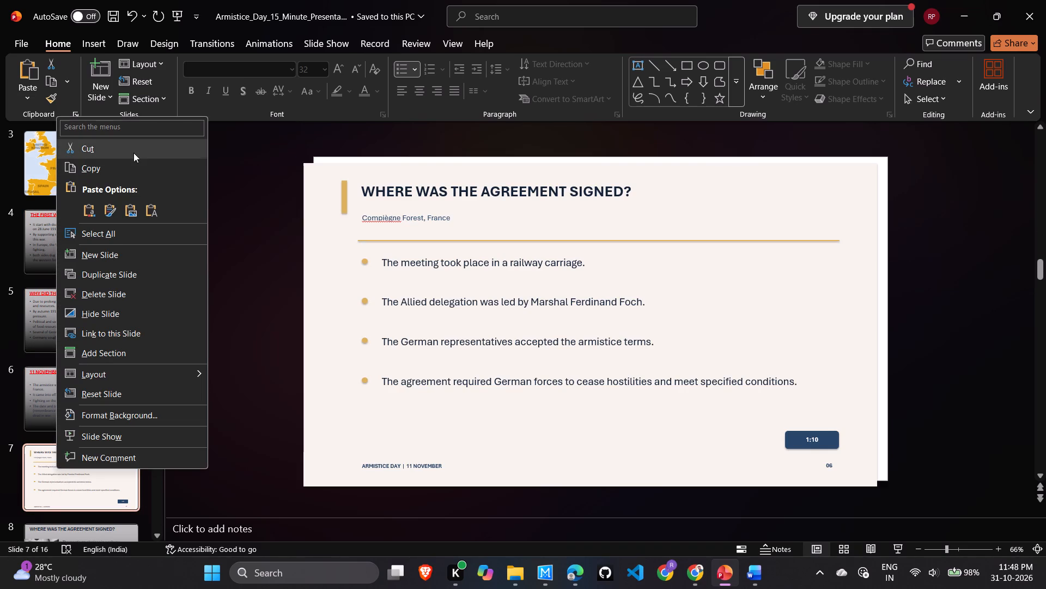
{"action": "left_click", "coordinate": [130, 289]}
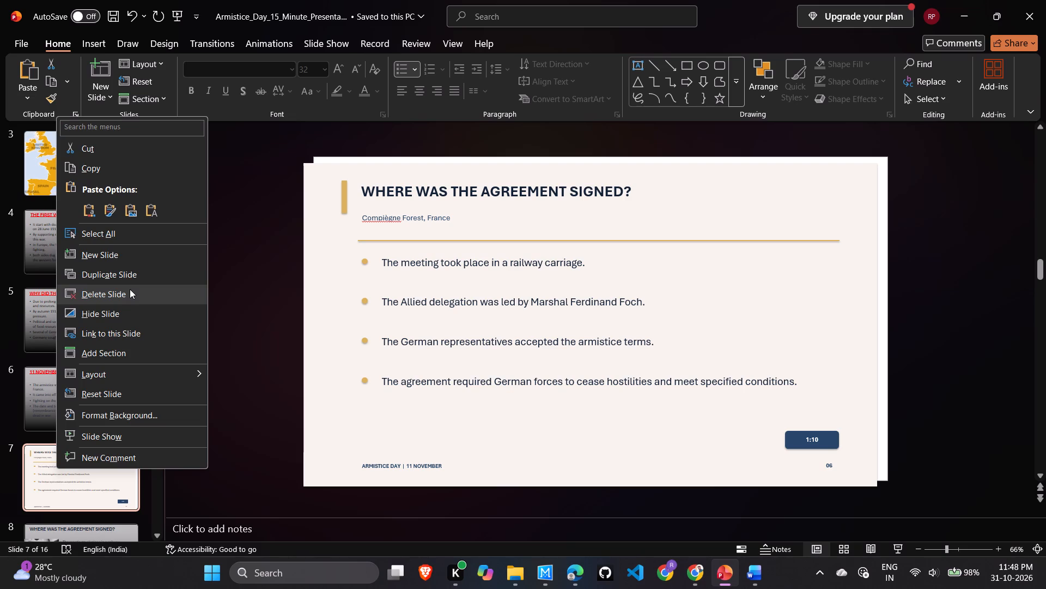
Look through the remaining cream slides, from "RELIEF, JOY AND SORROW" to the end of the deck.
{"action": "scroll", "coordinate": [64, 421], "scroll_direction": "down", "scroll_amount": 1}
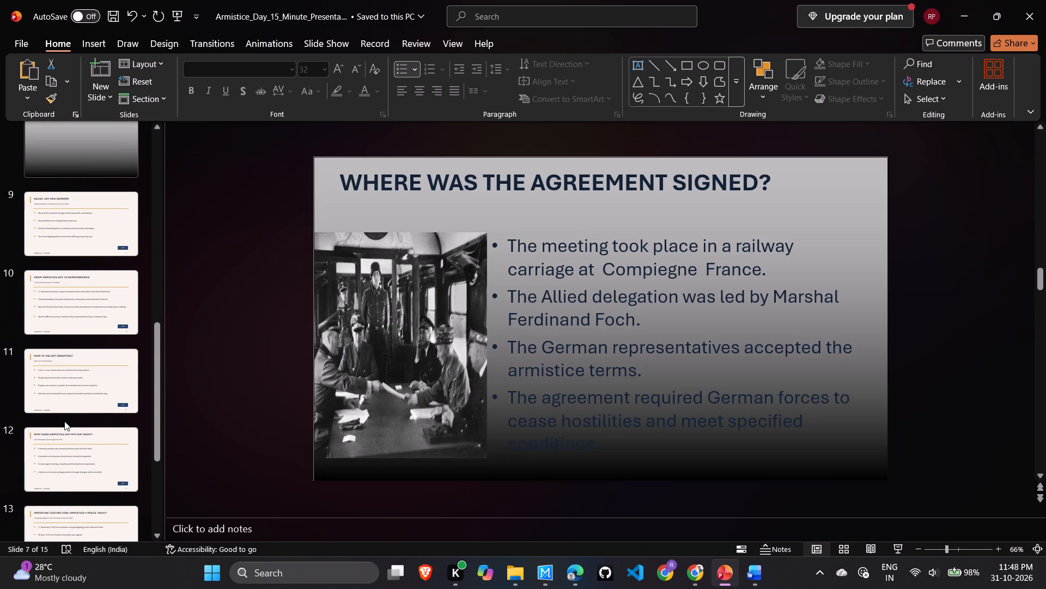
{"action": "scroll", "coordinate": [64, 421], "scroll_direction": "down", "scroll_amount": 1}
{"action": "left_click", "coordinate": [54, 229]}
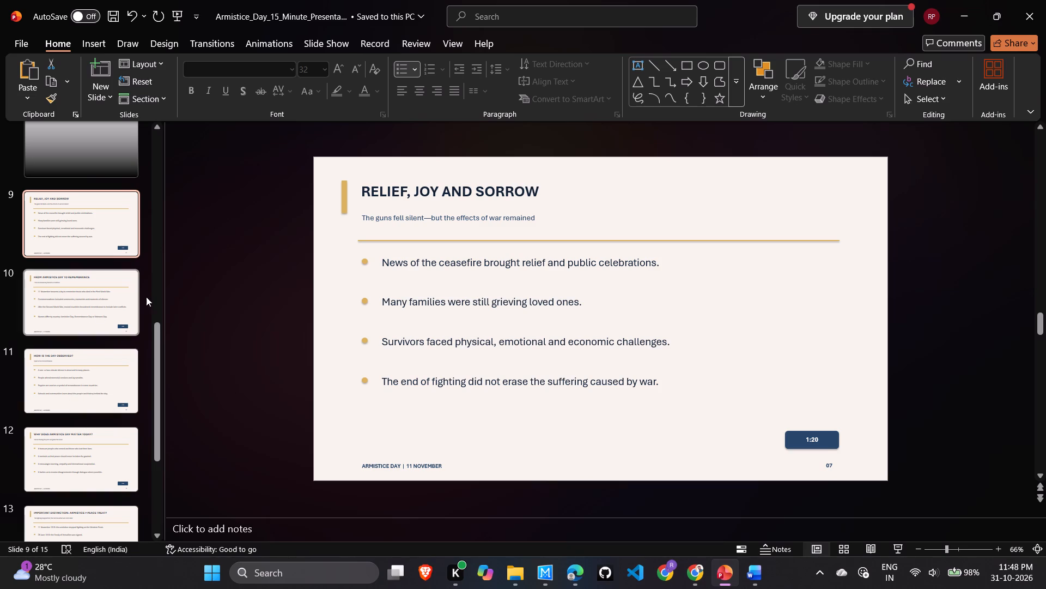
{"action": "scroll", "coordinate": [118, 398], "scroll_direction": "down", "scroll_amount": 2}
{"action": "scroll", "coordinate": [118, 398], "scroll_direction": "right", "scroll_amount": 1}
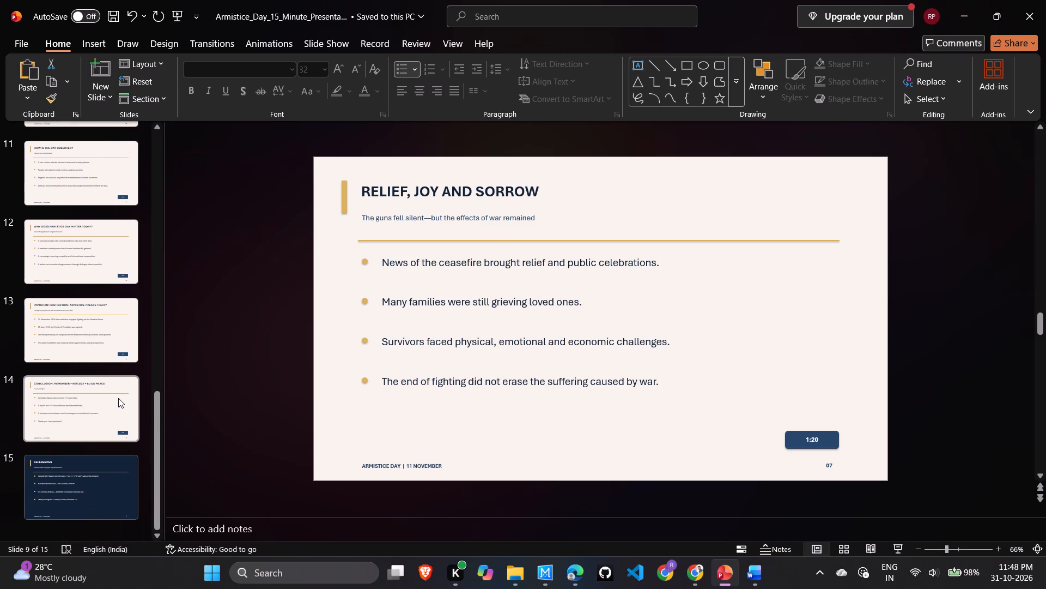
{"action": "scroll", "coordinate": [118, 398], "scroll_direction": "right", "scroll_amount": 1}
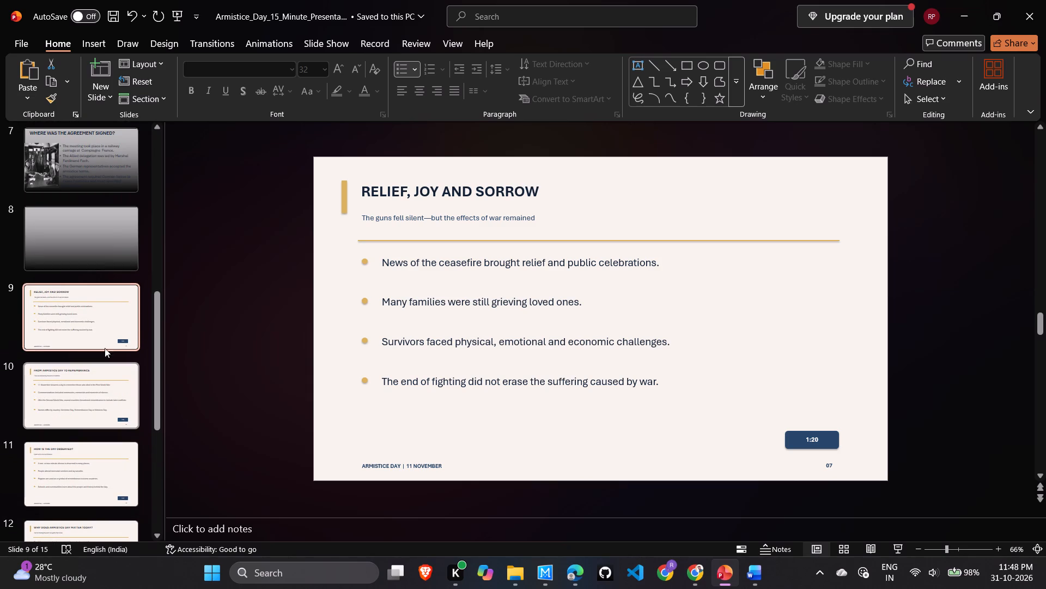
{"action": "scroll", "coordinate": [93, 318], "scroll_direction": "up", "scroll_amount": 2}
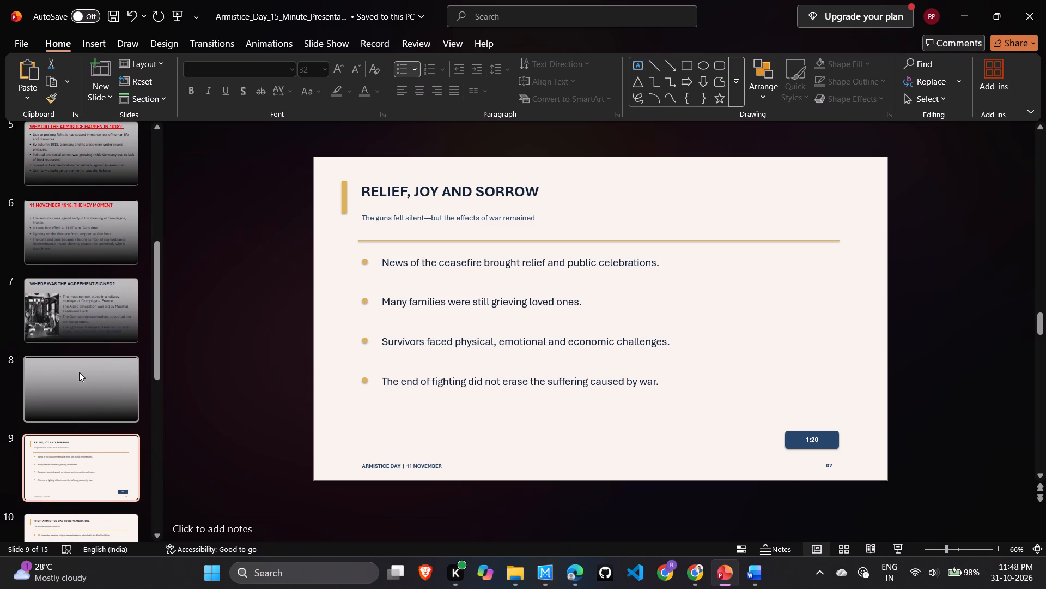
Duplicate the blank gradient slide 8.
{"action": "right_click", "coordinate": [79, 372]}
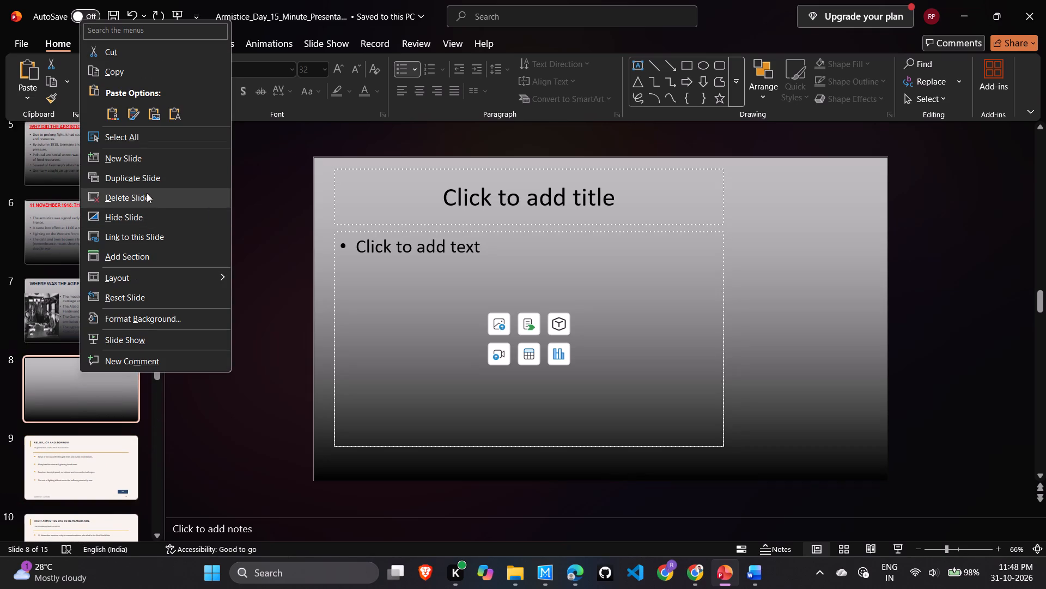
{"action": "left_click", "coordinate": [153, 182]}
Move the cream "RELIEF, JOY AND SORROW" slide ahead of both blank gradient slides, into position 8.
{"action": "scroll", "coordinate": [85, 386], "scroll_direction": "down", "scroll_amount": 1}
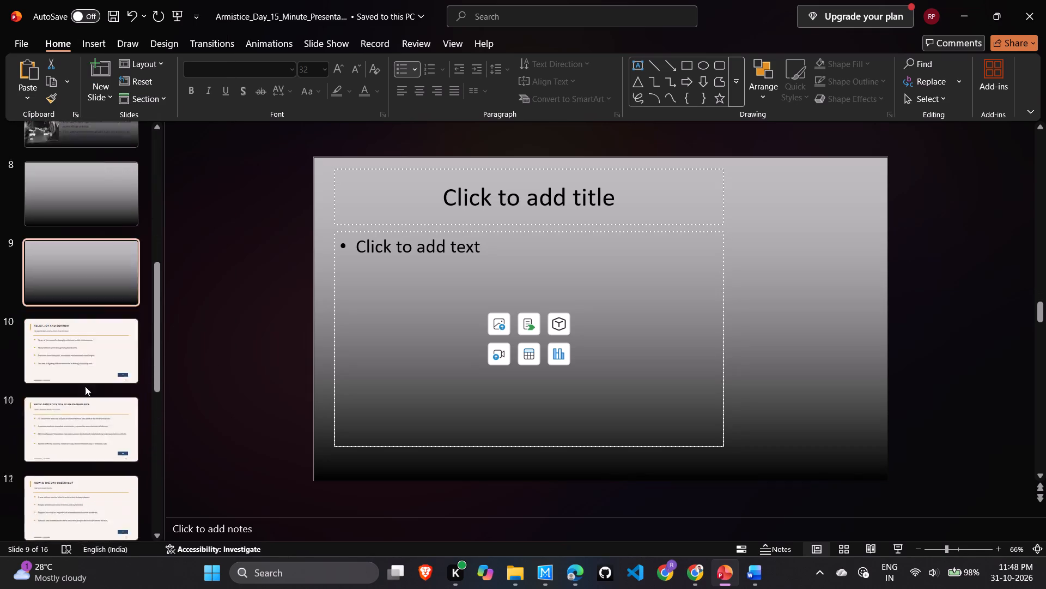
{"action": "scroll", "coordinate": [85, 386], "scroll_direction": "down", "scroll_amount": 1}
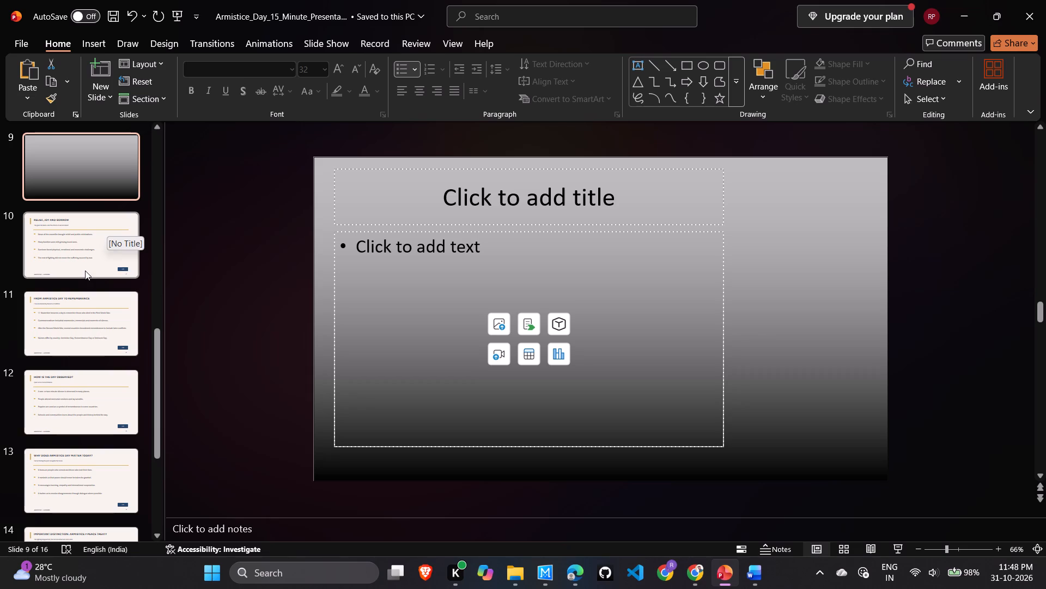
{"action": "left_click", "coordinate": [85, 271]}
{"action": "left_click_drag", "start_coordinate": [85, 271], "coordinate": [85, 267]}
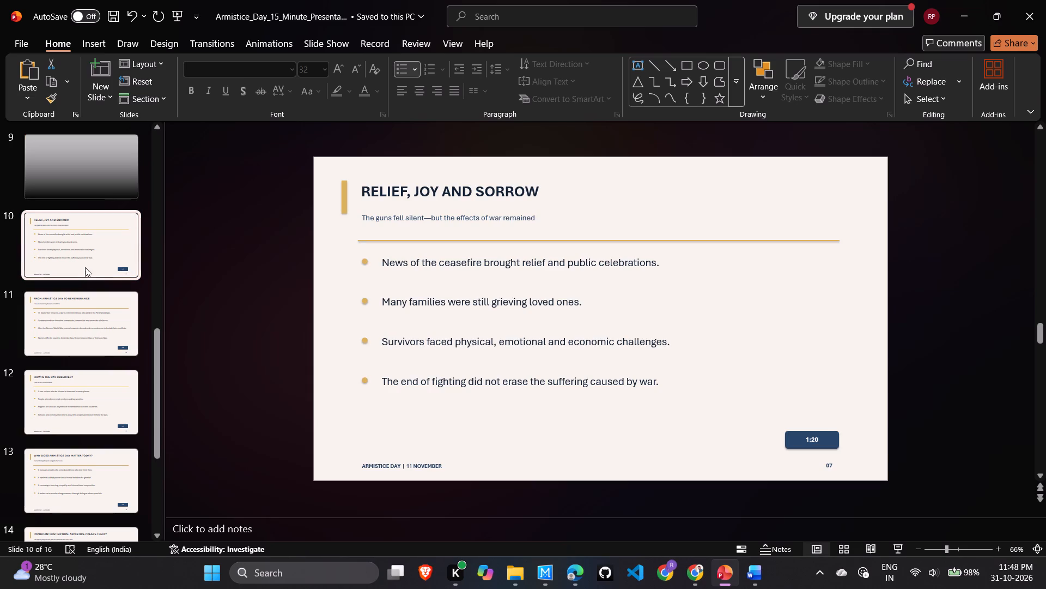
{"action": "left_click_drag", "start_coordinate": [85, 267], "coordinate": [88, 179]}
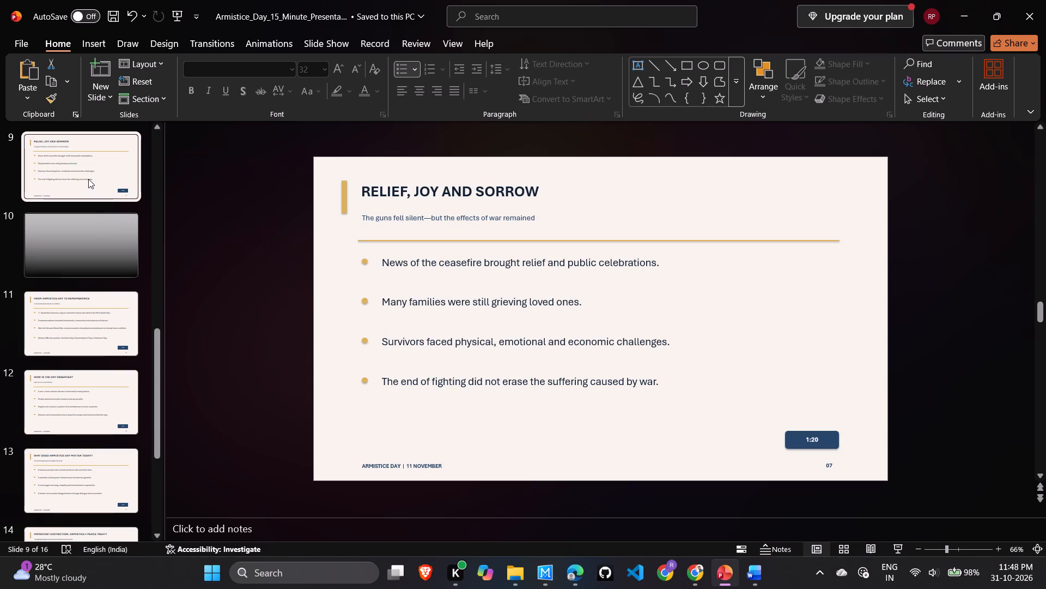
{"action": "scroll", "coordinate": [86, 232], "scroll_direction": "up", "scroll_amount": 1}
{"action": "left_click", "coordinate": [86, 232]}
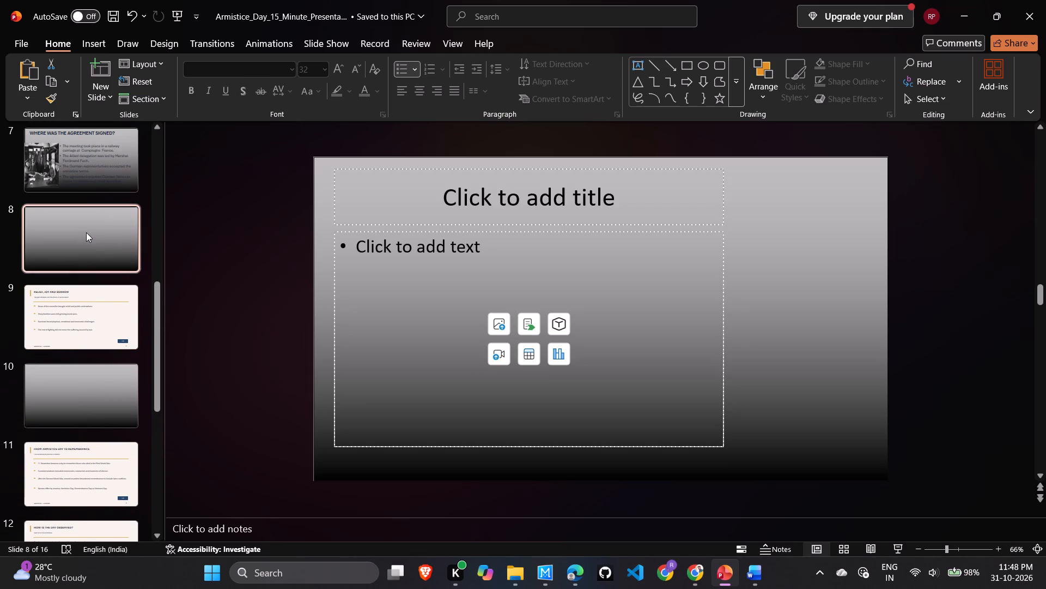
{"action": "left_click_drag", "start_coordinate": [77, 309], "coordinate": [77, 294]}
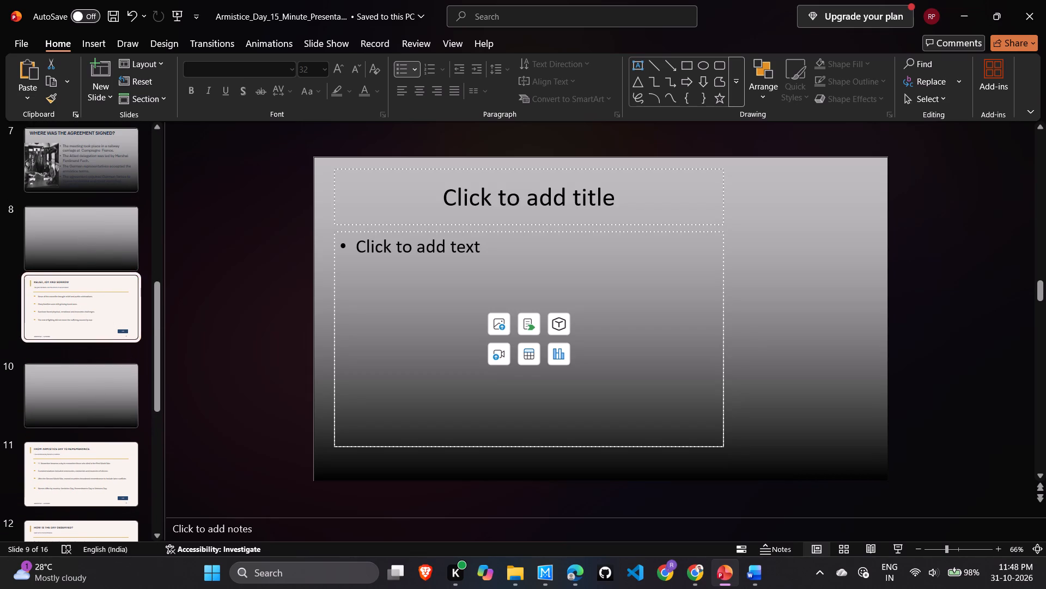
{"action": "left_click_drag", "start_coordinate": [77, 294], "coordinate": [76, 217]}
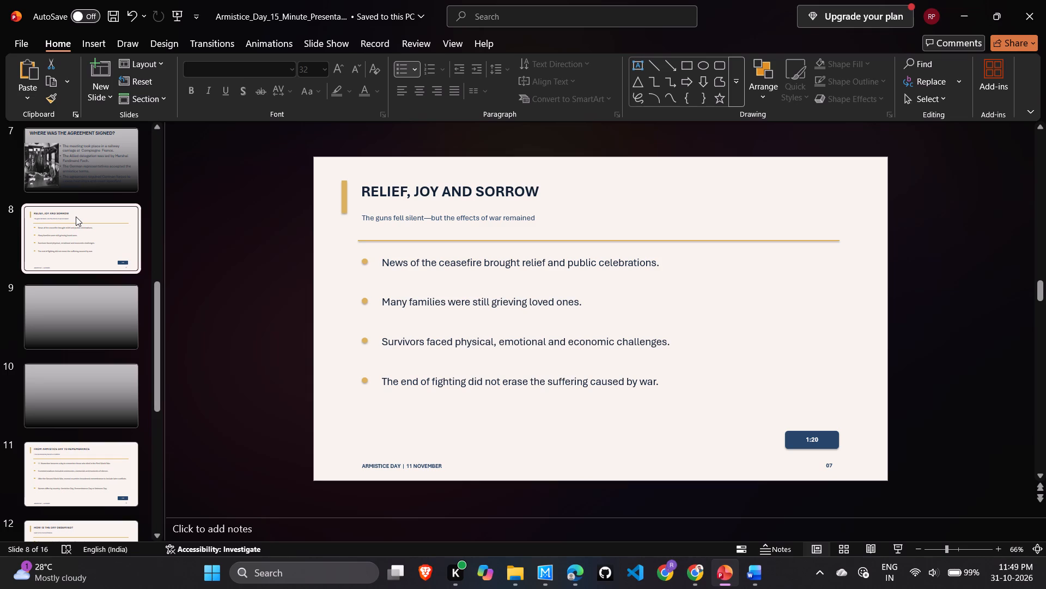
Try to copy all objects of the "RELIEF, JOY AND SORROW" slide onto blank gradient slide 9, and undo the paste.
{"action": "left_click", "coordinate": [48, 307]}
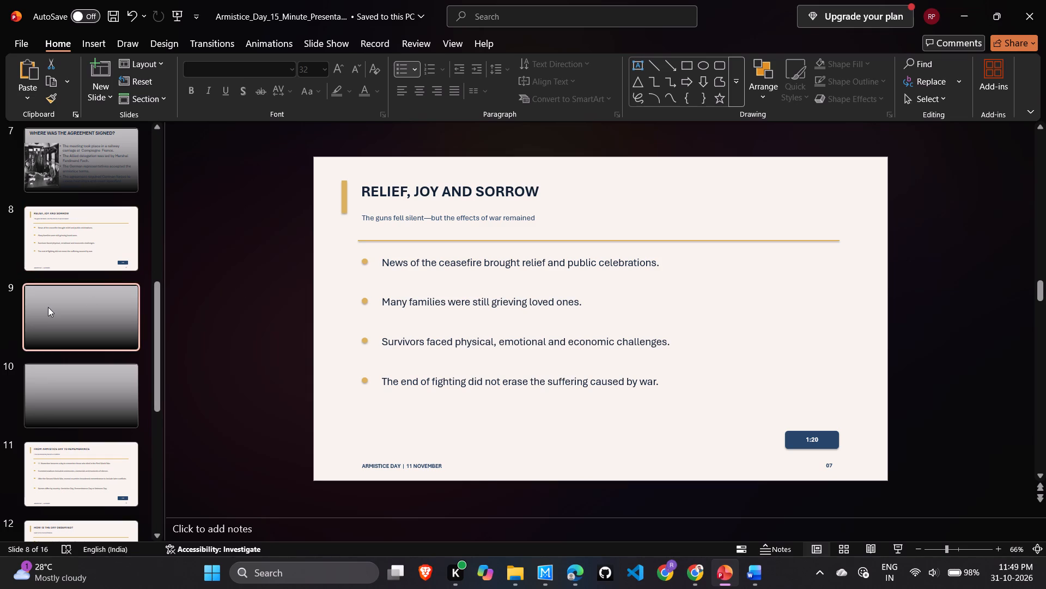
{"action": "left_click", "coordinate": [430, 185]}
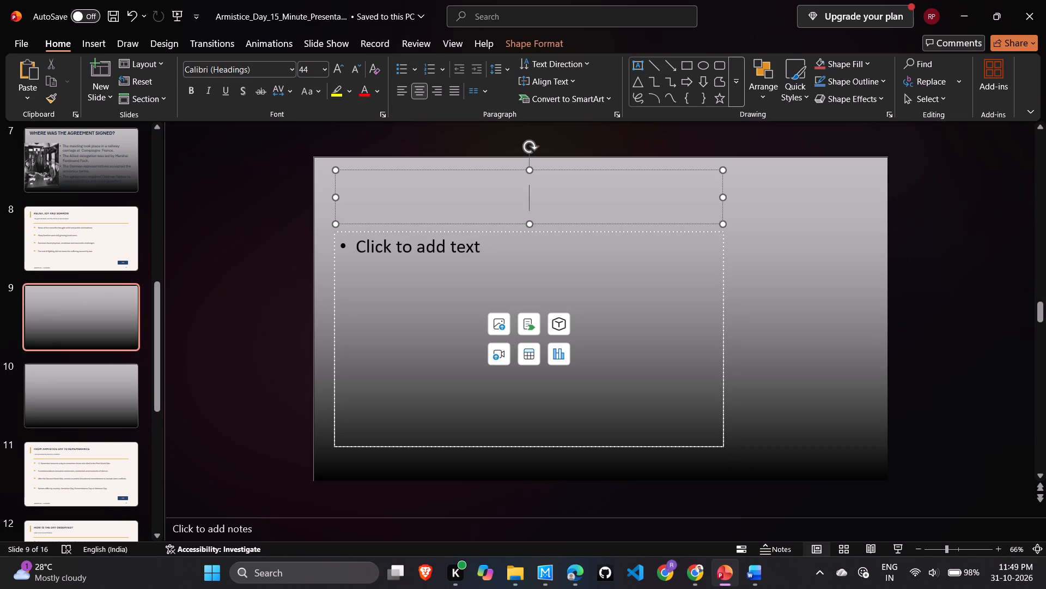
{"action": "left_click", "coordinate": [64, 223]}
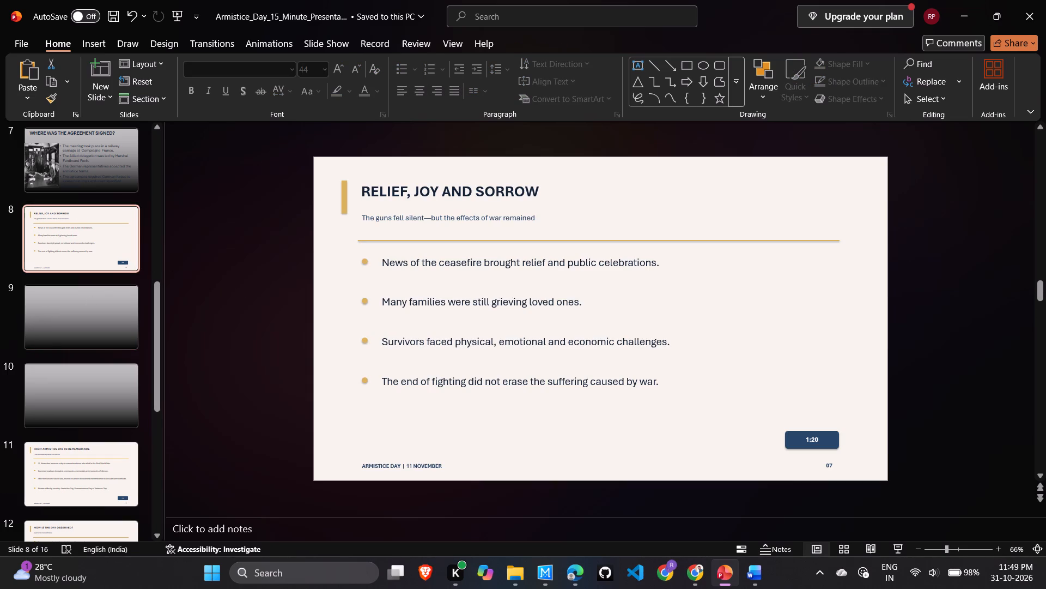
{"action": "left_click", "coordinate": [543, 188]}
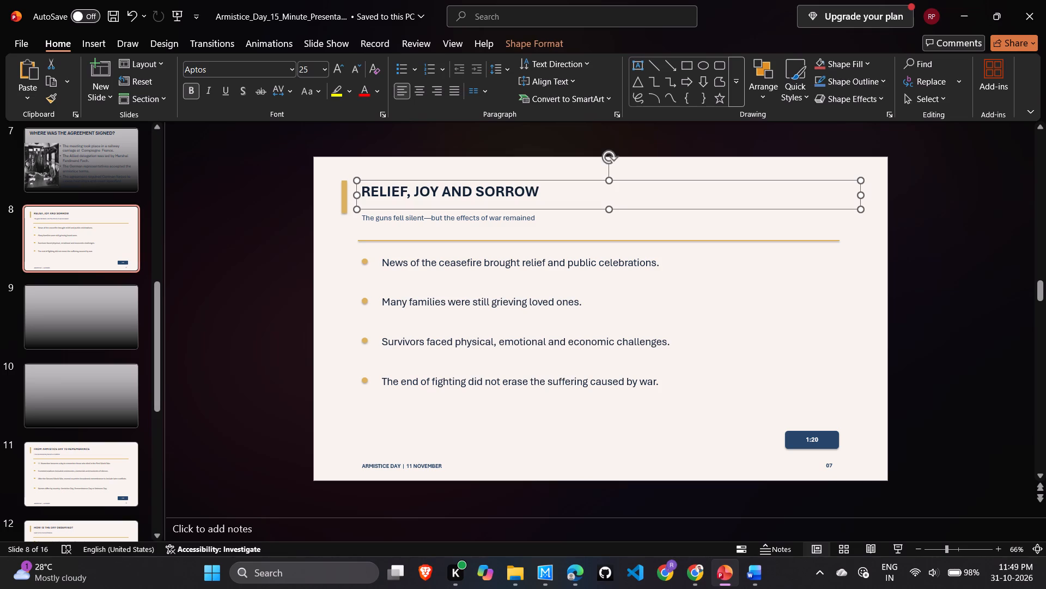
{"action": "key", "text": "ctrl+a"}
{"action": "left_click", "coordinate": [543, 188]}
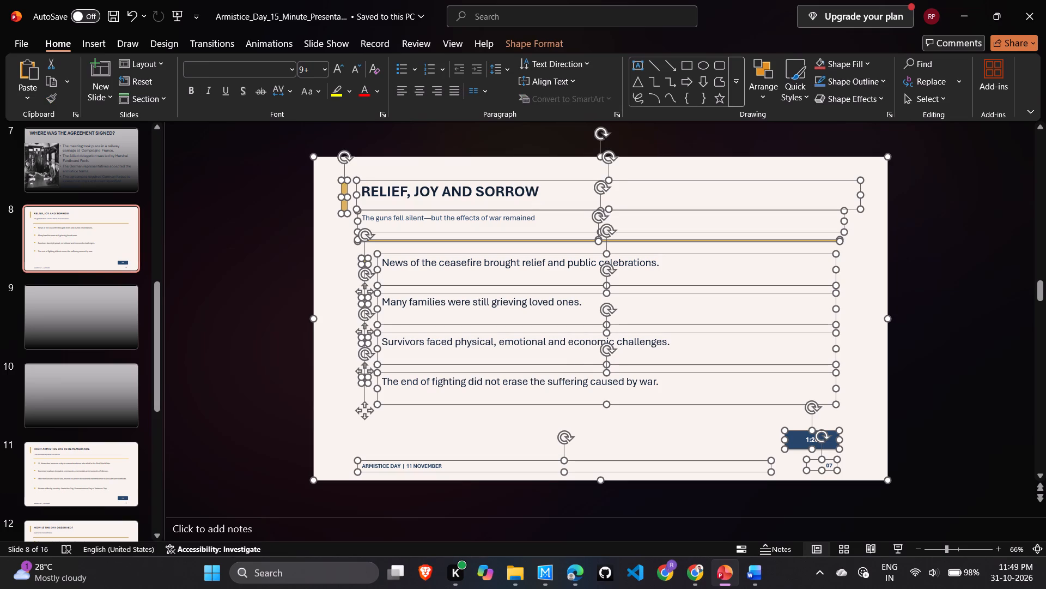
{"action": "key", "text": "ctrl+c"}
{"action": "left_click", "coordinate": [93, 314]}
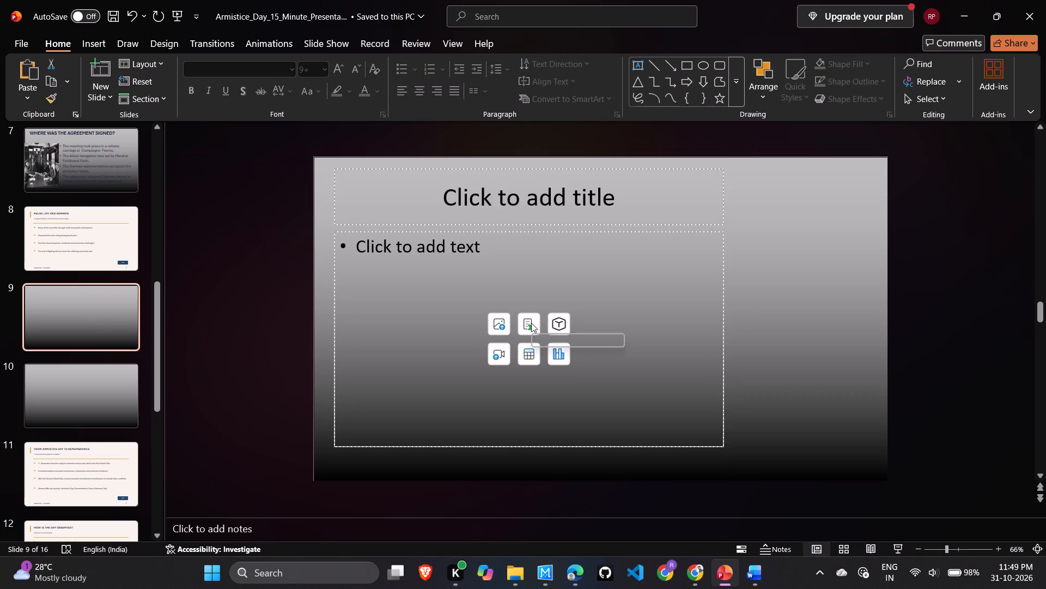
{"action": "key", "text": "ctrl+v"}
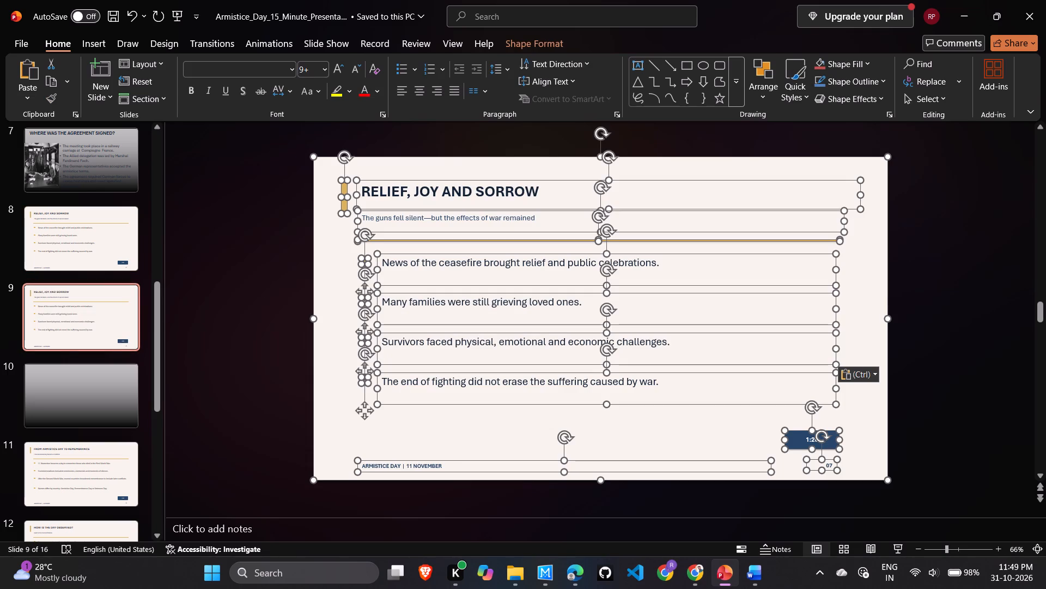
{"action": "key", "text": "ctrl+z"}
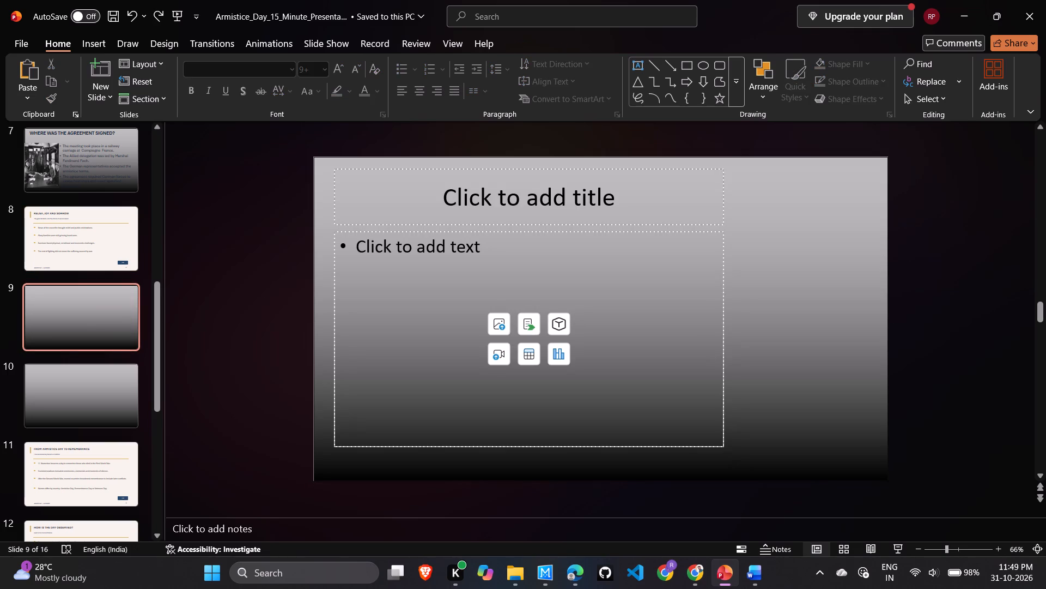
Copy only the title text "RELIEF, JOY AND SORROW" from slide 8 into the title placeholder of slide 9.
{"action": "left_click", "coordinate": [90, 243]}
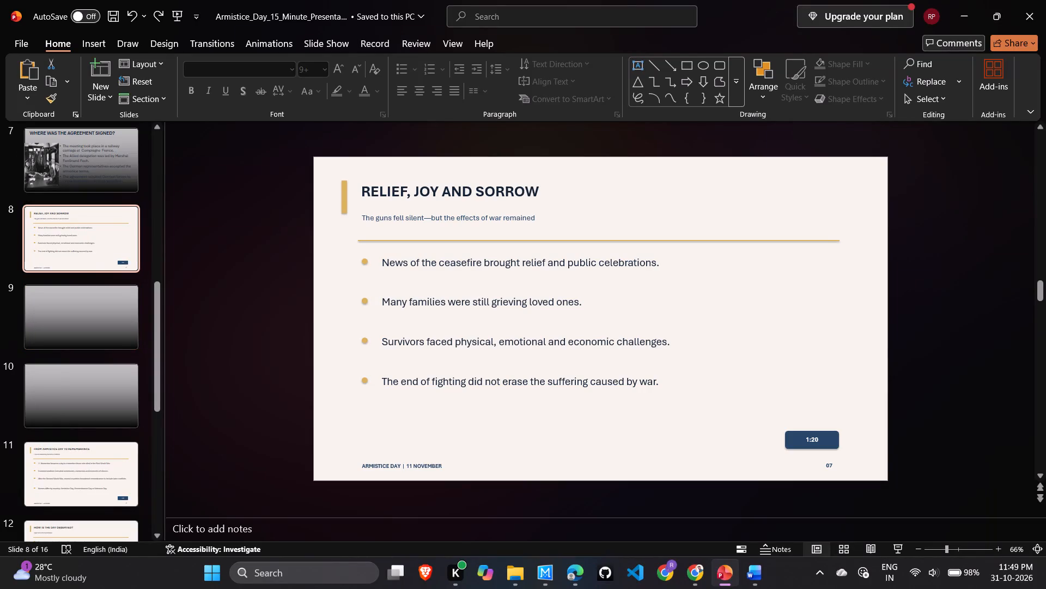
{"action": "left_click", "coordinate": [506, 187]}
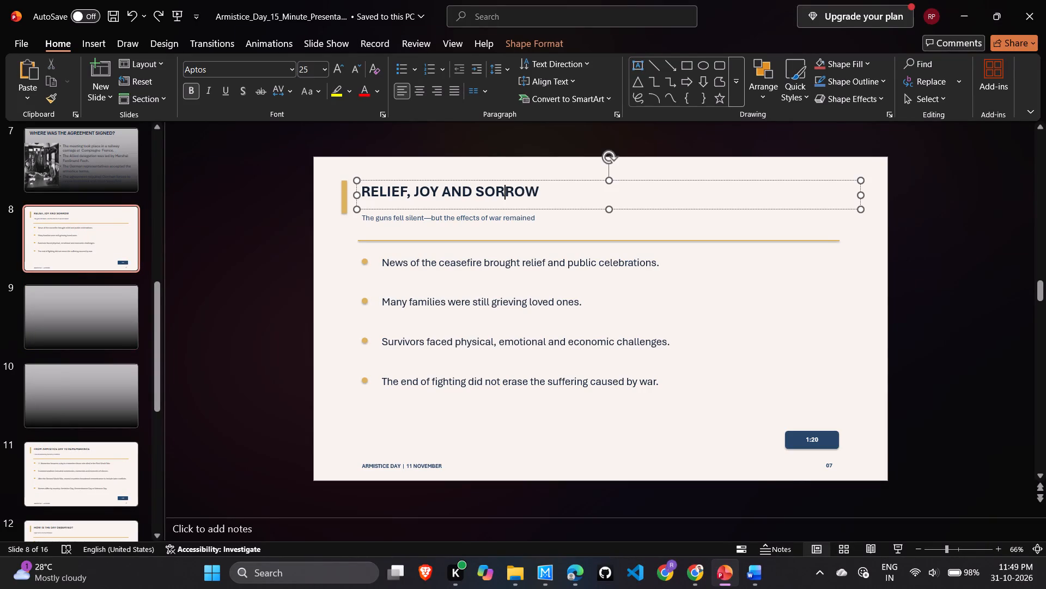
{"action": "key", "text": "ctrl+a"}
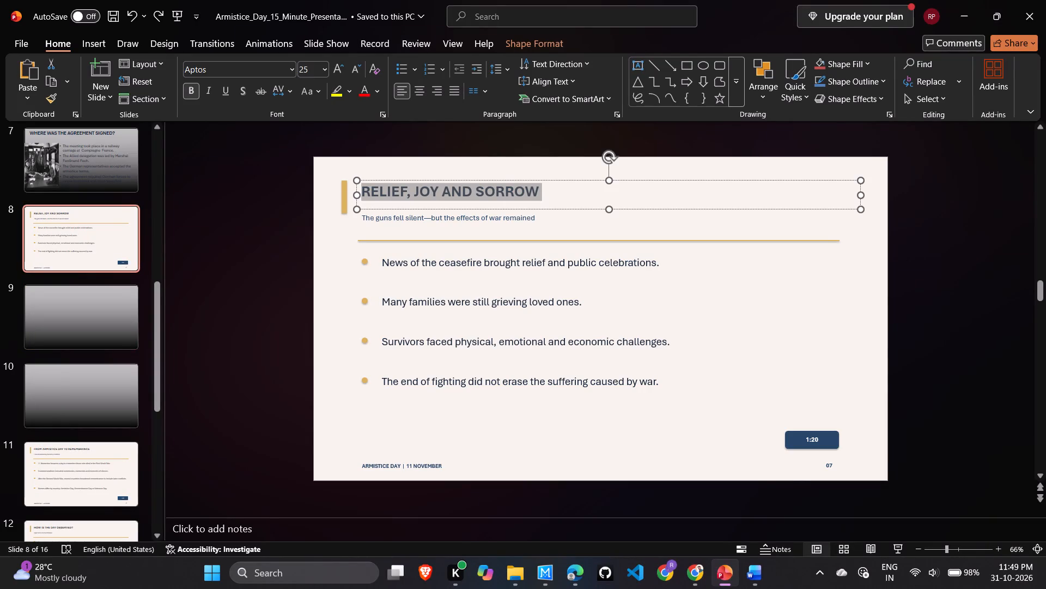
{"action": "key", "text": "ctrl+c"}
{"action": "left_click", "coordinate": [43, 320]}
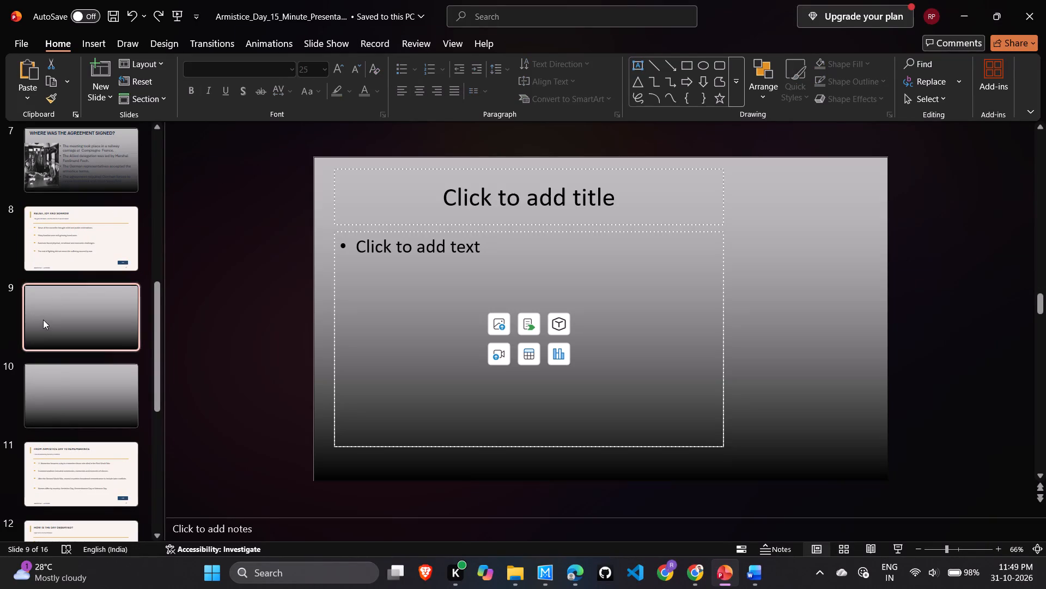
{"action": "left_click", "coordinate": [467, 200]}
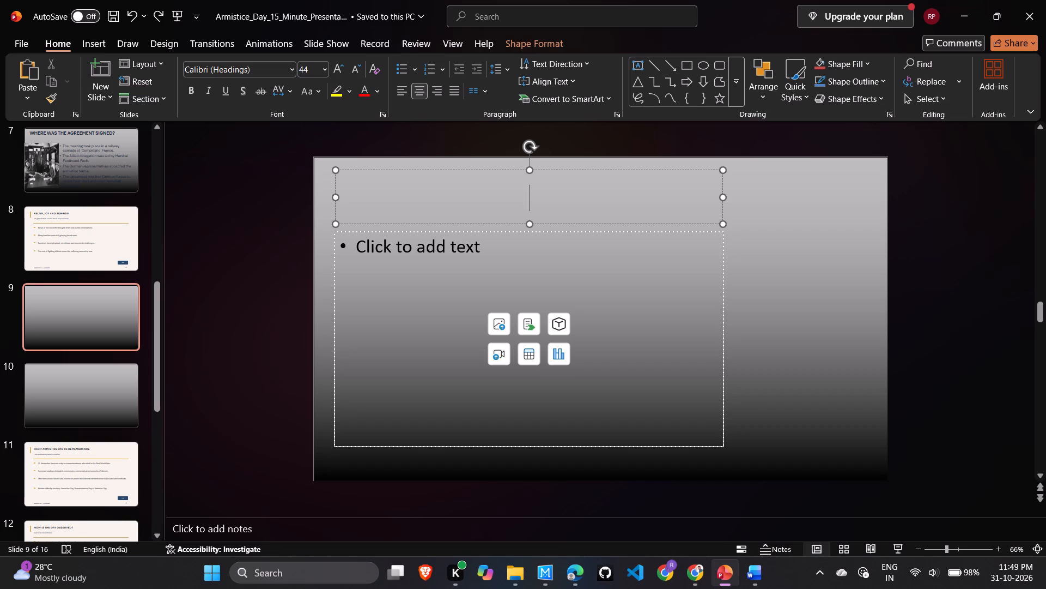
{"action": "key", "text": "ctrl+v"}
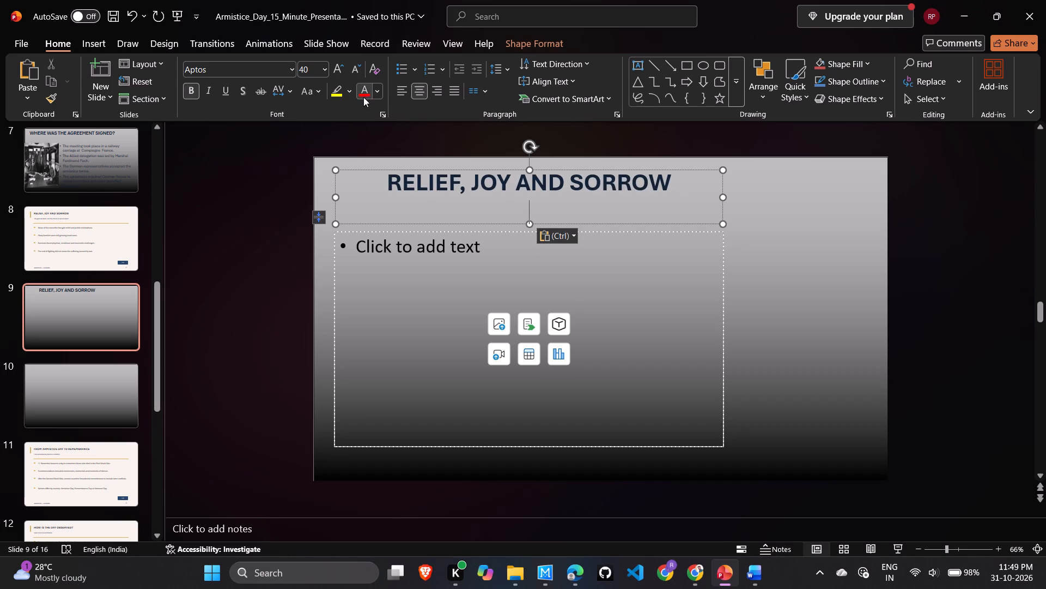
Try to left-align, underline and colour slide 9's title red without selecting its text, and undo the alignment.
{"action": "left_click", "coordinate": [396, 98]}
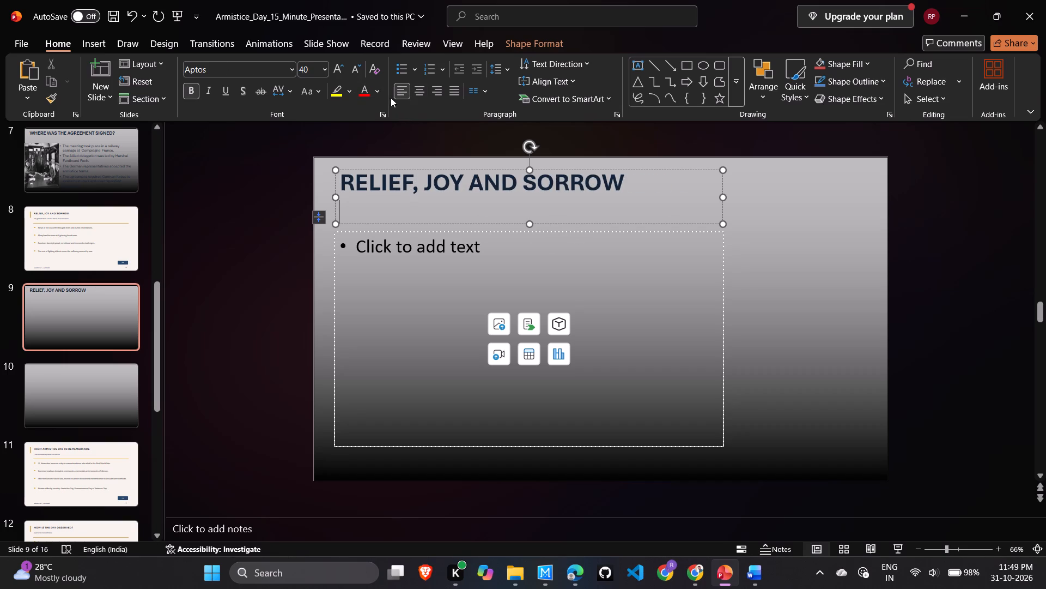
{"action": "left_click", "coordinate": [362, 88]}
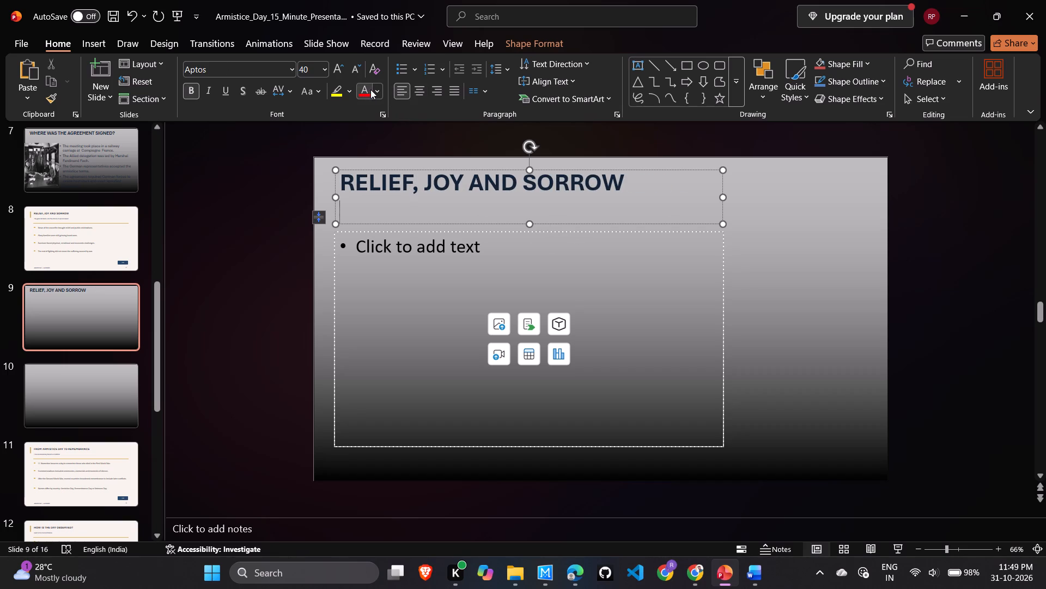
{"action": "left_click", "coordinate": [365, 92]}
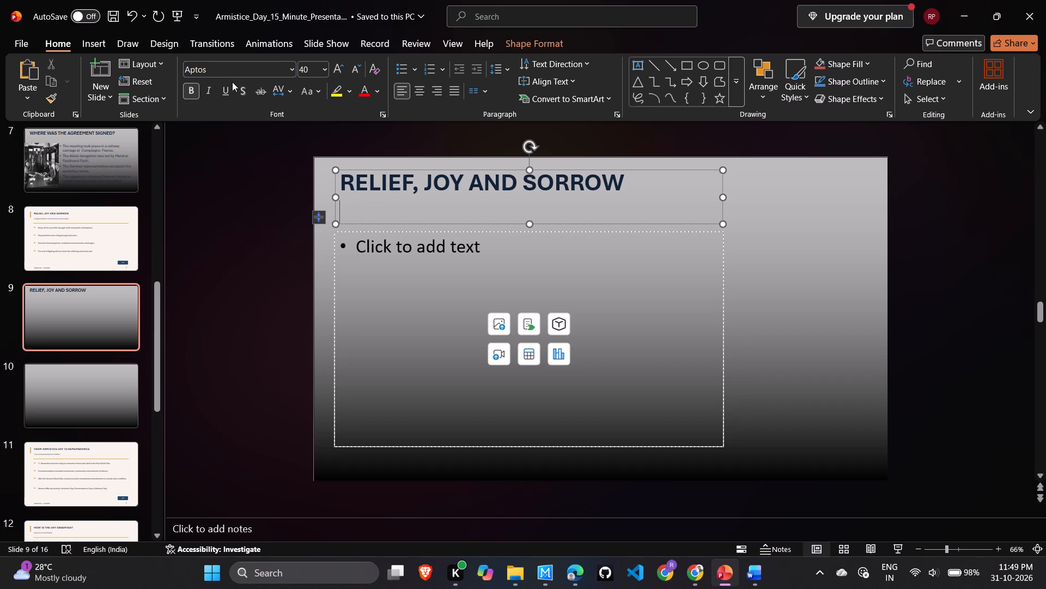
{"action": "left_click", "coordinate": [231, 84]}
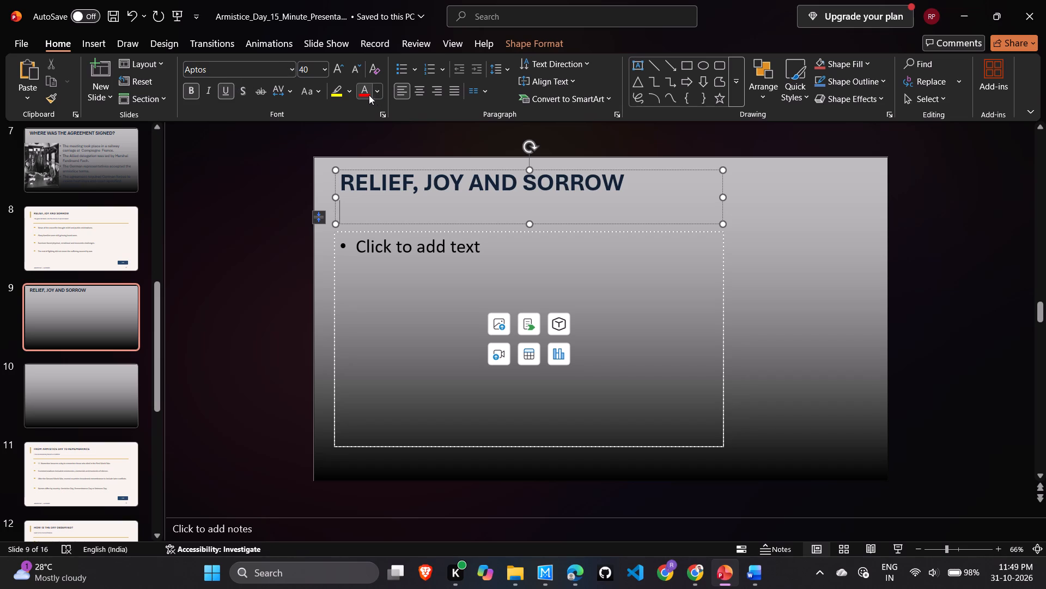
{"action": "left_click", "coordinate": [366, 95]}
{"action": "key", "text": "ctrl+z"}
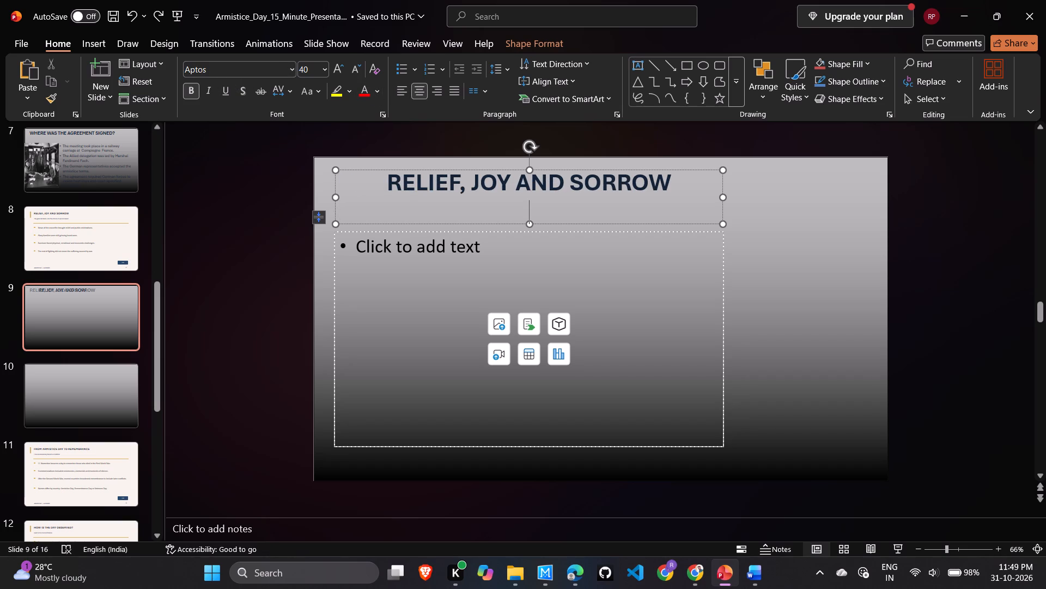
Remove the empty line below the title text on slide 9, keeping the full wording "RELIEF, JOY AND SORROW".
{"action": "key", "text": "BackSpace"}
{"action": "key", "text": "BackSpace"}
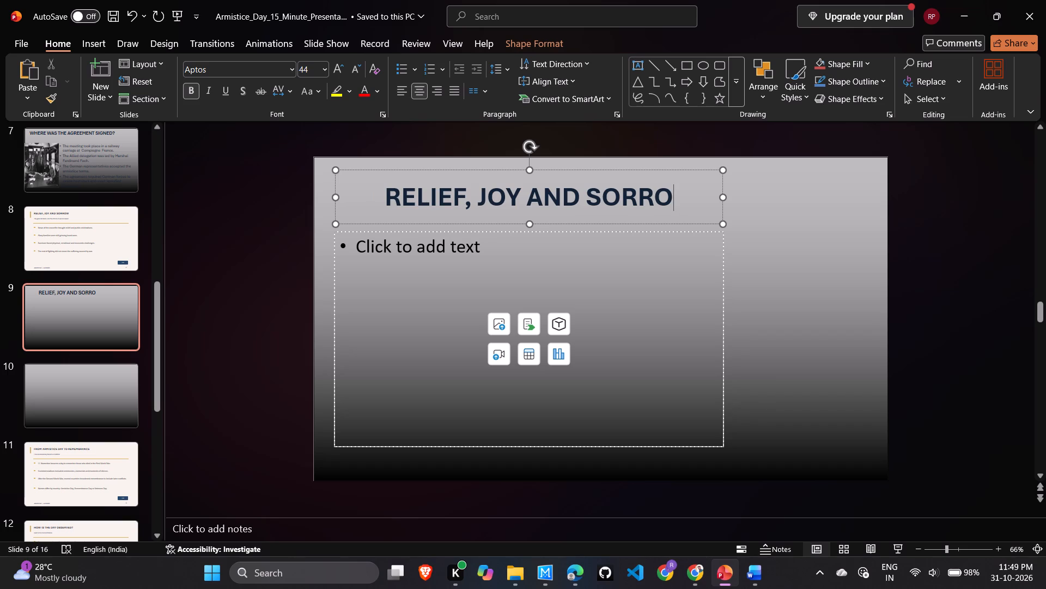
{"action": "key", "text": "ctrl+z"}
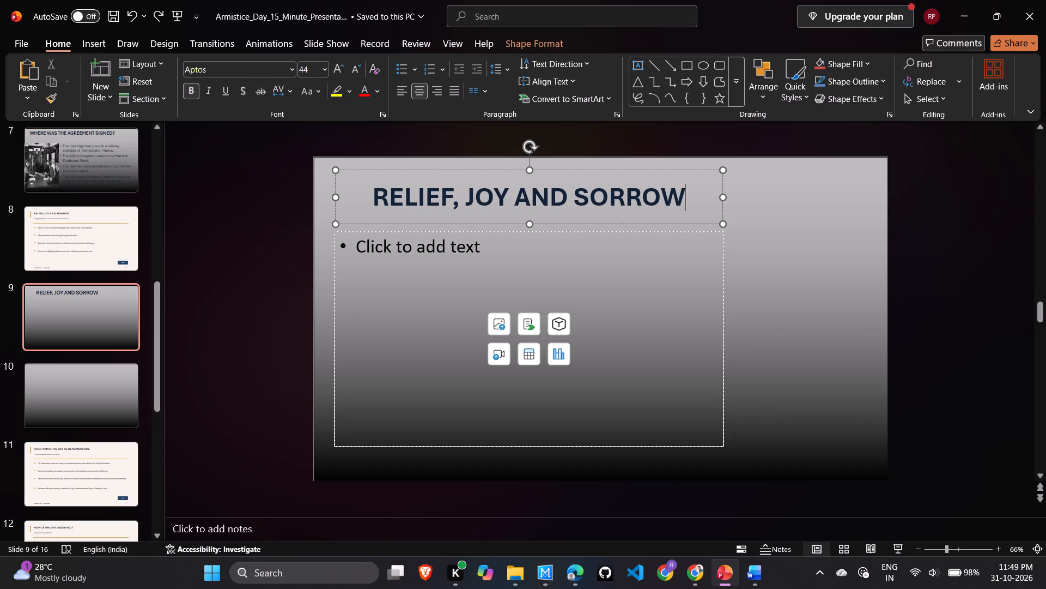
Format the whole "RELIEF, JOY AND SORROW" title on slide 9 as red, underlined and left-aligned.
{"action": "key", "text": "ctrl+a"}
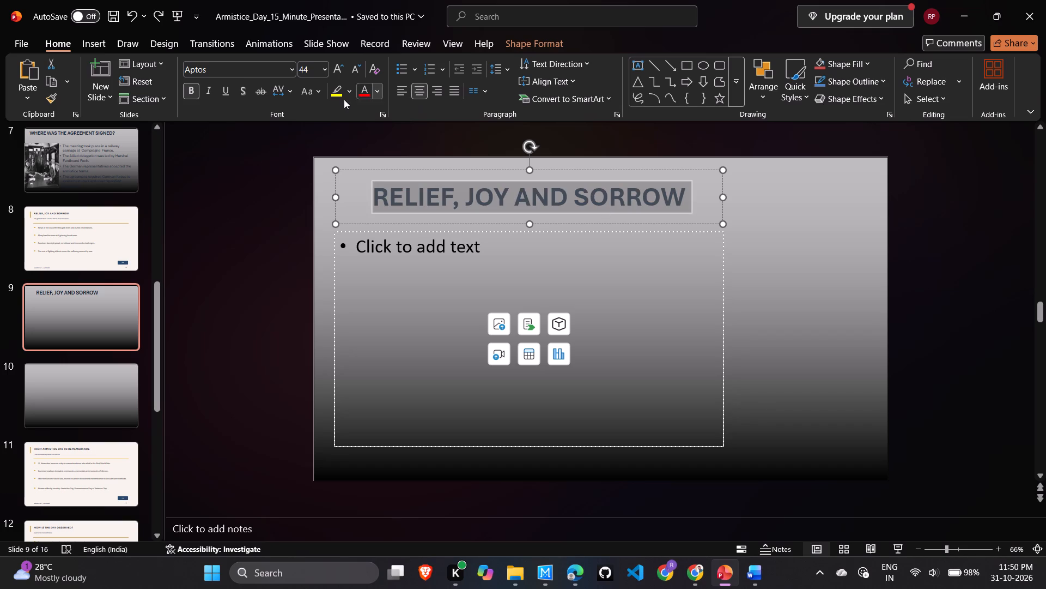
{"action": "left_click", "coordinate": [358, 96]}
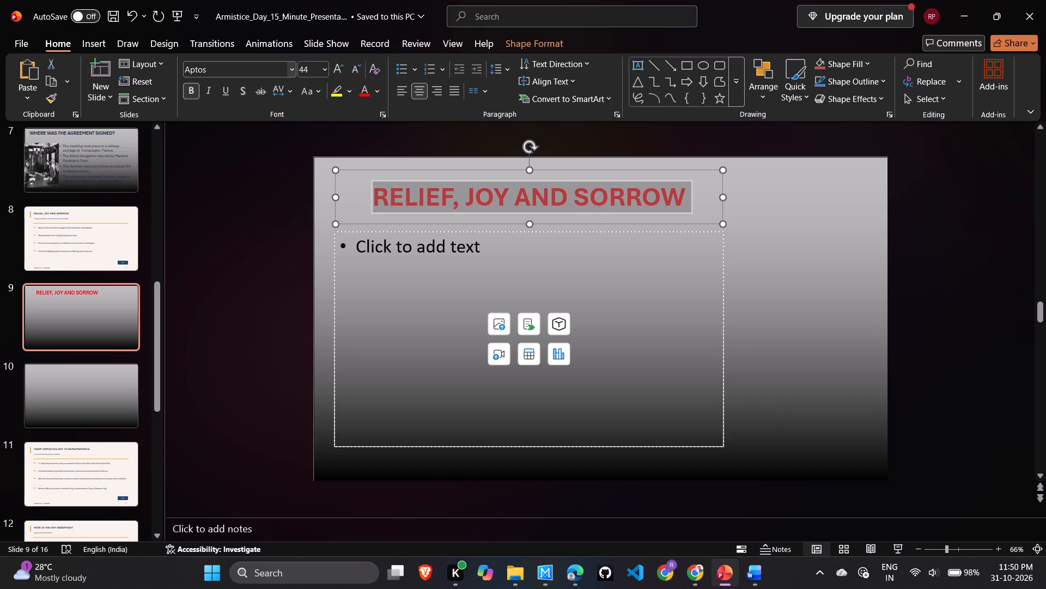
{"action": "left_click", "coordinate": [221, 85]}
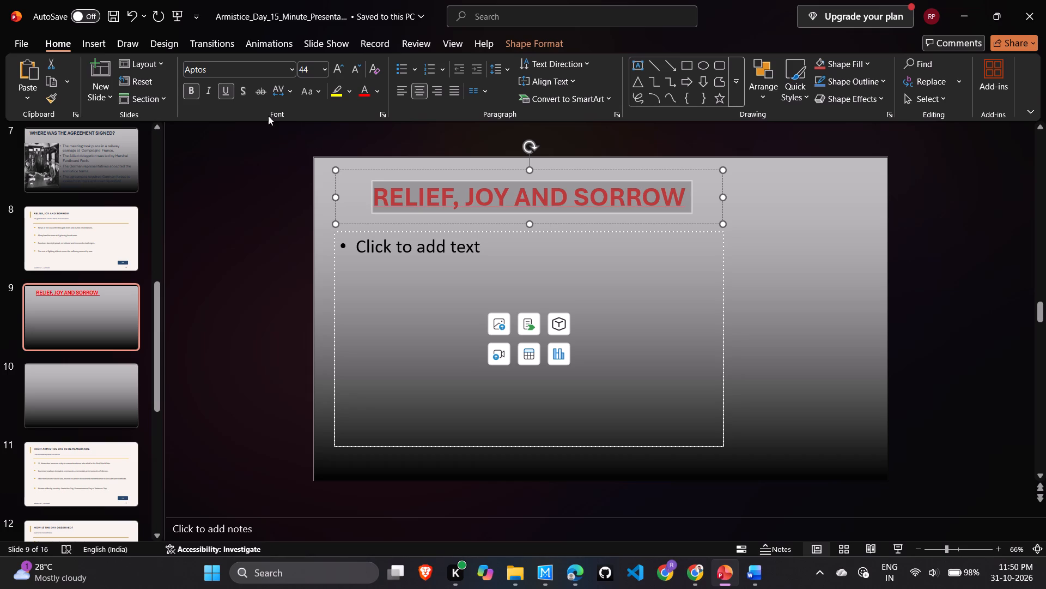
{"action": "left_click", "coordinate": [398, 94]}
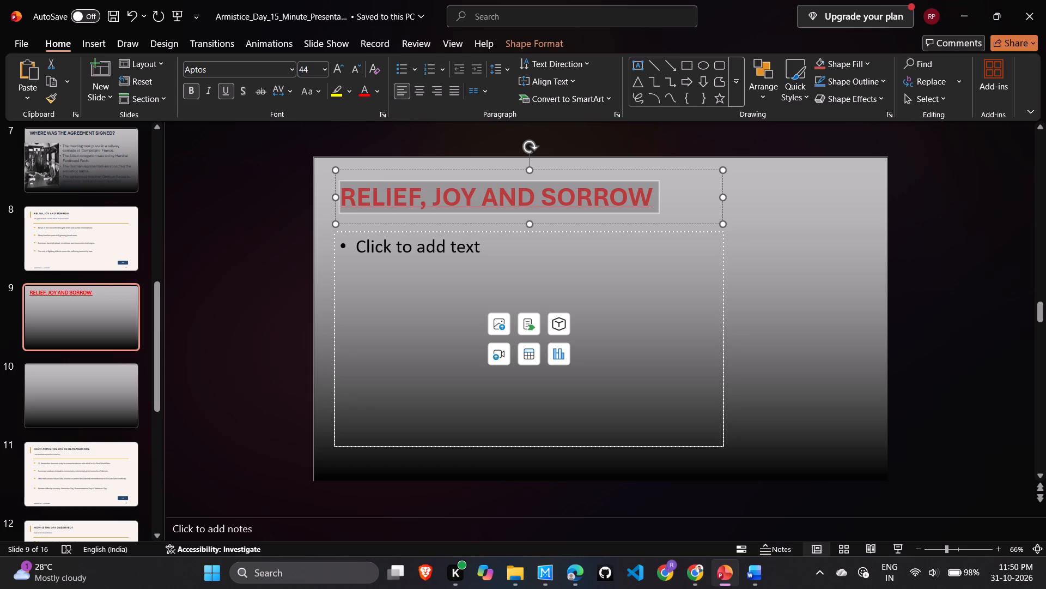
{"action": "left_click", "coordinate": [768, 271]}
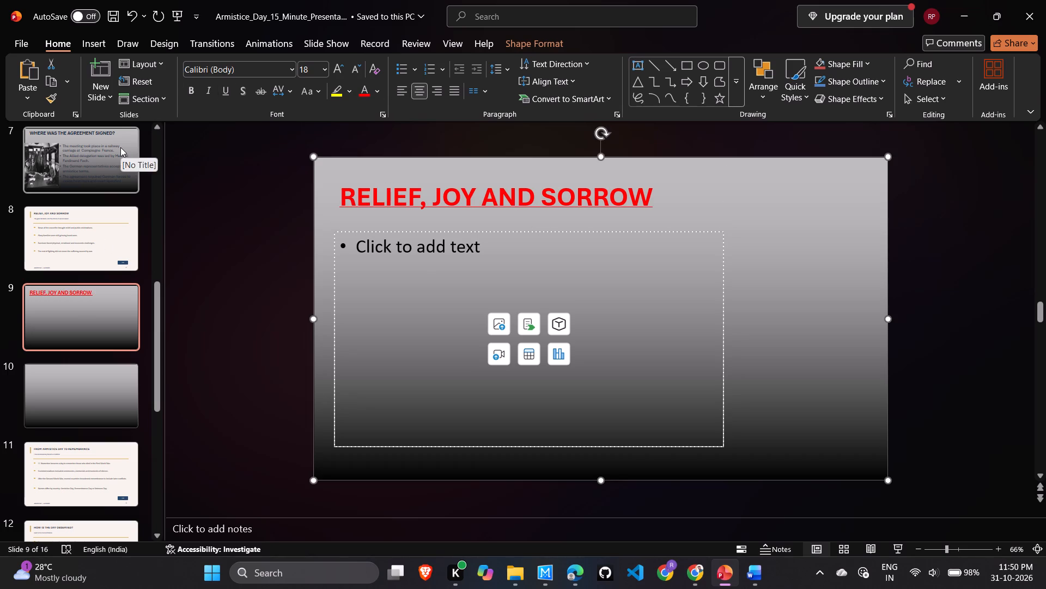
Copy the whole subtitle "The guns fell silent—but the effects of war remained" from slide 8.
{"action": "left_click", "coordinate": [120, 147]}
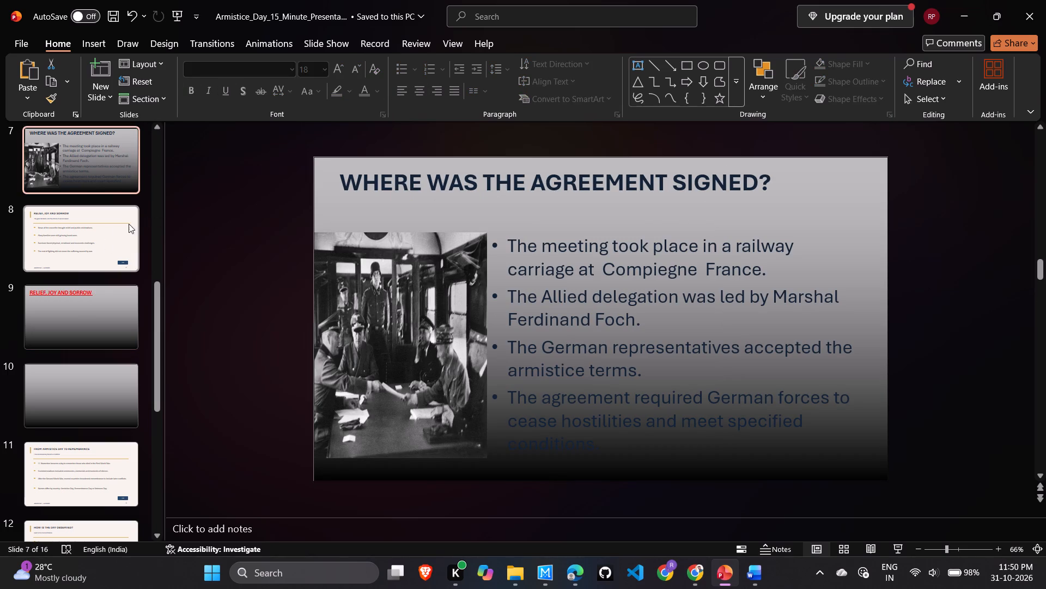
{"action": "left_click", "coordinate": [63, 308]}
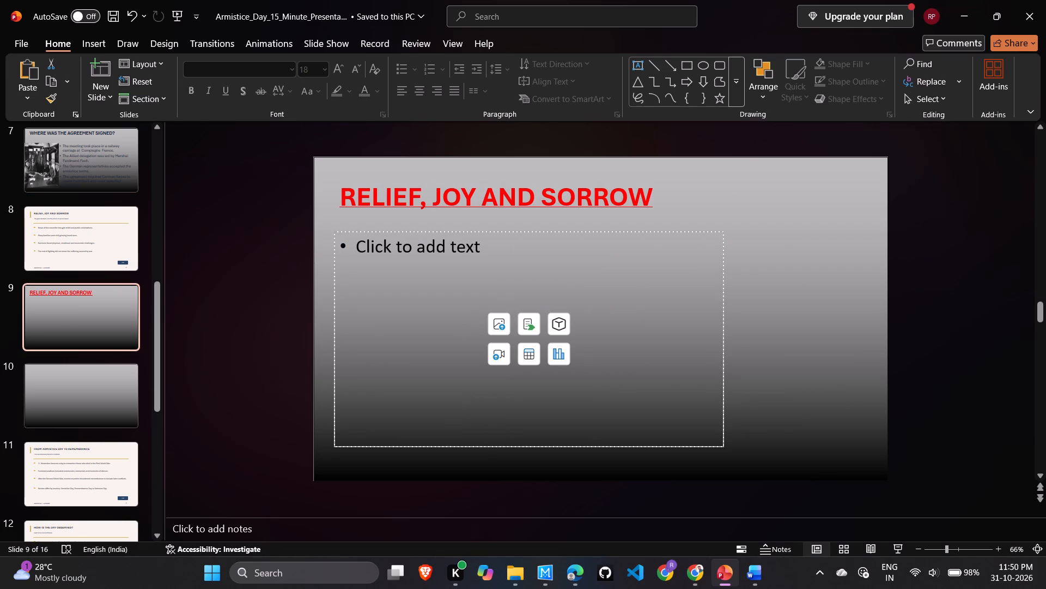
{"action": "left_click", "coordinate": [110, 229]}
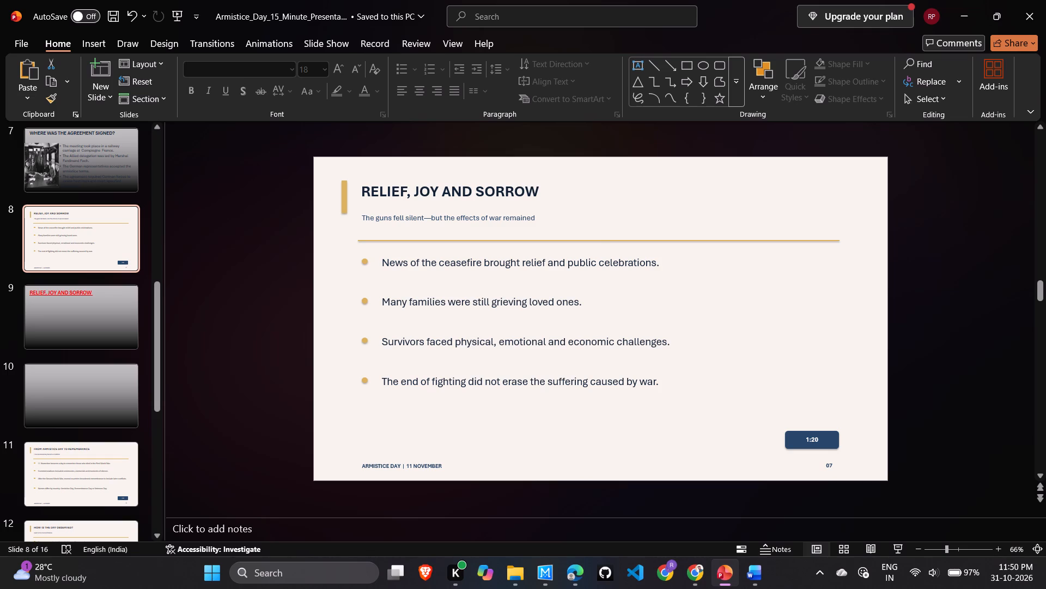
{"action": "left_click_drag", "start_coordinate": [535, 217], "coordinate": [530, 216]}
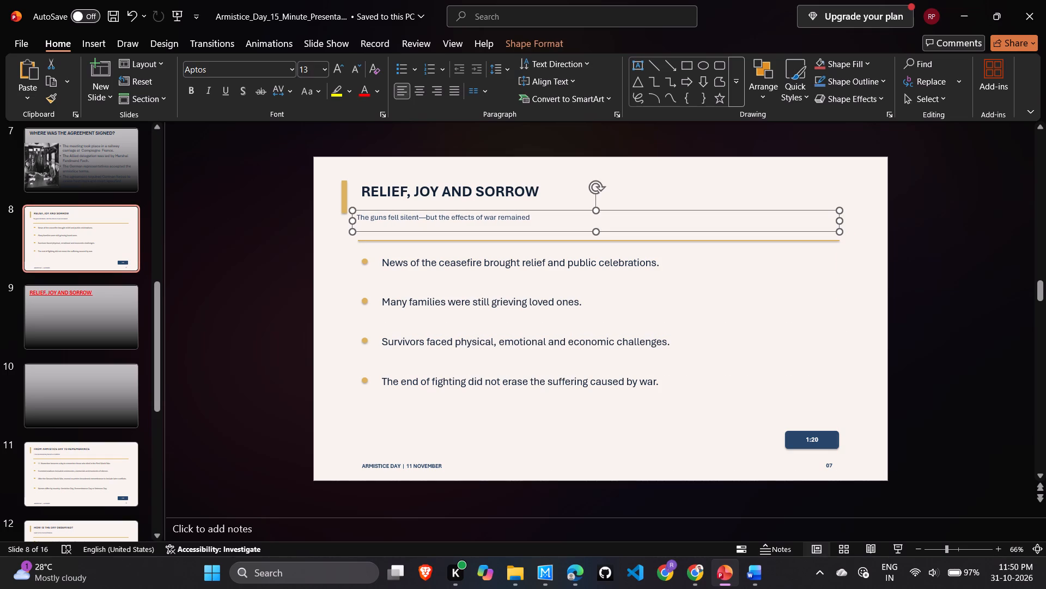
{"action": "left_click", "coordinate": [530, 216]}
{"action": "right_click", "coordinate": [530, 216]}
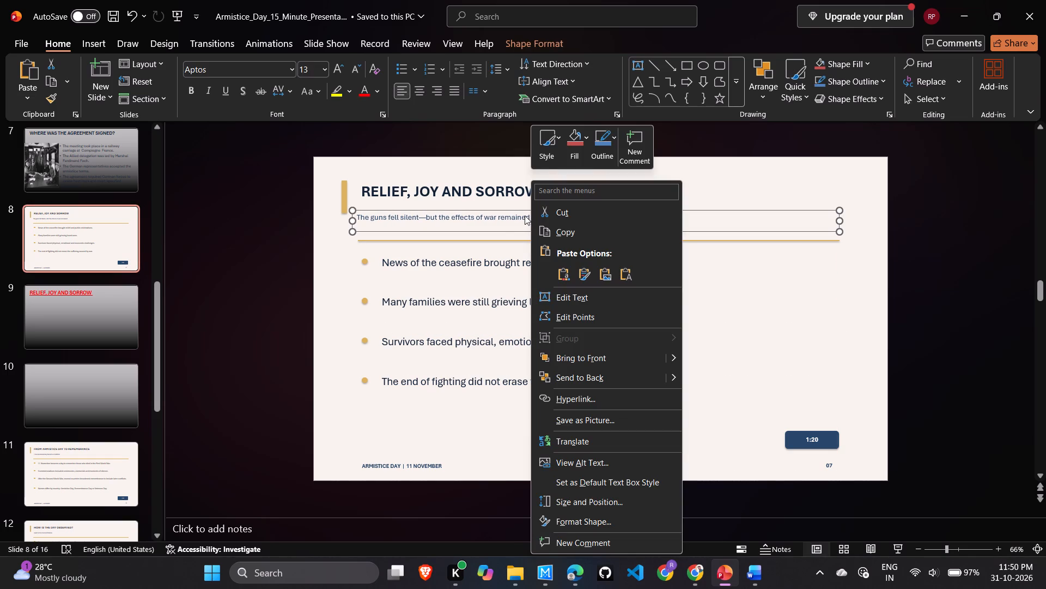
{"action": "left_click", "coordinate": [497, 222]}
{"action": "double_click", "coordinate": [527, 222]}
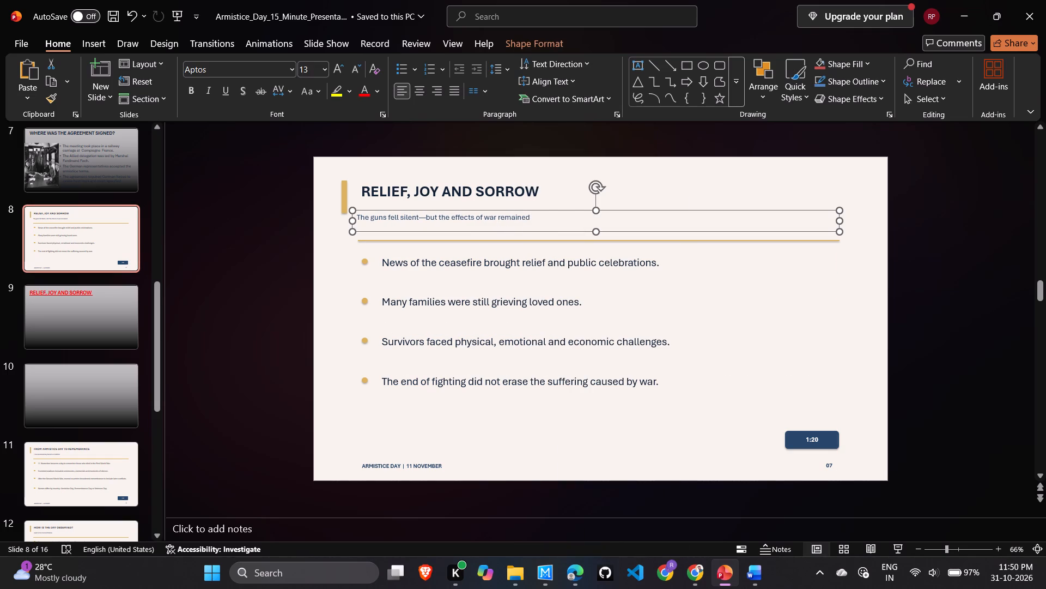
{"action": "key", "text": "ctrl+a"}
{"action": "key", "text": "ctrl+c"}
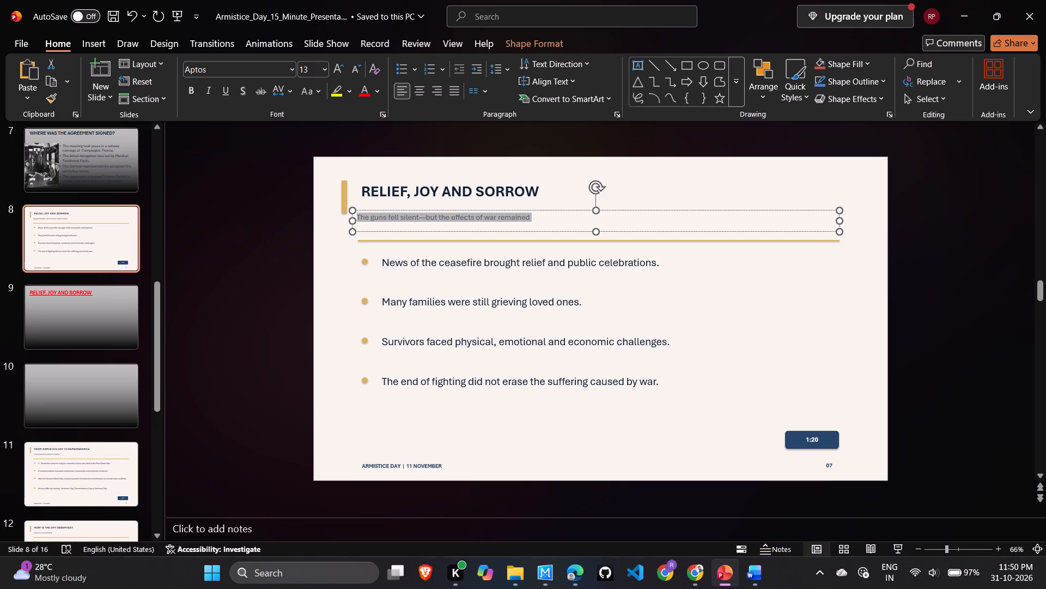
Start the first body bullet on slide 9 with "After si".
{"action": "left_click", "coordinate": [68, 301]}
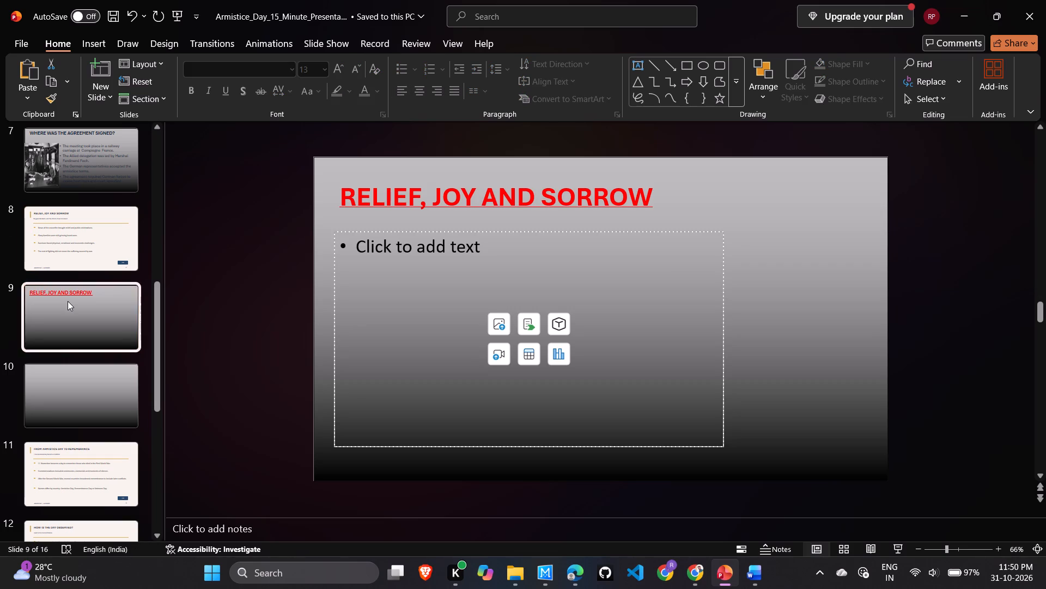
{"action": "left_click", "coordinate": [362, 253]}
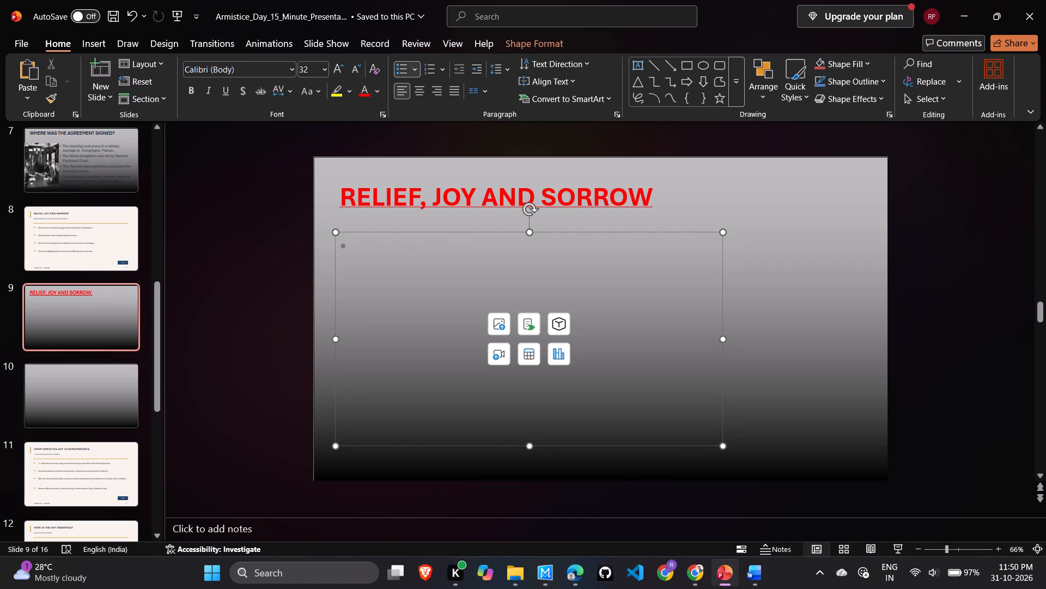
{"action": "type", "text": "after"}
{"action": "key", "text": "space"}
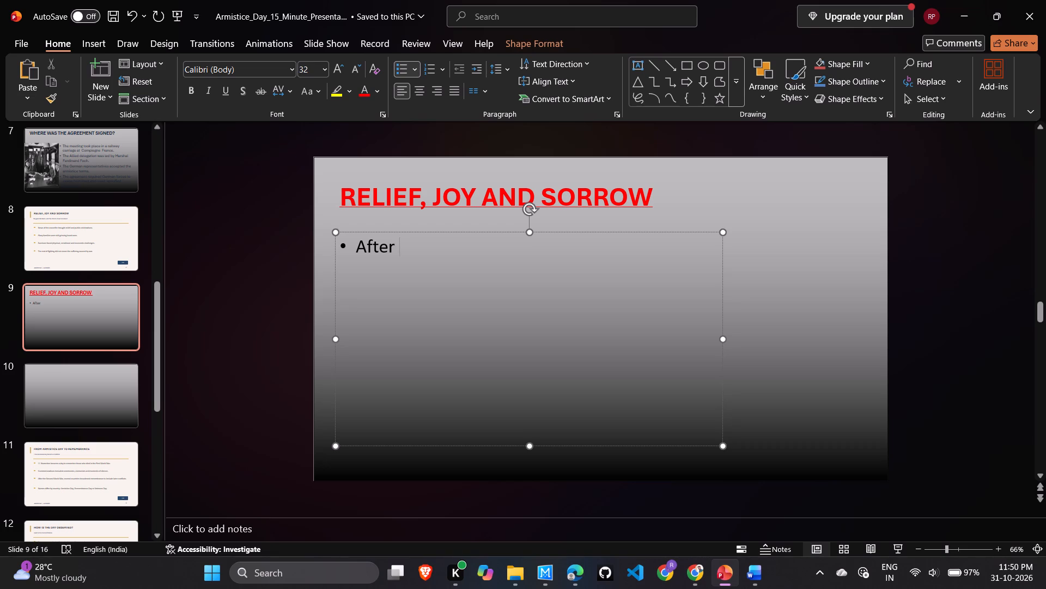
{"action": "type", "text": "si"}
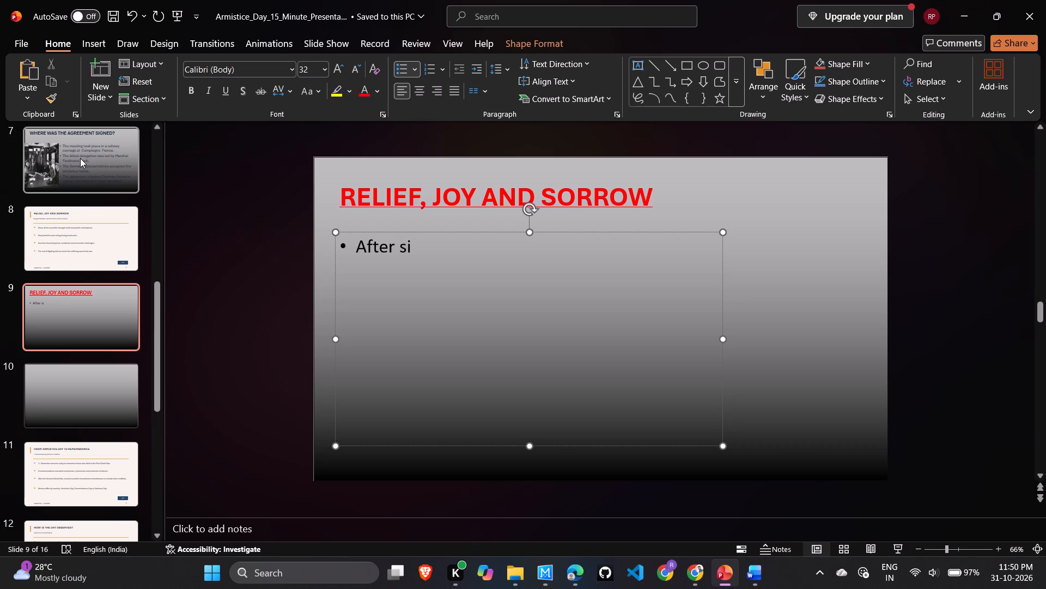
Check the wording on slides 1 and 2, then make slide 9's first bullet "After ceasefire" followed by the copied subtitle.
{"action": "scroll", "coordinate": [80, 158], "scroll_direction": "up", "scroll_amount": 7}
{"action": "left_click", "coordinate": [80, 158]}
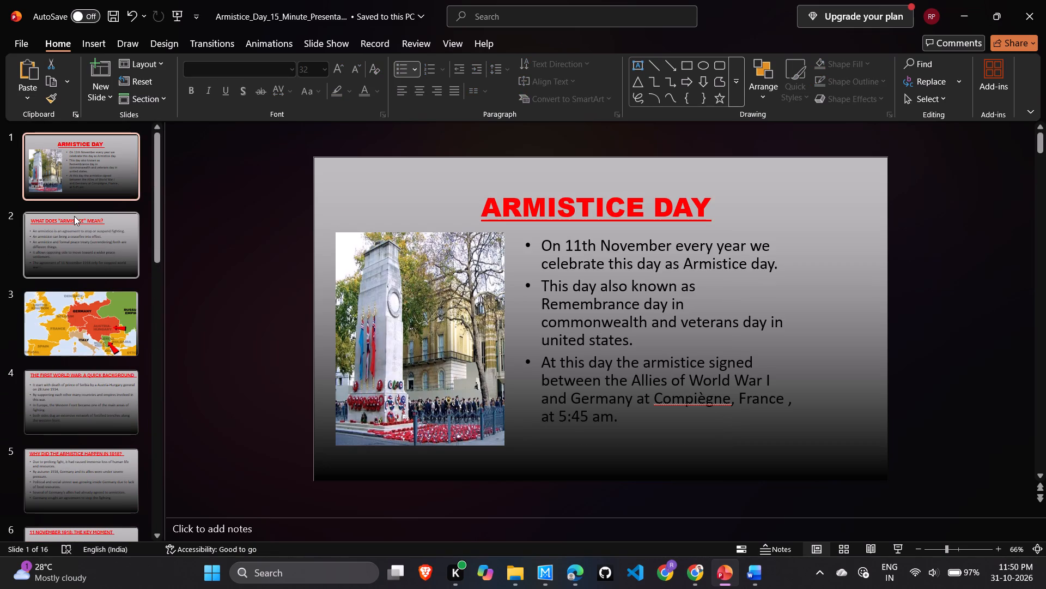
{"action": "left_click", "coordinate": [74, 216]}
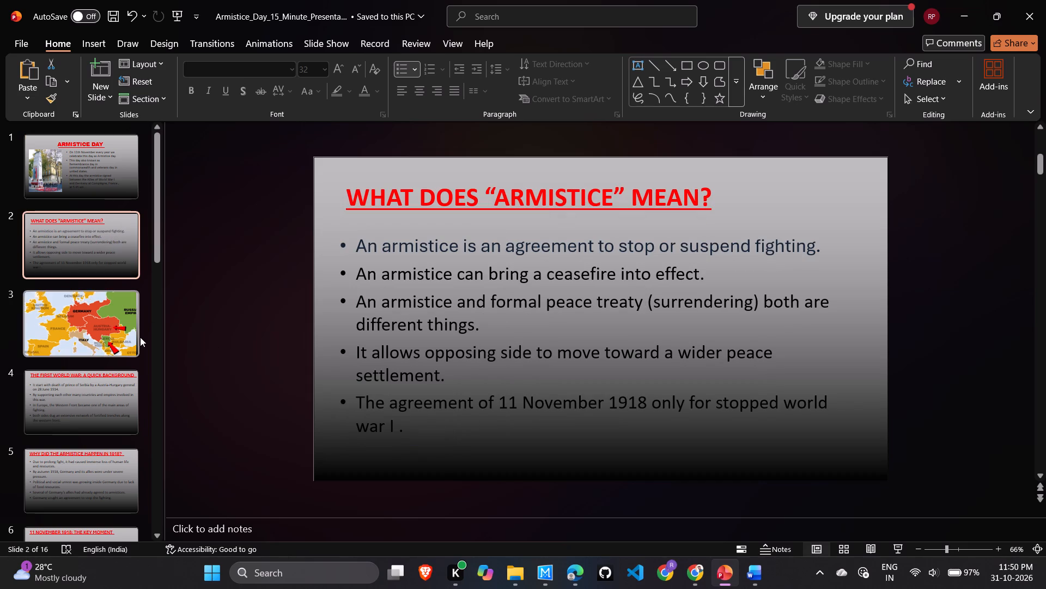
{"action": "scroll", "coordinate": [94, 422], "scroll_direction": "down", "scroll_amount": 2}
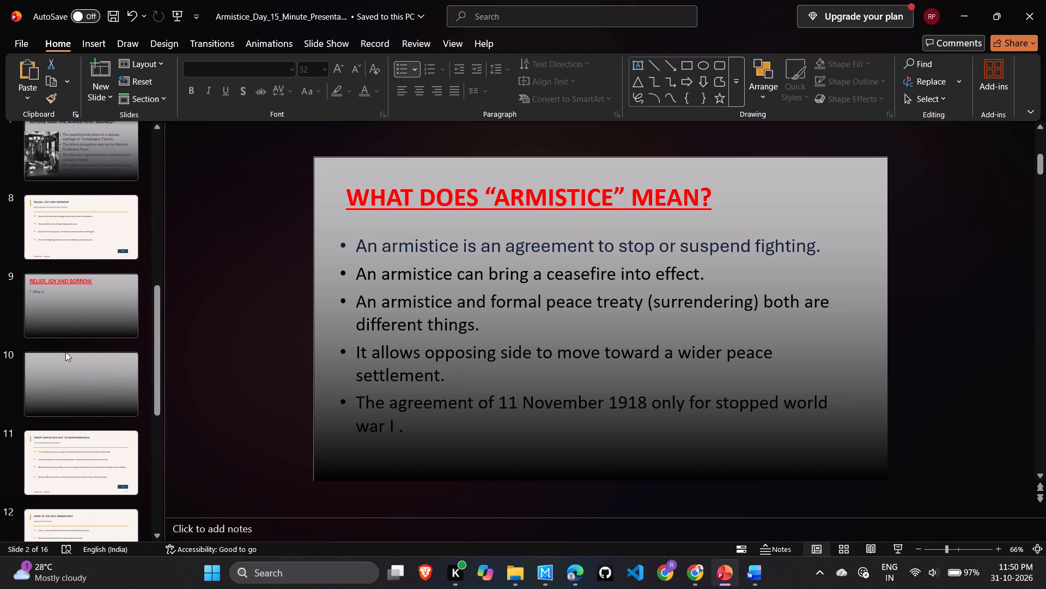
{"action": "left_click", "coordinate": [66, 313]}
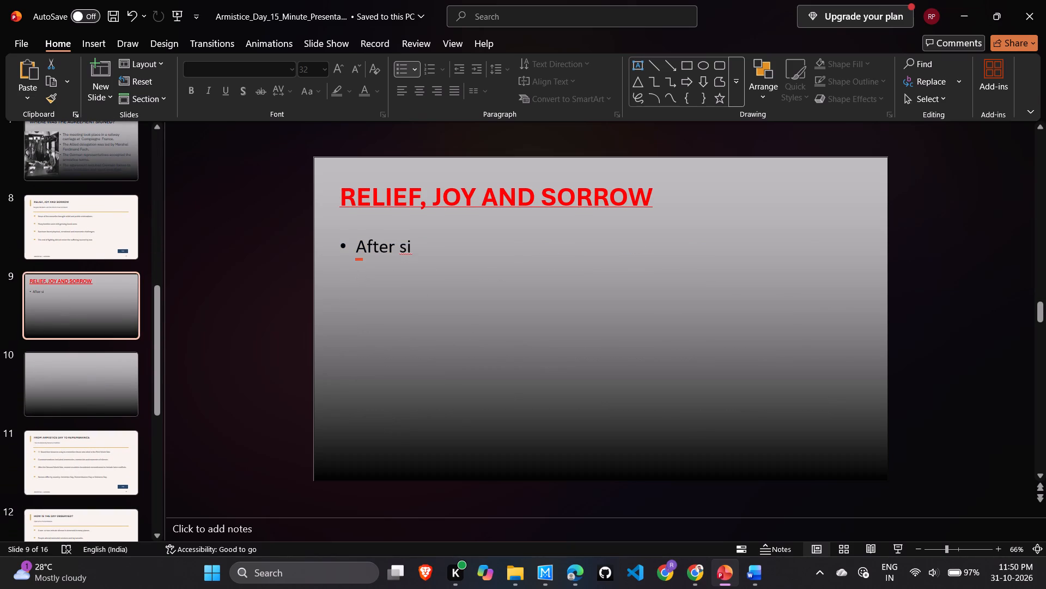
{"action": "left_click", "coordinate": [422, 245]}
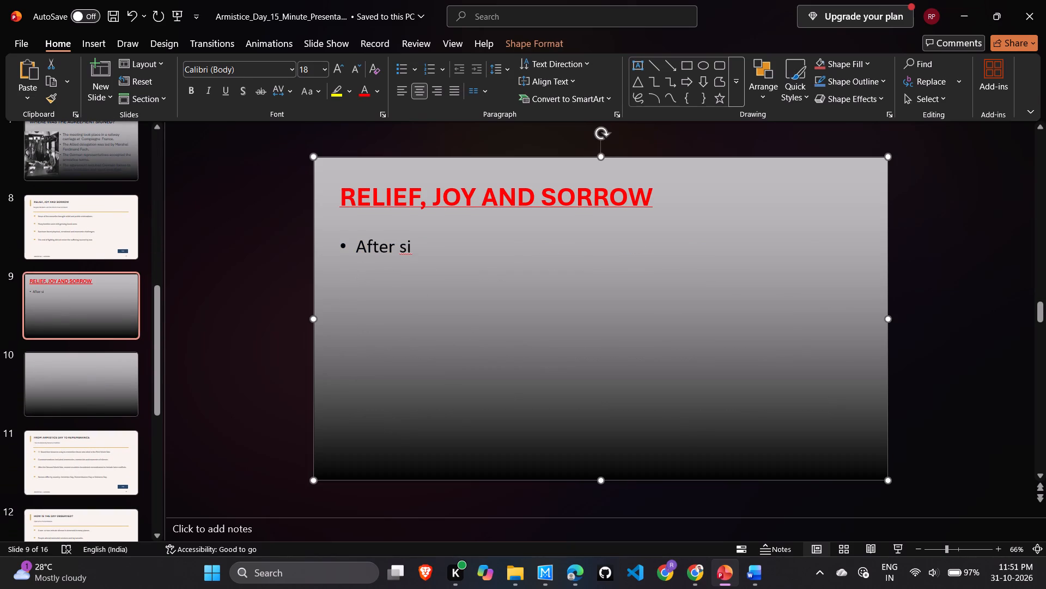
{"action": "left_click", "coordinate": [422, 245]}
{"action": "left_click", "coordinate": [412, 247]}
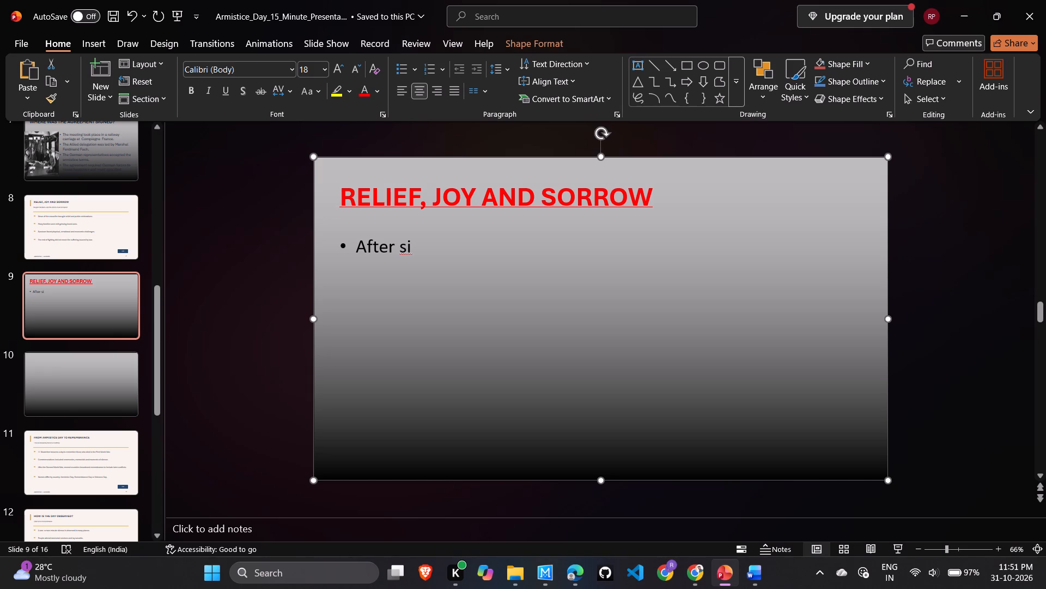
{"action": "double_click", "coordinate": [412, 247]}
{"action": "left_click", "coordinate": [412, 247]}
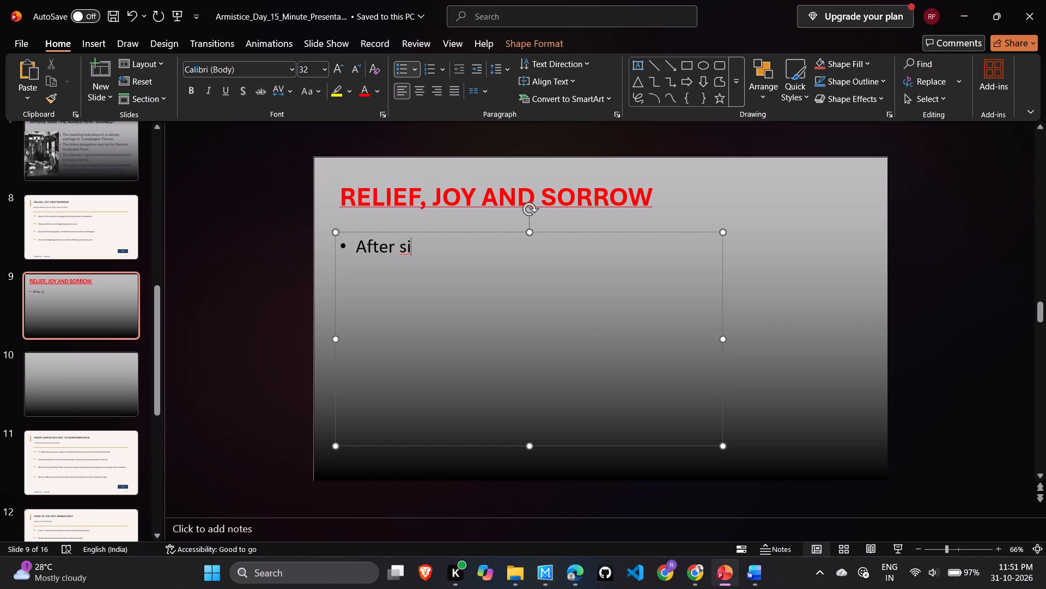
{"action": "key", "text": "BackSpace"}
{"action": "key", "text": "BackSpace"}
{"action": "type", "text": "cea"}
{"action": "type", "text": "se"}
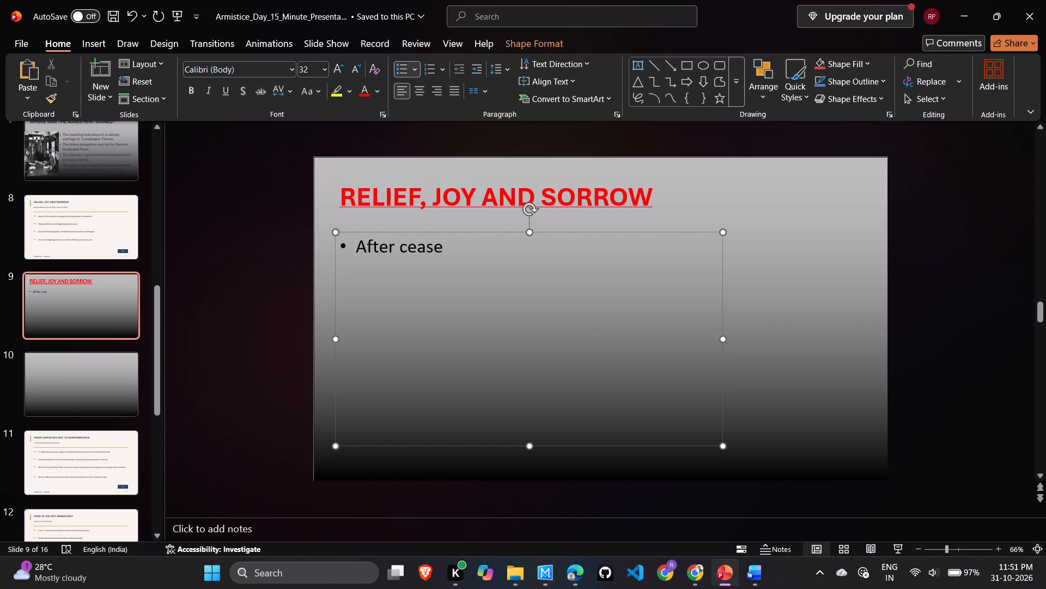
{"action": "type", "text": "fire"}
{"action": "key", "text": "space"}
{"action": "key", "text": "ctrl+v"}
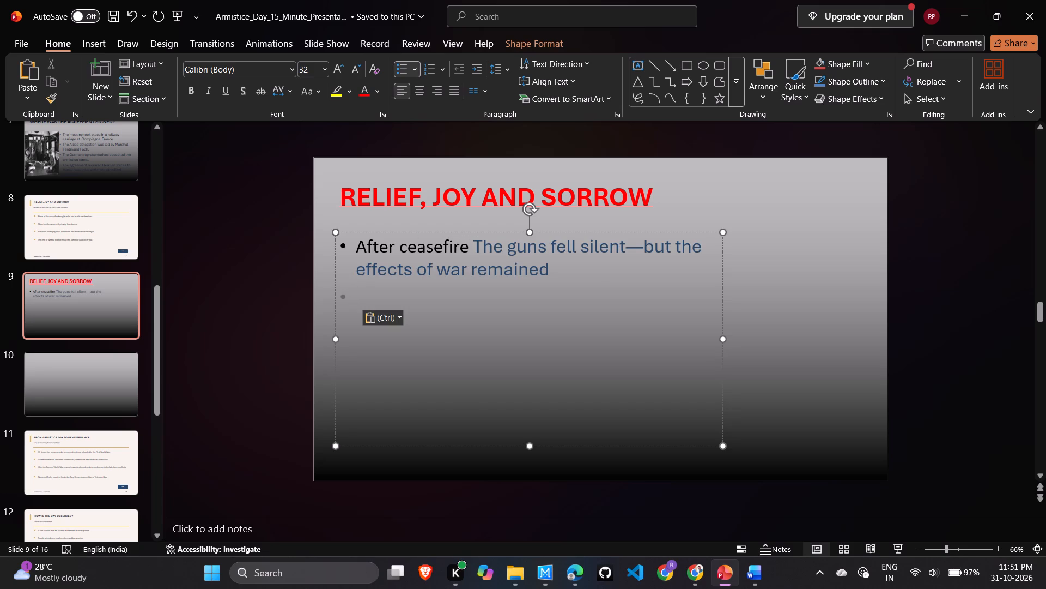
Delete "After ceasefire" from in front of the pasted sentence on slide 9, undoing the last deletion.
{"action": "left_click", "coordinate": [471, 248]}
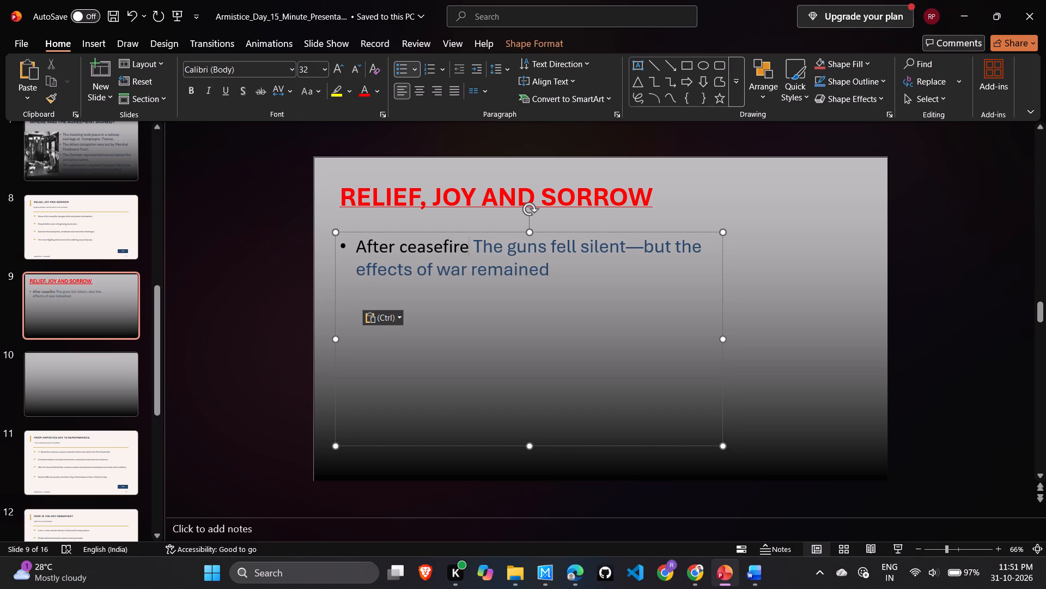
{"action": "key", "text": "Right"}
{"action": "key", "text": "BackSpace"}
{"action": "key", "text": "BackSpace"}
{"action": "key", "text": "BackSpace"}
{"action": "key", "text": "BackSpace"}
{"action": "key", "text": "BackSpace"}
{"action": "key", "text": "BackSpace"}
{"action": "key", "text": "BackSpace"}
{"action": "key", "text": "BackSpace"}
{"action": "key", "text": "BackSpace"}
{"action": "key", "text": "BackSpace"}
{"action": "key", "text": "BackSpace"}
{"action": "key", "text": "BackSpace"}
{"action": "key", "text": "BackSpace"}
{"action": "key", "text": "BackSpace"}
{"action": "key", "text": "BackSpace"}
{"action": "key", "text": "BackSpace"}
{"action": "key", "text": "BackSpace"}
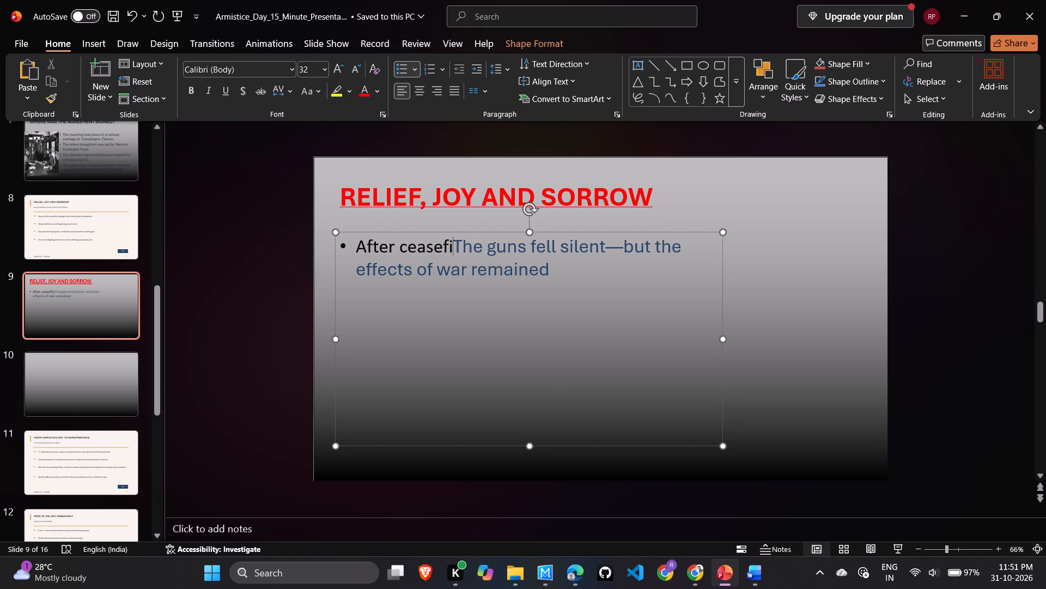
{"action": "key", "text": "ctrl+z"}
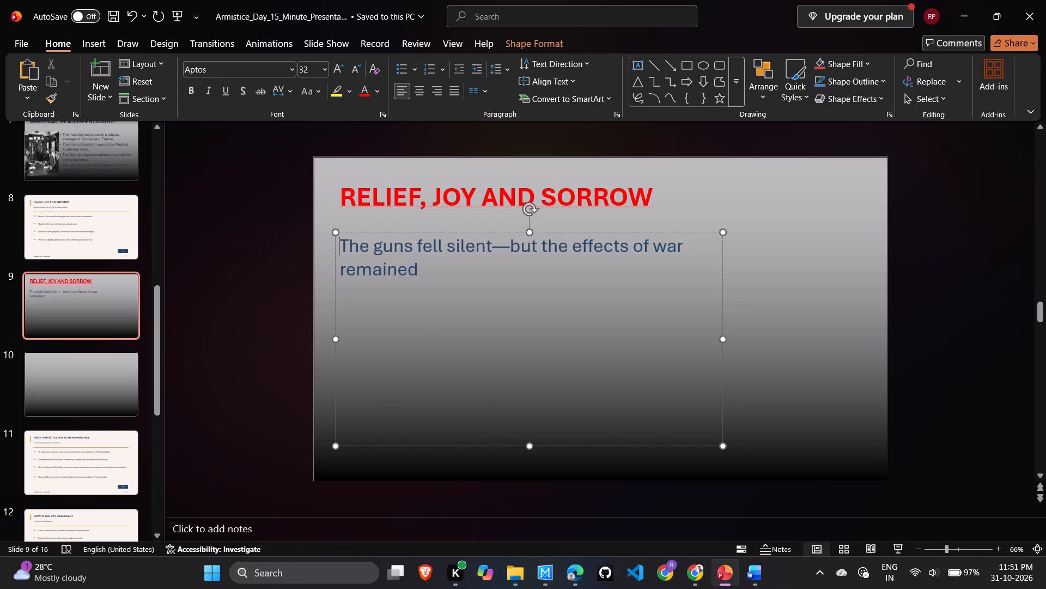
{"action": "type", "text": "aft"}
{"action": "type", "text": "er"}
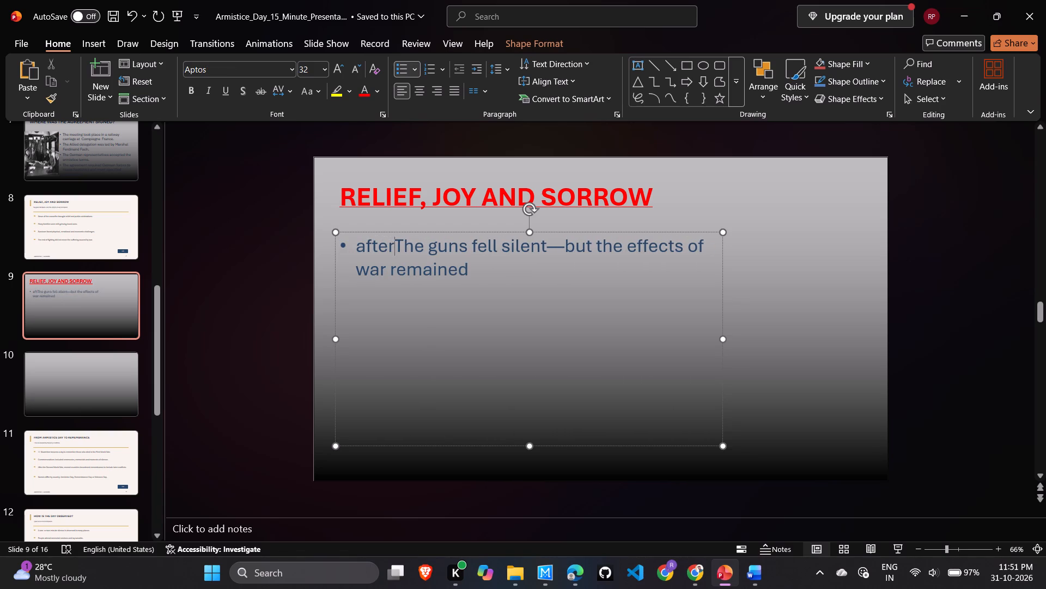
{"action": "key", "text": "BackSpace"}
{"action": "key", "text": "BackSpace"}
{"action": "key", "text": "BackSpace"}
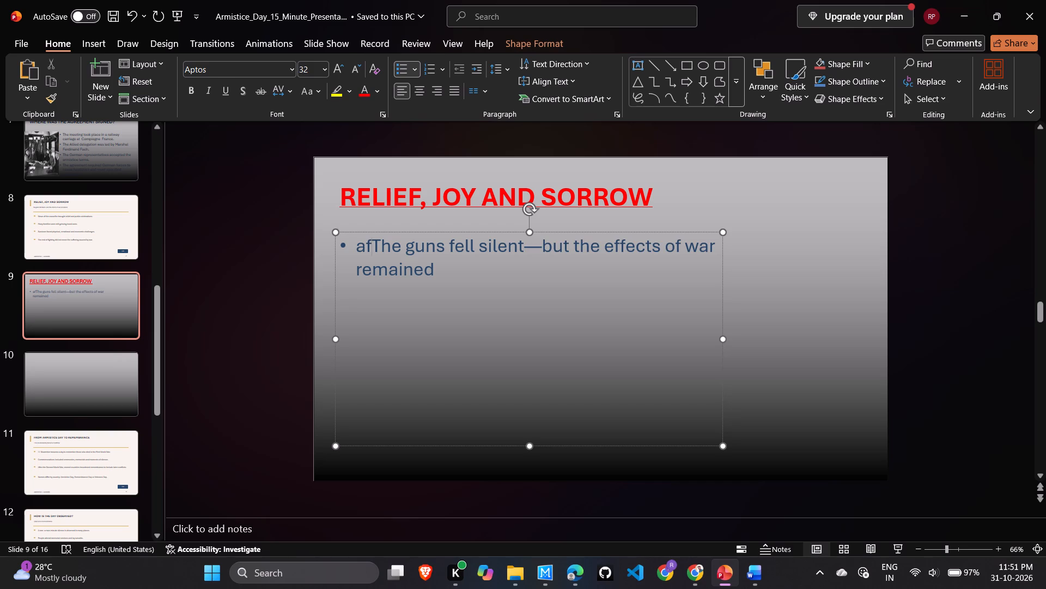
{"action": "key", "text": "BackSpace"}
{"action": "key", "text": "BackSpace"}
Change the capital "T" that opens slide 9's body sentence to lowercase "t".
{"action": "key", "text": "Right"}
{"action": "key", "text": "BackSpace"}
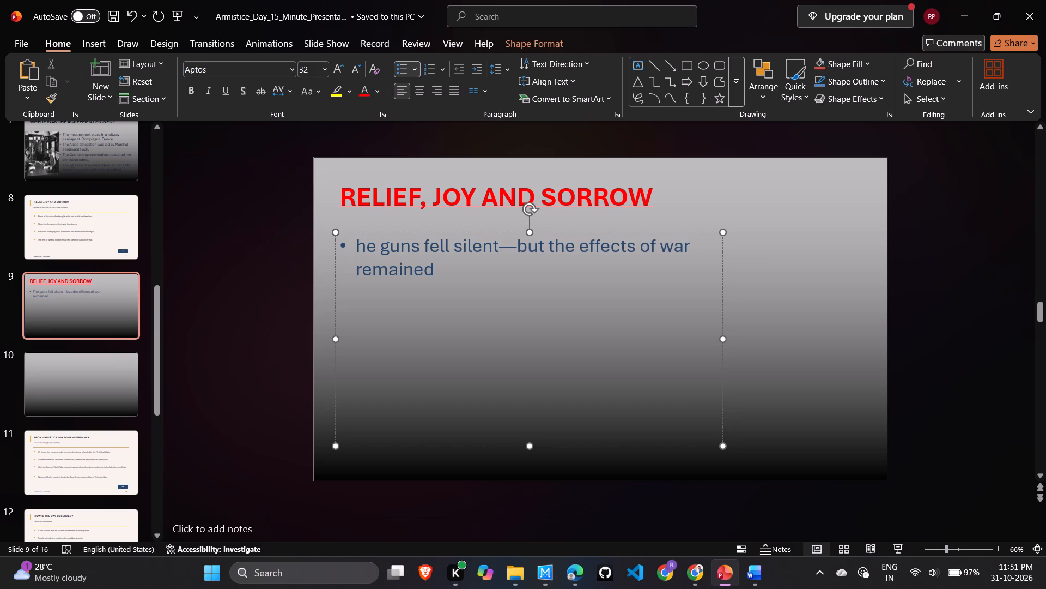
{"action": "key", "text": "t"}
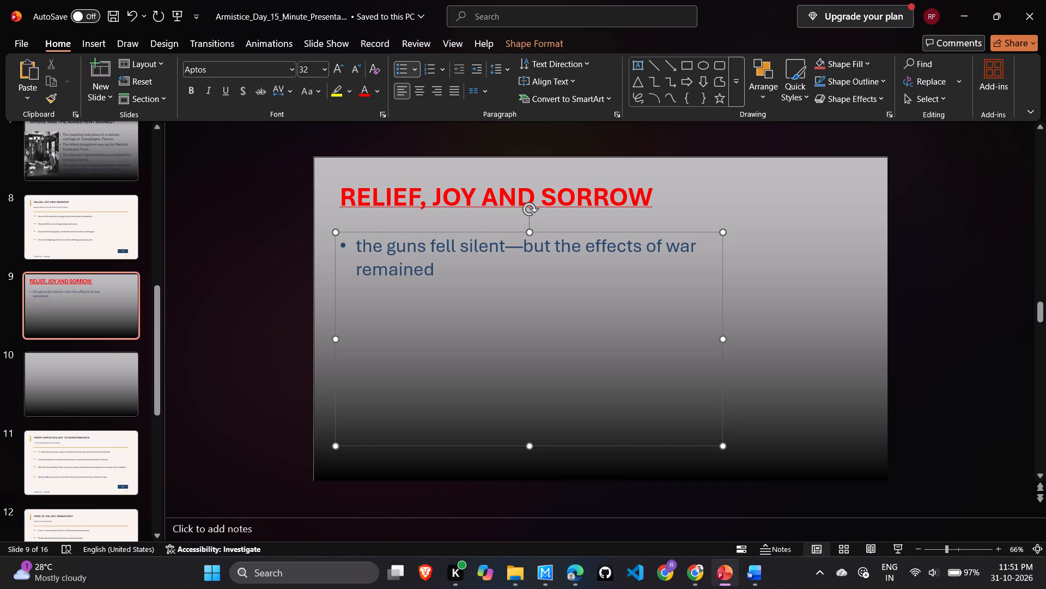
Insert "After ceasefire" and a space before "the guns fell silent" in slide 9's first bullet.
{"action": "key", "text": "Left"}
{"action": "key", "text": "a"}
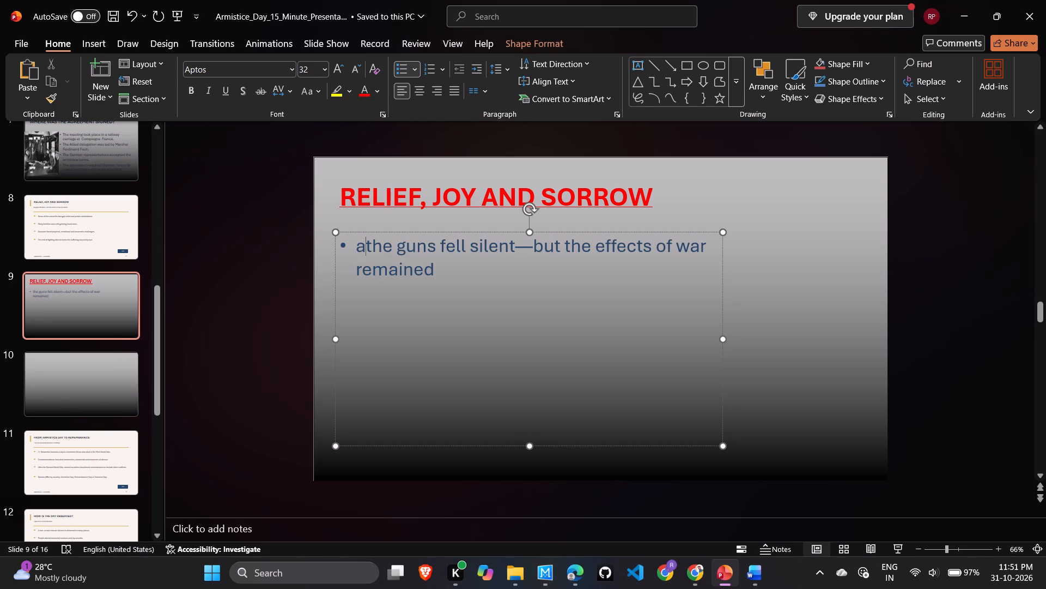
{"action": "key", "text": "f"}
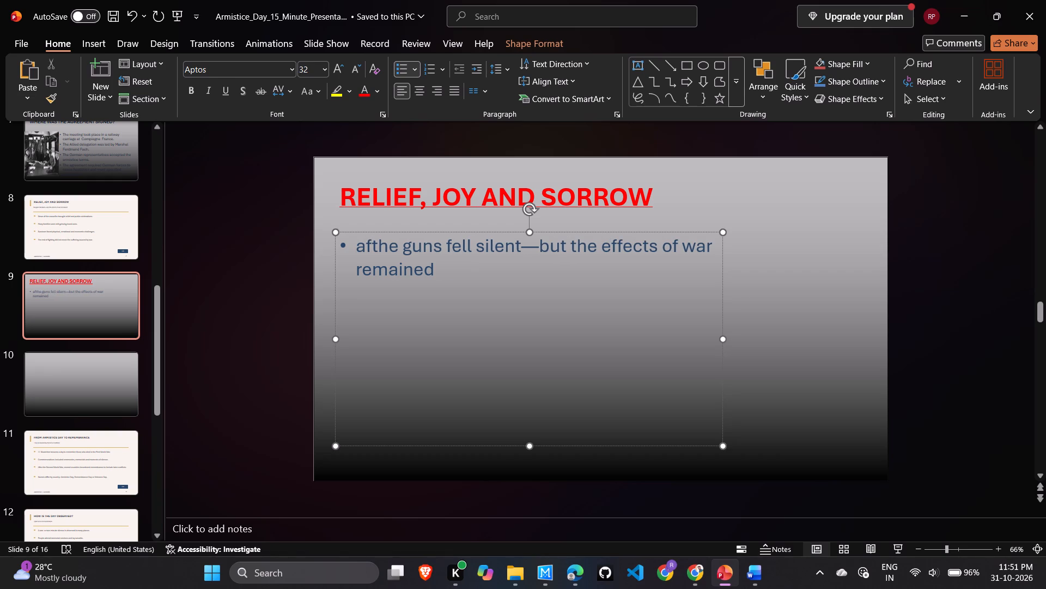
{"action": "type", "text": "ter"}
{"action": "key", "text": "space"}
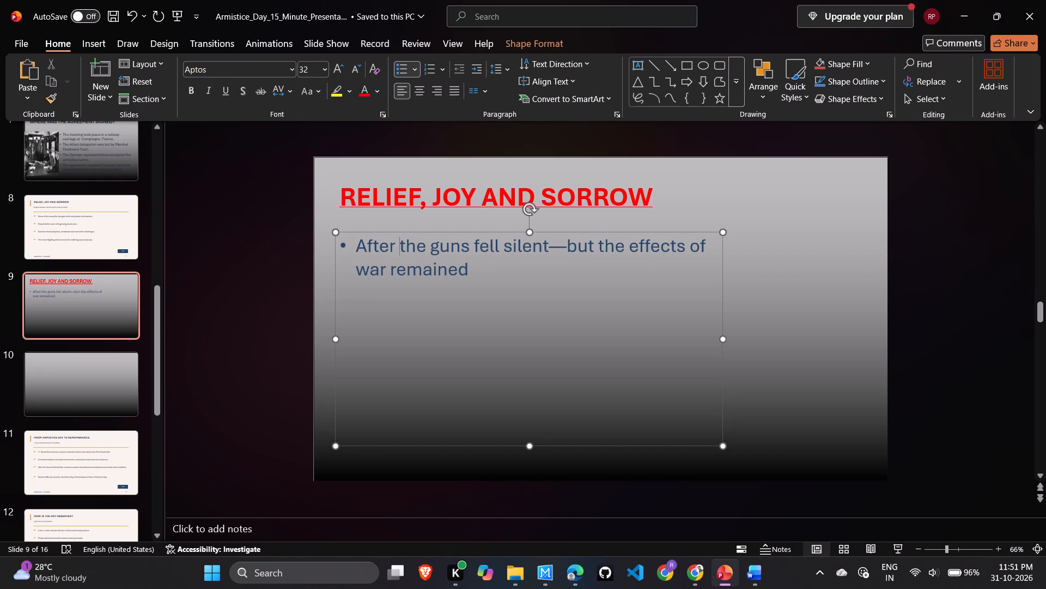
{"action": "type", "text": "cease"}
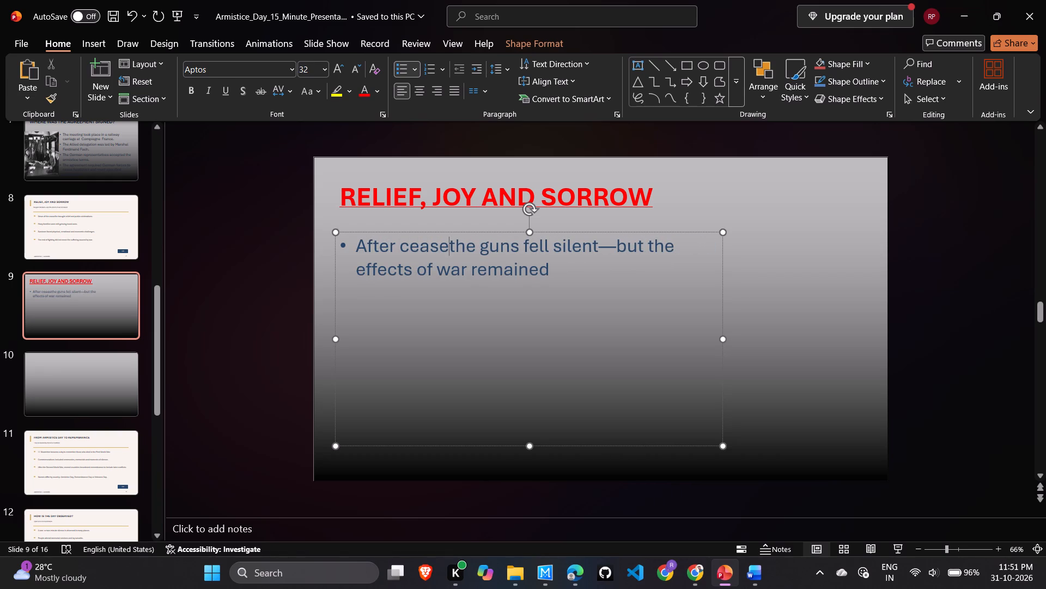
{"action": "type", "text": "fi"}
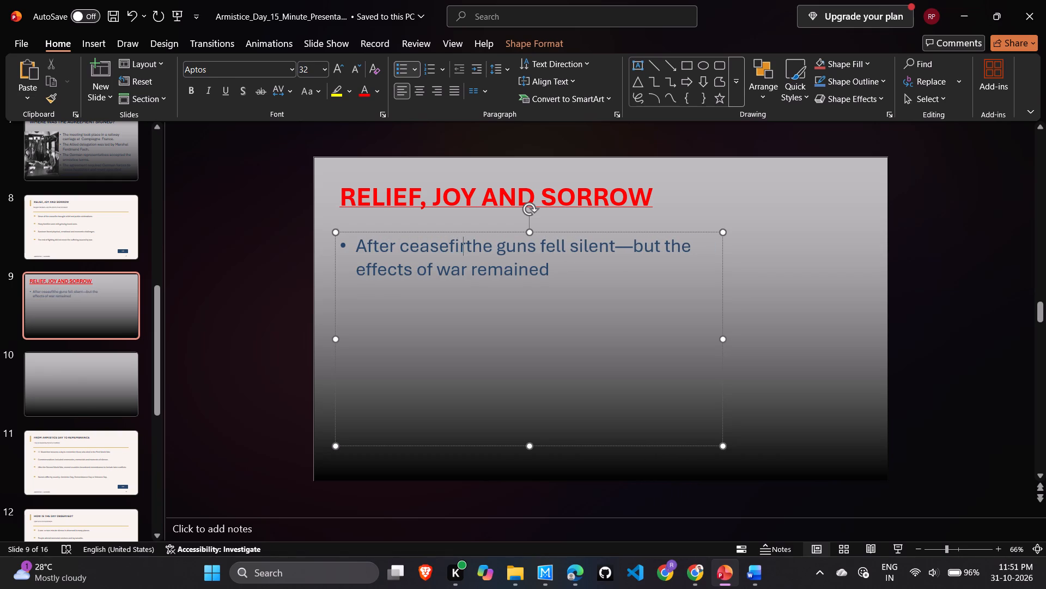
{"action": "type", "text": "e"}
{"action": "key", "text": "space"}
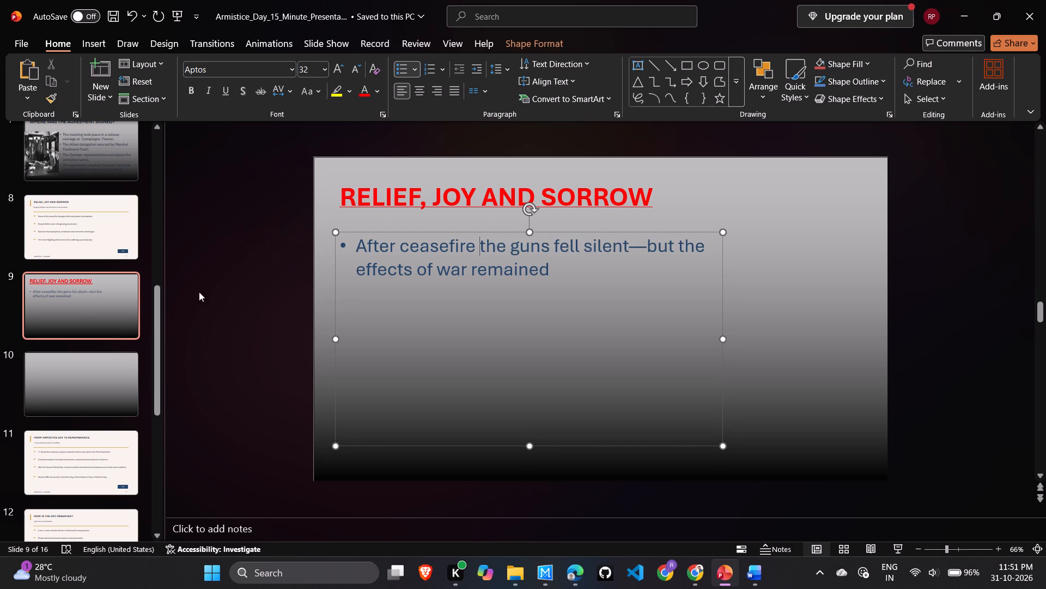
End slide 9's first bullet with a period after "remained".
{"action": "left_click", "coordinate": [93, 238]}
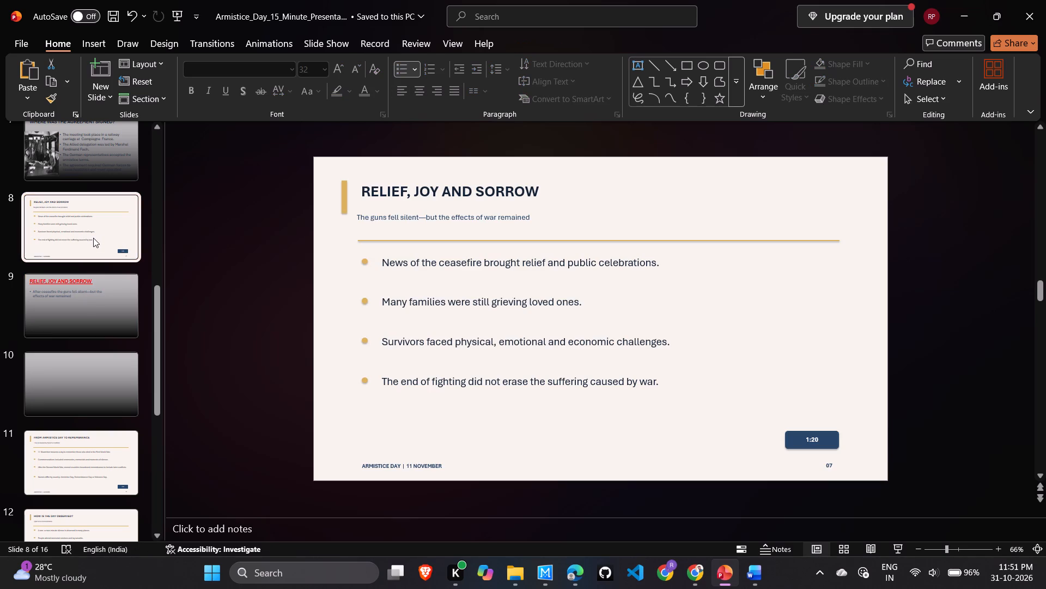
{"action": "left_click", "coordinate": [63, 323]}
{"action": "left_click", "coordinate": [555, 270]}
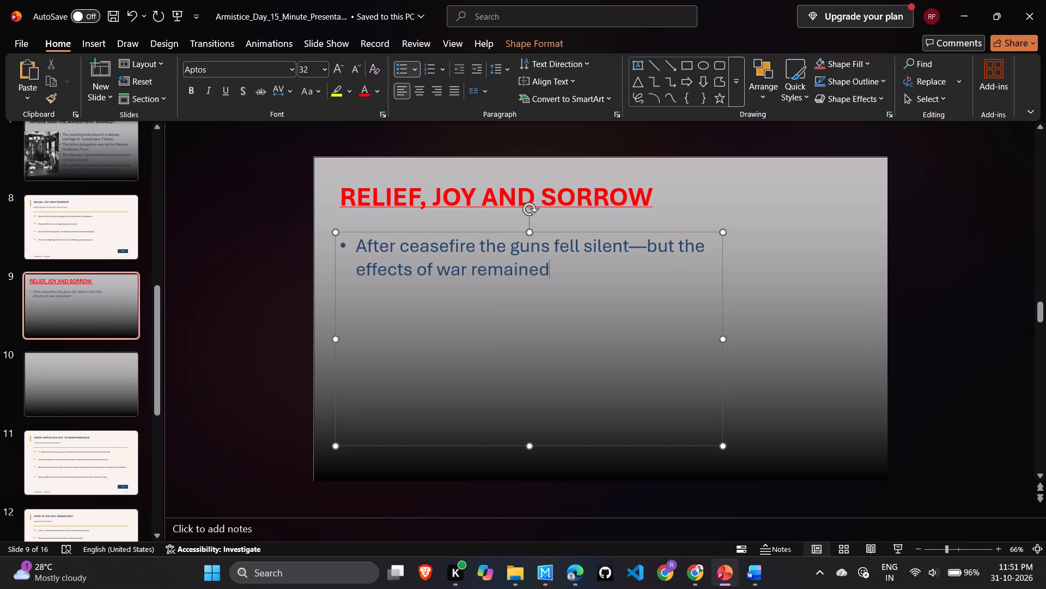
{"action": "key", "text": "period"}
Copy "News of the ceasefire brought relief and public celebrations" from slide 8 into slide 9 as the second bullet, widening the body text box.
{"action": "left_click", "coordinate": [95, 255]}
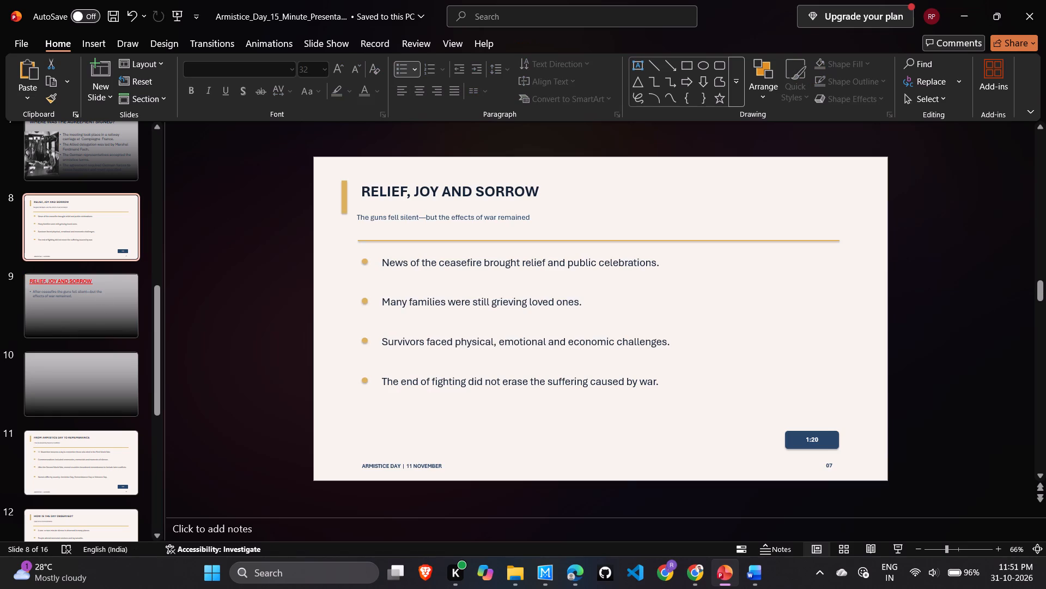
{"action": "left_click_drag", "start_coordinate": [657, 261], "coordinate": [385, 264]}
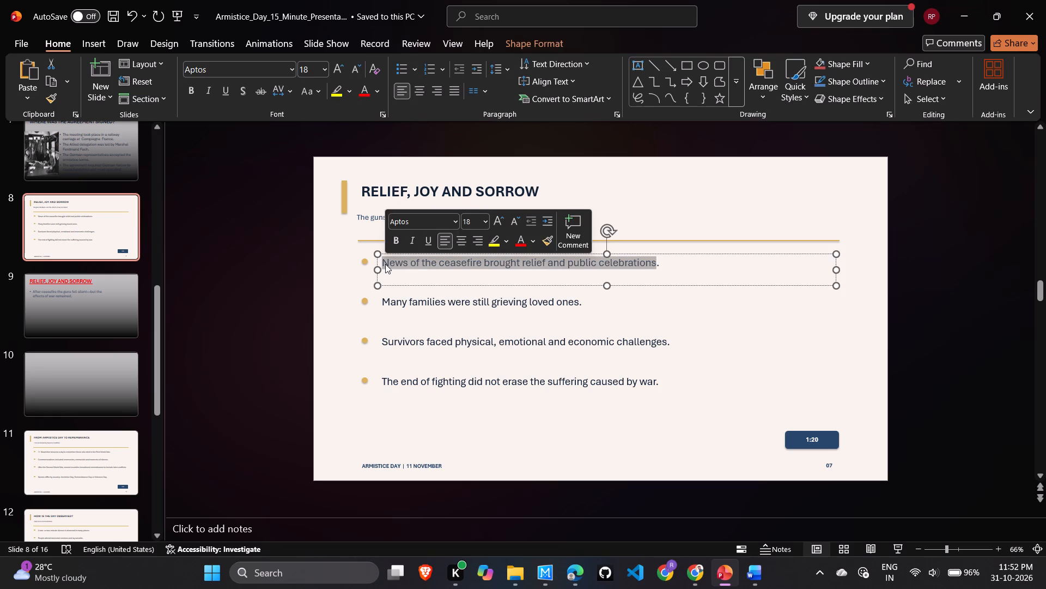
{"action": "key", "text": "ctrl+c"}
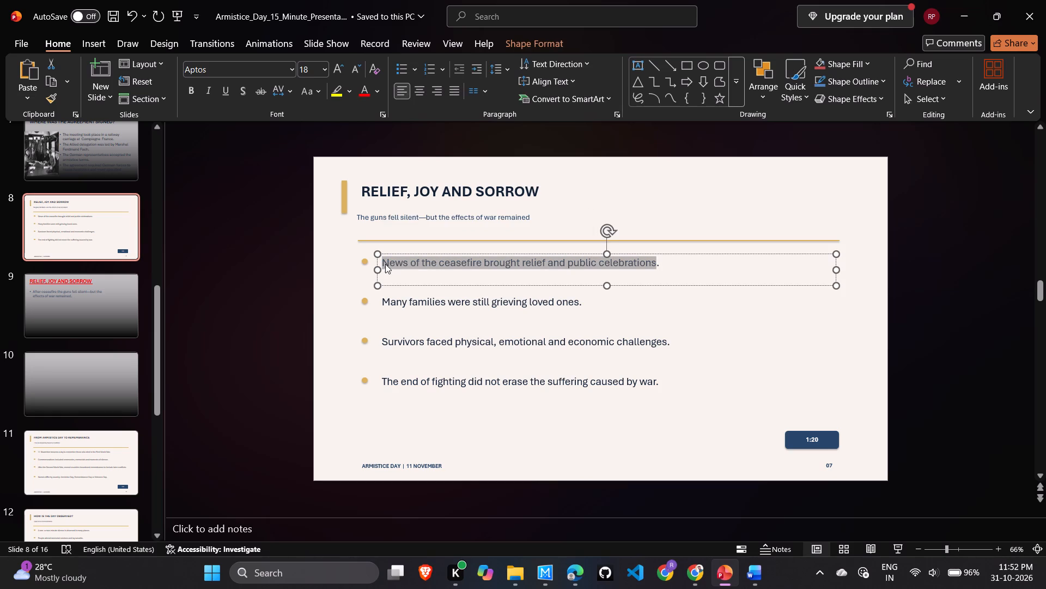
{"action": "left_click", "coordinate": [82, 300]}
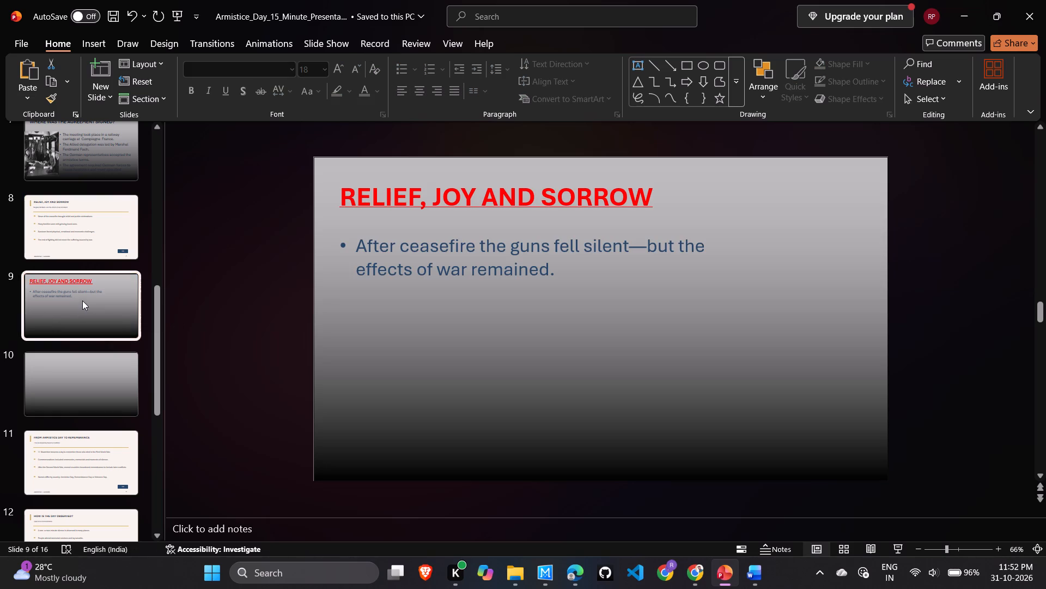
{"action": "left_click", "coordinate": [569, 267]}
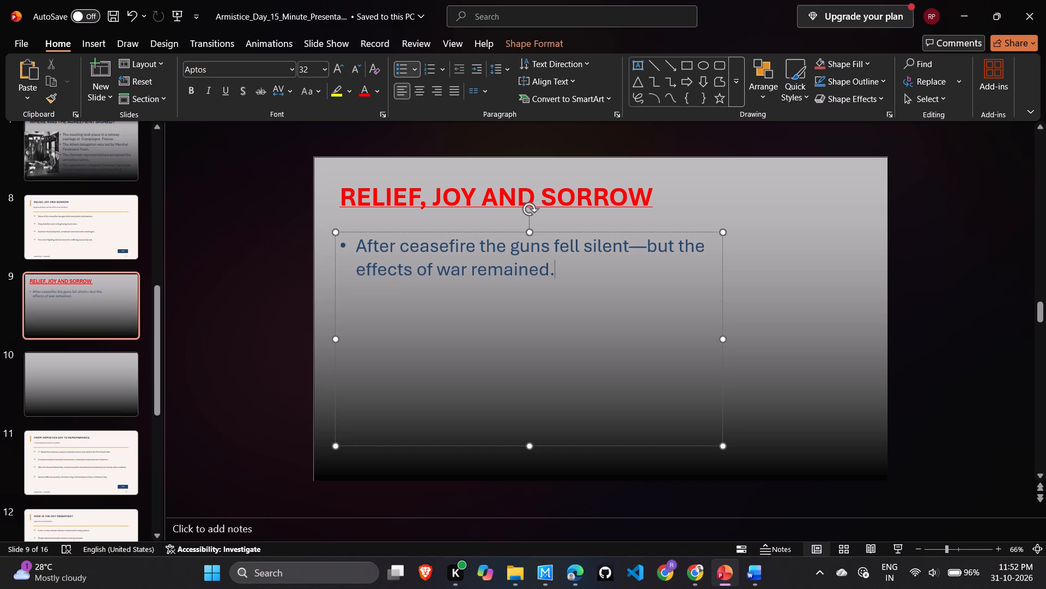
{"action": "left_click_drag", "start_coordinate": [721, 336], "coordinate": [799, 329]}
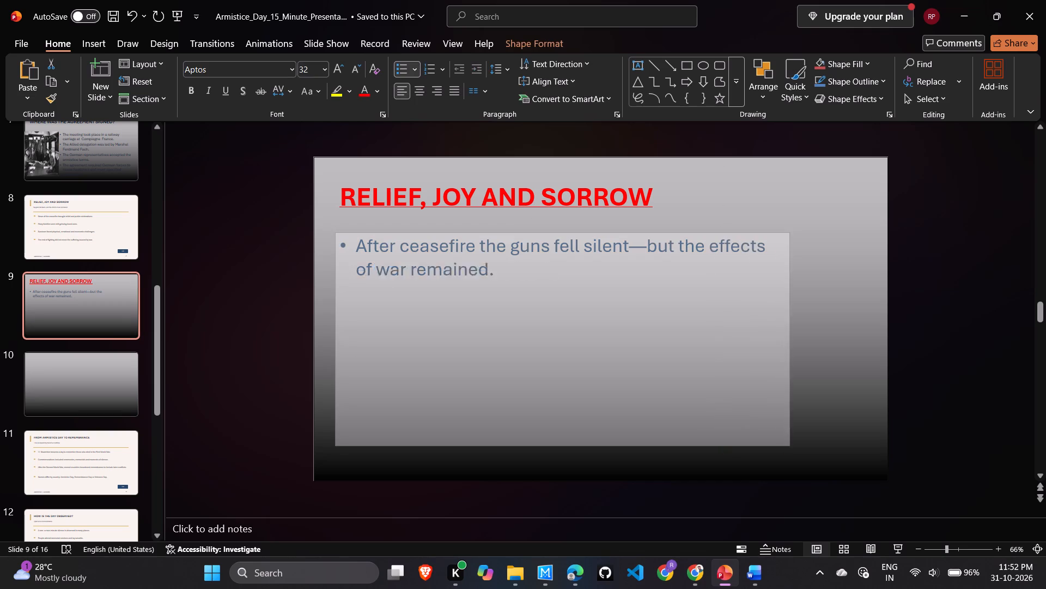
{"action": "left_click_drag", "start_coordinate": [799, 329], "coordinate": [875, 326]}
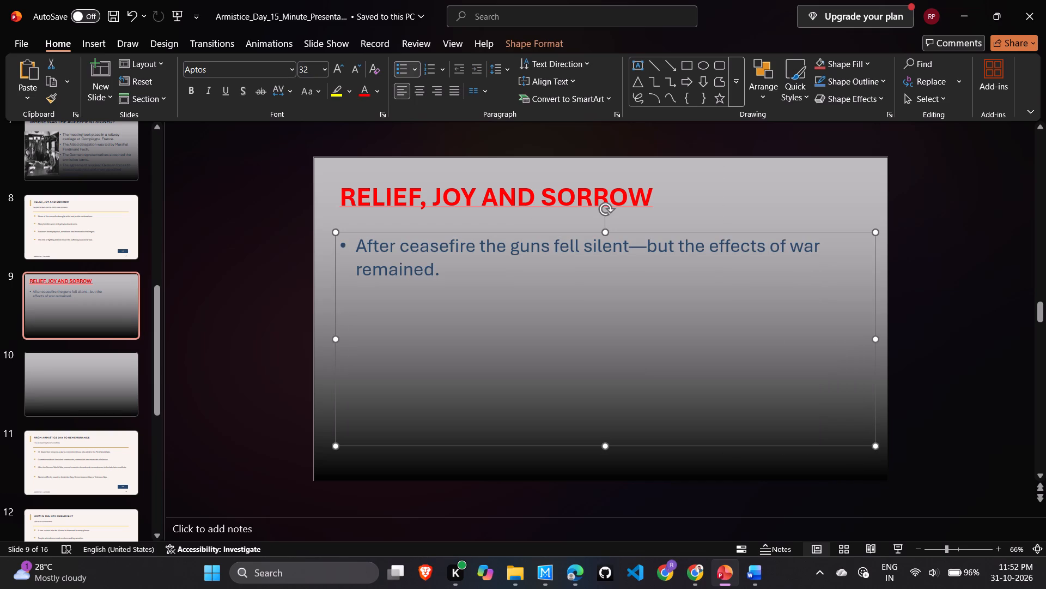
{"action": "left_click", "coordinate": [482, 268]}
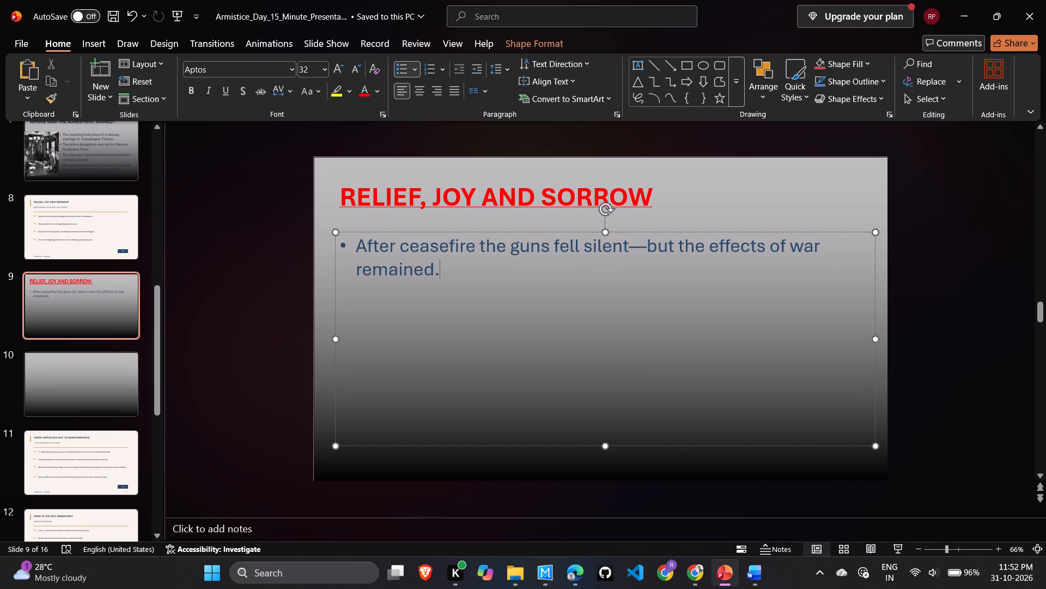
{"action": "key", "text": "Return"}
{"action": "key", "text": "ctrl+f"}
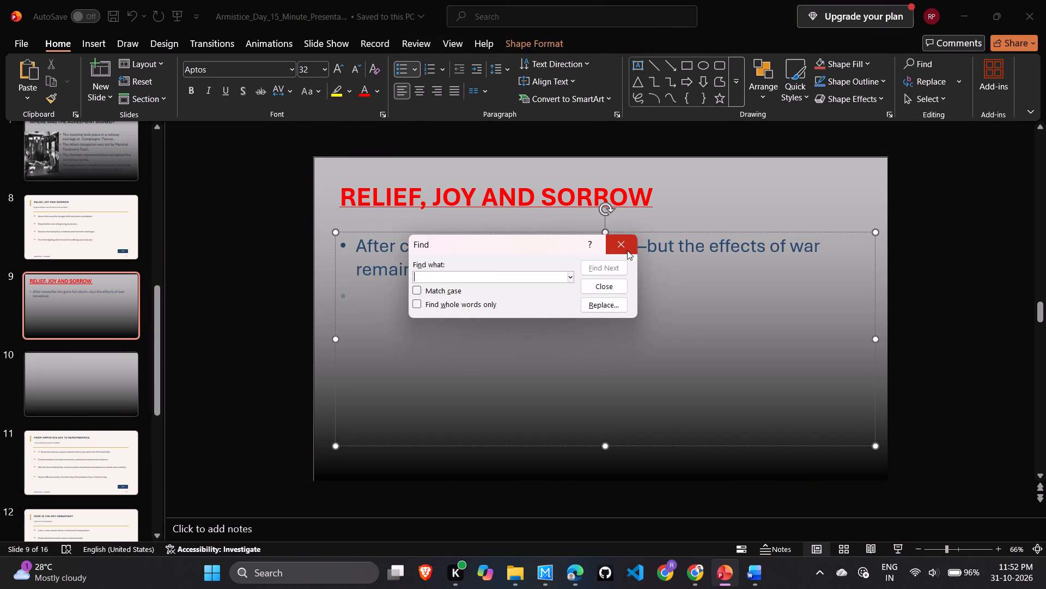
{"action": "left_click", "coordinate": [627, 250]}
{"action": "key", "text": "ctrl+v"}
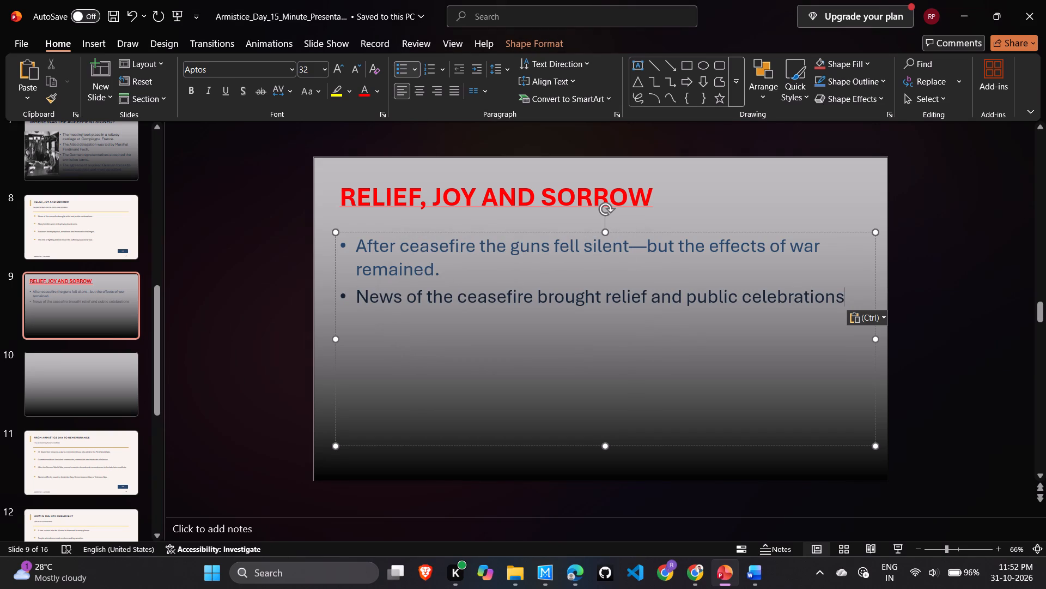
{"action": "left_click", "coordinate": [470, 330]}
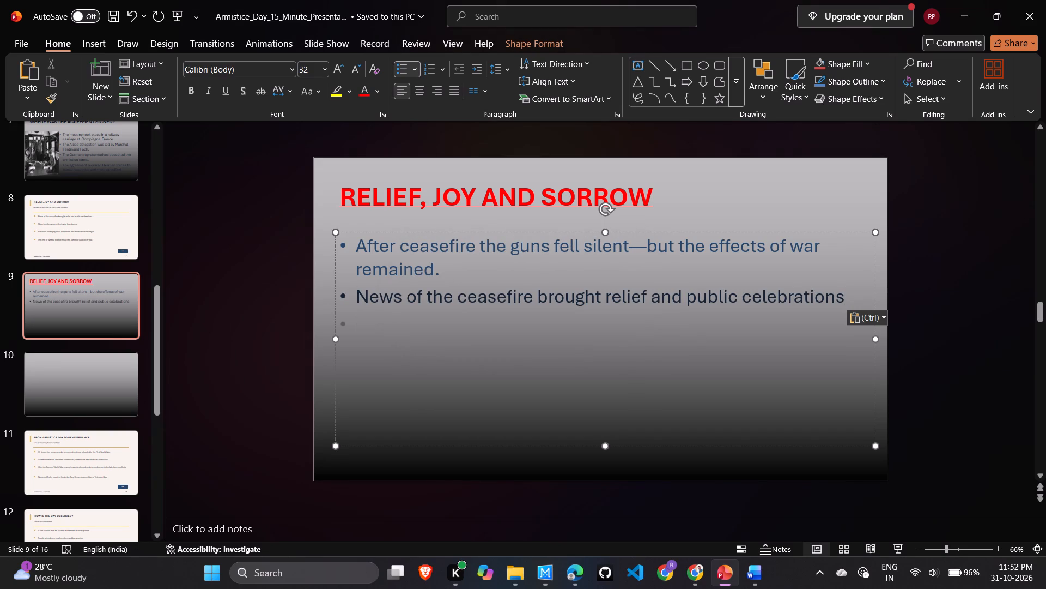
Change the font colour of slide 9's first bullet to red.
{"action": "left_click_drag", "start_coordinate": [446, 272], "coordinate": [428, 265]}
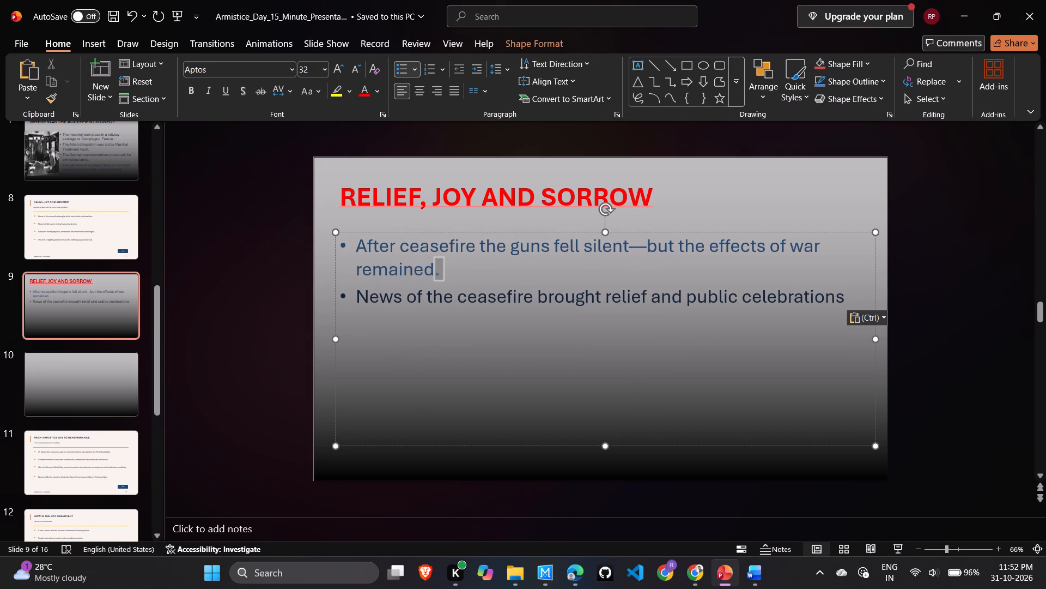
{"action": "left_click_drag", "start_coordinate": [428, 265], "coordinate": [381, 243]}
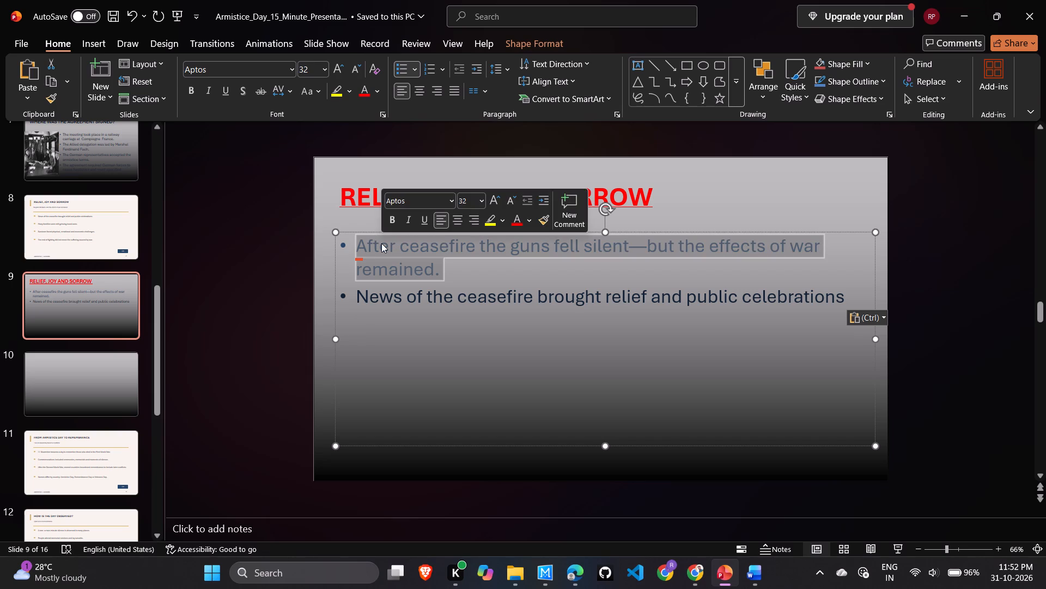
{"action": "left_click", "coordinate": [518, 220]}
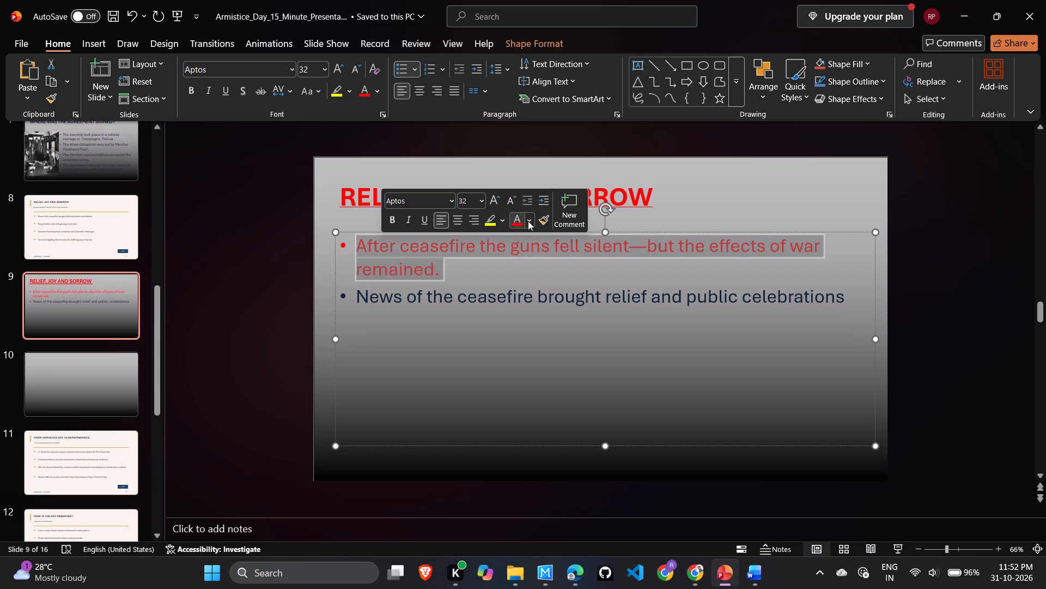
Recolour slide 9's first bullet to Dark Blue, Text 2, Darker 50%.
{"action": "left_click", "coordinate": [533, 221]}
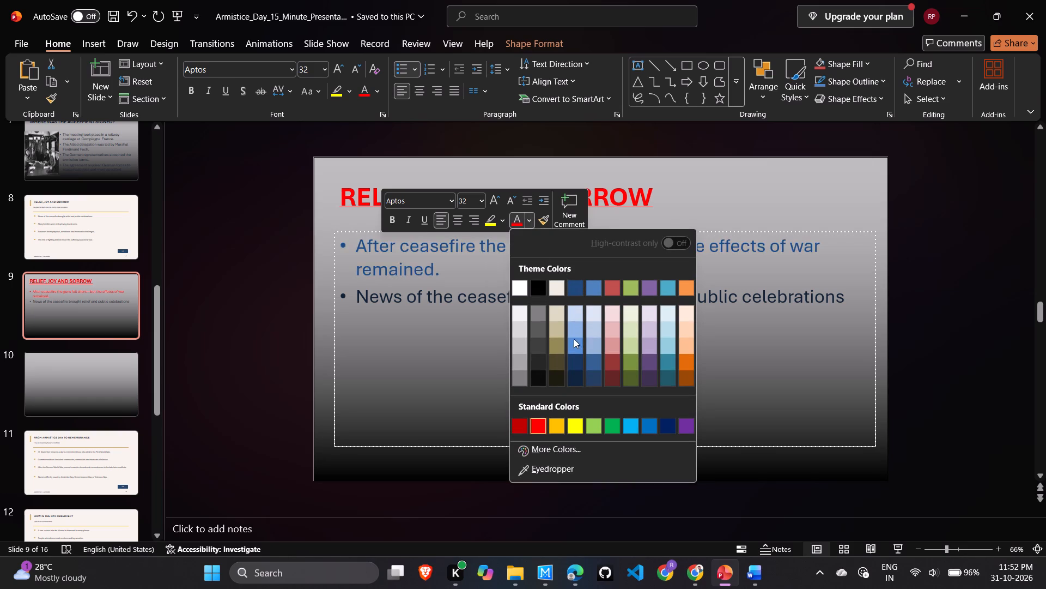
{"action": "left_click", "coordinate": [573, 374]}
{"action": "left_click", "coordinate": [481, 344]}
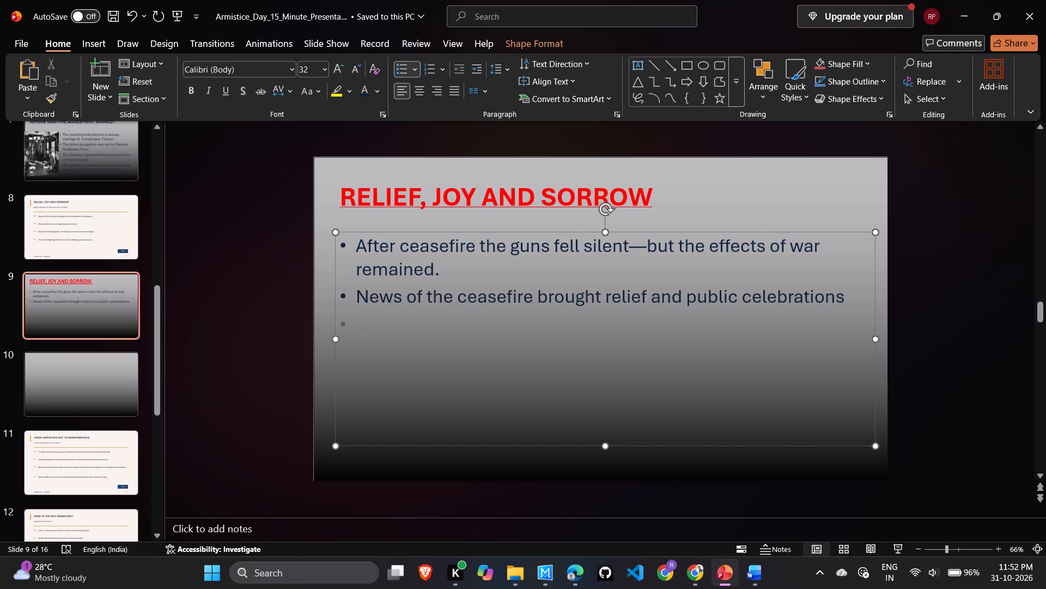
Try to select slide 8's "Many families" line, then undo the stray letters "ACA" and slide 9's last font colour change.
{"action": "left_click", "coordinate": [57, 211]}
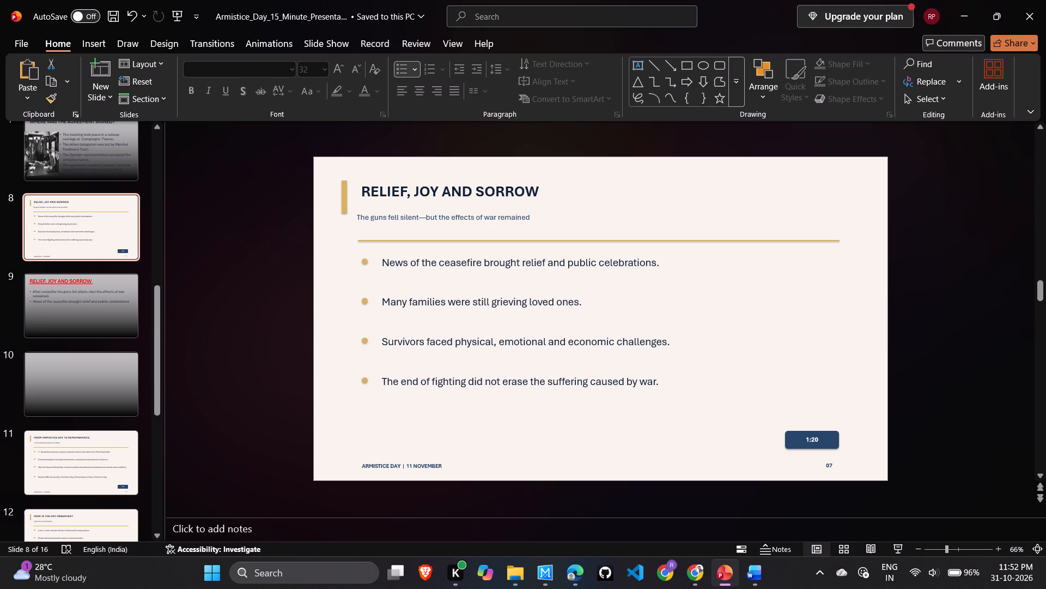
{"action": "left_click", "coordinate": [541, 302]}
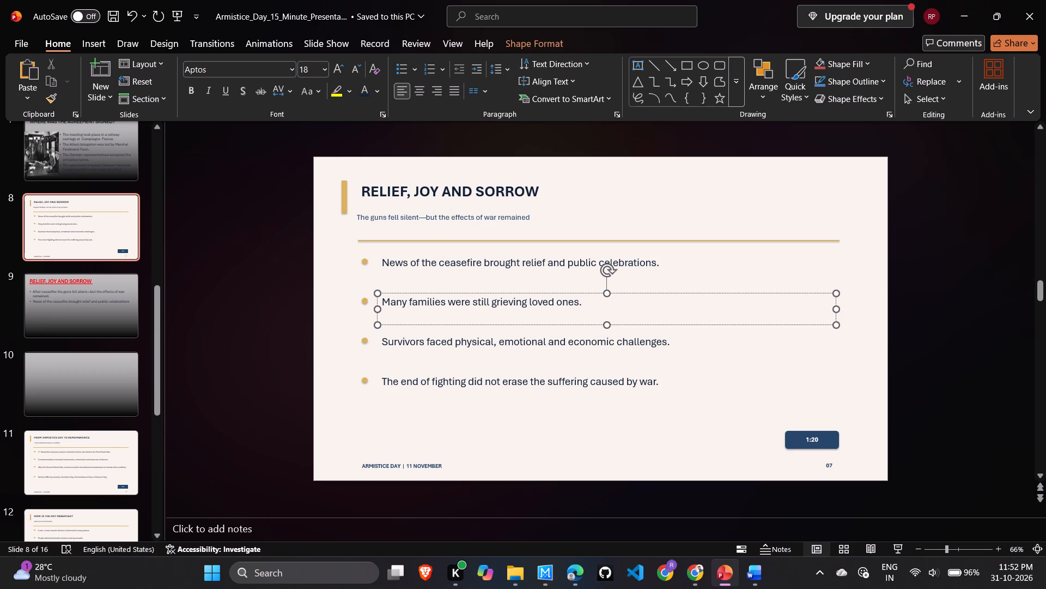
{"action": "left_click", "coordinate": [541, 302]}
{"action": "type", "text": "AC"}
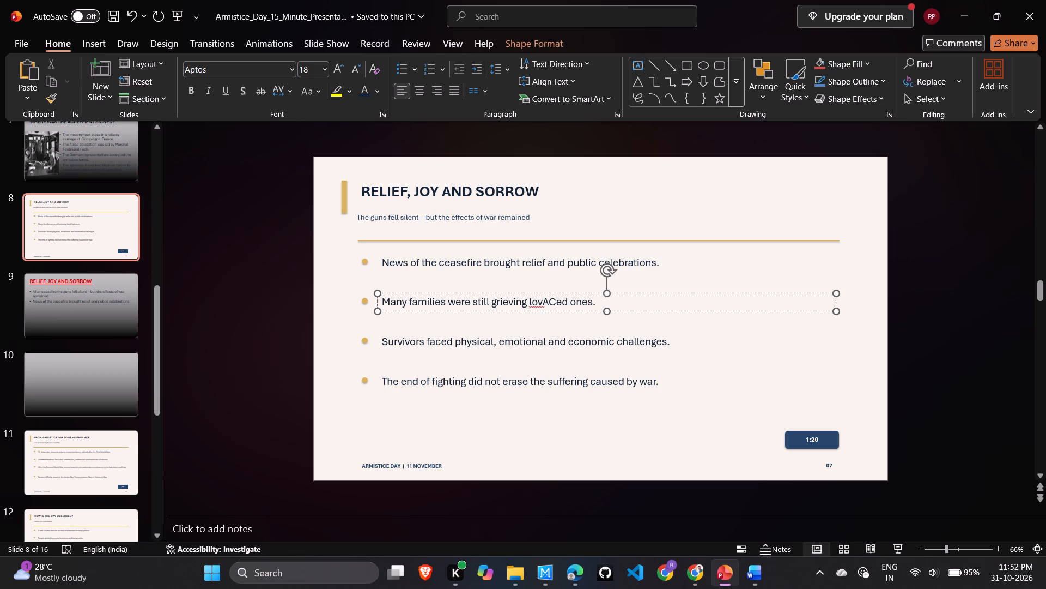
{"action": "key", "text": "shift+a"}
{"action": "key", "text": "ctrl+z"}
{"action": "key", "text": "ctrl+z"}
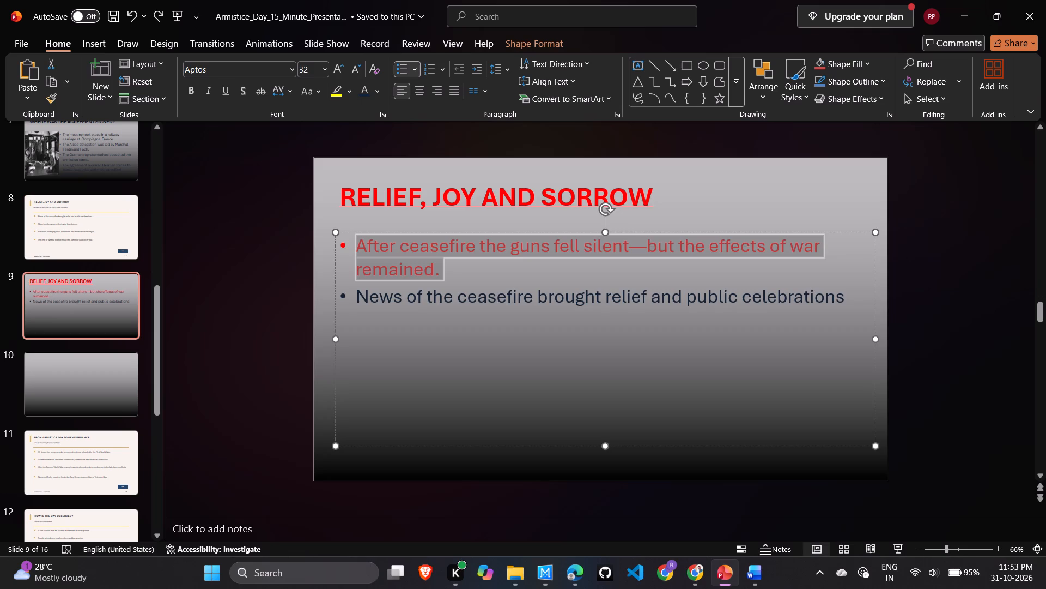
Copy "Many families were still grieving loved ones." from slide 8 into slide 9 as the third bullet.
{"action": "left_click", "coordinate": [118, 458]}
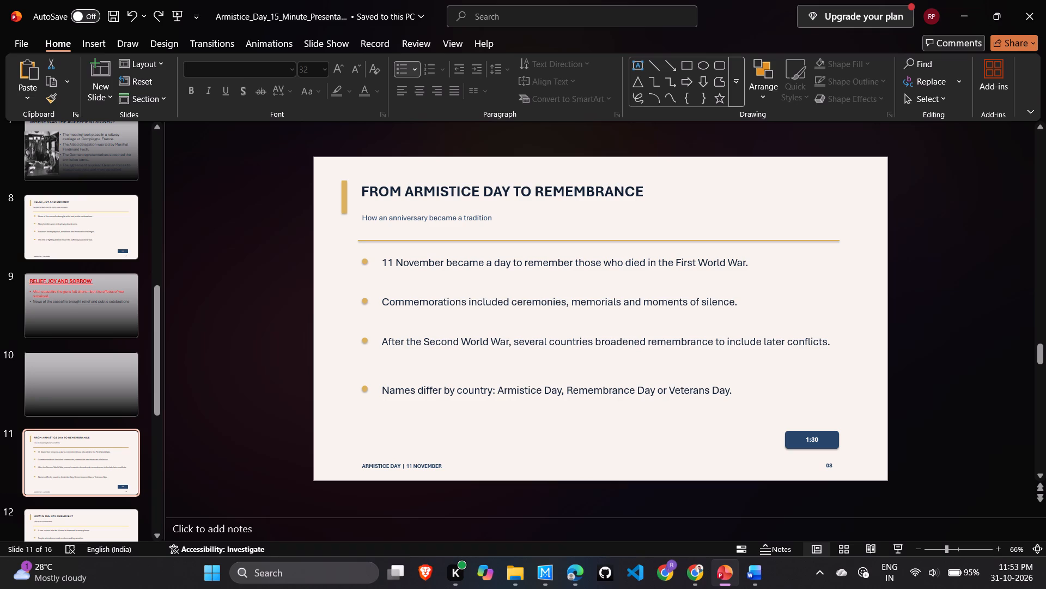
{"action": "left_click", "coordinate": [117, 209]}
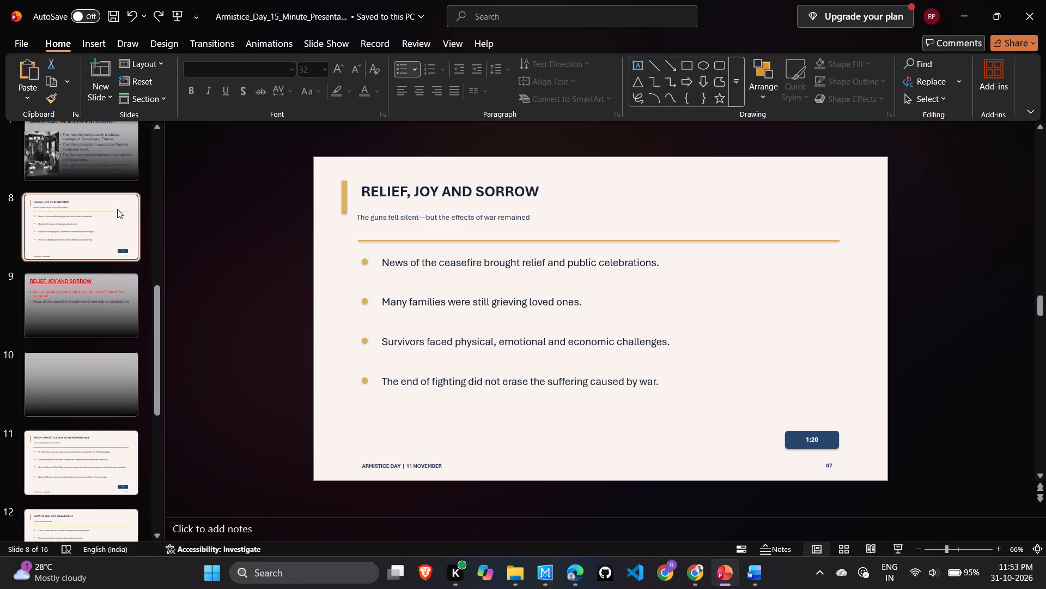
{"action": "left_click", "coordinate": [447, 304]}
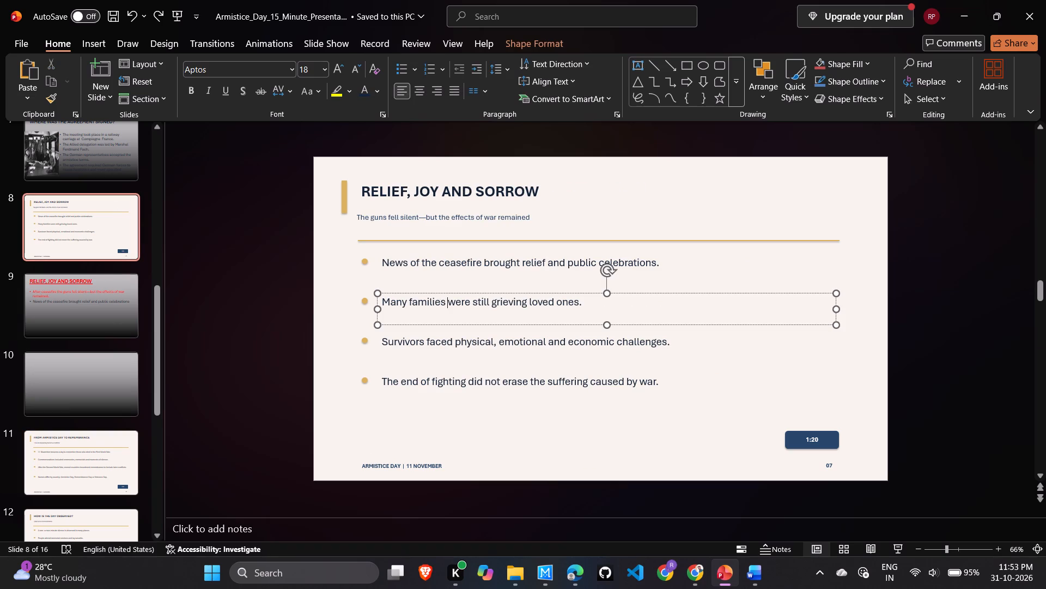
{"action": "key", "text": "ctrl+a"}
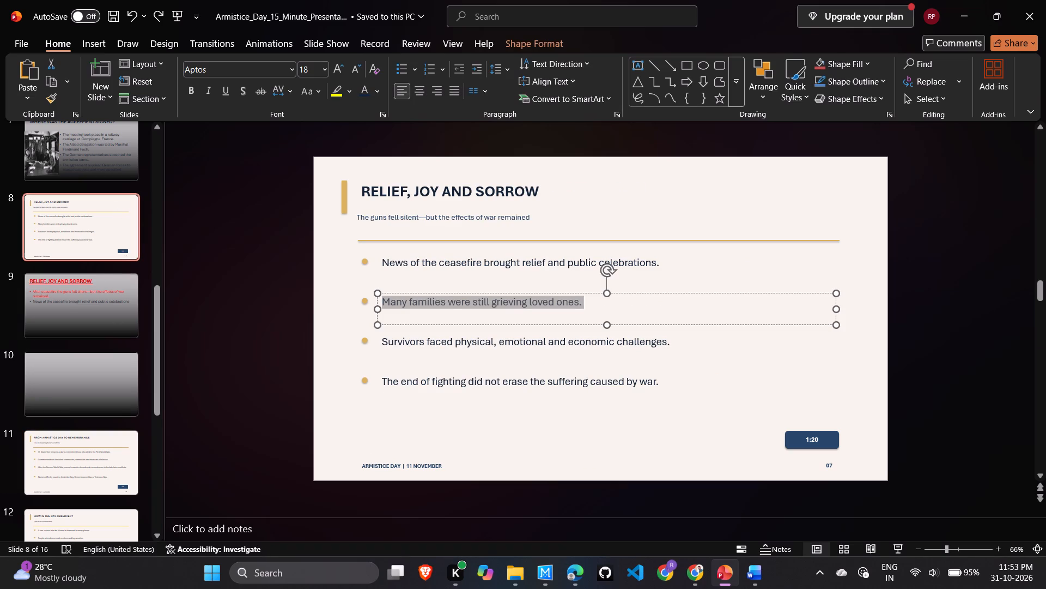
{"action": "key", "text": "ctrl+c"}
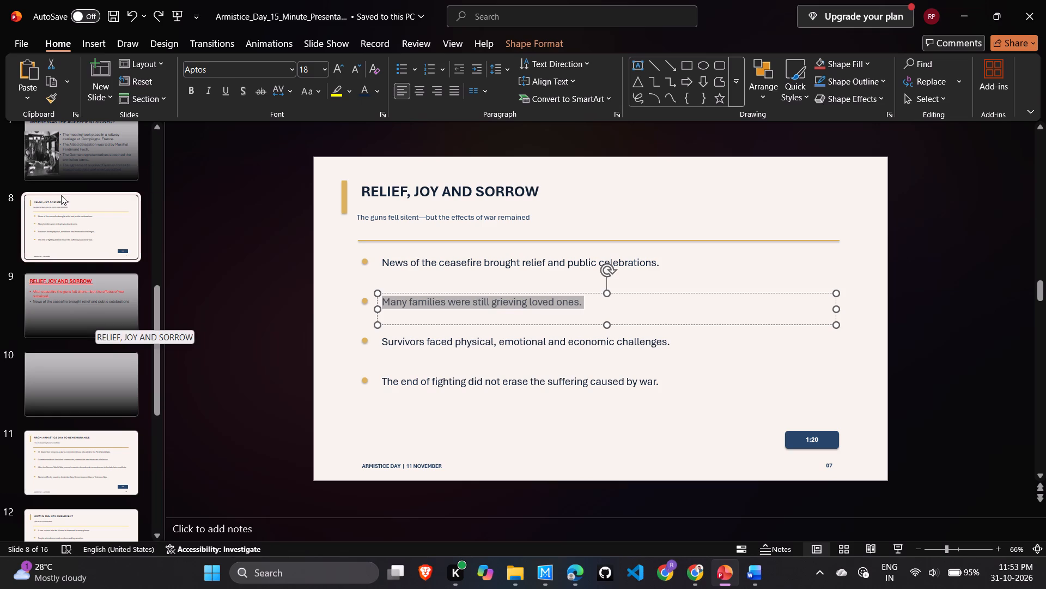
{"action": "left_click", "coordinate": [73, 305], "text": "ctrl"}
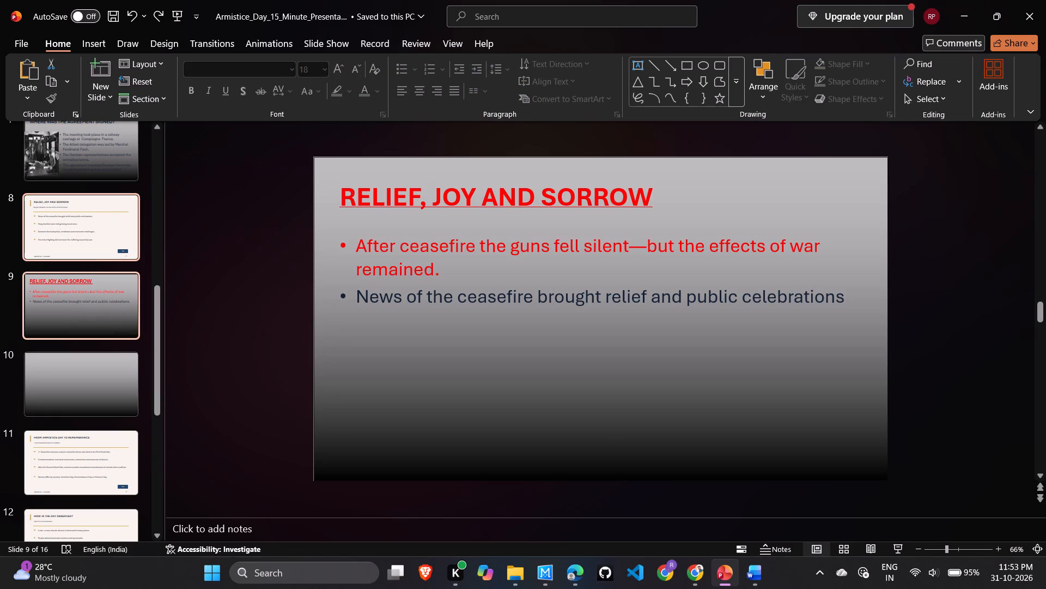
{"action": "left_click", "coordinate": [393, 335], "text": "ctrl"}
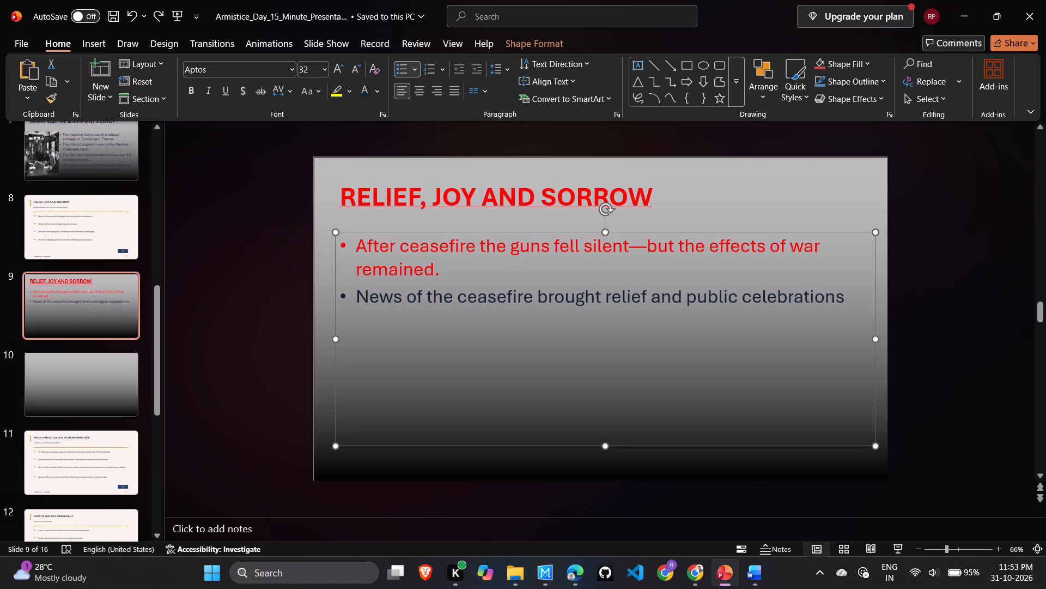
{"action": "left_click", "coordinate": [412, 320]}
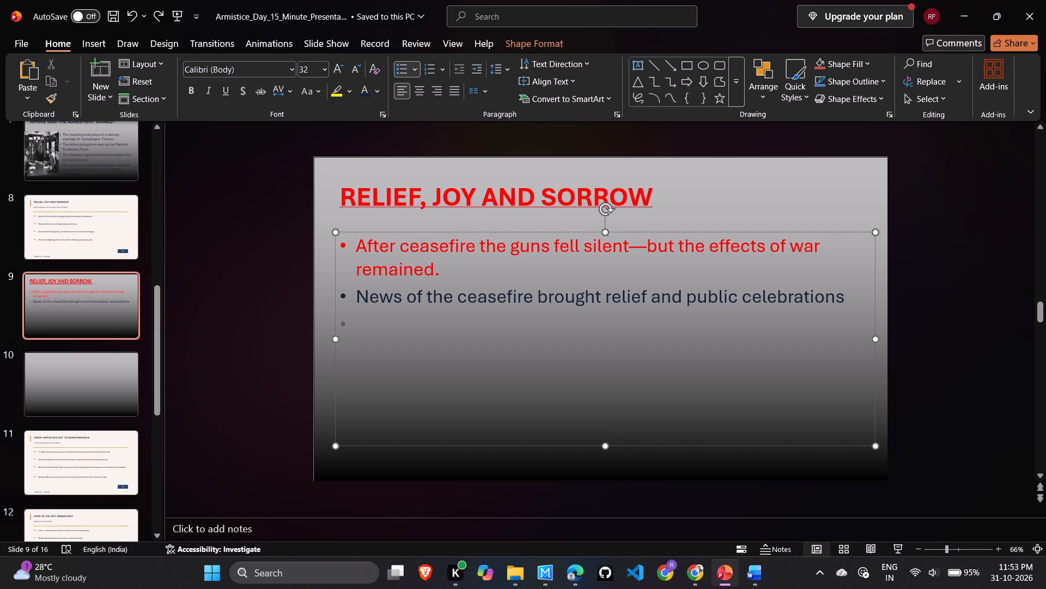
{"action": "key", "text": "ctrl+v"}
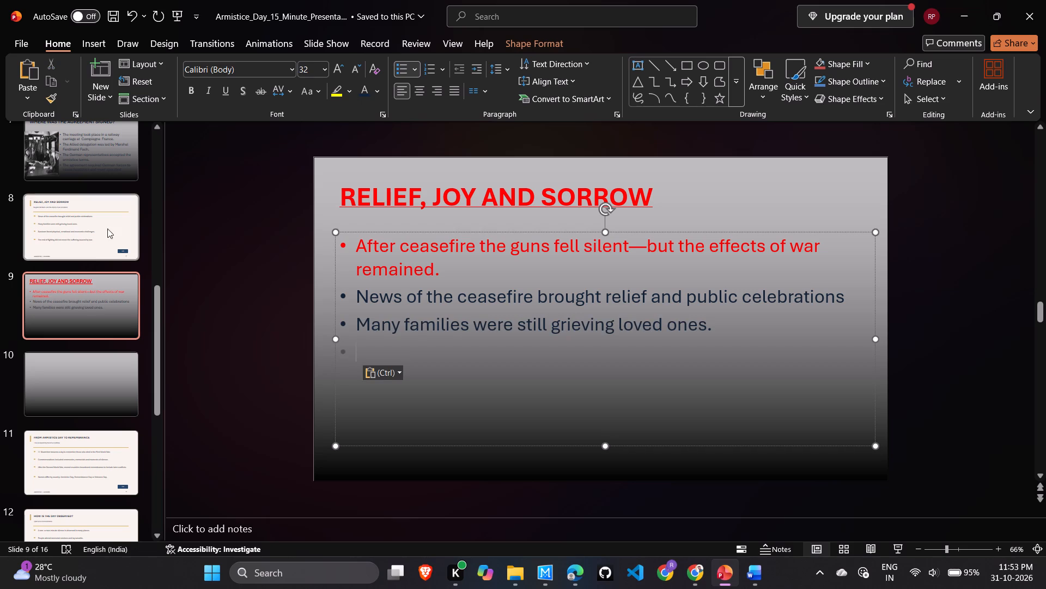
Copy "Survivors faced physical, emotional and economic challenges." from slide 8 into slide 9 as the fourth bullet.
{"action": "left_click", "coordinate": [102, 229]}
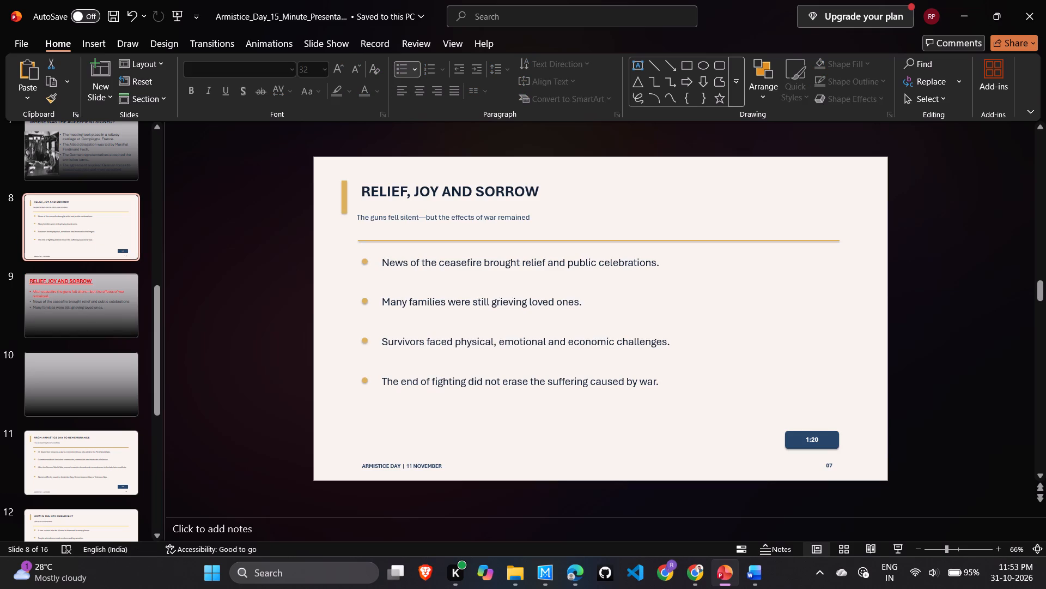
{"action": "left_click", "coordinate": [615, 333]}
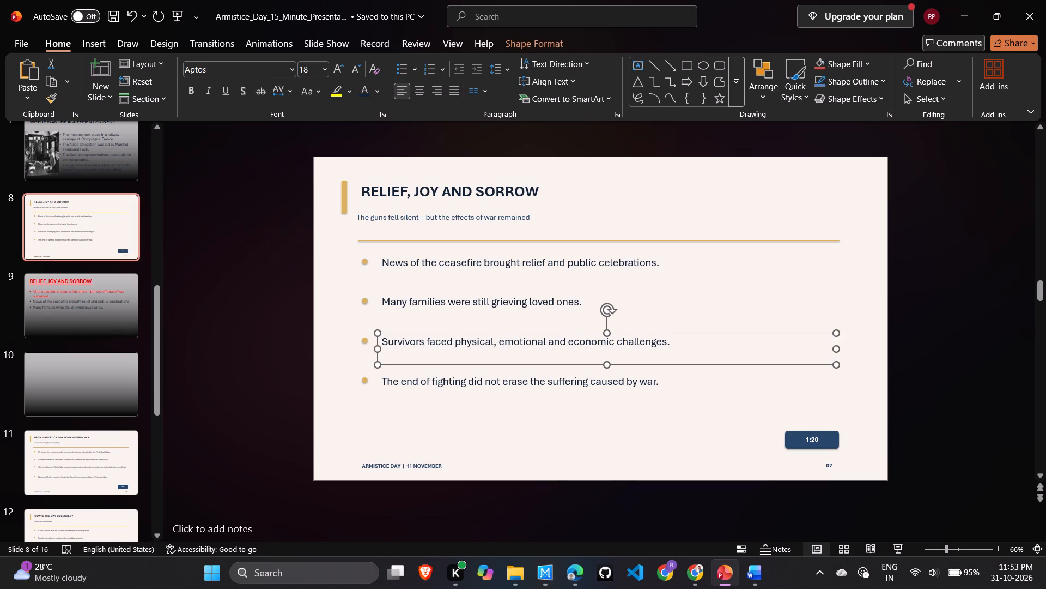
{"action": "left_click", "coordinate": [611, 340]}
{"action": "key", "text": "ctrl+a"}
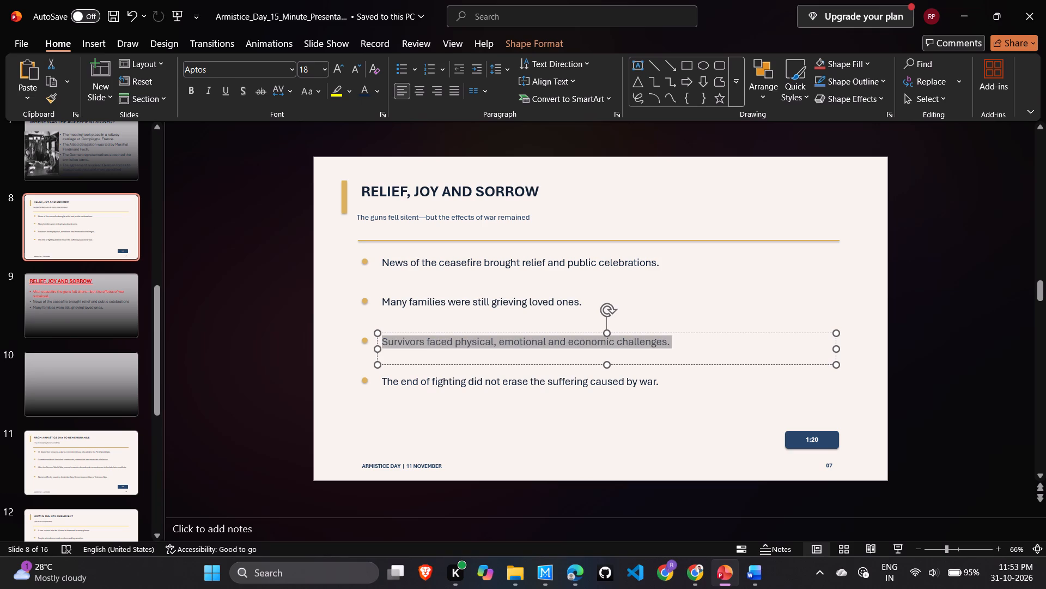
{"action": "key", "text": "ctrl+c"}
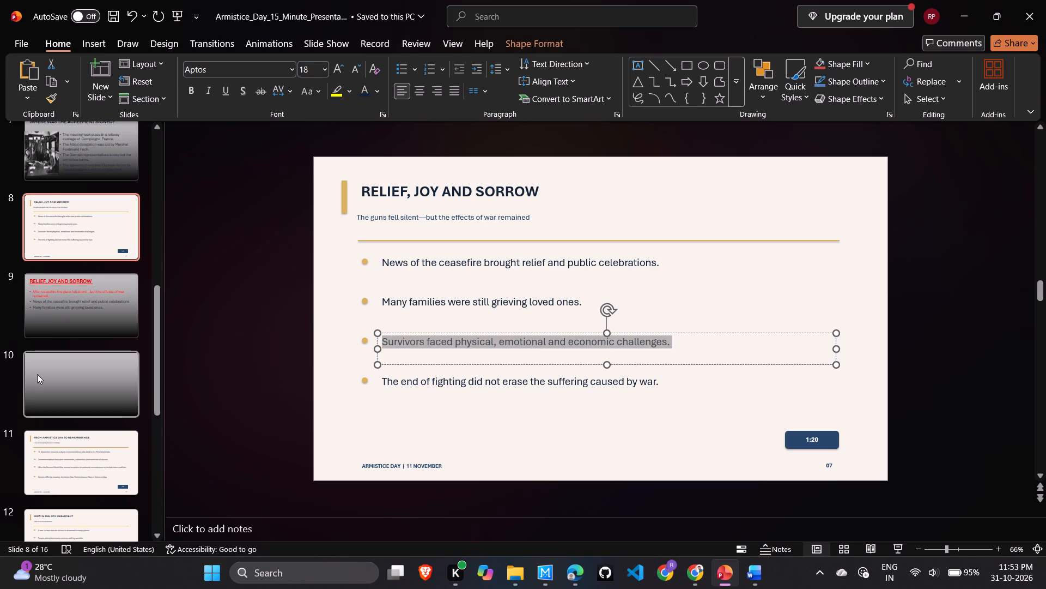
{"action": "left_click", "coordinate": [37, 374]}
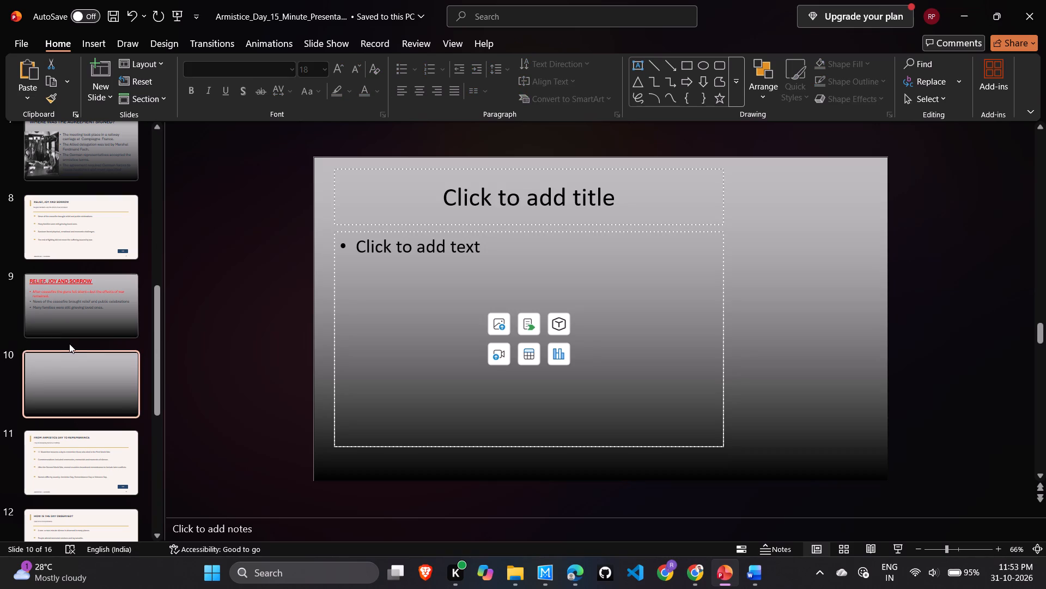
{"action": "left_click", "coordinate": [74, 335]}
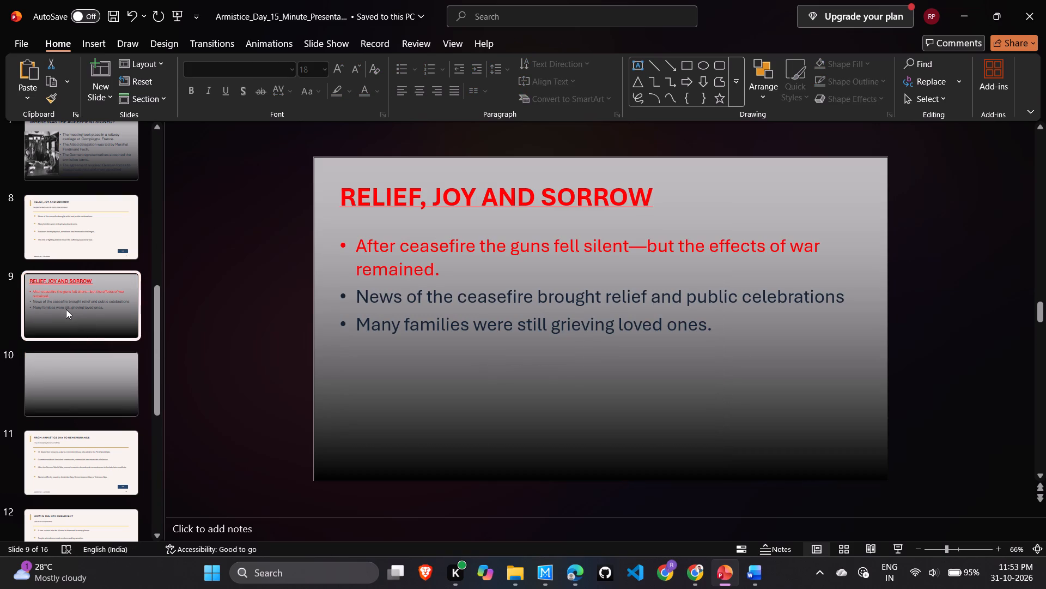
{"action": "left_click", "coordinate": [66, 309]}
{"action": "left_click", "coordinate": [457, 376]}
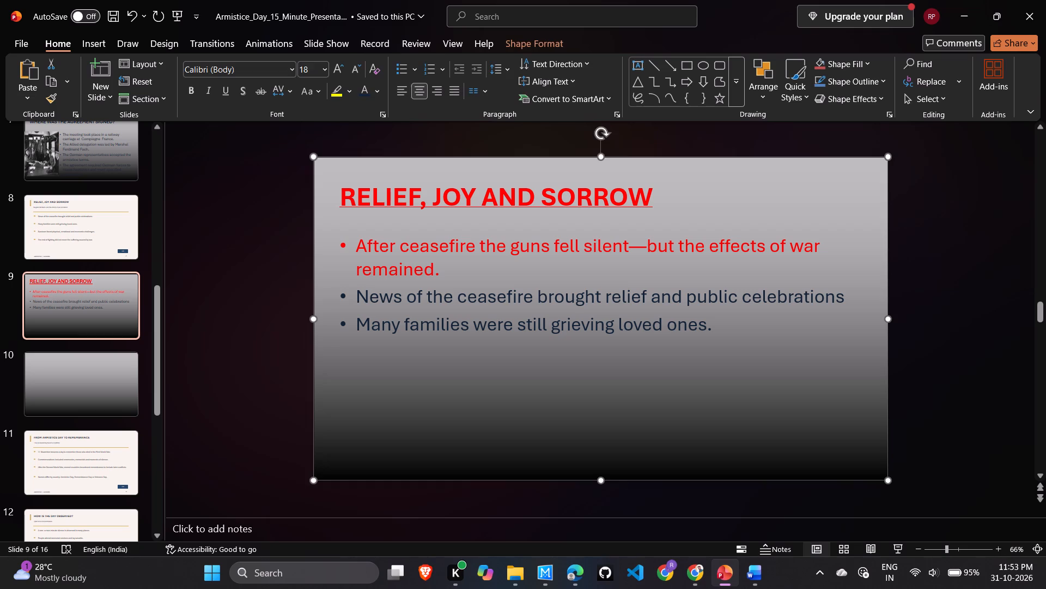
{"action": "left_click", "coordinate": [717, 321]}
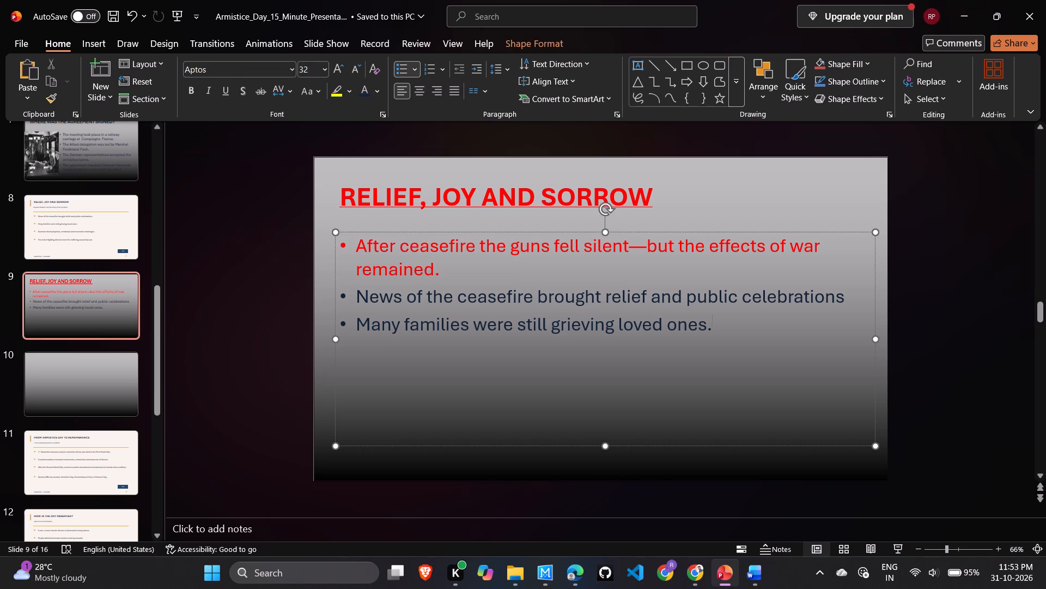
{"action": "key", "text": "Return"}
{"action": "key", "text": "ctrl+v"}
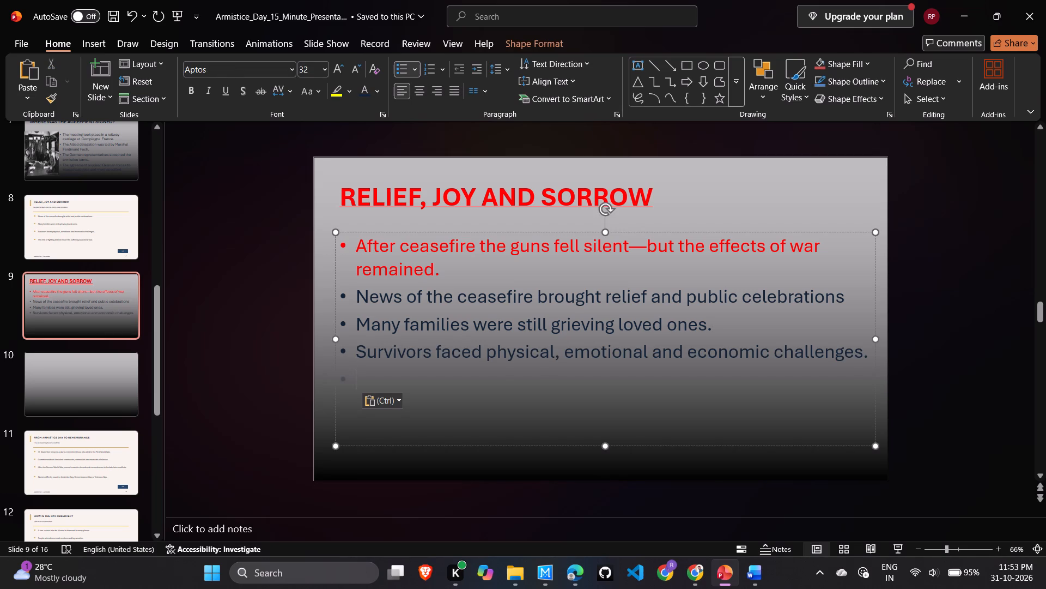
Copy "The end of fighting did not erase the suffering caused by war." from slide 8 into slide 9 as the fifth bullet.
{"action": "left_click", "coordinate": [122, 229]}
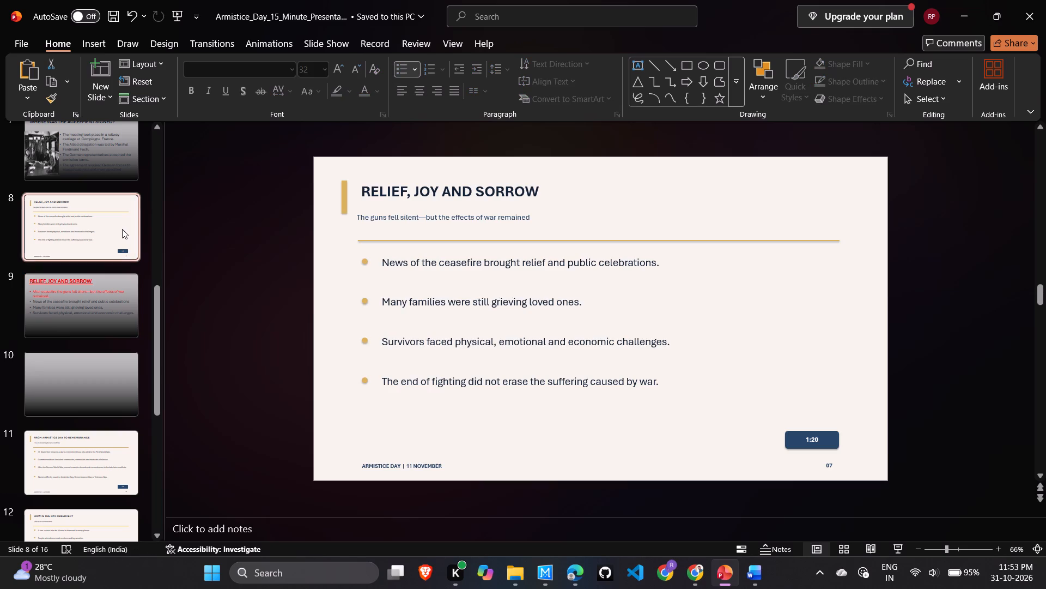
{"action": "left_click", "coordinate": [531, 389]}
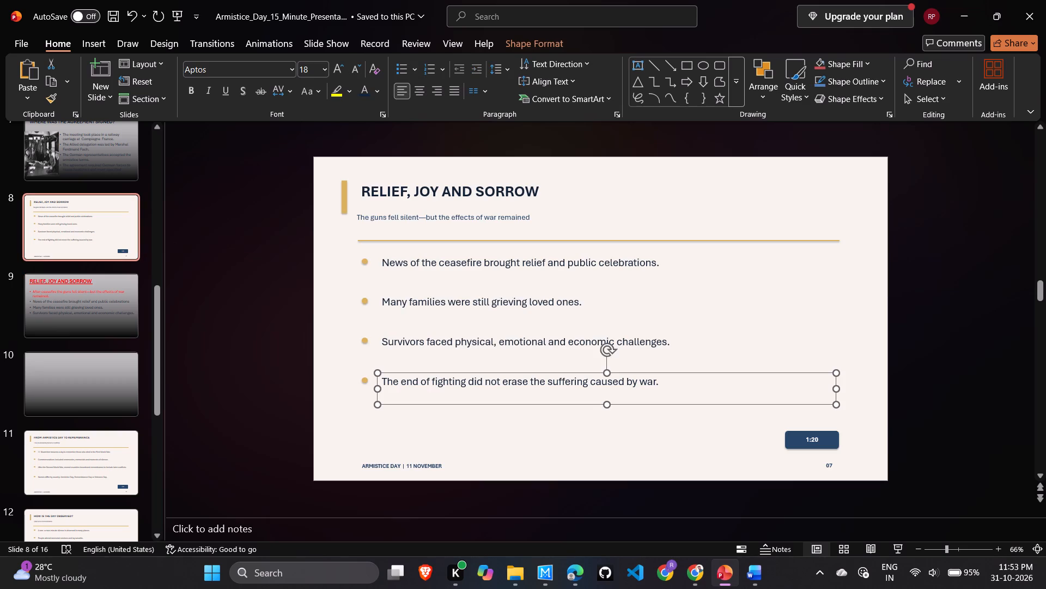
{"action": "left_click", "coordinate": [635, 376]}
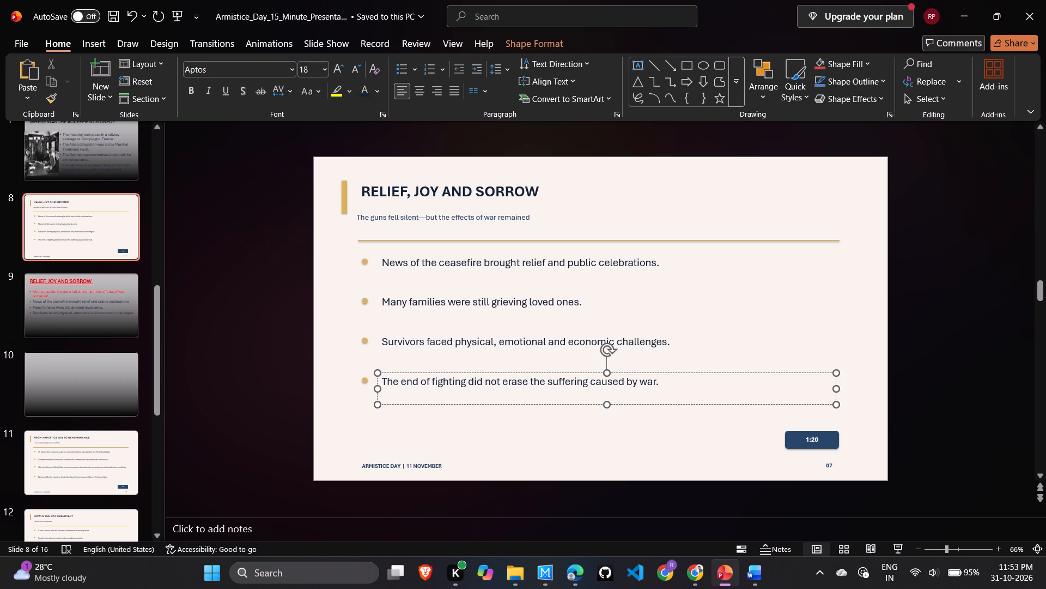
{"action": "left_click", "coordinate": [661, 379]}
{"action": "left_click", "coordinate": [656, 383]}
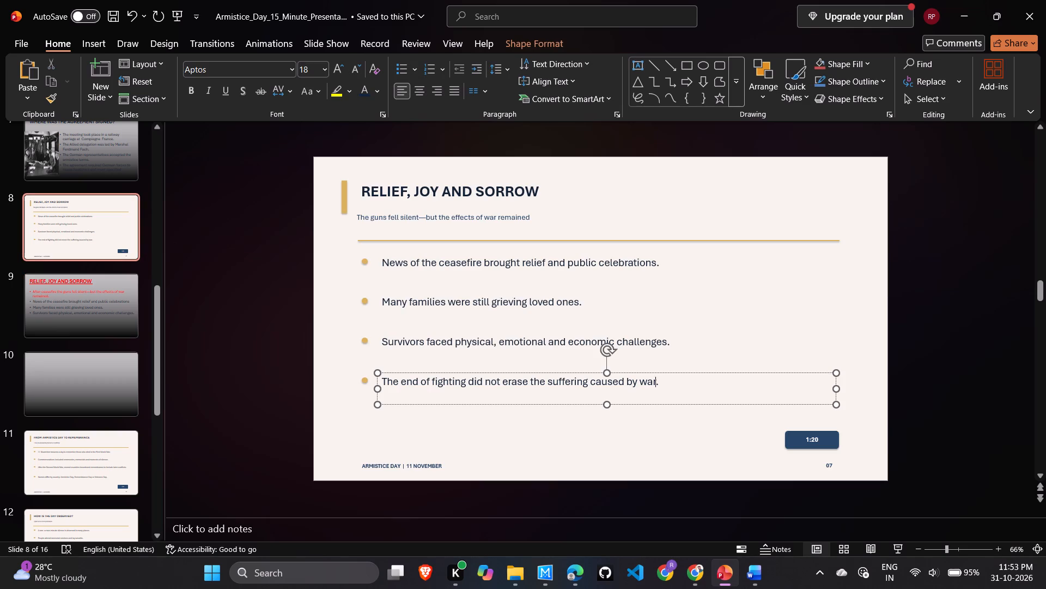
{"action": "left_click", "coordinate": [657, 382]}
{"action": "key", "text": "ctrl+a"}
{"action": "key", "text": "ctrl+c"}
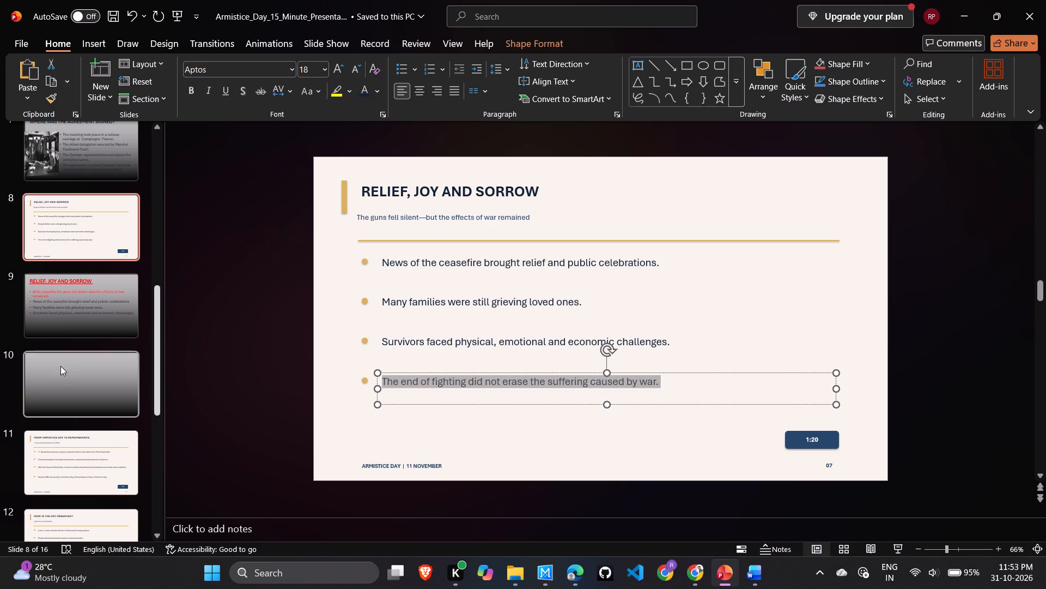
{"action": "left_click", "coordinate": [68, 278]}
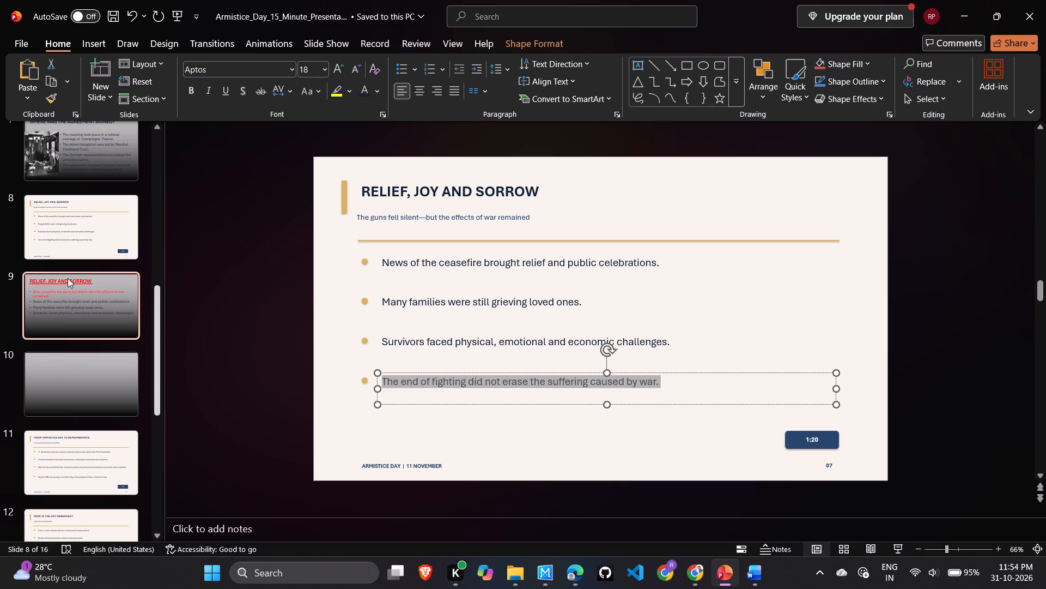
{"action": "left_click", "coordinate": [385, 366]}
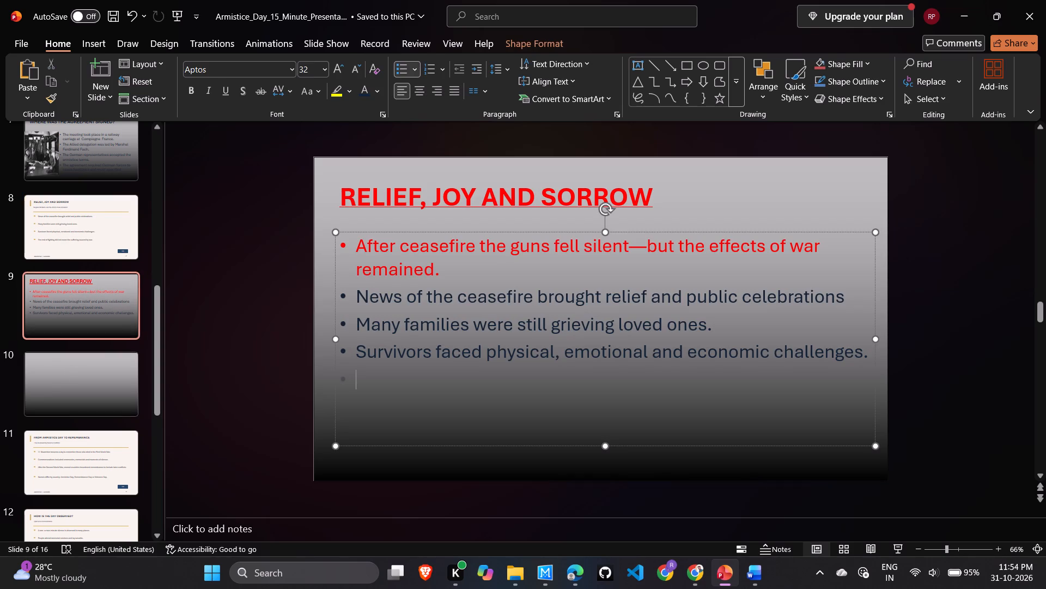
{"action": "key", "text": "ctrl+v"}
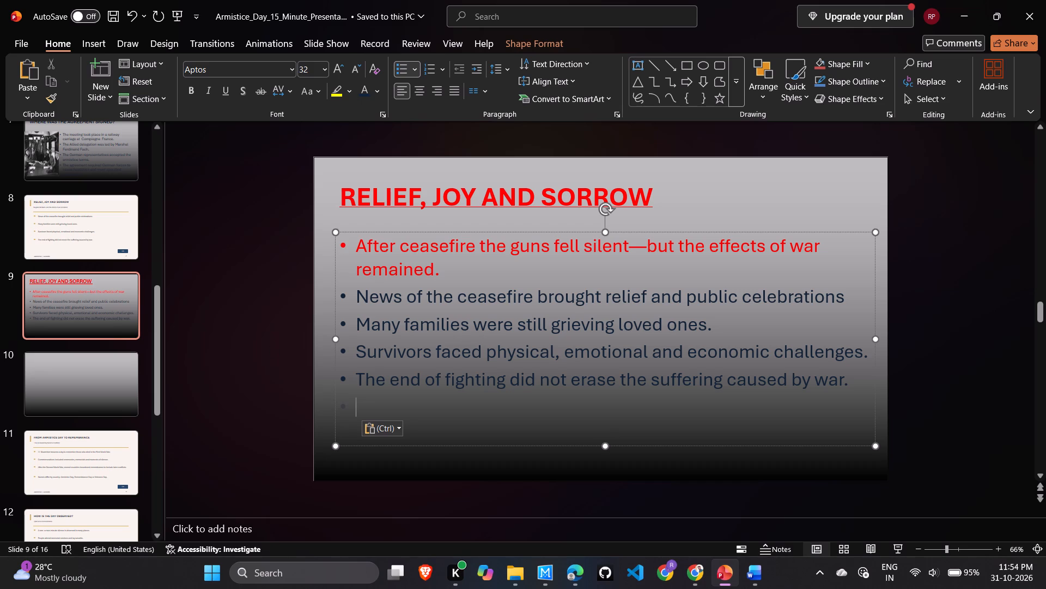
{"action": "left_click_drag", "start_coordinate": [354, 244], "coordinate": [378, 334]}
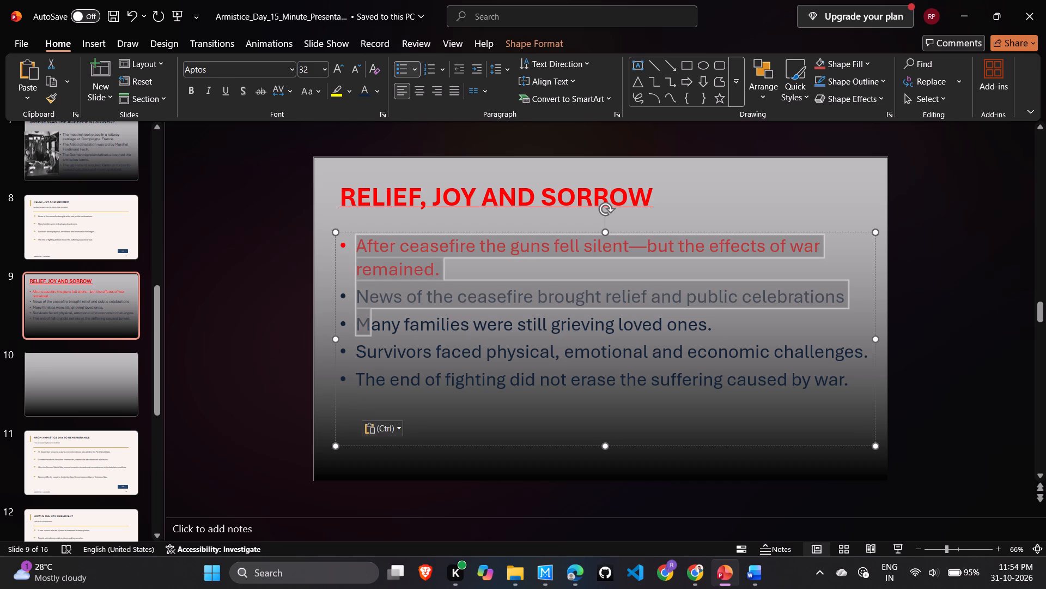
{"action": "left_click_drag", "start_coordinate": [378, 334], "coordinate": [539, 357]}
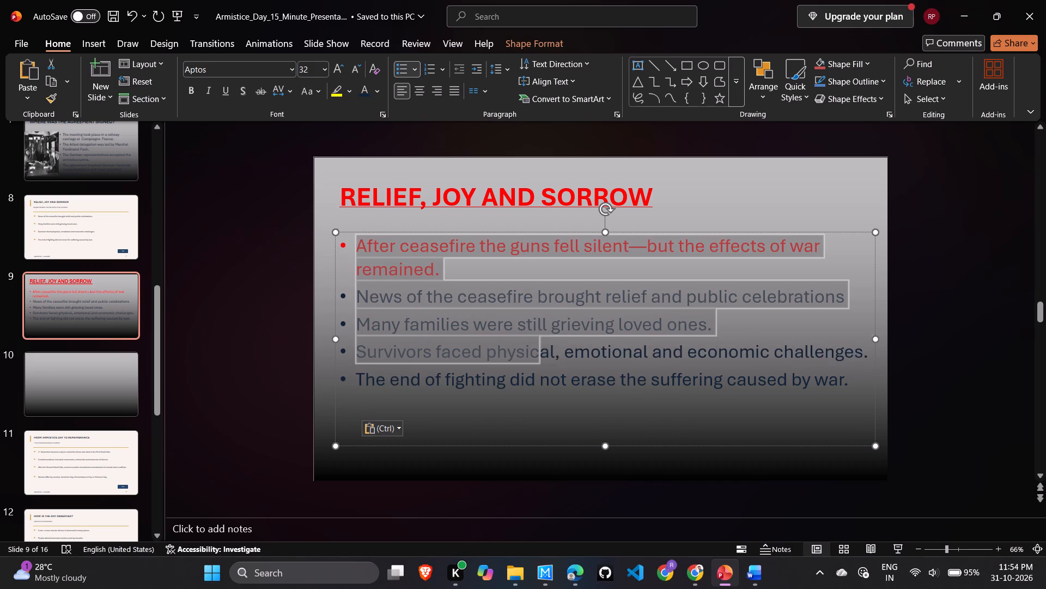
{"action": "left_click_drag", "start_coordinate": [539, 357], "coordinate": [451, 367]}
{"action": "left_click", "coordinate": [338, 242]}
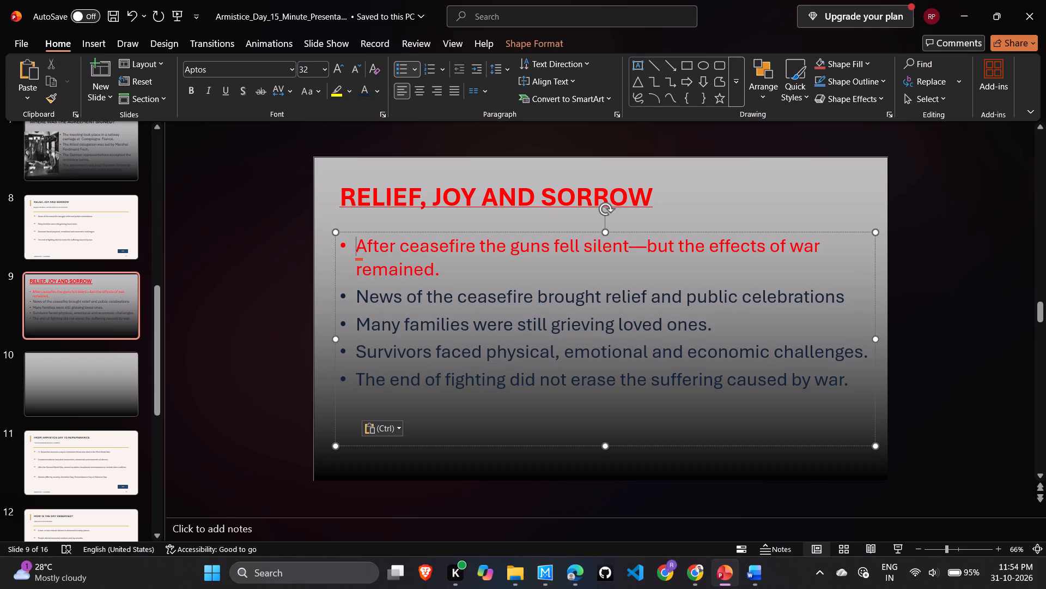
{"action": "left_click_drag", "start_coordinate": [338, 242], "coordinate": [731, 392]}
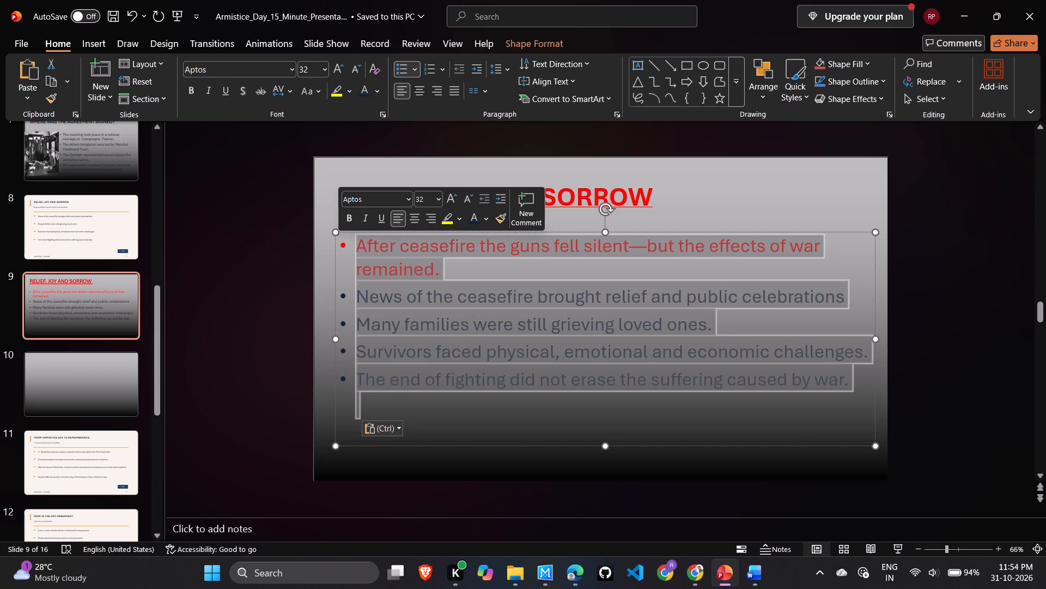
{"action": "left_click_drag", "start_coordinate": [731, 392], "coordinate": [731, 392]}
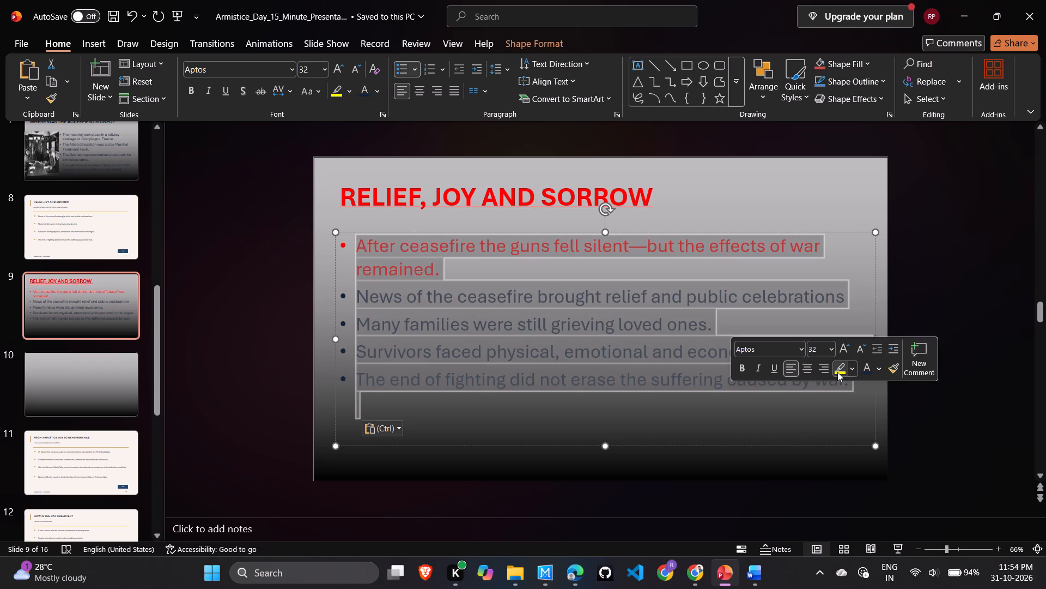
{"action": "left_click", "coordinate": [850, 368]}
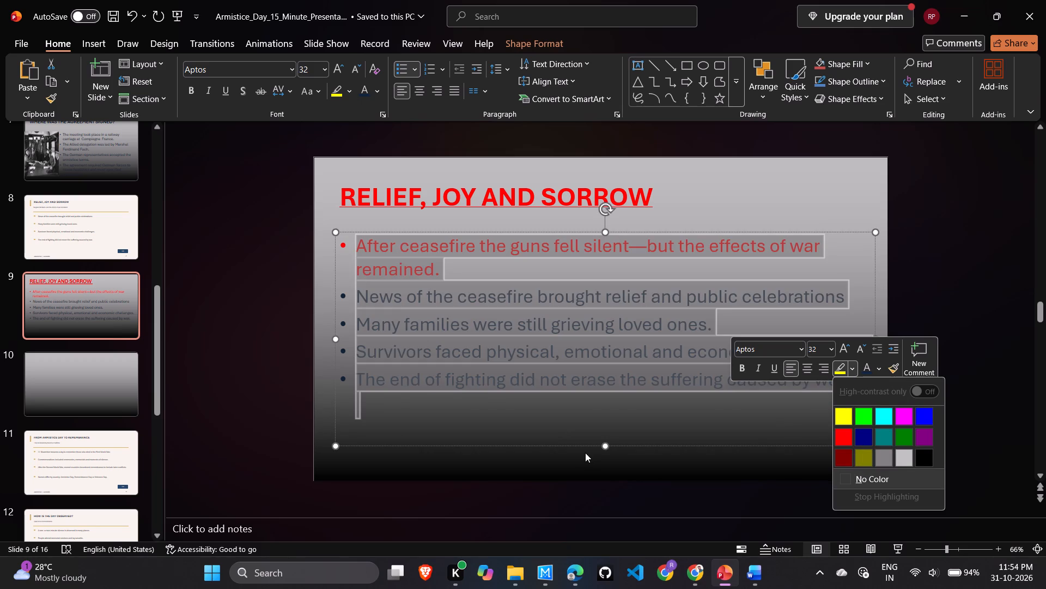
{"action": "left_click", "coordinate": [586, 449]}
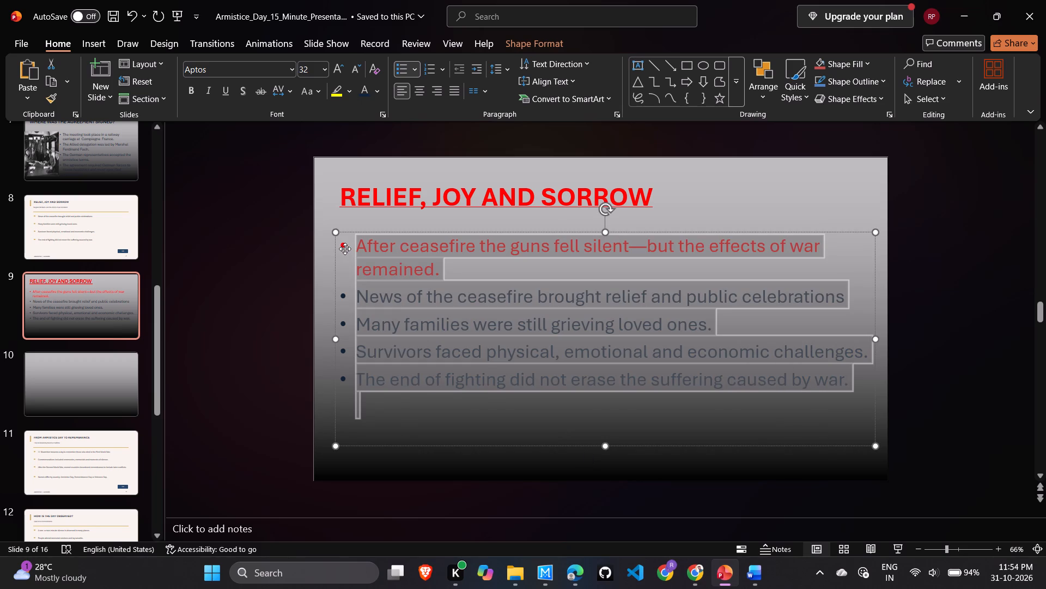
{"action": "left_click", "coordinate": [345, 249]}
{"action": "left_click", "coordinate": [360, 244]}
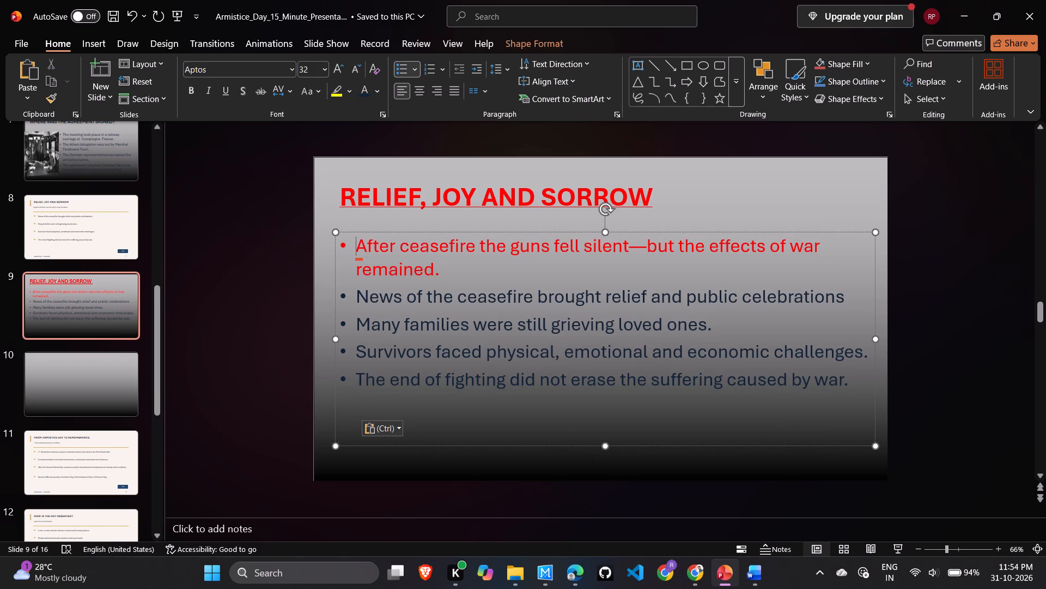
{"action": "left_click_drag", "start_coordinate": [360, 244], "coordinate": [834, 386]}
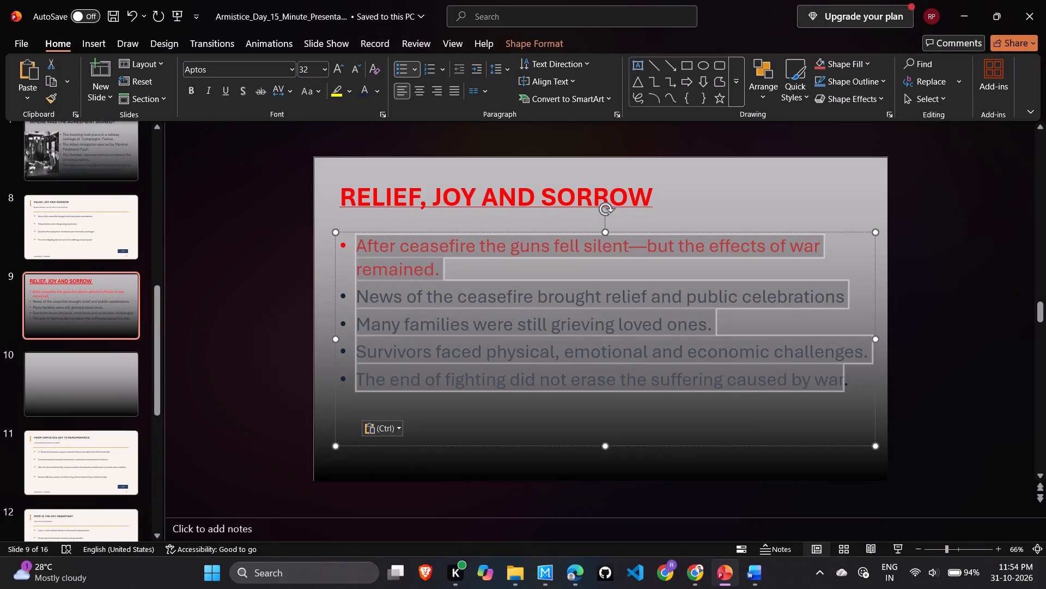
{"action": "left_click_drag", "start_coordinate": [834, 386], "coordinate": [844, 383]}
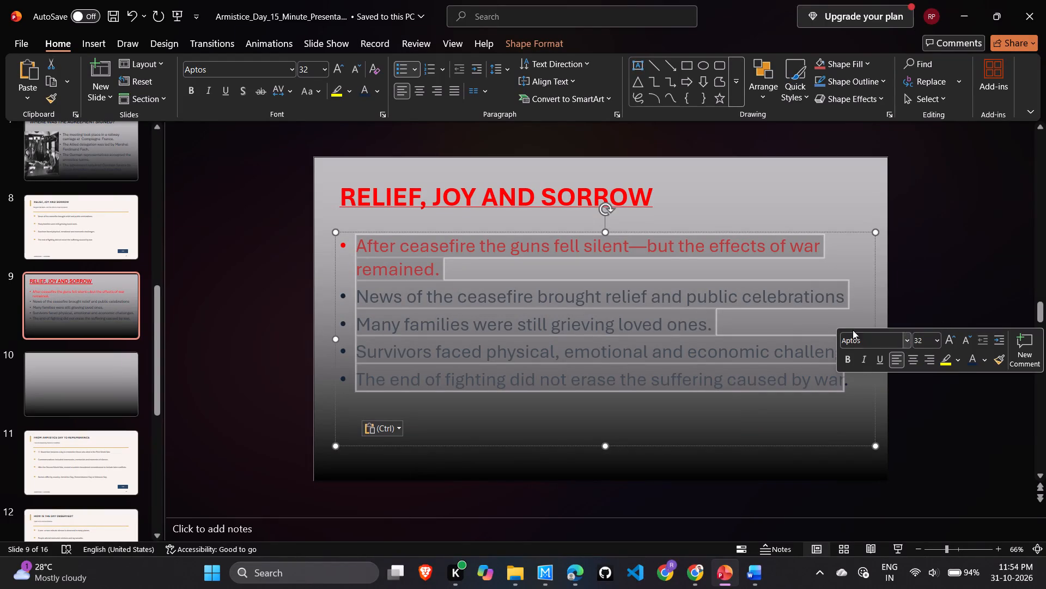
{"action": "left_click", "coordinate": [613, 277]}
Recolour slide 9's first bullet, "After ceasefire the guns fell silent", to Dark Blue, Text 2, Darker 50%.
{"action": "left_click_drag", "start_coordinate": [356, 245], "coordinate": [435, 271]}
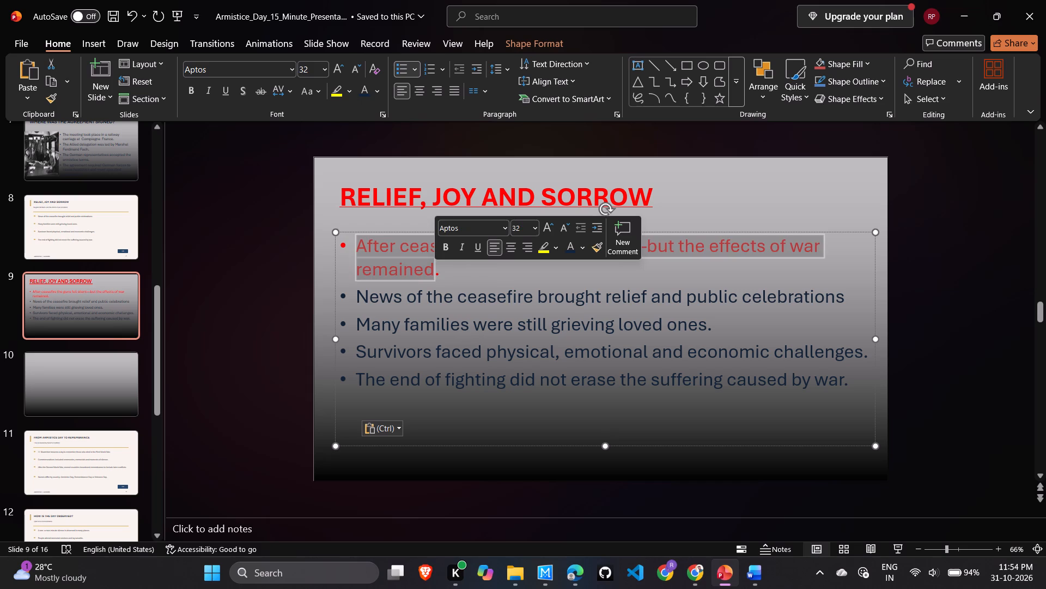
{"action": "left_click", "coordinate": [453, 261]}
{"action": "left_click_drag", "start_coordinate": [443, 265], "coordinate": [424, 266]}
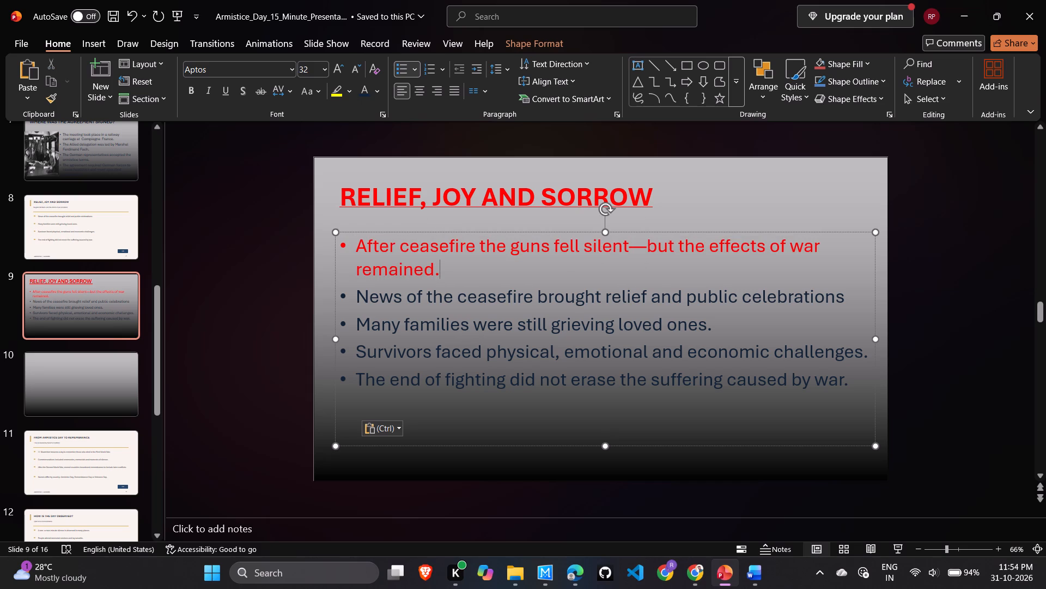
{"action": "left_click_drag", "start_coordinate": [424, 266], "coordinate": [368, 243]}
{"action": "key", "text": "ctrl+x"}
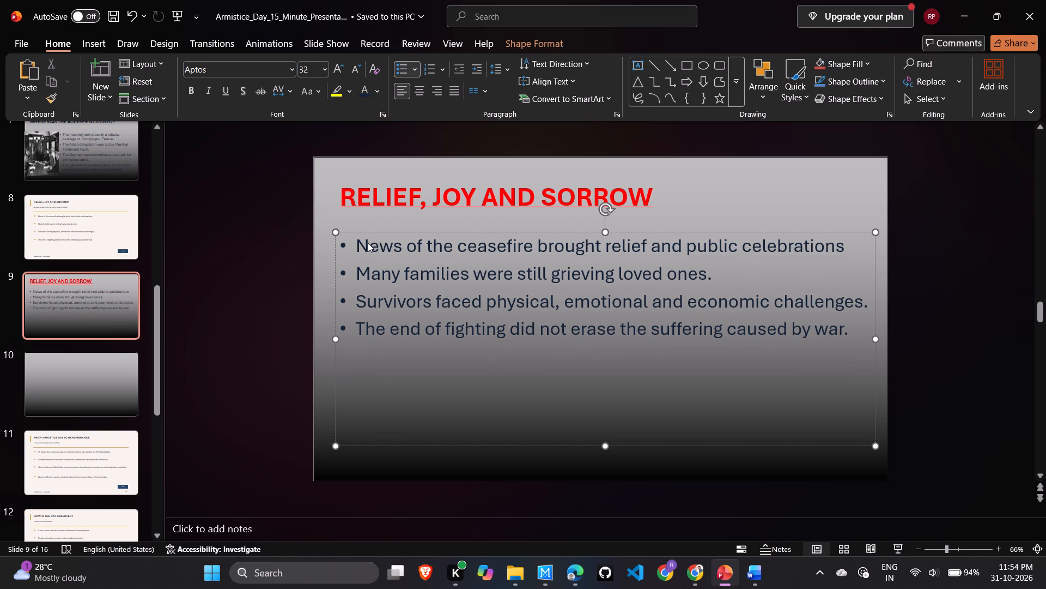
{"action": "key", "text": "ctrl+z"}
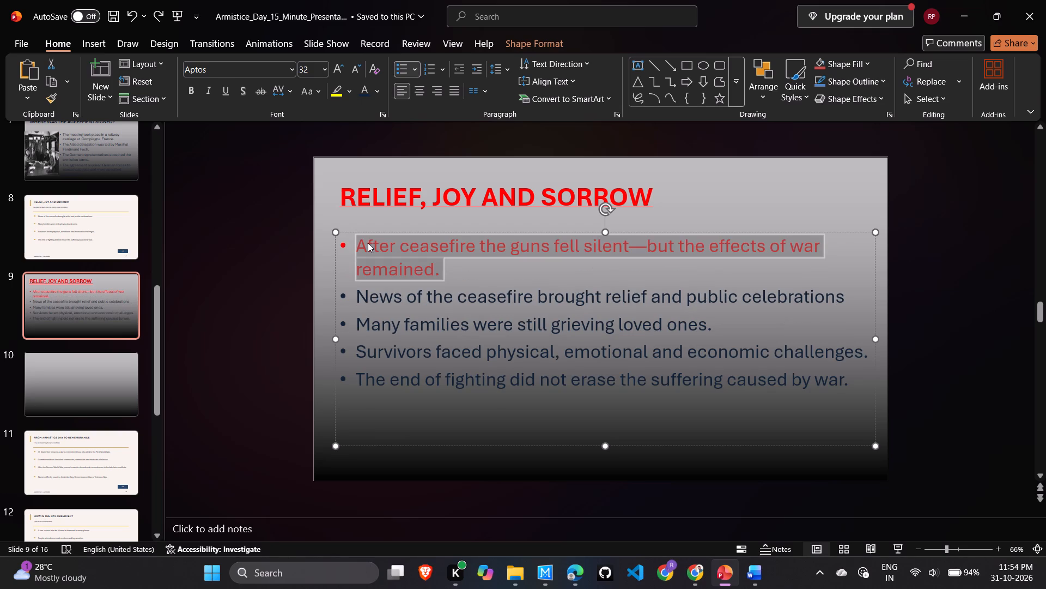
{"action": "left_click", "coordinate": [347, 88]}
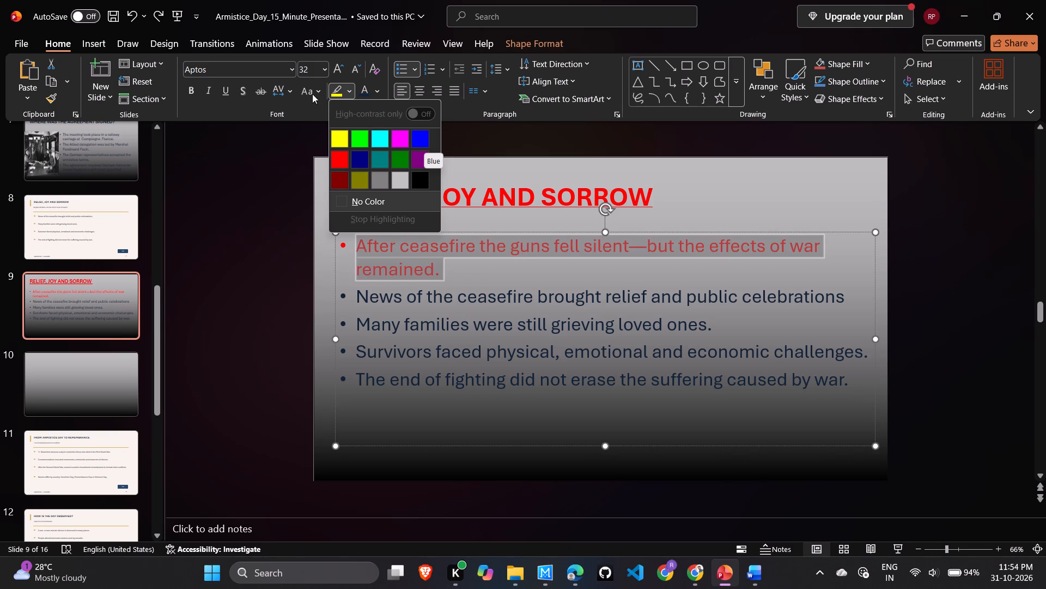
{"action": "left_click", "coordinate": [373, 87]}
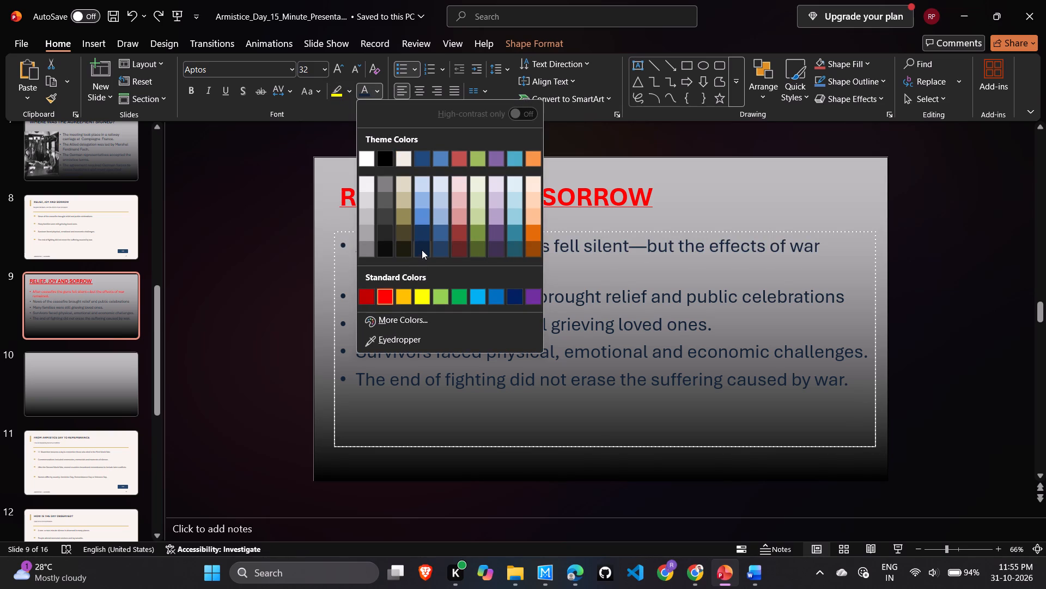
{"action": "left_click", "coordinate": [422, 250]}
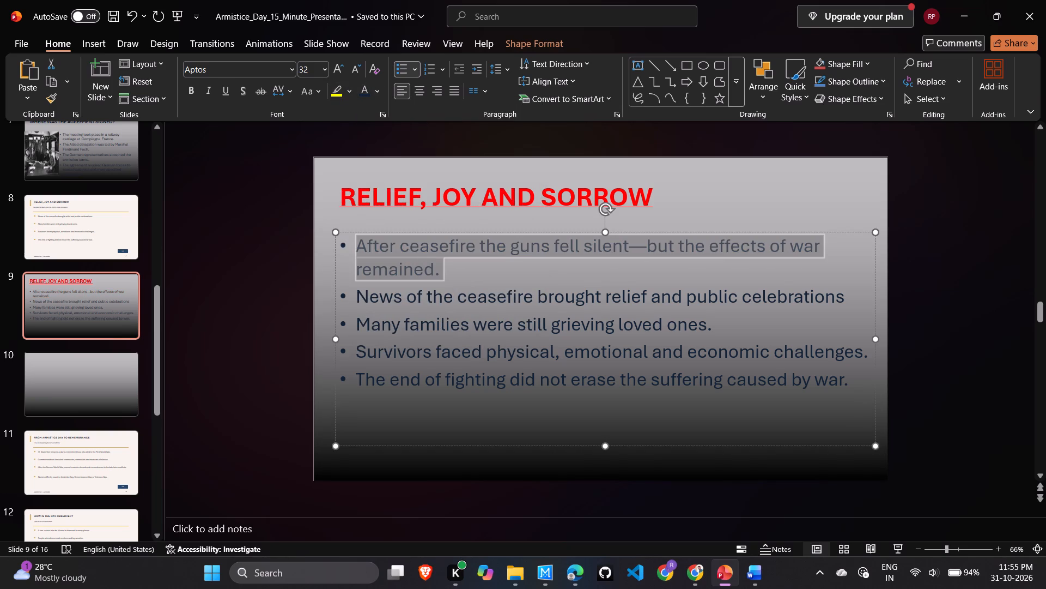
Delete the original cream "Relief, Joy and Sorrow" slide, slide 8.
{"action": "left_click", "coordinate": [557, 310]}
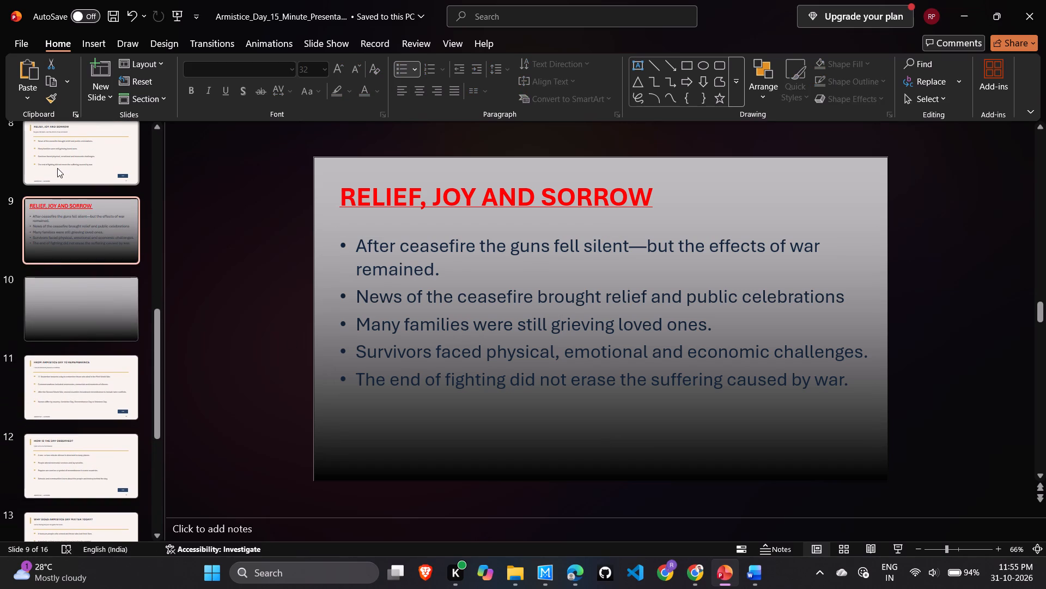
{"action": "right_click", "coordinate": [57, 168]}
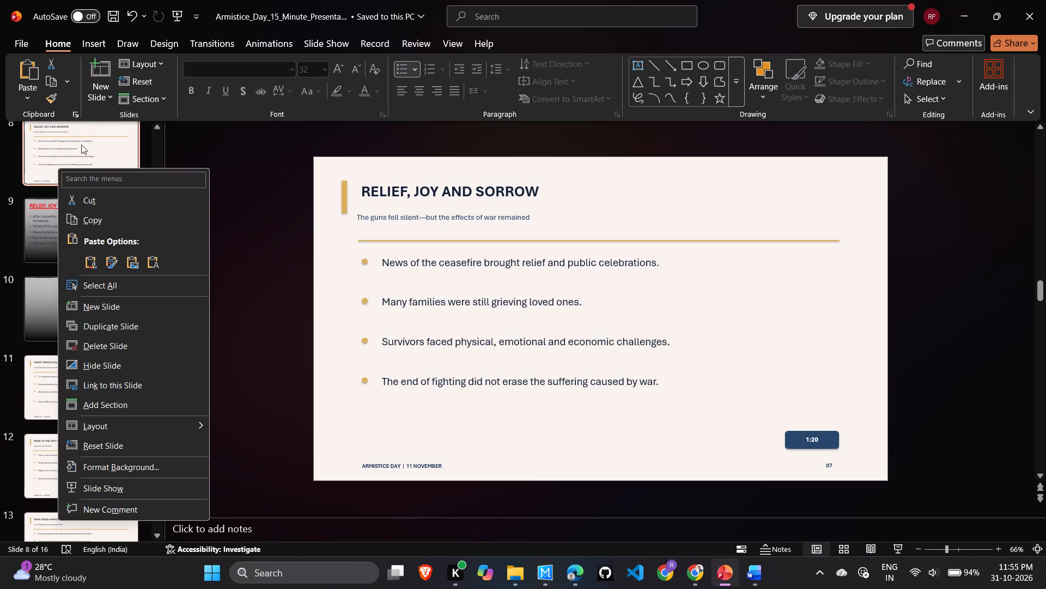
{"action": "right_click", "coordinate": [57, 134]}
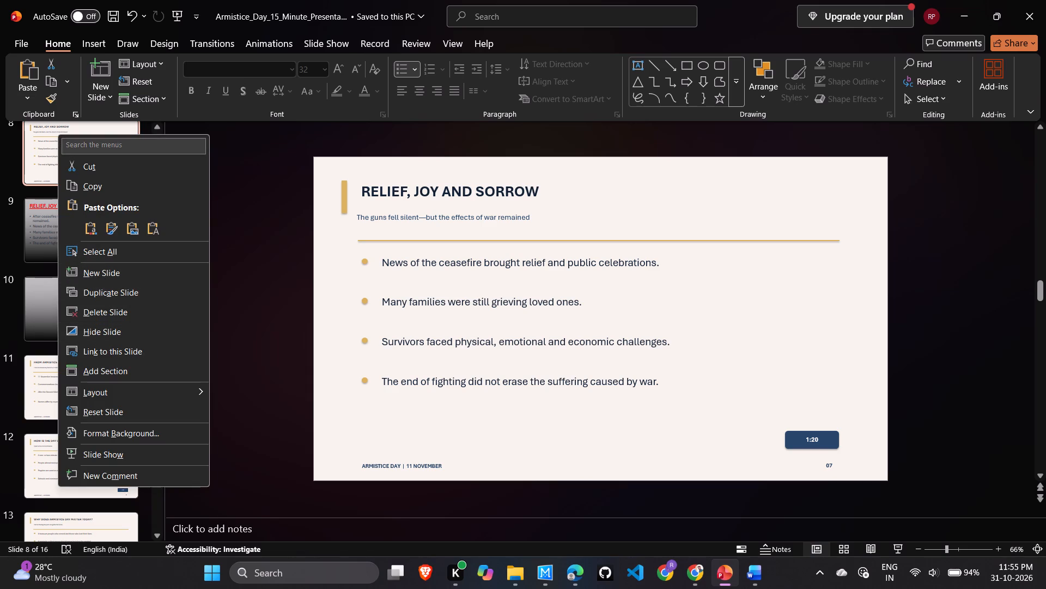
{"action": "left_click", "coordinate": [121, 312]}
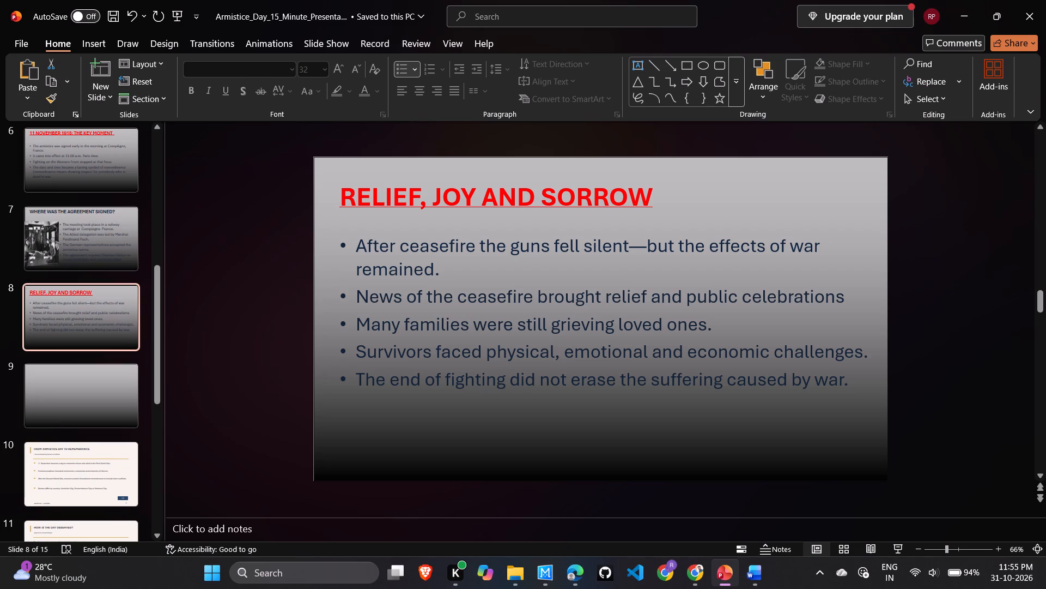
Move the cream "From Armistice Day to Remembrance" slide ahead of the blank gradient slide, to position 9.
{"action": "scroll", "coordinate": [425, 206], "scroll_direction": "up", "scroll_amount": 6}
{"action": "scroll", "coordinate": [425, 206], "scroll_direction": "down", "scroll_amount": 6}
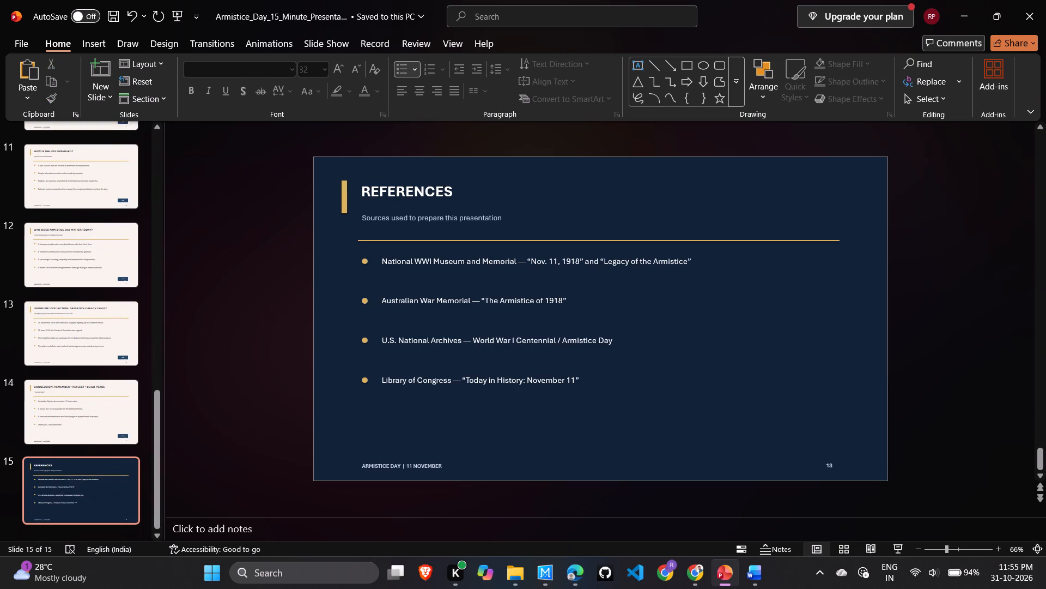
{"action": "scroll", "coordinate": [23, 321], "scroll_direction": "up", "scroll_amount": 1}
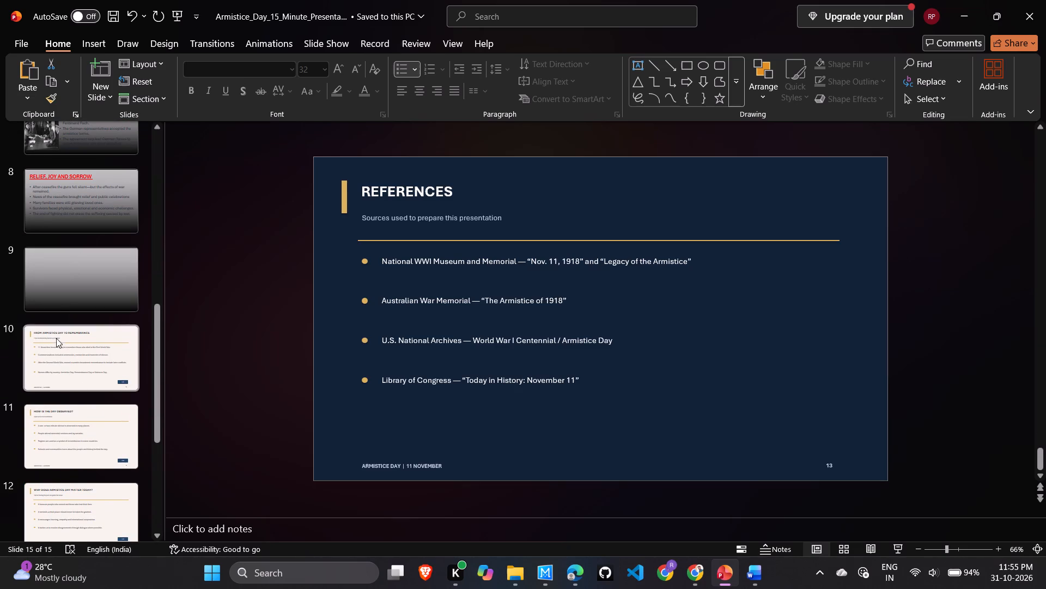
{"action": "left_click_drag", "start_coordinate": [56, 343], "coordinate": [69, 255]}
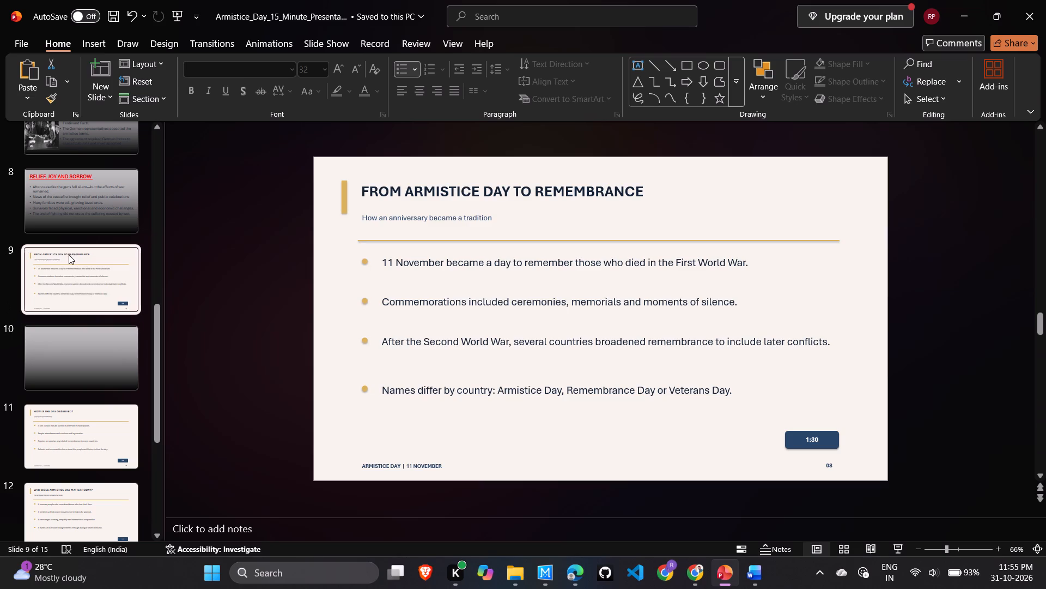
Duplicate the blank gradient slide 10.
{"action": "right_click", "coordinate": [59, 336]}
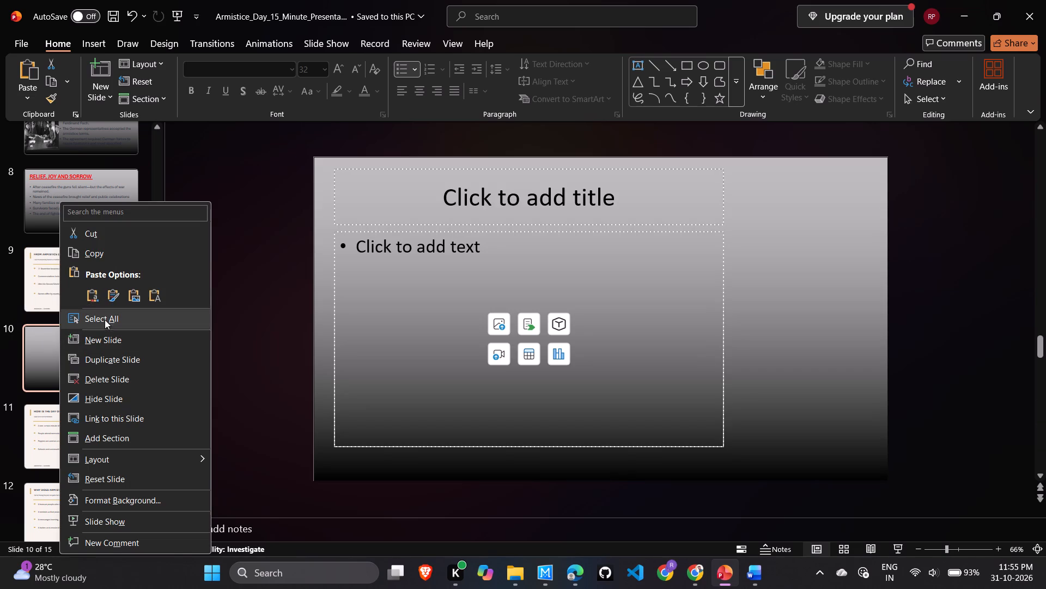
{"action": "left_click", "coordinate": [119, 362]}
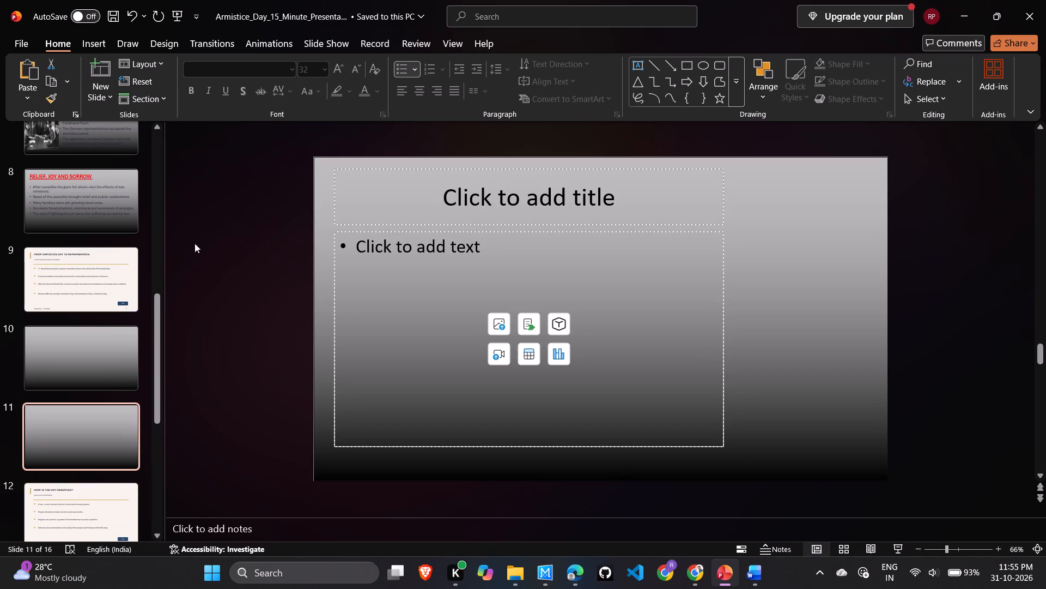
Copy the title "FROM ARMISTICE DAY TO REMEMBRANCE" from slide 9 into slide 10's title placeholder and widen the placeholder to fit it on one line.
{"action": "left_click", "coordinate": [50, 298]}
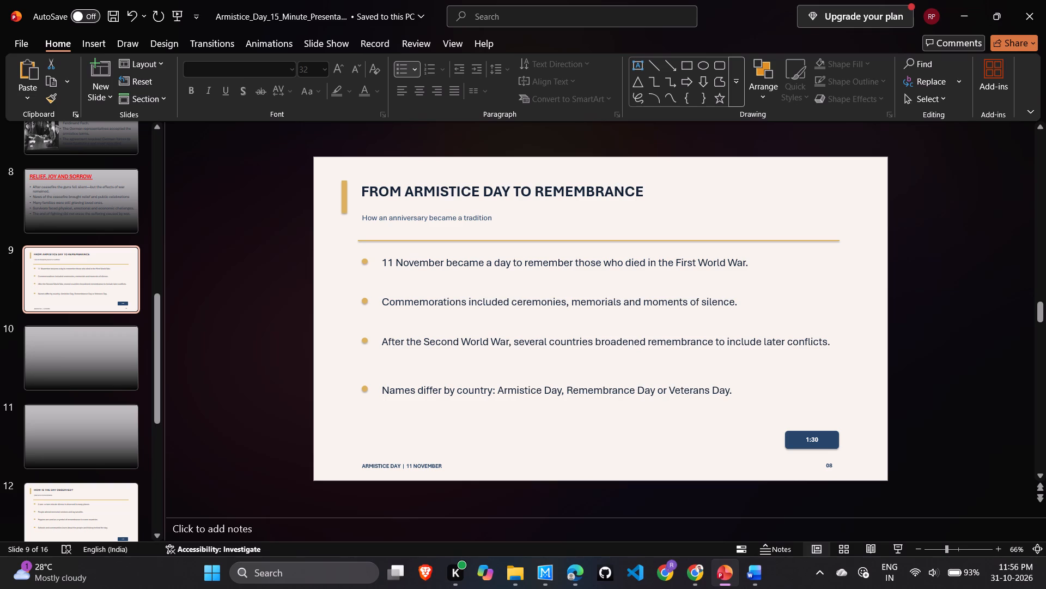
{"action": "left_click_drag", "start_coordinate": [642, 191], "coordinate": [400, 192]}
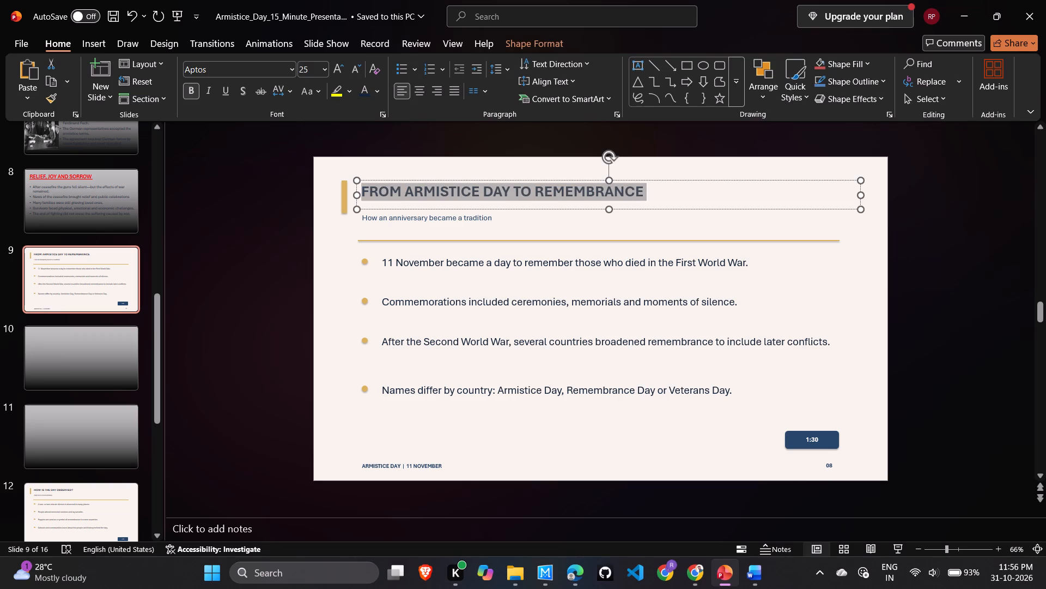
{"action": "left_click_drag", "start_coordinate": [400, 192], "coordinate": [358, 187]}
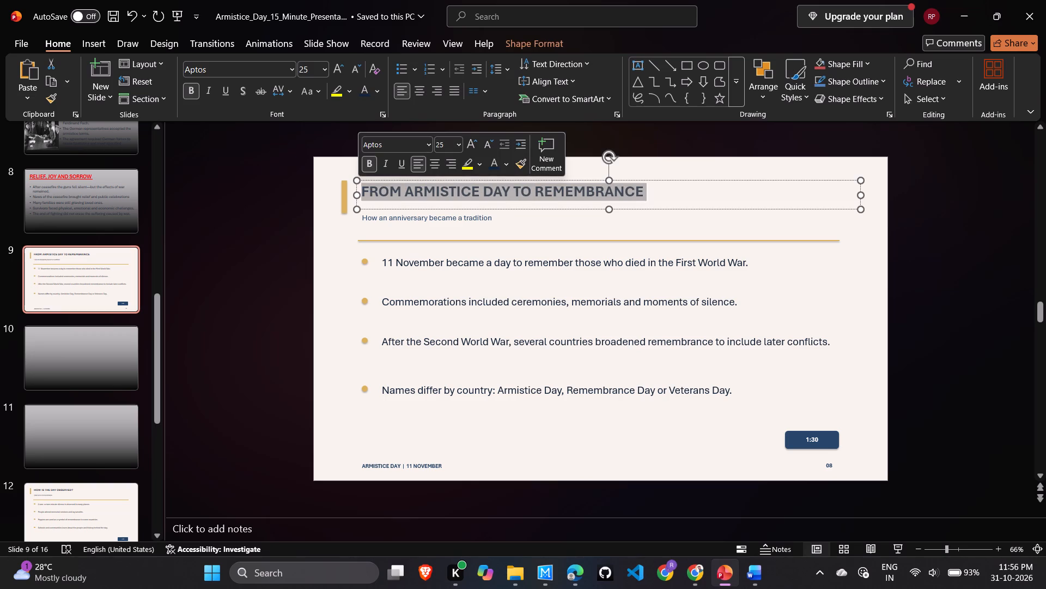
{"action": "key", "text": "ctrl+c"}
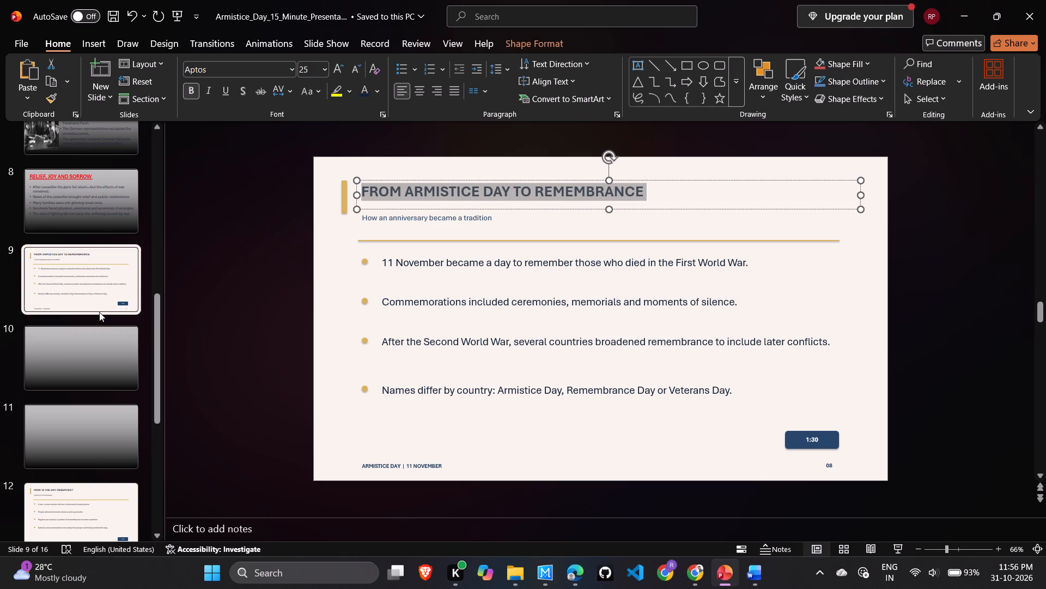
{"action": "left_click", "coordinate": [102, 335]}
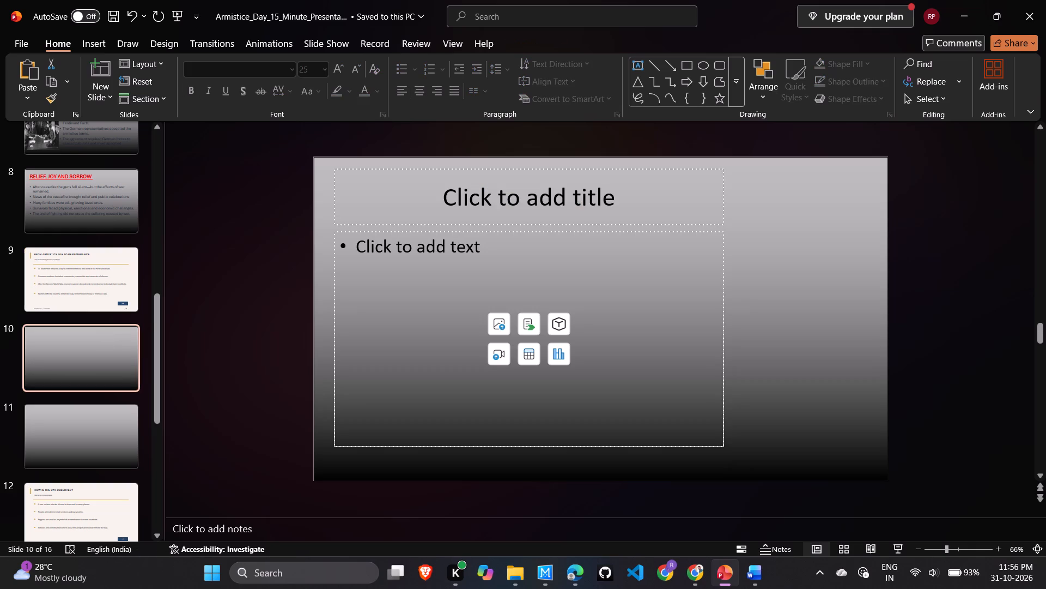
{"action": "left_click", "coordinate": [428, 211]}
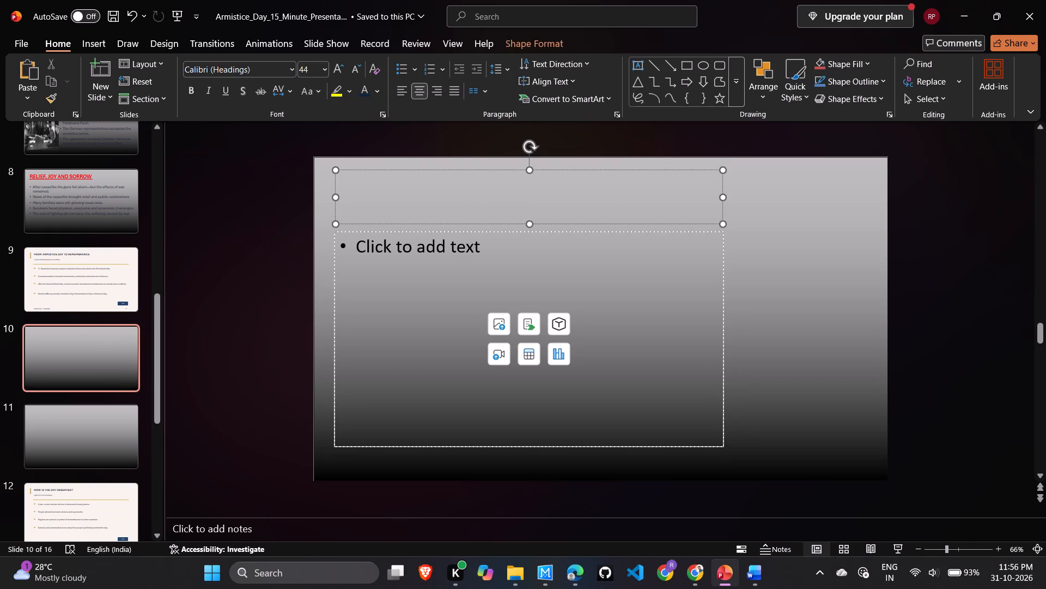
{"action": "key", "text": "ctrl+v"}
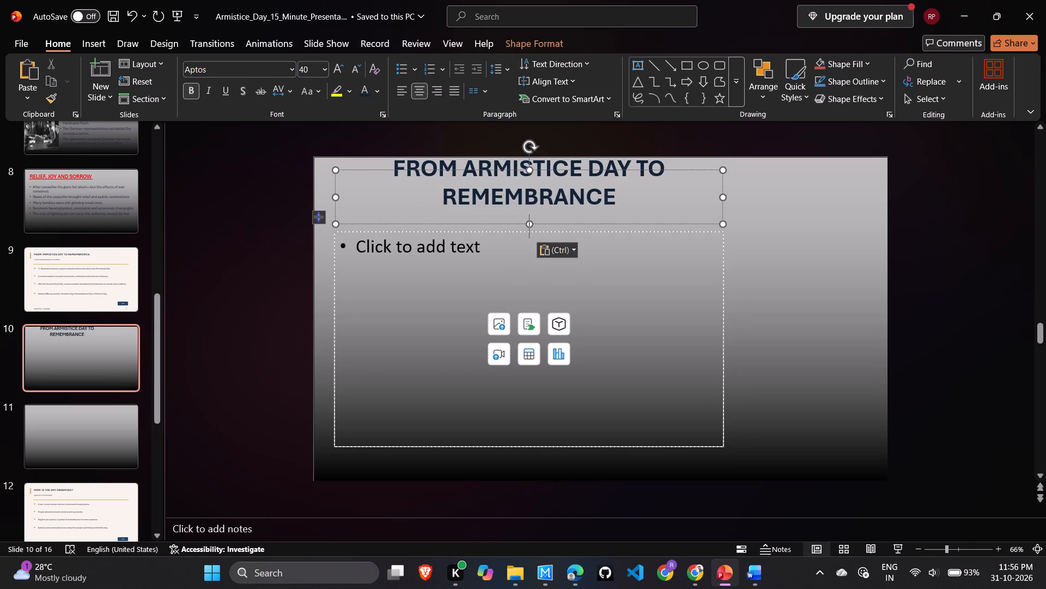
{"action": "left_click_drag", "start_coordinate": [723, 197], "coordinate": [877, 175]}
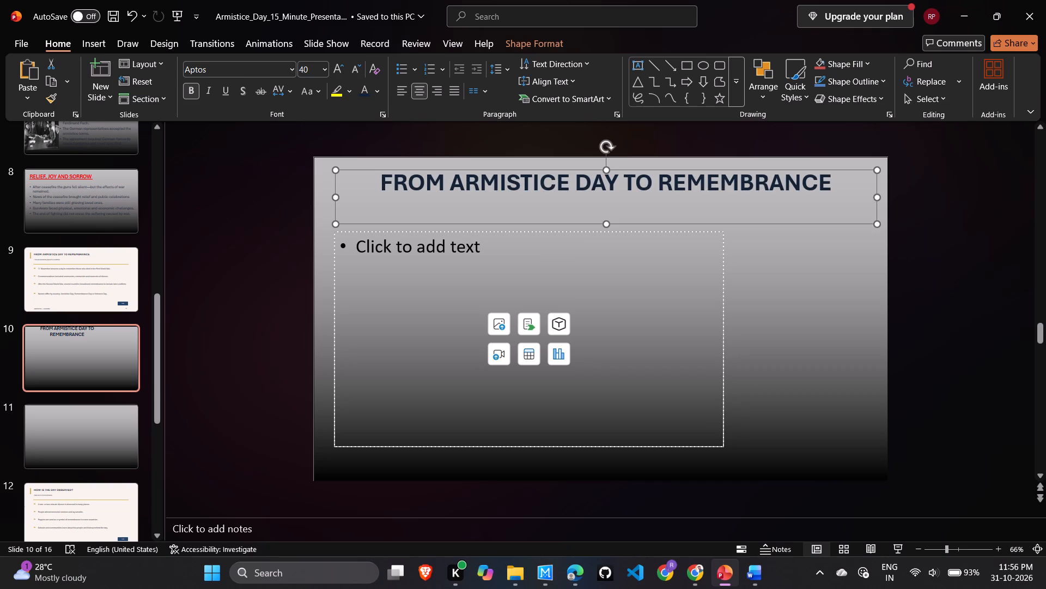
Copy the subtitle "How an anniversary became a tradition" from slide 9 into slide 10 as the first bullet.
{"action": "left_click", "coordinate": [51, 265]}
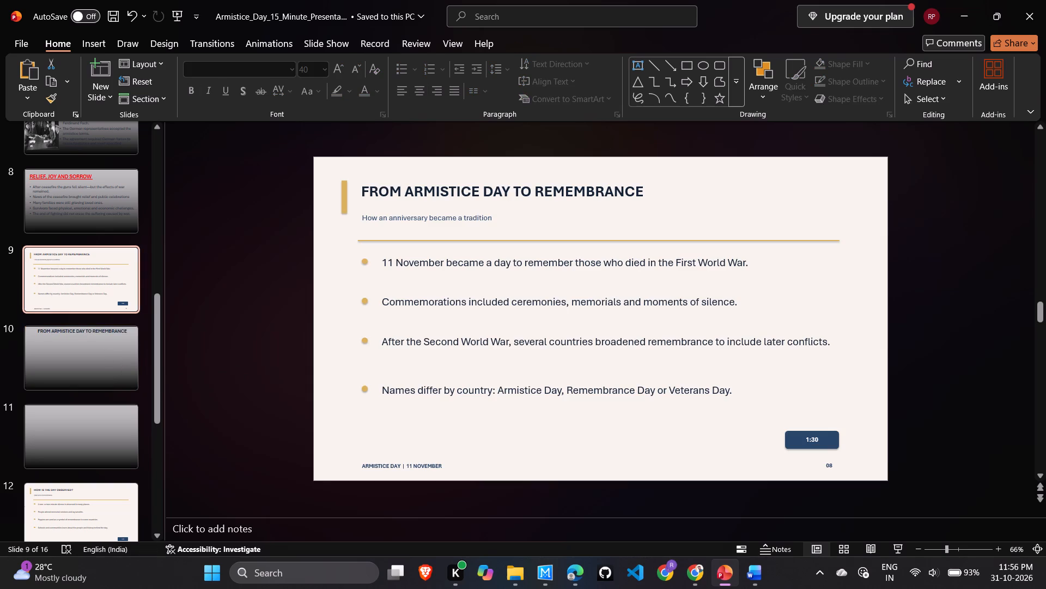
{"action": "left_click", "coordinate": [404, 216]}
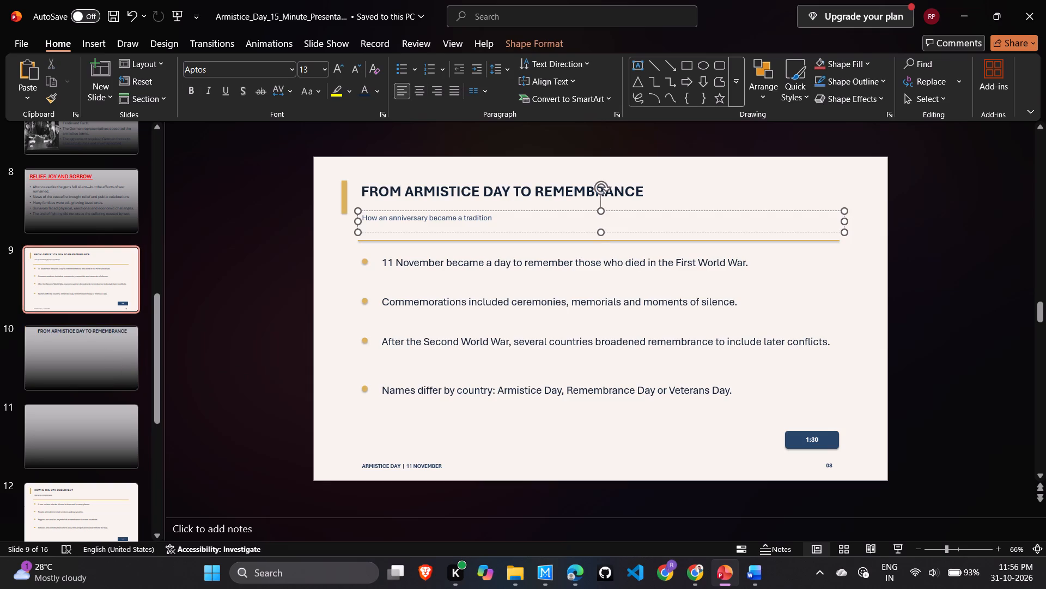
{"action": "left_click", "coordinate": [498, 218]}
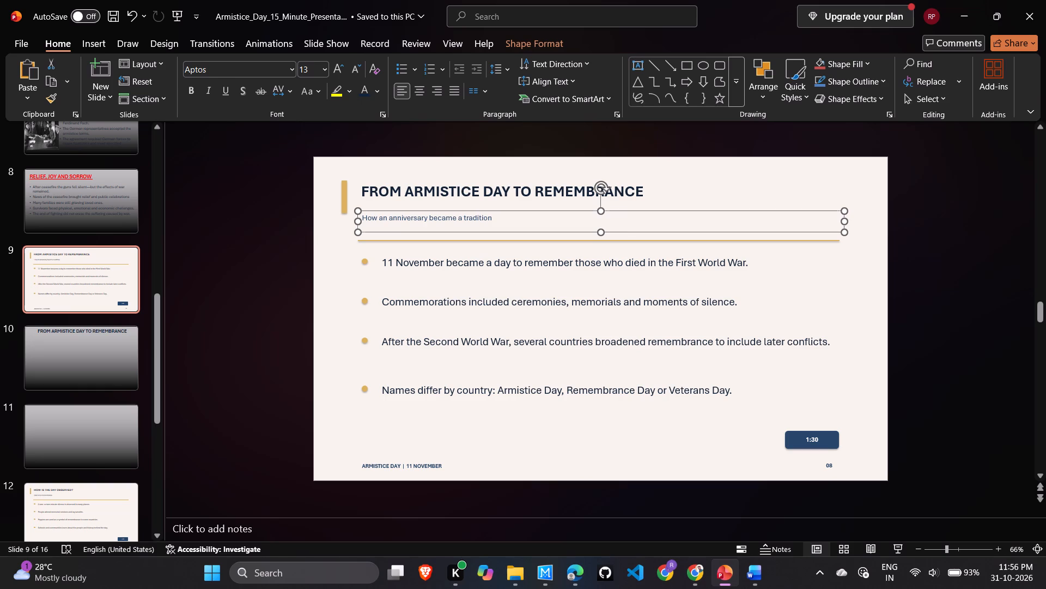
{"action": "left_click", "coordinate": [489, 217]}
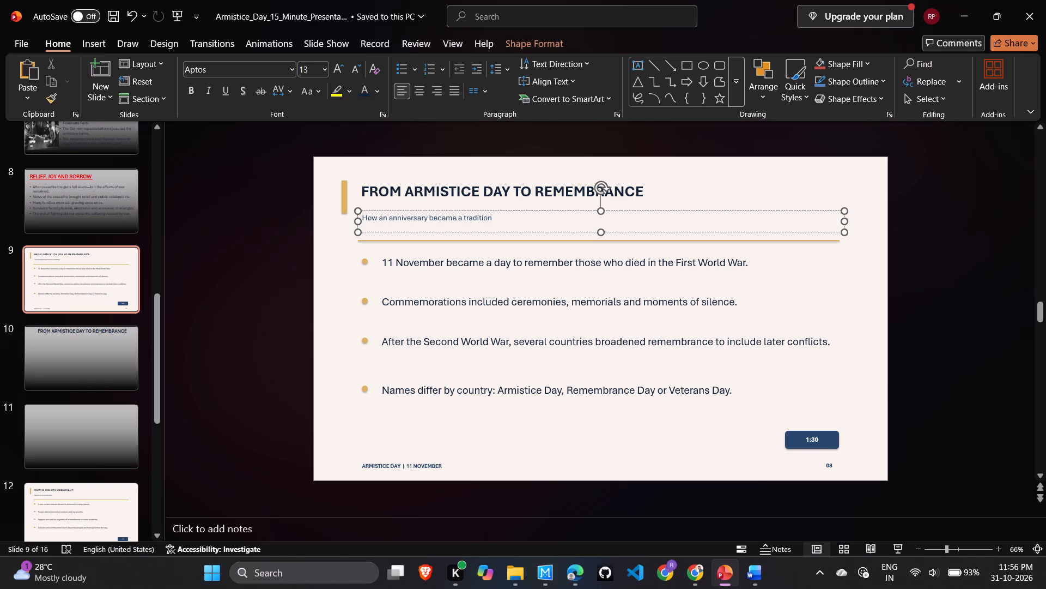
{"action": "key", "text": "Right"}
{"action": "left_click_drag", "start_coordinate": [490, 217], "coordinate": [401, 216]}
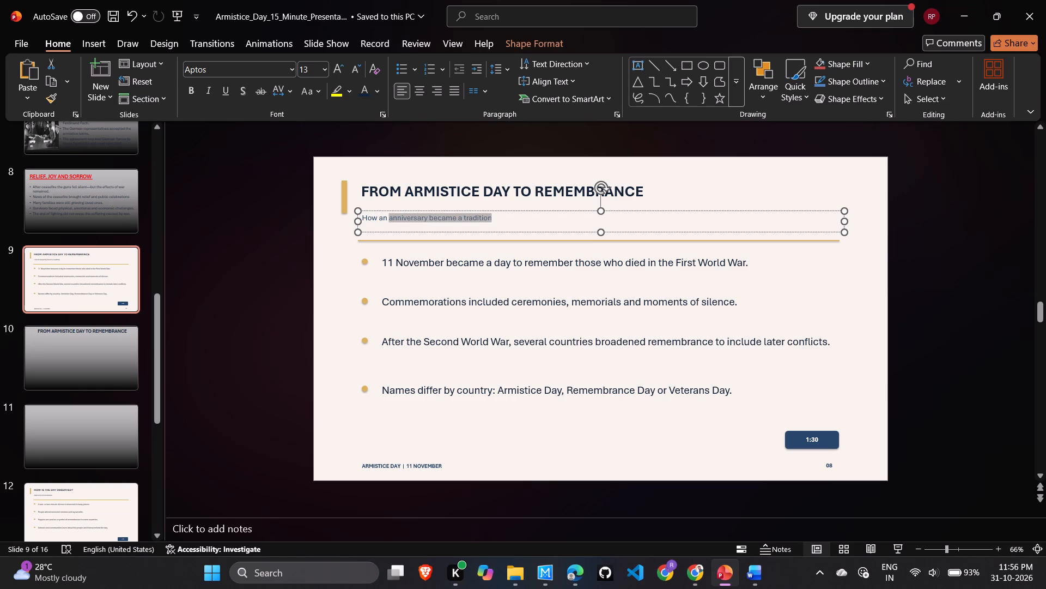
{"action": "left_click_drag", "start_coordinate": [401, 216], "coordinate": [364, 217]}
{"action": "key", "text": "ctrl+c"}
{"action": "left_click", "coordinate": [80, 381]}
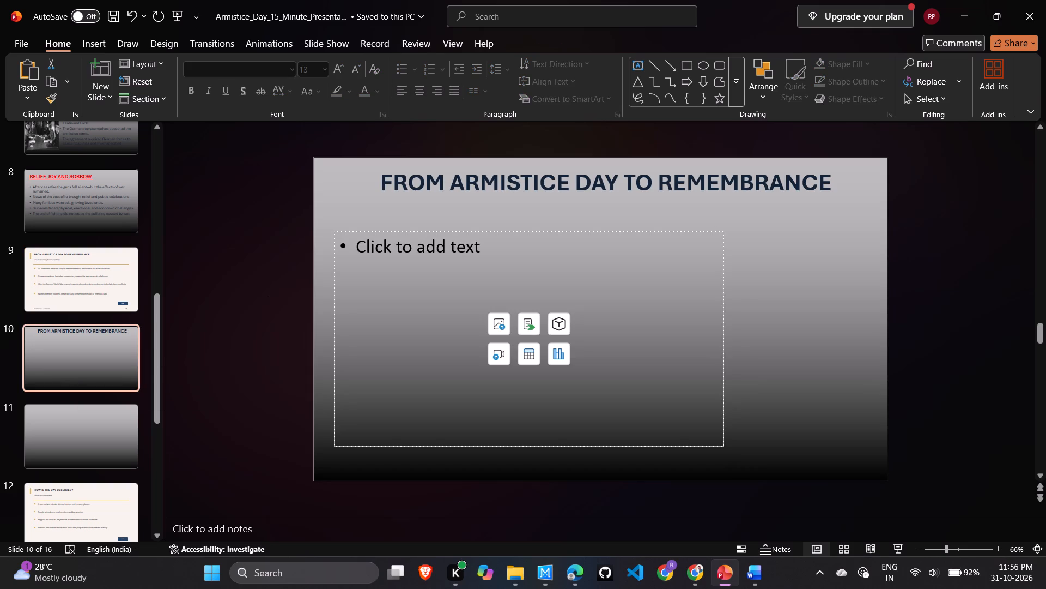
{"action": "left_click", "coordinate": [362, 246]}
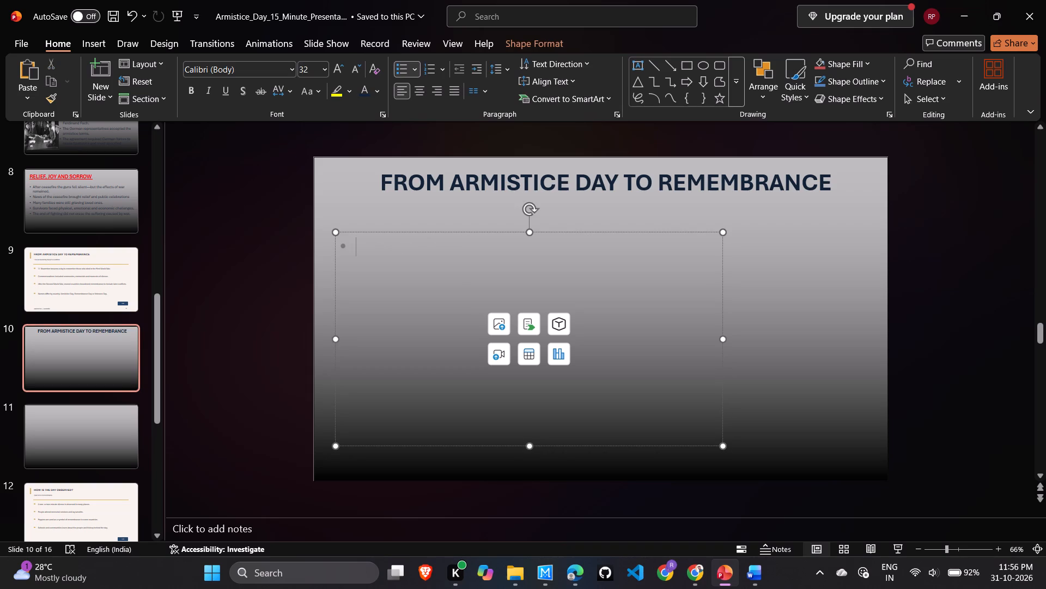
{"action": "key", "text": "ctrl+v"}
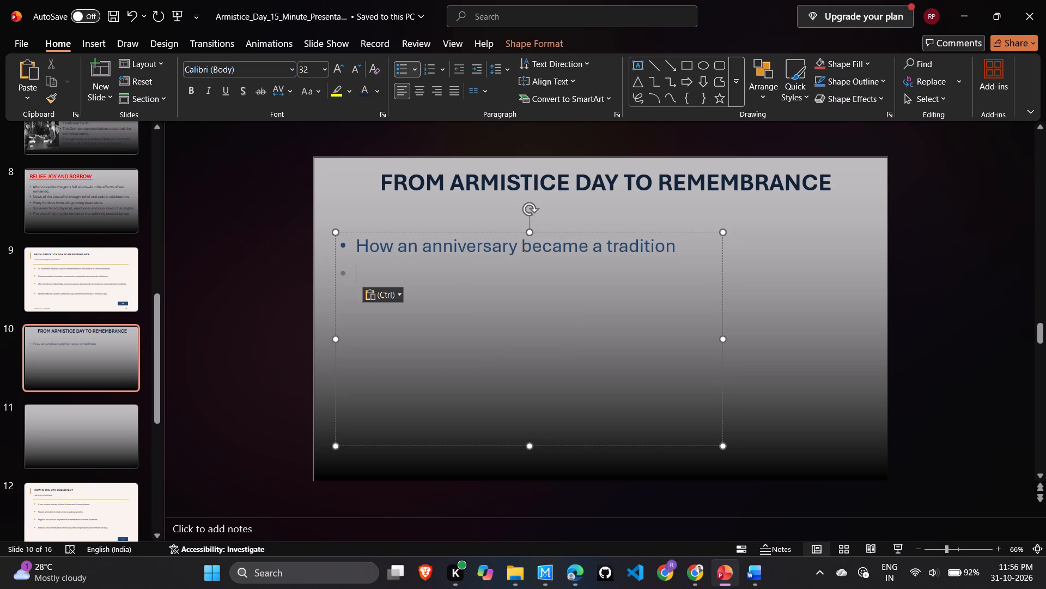
Left-align slide 10's title and remove the empty line beneath it.
{"action": "left_click", "coordinate": [381, 178]}
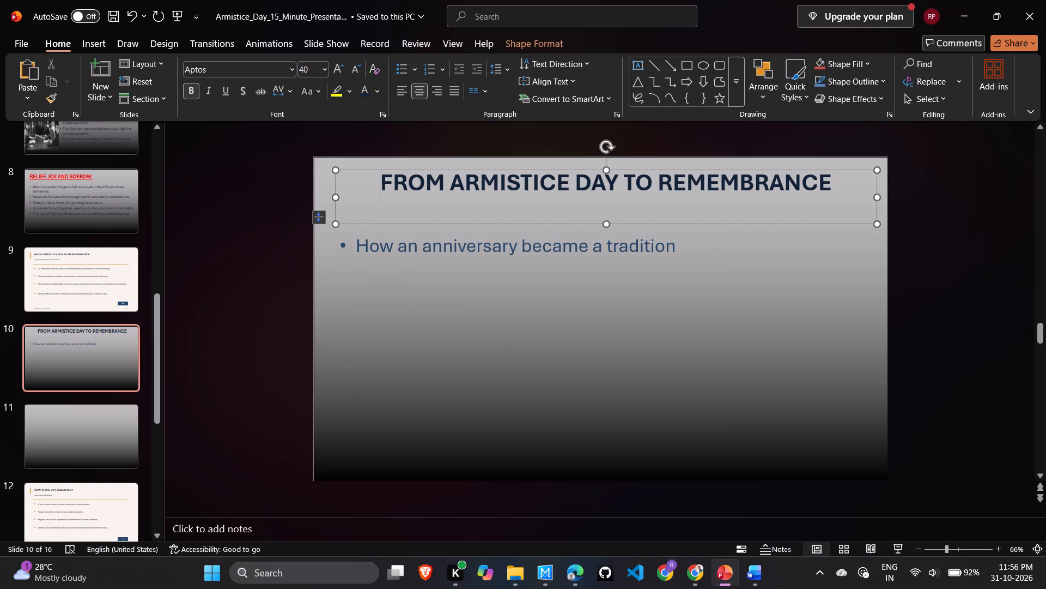
{"action": "key", "text": "ctrl+a"}
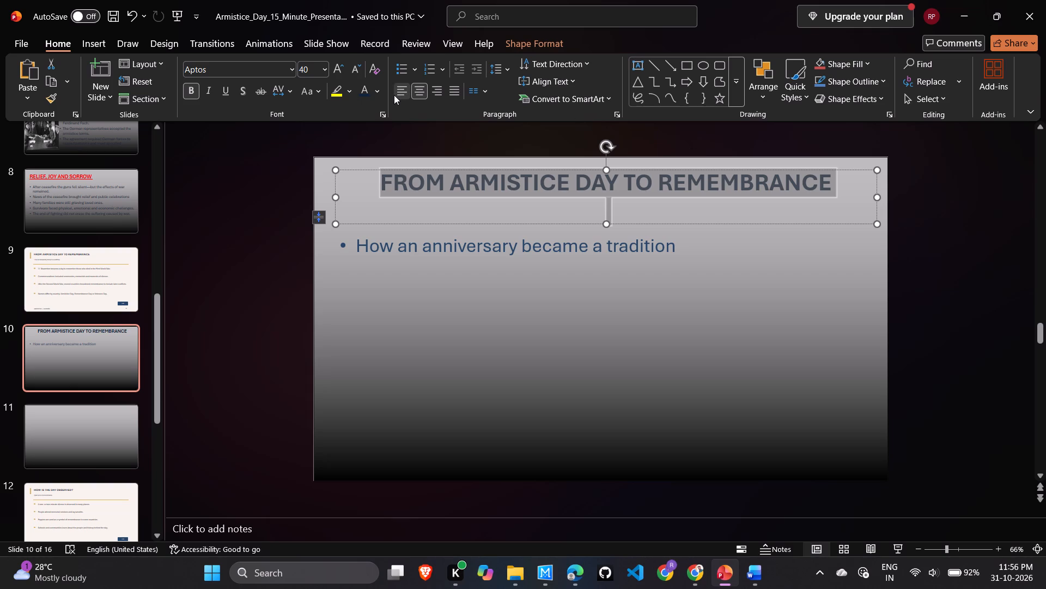
{"action": "left_click", "coordinate": [394, 95]}
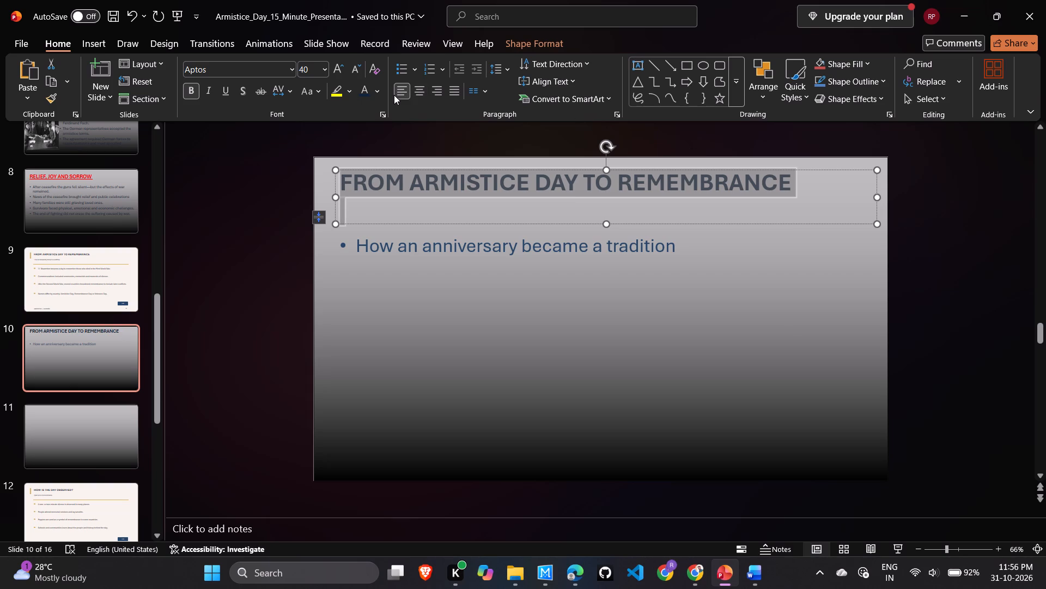
{"action": "left_click", "coordinate": [354, 205]}
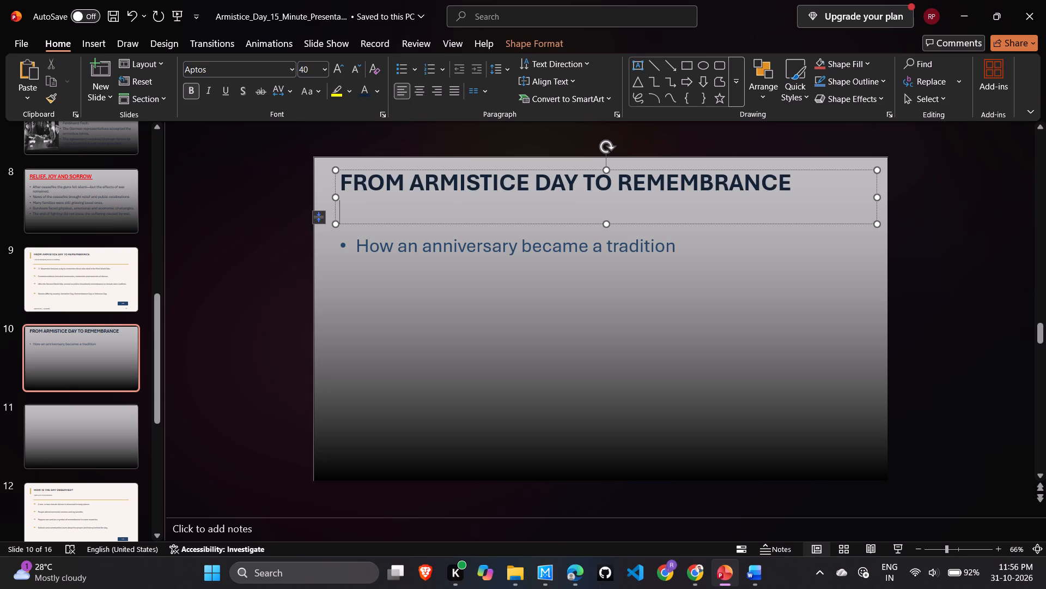
{"action": "key", "text": "BackSpace"}
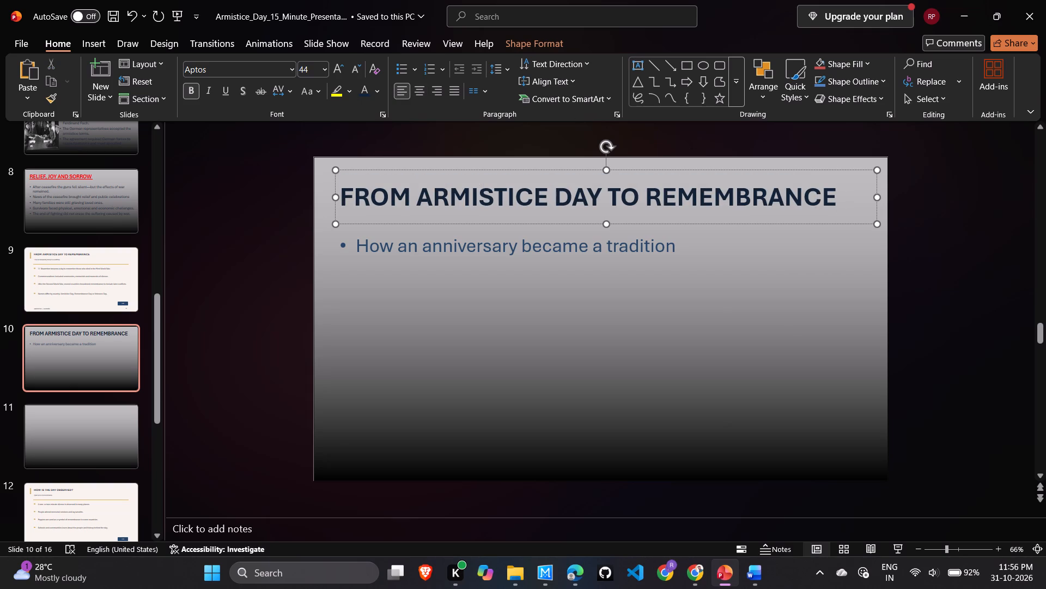
Copy "11 November became a day to remember those who died in the First World War." from slide 9 into slide 10 below the existing bullet.
{"action": "left_click", "coordinate": [370, 244]}
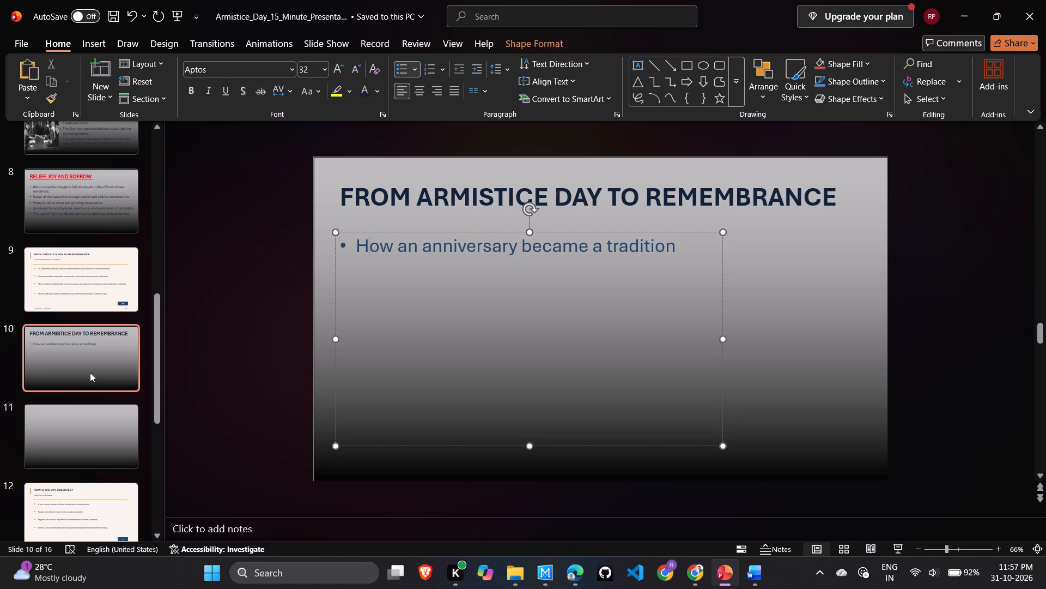
{"action": "left_click", "coordinate": [106, 264]}
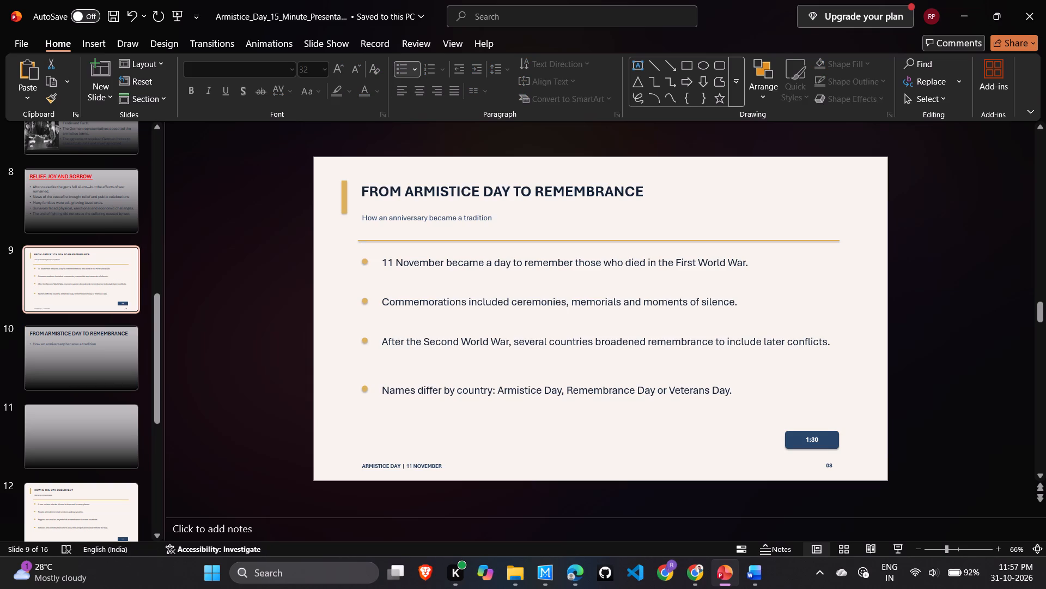
{"action": "left_click", "coordinate": [743, 264]}
{"action": "left_click", "coordinate": [747, 264]}
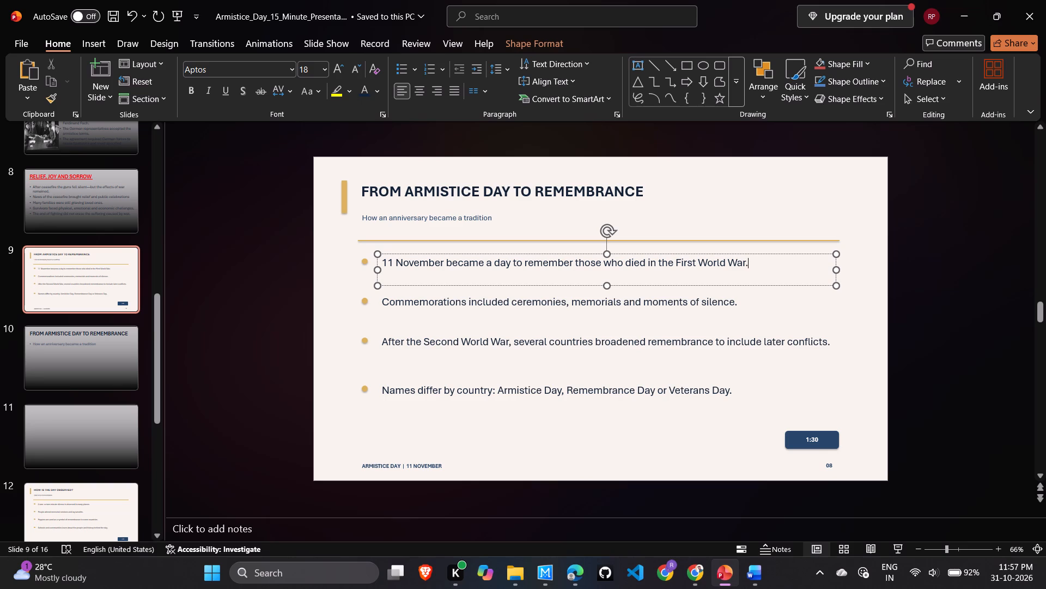
{"action": "key", "text": "ctrl+a"}
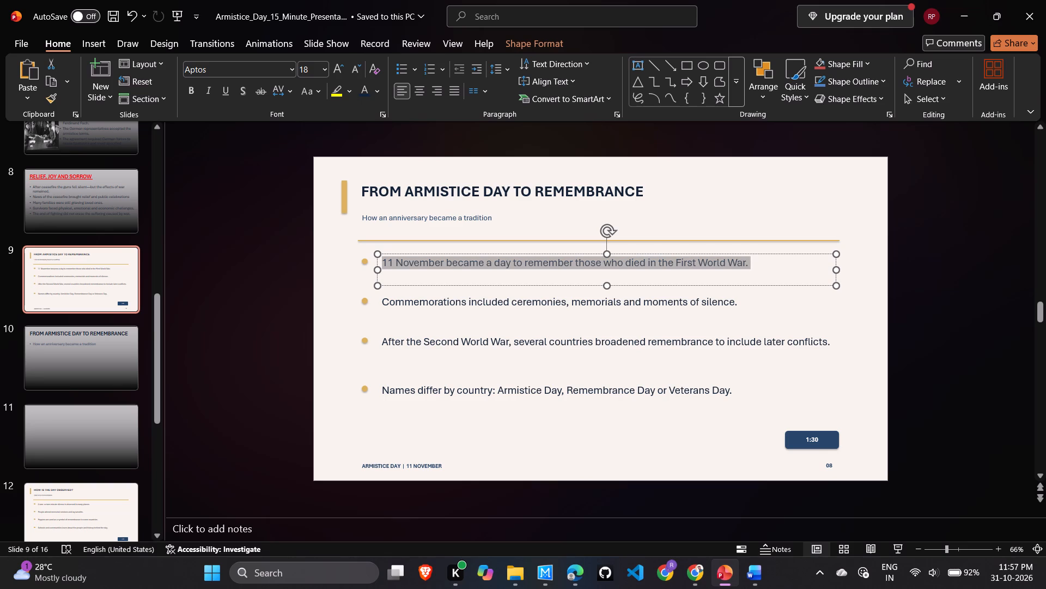
{"action": "key", "text": "ctrl+c"}
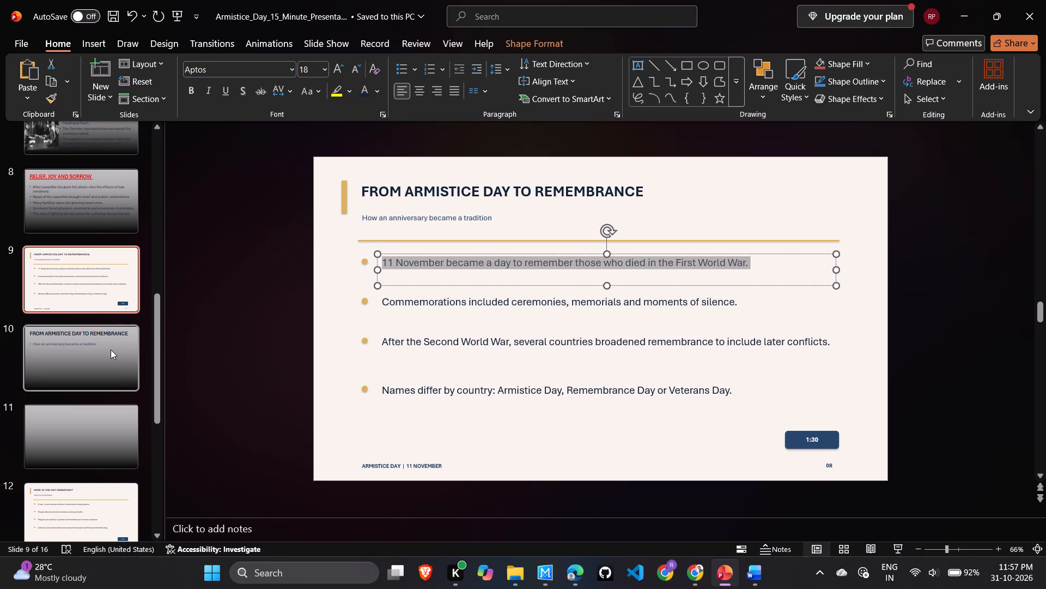
{"action": "left_click", "coordinate": [111, 350]}
{"action": "left_click", "coordinate": [451, 298]}
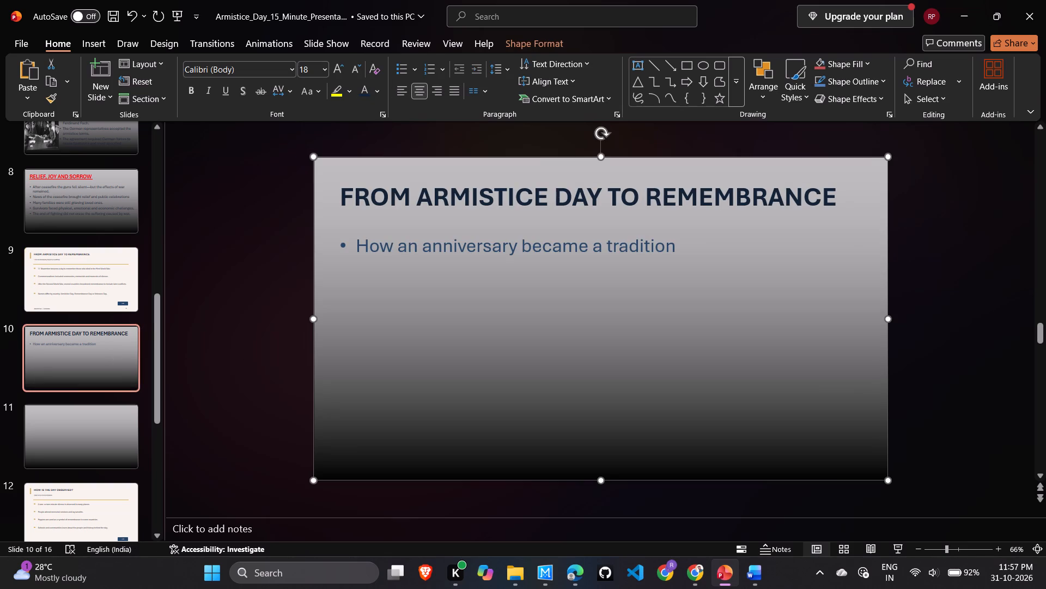
{"action": "left_click", "coordinate": [672, 253]}
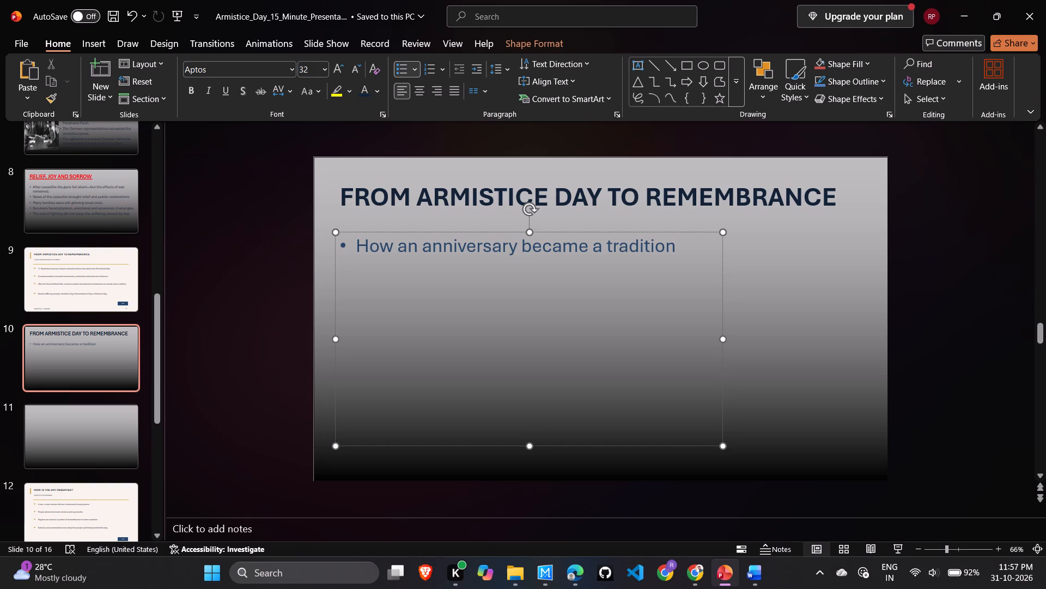
{"action": "key", "text": "Return"}
{"action": "key", "text": "ctrl+v"}
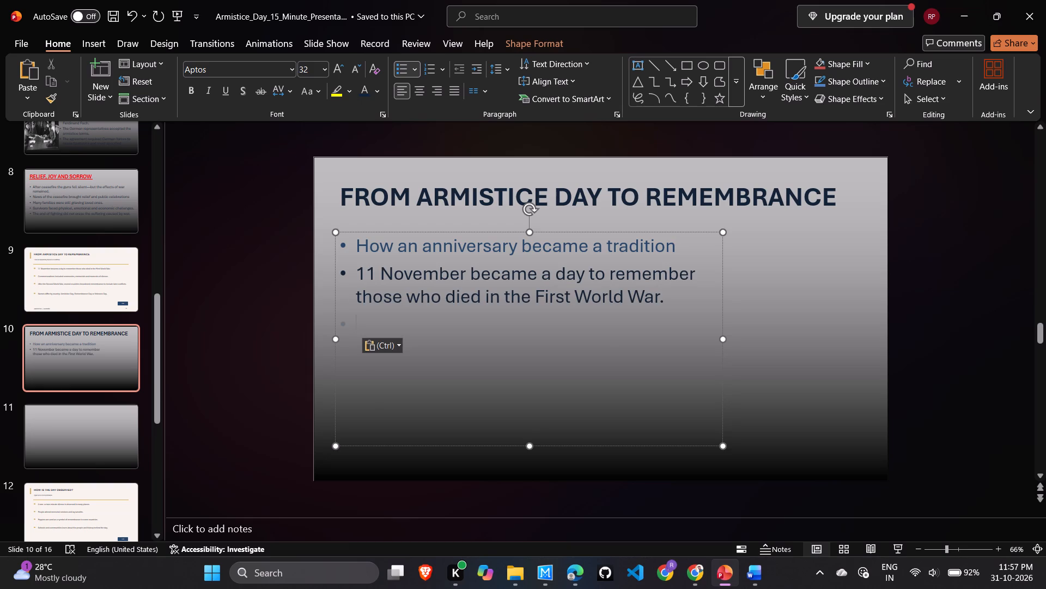
Delete the bullet text "How an anniversary became a tradition" from slide 10.
{"action": "left_click", "coordinate": [683, 254]}
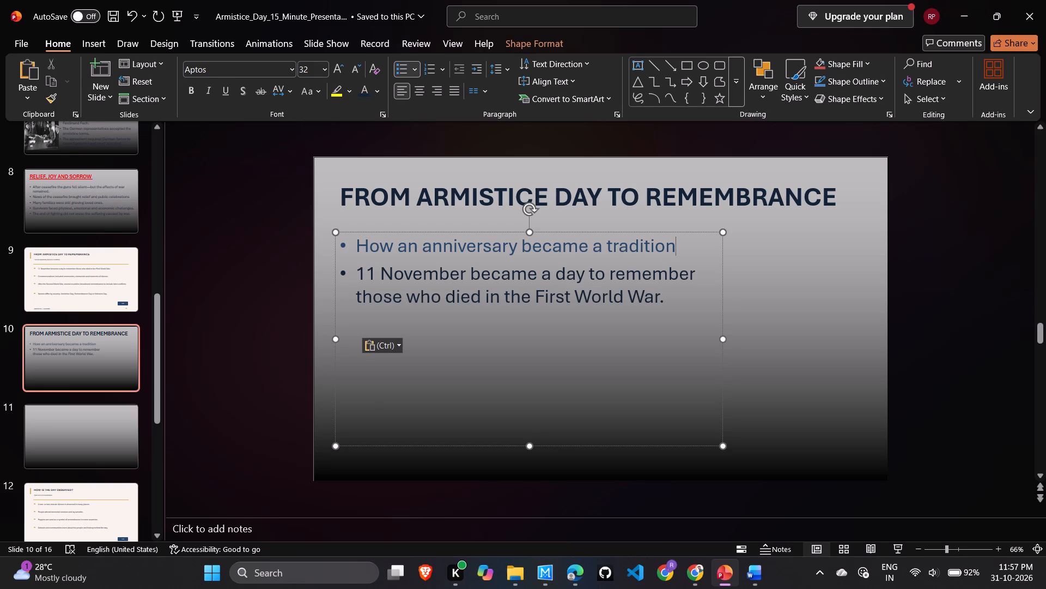
{"action": "key", "text": "BackSpace"}
{"action": "key", "text": "BackSpace"}
{"action": "key", "text": "BackSpace"}
{"action": "key", "text": "BackSpace"}
{"action": "key", "text": "BackSpace"}
{"action": "key", "text": "BackSpace"}
{"action": "key", "text": "BackSpace"}
{"action": "key", "text": "BackSpace"}
{"action": "key", "text": "BackSpace"}
{"action": "key", "text": "BackSpace"}
{"action": "key", "text": "BackSpace"}
{"action": "key", "text": "BackSpace"}
{"action": "key", "text": "BackSpace"}
{"action": "key", "text": "BackSpace"}
{"action": "key", "text": "BackSpace"}
{"action": "key", "text": "BackSpace"}
{"action": "key", "text": "BackSpace"}
{"action": "key", "text": "BackSpace"}
{"action": "key", "text": "BackSpace"}
{"action": "key", "text": "BackSpace"}
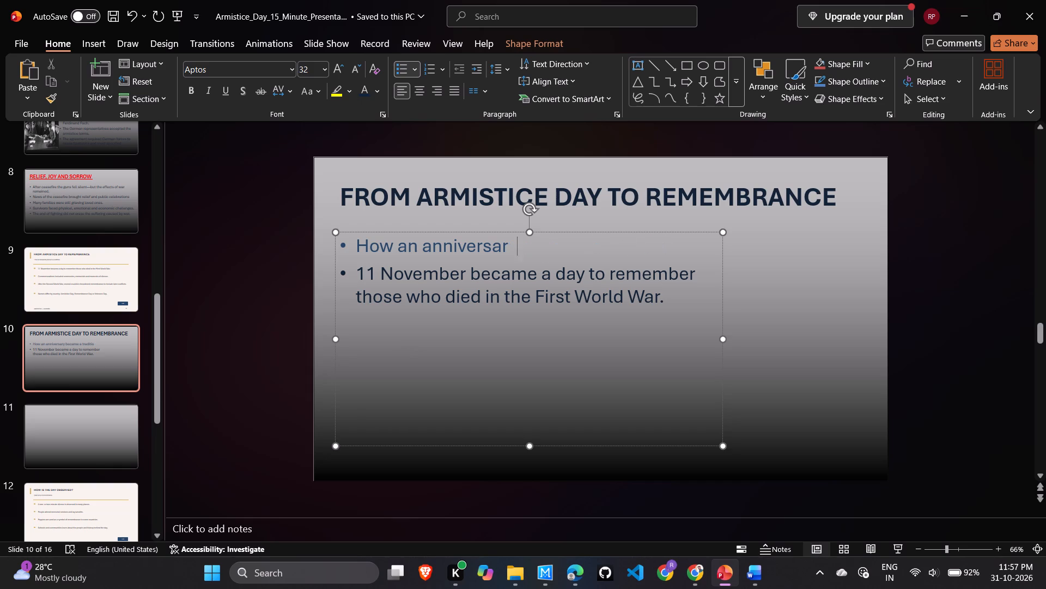
{"action": "key", "text": "BackSpace"}
{"action": "key", "text": "BackSpace"}
{"action": "key", "text": "BackSpace"}
{"action": "key", "text": "BackSpace"}
{"action": "key", "text": "BackSpace"}
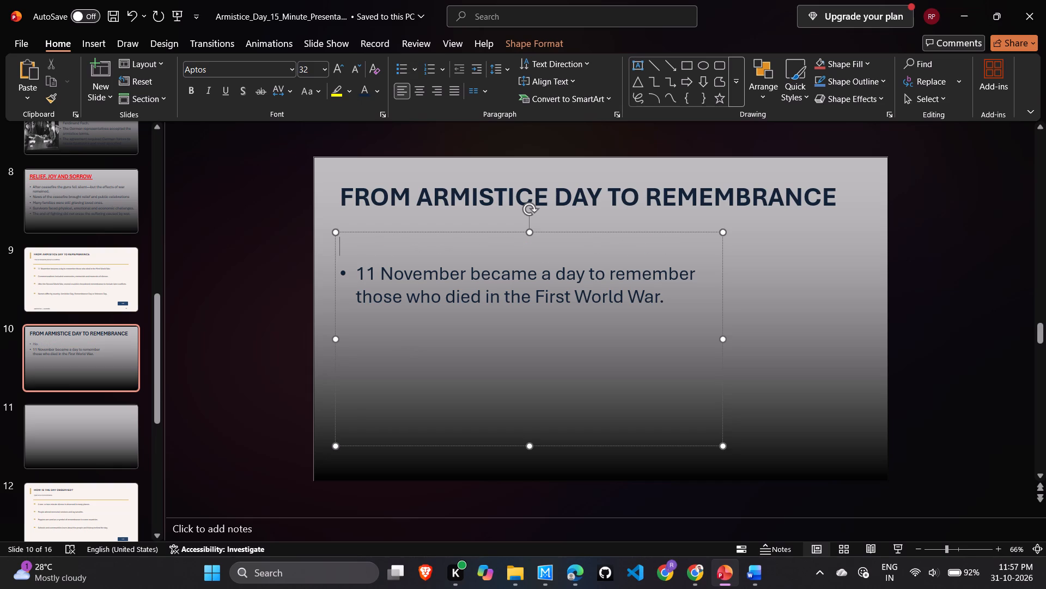
{"action": "key", "text": "BackSpace"}
Remove the empty line above the 11 November sentence on slide 10, then cut and repaste the sentence as the first bullet.
{"action": "left_click", "coordinate": [345, 269]}
{"action": "left_click", "coordinate": [339, 272]}
{"action": "key", "text": "Left"}
{"action": "key", "text": "Down"}
{"action": "key", "text": "BackSpace"}
{"action": "key", "text": "BackSpace"}
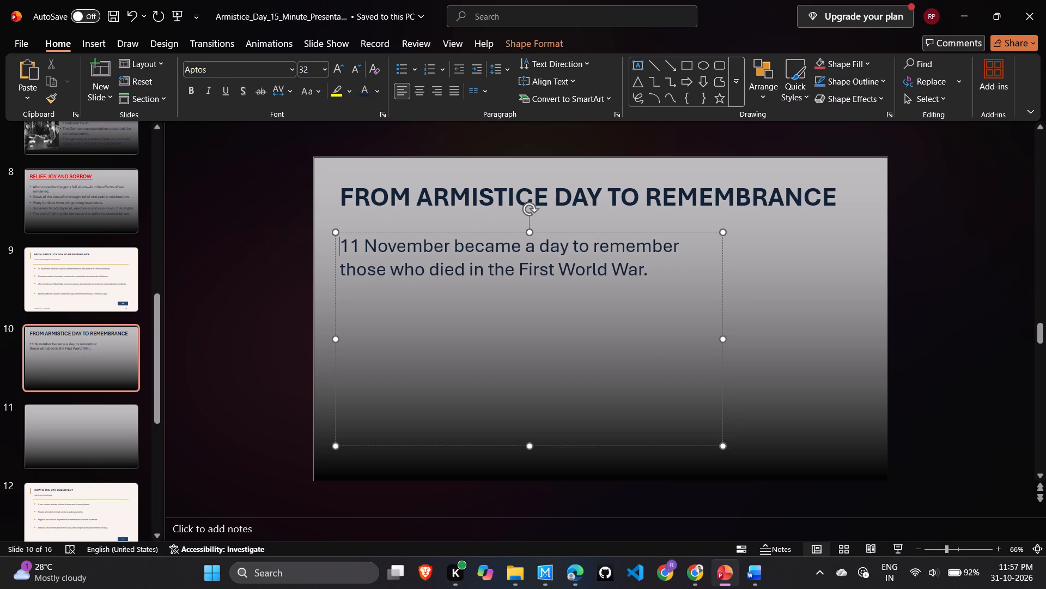
{"action": "left_click_drag", "start_coordinate": [652, 275], "coordinate": [362, 244]}
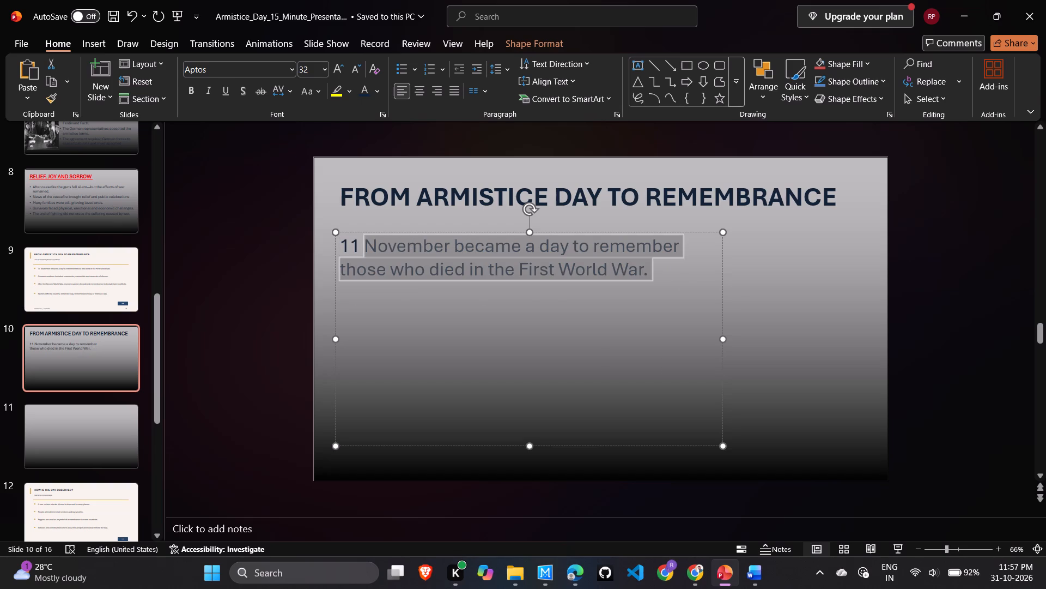
{"action": "left_click_drag", "start_coordinate": [362, 244], "coordinate": [335, 247]}
{"action": "key", "text": "ctrl+x"}
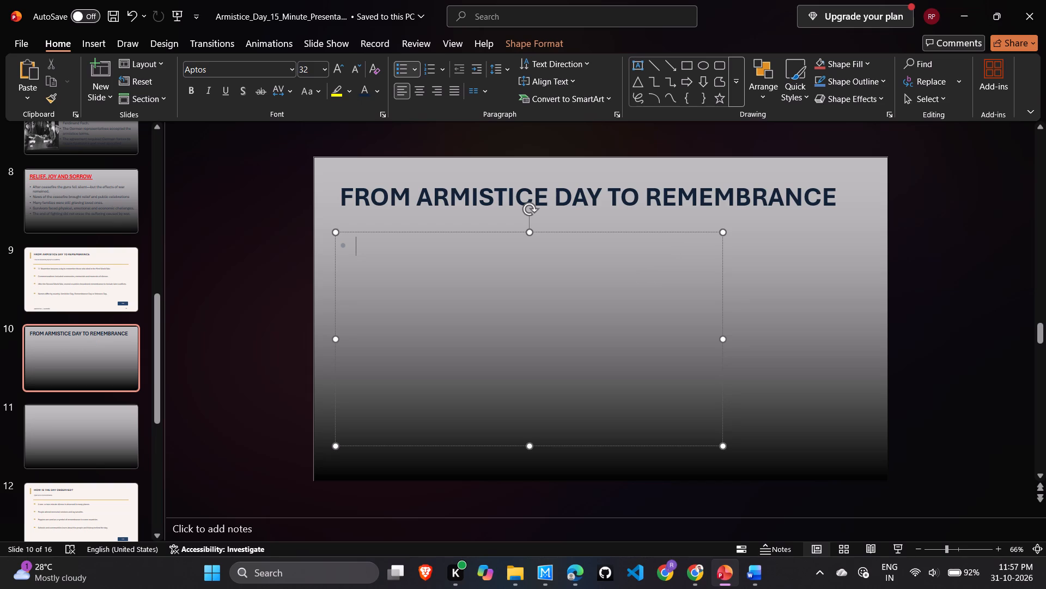
{"action": "key", "text": "ctrl+v"}
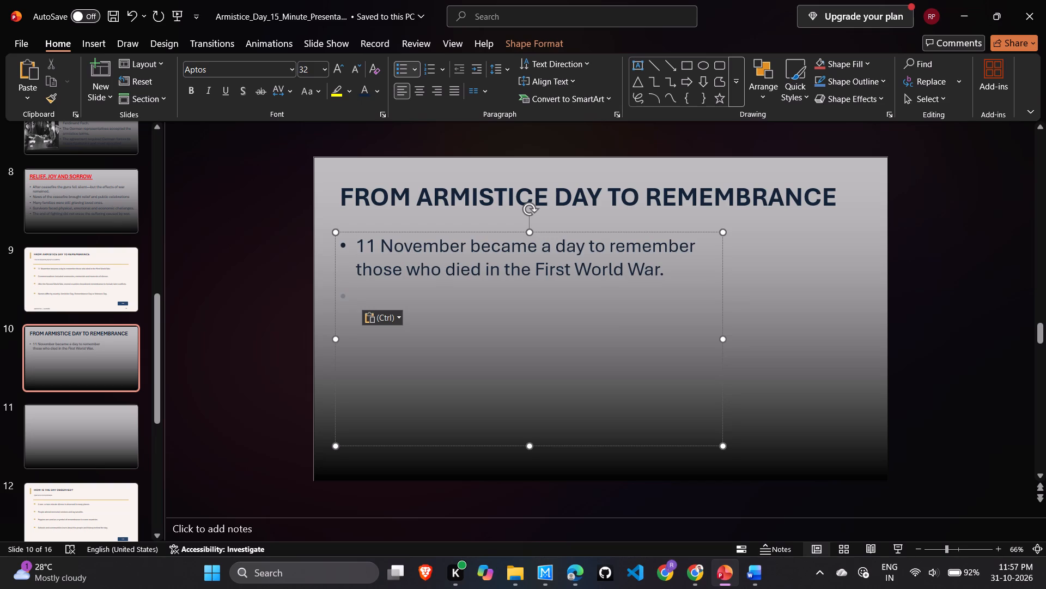
Copy "Commemorations included ceremonies, memorials and moments of silence" from slide 9 into slide 10 as the second bullet.
{"action": "left_click", "coordinate": [71, 303]}
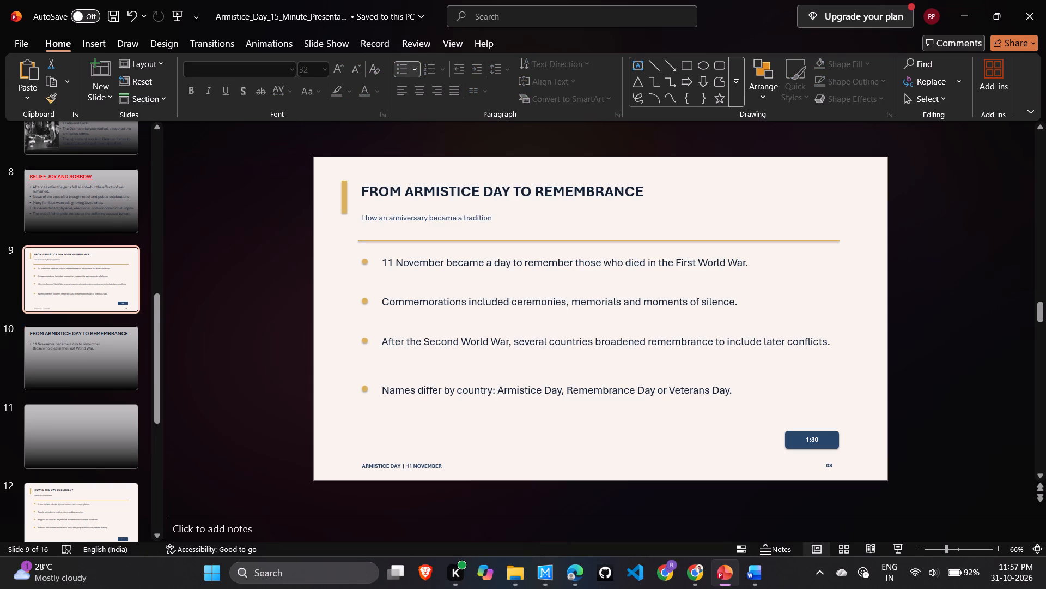
{"action": "left_click_drag", "start_coordinate": [735, 300], "coordinate": [425, 279]}
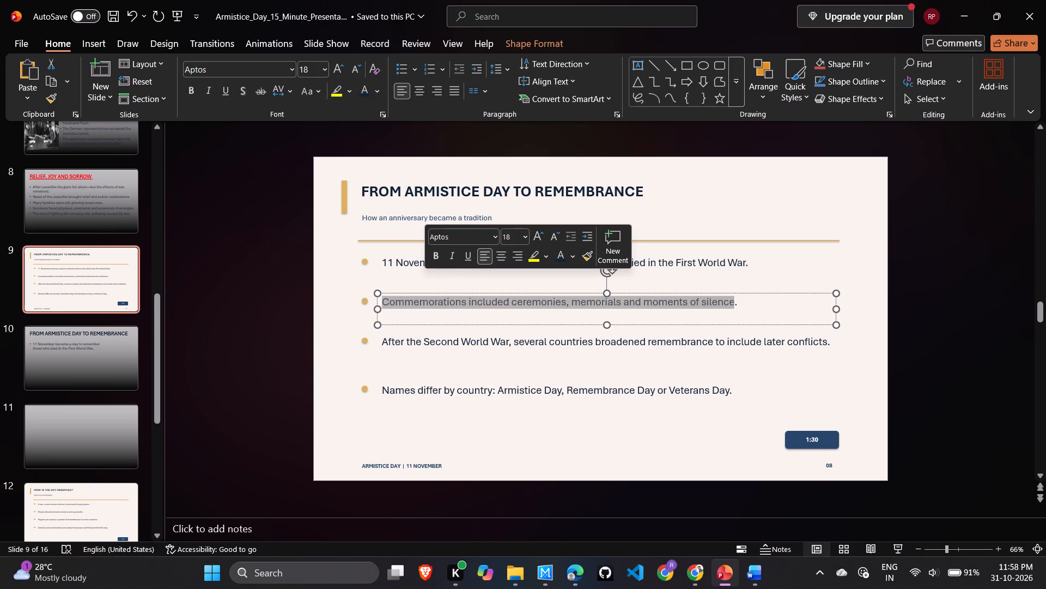
{"action": "key", "text": "ctrl+c"}
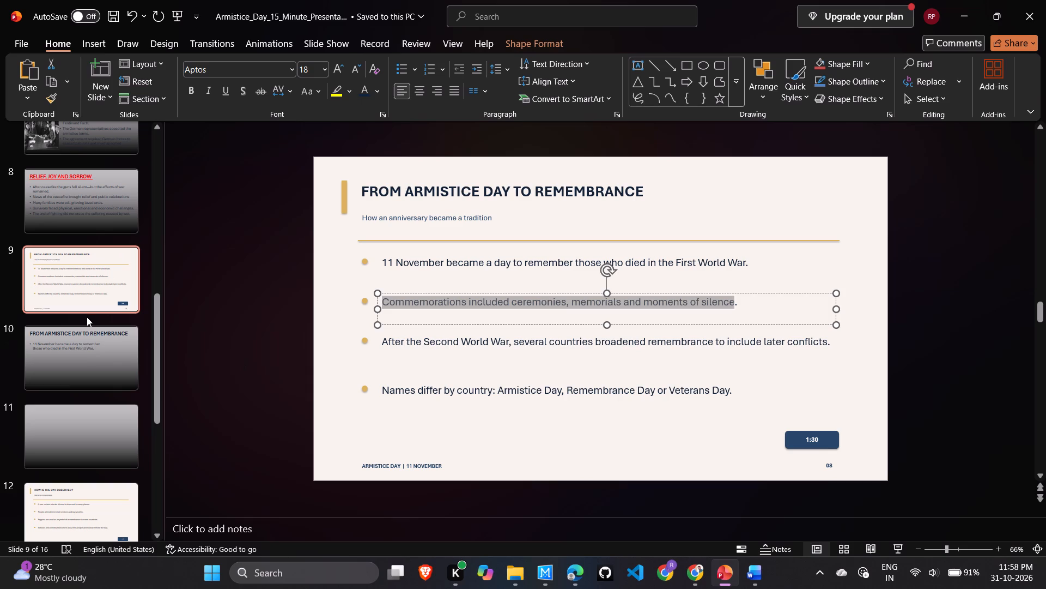
{"action": "left_click", "coordinate": [84, 350]}
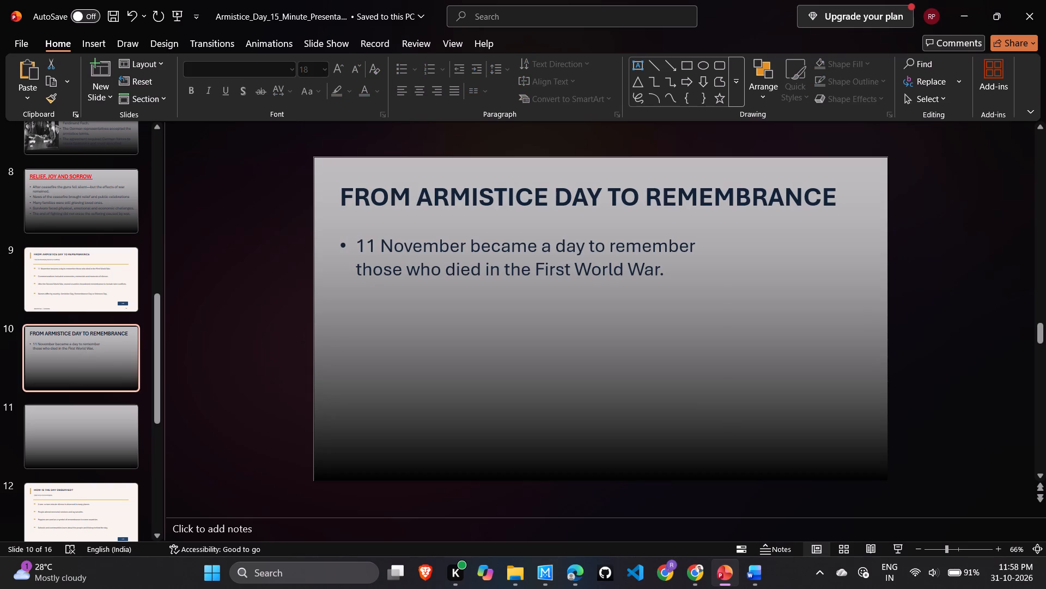
{"action": "left_click", "coordinate": [388, 304]}
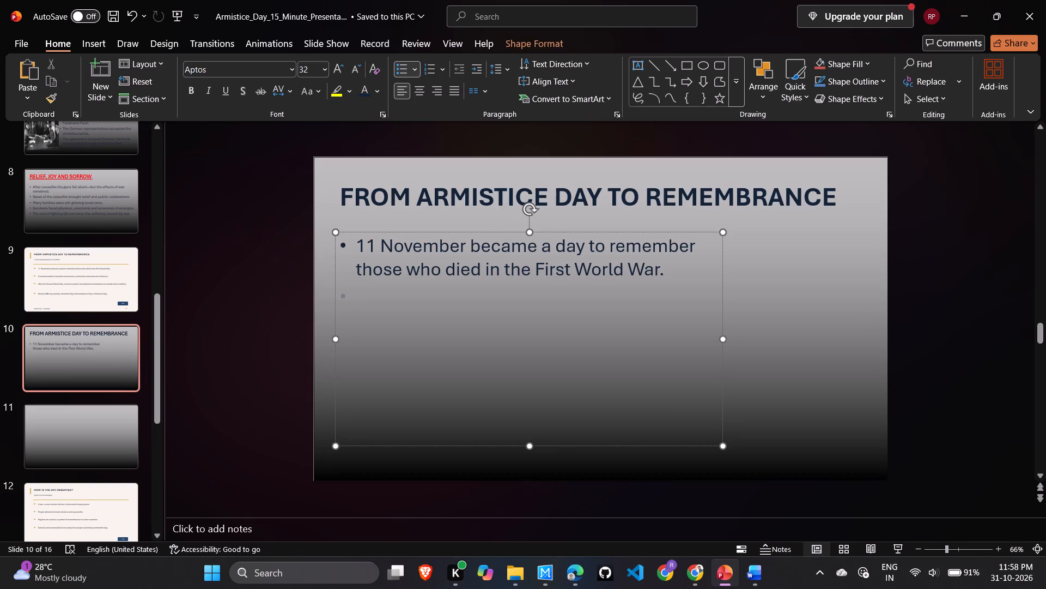
{"action": "key", "text": "ctrl+v"}
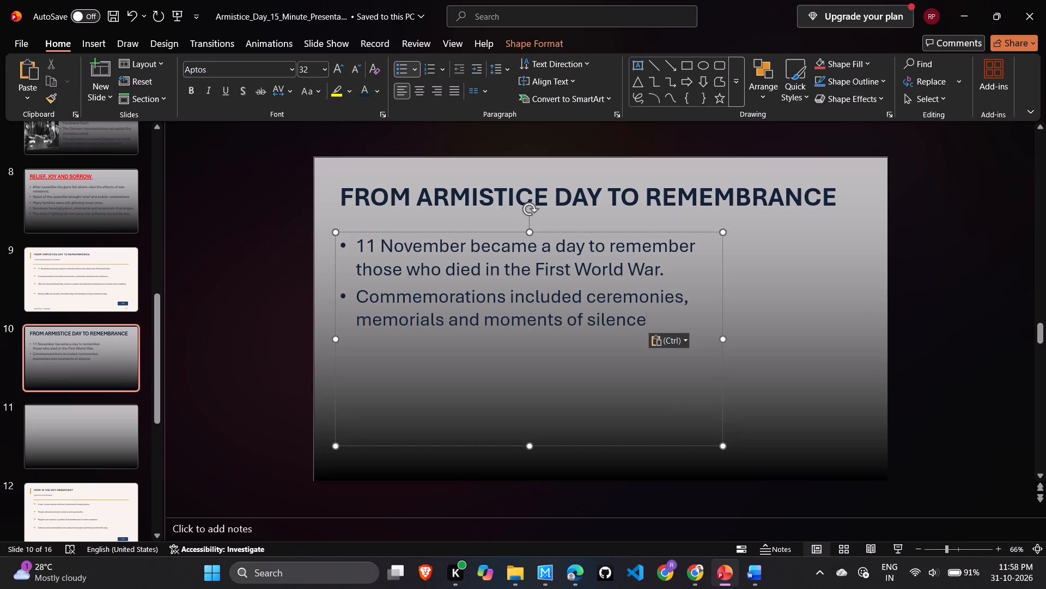
Widen slide 10's bullet text placeholder to nearly the slide's right edge.
{"action": "left_click_drag", "start_coordinate": [721, 339], "coordinate": [859, 331]}
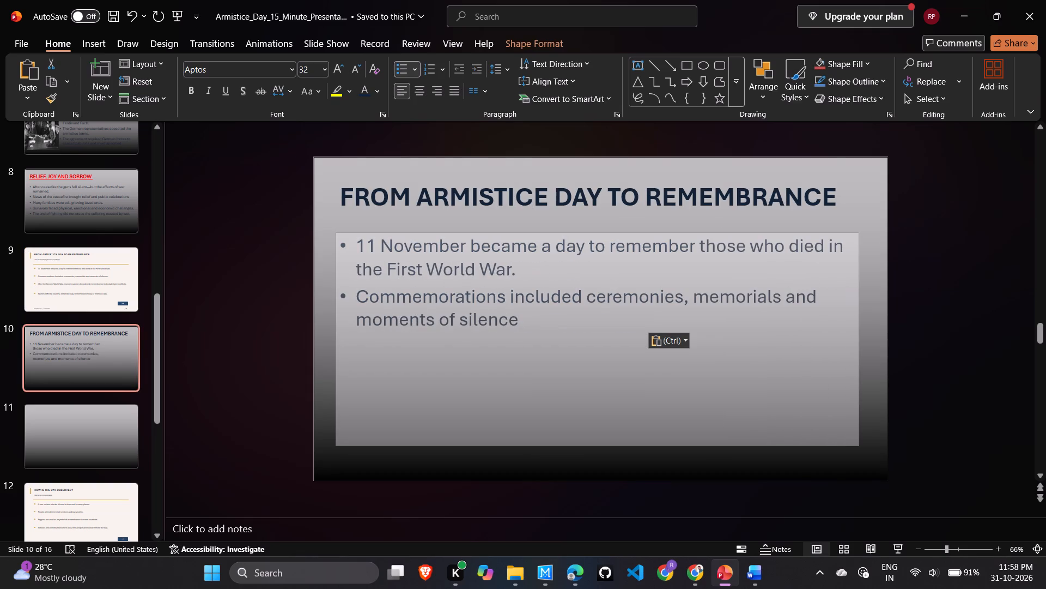
{"action": "left_click_drag", "start_coordinate": [859, 331], "coordinate": [867, 328]}
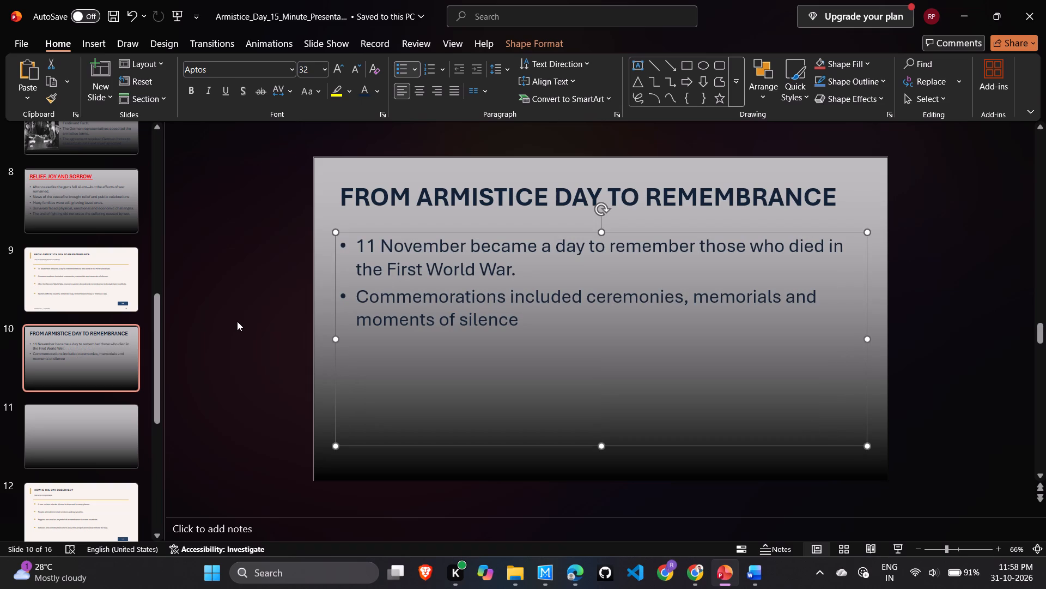
Copy "After the Second World War, several countries broadened remembrance to include later conflicts" from slide 9 into slide 10 as the third bullet.
{"action": "left_click", "coordinate": [69, 294]}
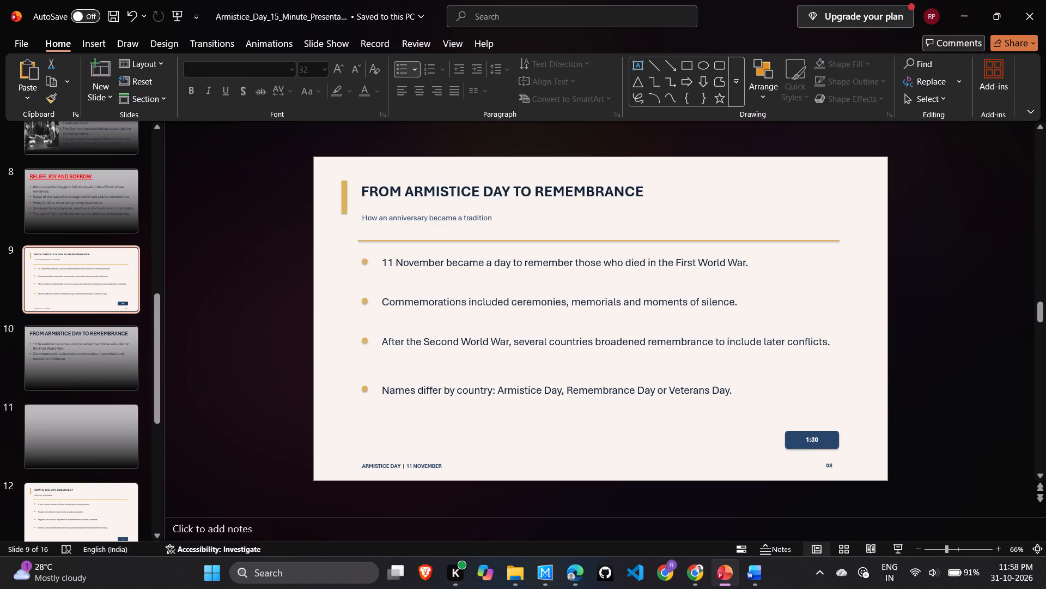
{"action": "left_click_drag", "start_coordinate": [383, 341], "coordinate": [624, 347]}
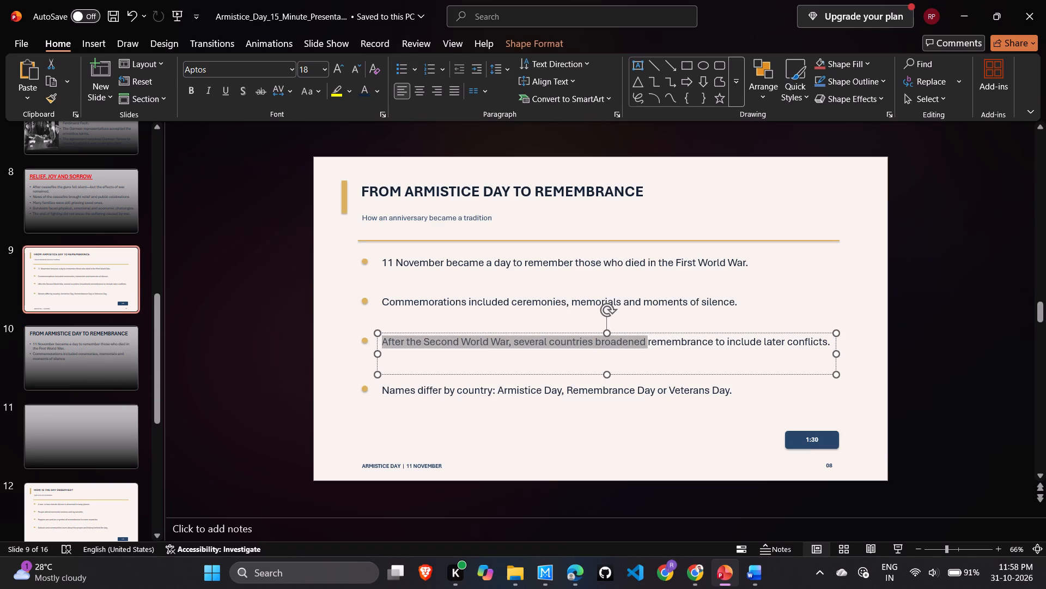
{"action": "left_click_drag", "start_coordinate": [624, 347], "coordinate": [826, 343]}
{"action": "key", "text": "ctrl+c"}
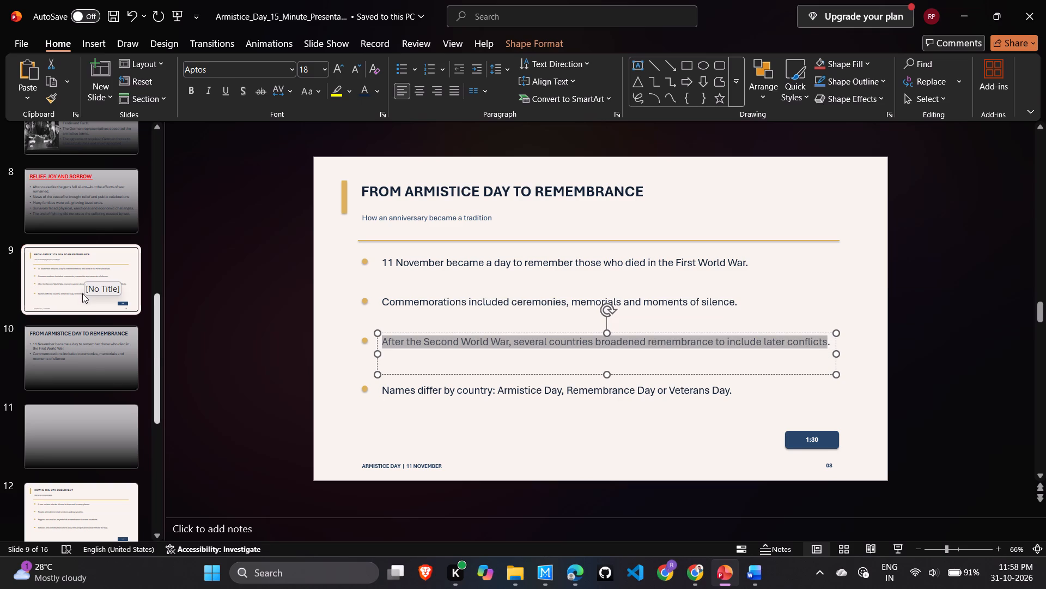
{"action": "left_click", "coordinate": [93, 373]}
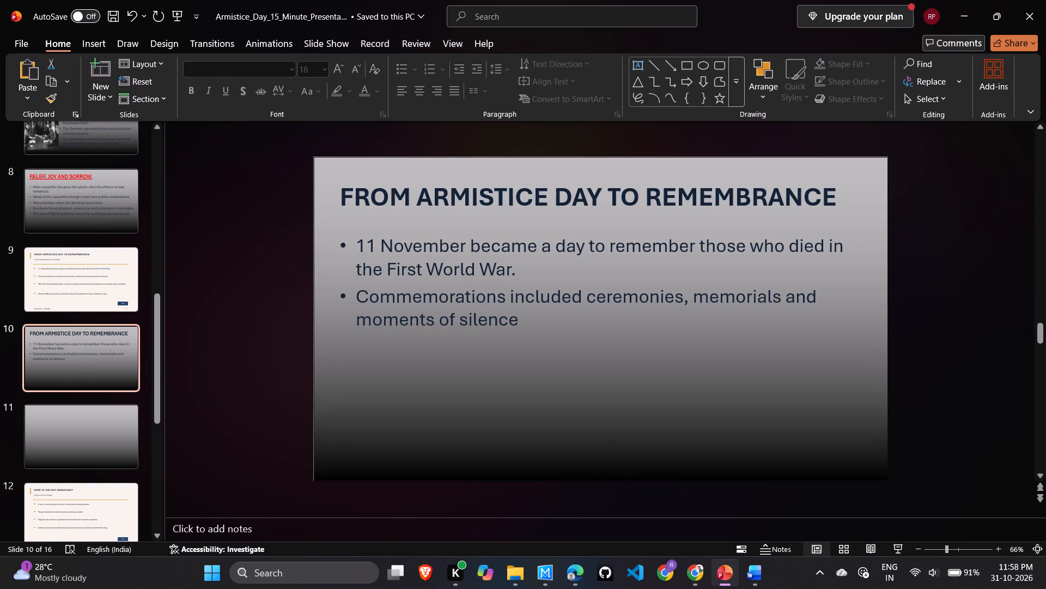
{"action": "left_click", "coordinate": [432, 350]}
{"action": "key", "text": "ctrl+v"}
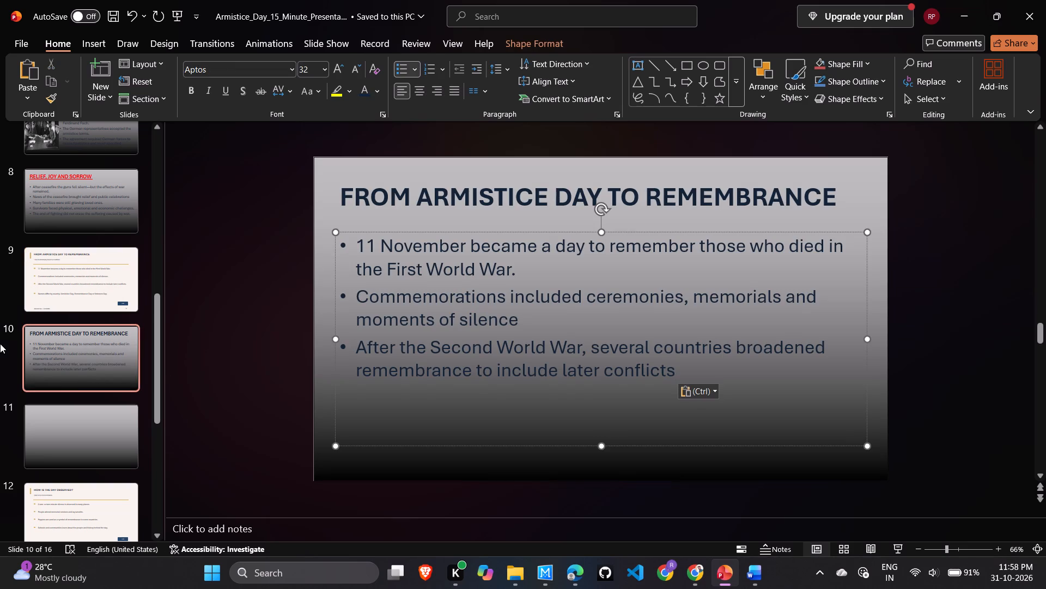
Copy "Names differ by country: Armistice Day, Remembrance Day or Veterans Day." from slide 9 into slide 10 as the fourth bullet, ending the third with a period.
{"action": "left_click", "coordinate": [84, 304]}
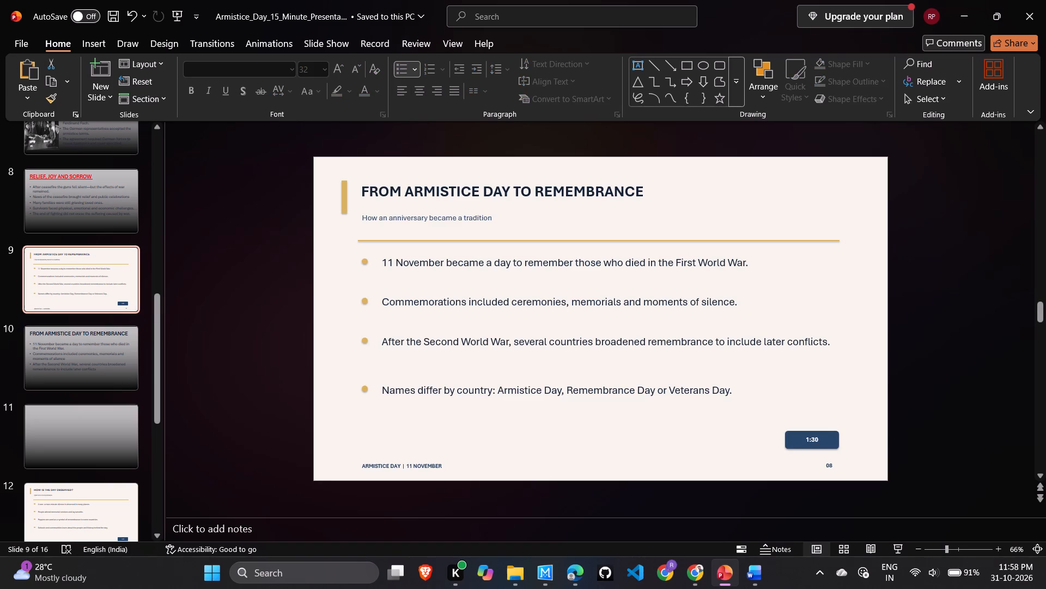
{"action": "left_click_drag", "start_coordinate": [382, 389], "coordinate": [738, 428]}
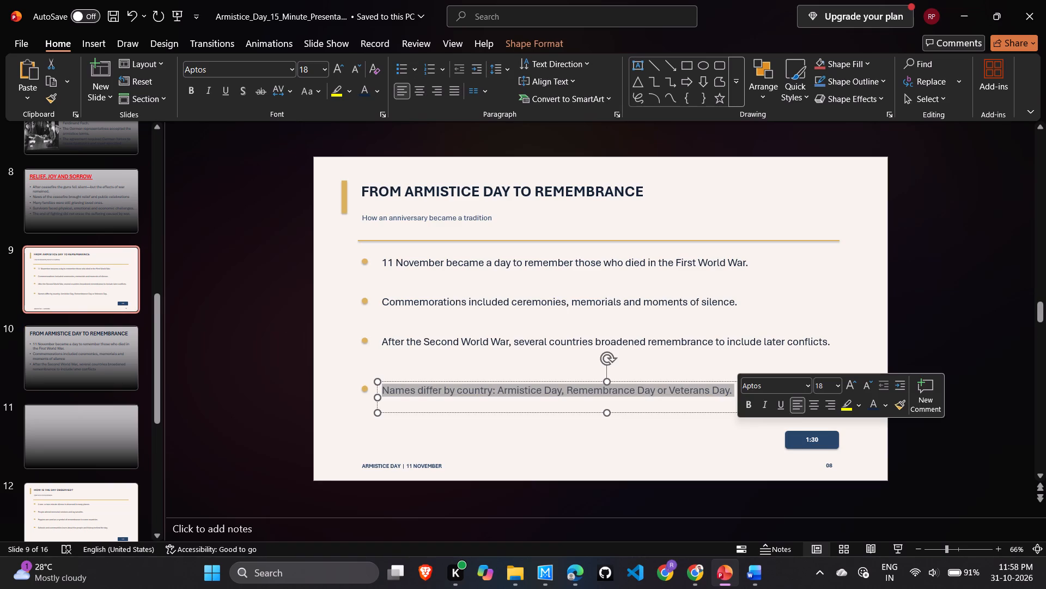
{"action": "key", "text": "ctrl+c"}
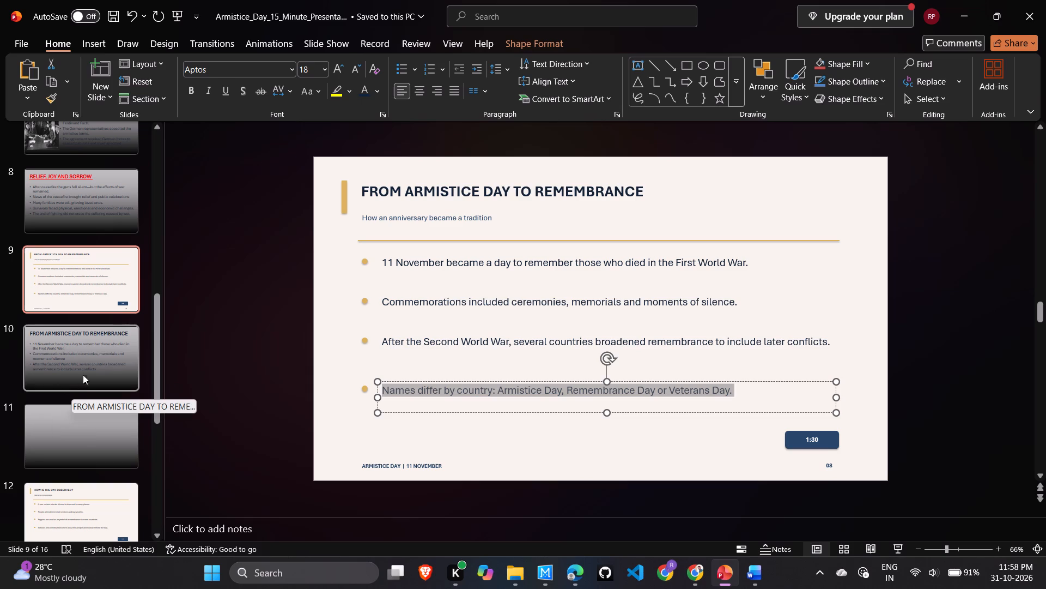
{"action": "left_click", "coordinate": [87, 347]}
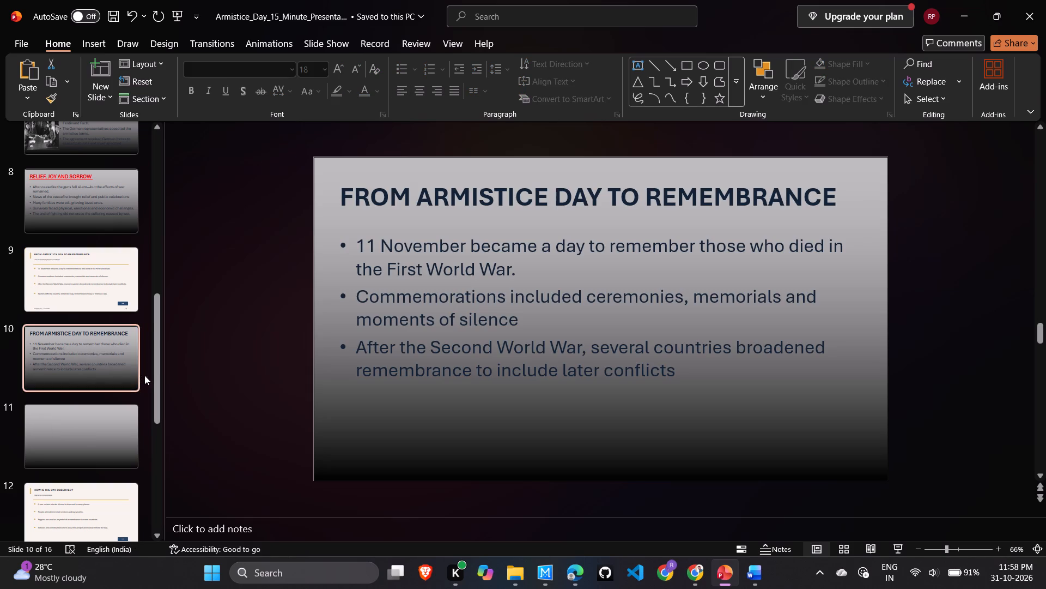
{"action": "left_click", "coordinate": [396, 389]}
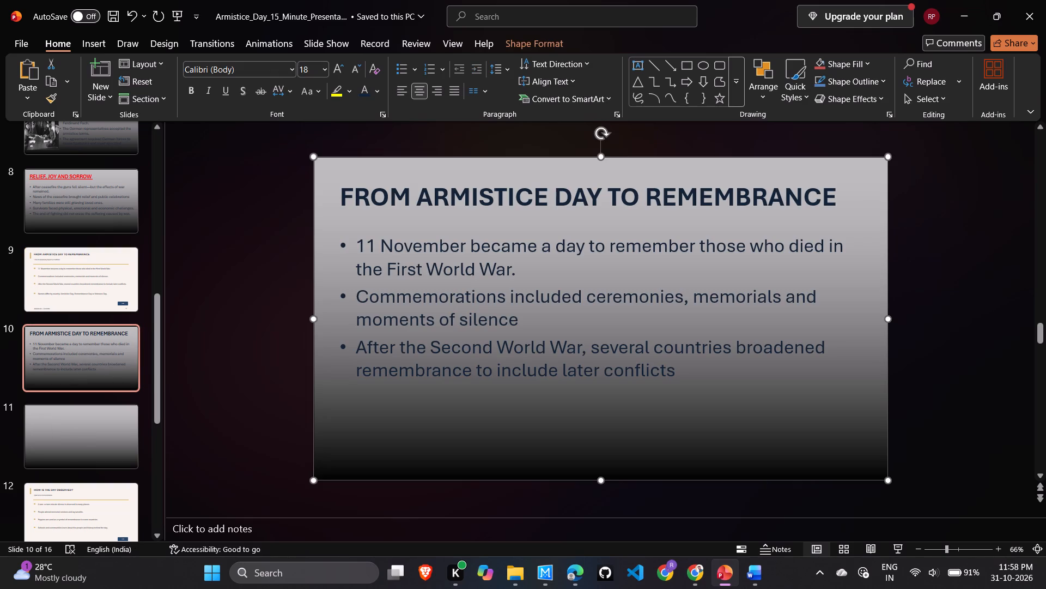
{"action": "left_click", "coordinate": [688, 377]}
{"action": "key", "text": "period"}
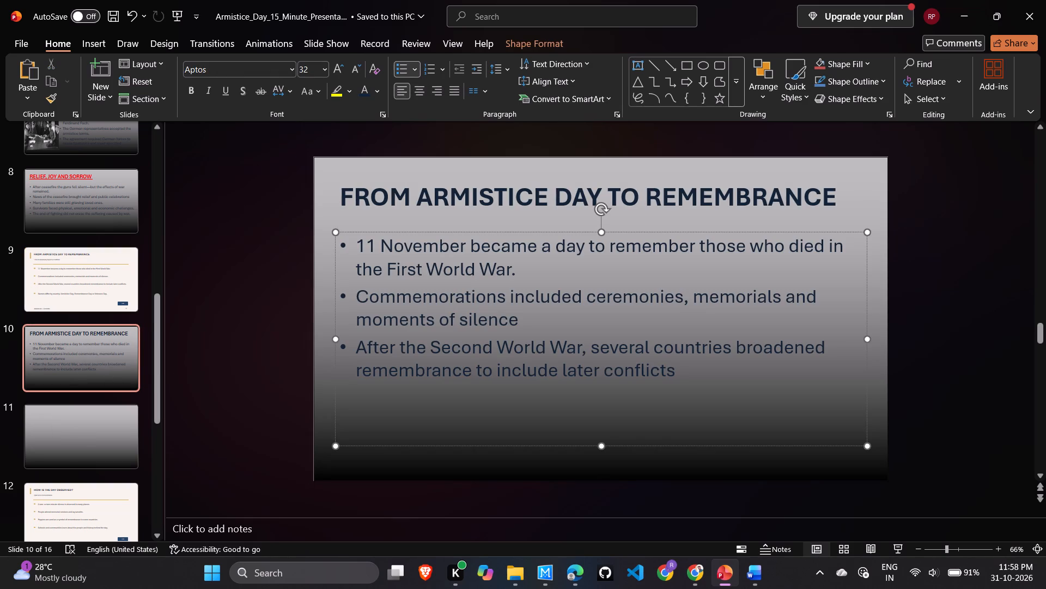
{"action": "key", "text": "Return"}
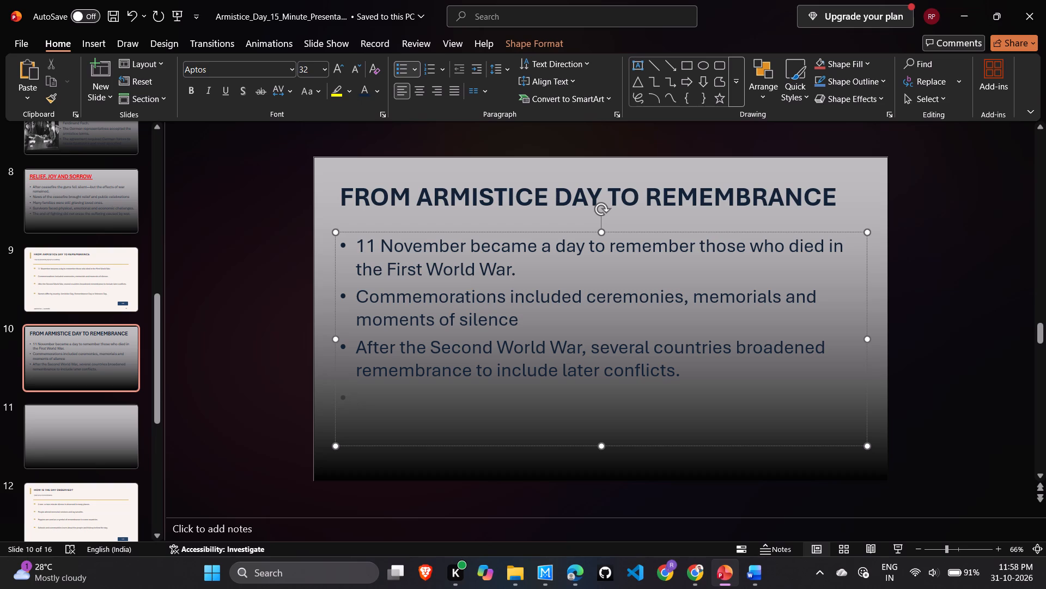
{"action": "key", "text": "ctrl+v"}
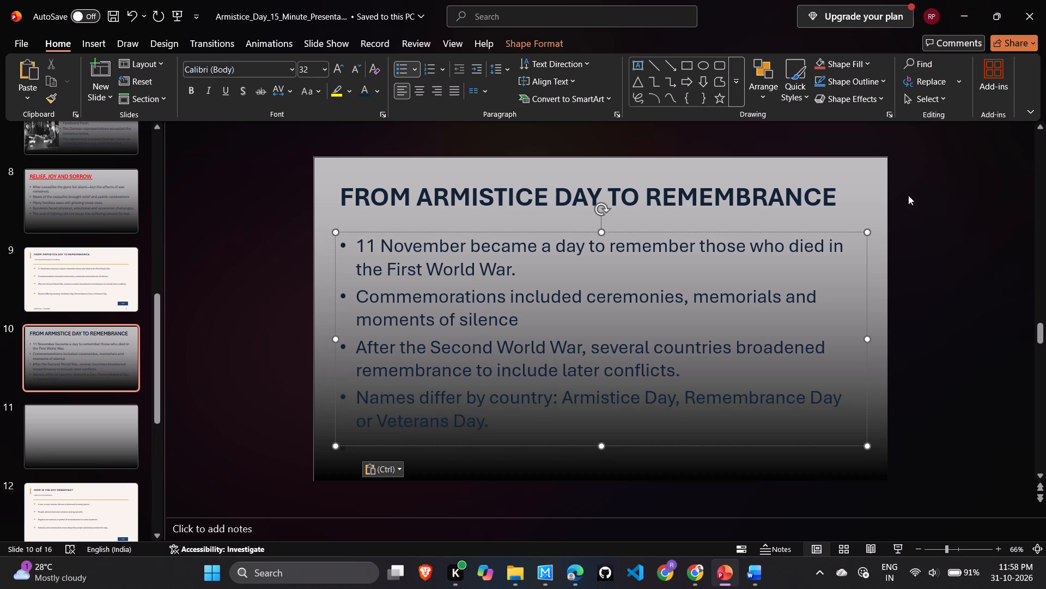
Add a period after "moments of silence" in slide 10's second bullet.
{"action": "left_click", "coordinate": [533, 314]}
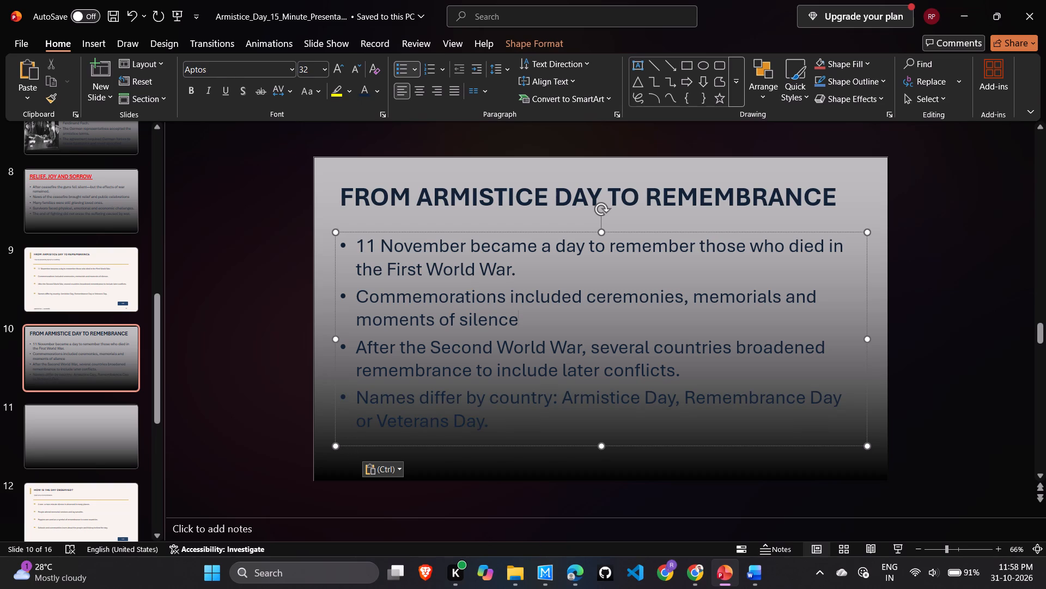
{"action": "key", "text": "period"}
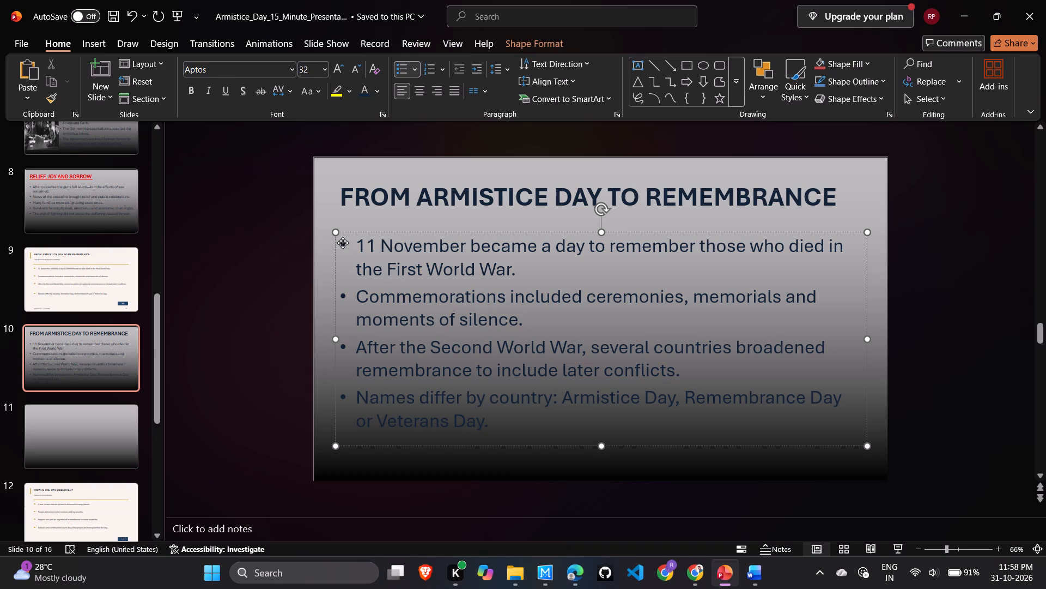
Colour slide 10's title "FROM ARMISTICE DAY TO REMEMBRANCE" standard red and underline it.
{"action": "scroll", "coordinate": [578, 216], "scroll_direction": "down", "scroll_amount": 1}
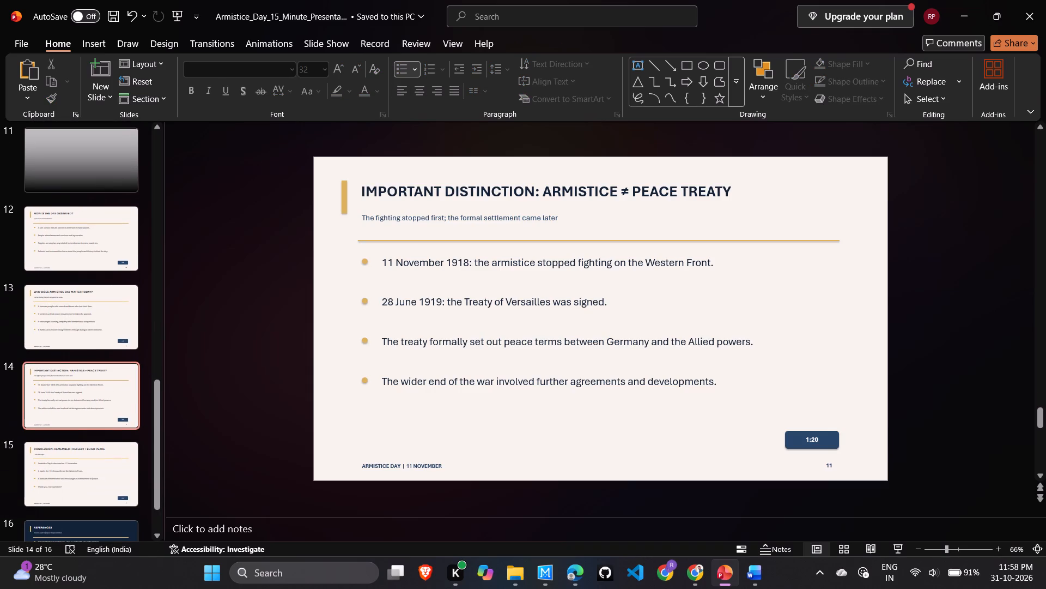
{"action": "scroll", "coordinate": [578, 216], "scroll_direction": "up", "scroll_amount": 1}
{"action": "scroll", "coordinate": [16, 186], "scroll_direction": "up", "scroll_amount": 1}
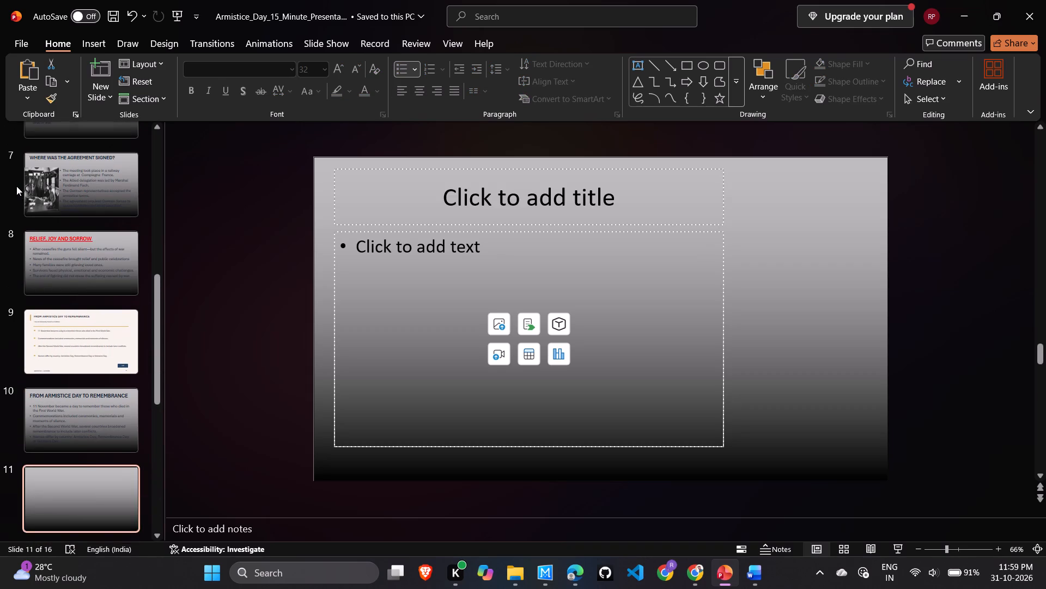
{"action": "left_click", "coordinate": [75, 427]}
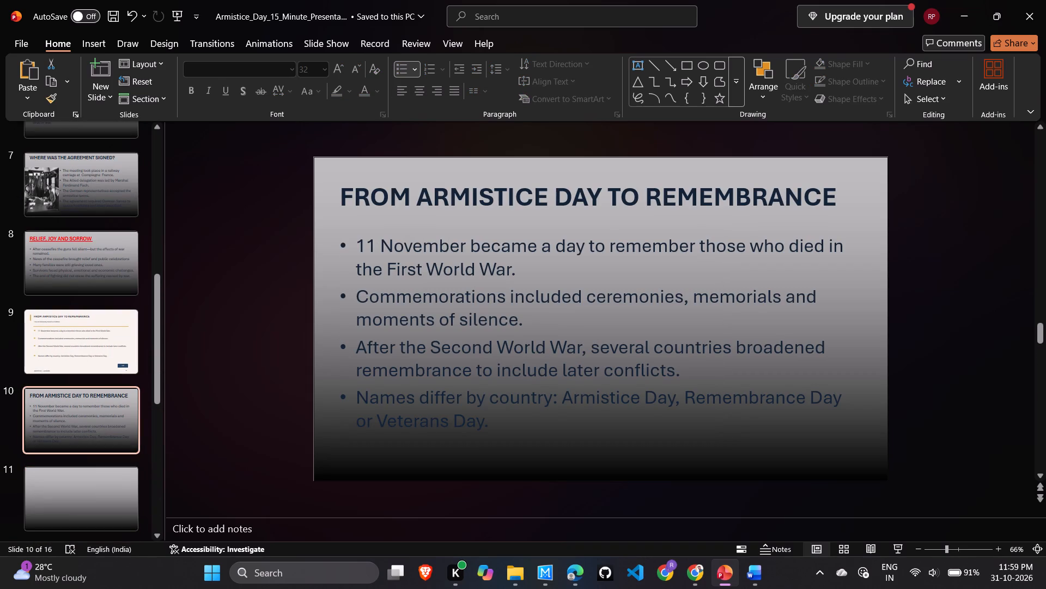
{"action": "left_click_drag", "start_coordinate": [342, 196], "coordinate": [771, 201]}
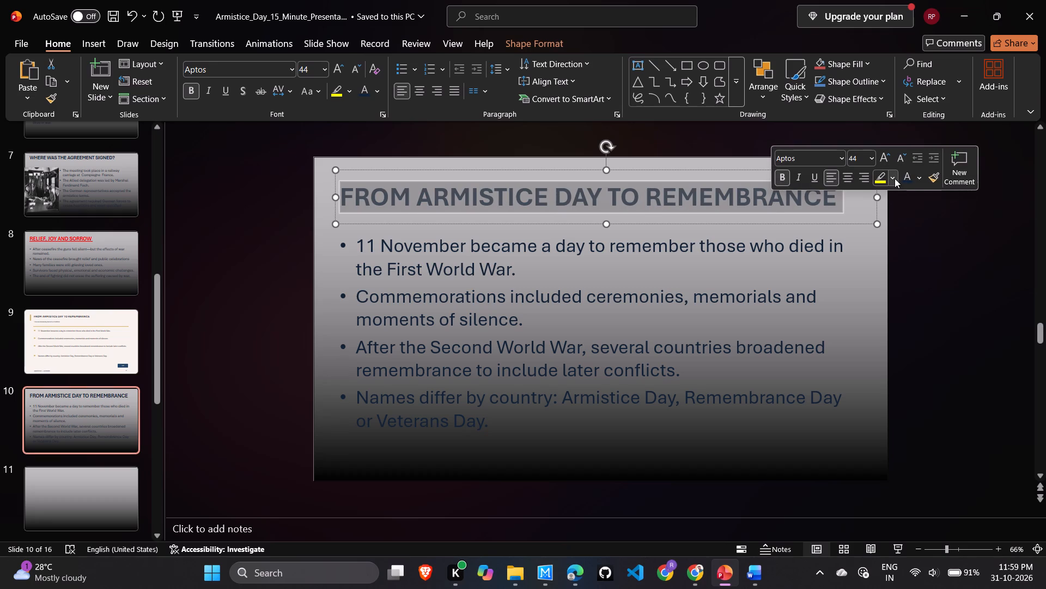
{"action": "left_click", "coordinate": [915, 178]}
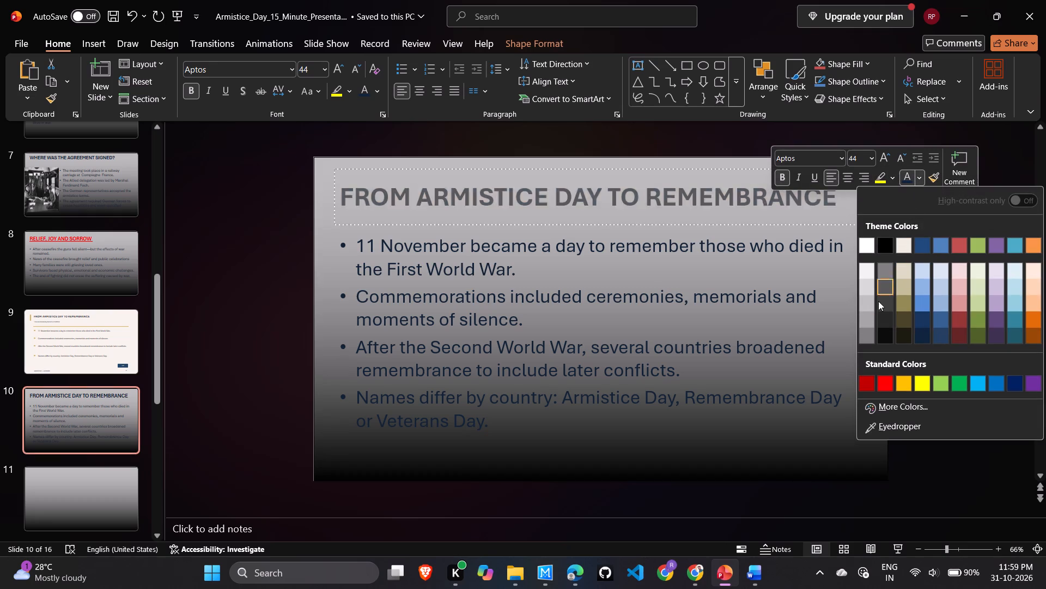
{"action": "left_click", "coordinate": [882, 383]}
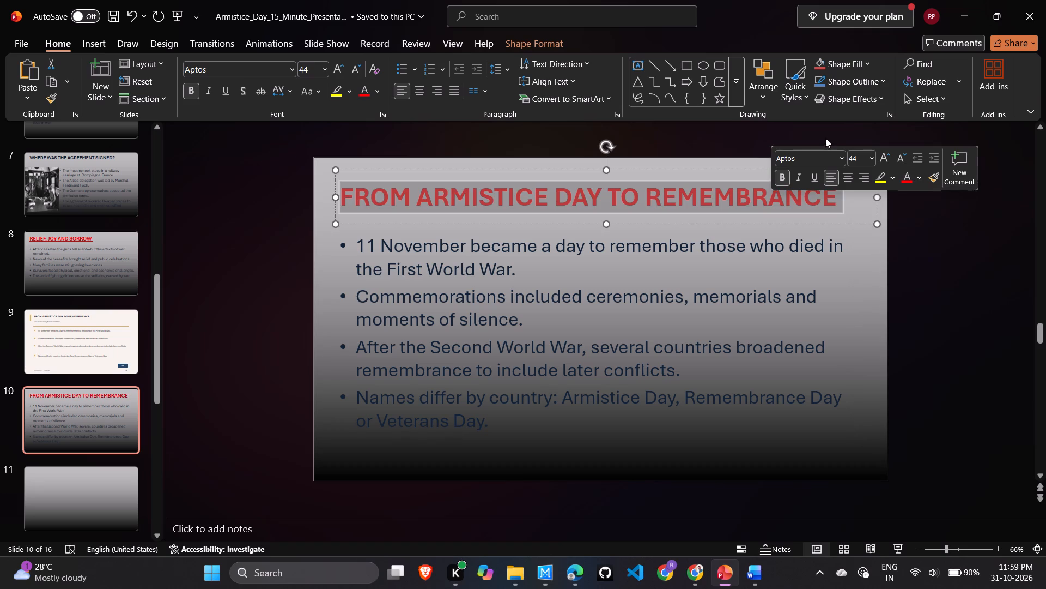
{"action": "left_click", "coordinate": [812, 178]}
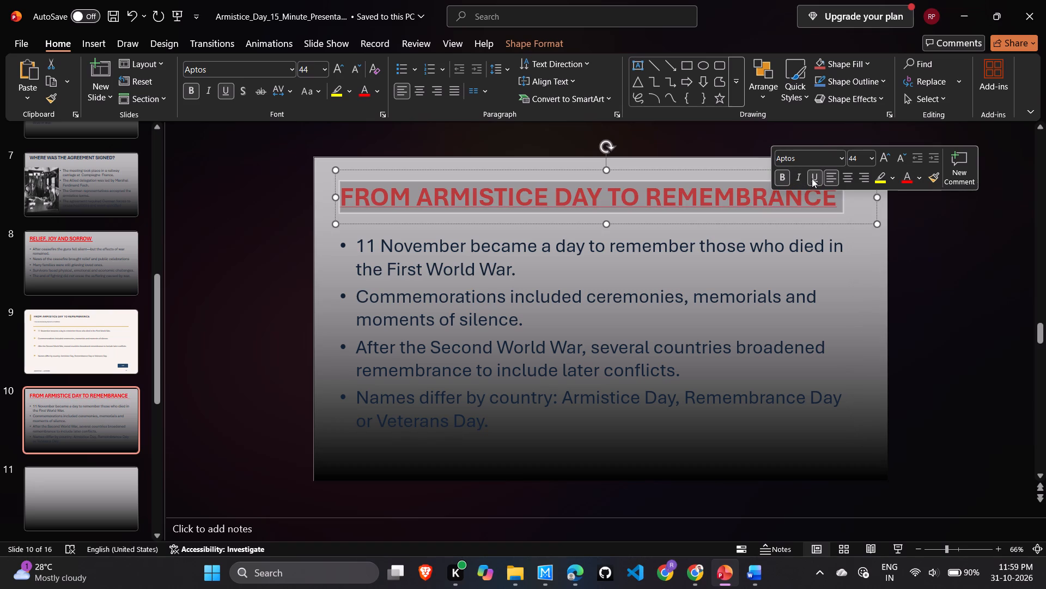
{"action": "left_click", "coordinate": [242, 261]}
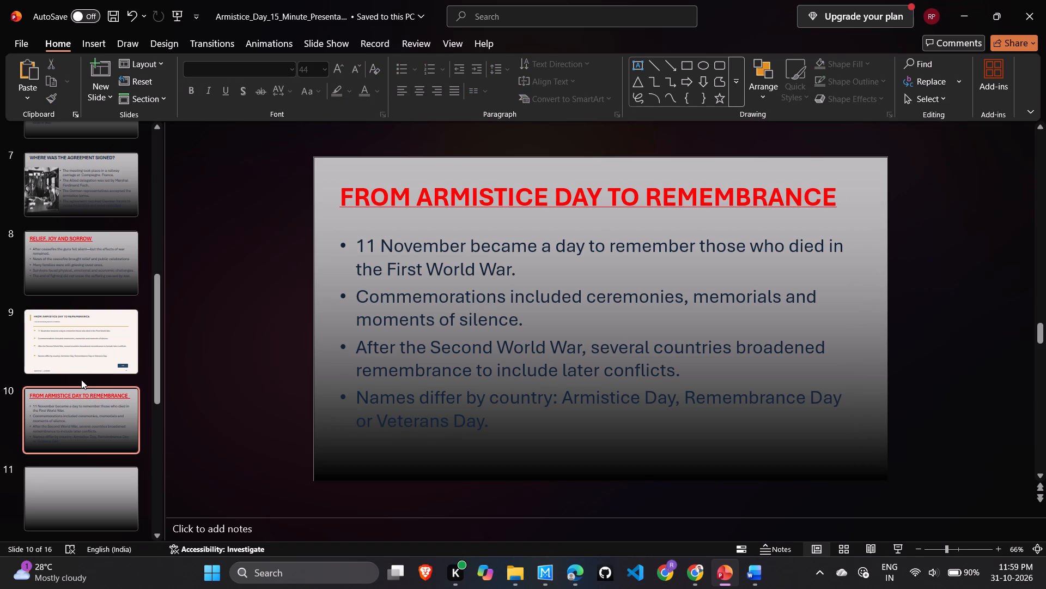
Cut the original cream slide 9, "FROM ARMISTICE DAY TO REMEMBRANCE", from the presentation.
{"action": "scroll", "coordinate": [81, 380], "scroll_direction": "down", "scroll_amount": 1}
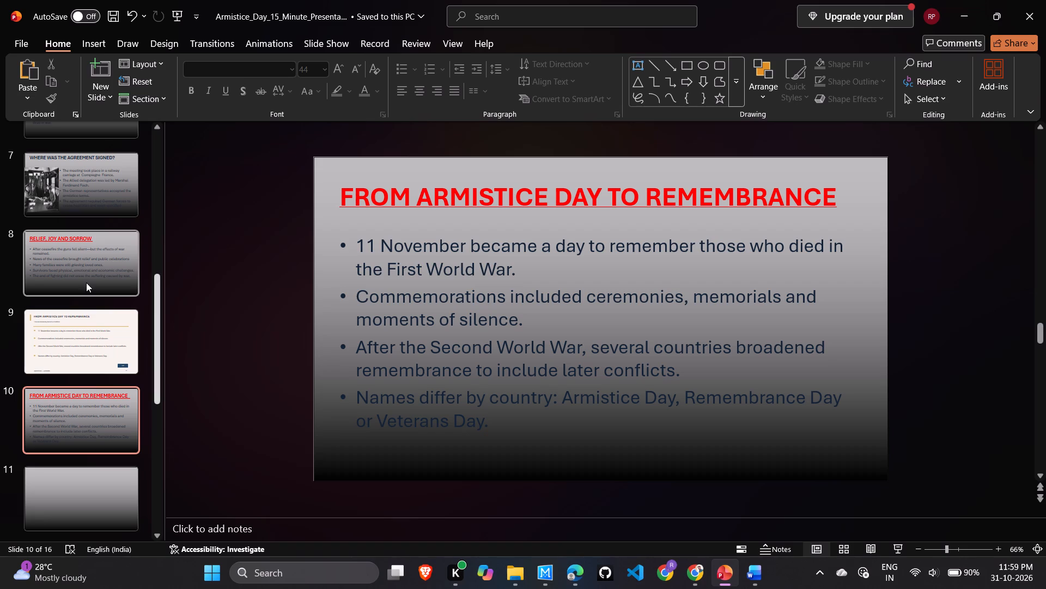
{"action": "scroll", "coordinate": [86, 283], "scroll_direction": "up", "scroll_amount": 2}
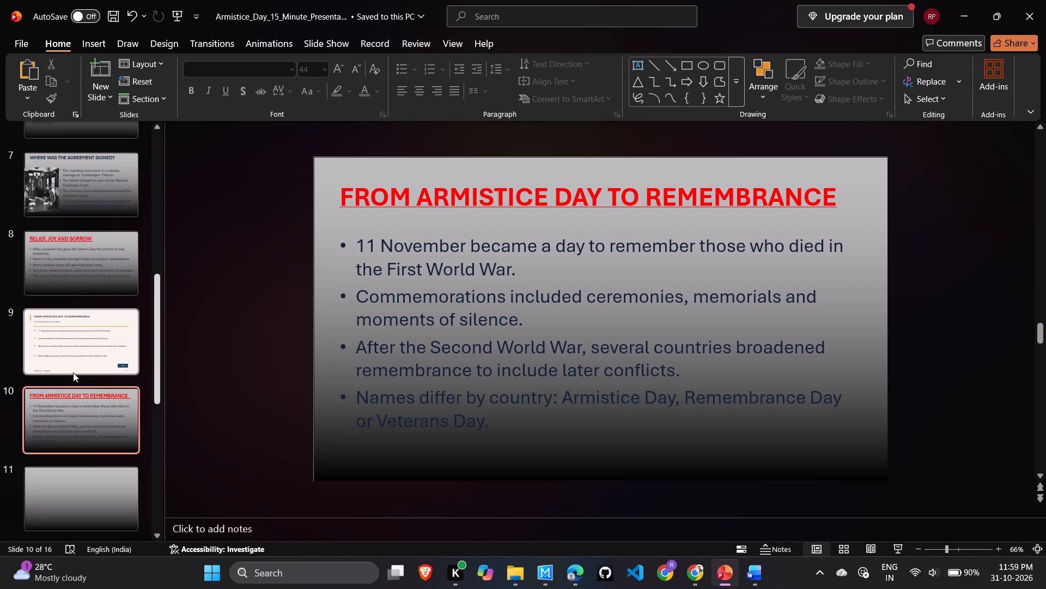
{"action": "scroll", "coordinate": [80, 435], "scroll_direction": "down", "scroll_amount": 2}
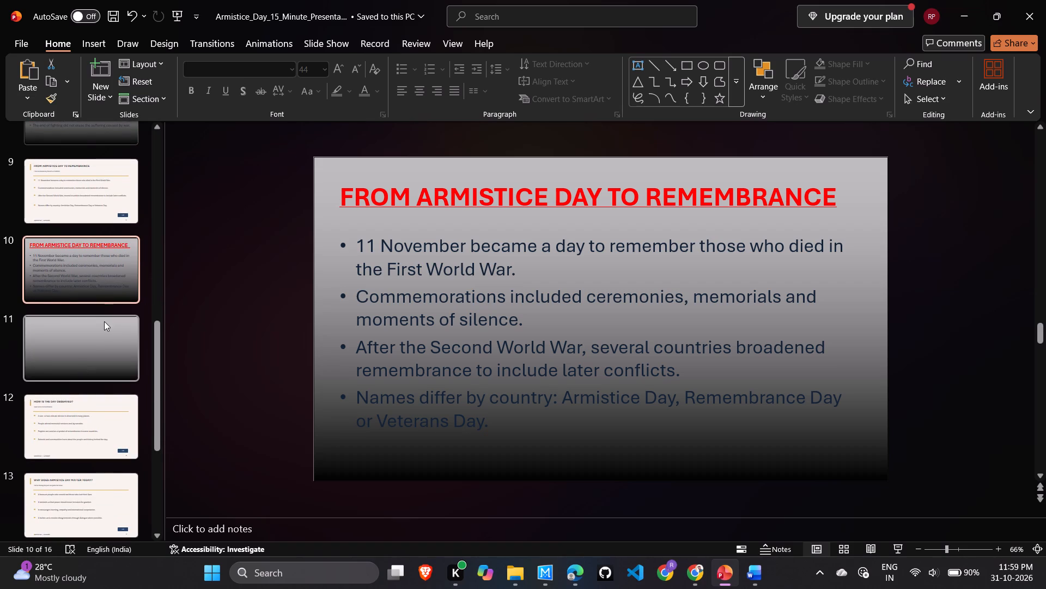
{"action": "scroll", "coordinate": [55, 433], "scroll_direction": "right", "scroll_amount": 1}
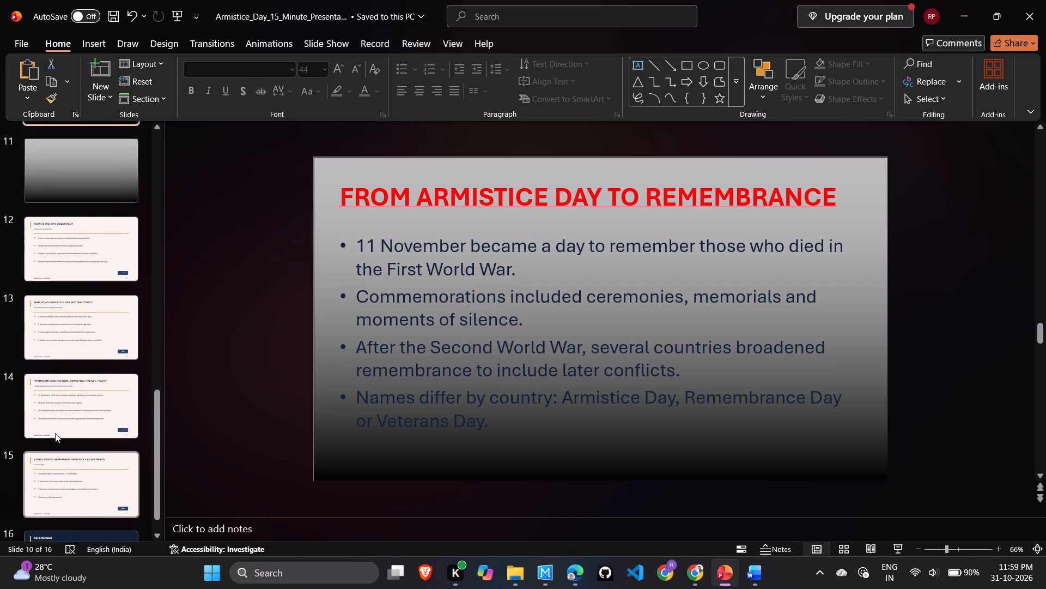
{"action": "scroll", "coordinate": [55, 433], "scroll_direction": "right", "scroll_amount": 1}
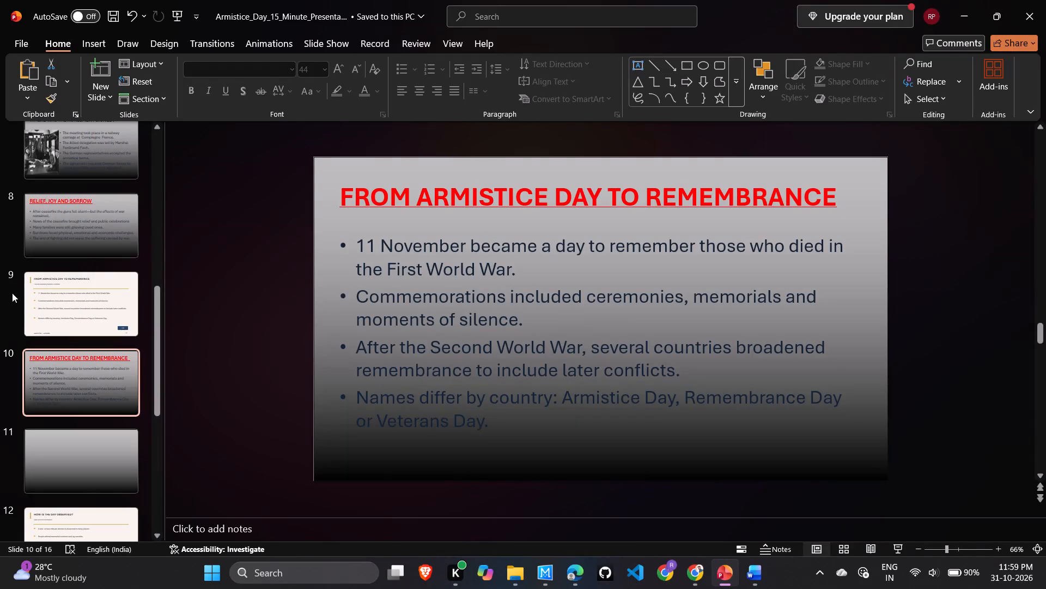
{"action": "right_click", "coordinate": [12, 293]}
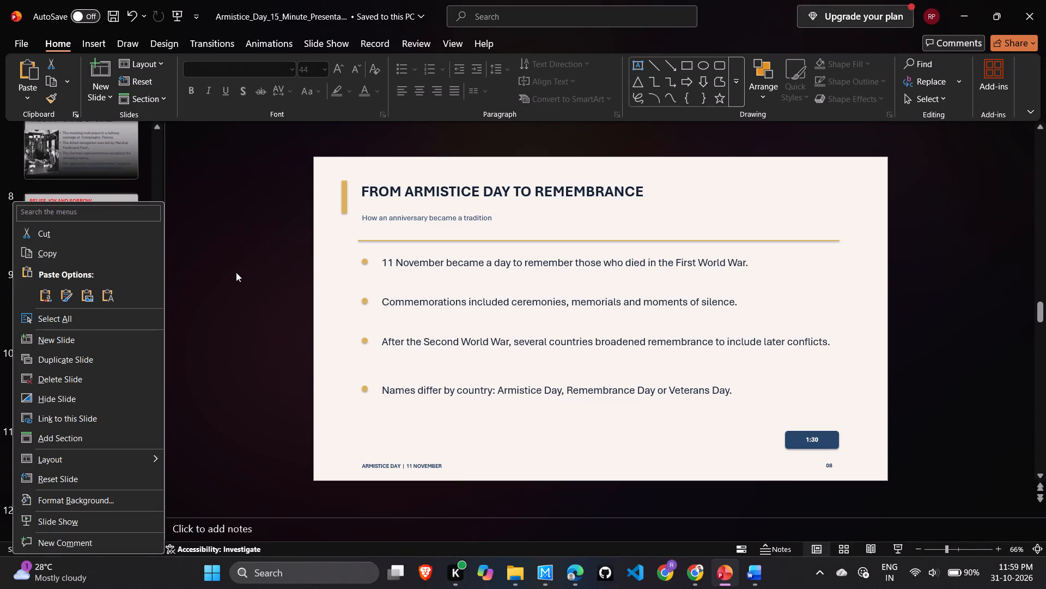
{"action": "left_click", "coordinate": [236, 272]}
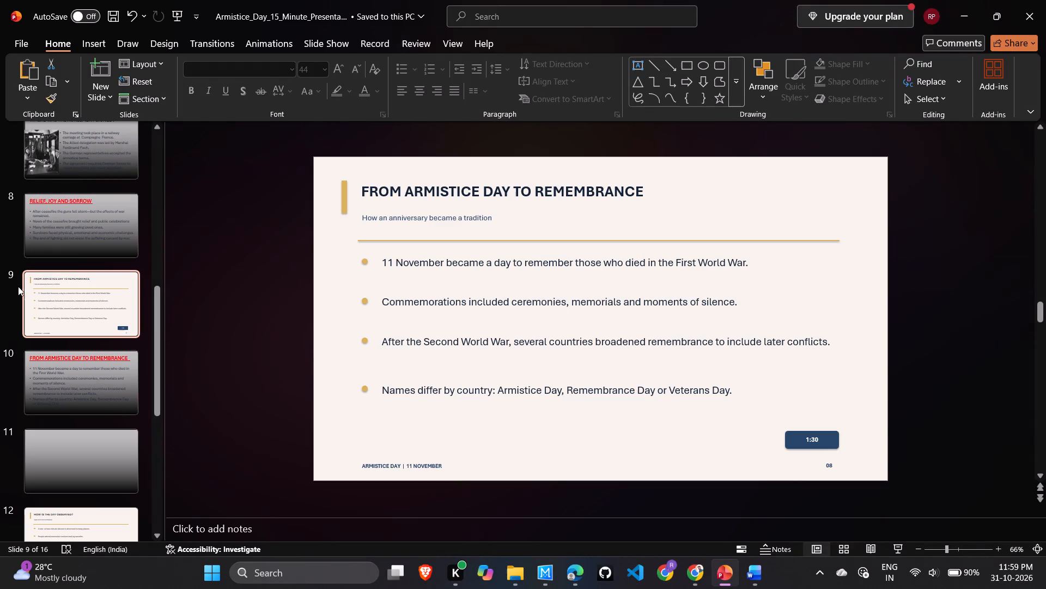
{"action": "right_click", "coordinate": [18, 286]}
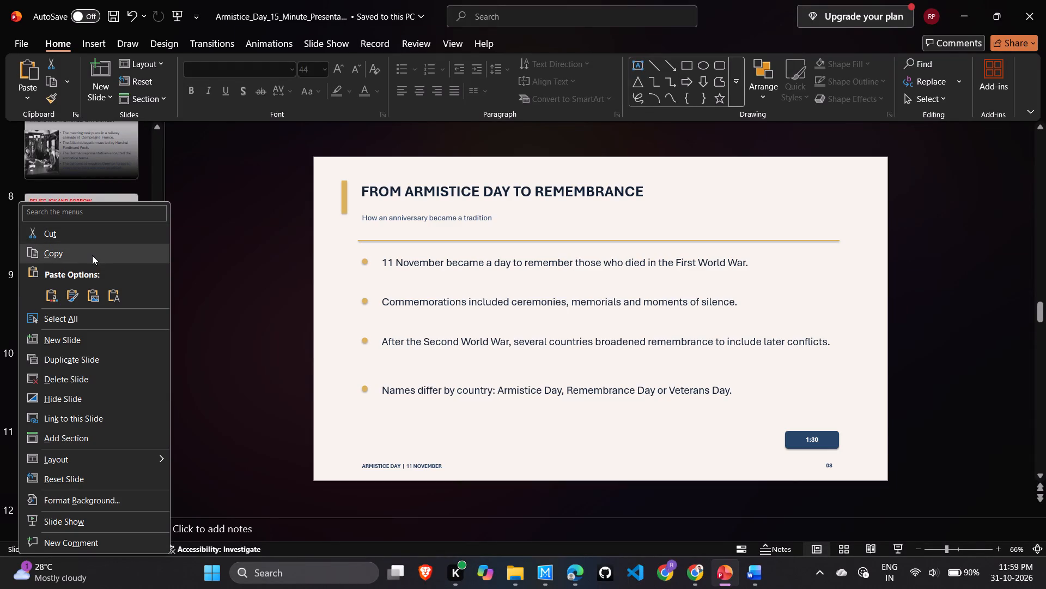
{"action": "left_click", "coordinate": [102, 235]}
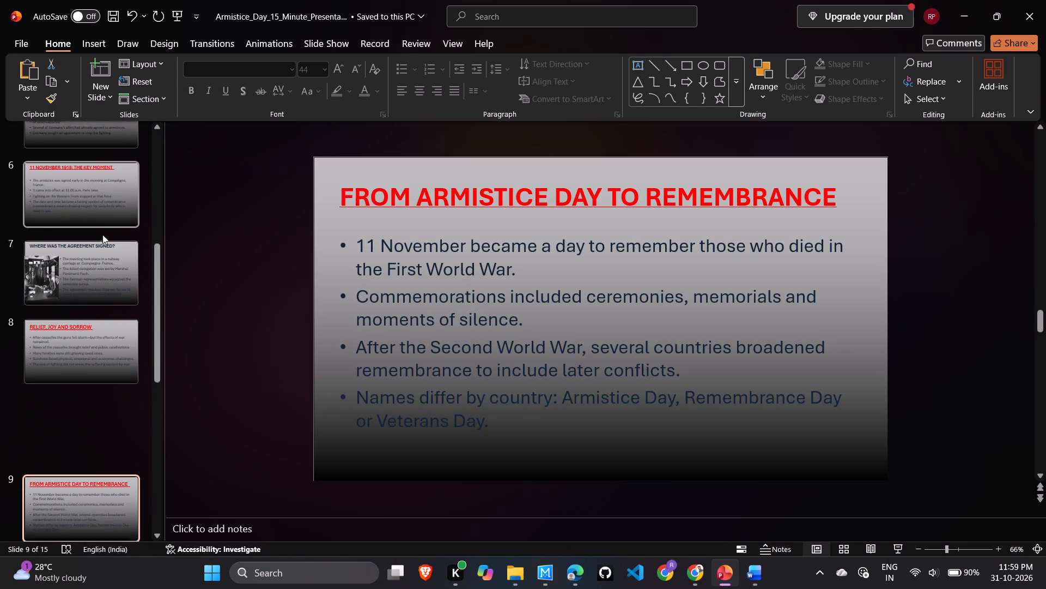
Move the cream "HOW IS THE DAY OBSERVED?" slide ahead of the blank gradient slide, making it slide 10.
{"action": "scroll", "coordinate": [90, 447], "scroll_direction": "down", "scroll_amount": 2}
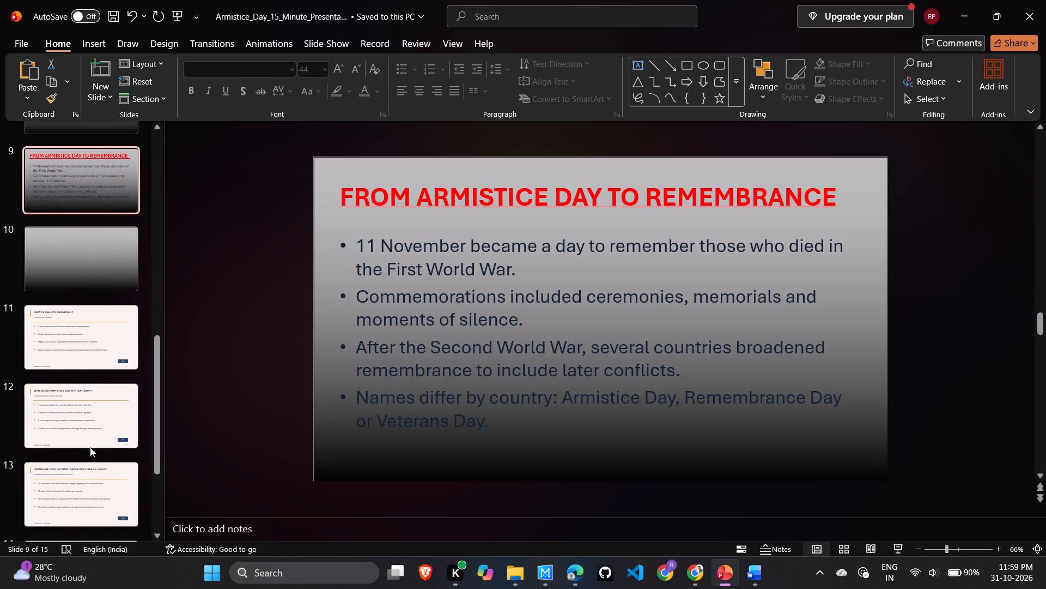
{"action": "scroll", "coordinate": [90, 447], "scroll_direction": "down", "scroll_amount": 1}
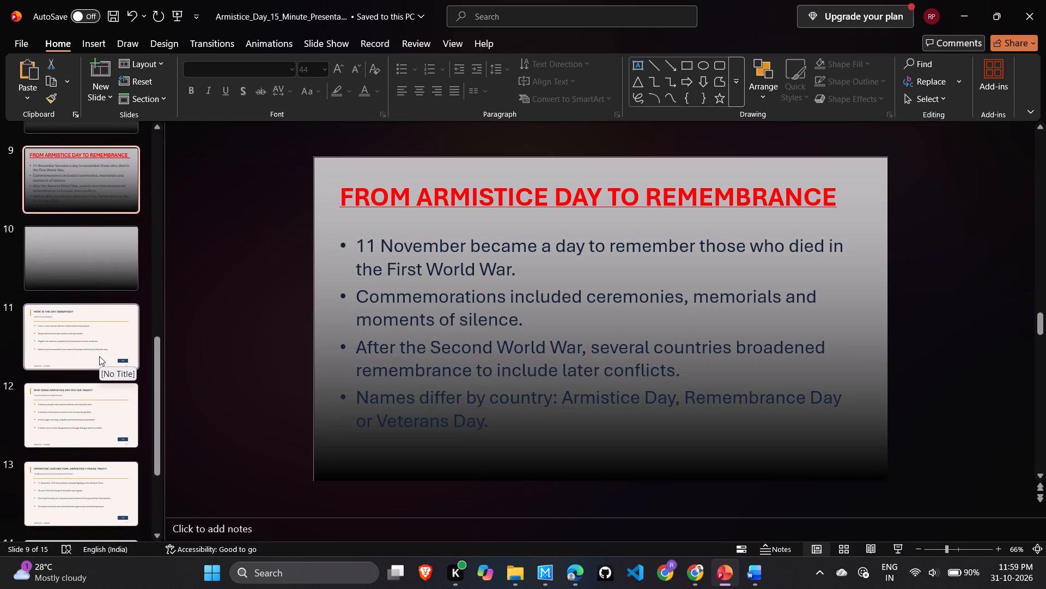
{"action": "left_click_drag", "start_coordinate": [99, 356], "coordinate": [95, 270]}
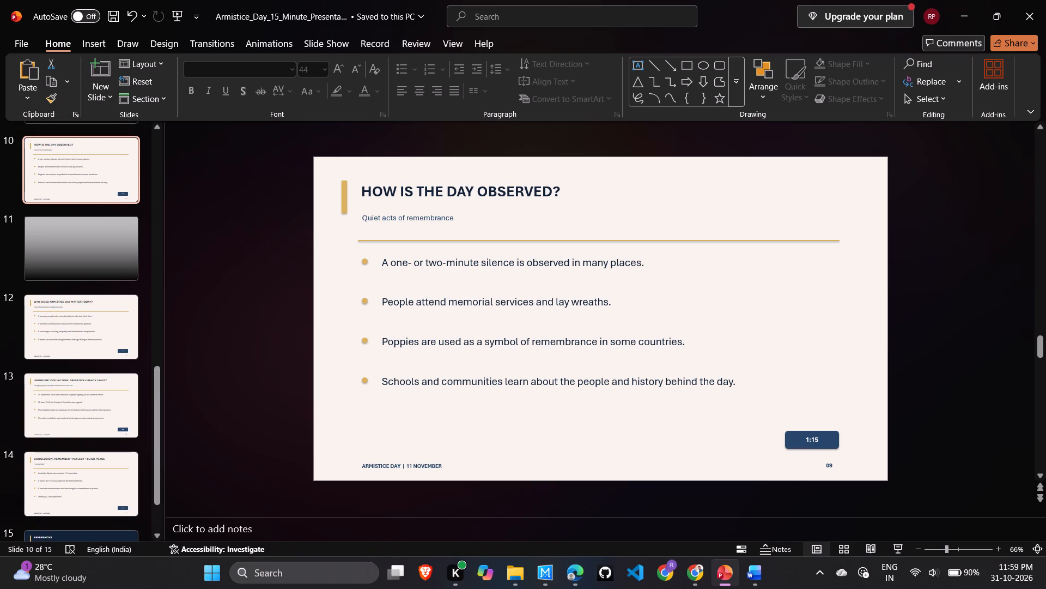
Copy the title "HOW IS THE DAY OBSERVED?" from cream slide 10 into the title placeholder of gradient slide 11.
{"action": "left_click", "coordinate": [554, 189]}
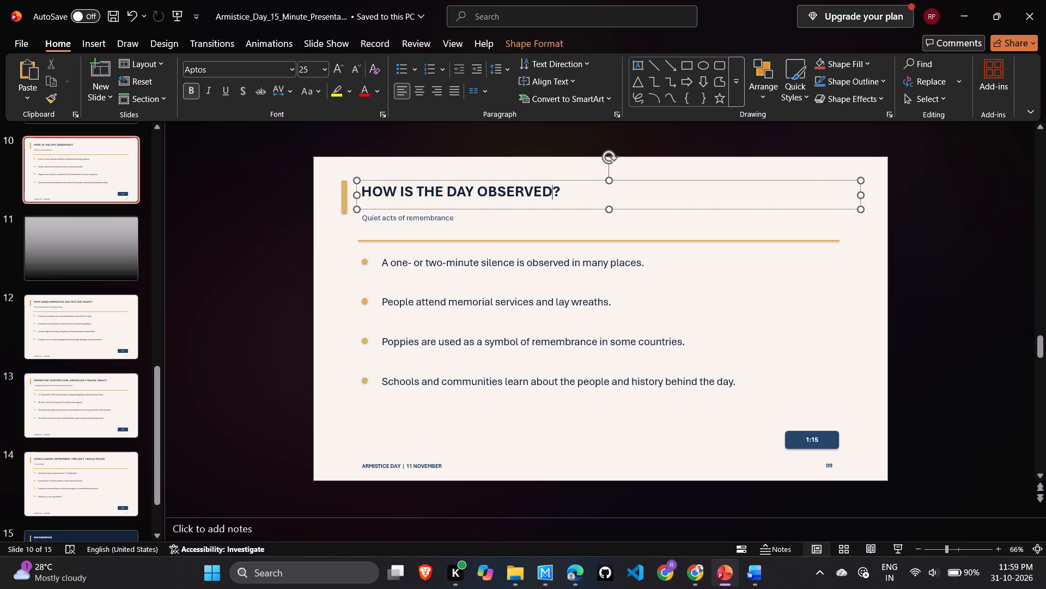
{"action": "left_click", "coordinate": [562, 191]}
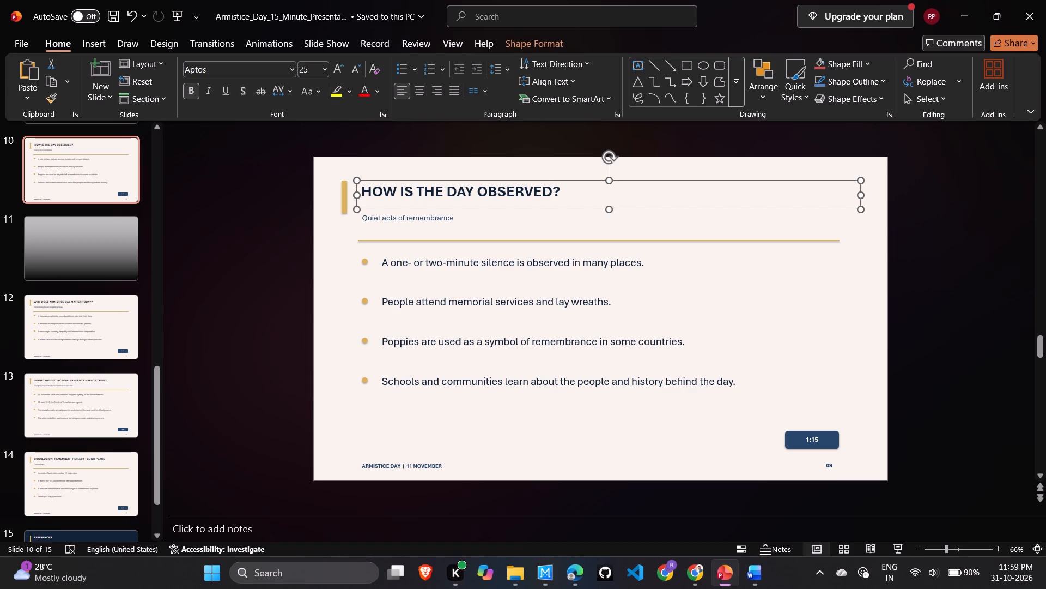
{"action": "left_click", "coordinate": [557, 191]}
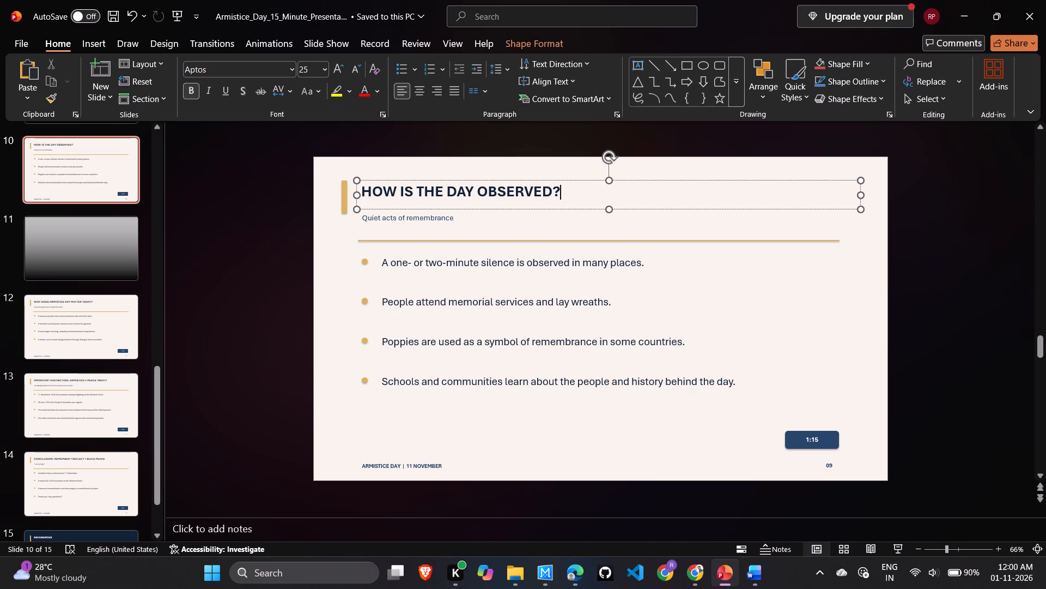
{"action": "key", "text": "ctrl+a"}
{"action": "key", "text": "ctrl+c"}
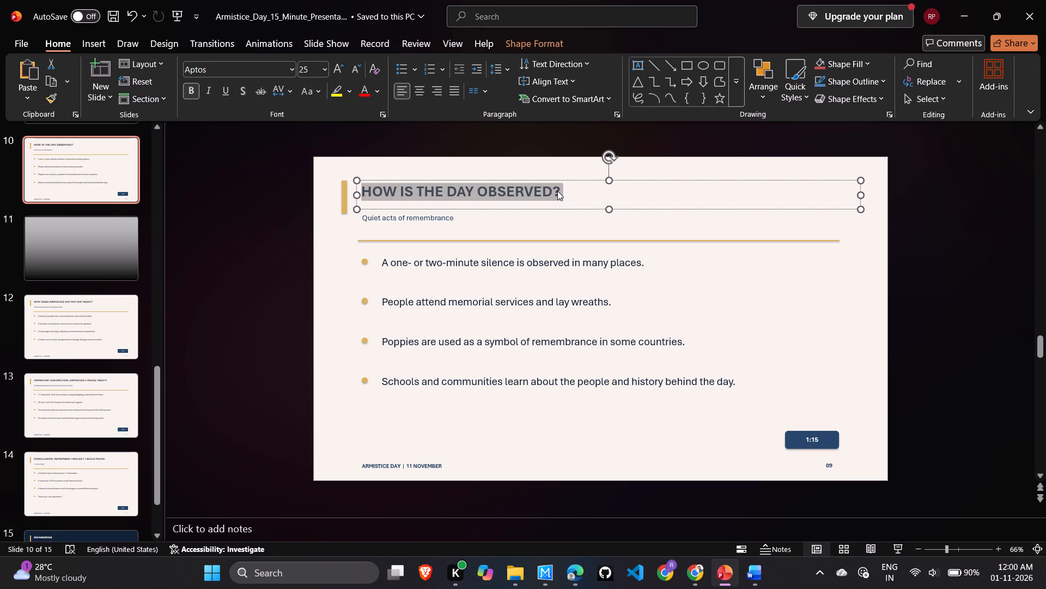
{"action": "left_click", "coordinate": [62, 238]}
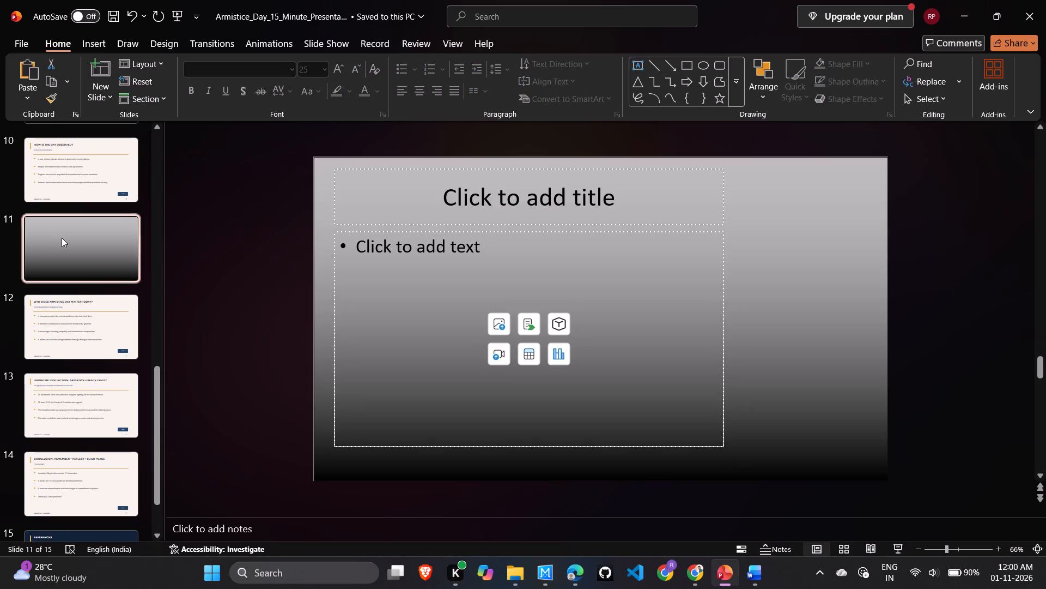
{"action": "left_click", "coordinate": [491, 206]}
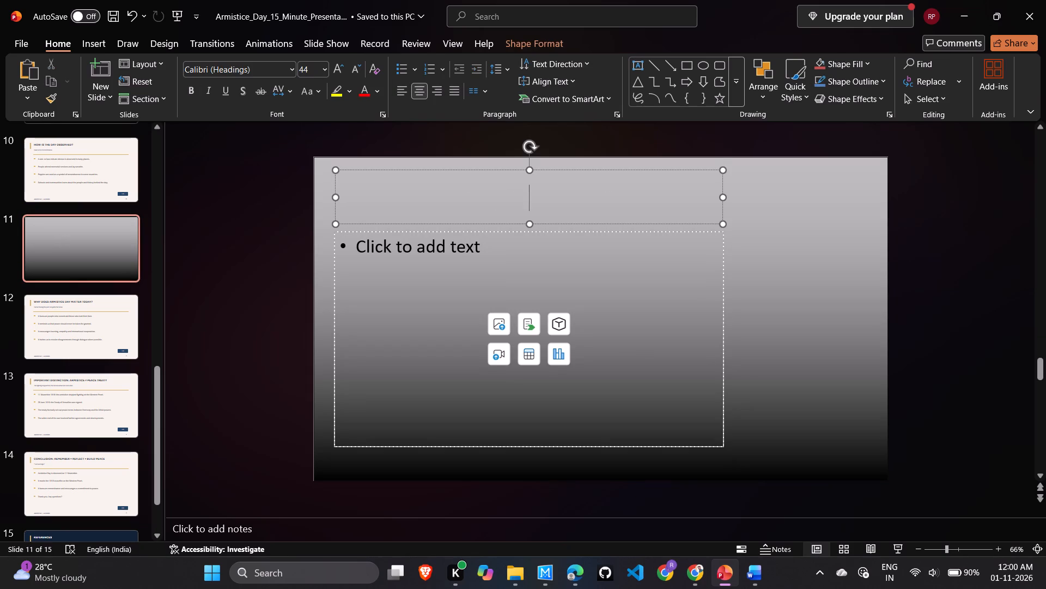
{"action": "key", "text": "ctrl+v"}
{"action": "key", "text": "backslash"}
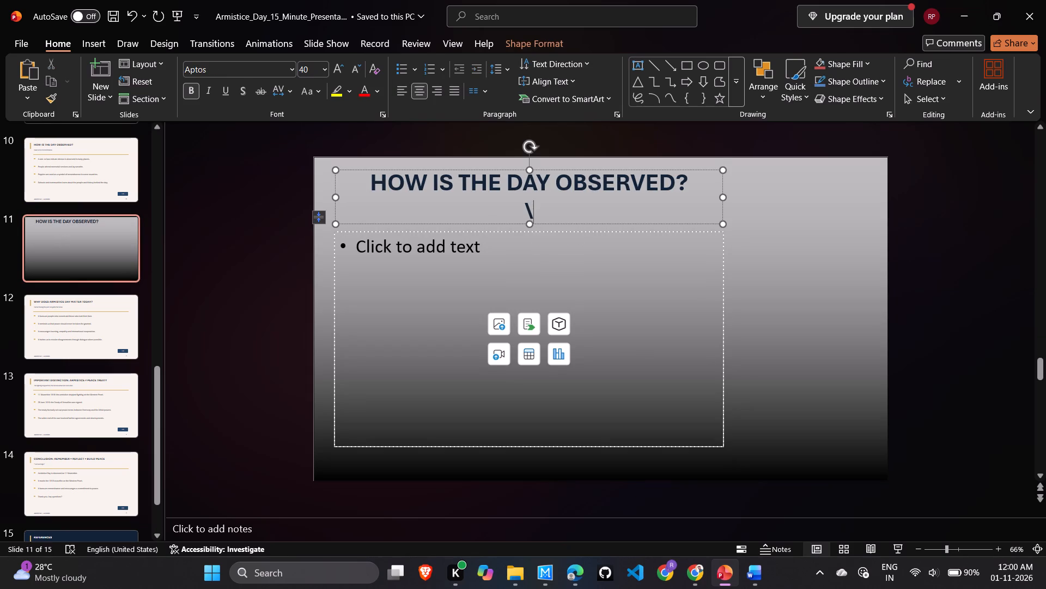
{"action": "key", "text": "BackSpace"}
{"action": "key", "text": "BackSpace"}
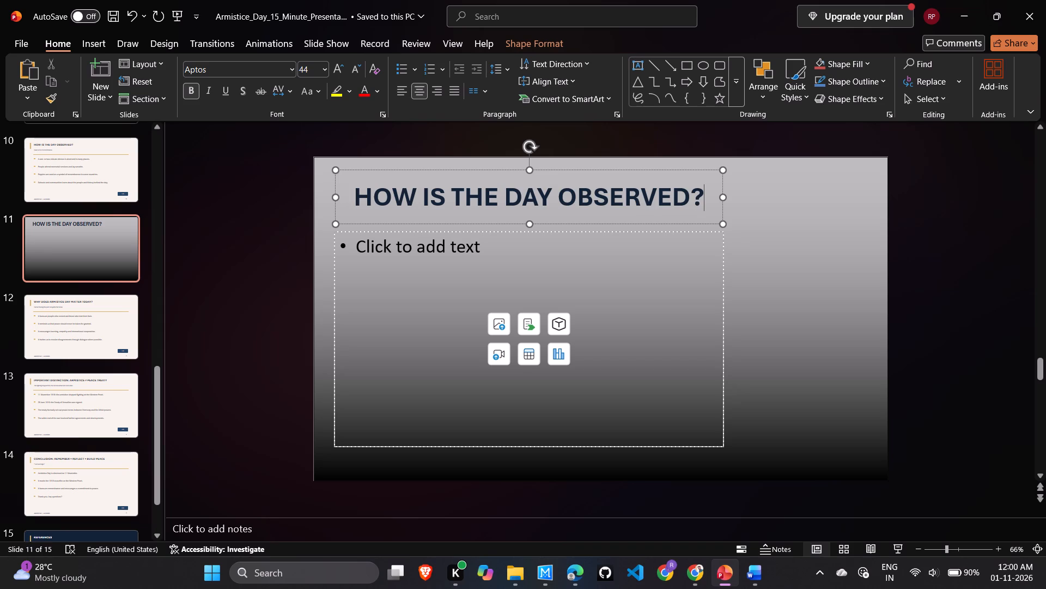
Widen slide 11's title box to nearly the slide's right edge and left-align the title.
{"action": "left_click_drag", "start_coordinate": [721, 199], "coordinate": [835, 175]}
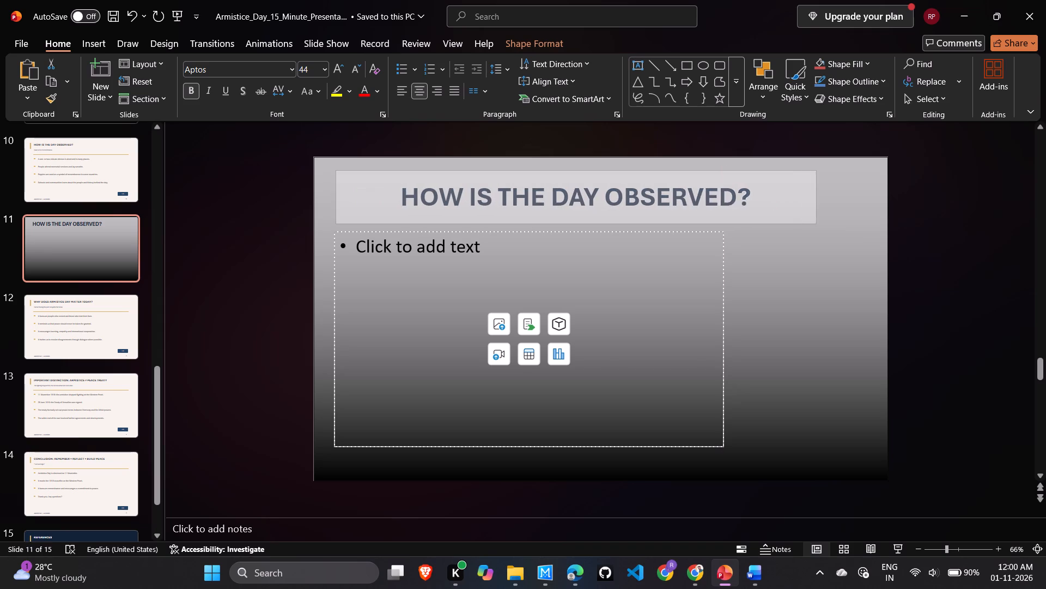
{"action": "left_click_drag", "start_coordinate": [835, 175], "coordinate": [885, 181]}
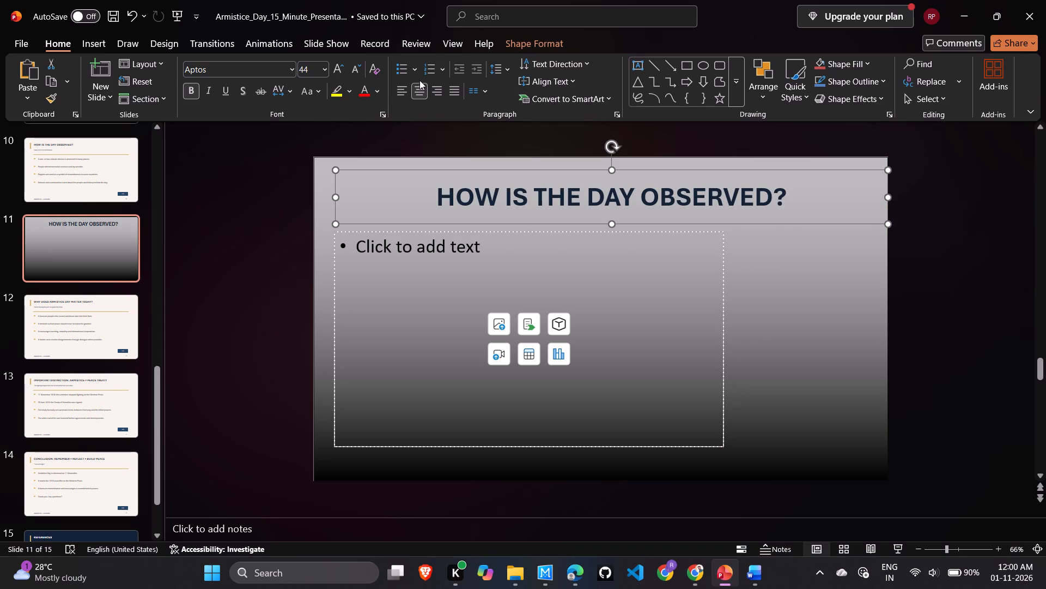
{"action": "left_click", "coordinate": [405, 87]}
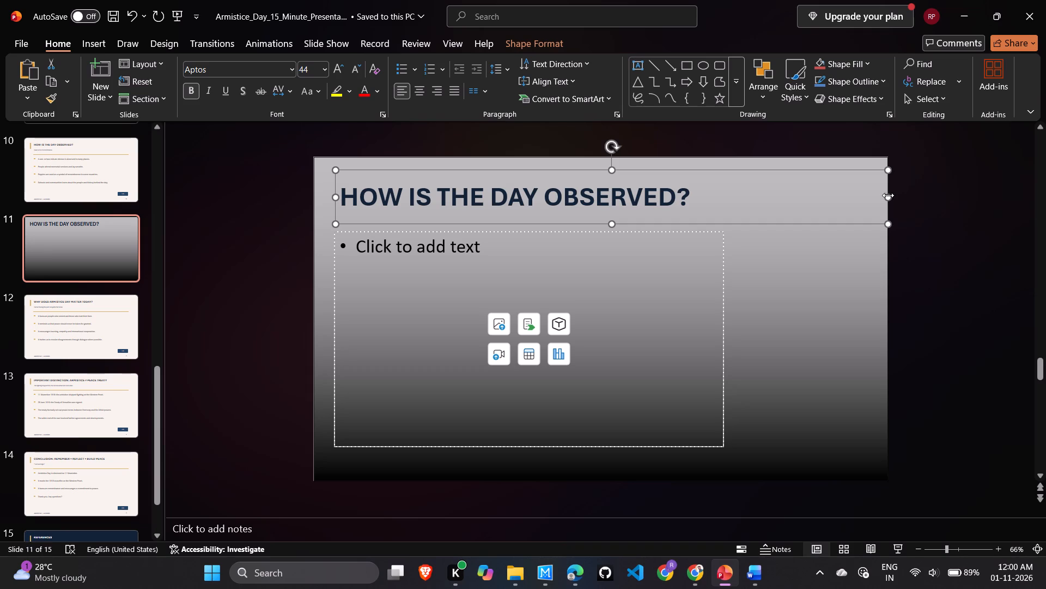
{"action": "left_click_drag", "start_coordinate": [888, 195], "coordinate": [879, 197]}
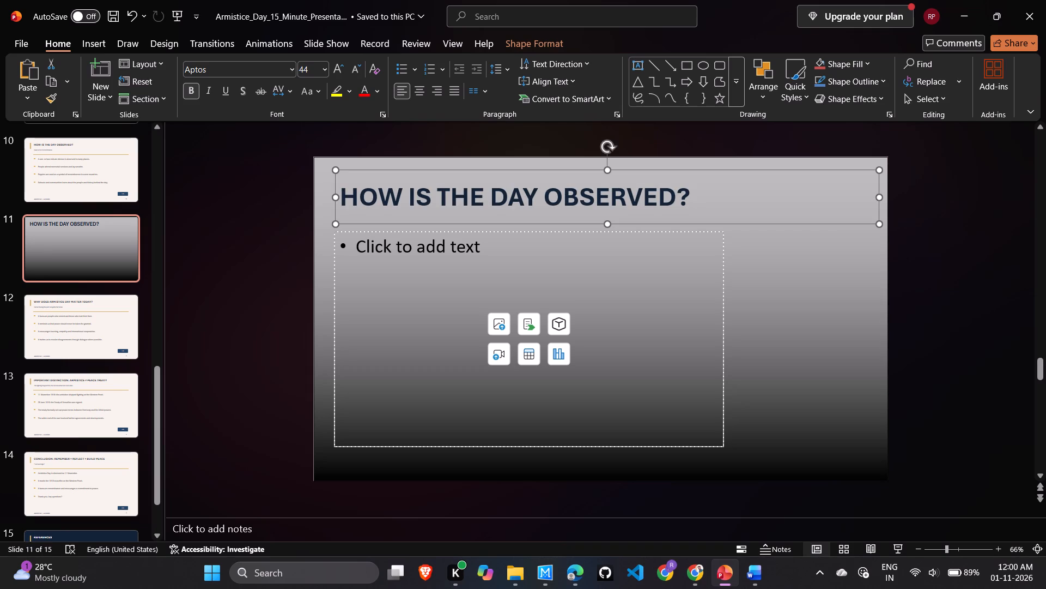
Widen slide 11's body text placeholder to match the title box's right edge.
{"action": "left_click", "coordinate": [692, 333]}
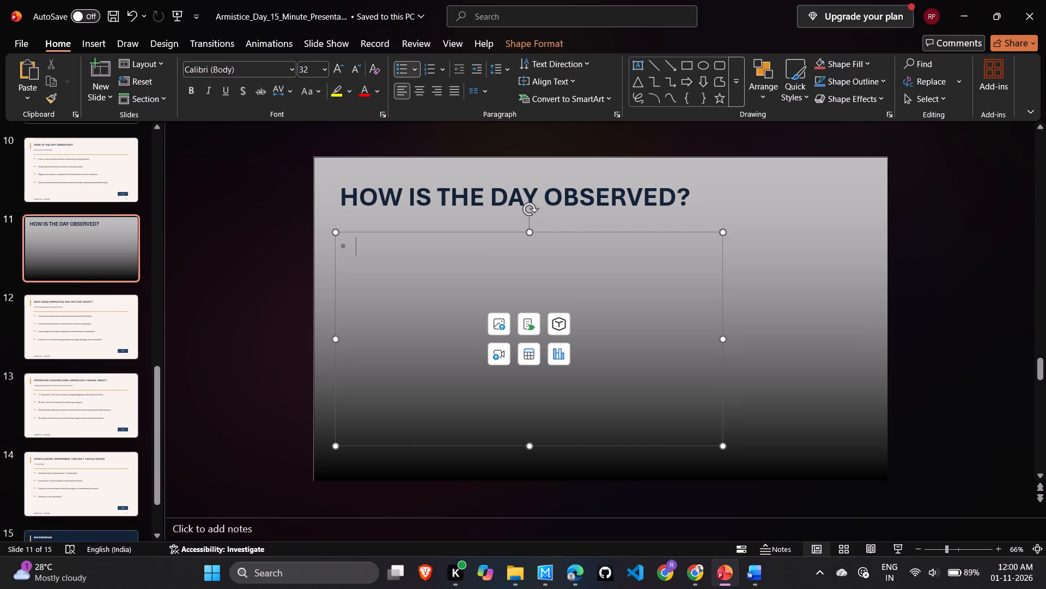
{"action": "left_click_drag", "start_coordinate": [720, 341], "coordinate": [858, 322]}
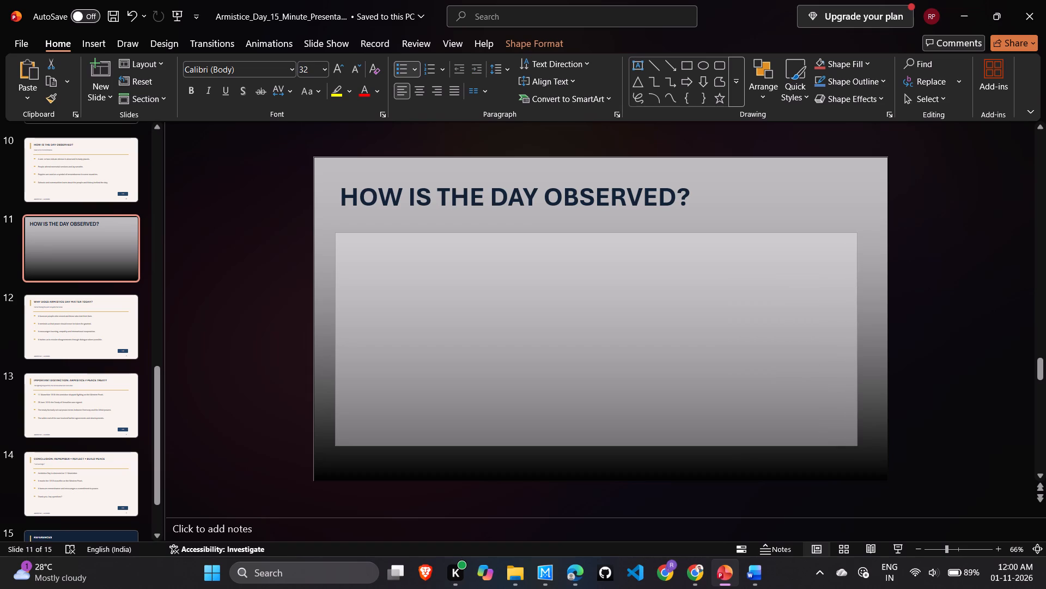
{"action": "left_click_drag", "start_coordinate": [858, 322], "coordinate": [881, 321]}
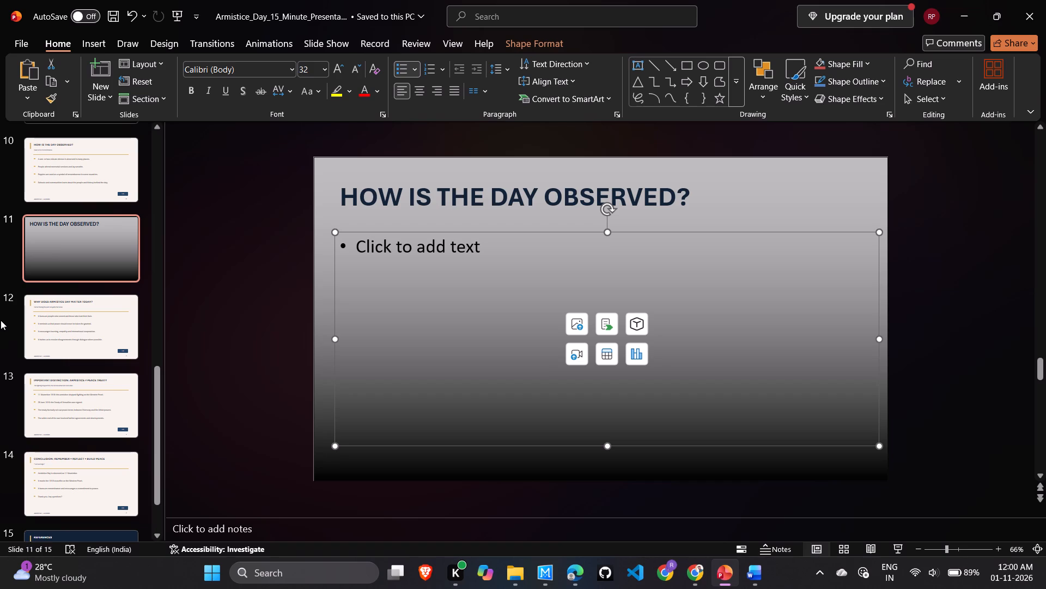
Copy cream slide 10's first bullet, "A one- or two-minute silence is observed in many places.", into slide 11's body placeholder.
{"action": "left_click", "coordinate": [82, 333]}
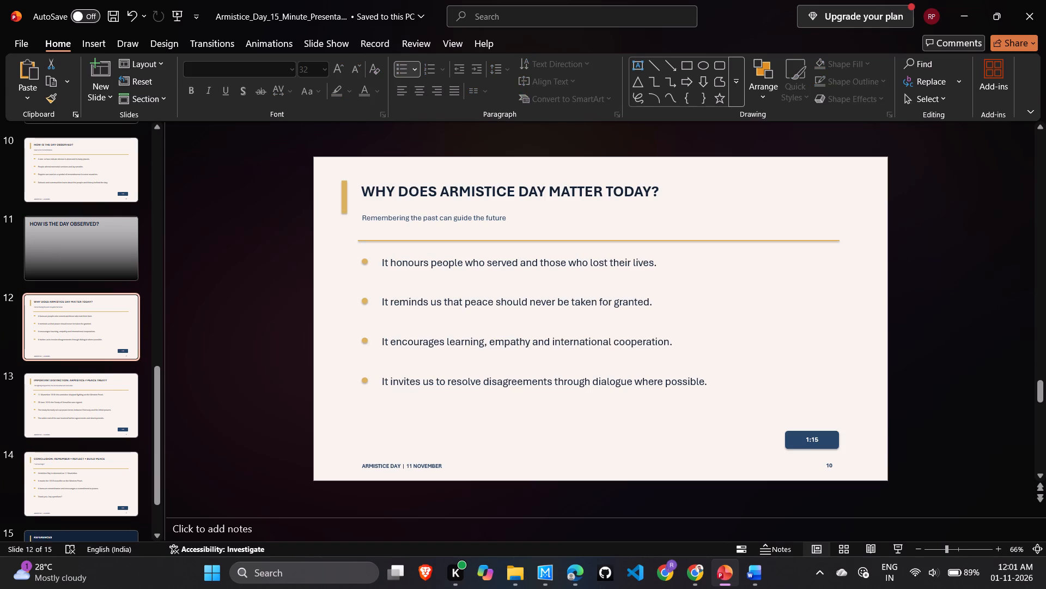
{"action": "left_click", "coordinate": [99, 194]}
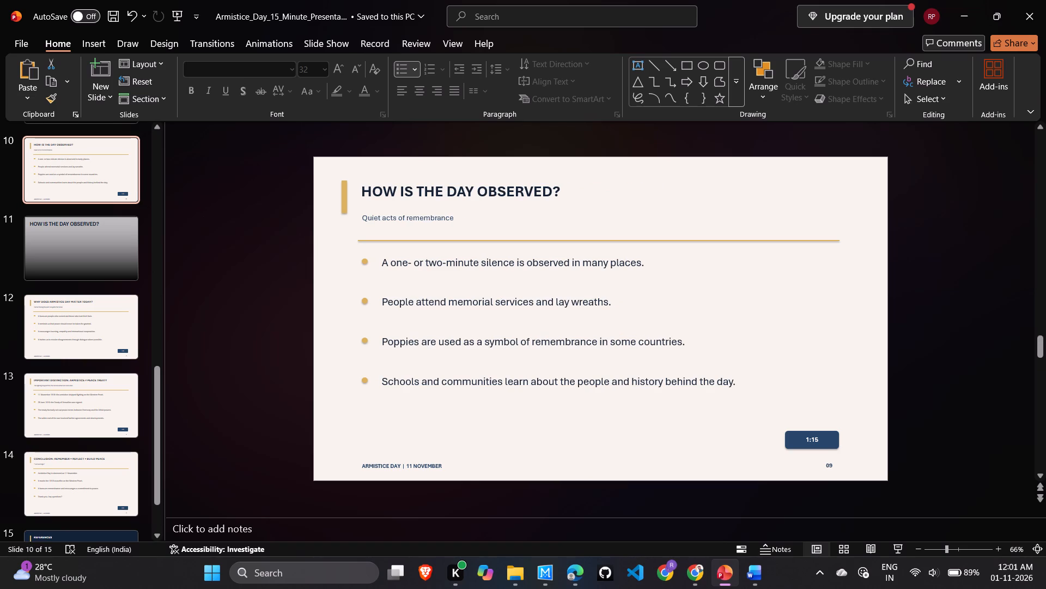
{"action": "left_click", "coordinate": [642, 261]}
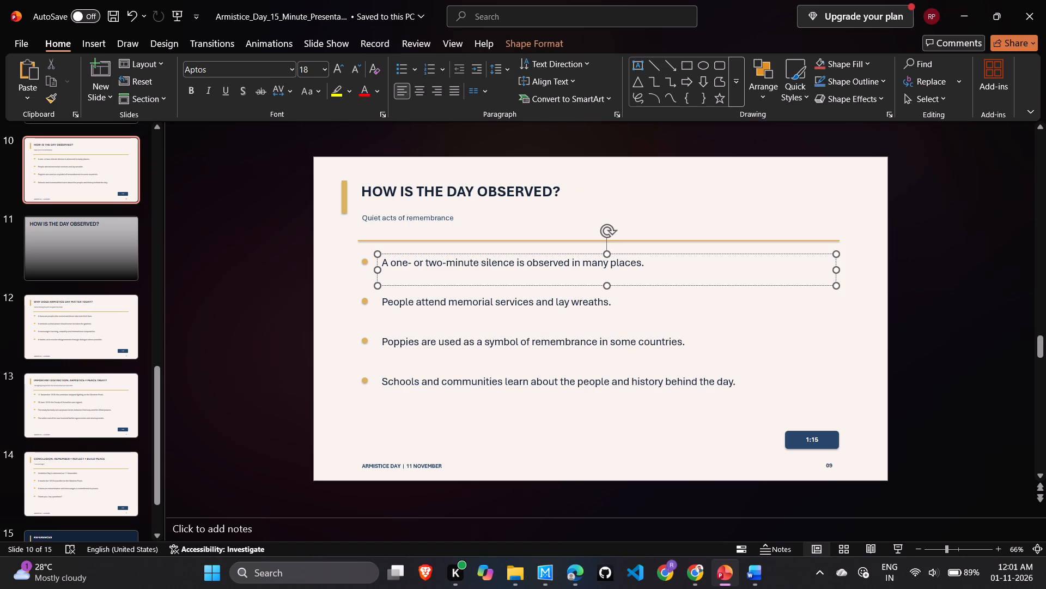
{"action": "key", "text": "ctrl+a"}
{"action": "key", "text": "ctrl+c"}
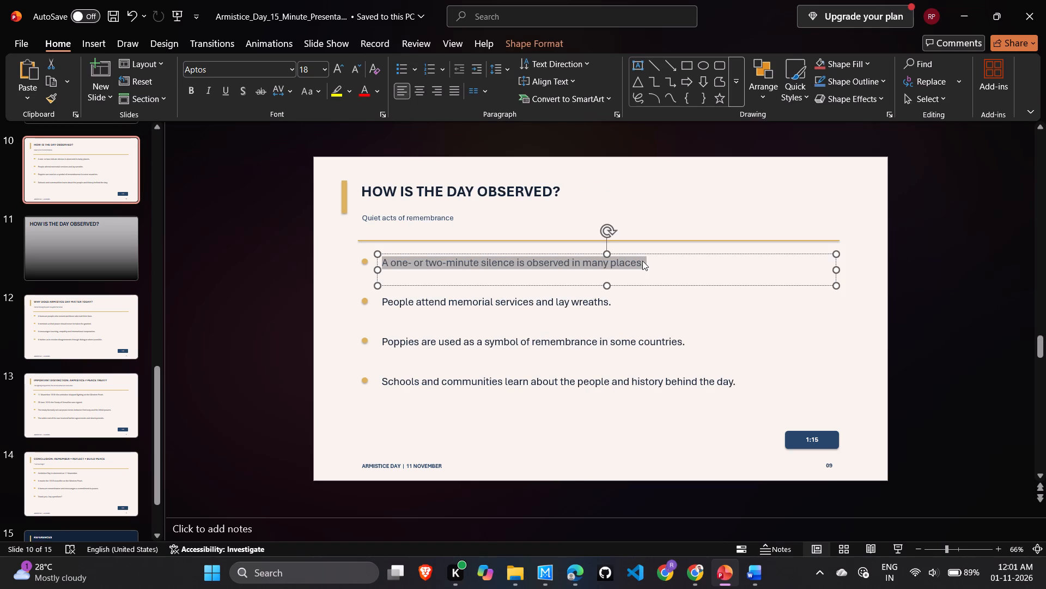
{"action": "left_click", "coordinate": [73, 233]}
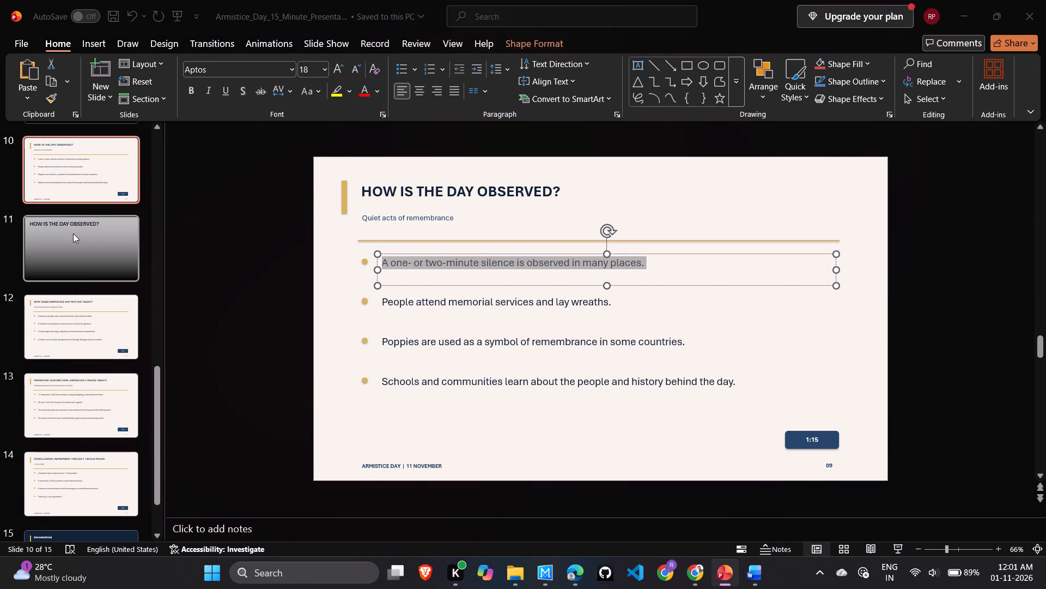
{"action": "left_click", "coordinate": [57, 252]}
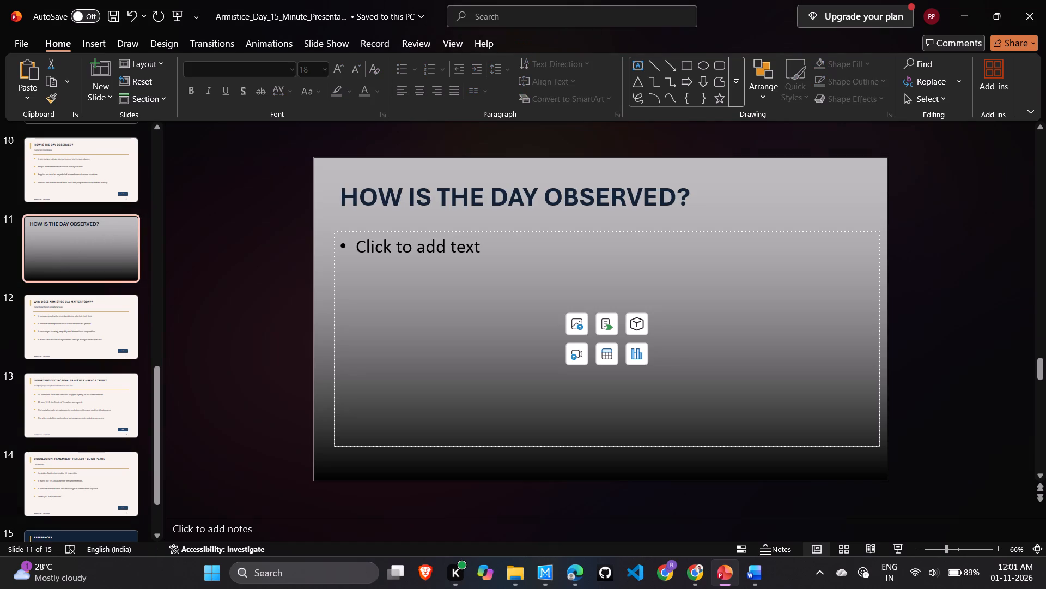
{"action": "left_click", "coordinate": [354, 248]}
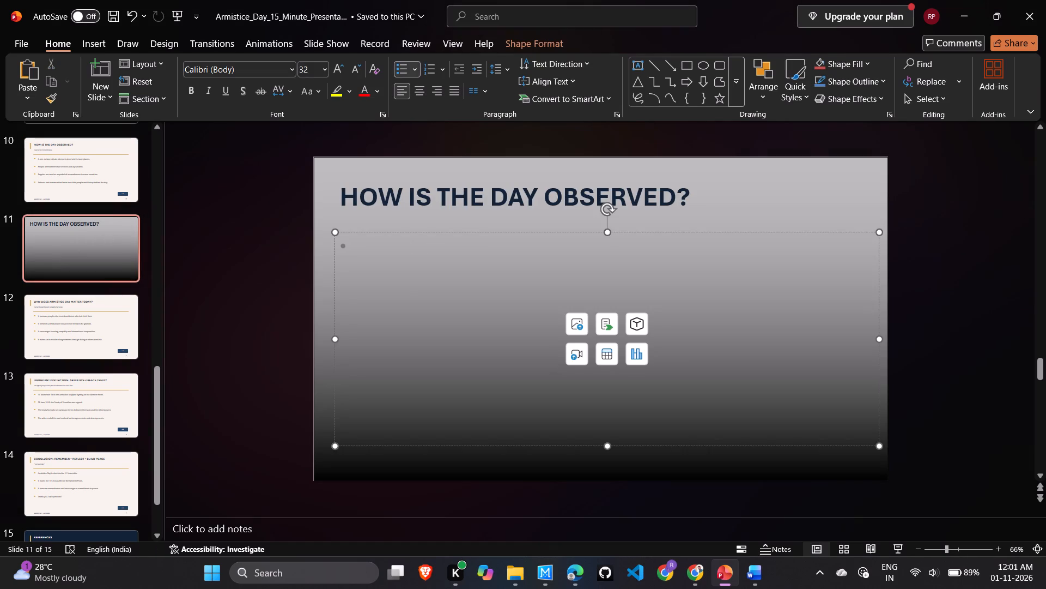
{"action": "key", "text": "ctrl+v"}
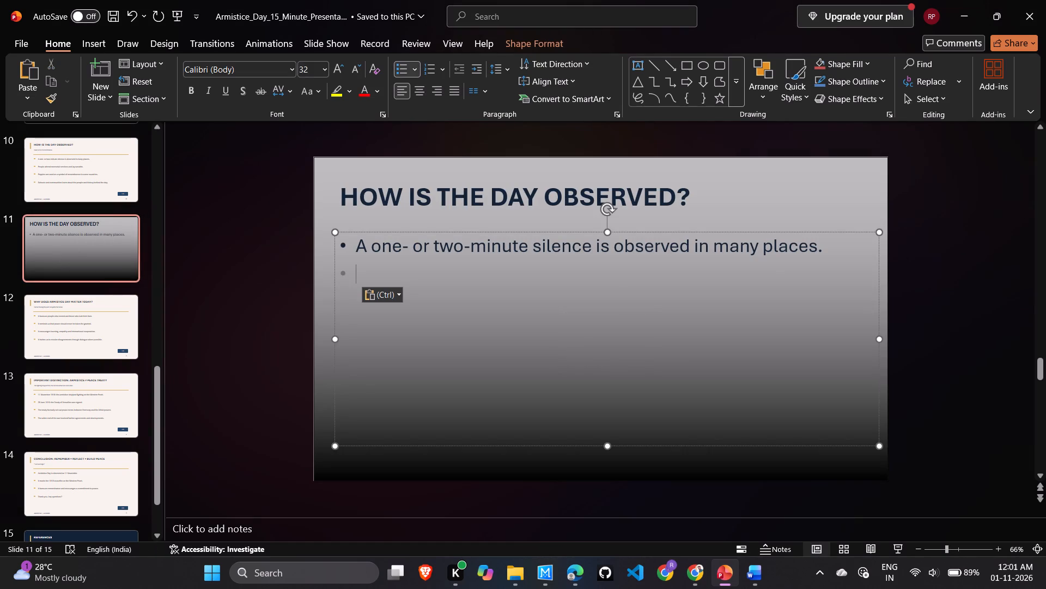
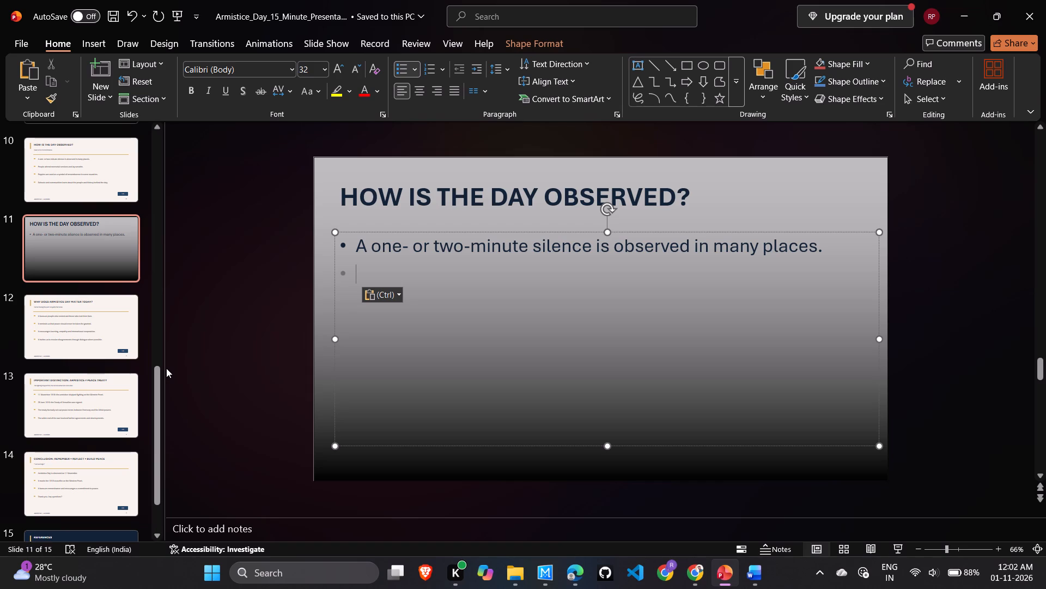
Copy the sentence "Poppies are used as a symbol of remembrance in some countries." from slide 10.
{"action": "left_click", "coordinate": [59, 159]}
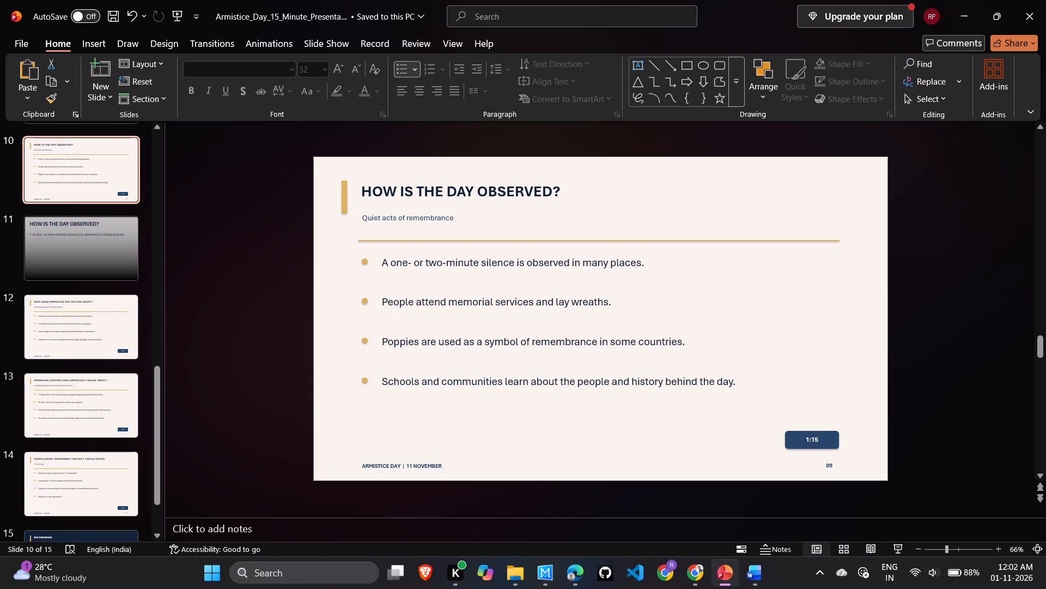
{"action": "left_click", "coordinate": [611, 299]}
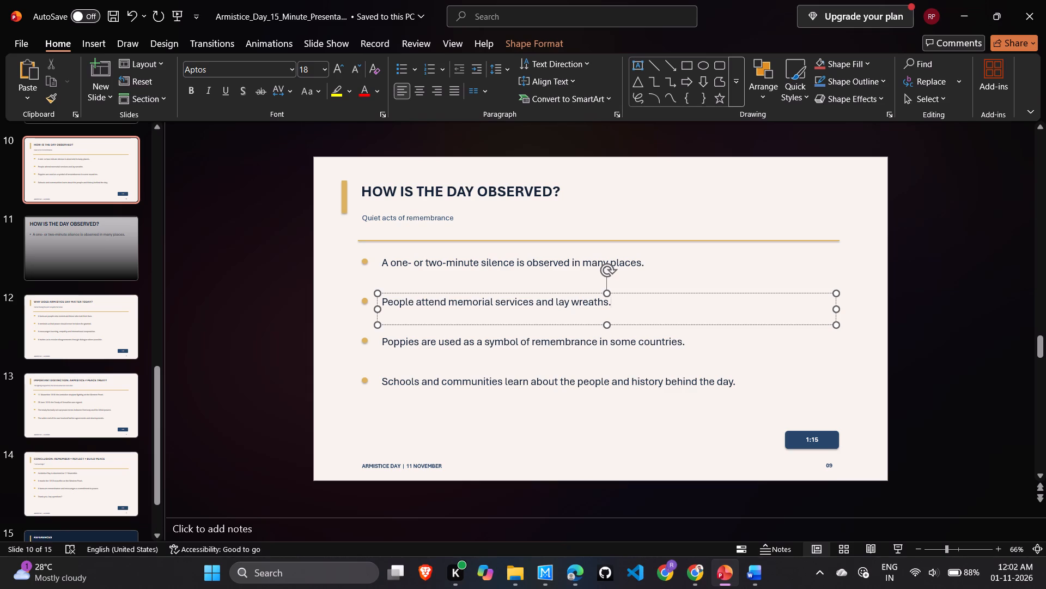
{"action": "left_click", "coordinate": [686, 344]}
{"action": "left_click", "coordinate": [684, 342]}
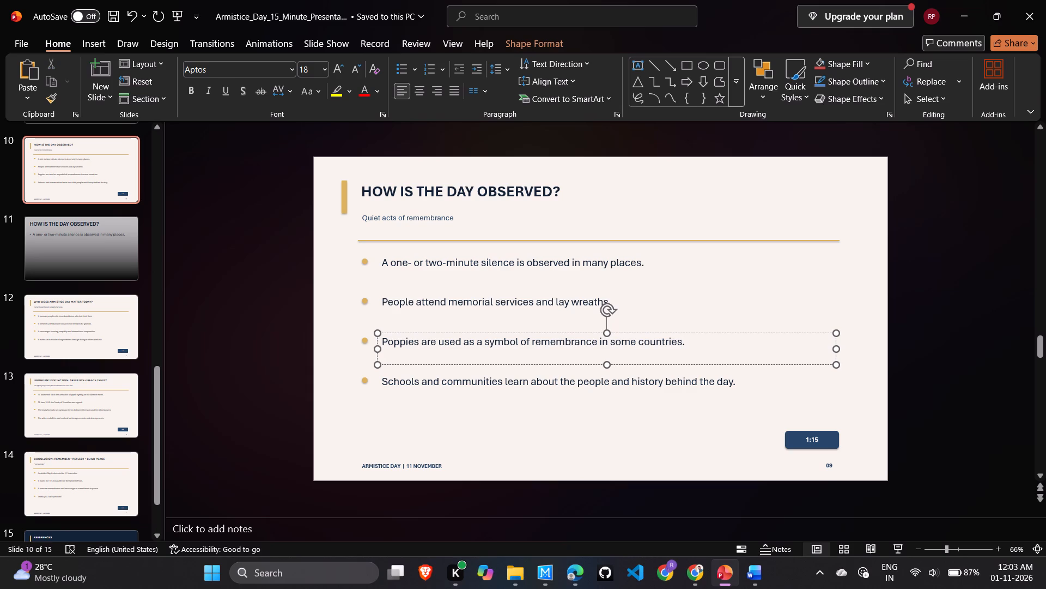
{"action": "key", "text": "ctrl+x"}
{"action": "key", "text": "ctrl+c"}
{"action": "key", "text": "ctrl+a"}
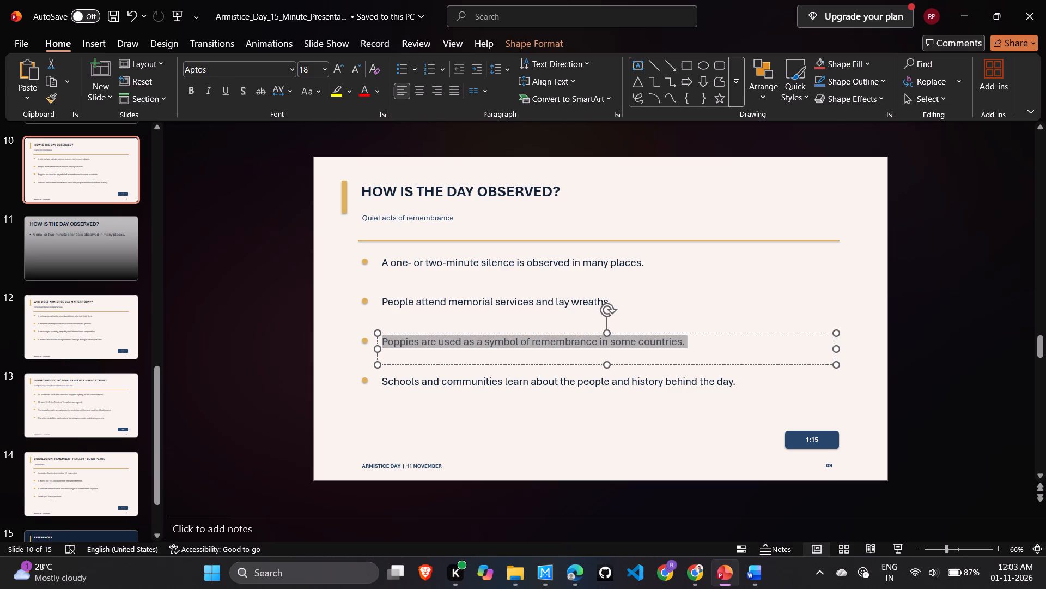
{"action": "key", "text": "ctrl+c"}
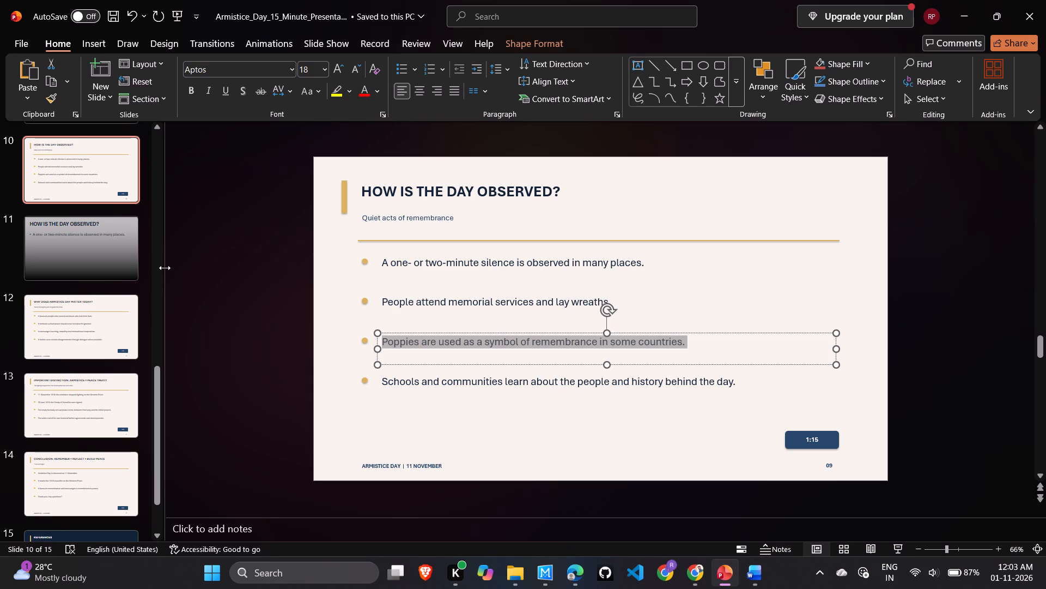
On slide 11, narrow the bullet text box from its left edge so it fills only the slide's right part.
{"action": "left_click", "coordinate": [63, 262]}
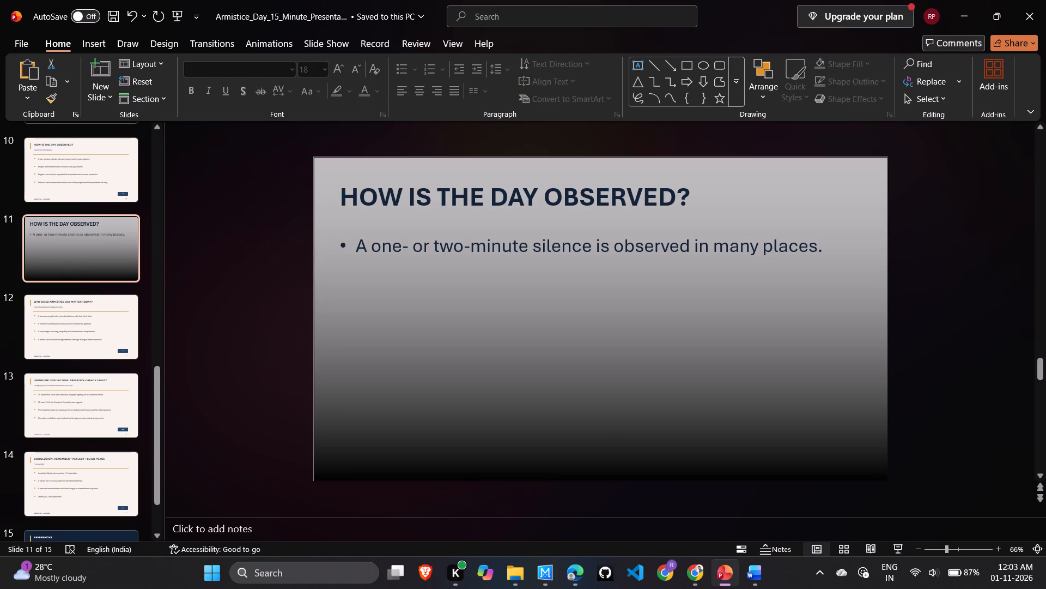
{"action": "left_click", "coordinate": [485, 261]}
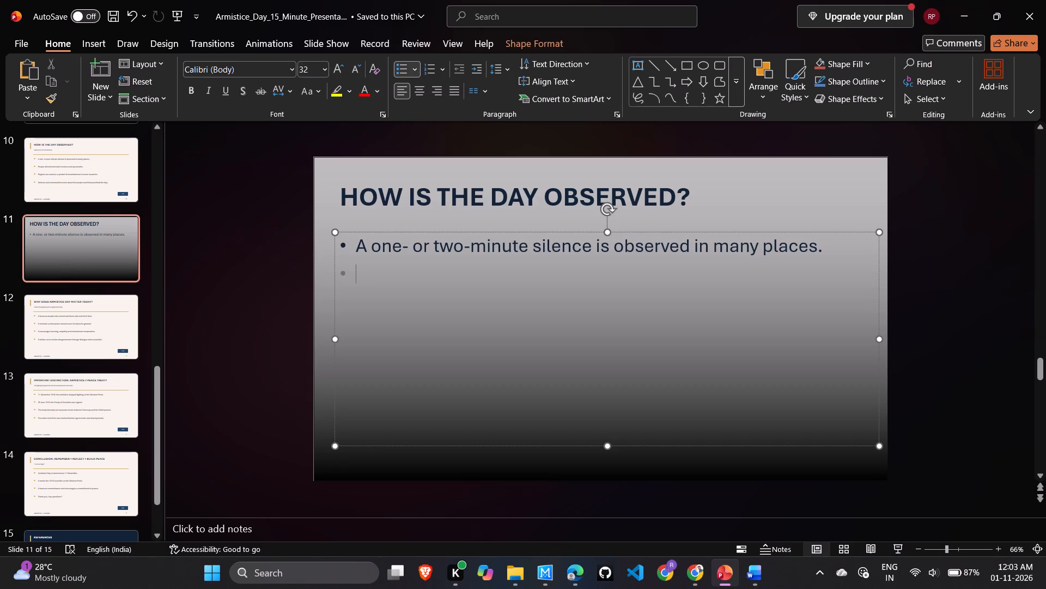
{"action": "left_click", "coordinate": [879, 339]}
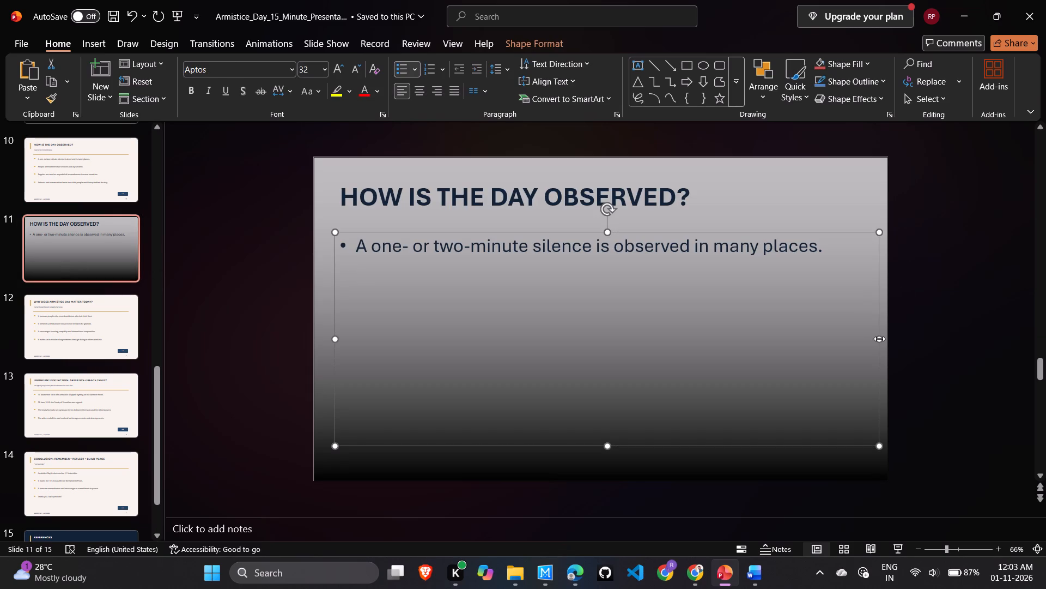
{"action": "left_click_drag", "start_coordinate": [333, 338], "coordinate": [360, 338]}
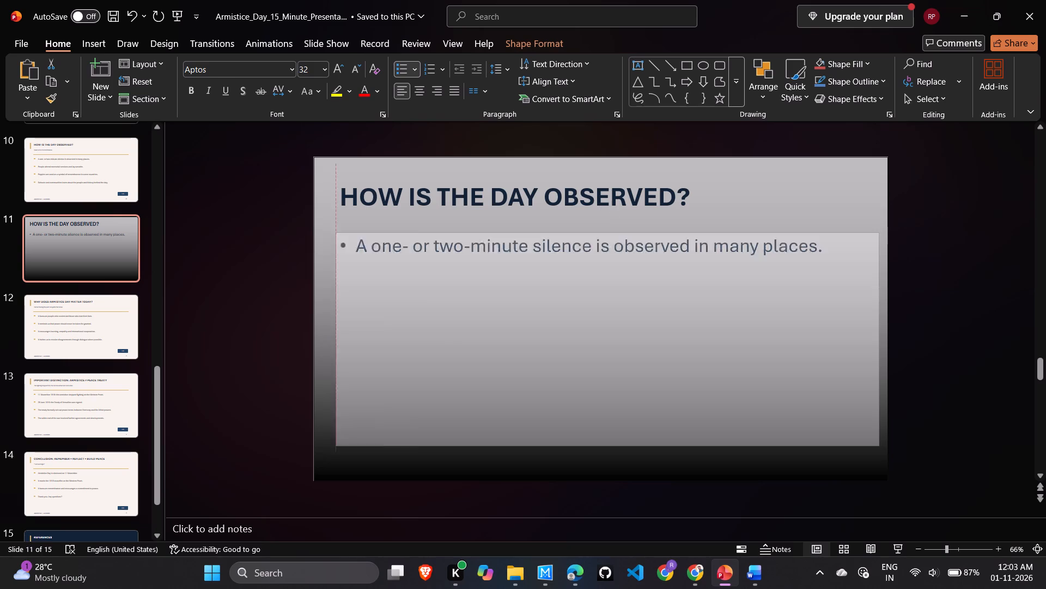
{"action": "left_click_drag", "start_coordinate": [360, 338], "coordinate": [525, 337]}
{"action": "left_click", "coordinate": [563, 316]}
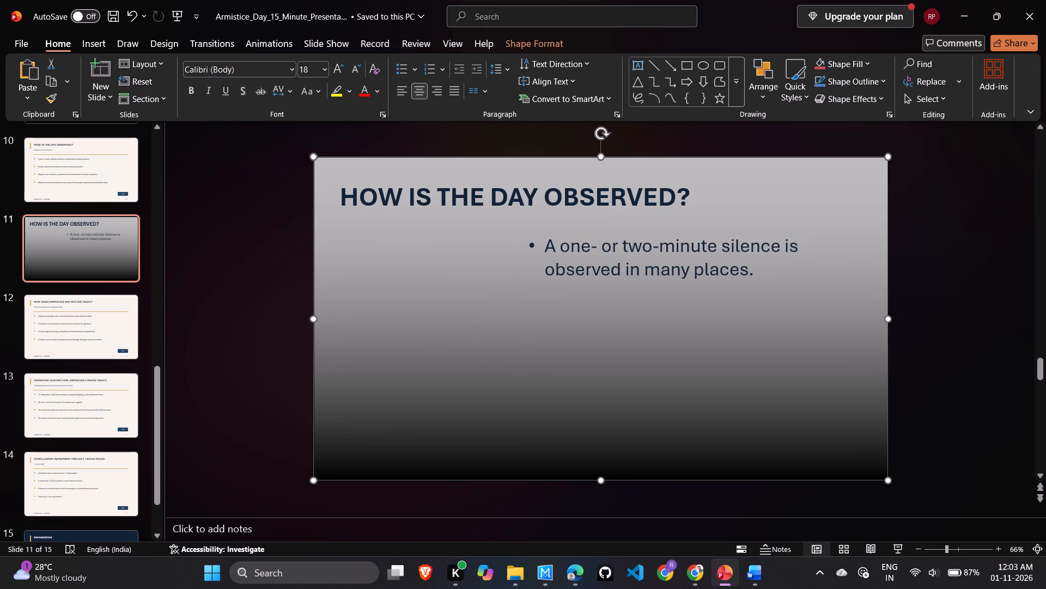
Paste the copied poppies sentence as a new bullet below the silence bullet on slide 11.
{"action": "left_click", "coordinate": [765, 262]}
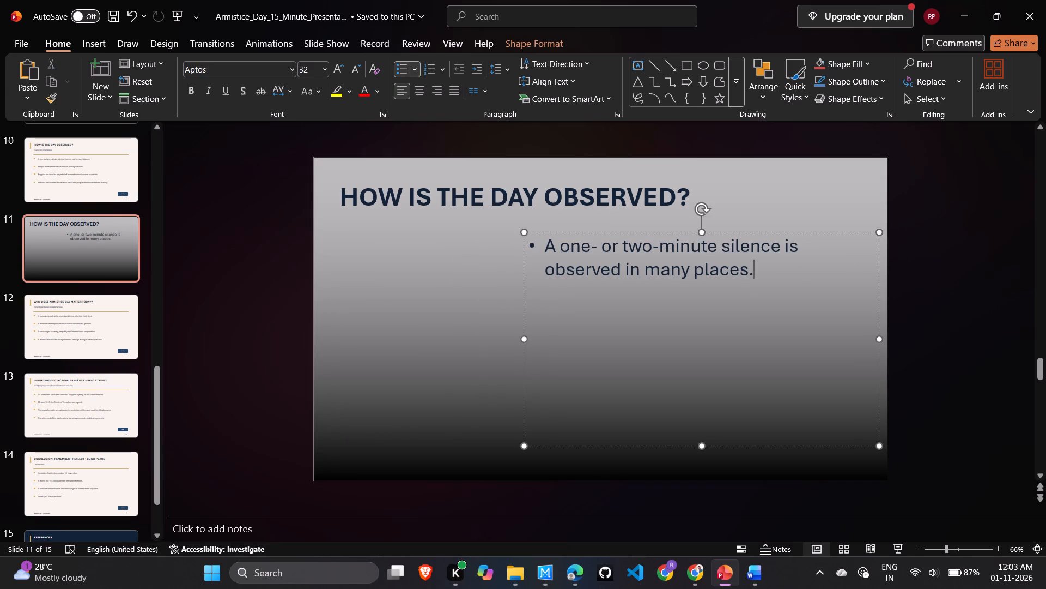
{"action": "key", "text": "Return"}
{"action": "key", "text": "ctrl+v"}
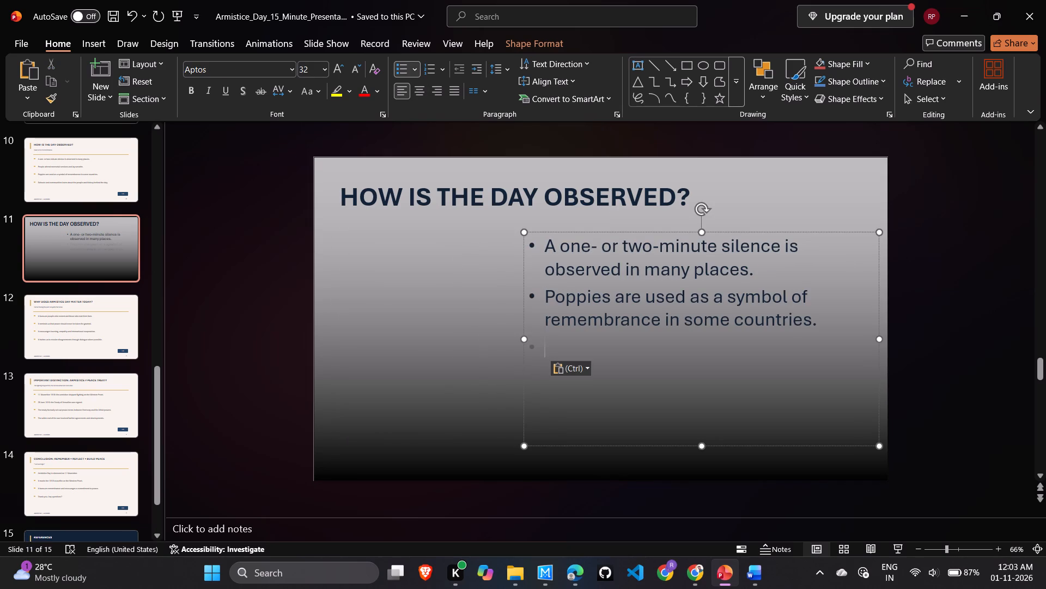
Copy "Schools and communities learn about the people and history behind the day." from slide 10 into slide 11 as the third bullet.
{"action": "left_click", "coordinate": [80, 353]}
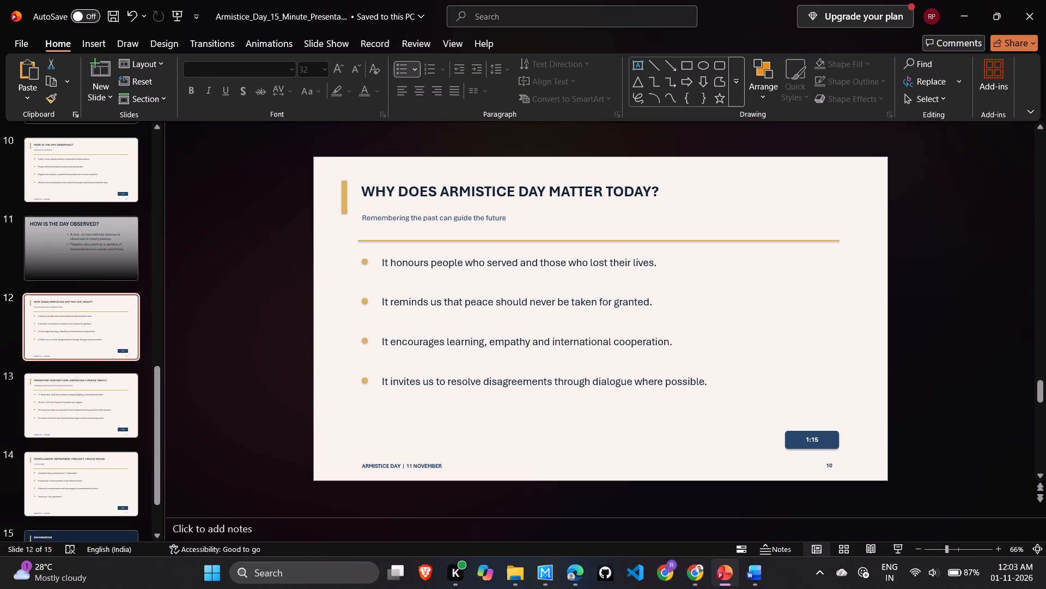
{"action": "left_click", "coordinate": [103, 171]}
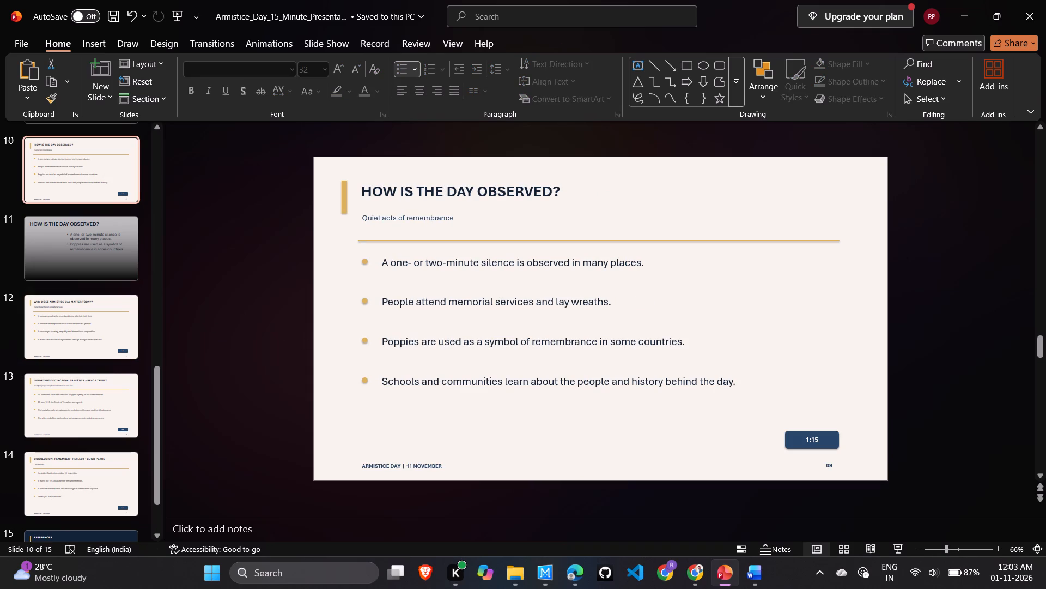
{"action": "left_click", "coordinate": [735, 382]}
{"action": "left_click_drag", "start_coordinate": [735, 382], "coordinate": [361, 367]}
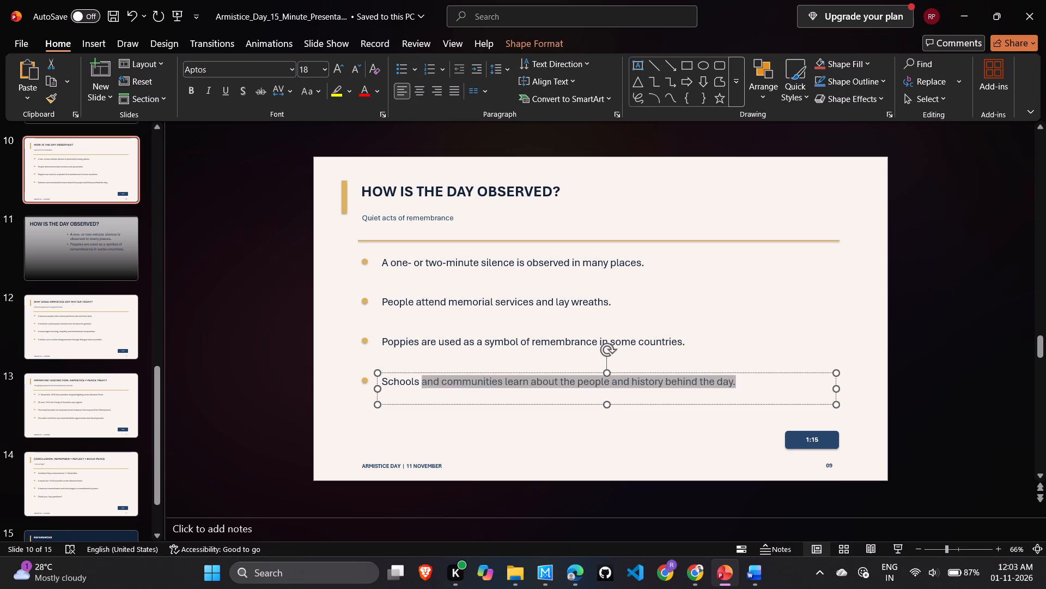
{"action": "left_click_drag", "start_coordinate": [361, 367], "coordinate": [338, 368]}
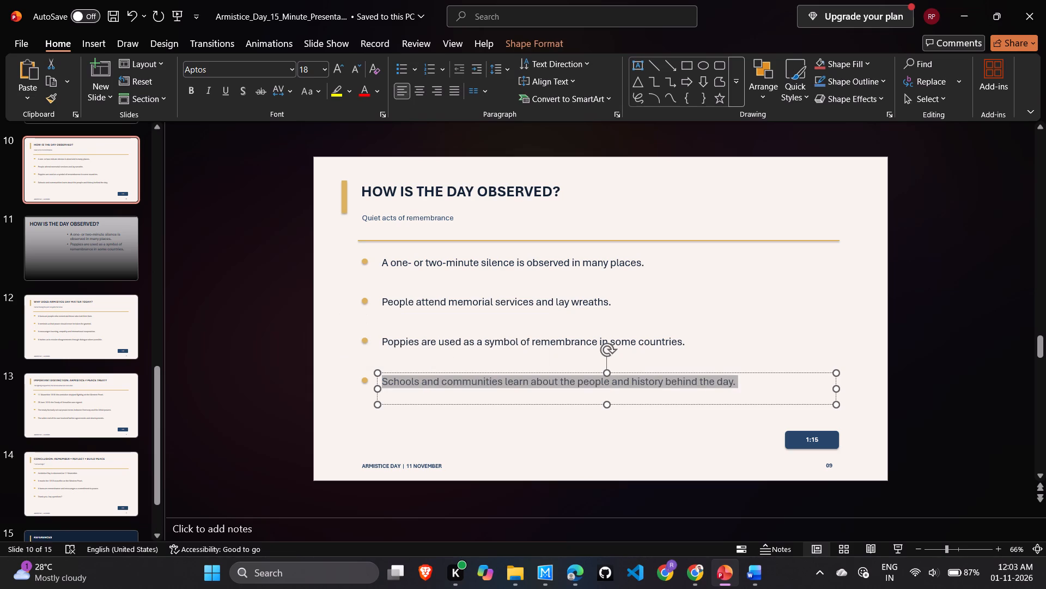
{"action": "key", "text": "ctrl+c"}
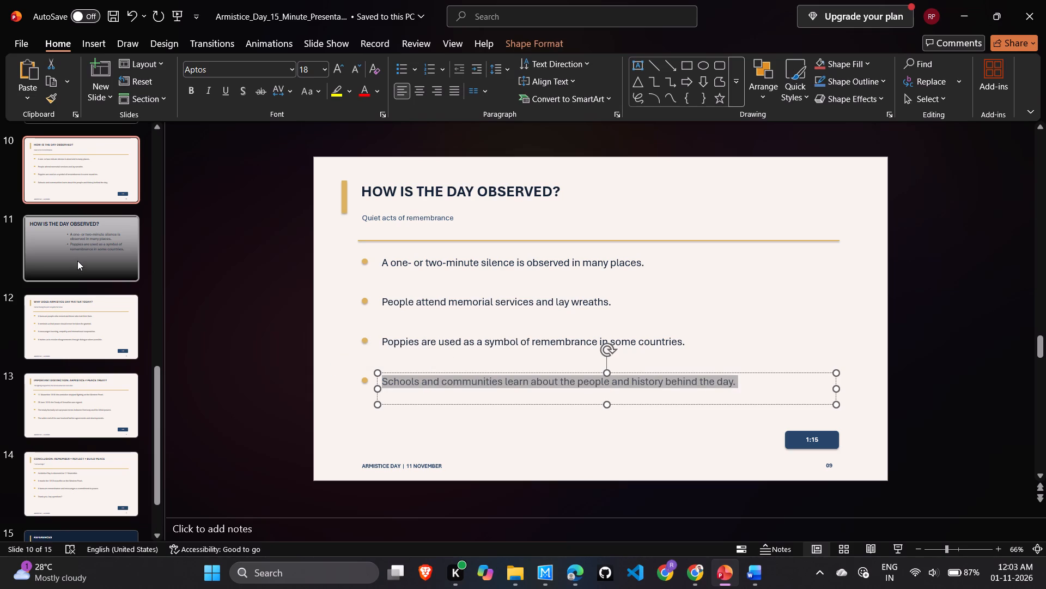
{"action": "left_click", "coordinate": [77, 261]}
{"action": "left_click", "coordinate": [606, 339]}
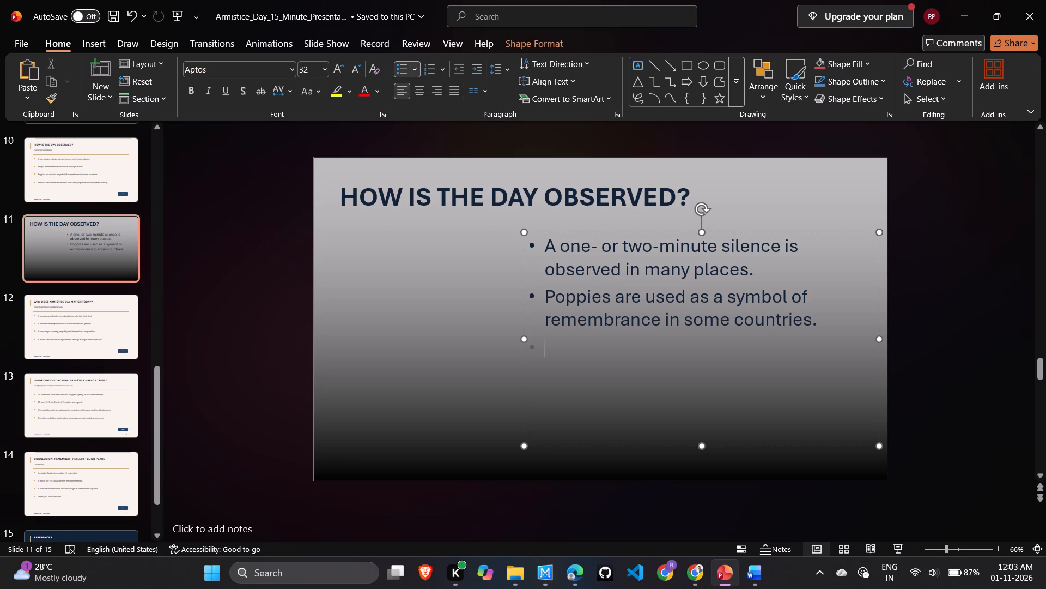
{"action": "key", "text": "ctrl+v"}
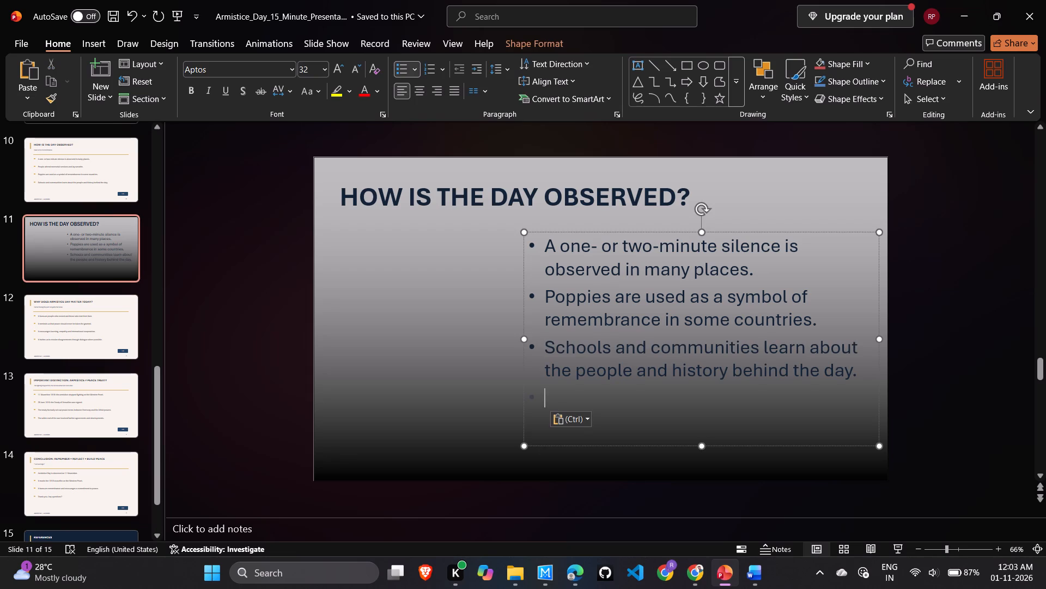
{"action": "left_click", "coordinate": [445, 297]}
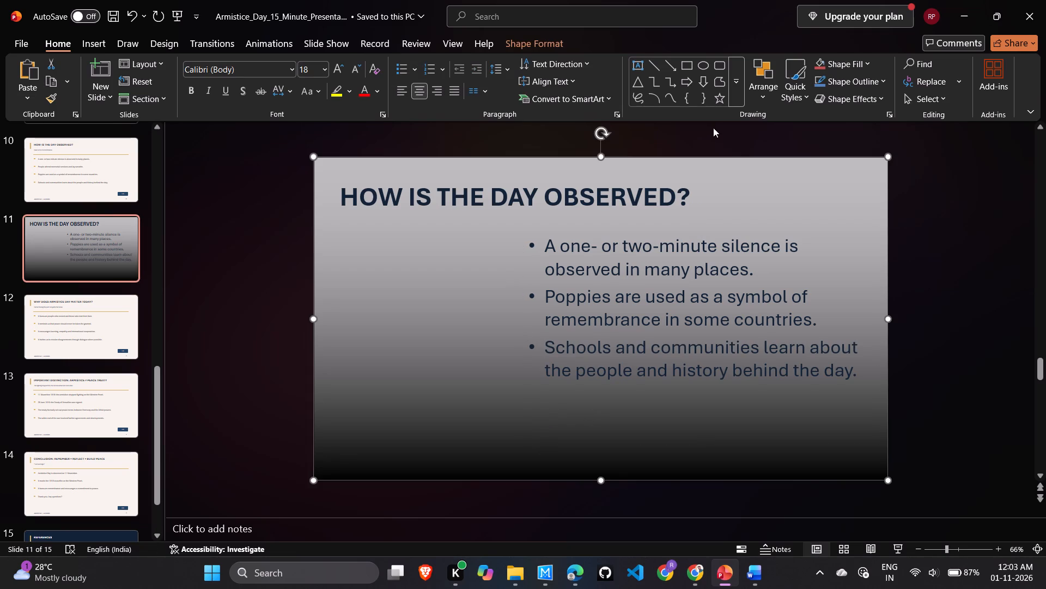
Switch to Chrome, show the image results for "remembrance meaning" and pick the poppy picture with silhouettes.
{"action": "left_click", "coordinate": [697, 569]}
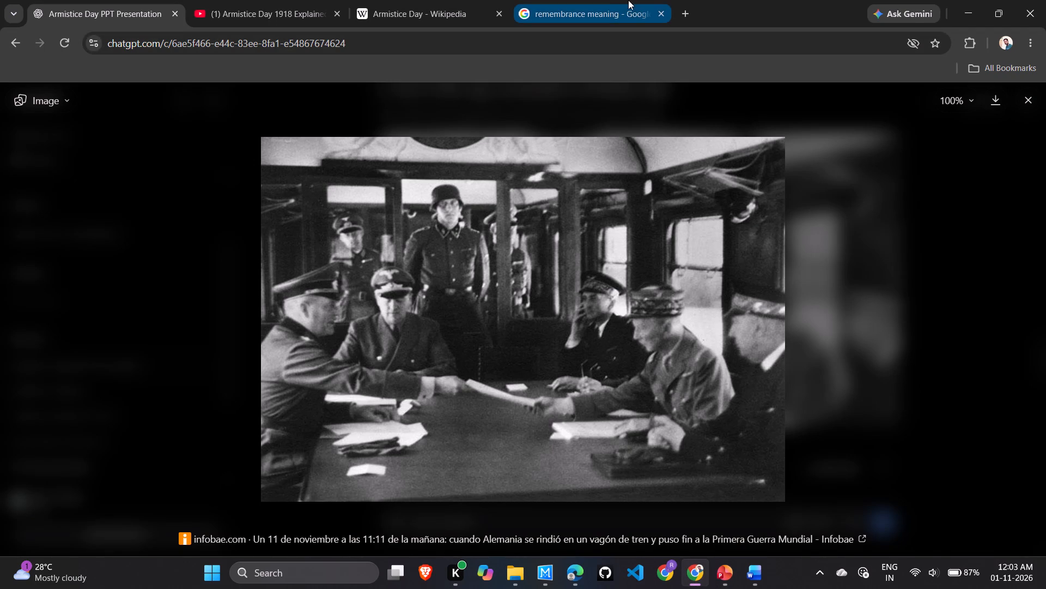
{"action": "left_click", "coordinate": [626, 0]}
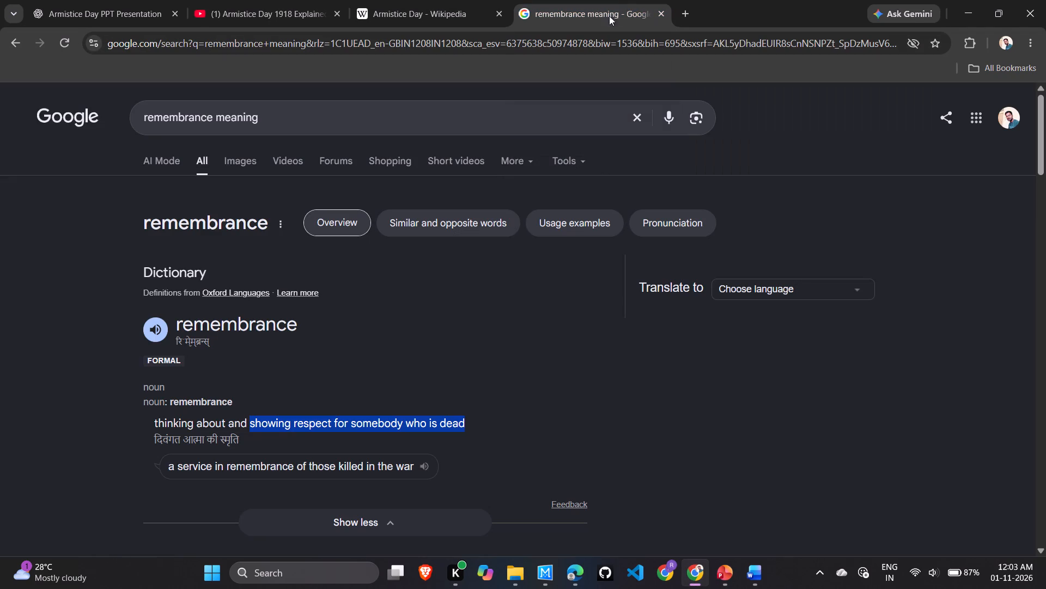
{"action": "left_click", "coordinate": [251, 157]}
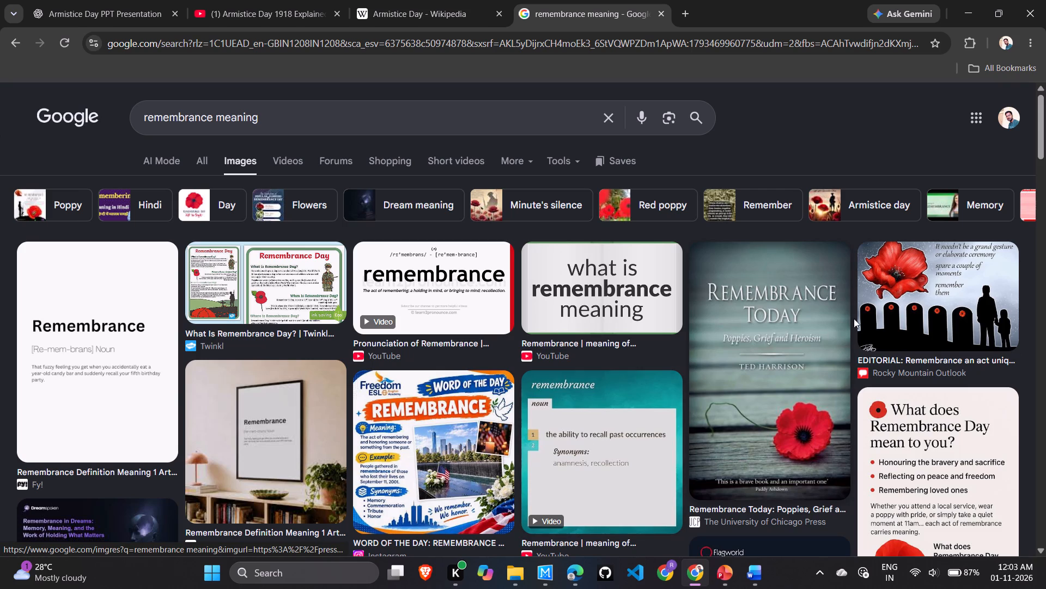
{"action": "left_click", "coordinate": [920, 295]}
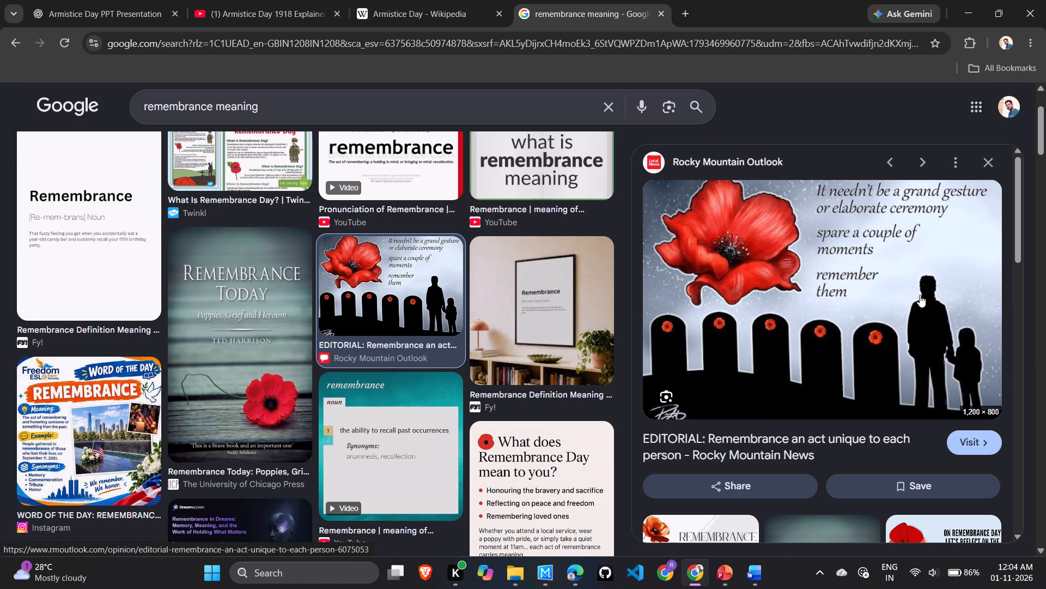
Open the related "Remembrance – The Meaning of the Poppy" picture with the soldier silhouette and copy the image.
{"action": "scroll", "coordinate": [728, 320], "scroll_direction": "down", "scroll_amount": 1}
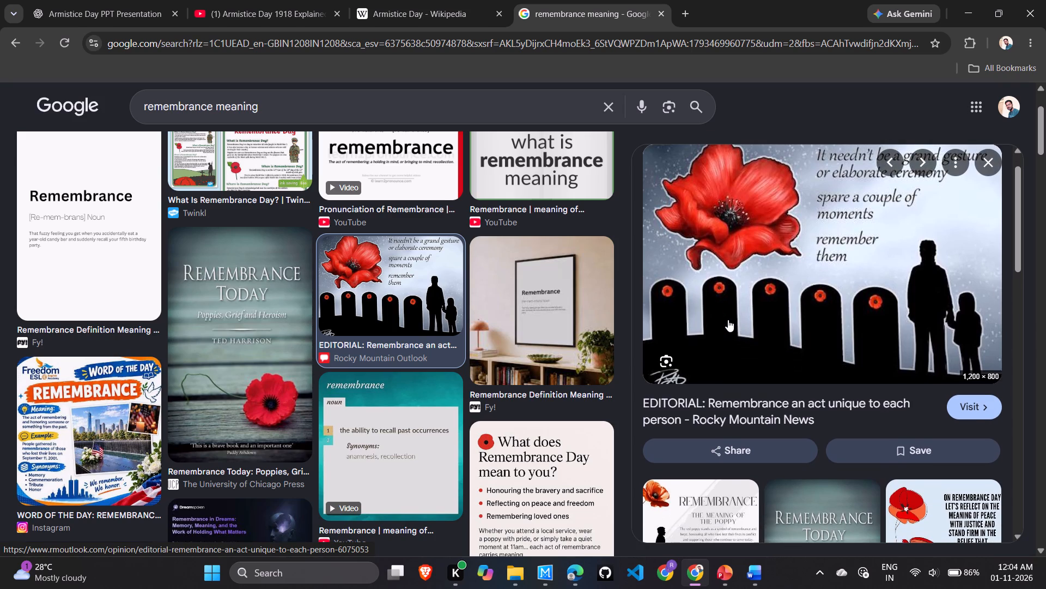
{"action": "scroll", "coordinate": [728, 320], "scroll_direction": "down", "scroll_amount": 2}
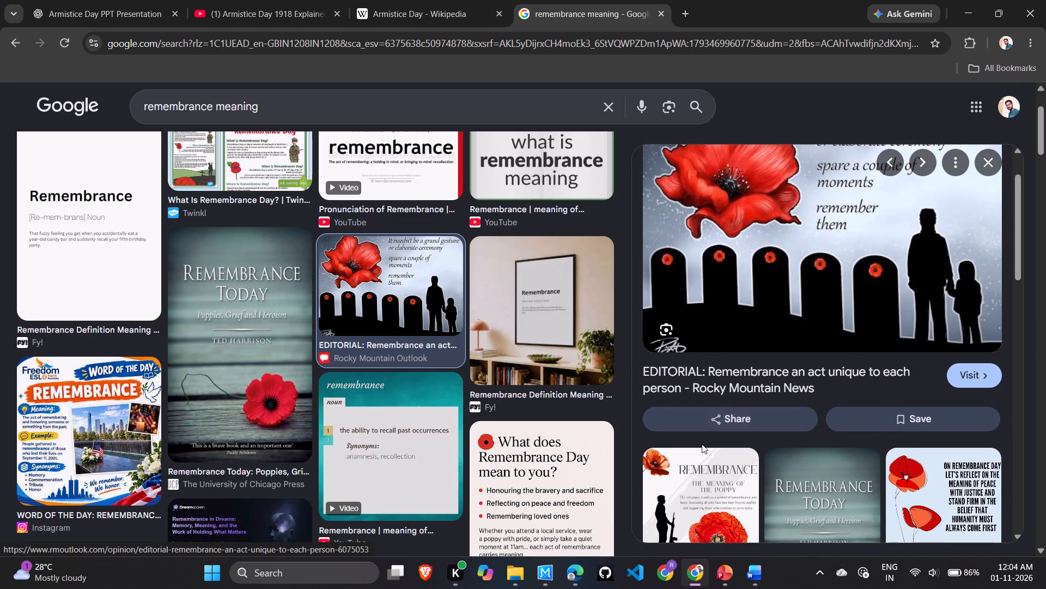
{"action": "right_click", "coordinate": [698, 475]}
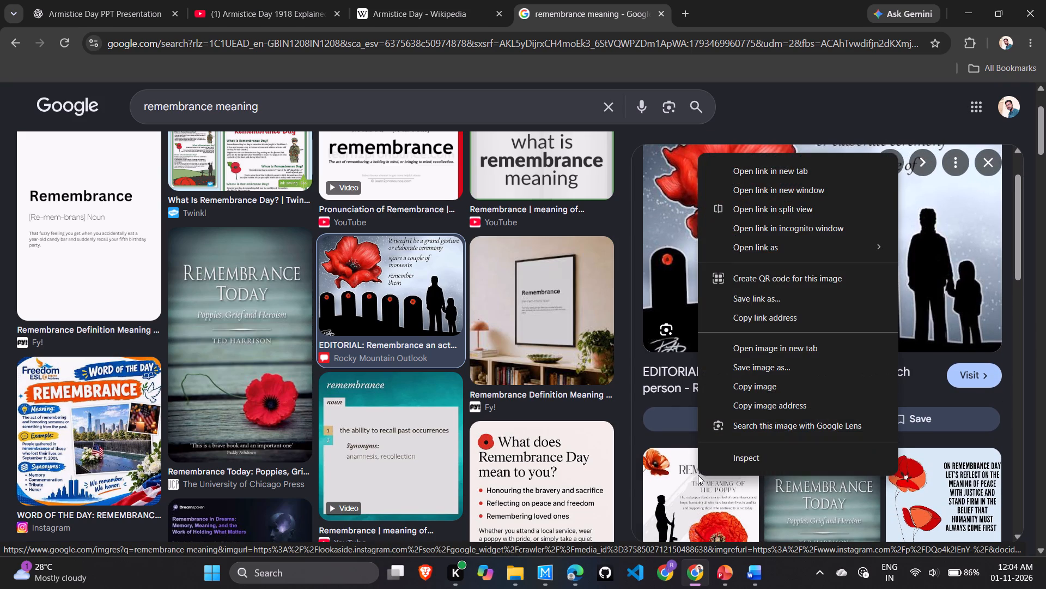
{"action": "left_click", "coordinate": [692, 476]}
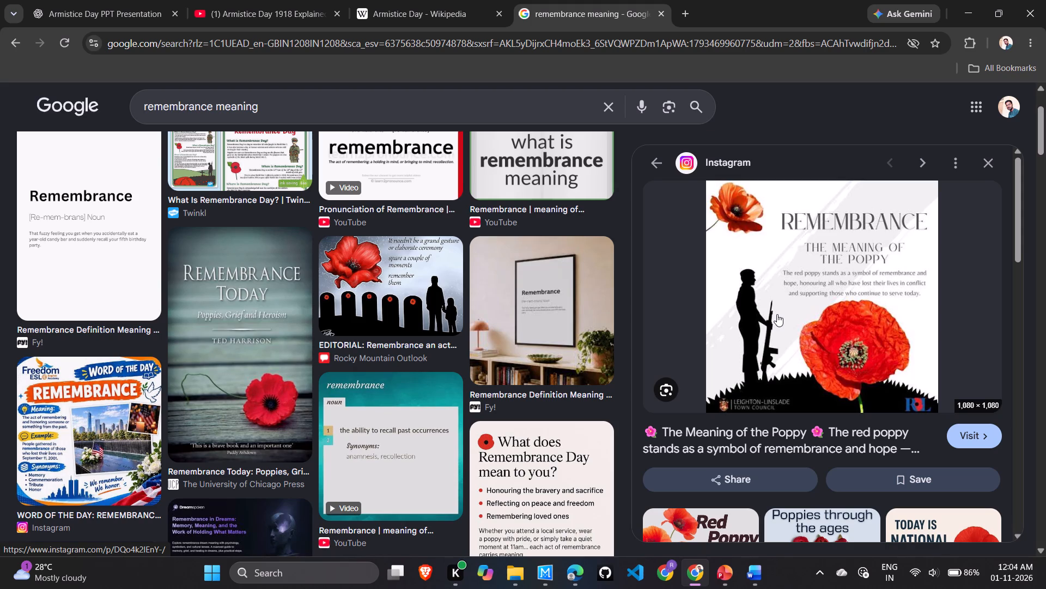
{"action": "right_click", "coordinate": [777, 314]}
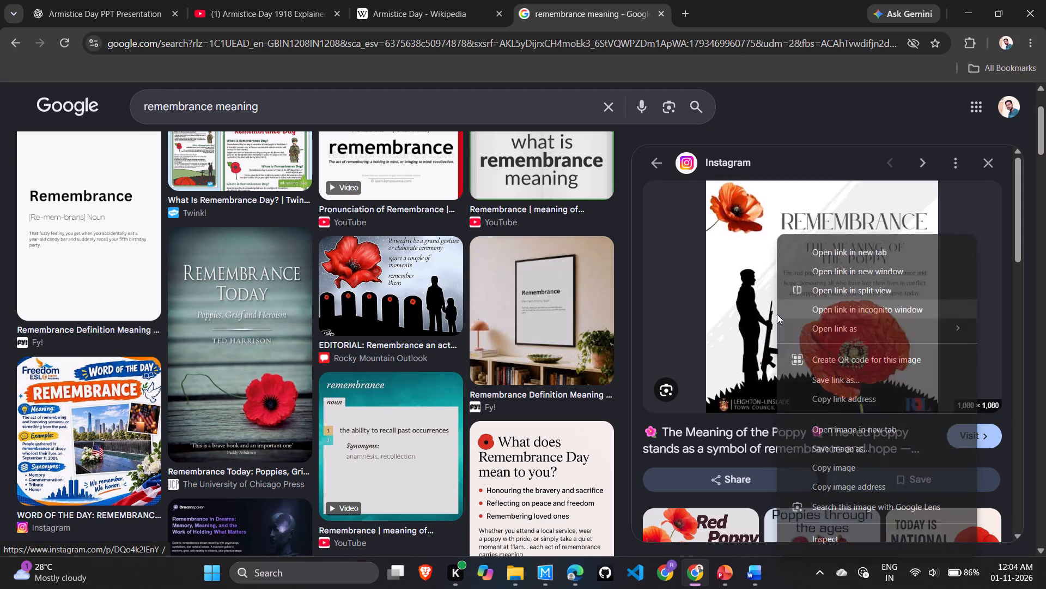
{"action": "left_click", "coordinate": [820, 470]}
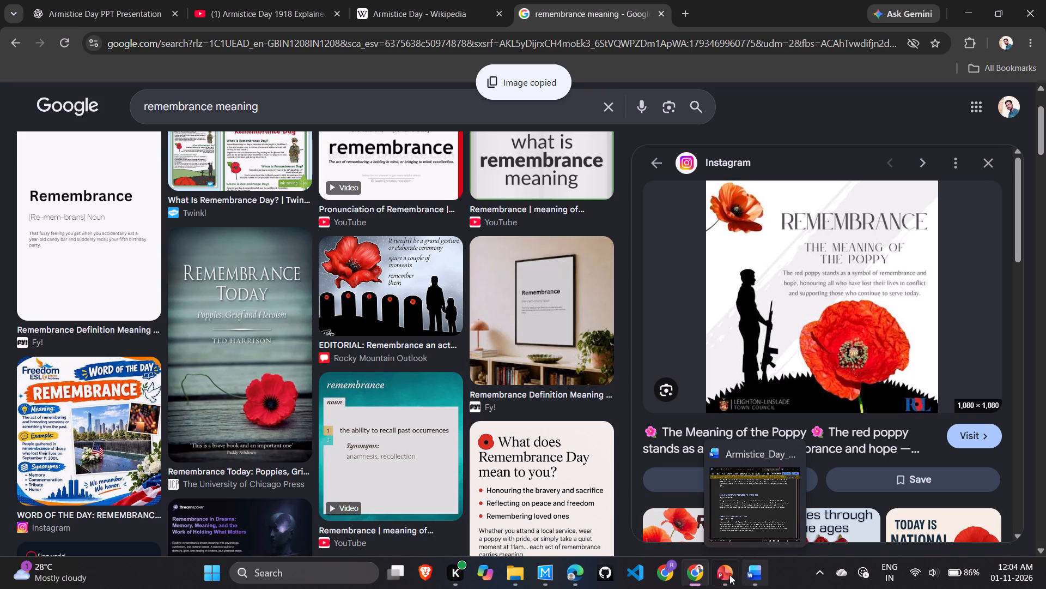
Switch to PowerPoint, paste the copied poppy image on slide 11 and place it beside the bullets, near the slide's left edge below the title.
{"action": "left_click", "coordinate": [726, 575]}
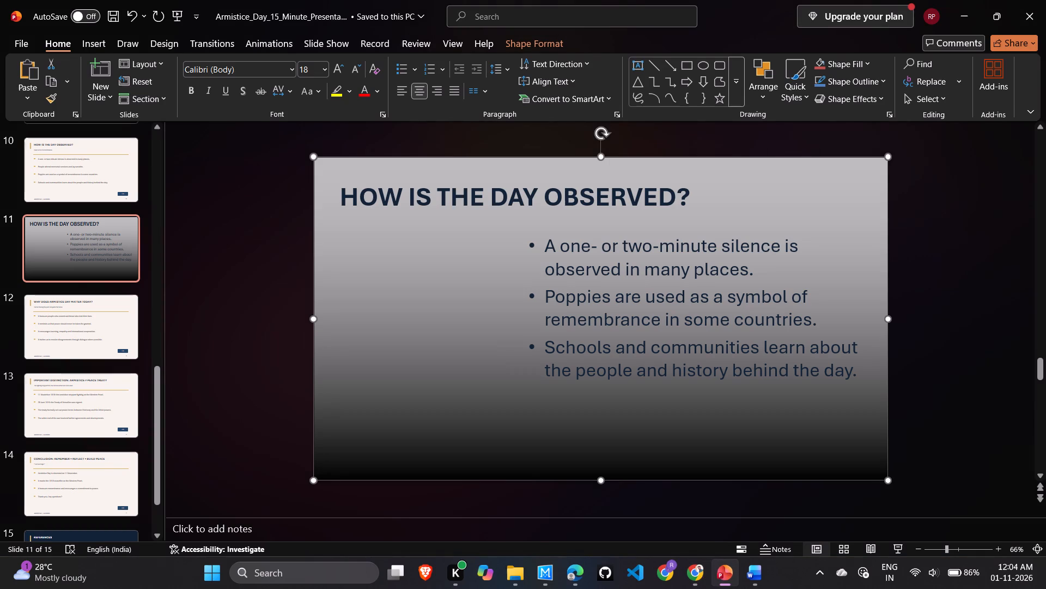
{"action": "key", "text": "ctrl+v"}
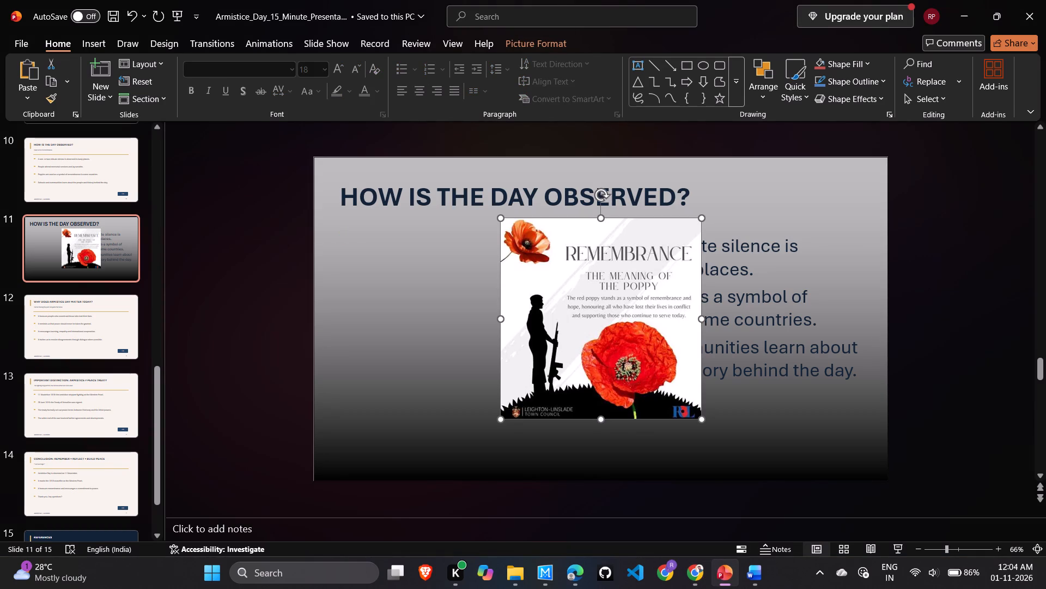
{"action": "left_click_drag", "start_coordinate": [540, 297], "coordinate": [385, 313]}
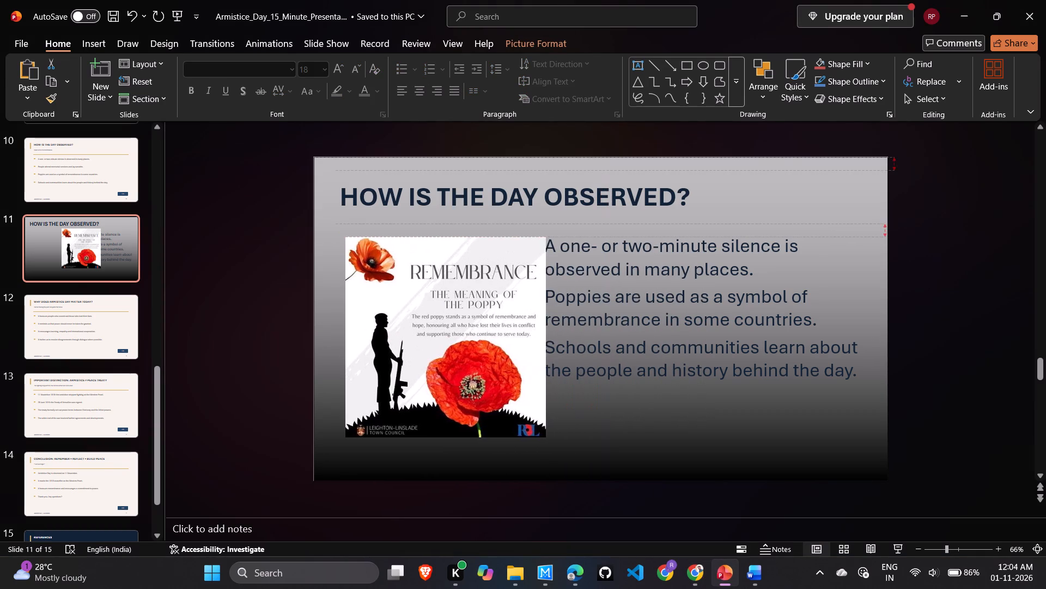
{"action": "left_click_drag", "start_coordinate": [385, 313], "coordinate": [358, 306]}
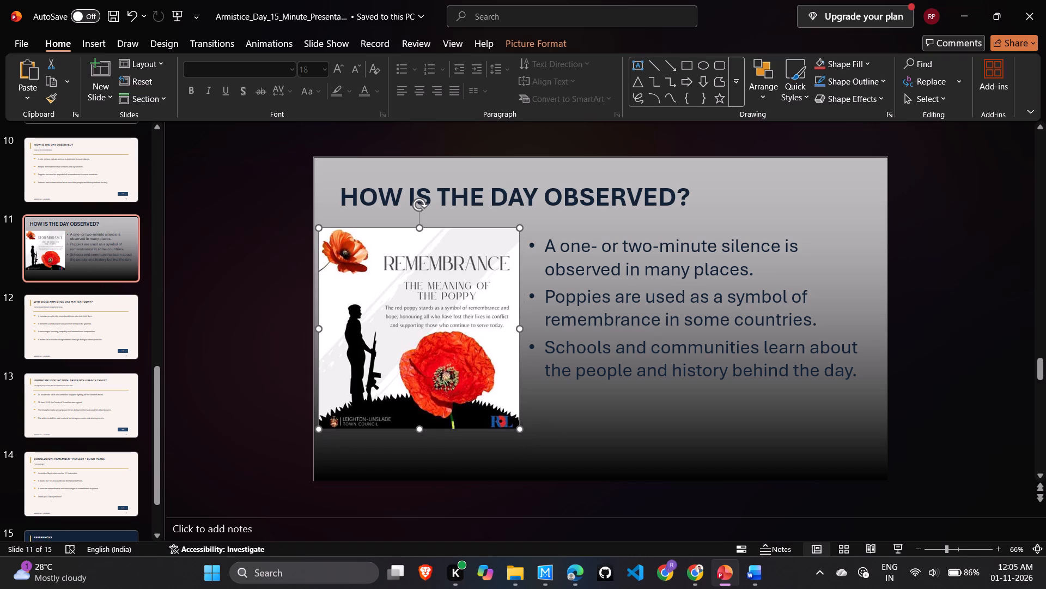
Narrow the poppy remembrance picture on slide 11 from its left edge so it lines up with the bullets' original left margin.
{"action": "left_click", "coordinate": [420, 431]}
{"action": "left_click_drag", "start_coordinate": [319, 327], "coordinate": [335, 328]}
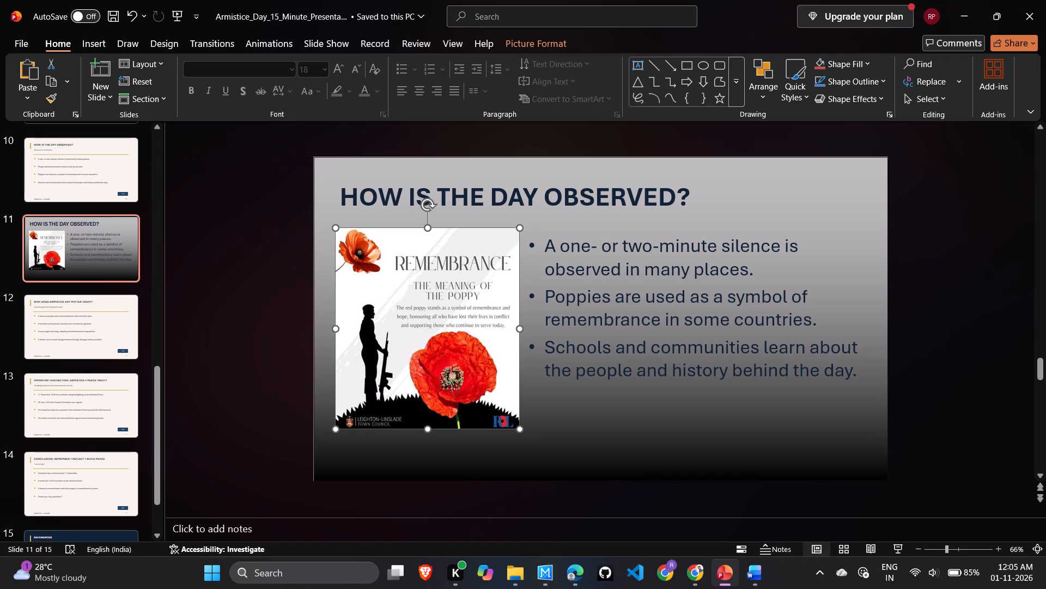
{"action": "left_click", "coordinate": [606, 391]}
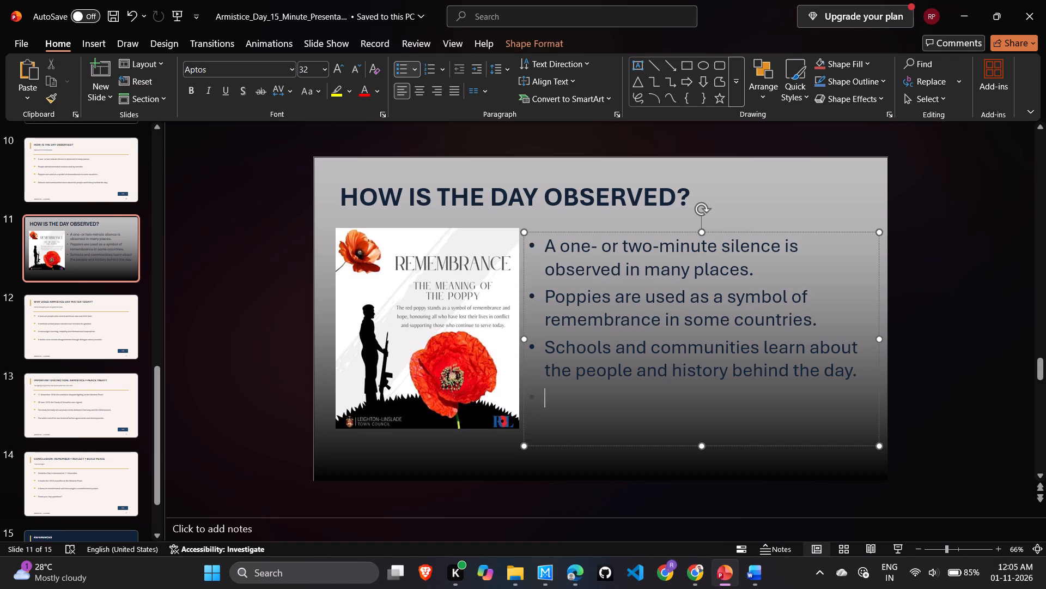
{"action": "left_click", "coordinate": [229, 382]}
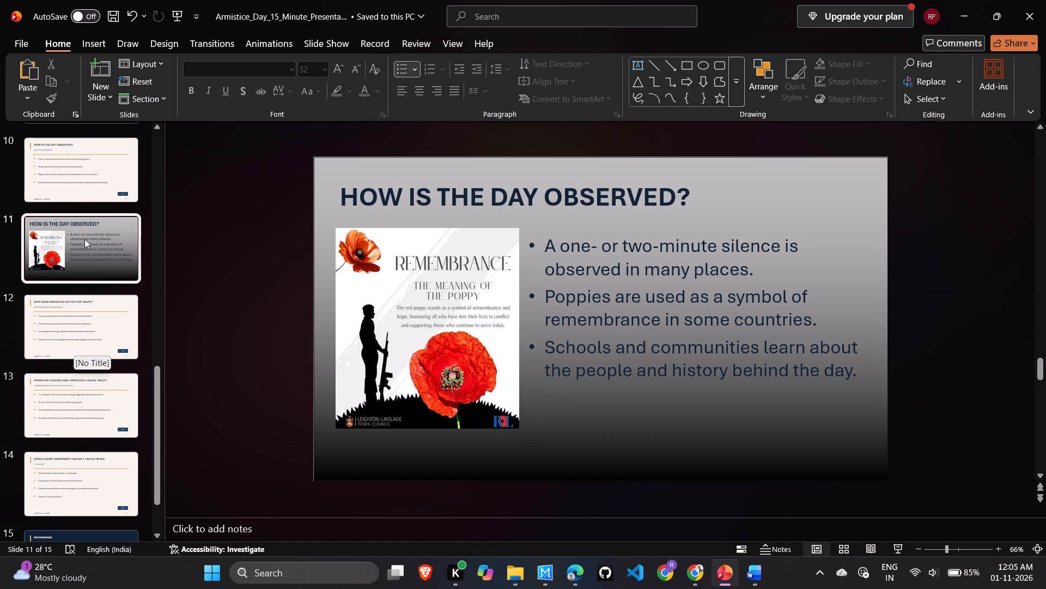
Delete the old light-background "How is the day observed?" slide 10.
{"action": "right_click", "coordinate": [10, 172]}
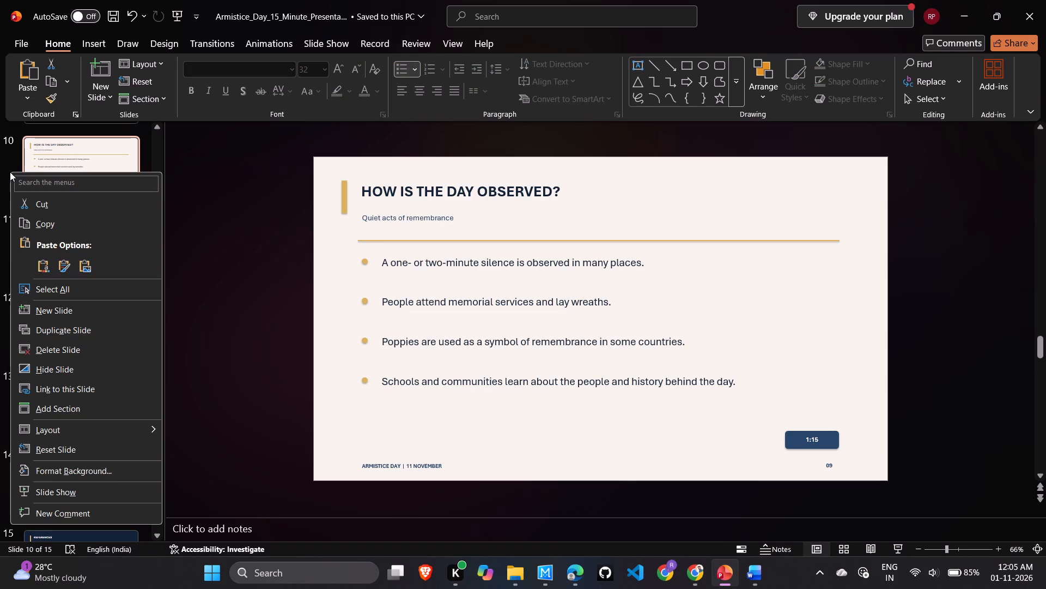
{"action": "left_click", "coordinate": [57, 352]}
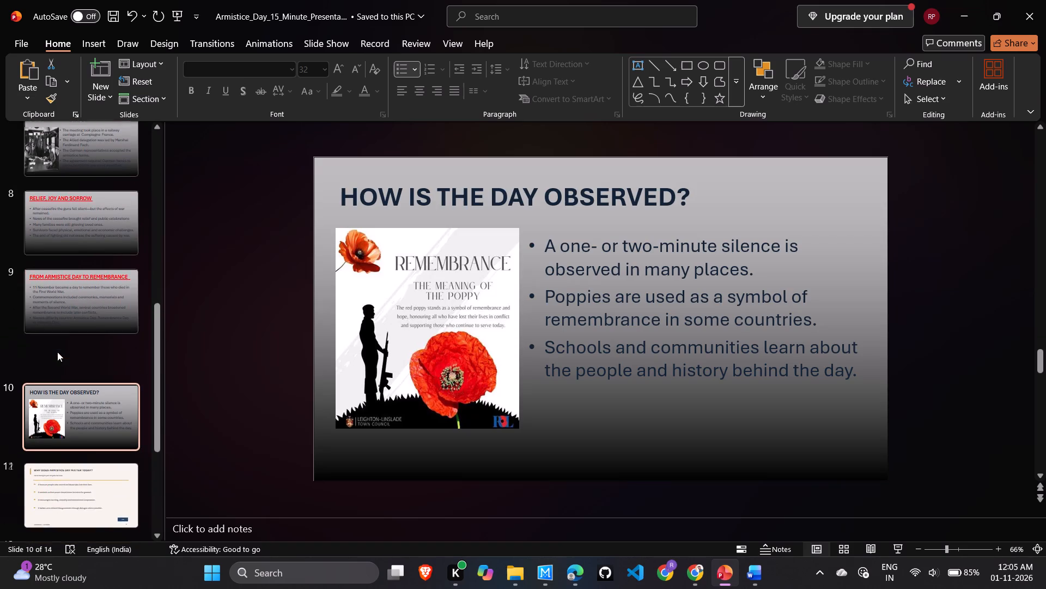
Open slide 11, "Why does Armistice Day matter today?", and look through the surrounding and remaining slide thumbnails.
{"action": "left_click", "coordinate": [85, 471]}
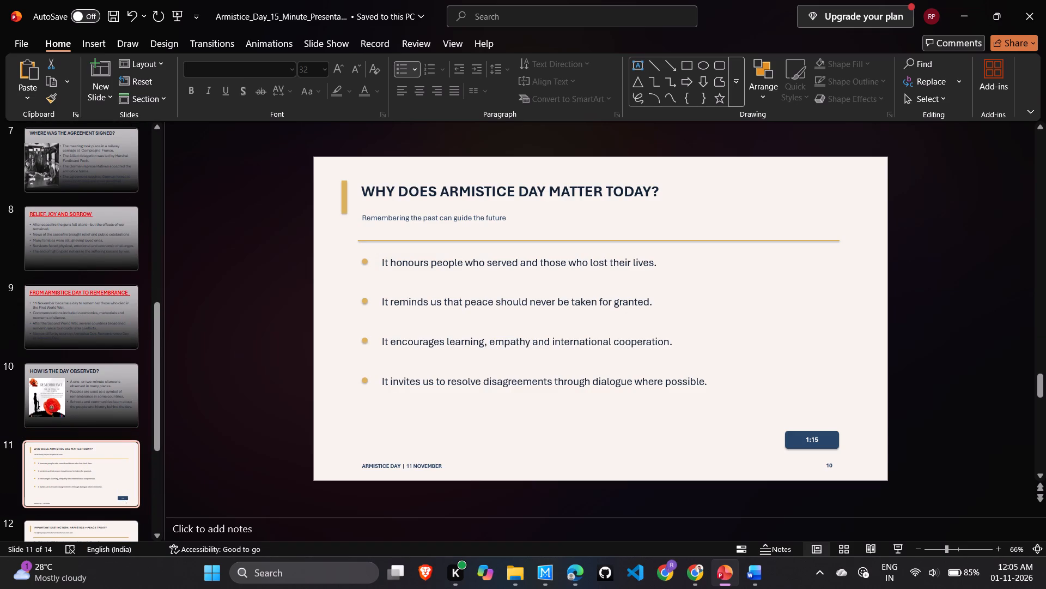
{"action": "scroll", "coordinate": [125, 378], "scroll_direction": "down", "scroll_amount": 1}
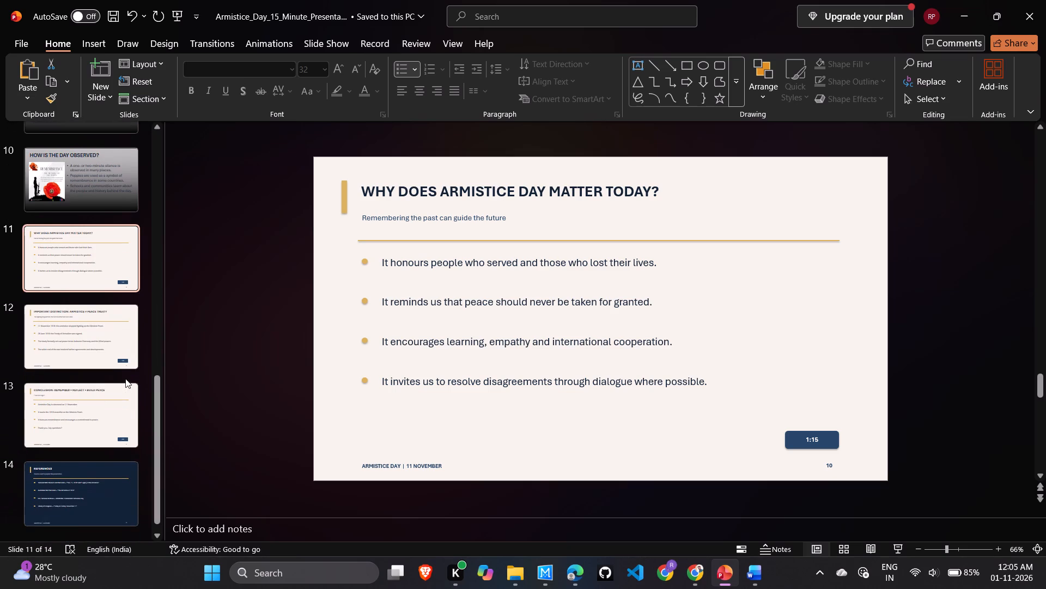
{"action": "scroll", "coordinate": [125, 378], "scroll_direction": "down", "scroll_amount": 3}
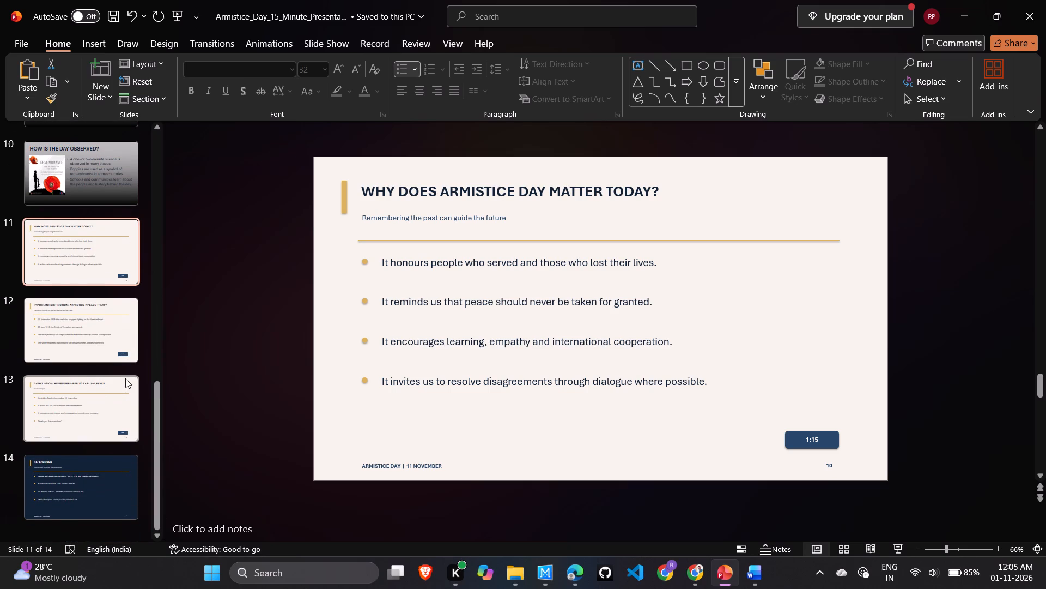
{"action": "scroll", "coordinate": [91, 337], "scroll_direction": "right", "scroll_amount": 2}
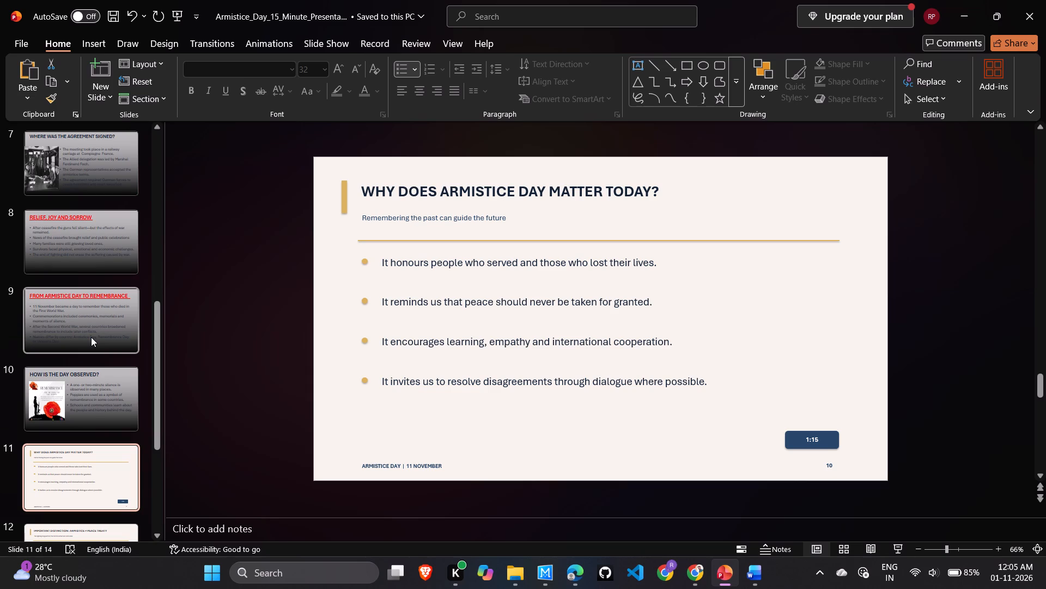
{"action": "scroll", "coordinate": [91, 337], "scroll_direction": "down", "scroll_amount": 1}
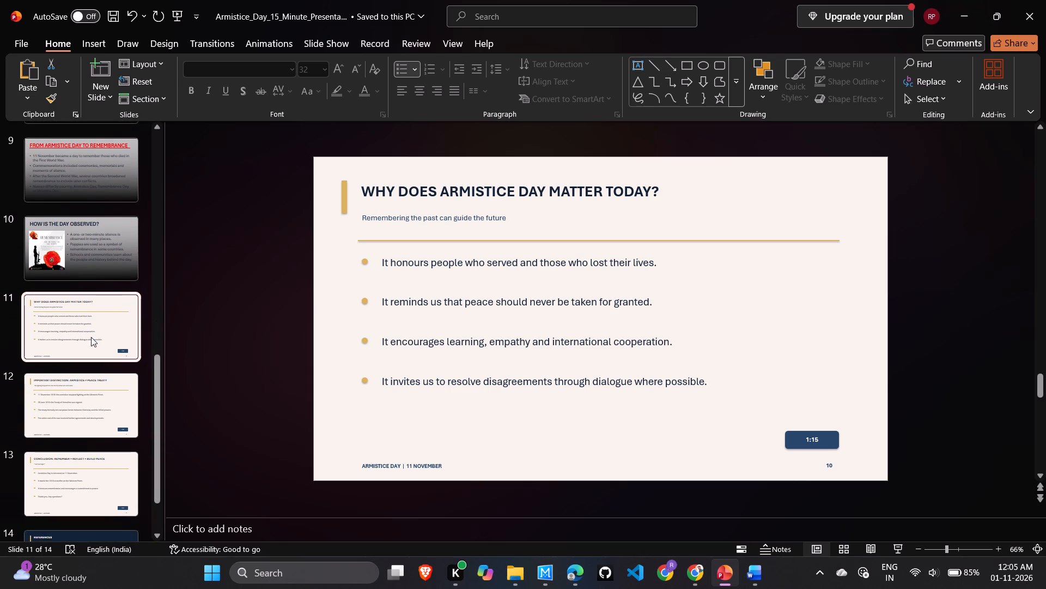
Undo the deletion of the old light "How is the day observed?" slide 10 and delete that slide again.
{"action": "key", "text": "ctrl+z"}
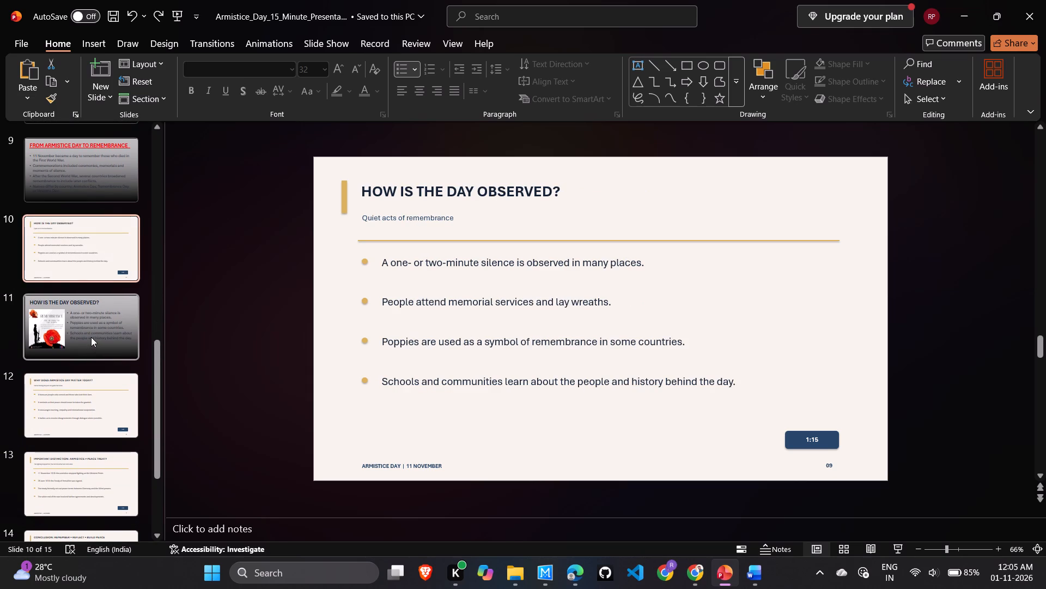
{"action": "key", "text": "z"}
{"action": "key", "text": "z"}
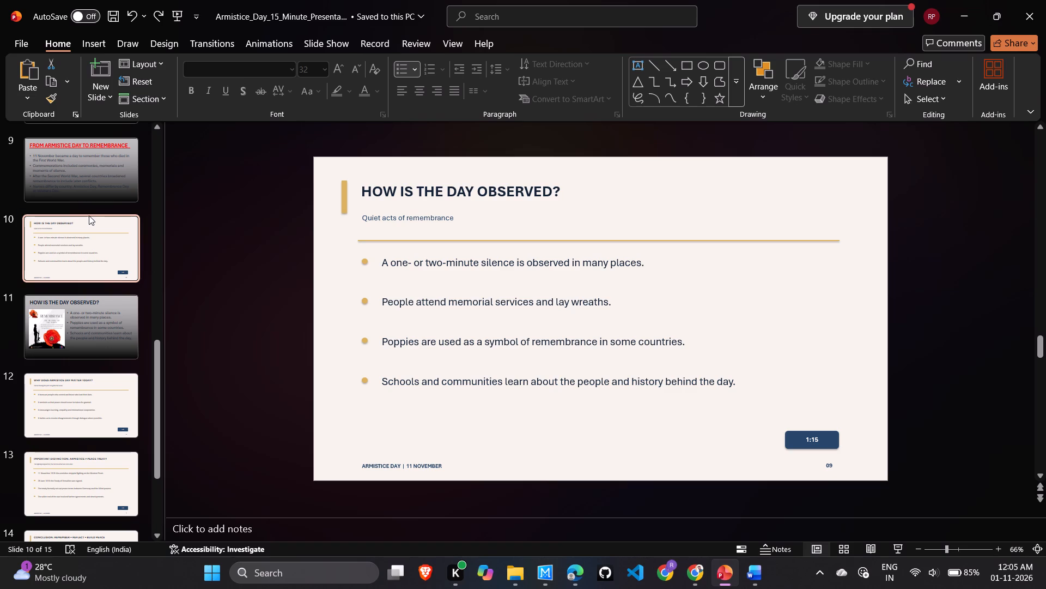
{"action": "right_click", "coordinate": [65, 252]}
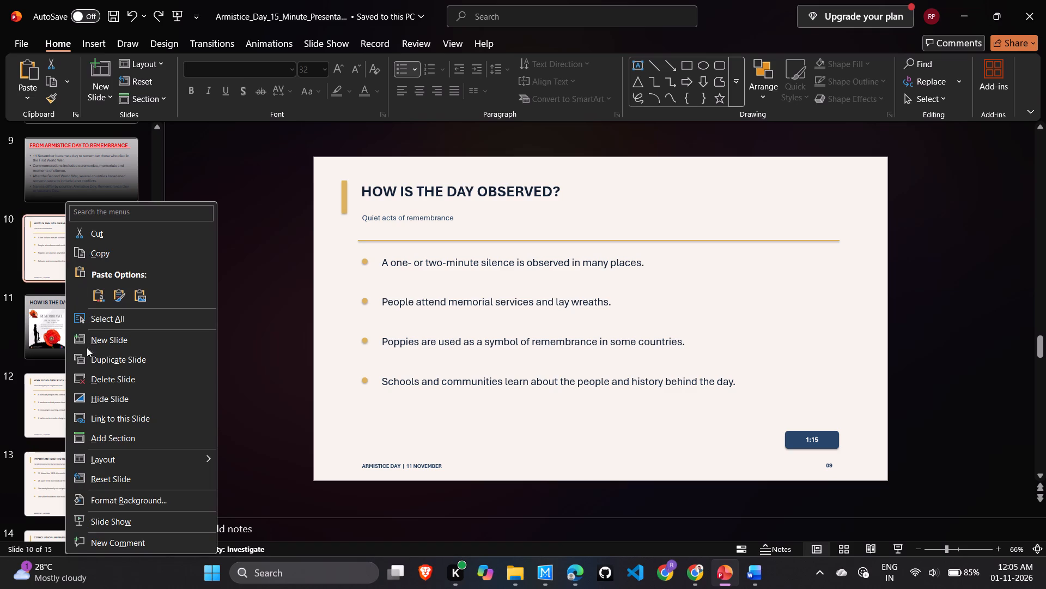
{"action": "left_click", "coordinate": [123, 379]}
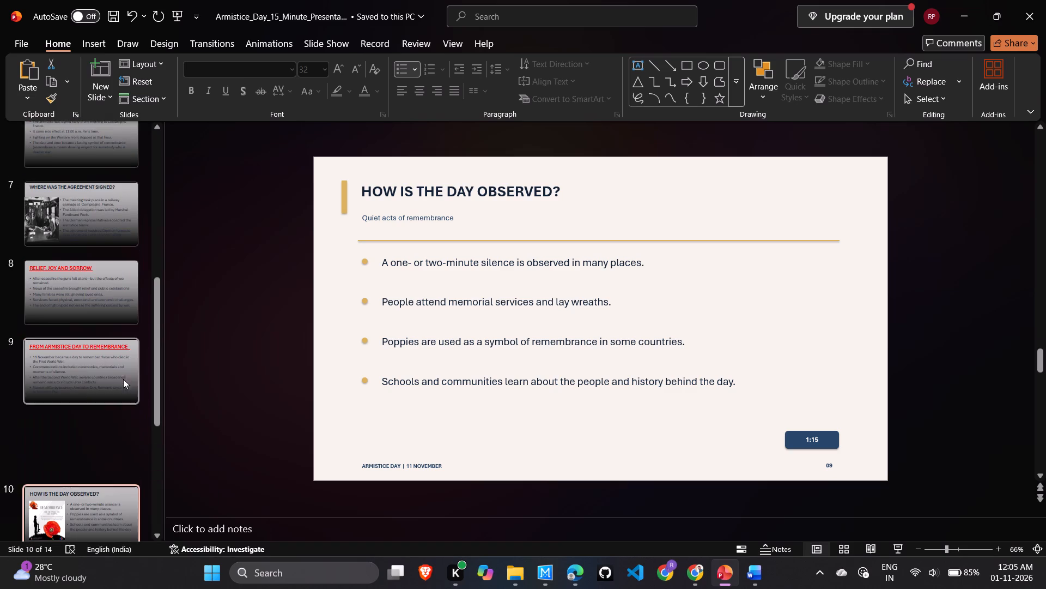
Review the remaining light-background slides 11, 12 and 13 one after another.
{"action": "scroll", "coordinate": [54, 408], "scroll_direction": "down", "scroll_amount": 1}
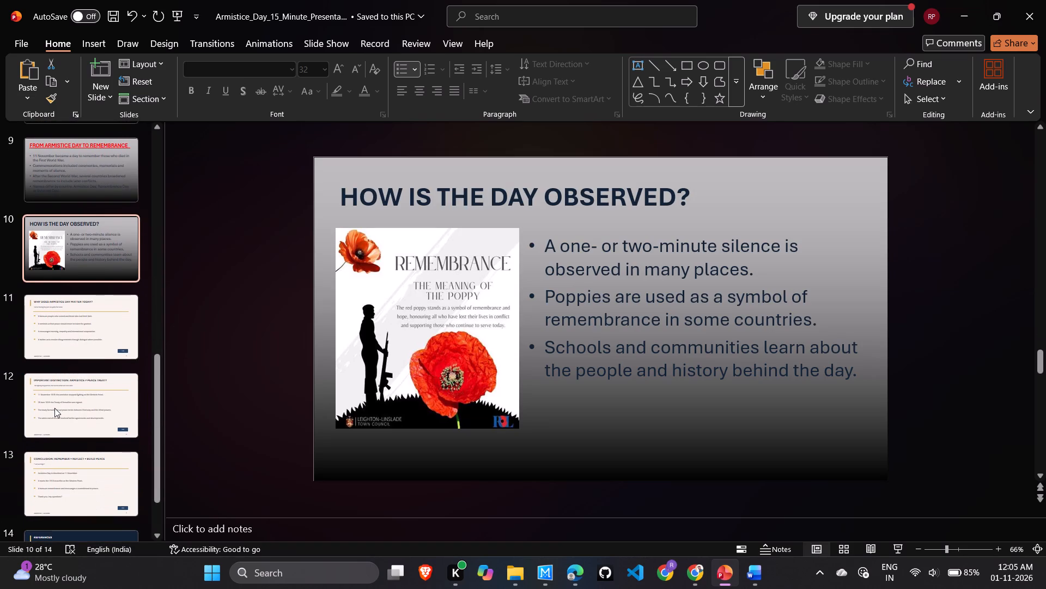
{"action": "scroll", "coordinate": [54, 408], "scroll_direction": "down", "scroll_amount": 2}
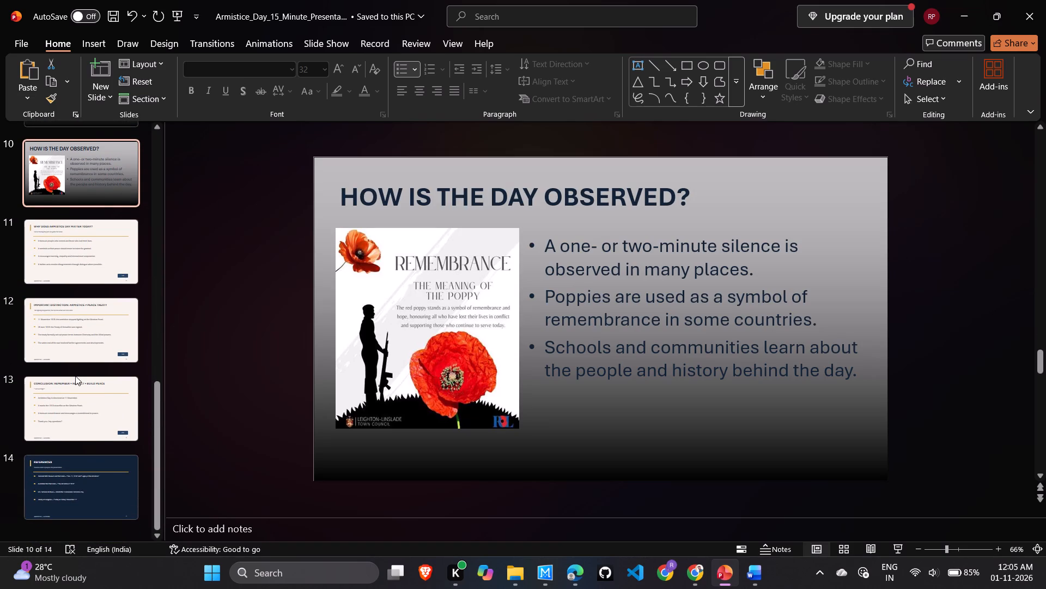
{"action": "scroll", "coordinate": [75, 376], "scroll_direction": "down", "scroll_amount": 1}
{"action": "left_click", "coordinate": [77, 245]}
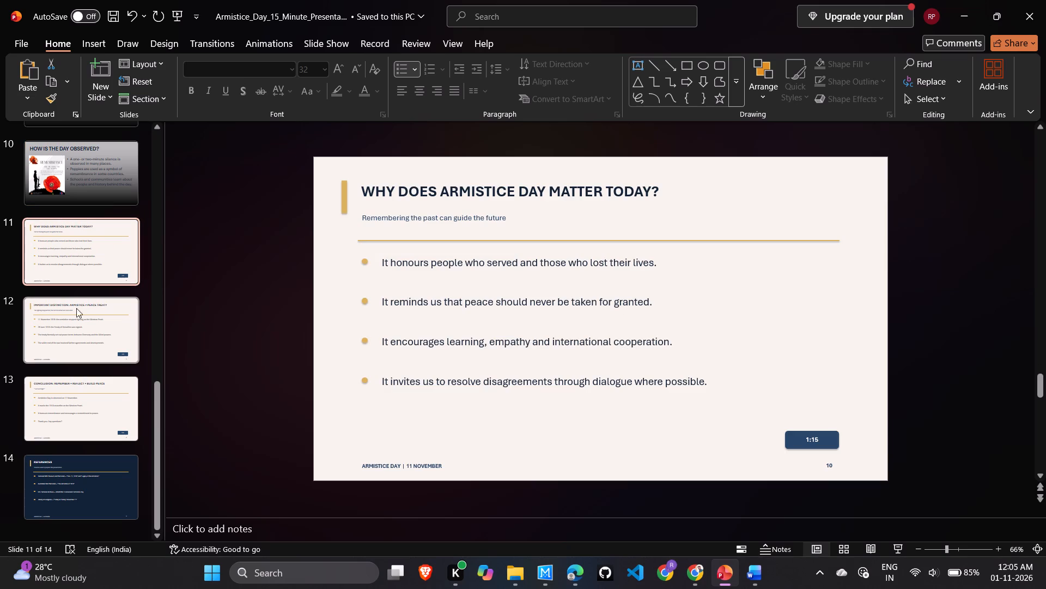
{"action": "left_click", "coordinate": [76, 322]}
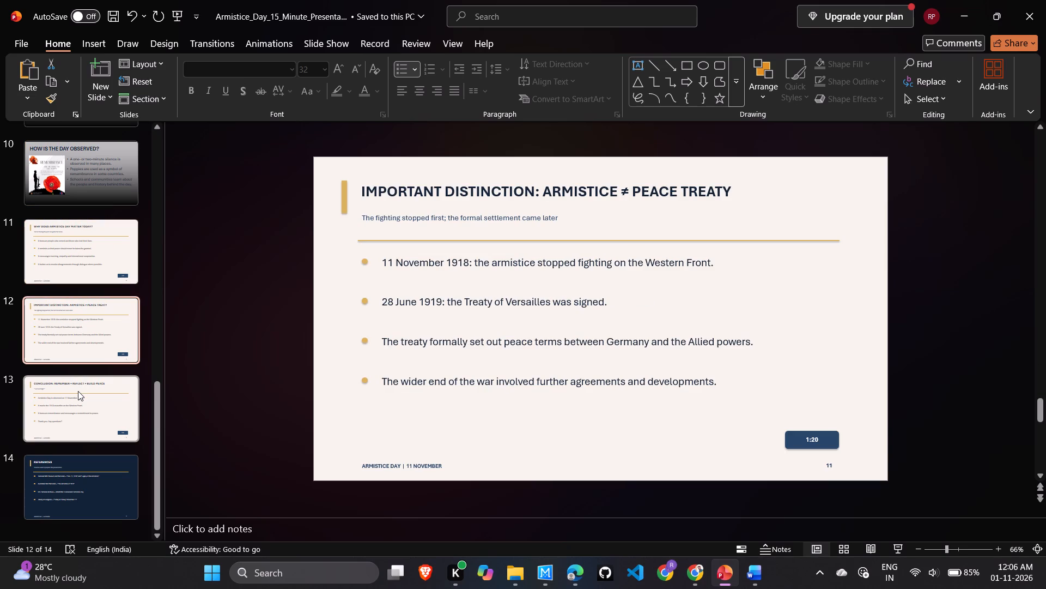
{"action": "left_click", "coordinate": [78, 391]}
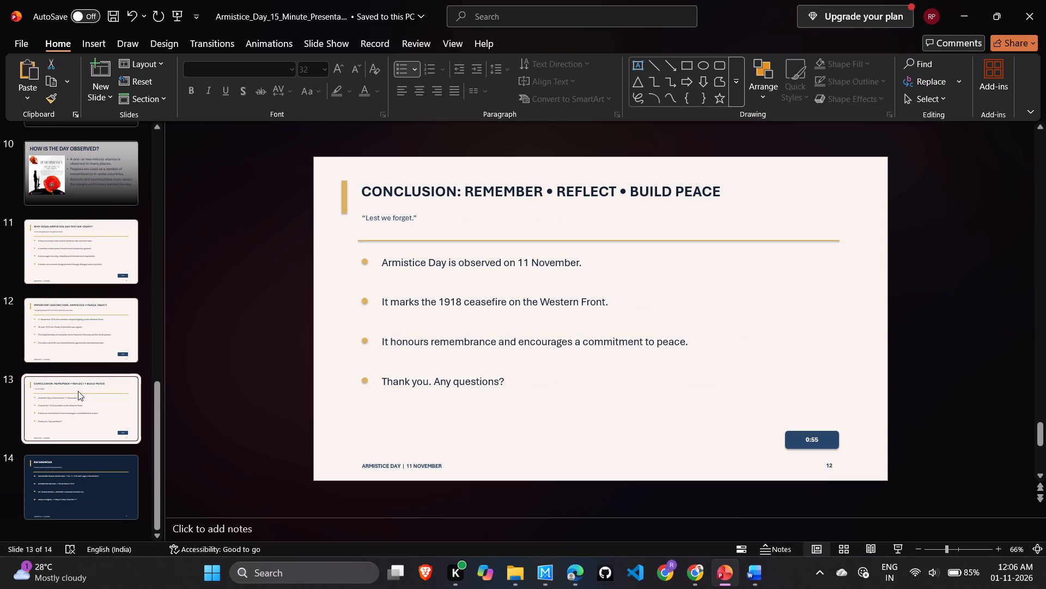
{"action": "left_click", "coordinate": [78, 391]}
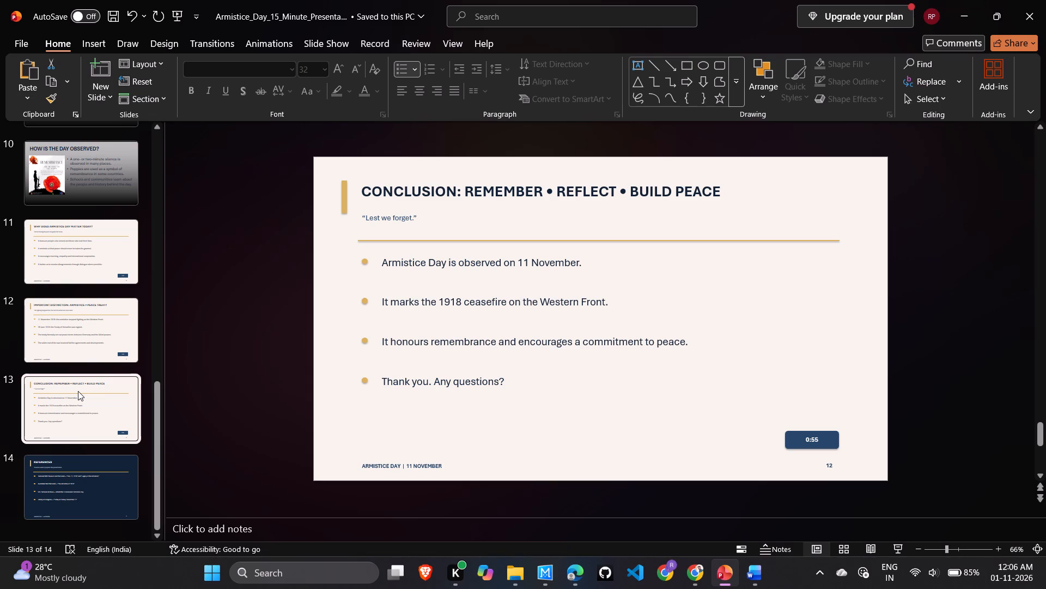
{"action": "left_click", "coordinate": [78, 391]}
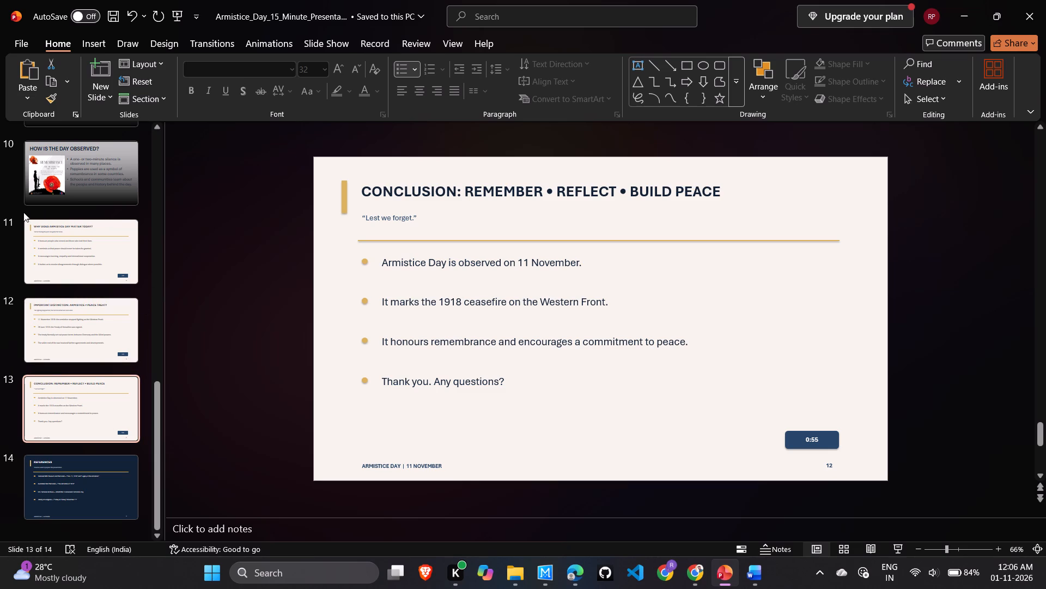
Insert a Title and Content slide directly after slide 11, "Why does Armistice Day matter today?".
{"action": "left_click", "coordinate": [82, 256]}
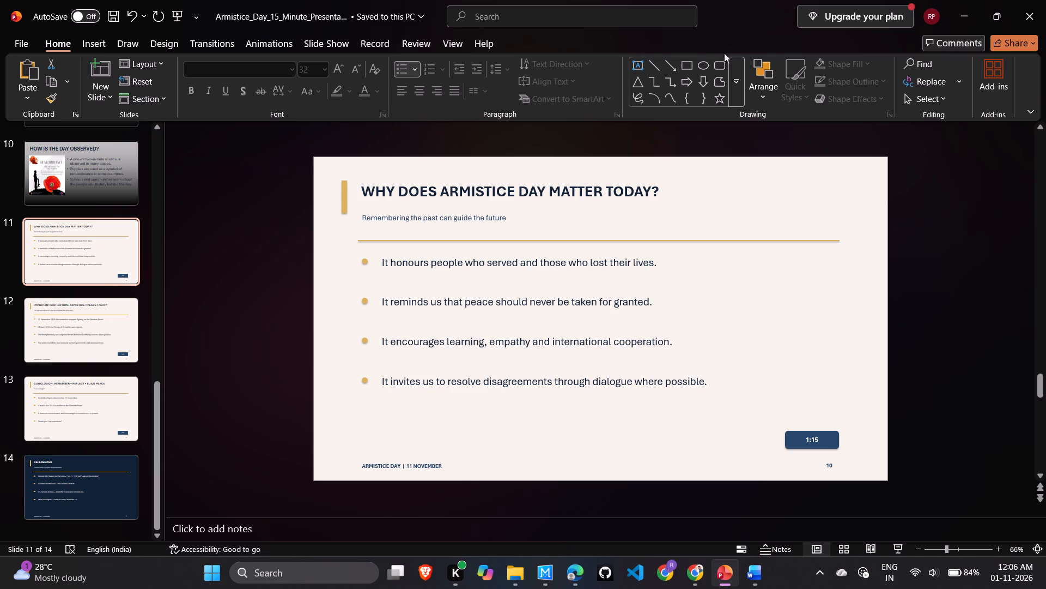
{"action": "left_click", "coordinate": [689, 68]}
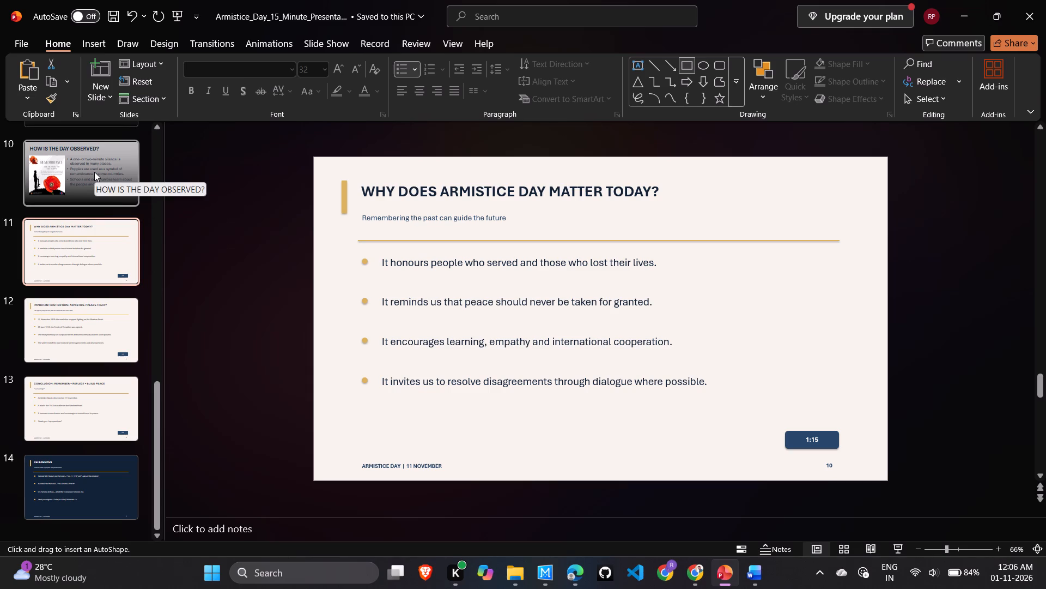
{"action": "left_click", "coordinate": [107, 97]}
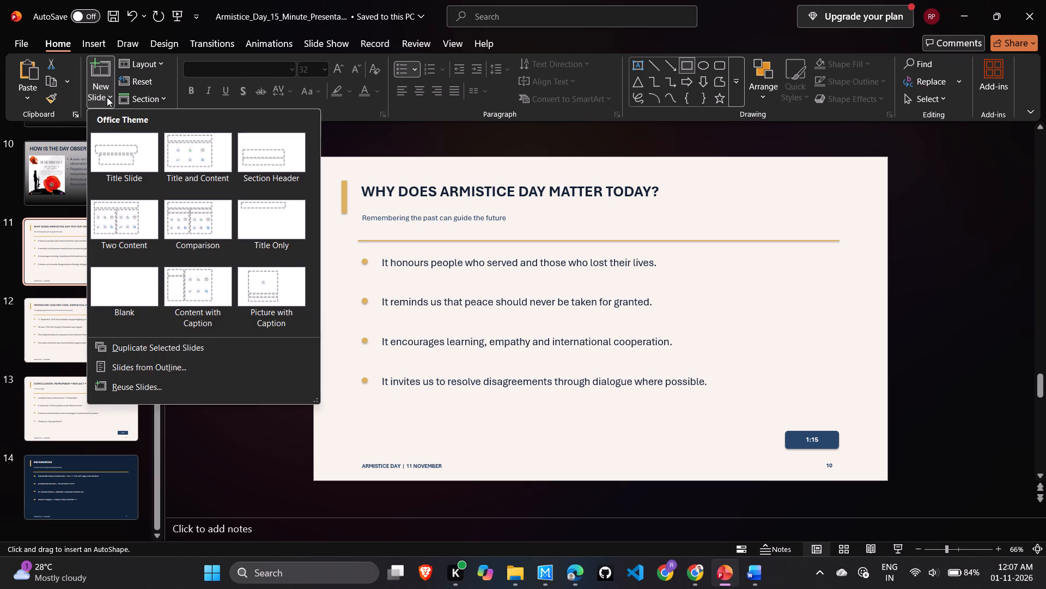
{"action": "left_click", "coordinate": [206, 167]}
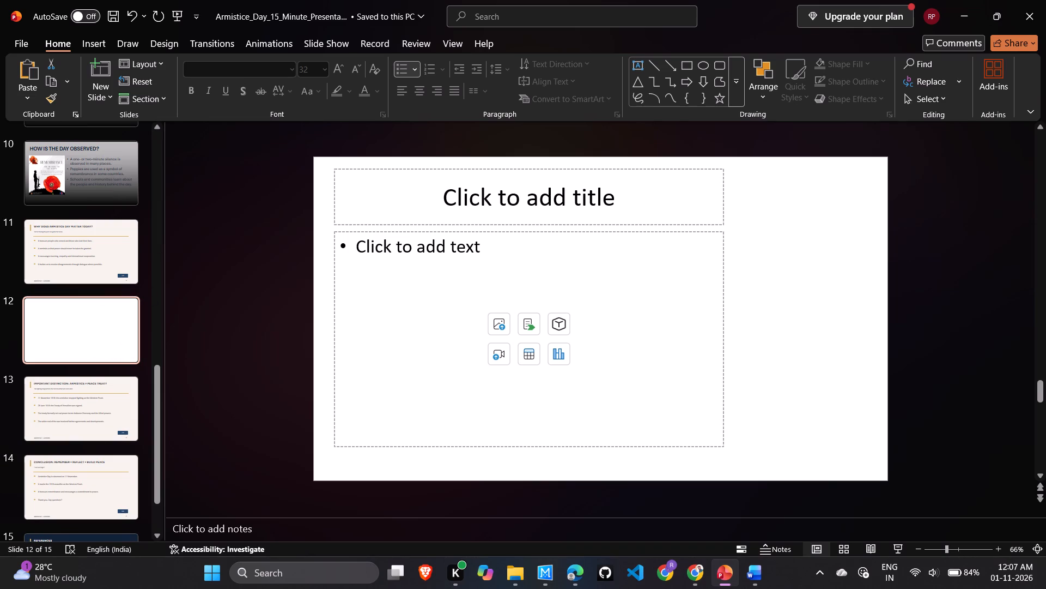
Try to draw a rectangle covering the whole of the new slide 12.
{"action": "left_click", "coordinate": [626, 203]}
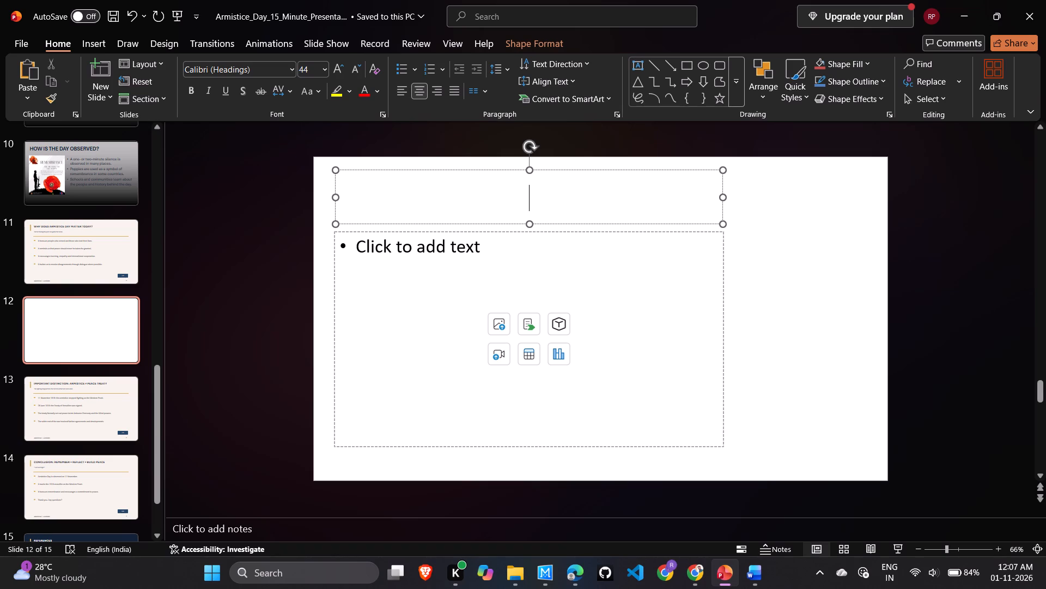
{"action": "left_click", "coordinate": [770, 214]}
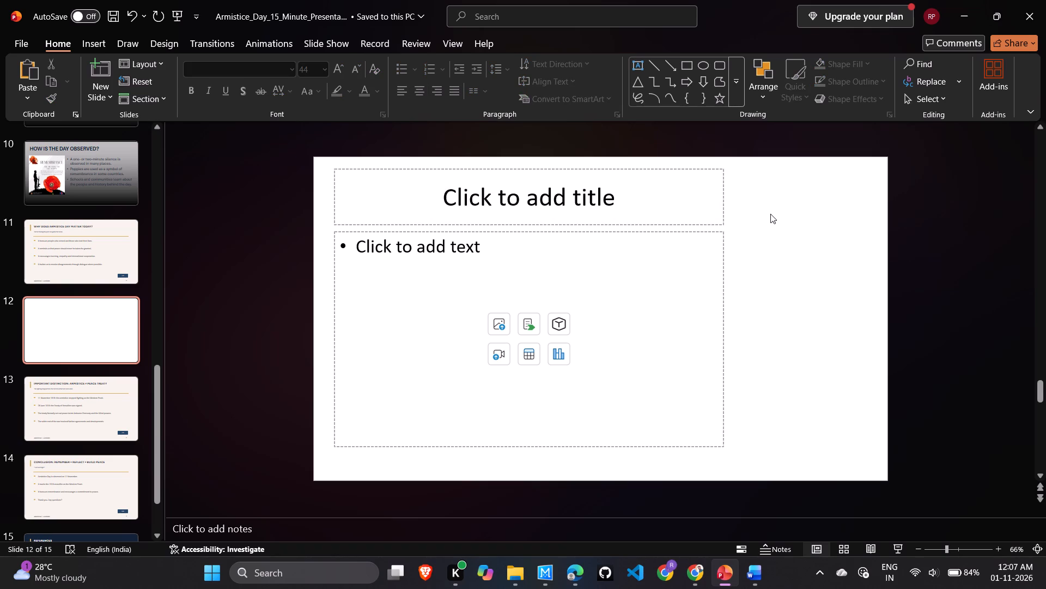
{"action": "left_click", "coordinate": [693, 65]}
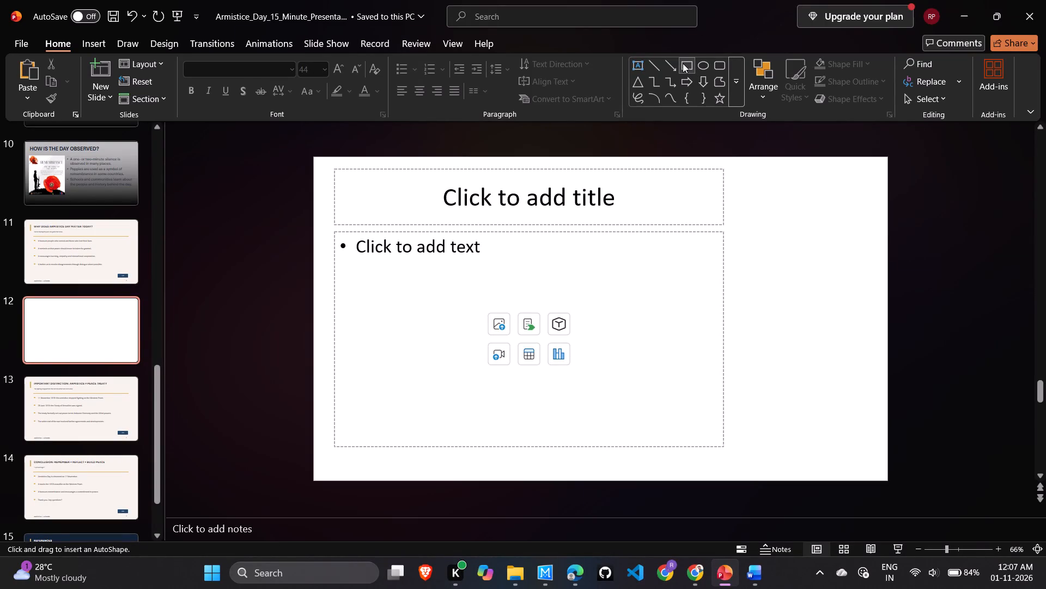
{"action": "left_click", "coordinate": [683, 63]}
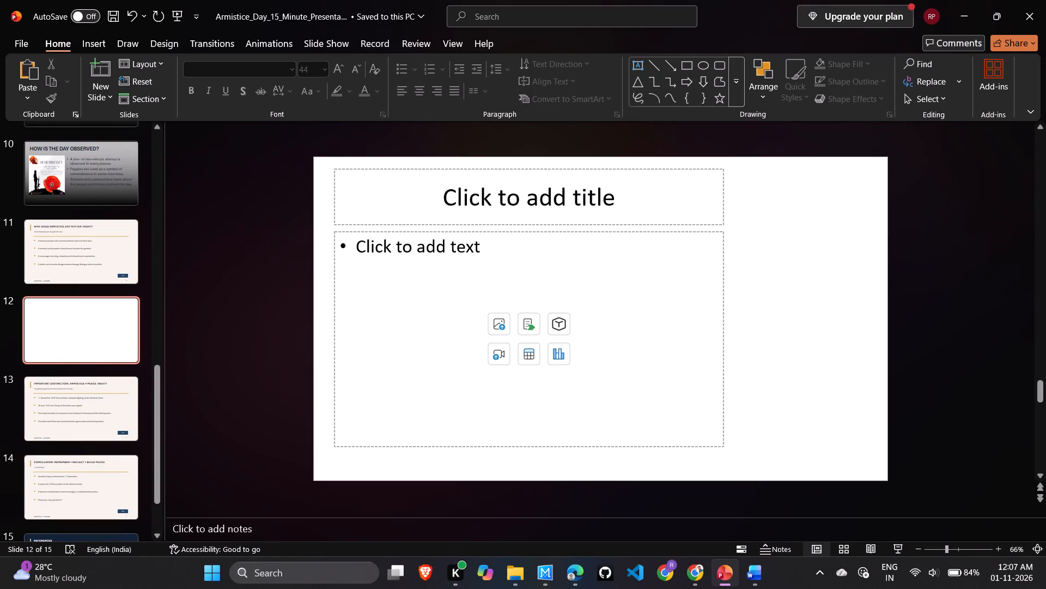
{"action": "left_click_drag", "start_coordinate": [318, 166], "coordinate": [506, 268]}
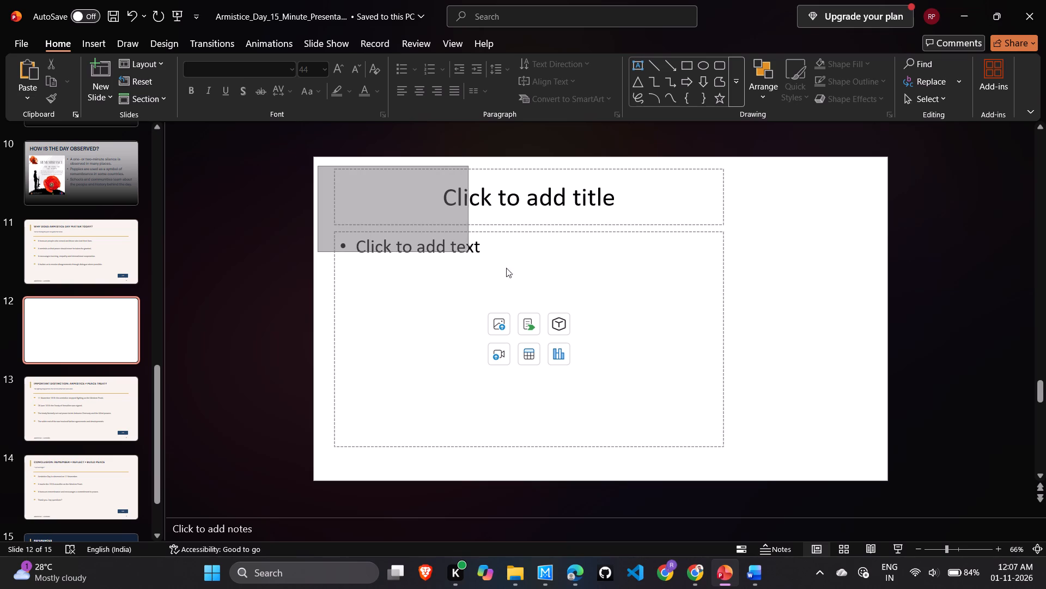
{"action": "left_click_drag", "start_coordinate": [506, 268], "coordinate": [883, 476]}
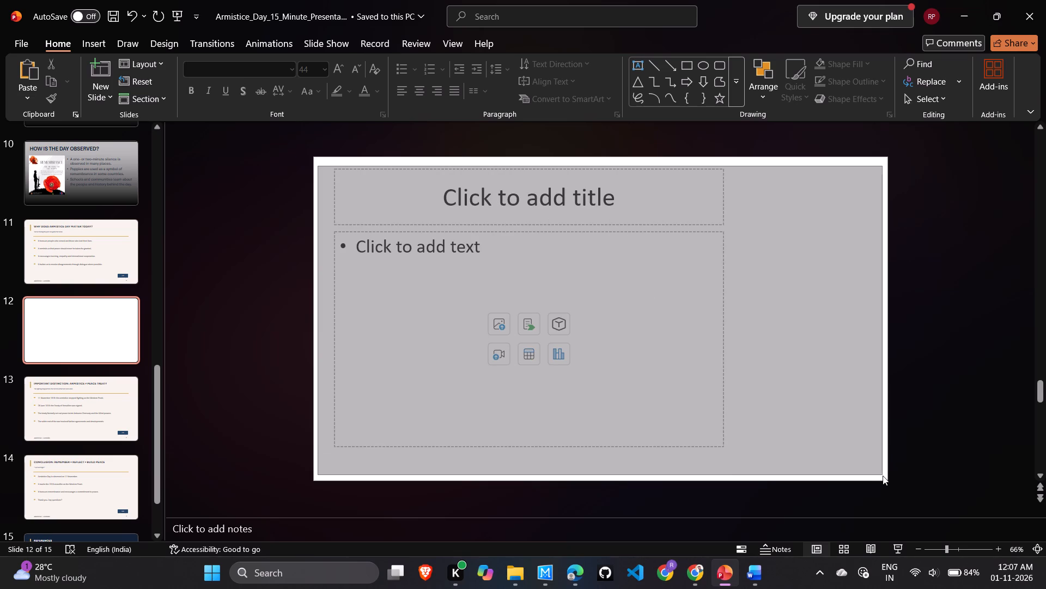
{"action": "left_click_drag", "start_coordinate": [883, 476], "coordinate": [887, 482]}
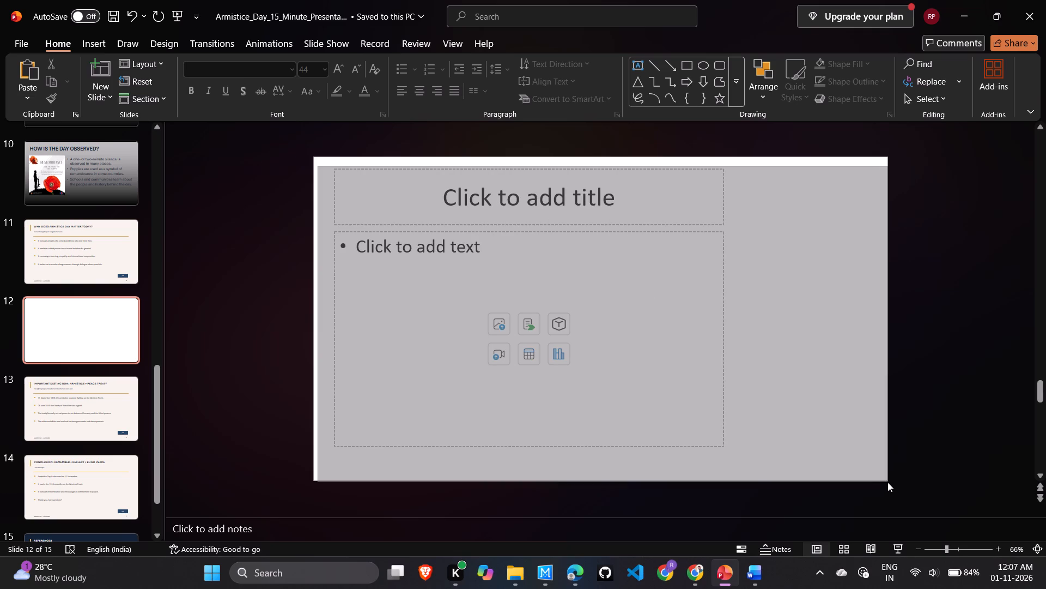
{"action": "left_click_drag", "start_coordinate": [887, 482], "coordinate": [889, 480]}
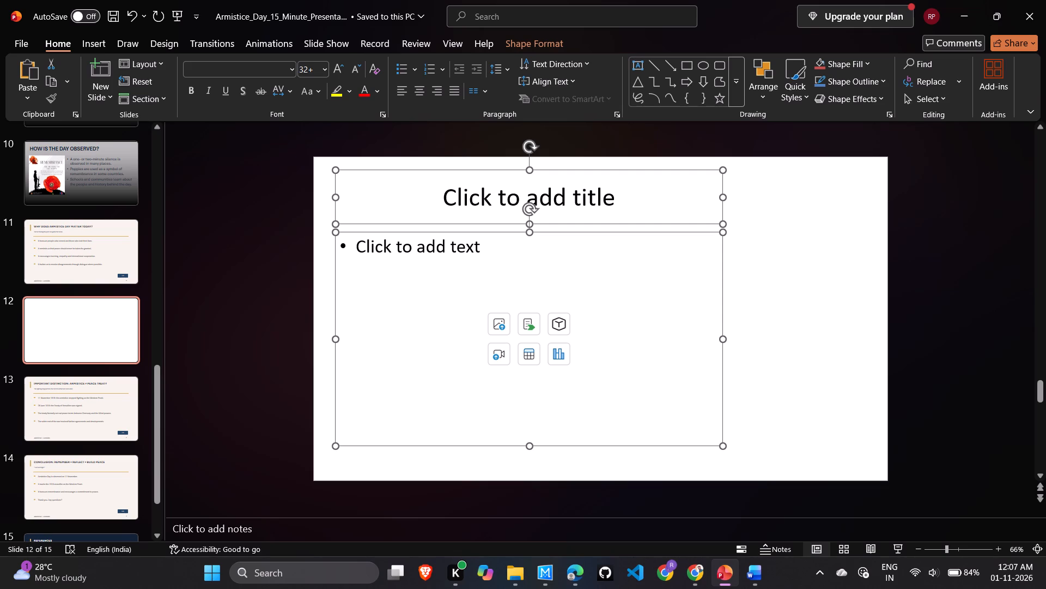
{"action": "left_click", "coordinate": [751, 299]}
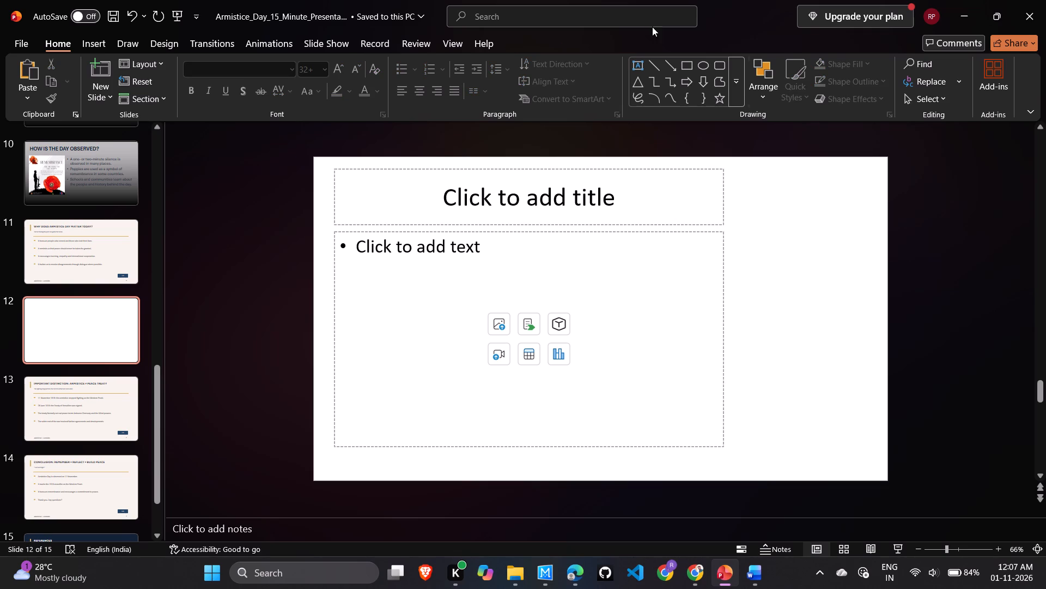
Draw a rectangle about 23.2 cm wide and 13.9 cm high over the placeholders on slide 12.
{"action": "left_click", "coordinate": [684, 68]}
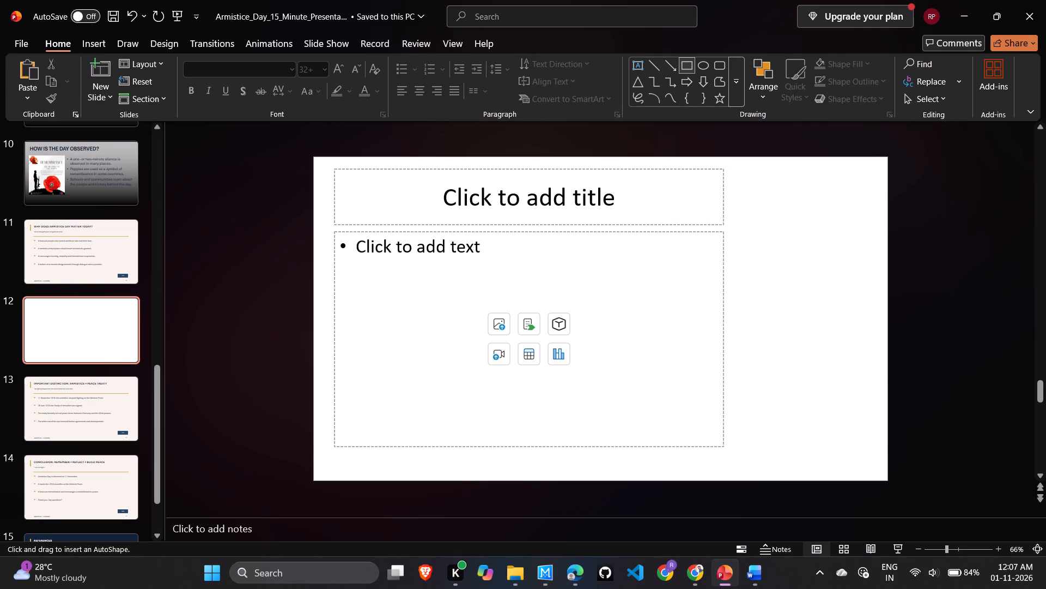
{"action": "left_click_drag", "start_coordinate": [367, 199], "coordinate": [665, 361]}
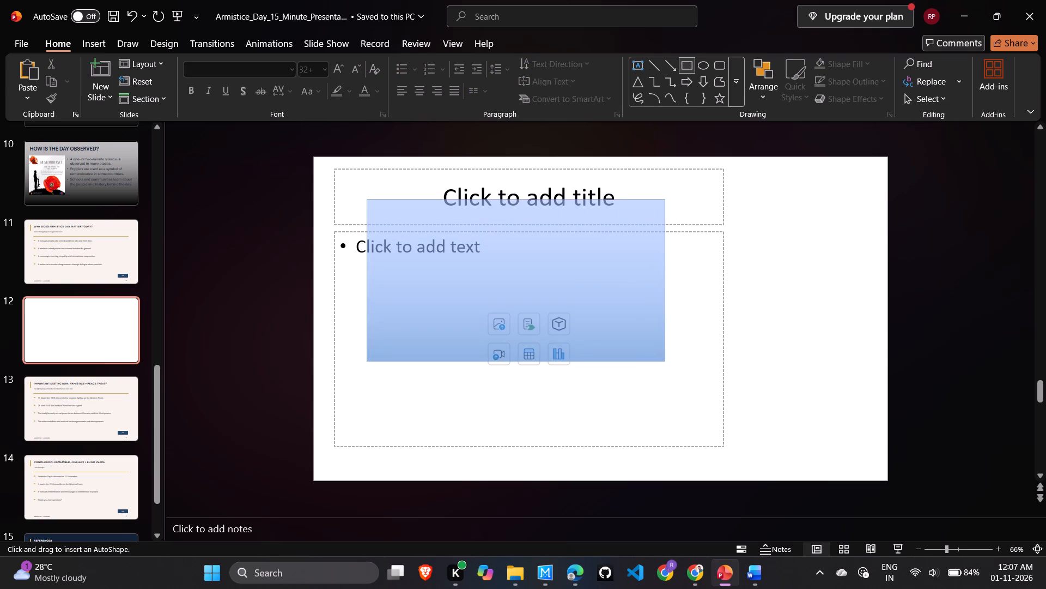
{"action": "left_click_drag", "start_coordinate": [665, 361], "coordinate": [759, 435]}
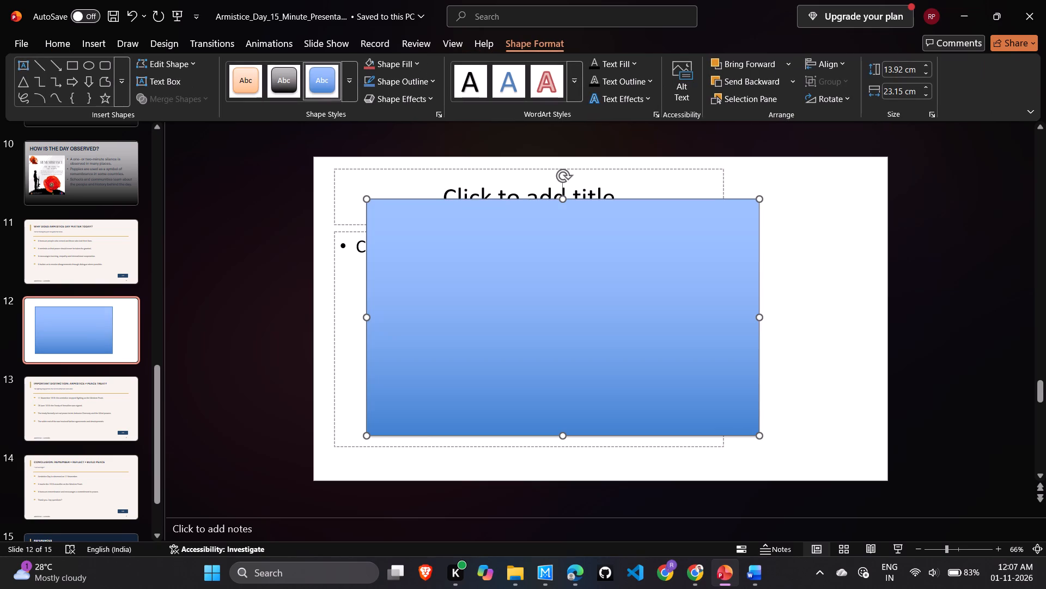
Apply the black gradient theme style, grey fading down to black, to the rectangle on slide 12.
{"action": "right_click", "coordinate": [526, 283]}
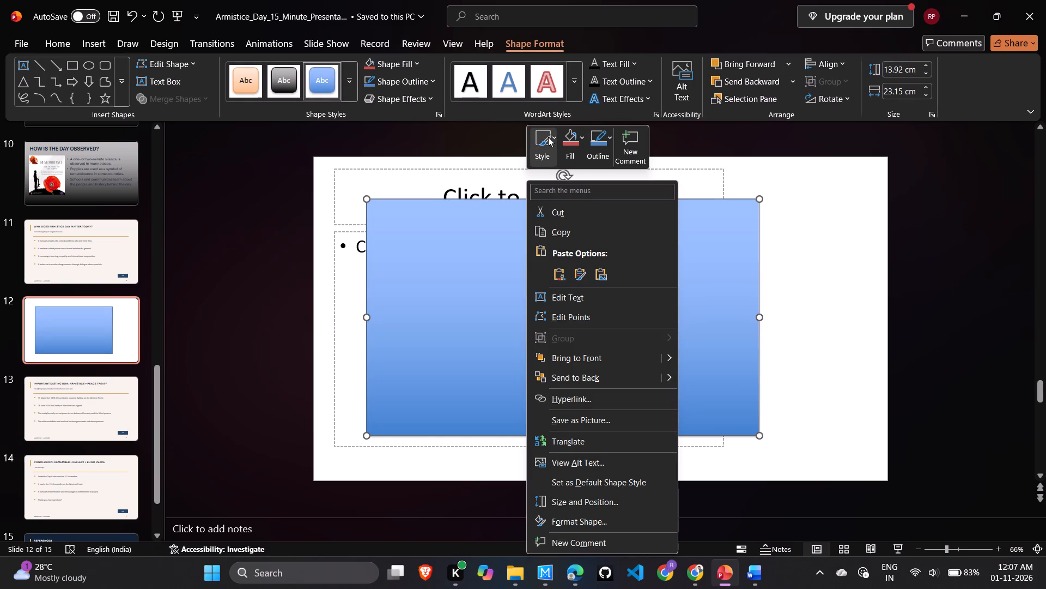
{"action": "left_click", "coordinate": [551, 135]}
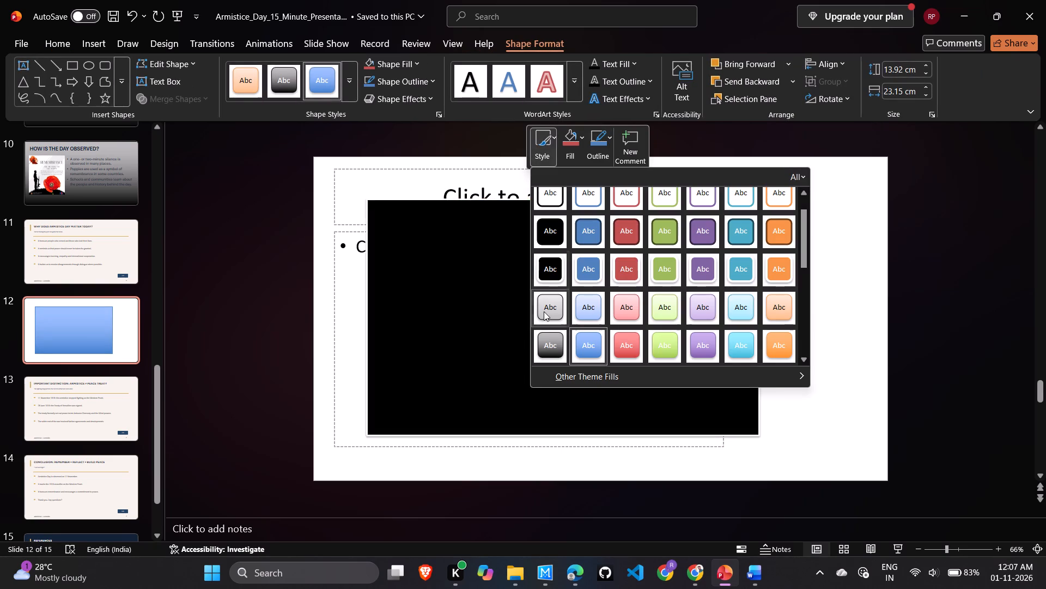
{"action": "left_click", "coordinate": [540, 337]}
{"action": "left_click", "coordinate": [546, 293]}
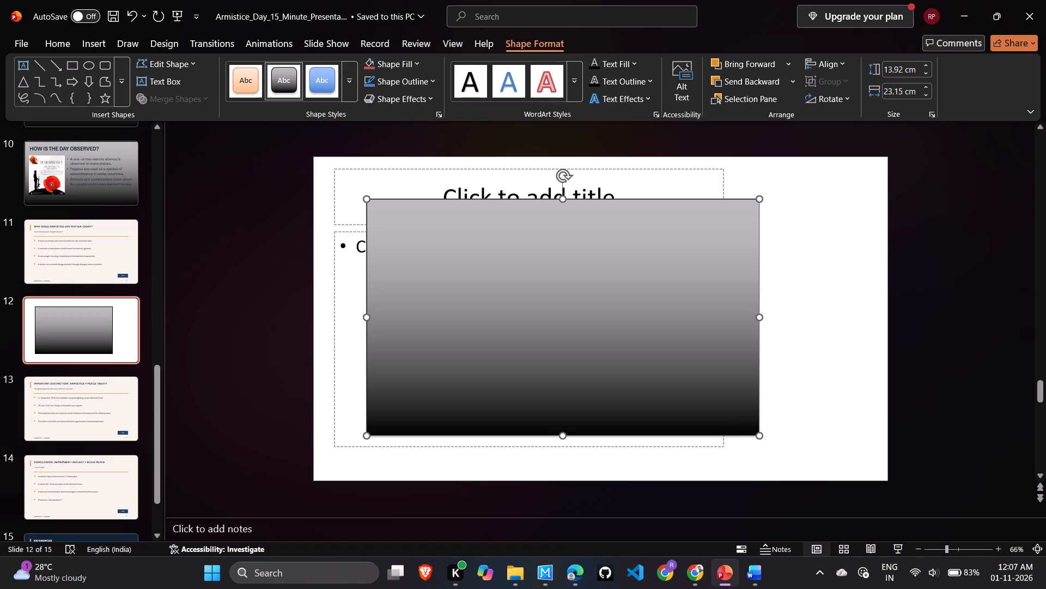
Enlarge the gradient rectangle to cover all of slide 12, 33.87 cm wide and 19.05 cm high.
{"action": "left_click_drag", "start_coordinate": [762, 316], "coordinate": [889, 323]}
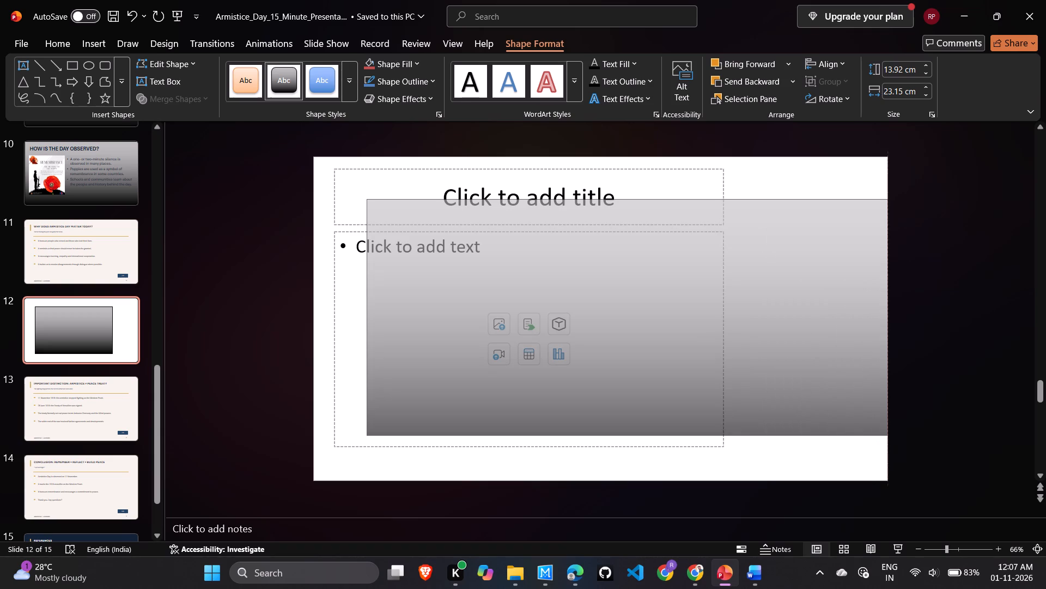
{"action": "left_click_drag", "start_coordinate": [889, 323], "coordinate": [889, 326]}
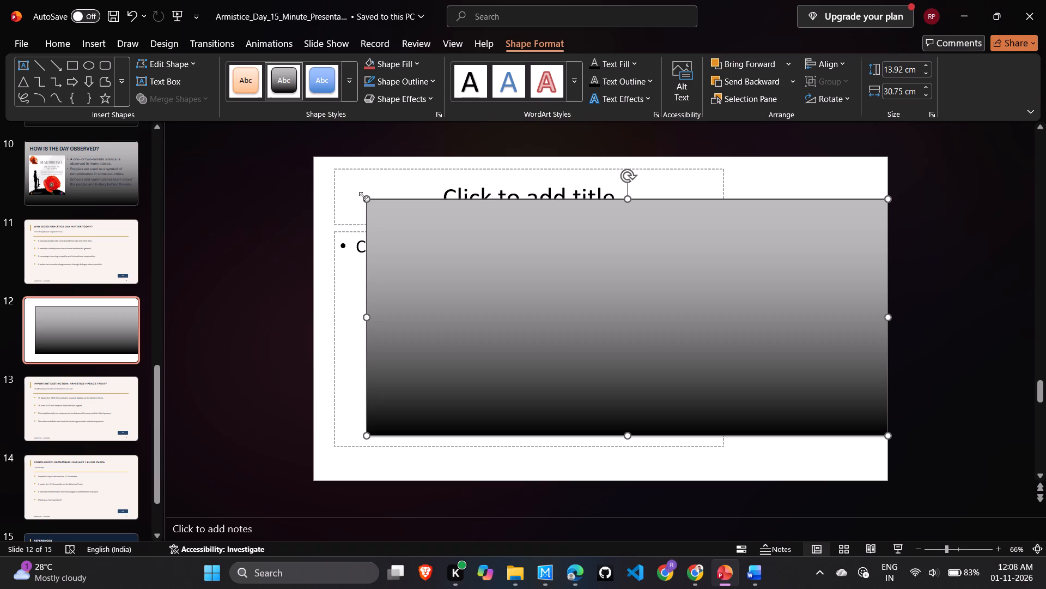
{"action": "left_click_drag", "start_coordinate": [364, 197], "coordinate": [314, 161]}
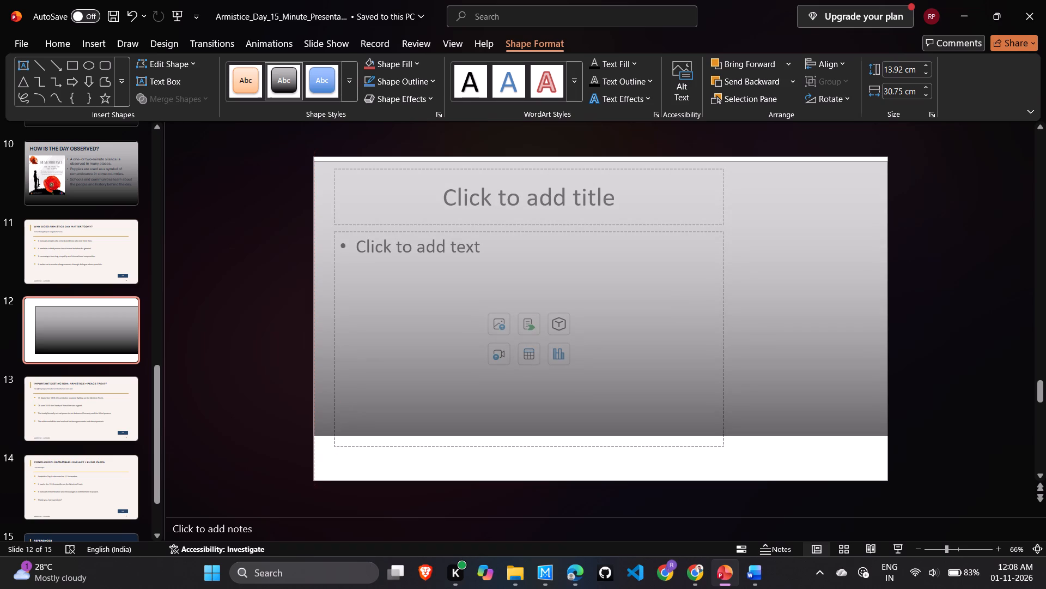
{"action": "left_click_drag", "start_coordinate": [314, 161], "coordinate": [313, 155]}
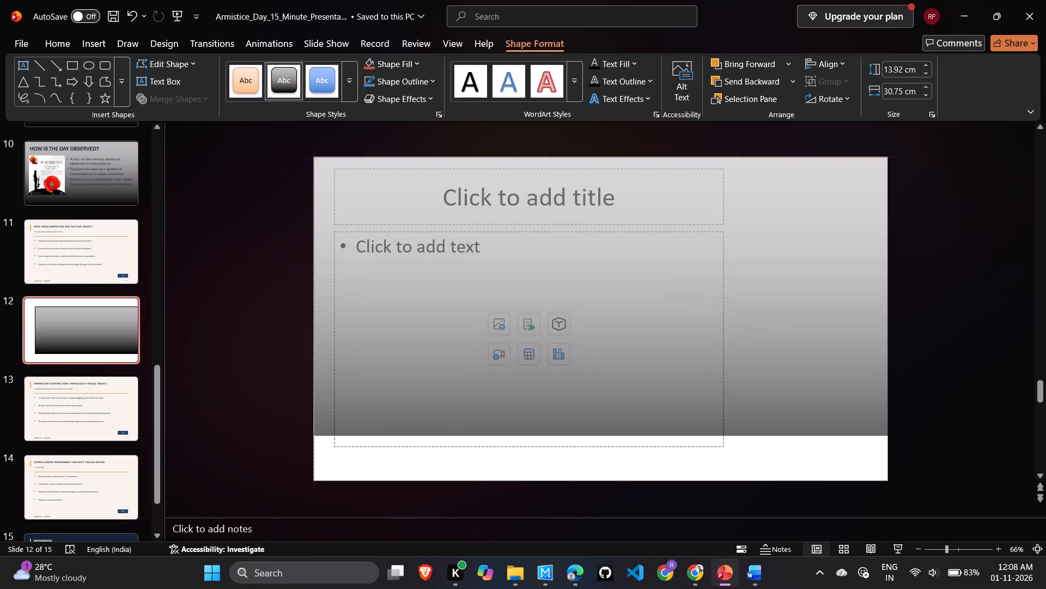
{"action": "left_click_drag", "start_coordinate": [313, 155], "coordinate": [314, 156]}
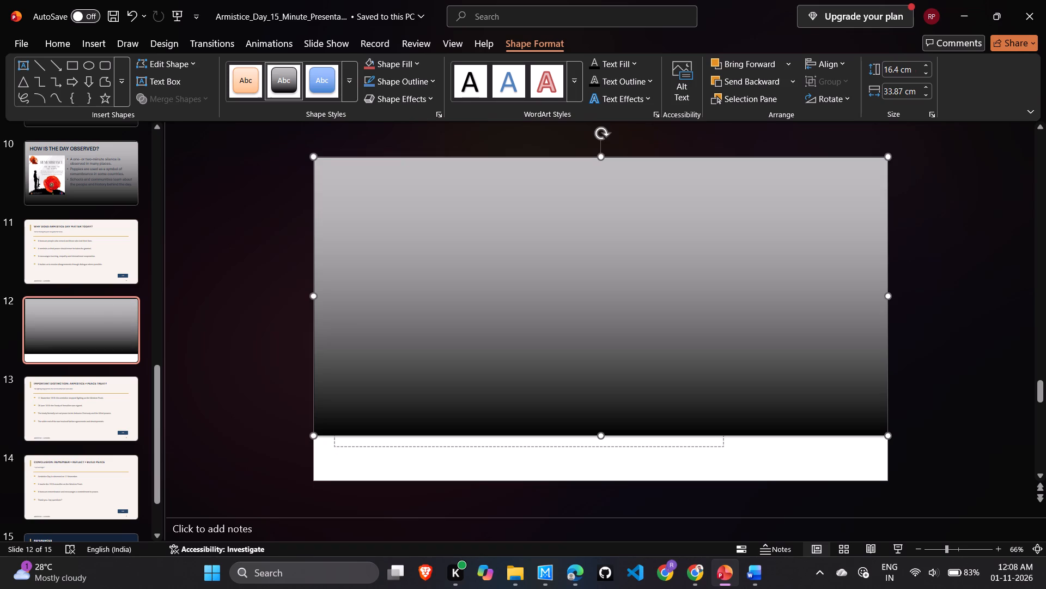
{"action": "left_click_drag", "start_coordinate": [594, 438], "coordinate": [595, 455]}
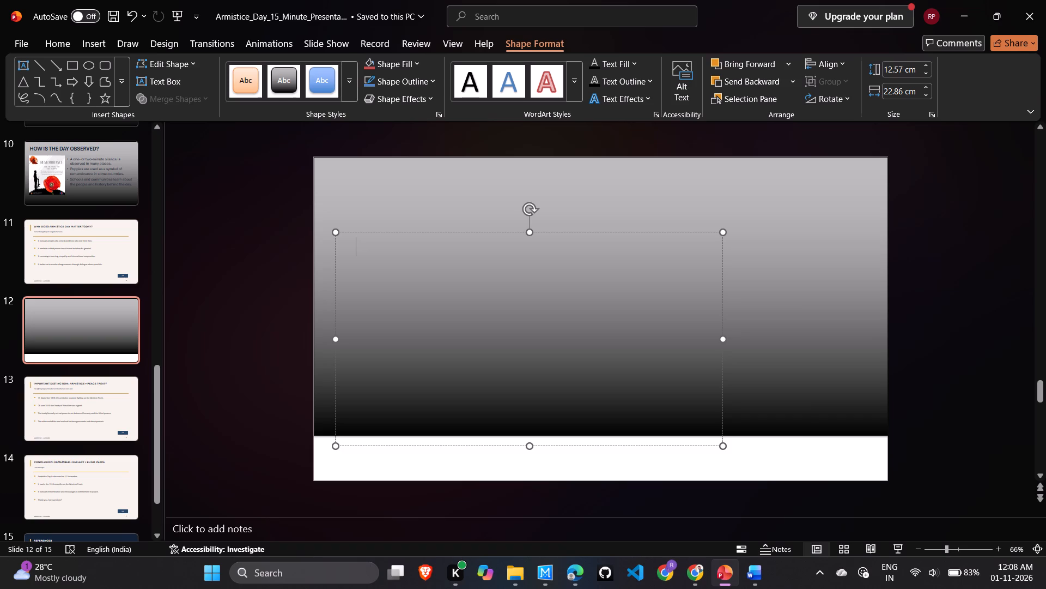
{"action": "left_click_drag", "start_coordinate": [595, 455], "coordinate": [595, 453]}
{"action": "left_click", "coordinate": [603, 363]}
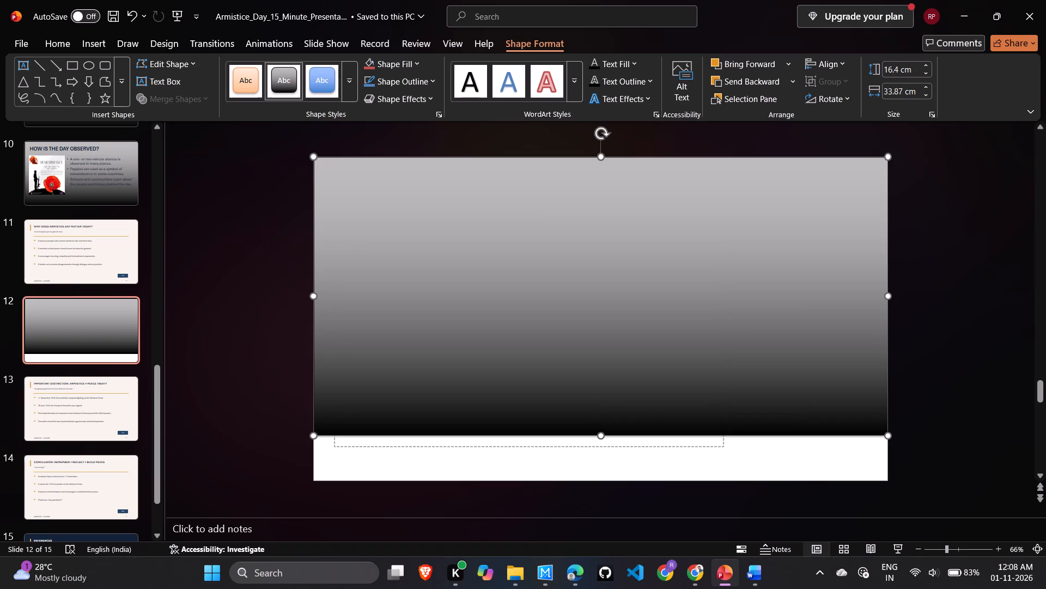
{"action": "left_click_drag", "start_coordinate": [600, 434], "coordinate": [598, 503]}
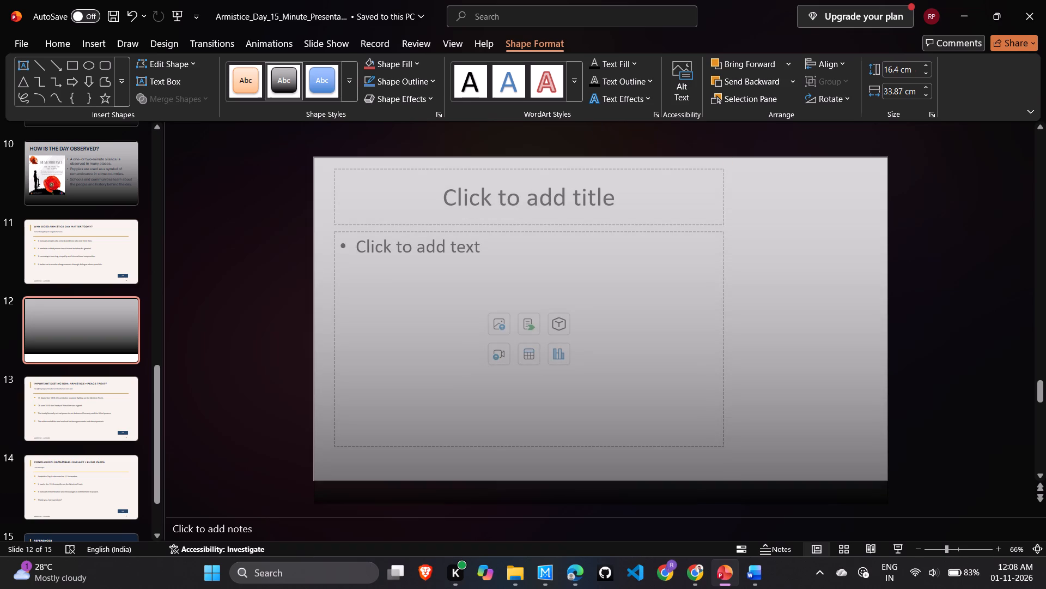
{"action": "left_click_drag", "start_coordinate": [598, 503], "coordinate": [597, 477]}
{"action": "left_click", "coordinate": [402, 327]}
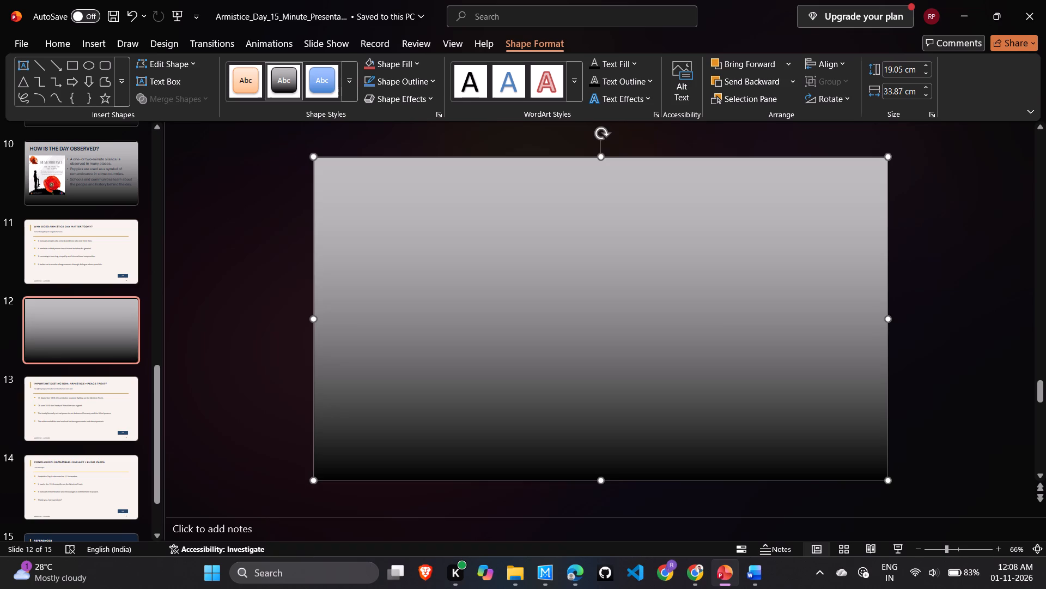
Shift the rectangle down to expose the title placeholder, and cut and re-paste that placeholder in front of the rectangle.
{"action": "left_click_drag", "start_coordinate": [445, 289], "coordinate": [452, 341]}
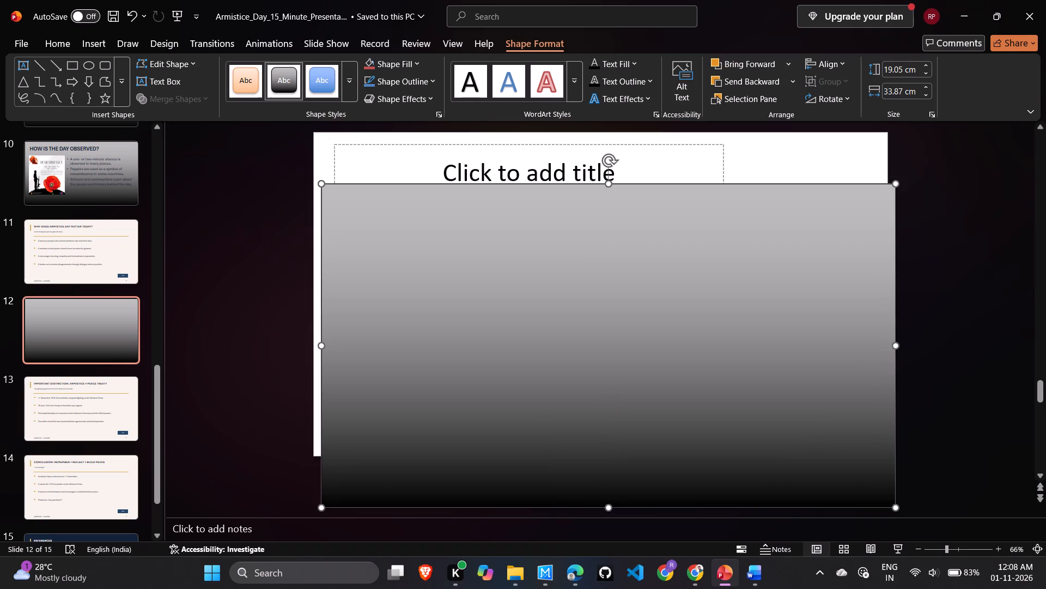
{"action": "left_click", "coordinate": [508, 160]}
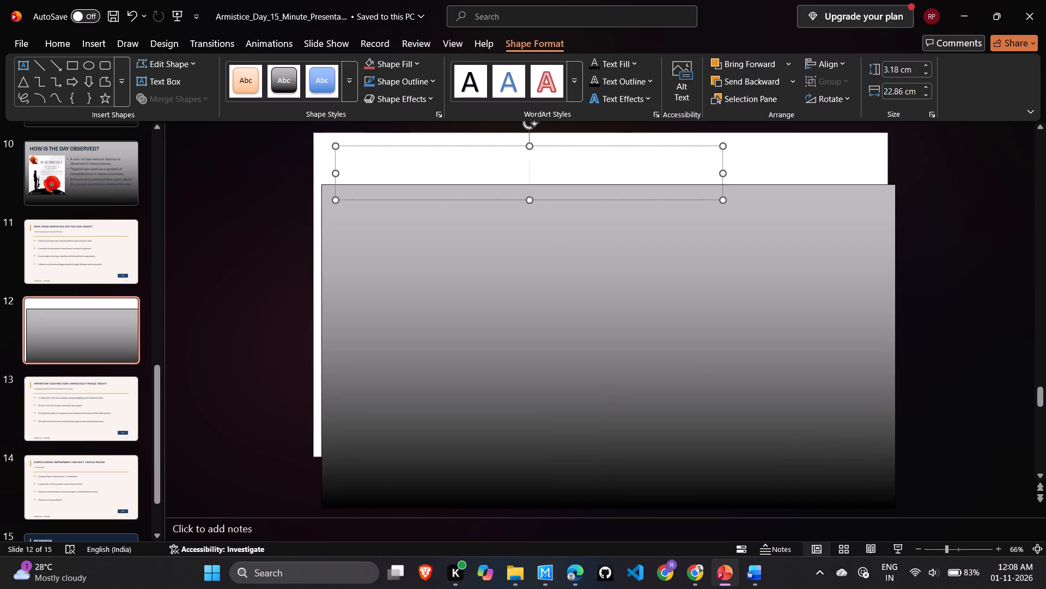
{"action": "key", "text": "ctrl+x"}
{"action": "key", "text": "ctrl+v"}
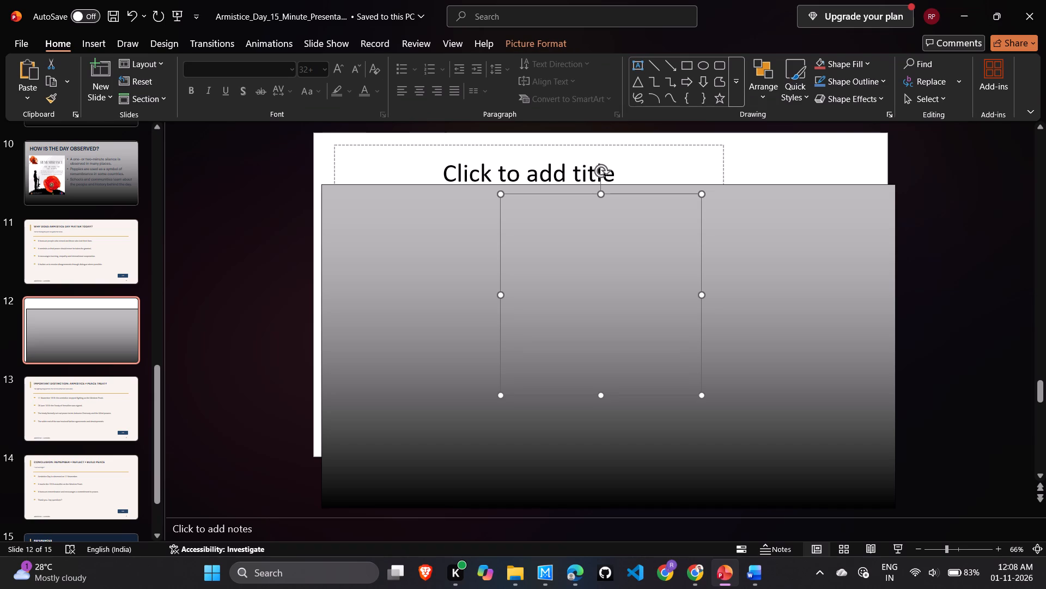
{"action": "left_click_drag", "start_coordinate": [452, 260], "coordinate": [454, 224]}
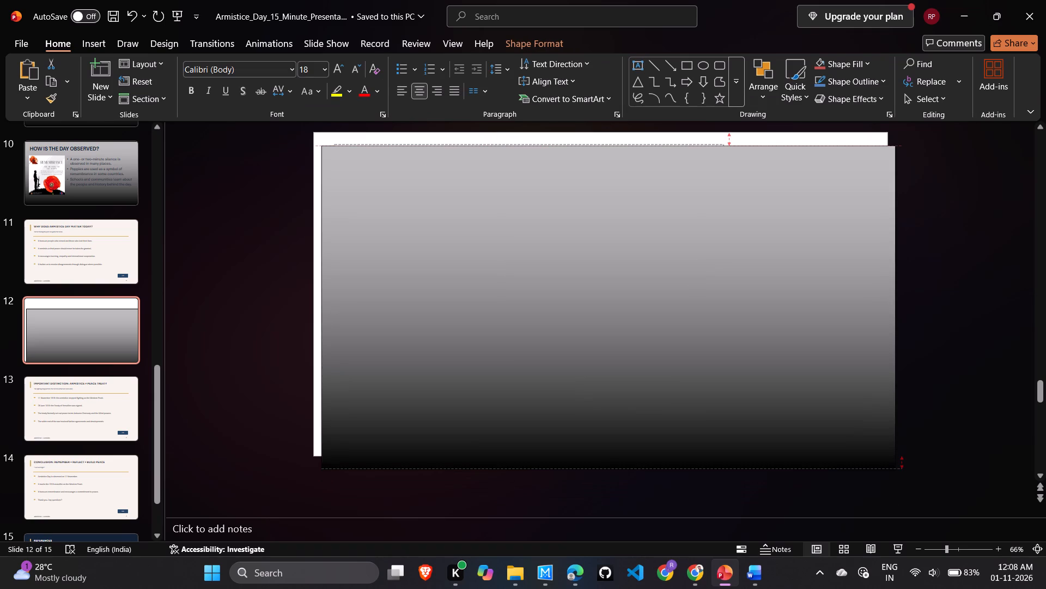
{"action": "left_click_drag", "start_coordinate": [454, 224], "coordinate": [453, 252]}
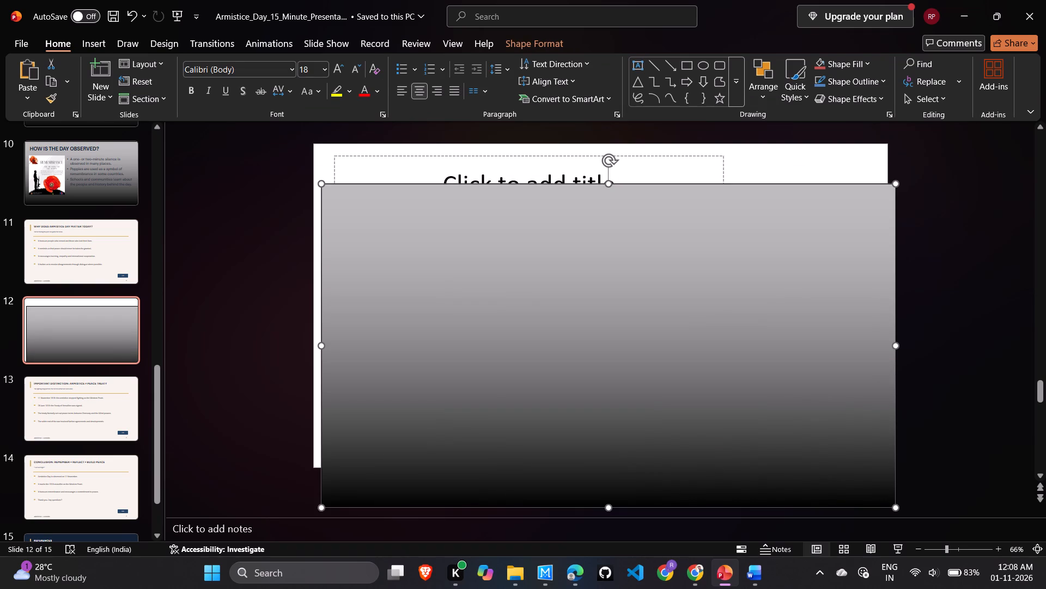
{"action": "left_click", "coordinate": [478, 173]}
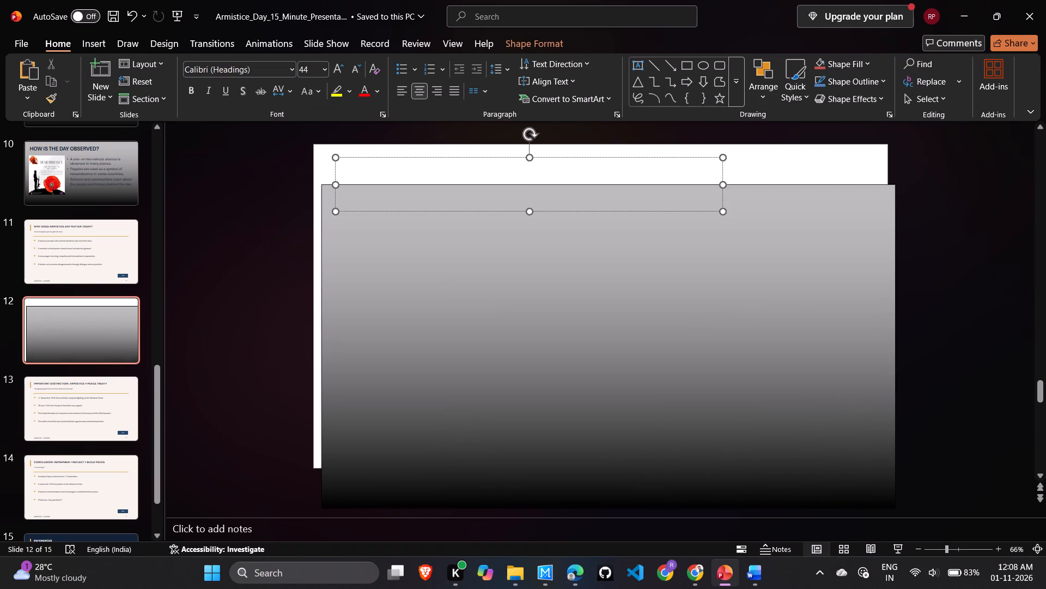
{"action": "right_click", "coordinate": [478, 173]}
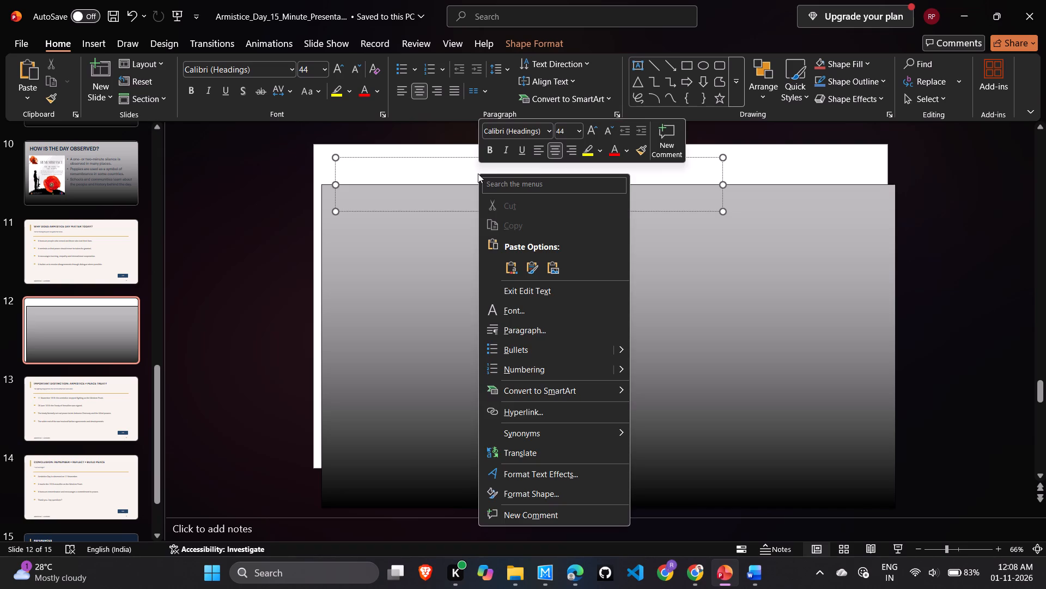
{"action": "left_click", "coordinate": [367, 165]}
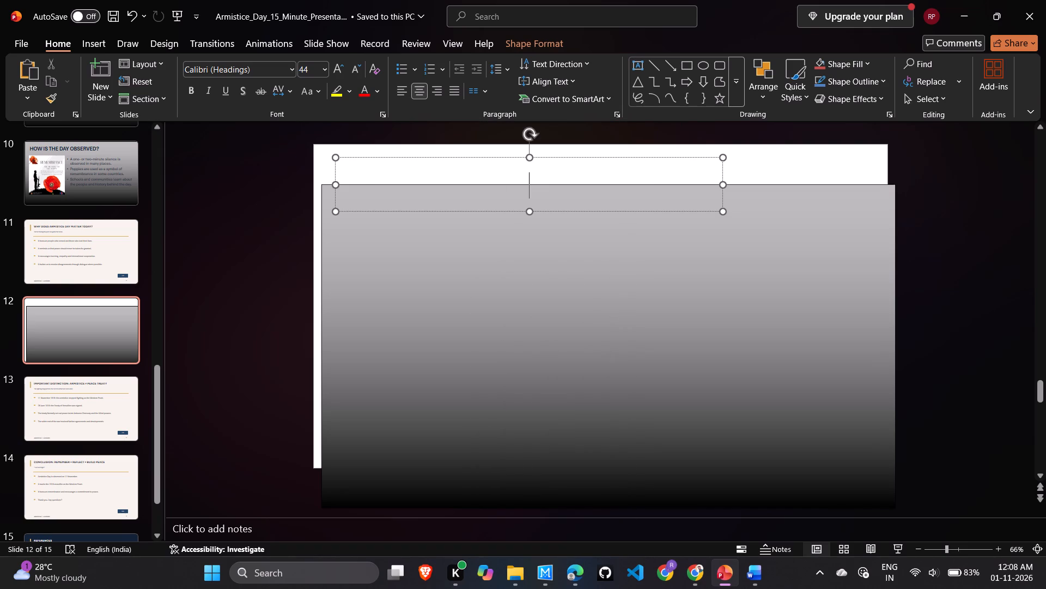
{"action": "left_click", "coordinate": [336, 158]}
{"action": "right_click", "coordinate": [336, 158]}
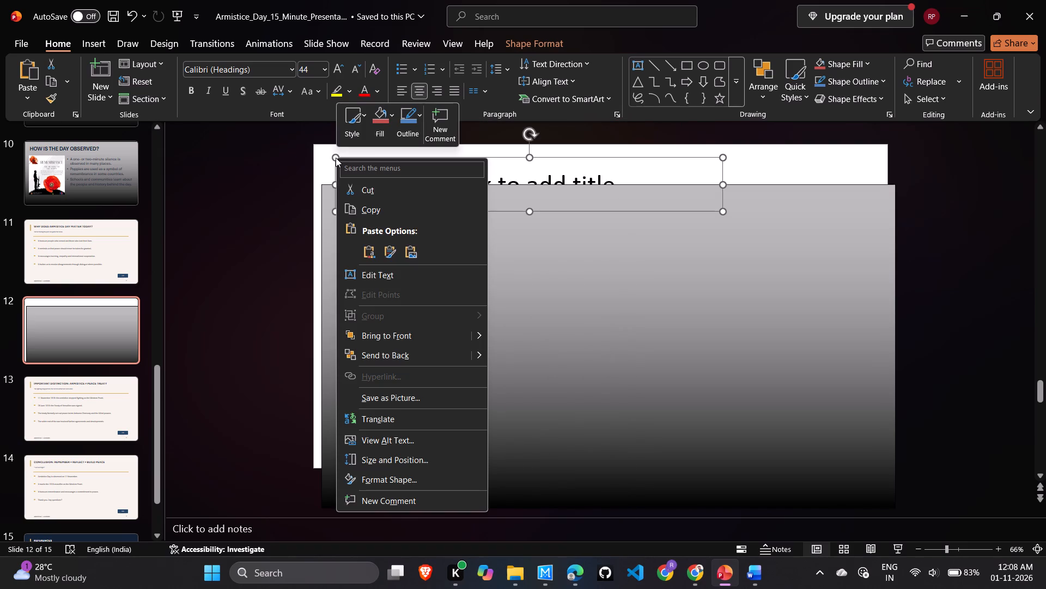
{"action": "left_click", "coordinate": [371, 189]}
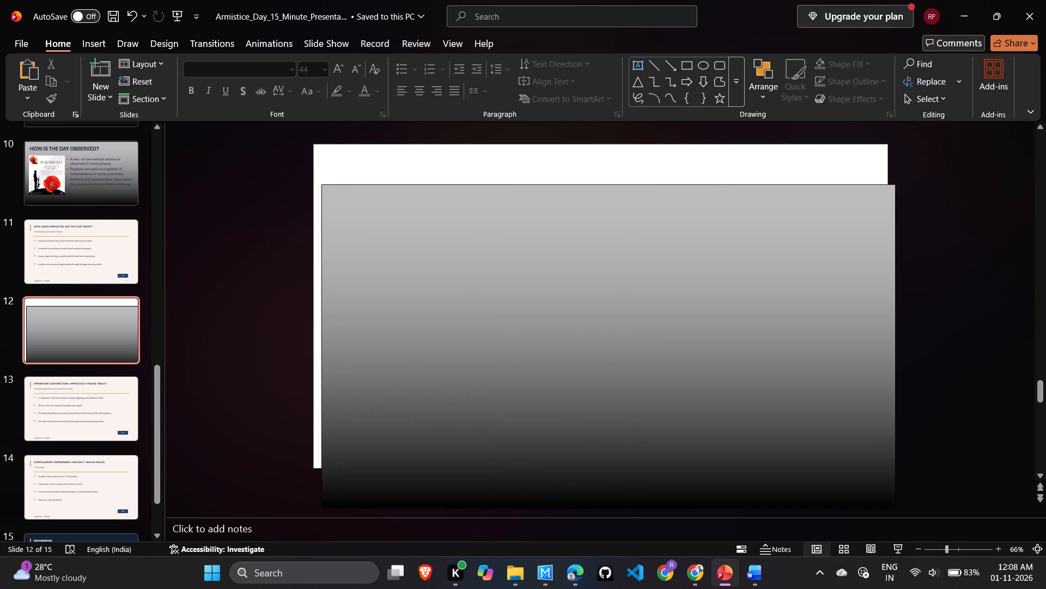
{"action": "key", "text": "ctrl+v"}
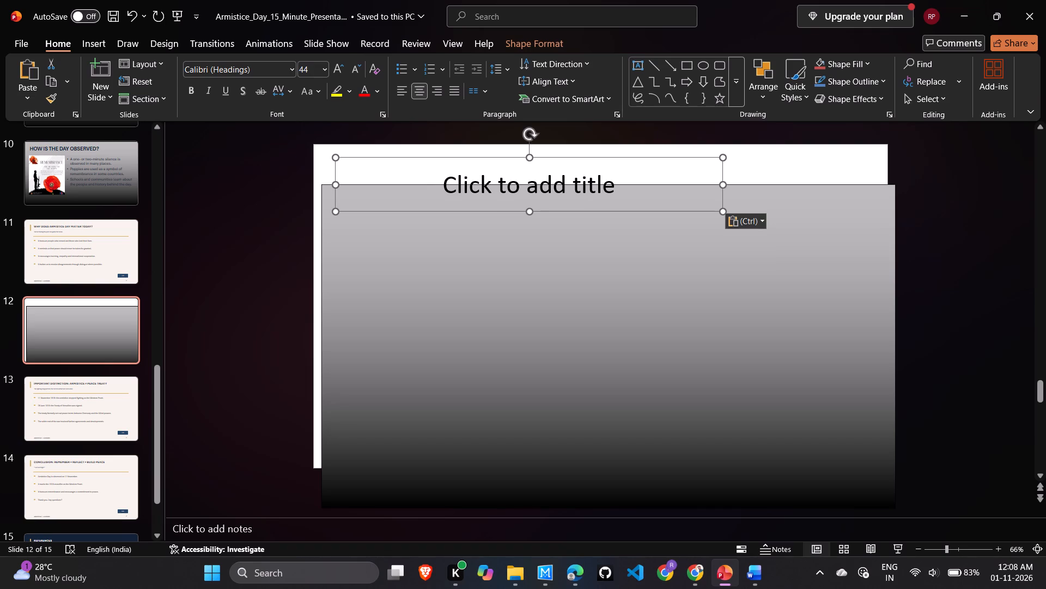
Move the rectangle aside to expose the content placeholder, and cut and re-paste that placeholder in front of the rectangle.
{"action": "left_click_drag", "start_coordinate": [353, 284], "coordinate": [503, 285]}
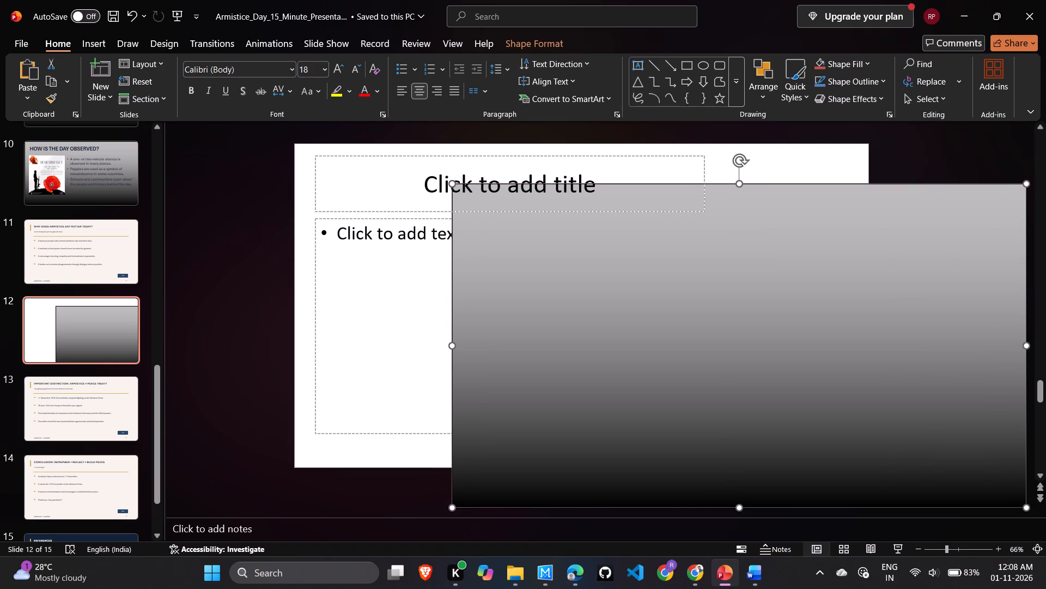
{"action": "right_click", "coordinate": [314, 225]}
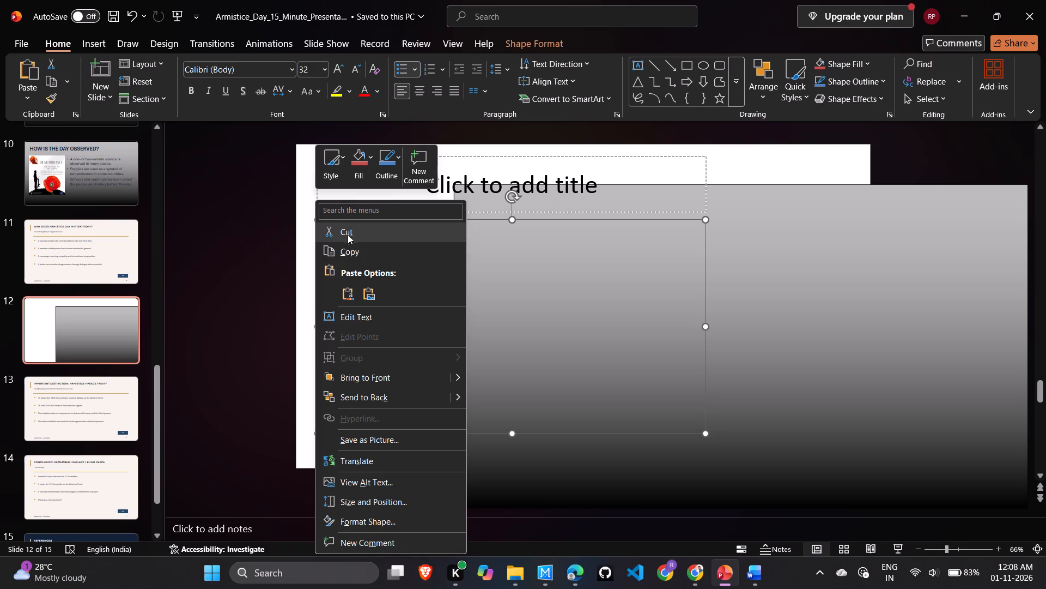
{"action": "left_click", "coordinate": [348, 233]}
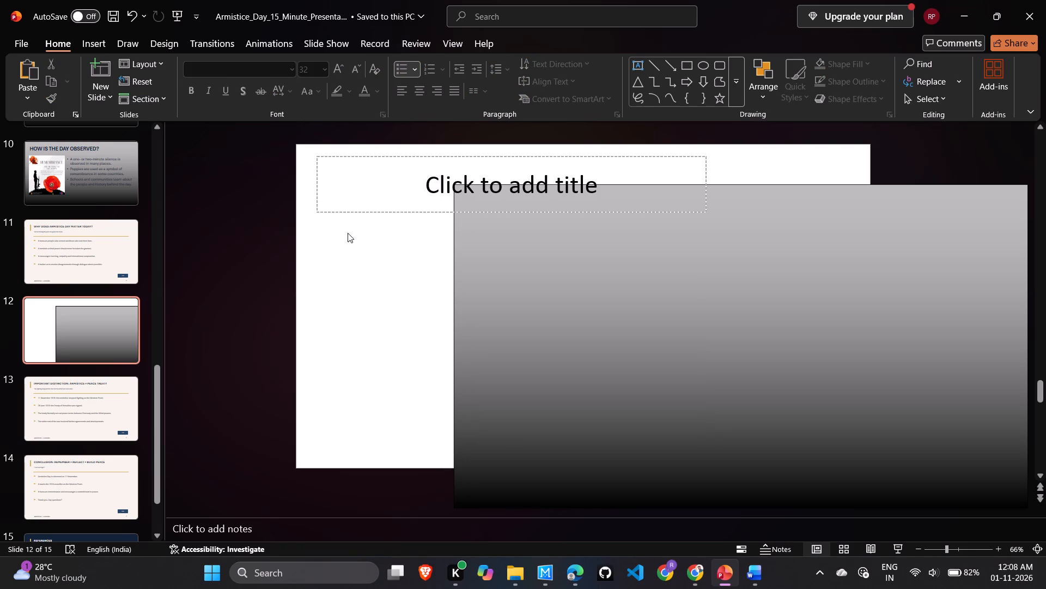
{"action": "key", "text": "ctrl+v"}
Move the gradient rectangle back so it exactly covers slide 12 behind both placeholders.
{"action": "left_click_drag", "start_coordinate": [758, 239], "coordinate": [741, 233]}
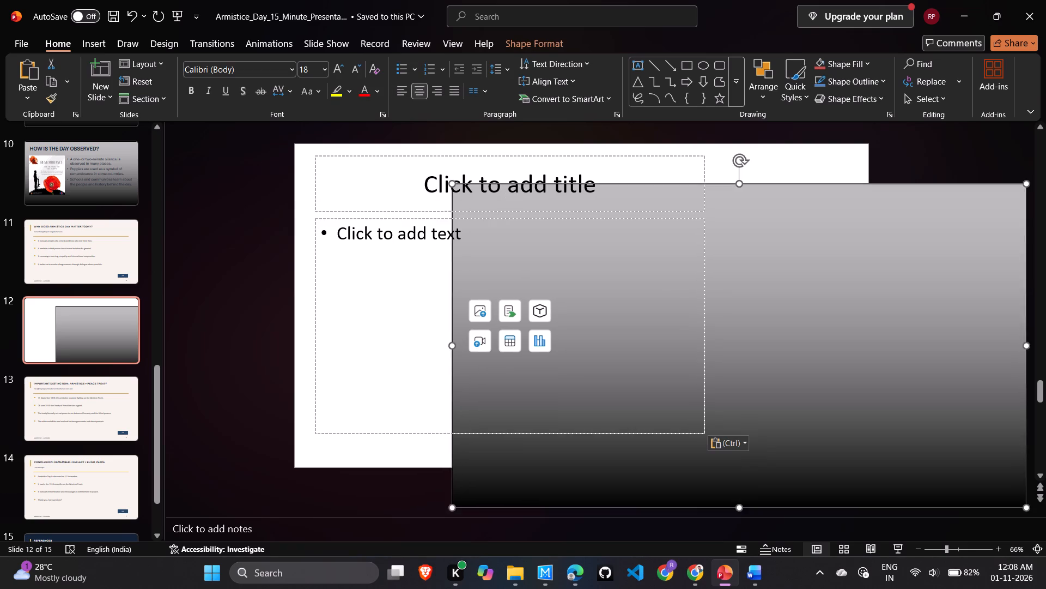
{"action": "left_click_drag", "start_coordinate": [741, 233], "coordinate": [597, 199]}
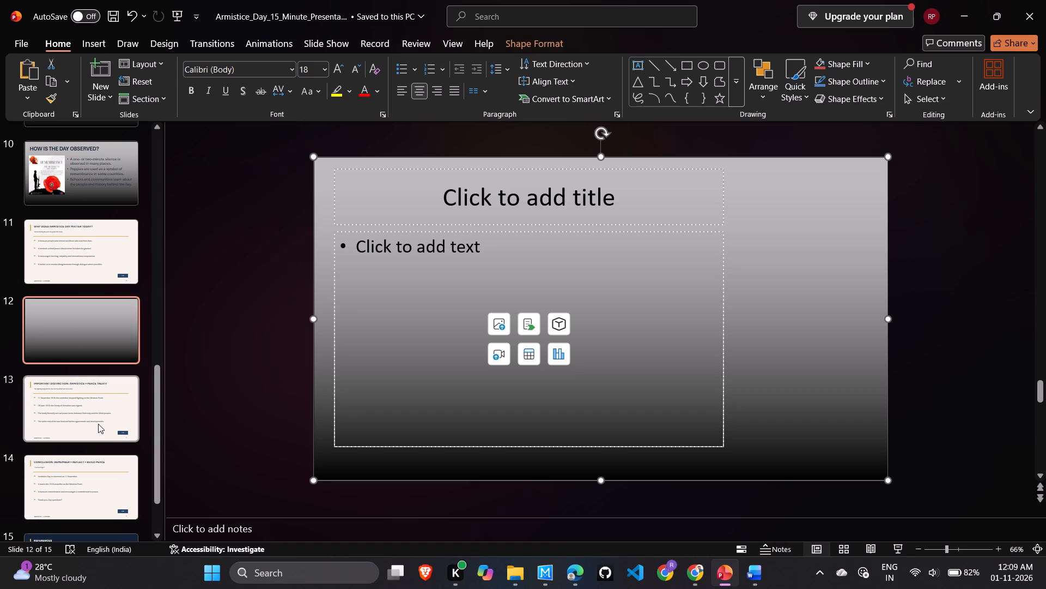
Duplicate the gradient slide 12 twice, placing the copies as slides 13 and 14.
{"action": "scroll", "coordinate": [98, 424], "scroll_direction": "down", "scroll_amount": 3}
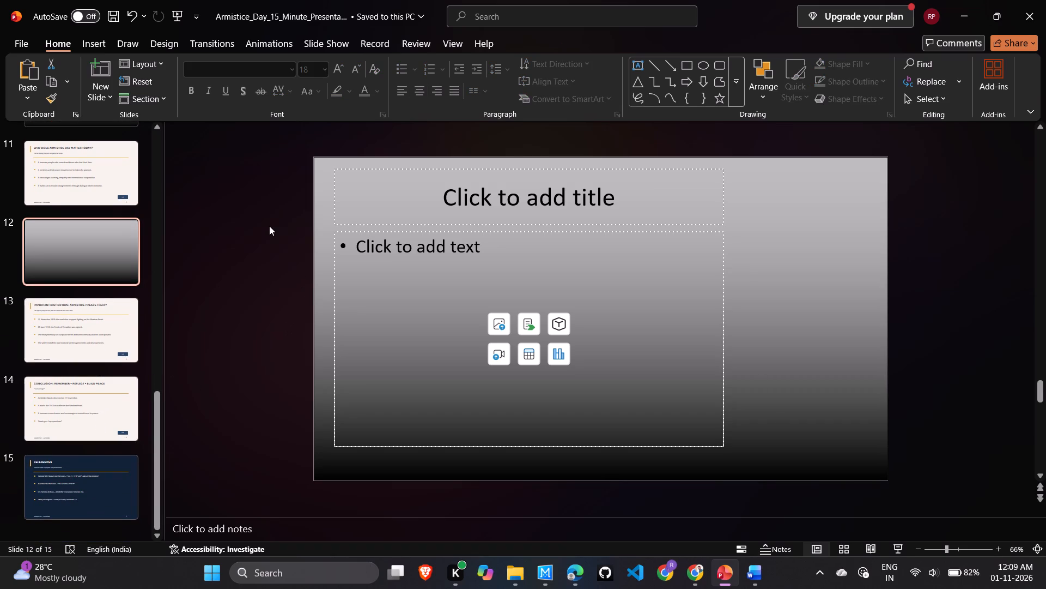
{"action": "right_click", "coordinate": [89, 239]}
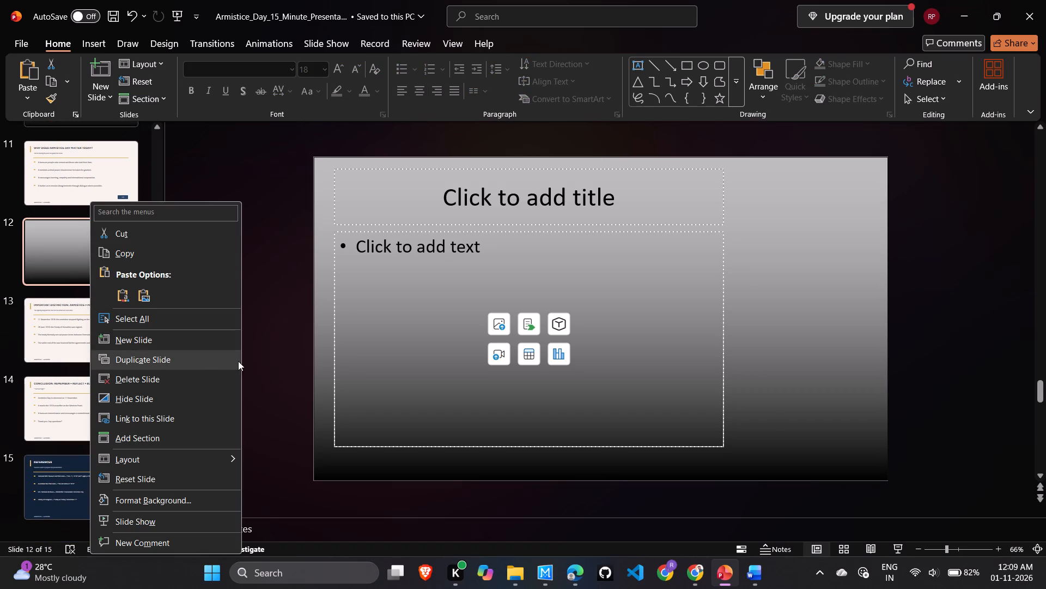
{"action": "left_click", "coordinate": [139, 368]}
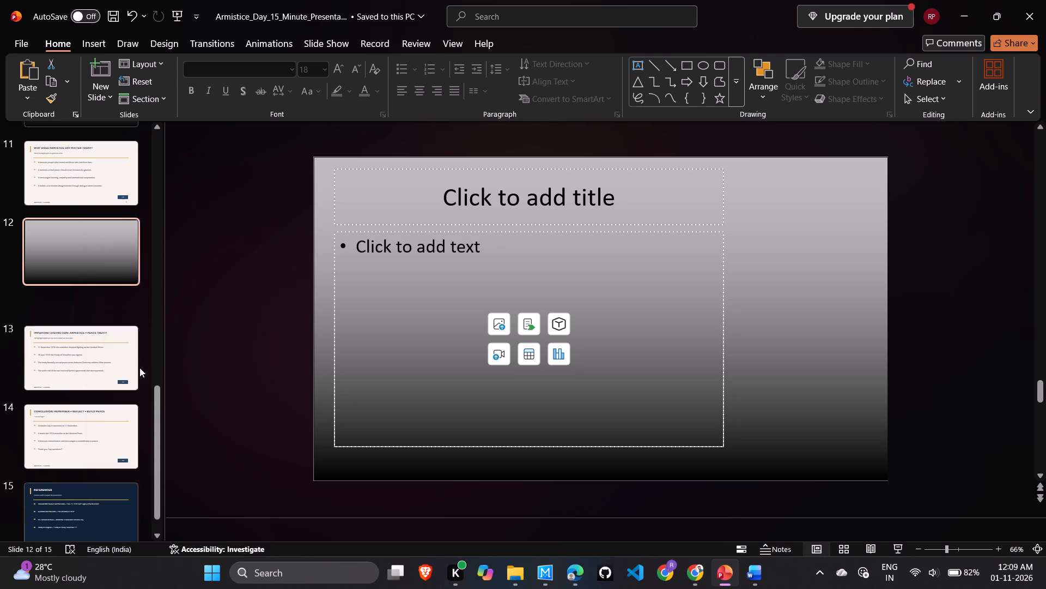
{"action": "right_click", "coordinate": [102, 302]}
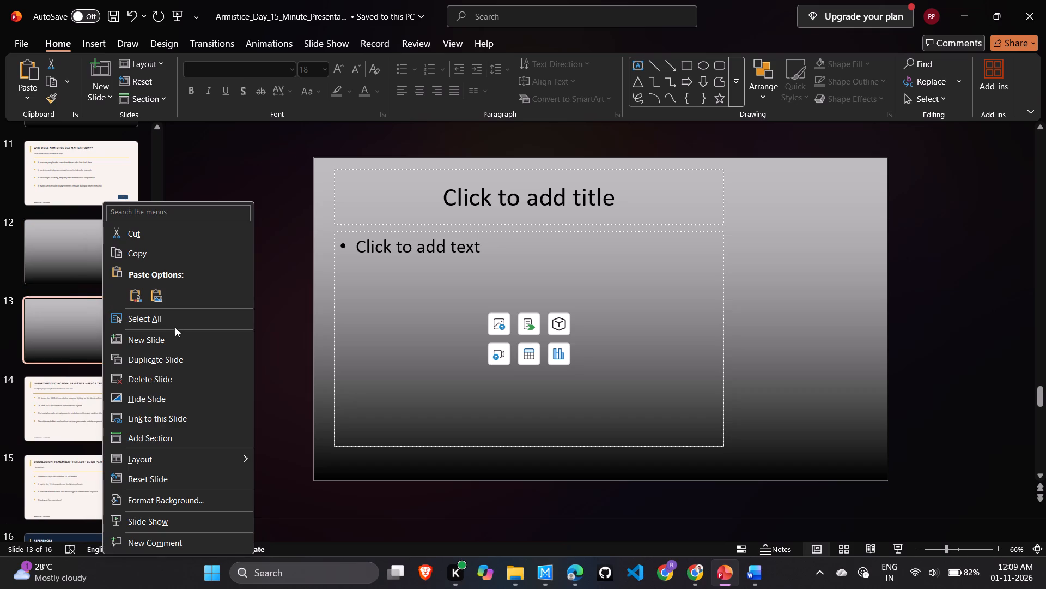
{"action": "left_click", "coordinate": [166, 365]}
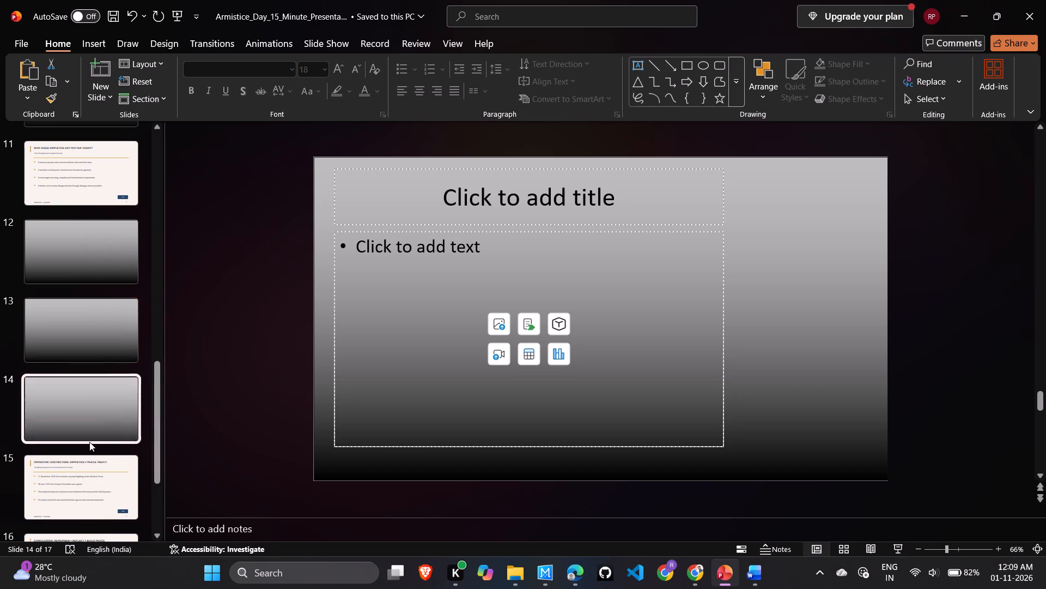
Copy the title "WHY DOES ARMISTICE DAY MATTER TODAY?" from slide 11 into slide 12's title placeholder.
{"action": "left_click", "coordinate": [93, 155]}
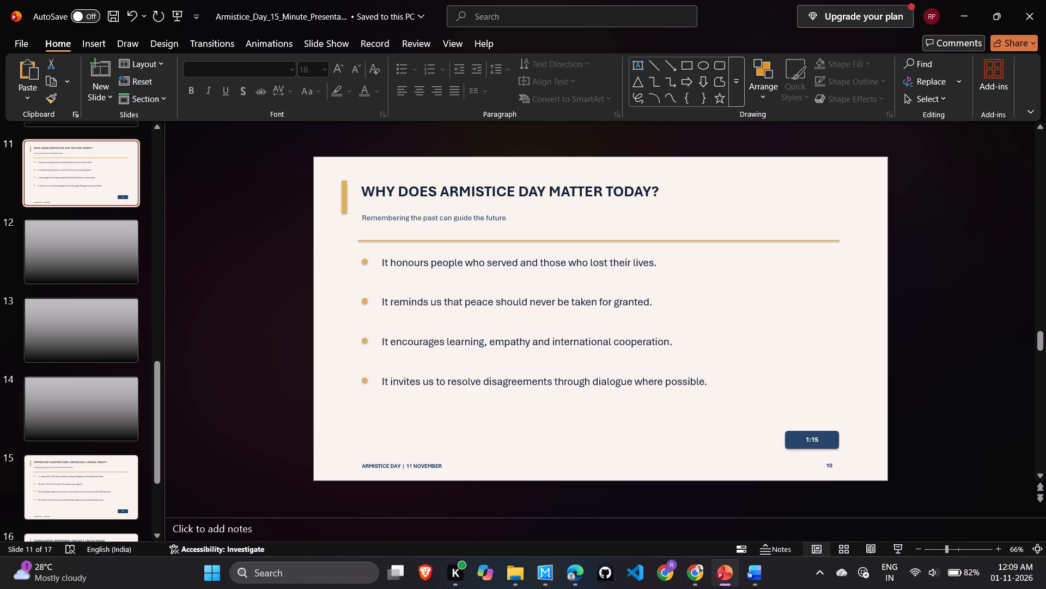
{"action": "left_click_drag", "start_coordinate": [658, 189], "coordinate": [385, 188]}
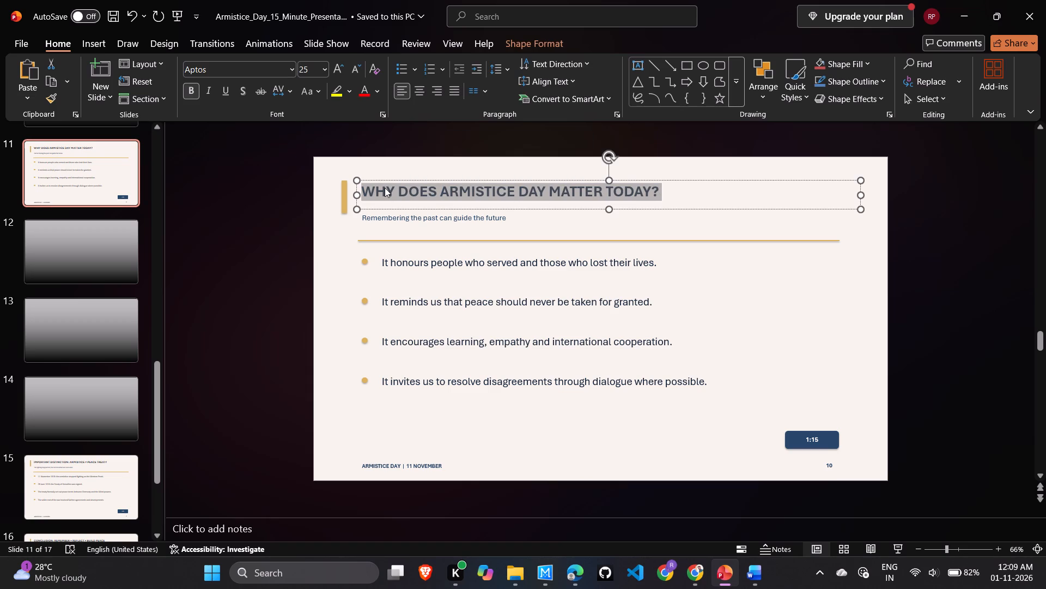
{"action": "key", "text": "ctrl+c"}
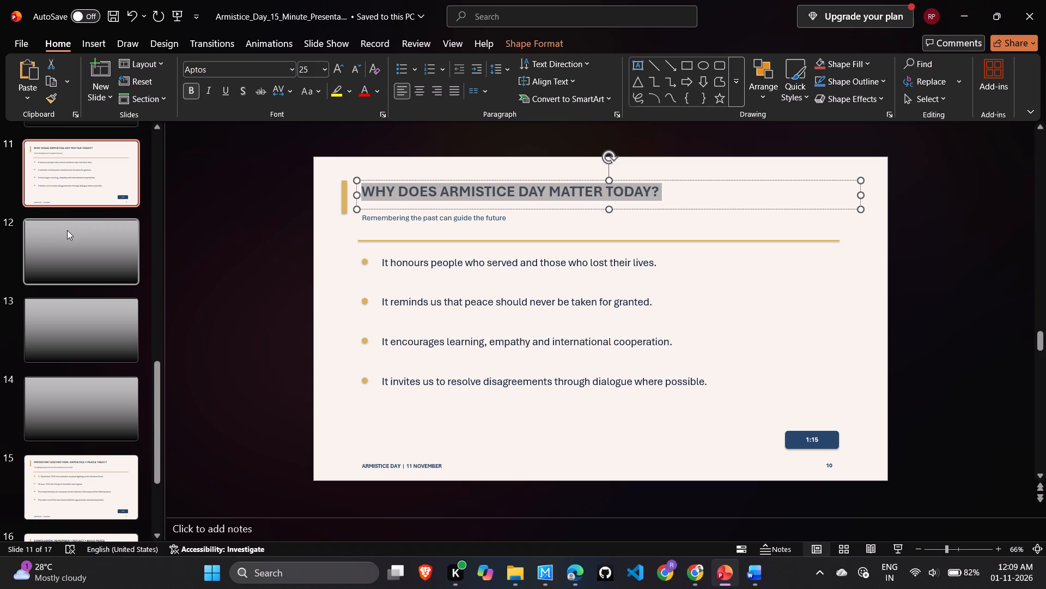
{"action": "left_click", "coordinate": [67, 230]}
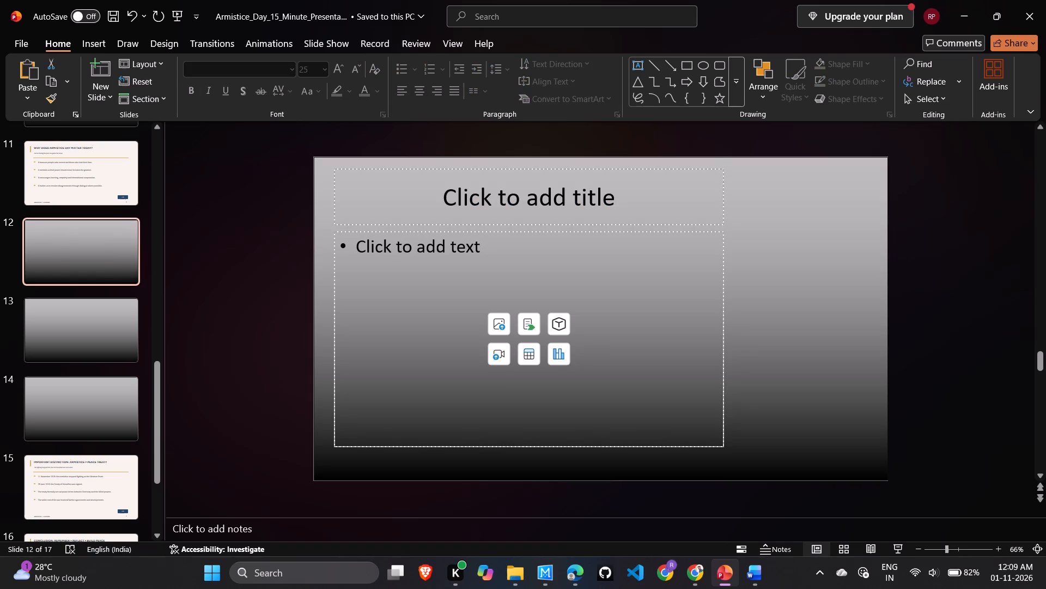
{"action": "left_click", "coordinate": [423, 187]}
{"action": "key", "text": "ctrl+v"}
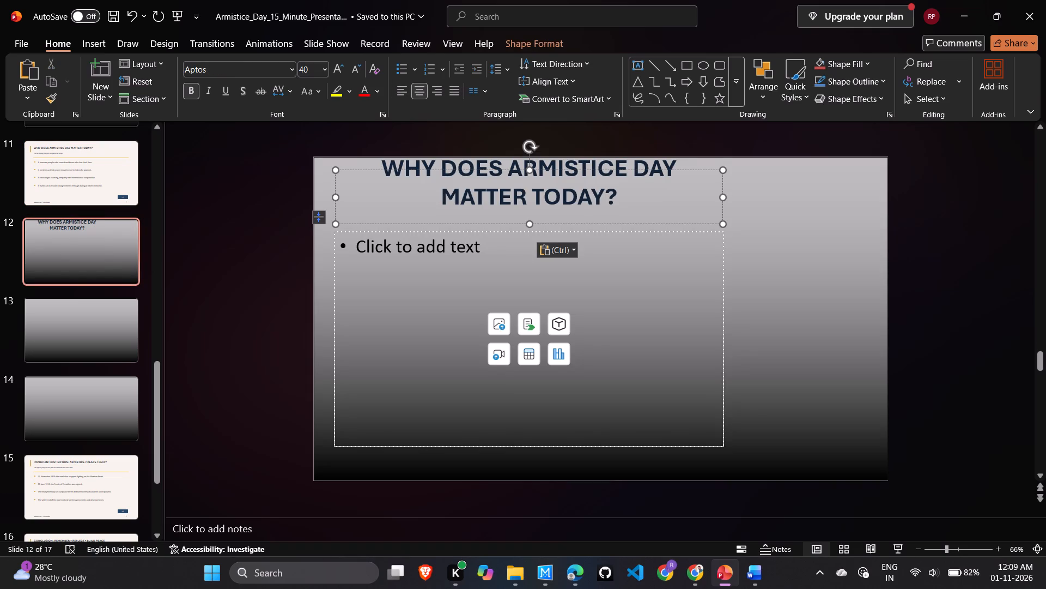
Widen slide 12's title placeholder to nearly the slide's width so the title fits one line, and remove the empty trailing line.
{"action": "left_click_drag", "start_coordinate": [720, 195], "coordinate": [807, 182]}
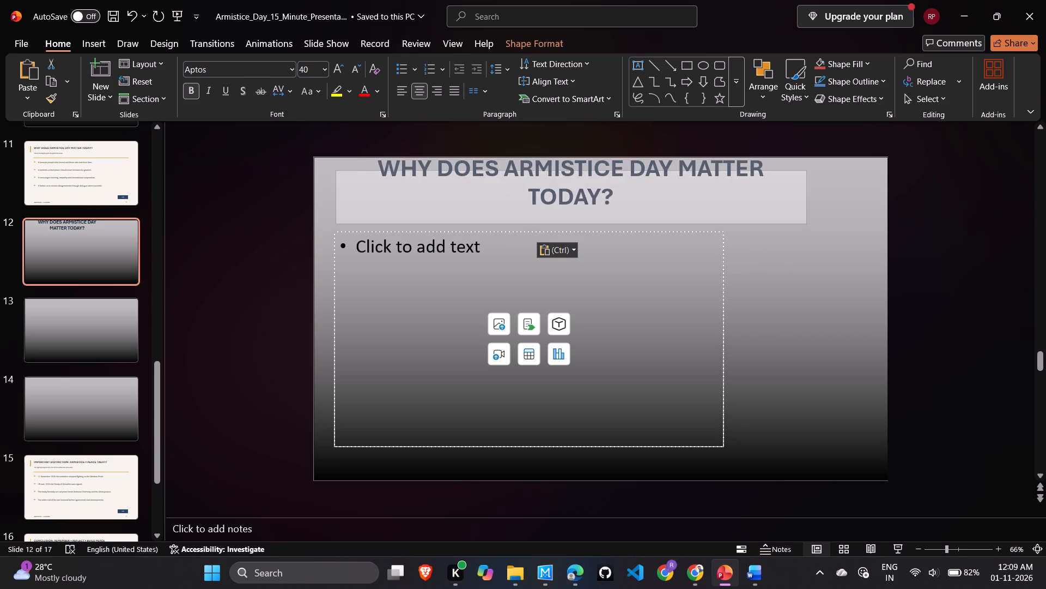
{"action": "left_click_drag", "start_coordinate": [807, 182], "coordinate": [866, 185]}
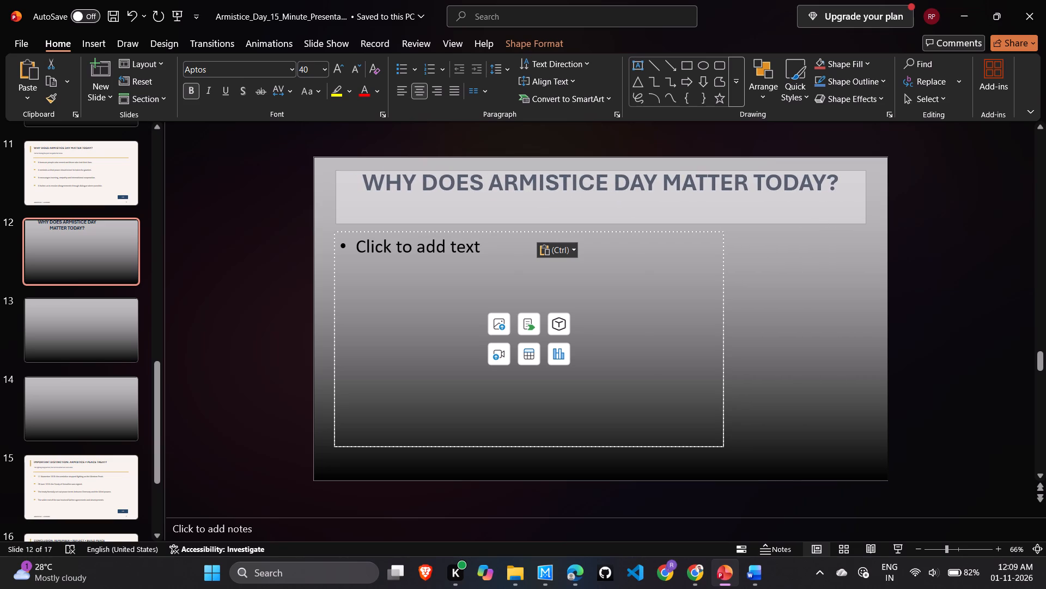
{"action": "left_click_drag", "start_coordinate": [866, 185], "coordinate": [868, 185]}
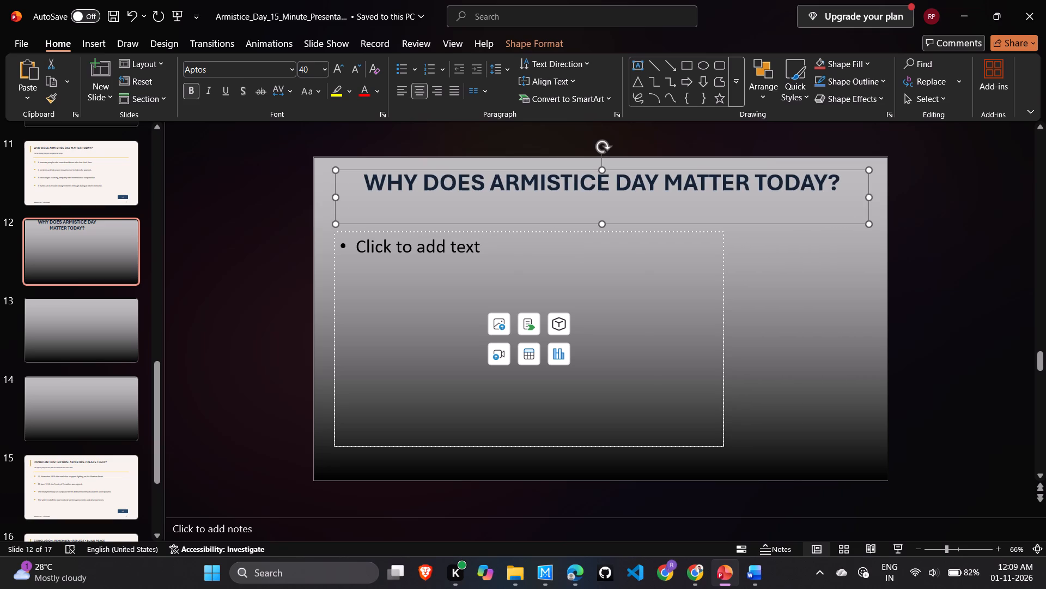
{"action": "left_click", "coordinate": [632, 208]}
{"action": "key", "text": "BackSpace"}
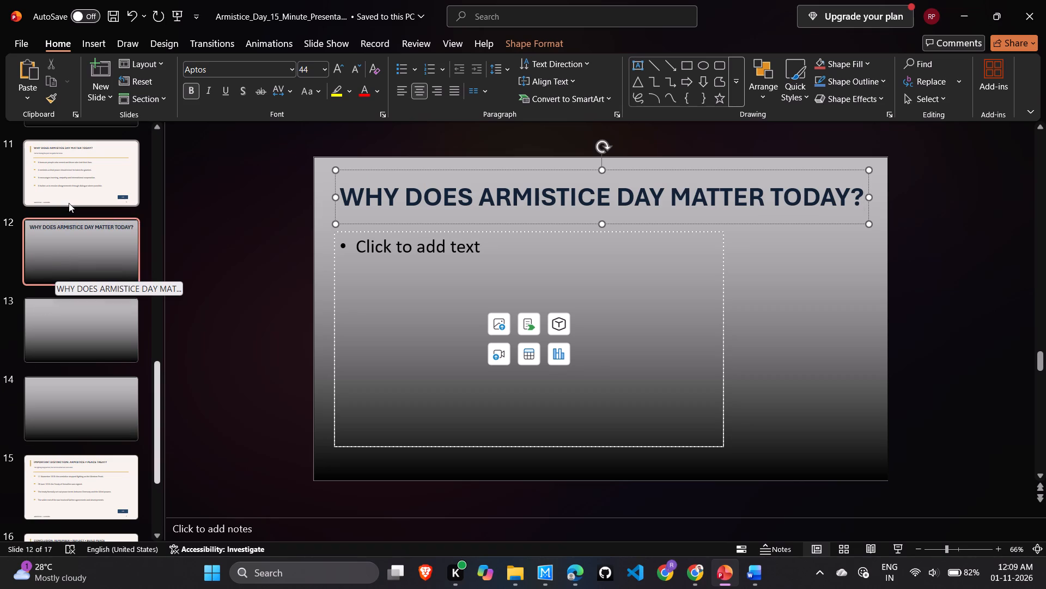
Copy slide 11's first bullet, about honouring people who served, into slide 12's content placeholder, end it with a period and start a new bullet.
{"action": "left_click", "coordinate": [81, 190]}
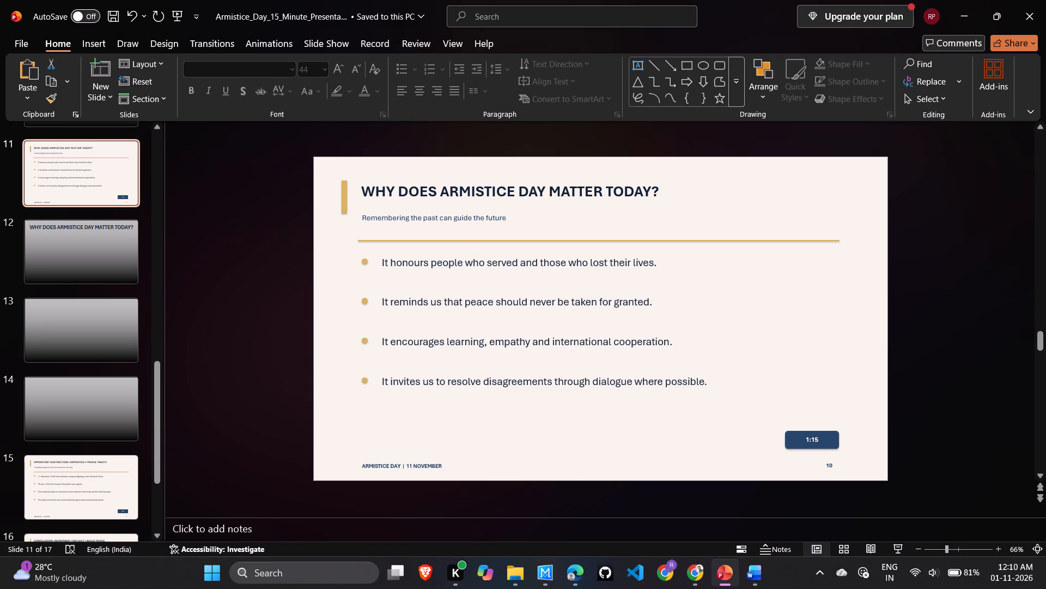
{"action": "left_click_drag", "start_coordinate": [655, 262], "coordinate": [452, 257]}
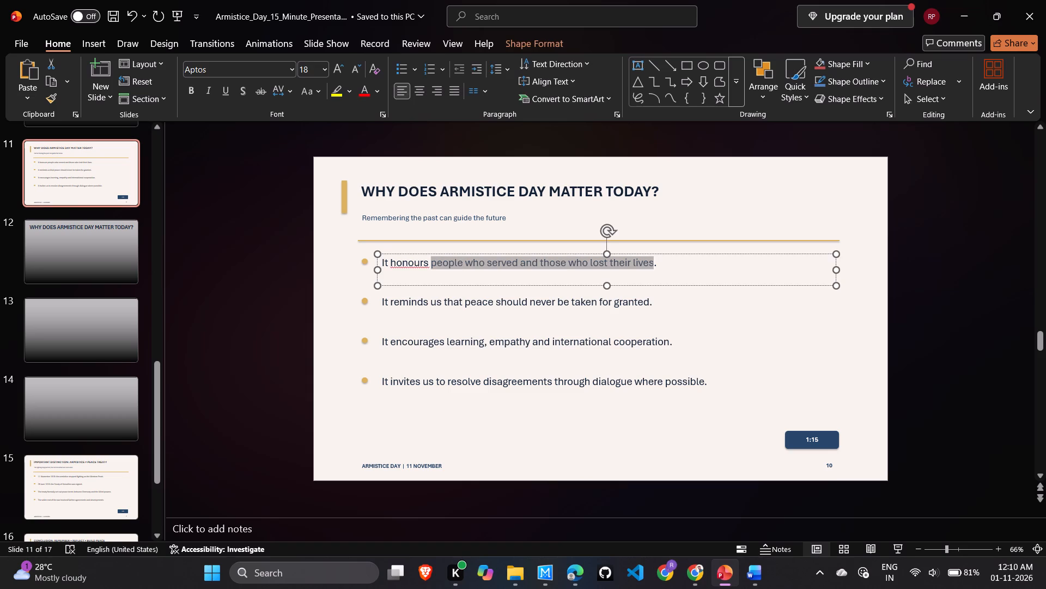
{"action": "left_click_drag", "start_coordinate": [452, 257], "coordinate": [386, 261]}
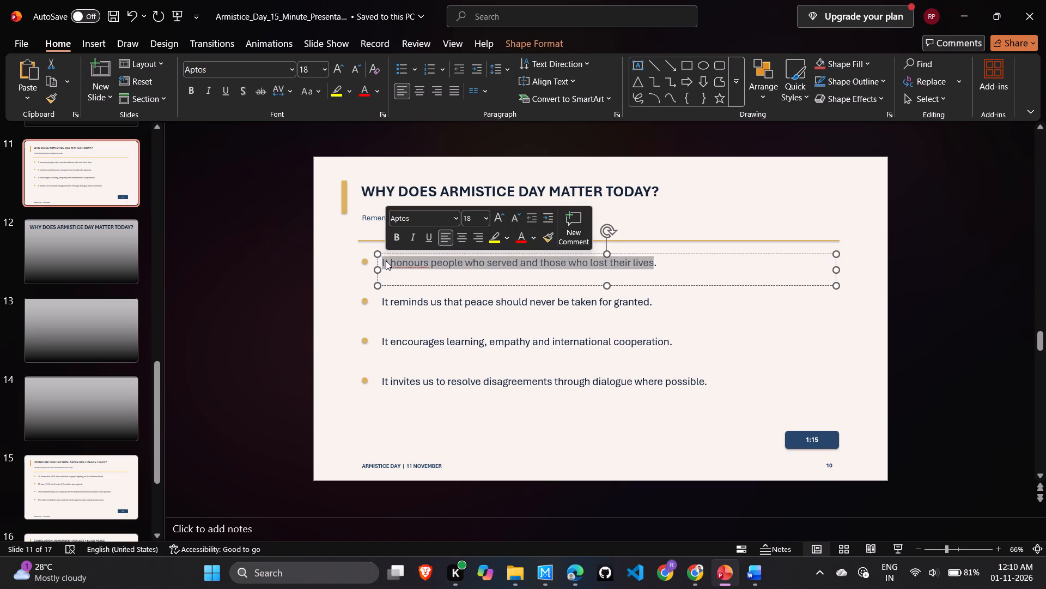
{"action": "key", "text": "ctrl+c"}
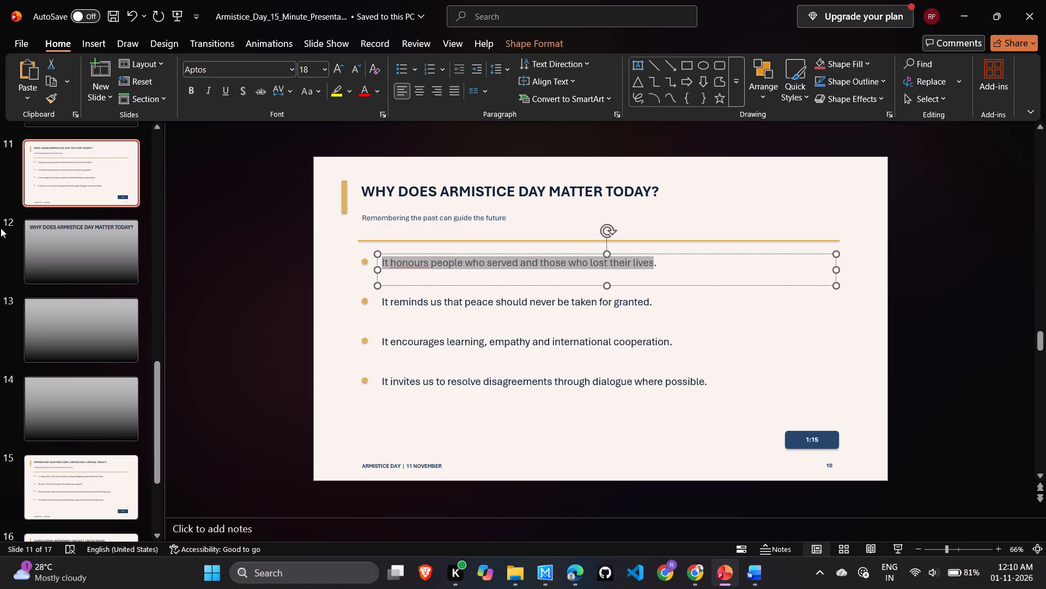
{"action": "left_click", "coordinate": [68, 231]}
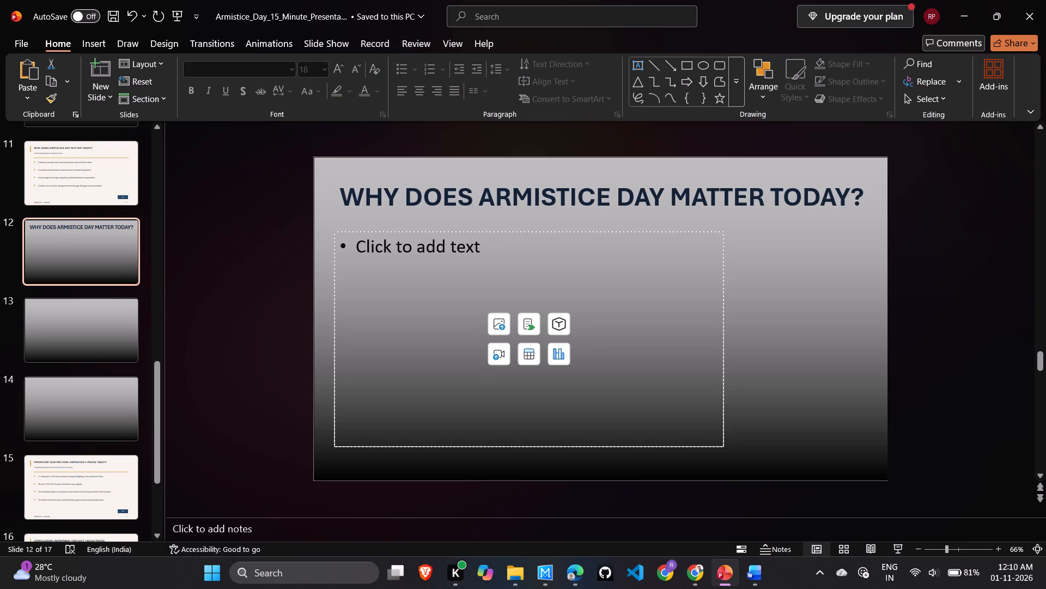
{"action": "left_click", "coordinate": [483, 254]}
{"action": "key", "text": "ctrl+v"}
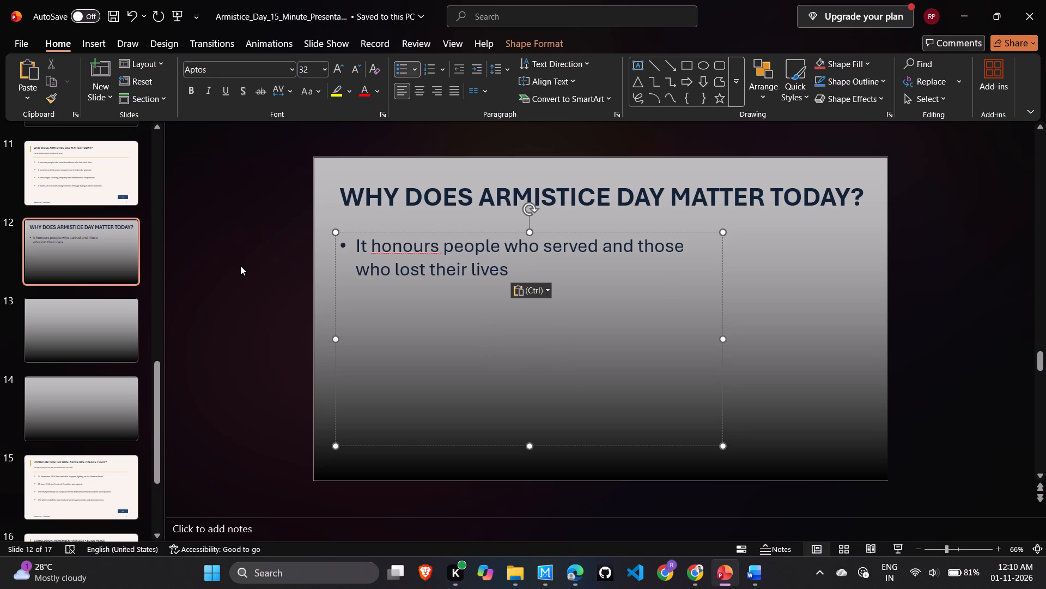
{"action": "key", "text": "period"}
{"action": "key", "text": "Return"}
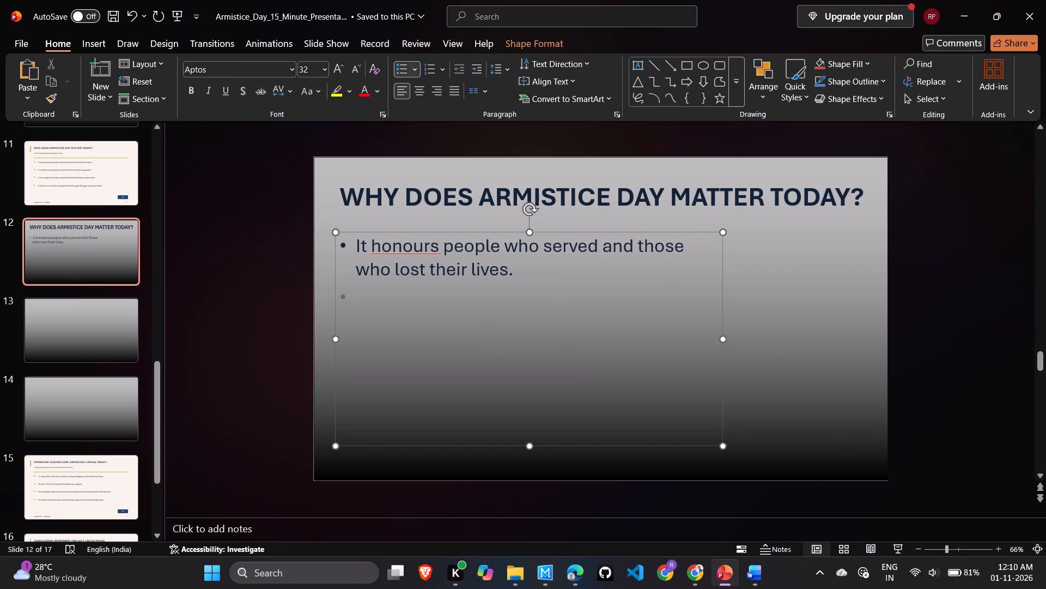
Copy the bullet "It reminds us that peace should never be taken for granted." from slide 11 into slide 12's second bullet.
{"action": "left_click", "coordinate": [81, 191]}
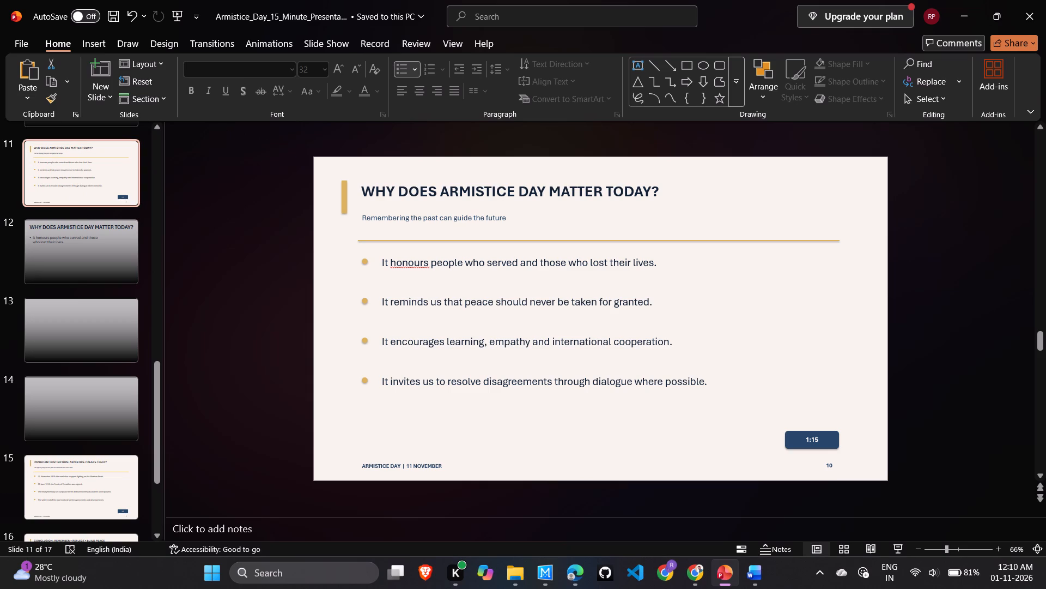
{"action": "left_click_drag", "start_coordinate": [651, 301], "coordinate": [396, 300]}
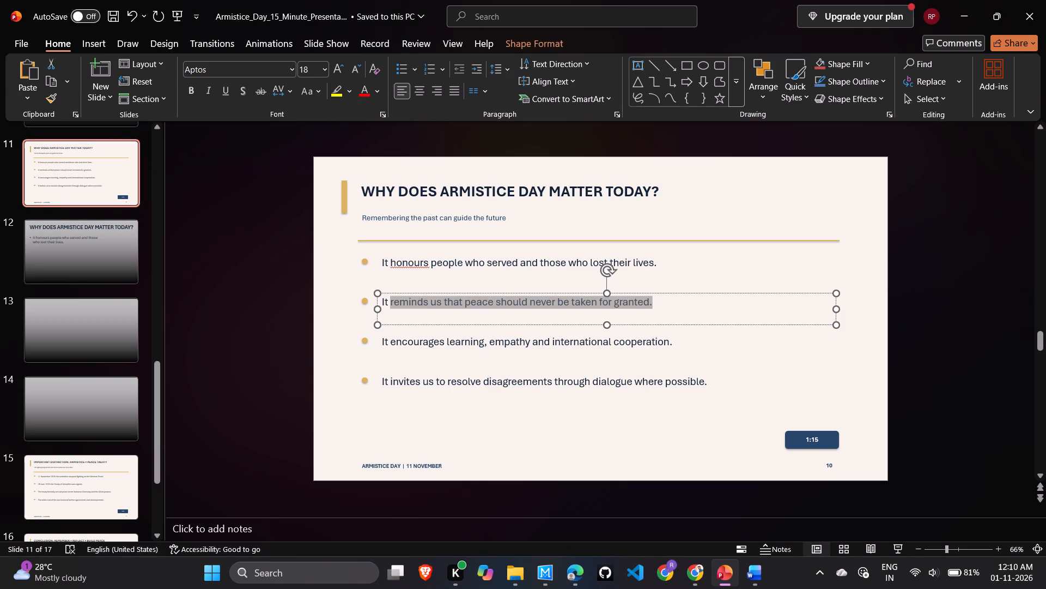
{"action": "left_click_drag", "start_coordinate": [396, 300], "coordinate": [384, 302]}
{"action": "key", "text": "ctrl+c"}
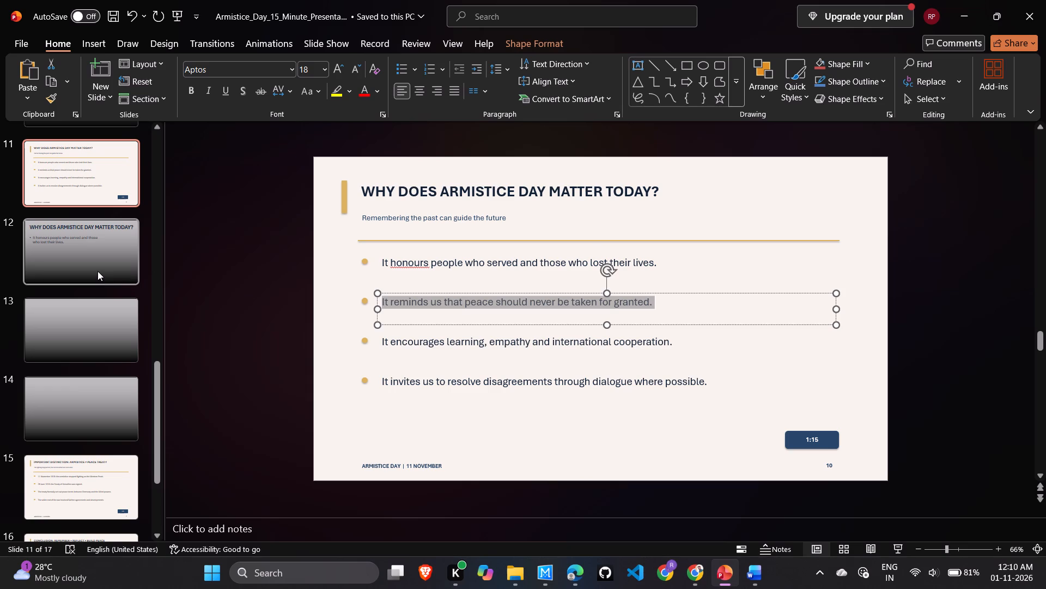
{"action": "left_click", "coordinate": [98, 271]}
{"action": "left_click", "coordinate": [549, 293]}
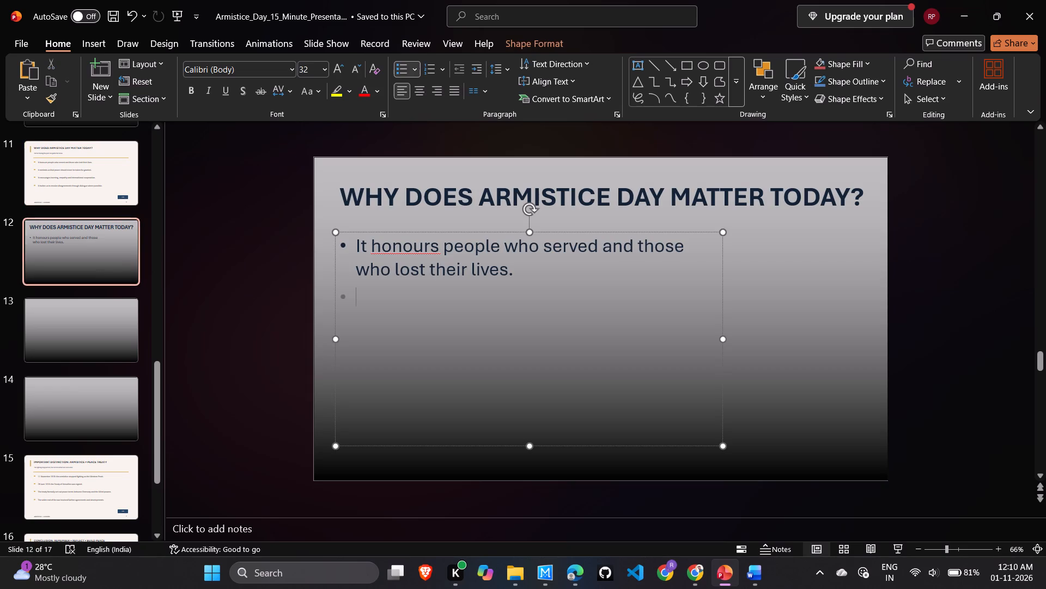
{"action": "key", "text": "ctrl+v"}
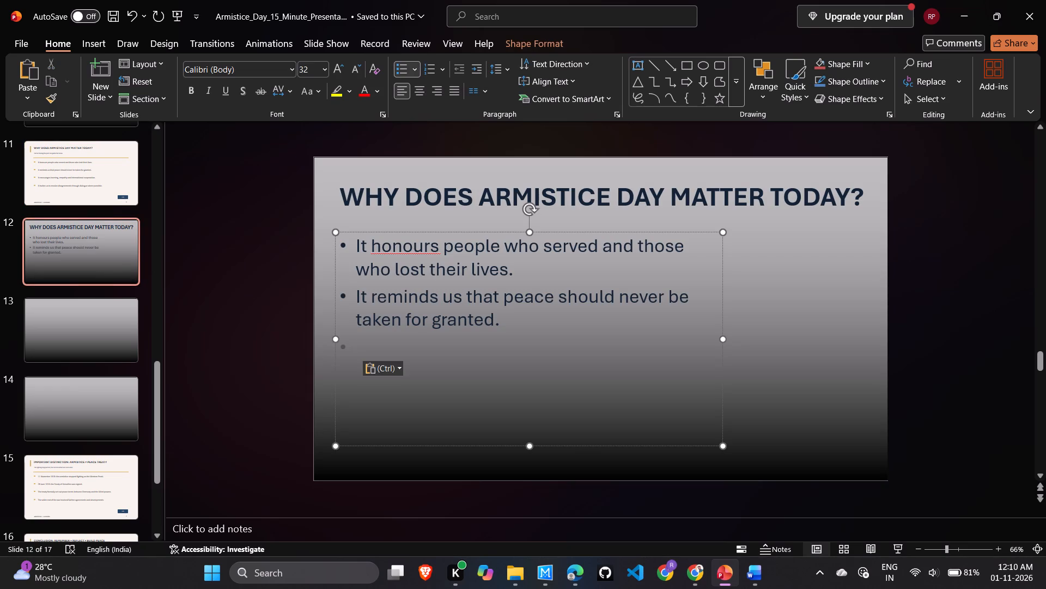
Widen slide 12's content placeholder to the right so the second bullet fits on one line.
{"action": "left_click_drag", "start_coordinate": [724, 338], "coordinate": [831, 322]}
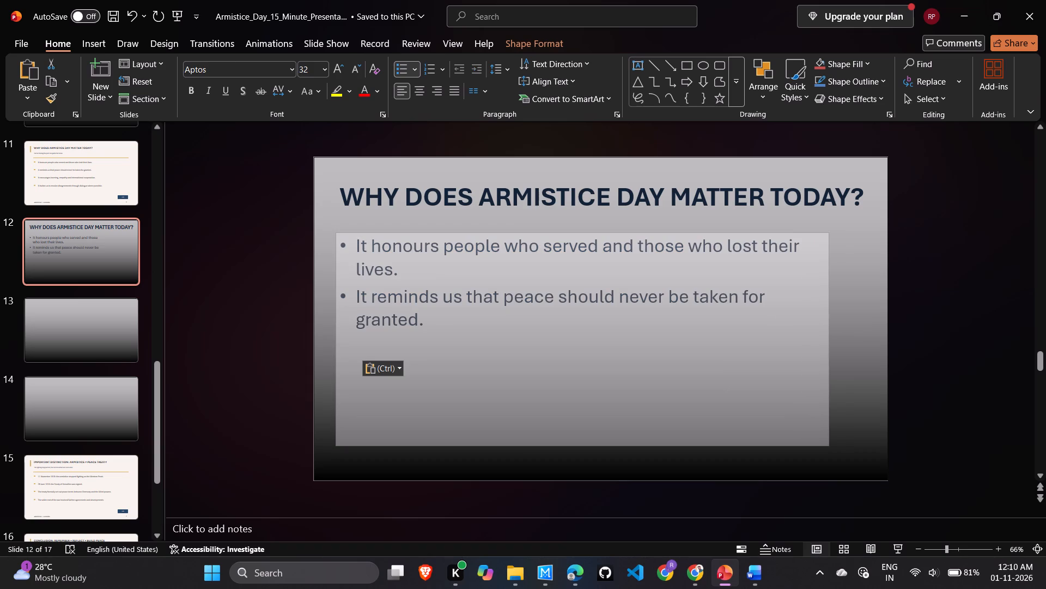
{"action": "left_click_drag", "start_coordinate": [831, 322], "coordinate": [849, 318]}
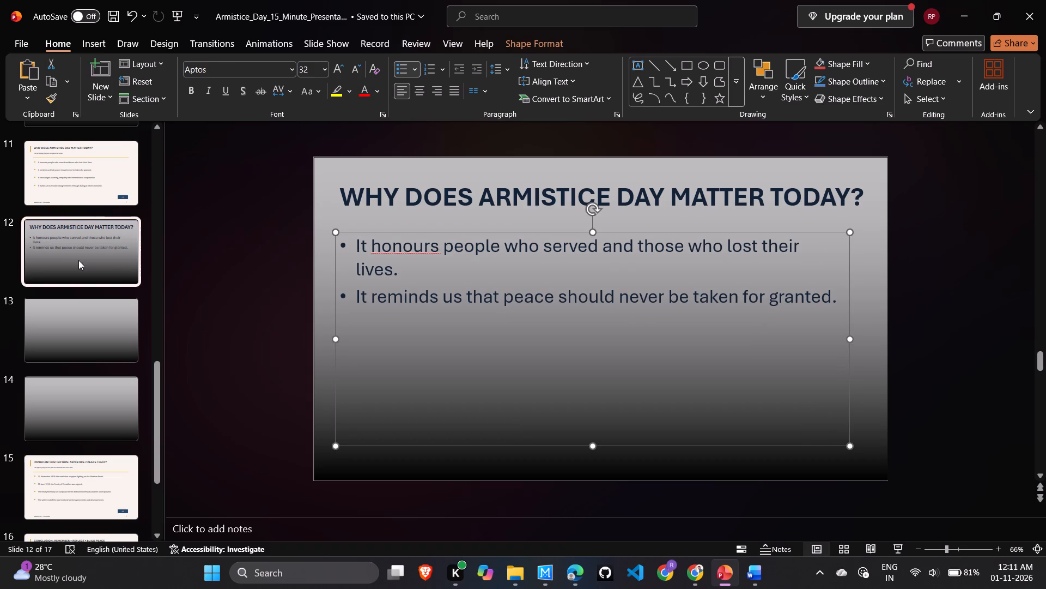
Copy the bullet "It encourages learning, empathy and international cooperation." from slide 11 into slide 12 as the third bullet.
{"action": "left_click", "coordinate": [100, 187]}
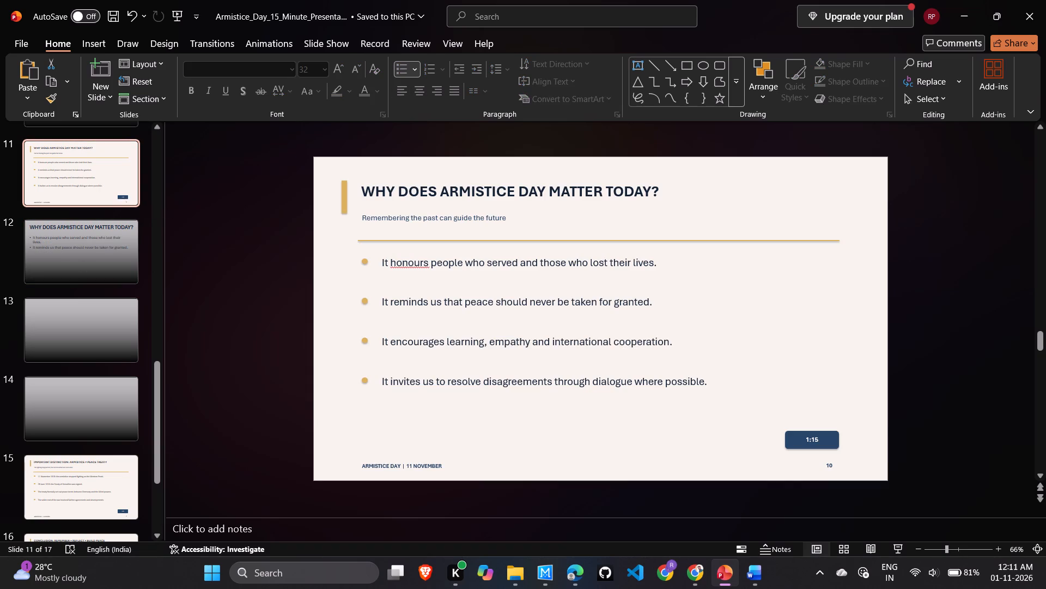
{"action": "left_click_drag", "start_coordinate": [671, 340], "coordinate": [373, 351]}
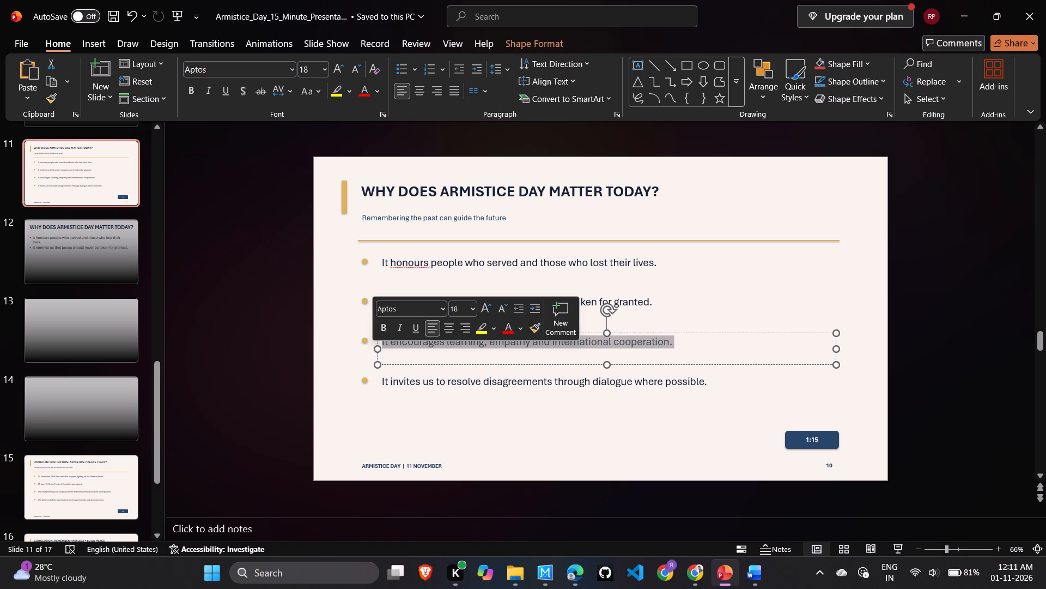
{"action": "key", "text": "ctrl+c"}
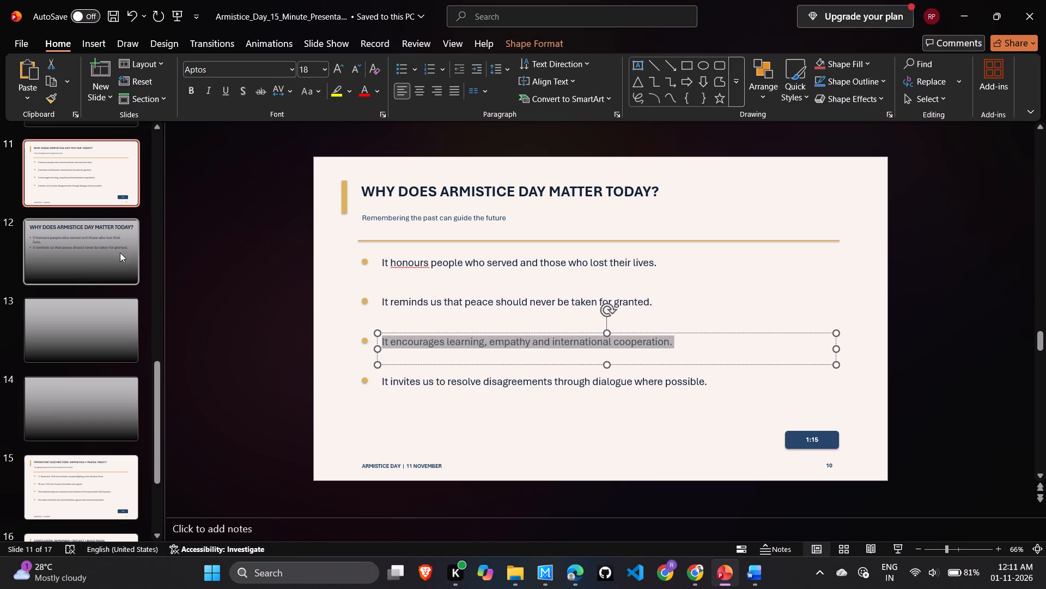
{"action": "left_click", "coordinate": [92, 277]}
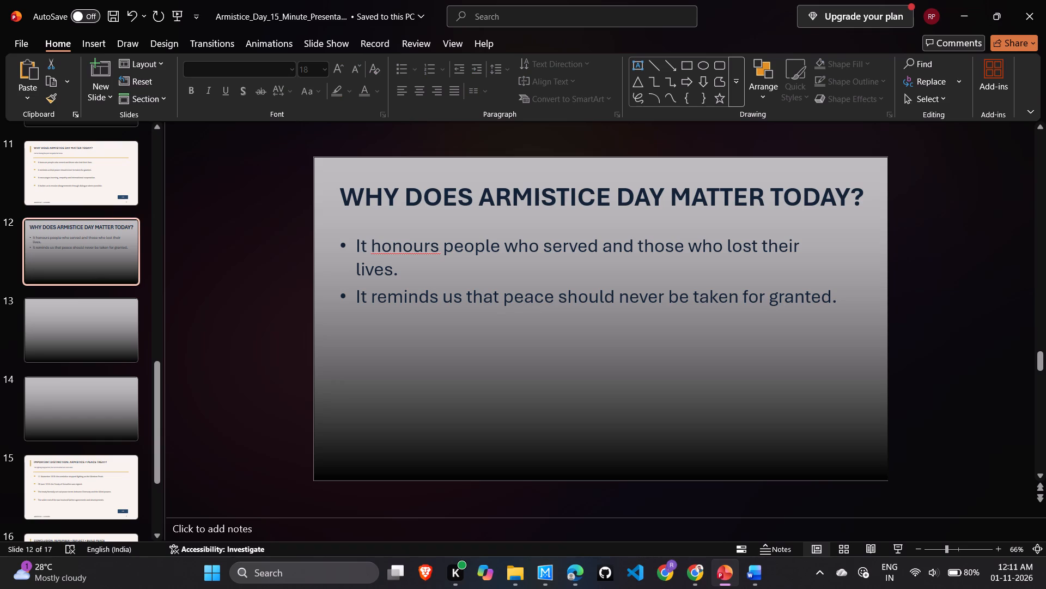
{"action": "left_click", "coordinate": [836, 293]}
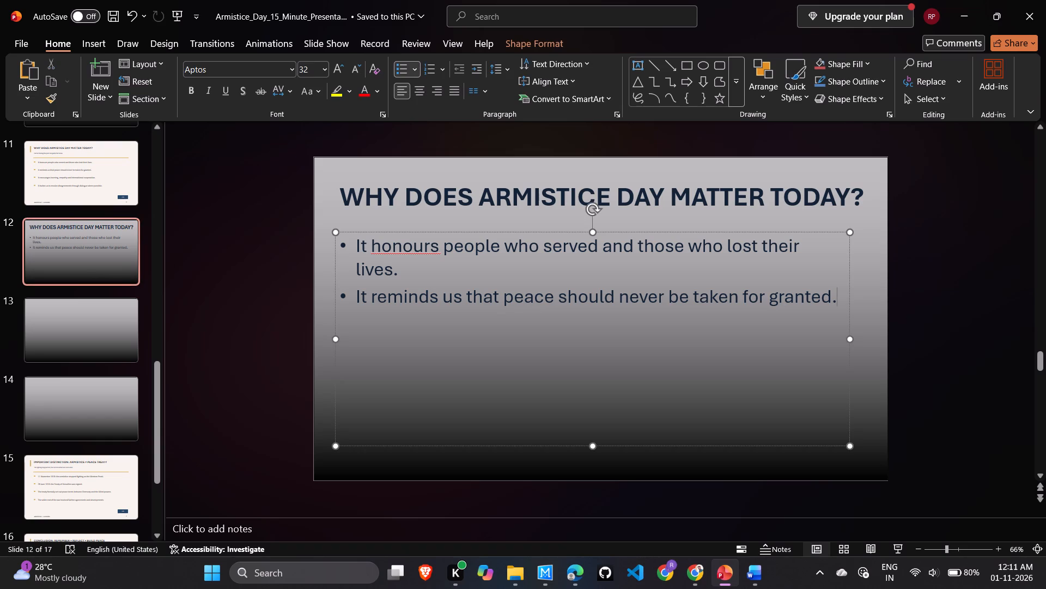
{"action": "key", "text": "Return"}
{"action": "key", "text": "ctrl+v"}
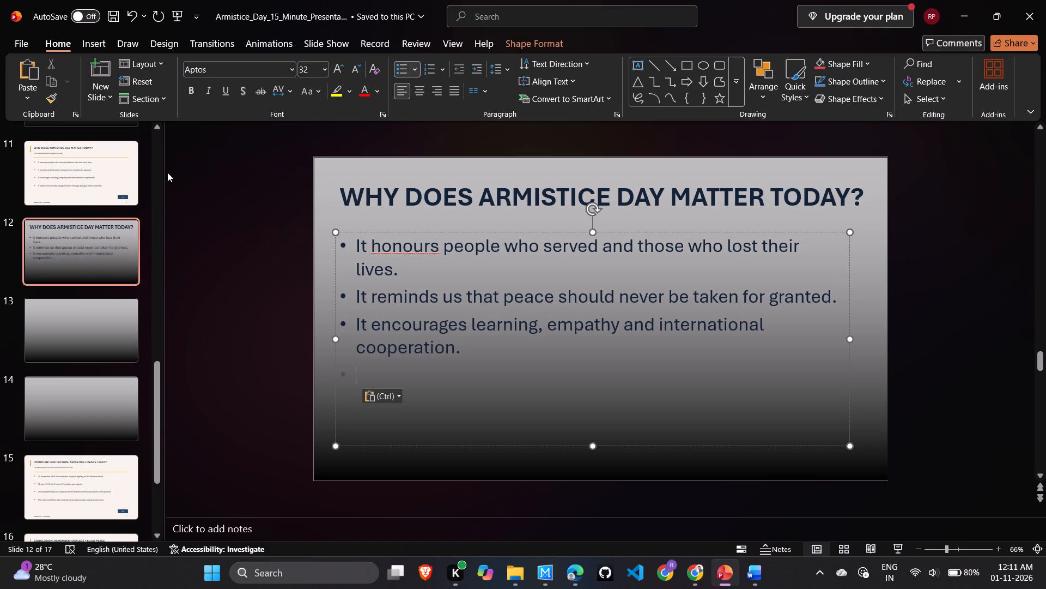
Copy the bullet "It invites us to resolve disagreements through dialogue where possible." from slide 11 into slide 12 as the fourth bullet.
{"action": "left_click", "coordinate": [89, 175]}
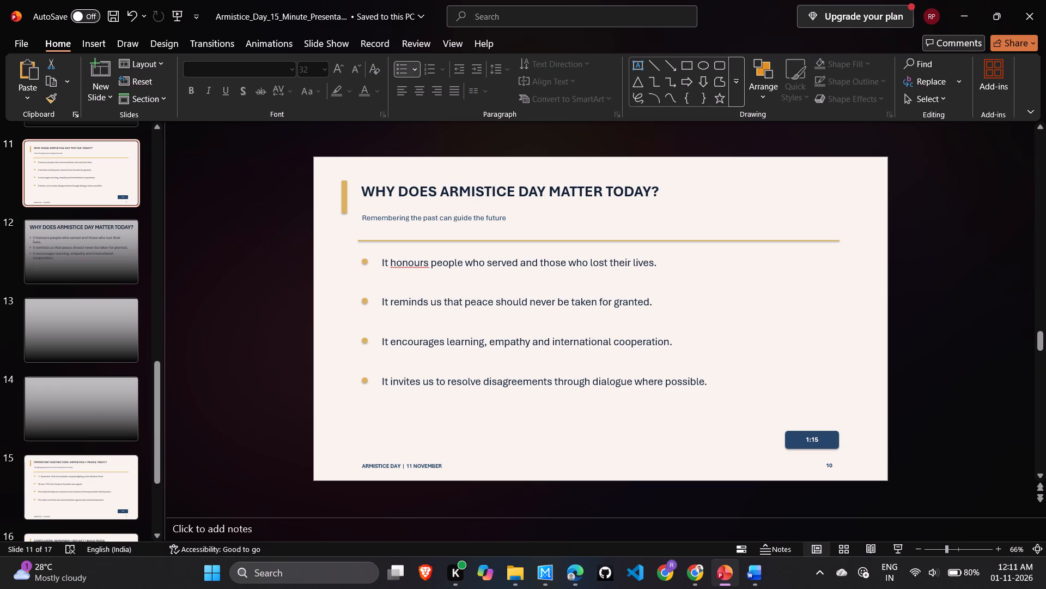
{"action": "left_click_drag", "start_coordinate": [706, 382], "coordinate": [375, 377]}
{"action": "key", "text": "ctrl+c"}
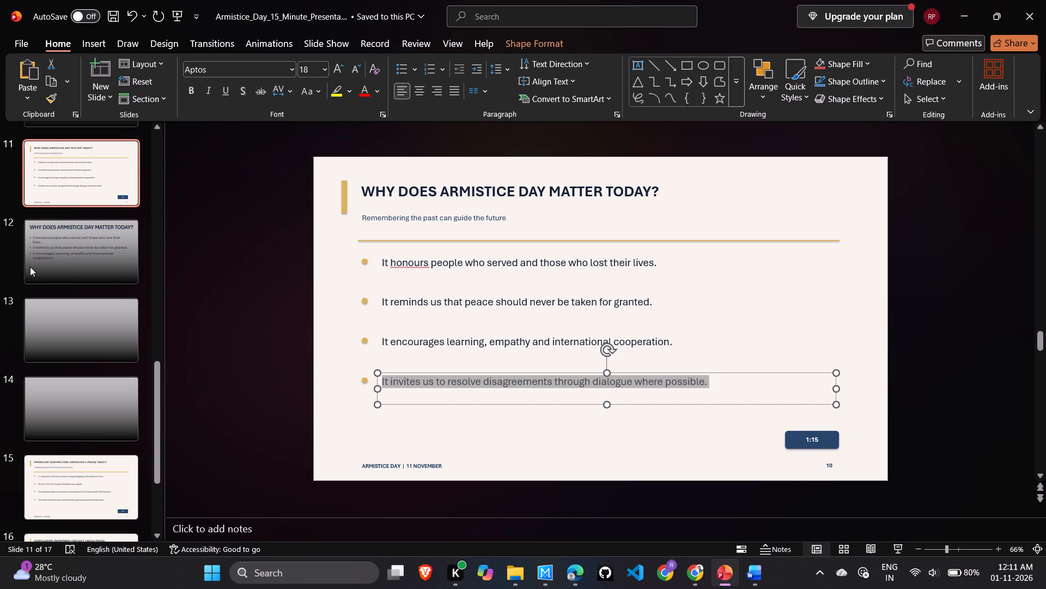
{"action": "left_click", "coordinate": [74, 251]}
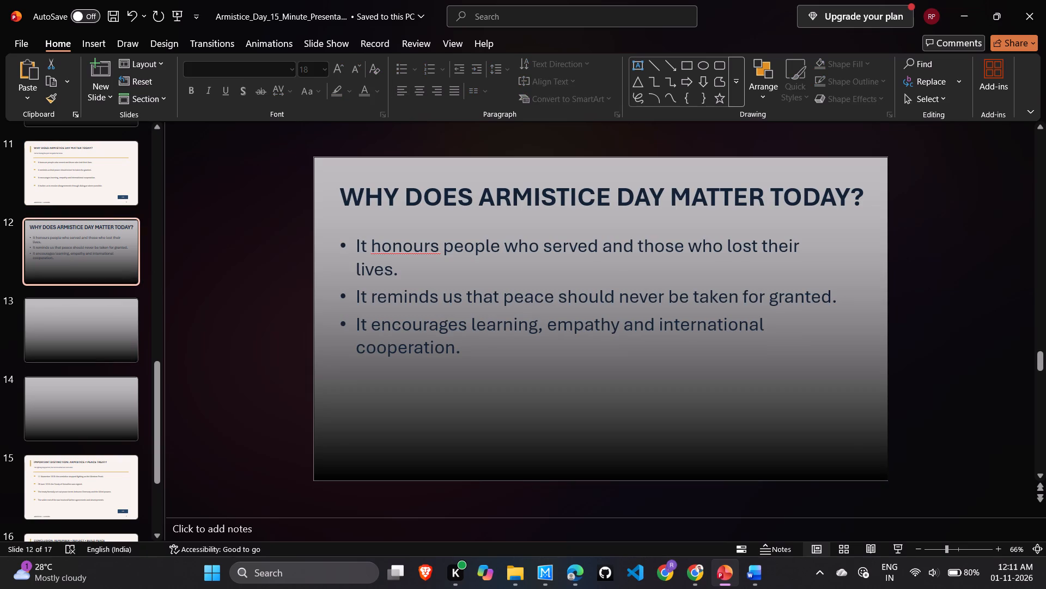
{"action": "left_click", "coordinate": [466, 350]}
{"action": "key", "text": "Return"}
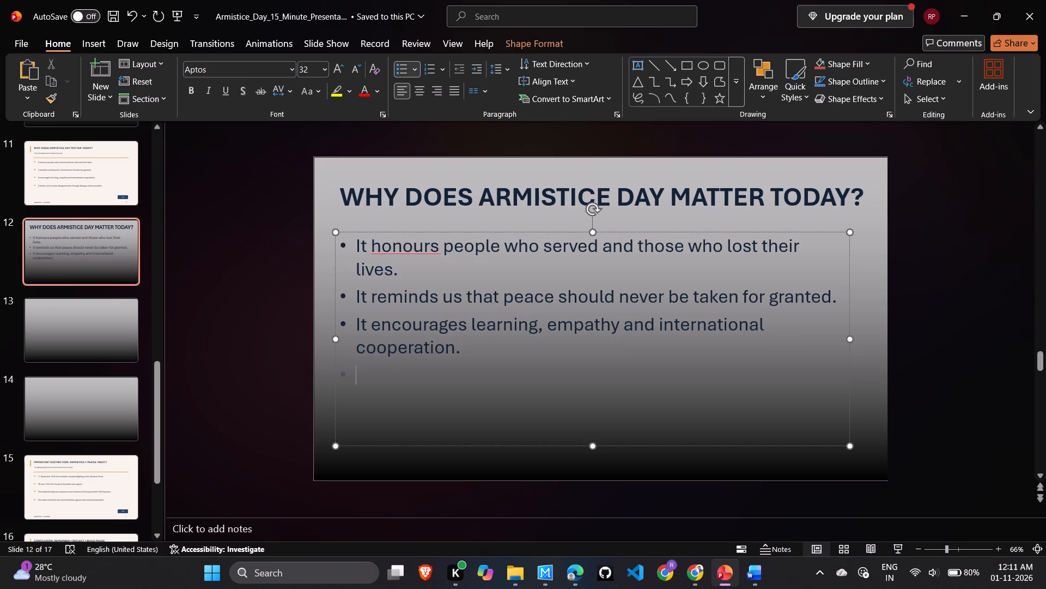
{"action": "key", "text": "ctrl+v"}
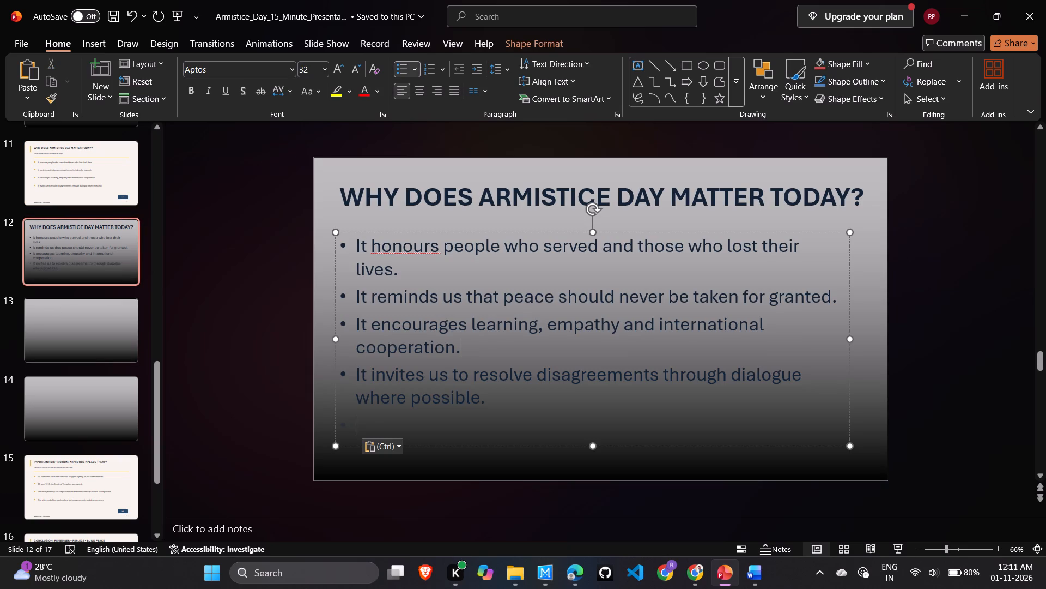
{"action": "left_click", "coordinate": [329, 268]}
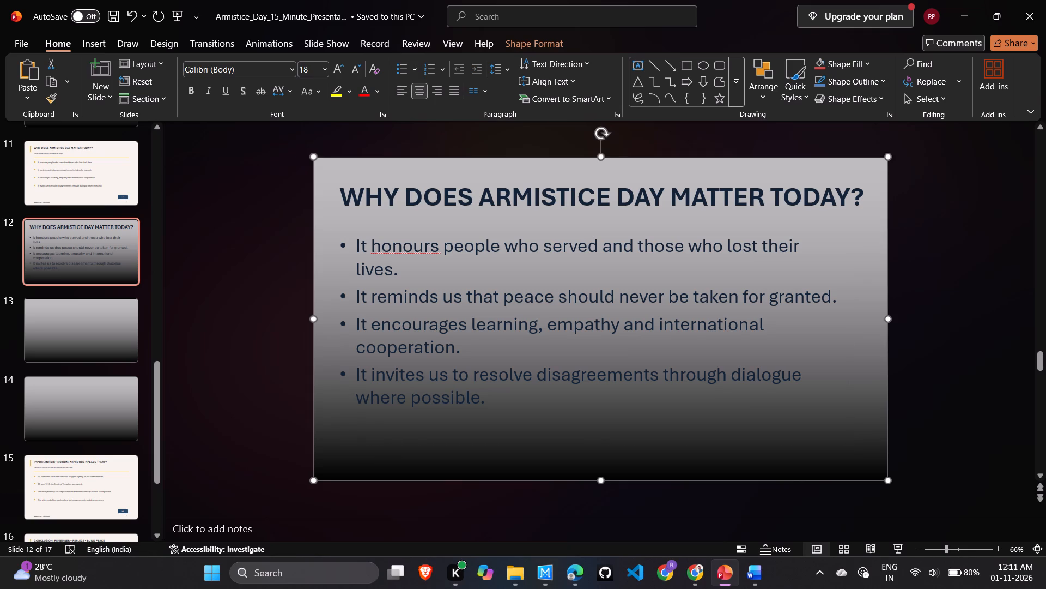
Colour slide 12's whole title "WHY DOES ARMISTICE DAY MATTER TODAY?" red.
{"action": "left_click_drag", "start_coordinate": [343, 194], "coordinate": [839, 193]}
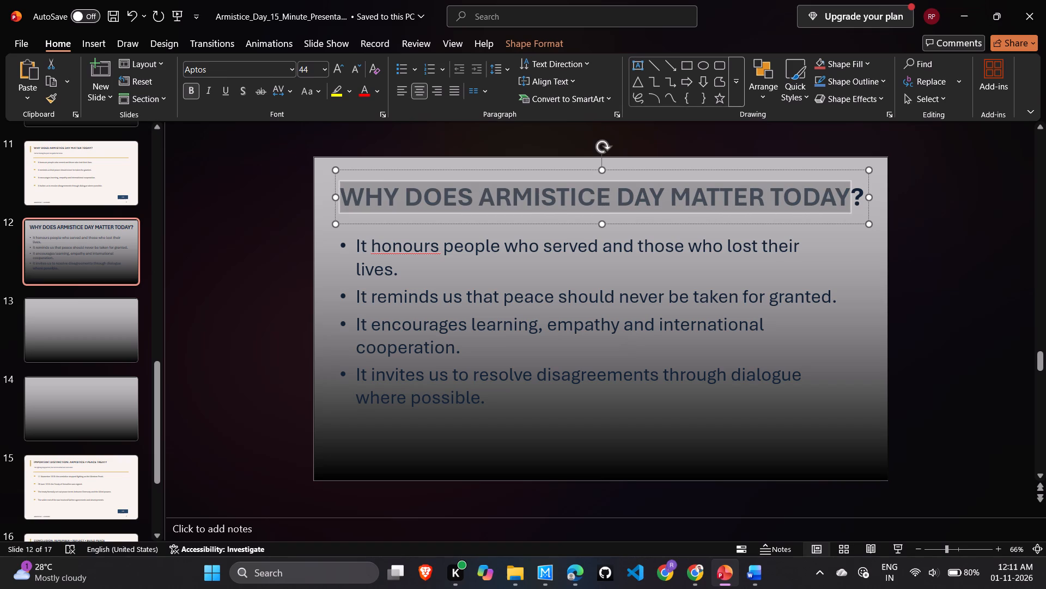
{"action": "left_click_drag", "start_coordinate": [839, 193], "coordinate": [861, 193]}
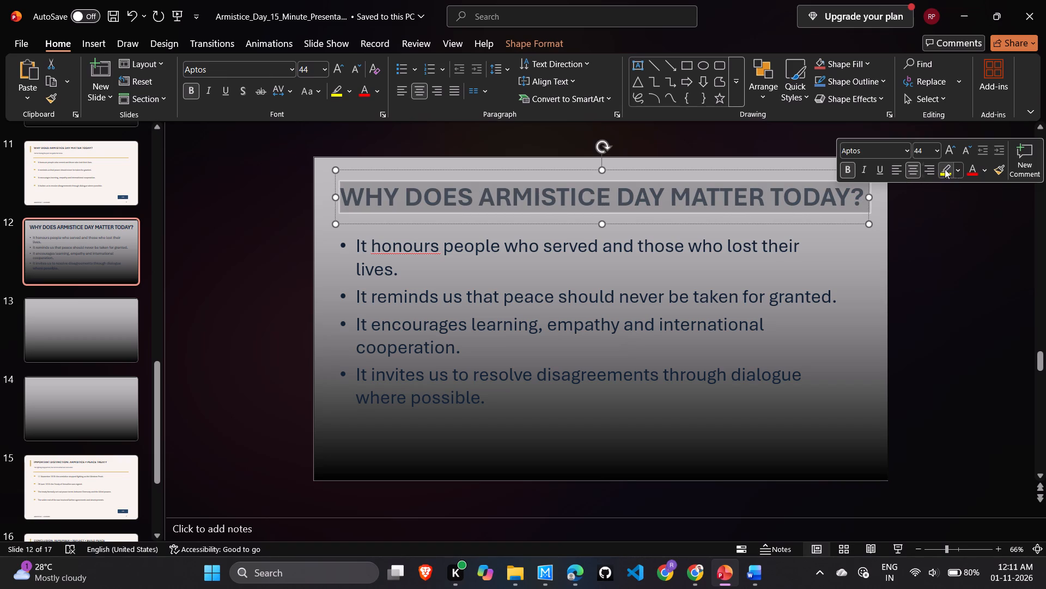
{"action": "left_click", "coordinate": [977, 174]}
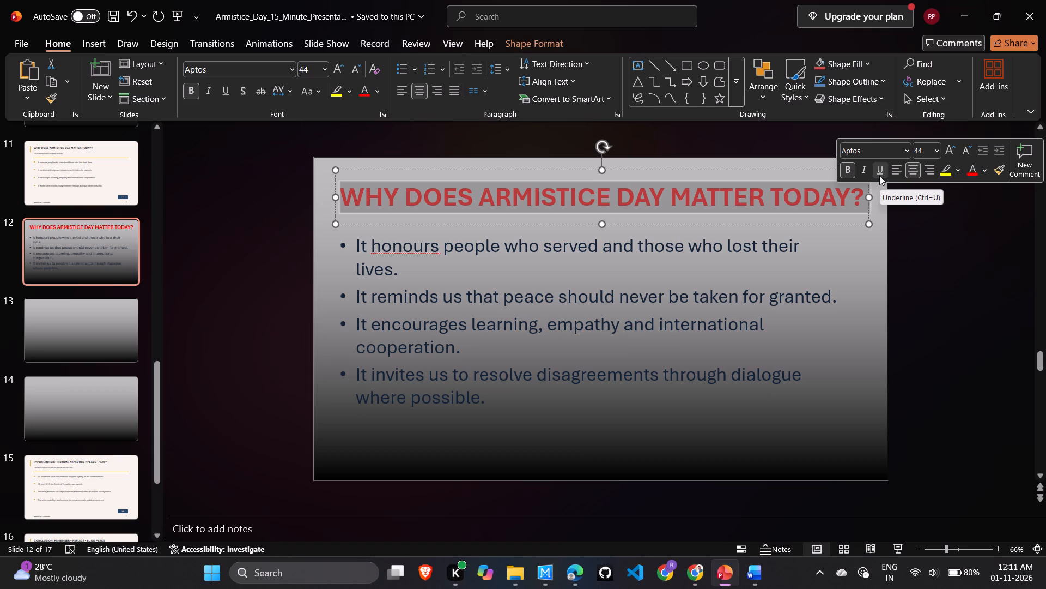
Delete the old light slide 11, "Why does Armistice Day matter today?".
{"action": "left_click", "coordinate": [99, 329]}
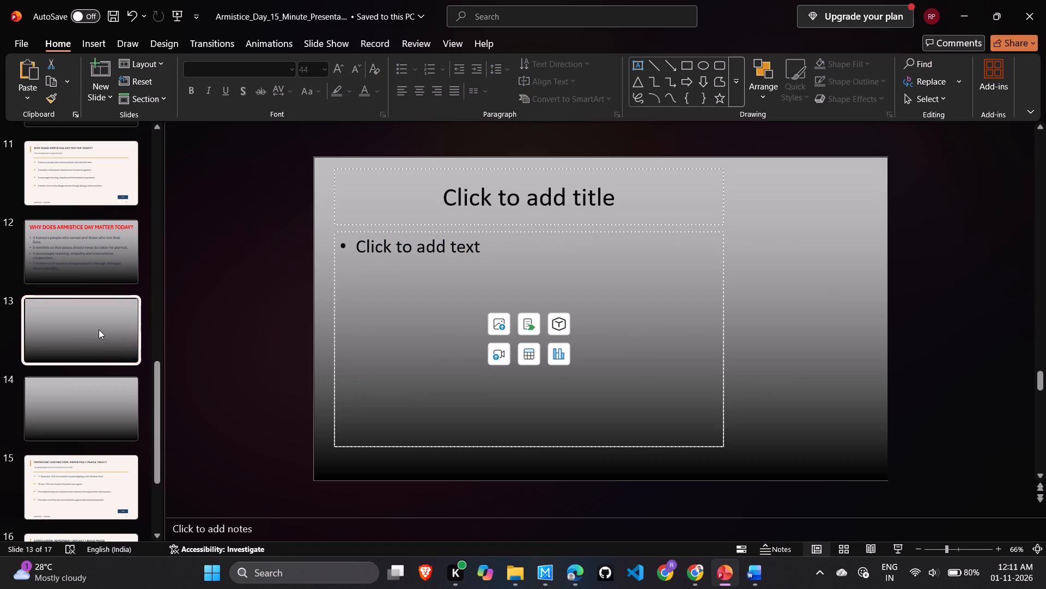
{"action": "right_click", "coordinate": [74, 188]}
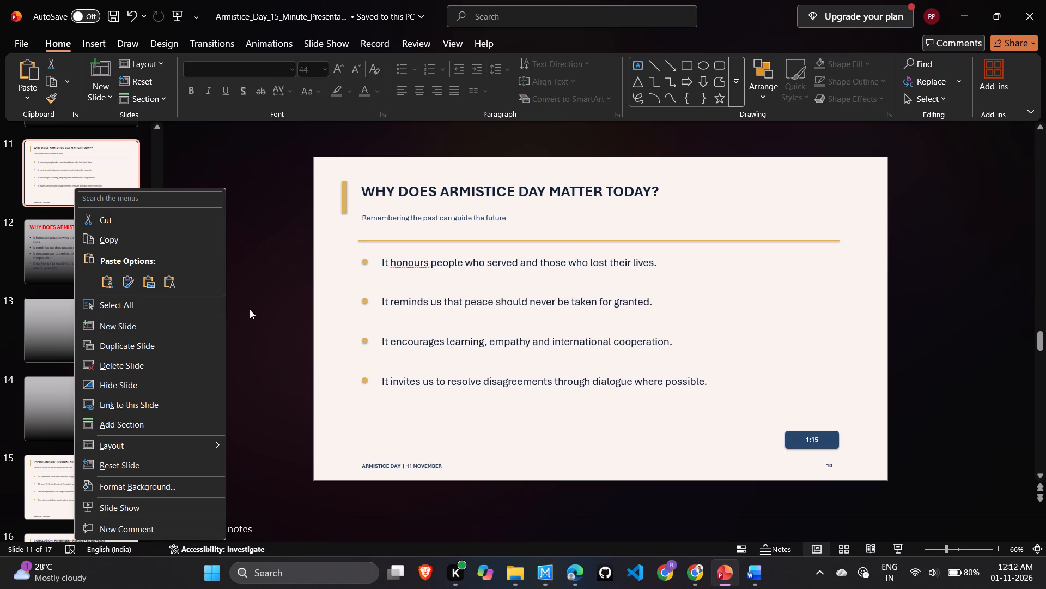
{"action": "left_click", "coordinate": [152, 365]}
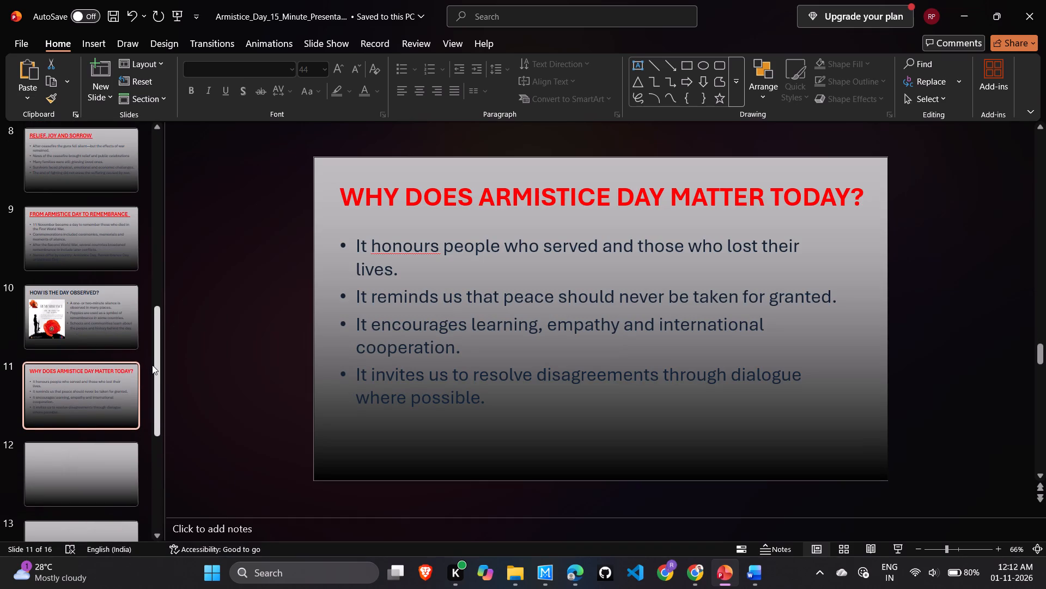
Look through the slide thumbnails from the first slide to the last to review the rebuilt and remaining slides.
{"action": "scroll", "coordinate": [107, 220], "scroll_direction": "up", "scroll_amount": 5}
{"action": "scroll", "coordinate": [107, 220], "scroll_direction": "down", "scroll_amount": 1}
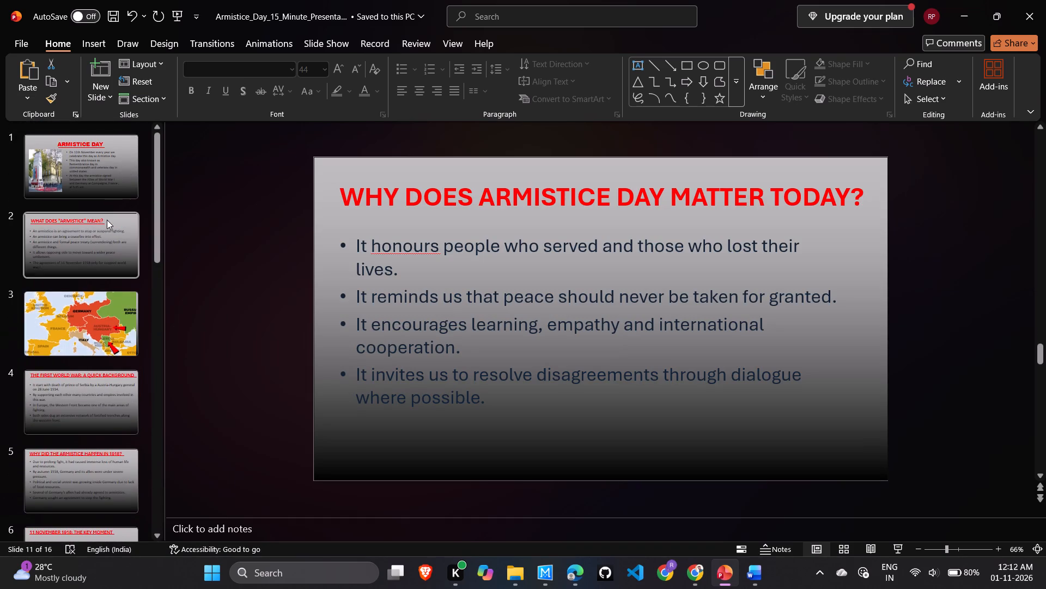
{"action": "scroll", "coordinate": [107, 220], "scroll_direction": "down", "scroll_amount": 6}
{"action": "scroll", "coordinate": [107, 220], "scroll_direction": "up", "scroll_amount": 2}
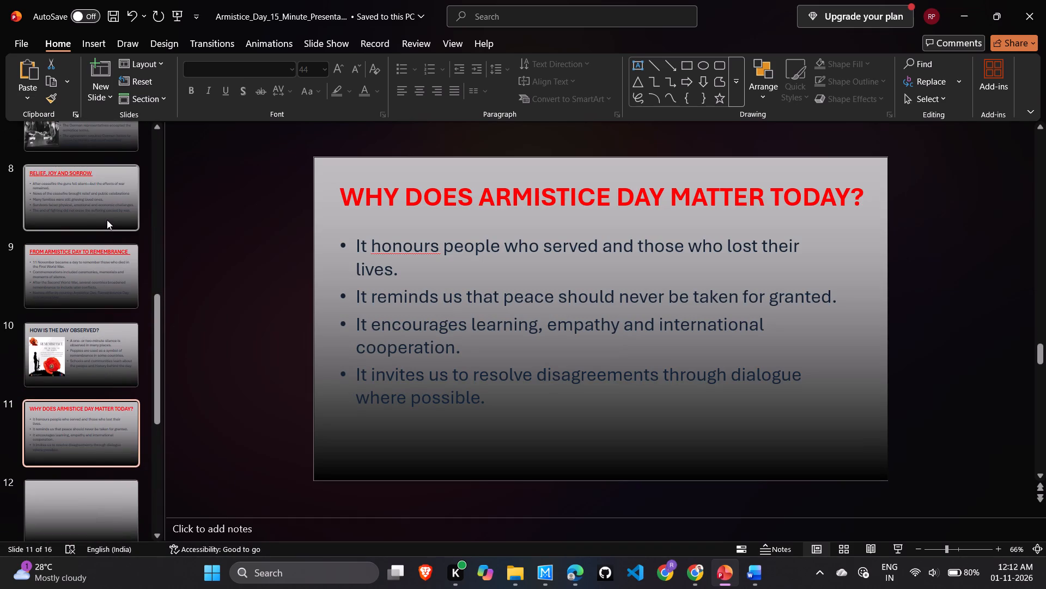
{"action": "scroll", "coordinate": [107, 220], "scroll_direction": "up", "scroll_amount": 5}
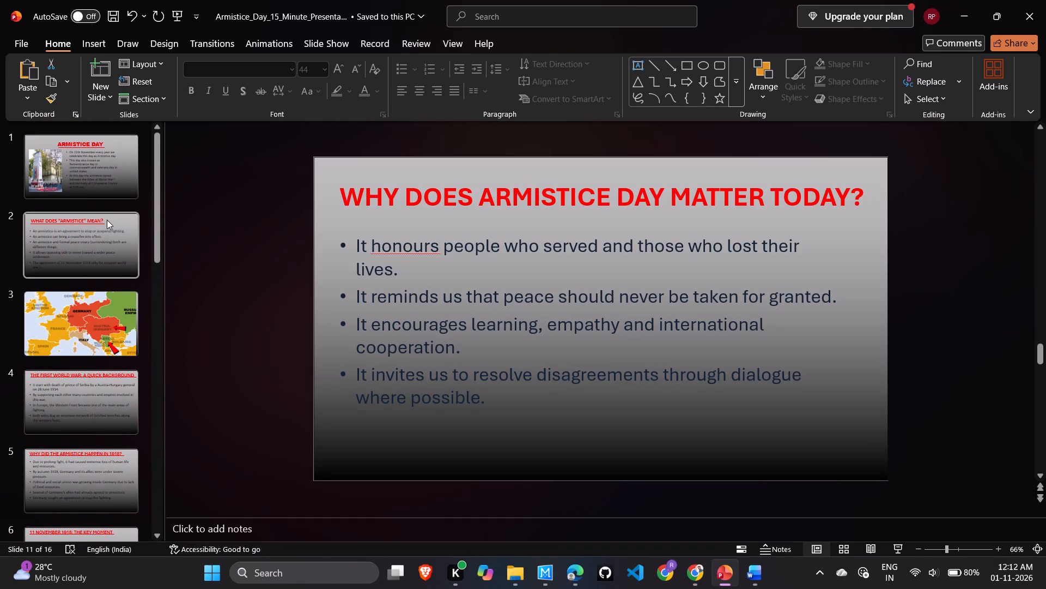
{"action": "scroll", "coordinate": [107, 220], "scroll_direction": "down", "scroll_amount": 14}
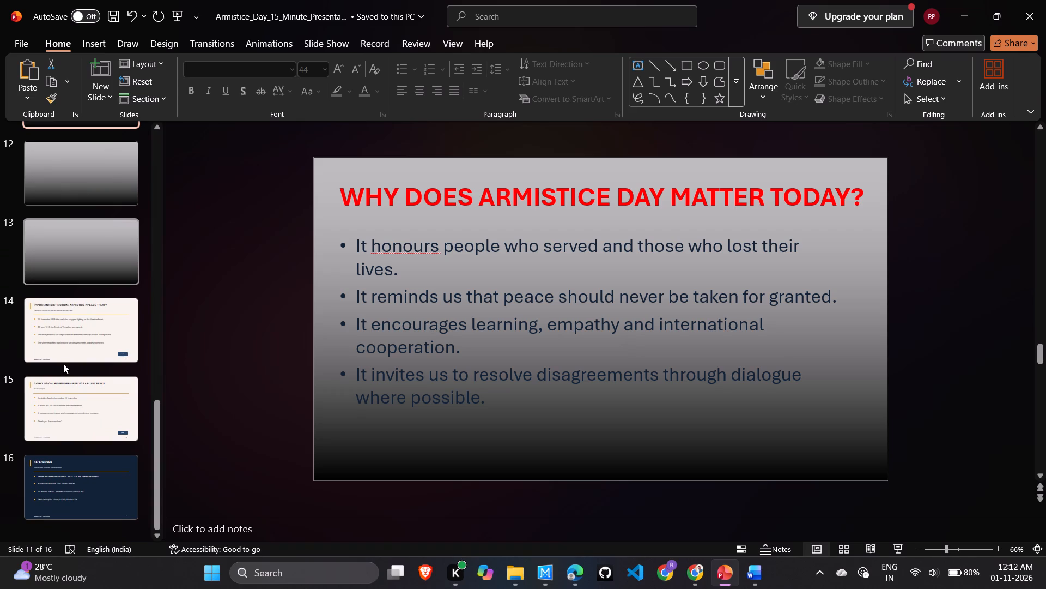
Copy the title "IMPORTANT DISTINCTION: ARMISTICE ≠ PEACE TREATY" from slide 14 into the title placeholder of blank dark slide 12.
{"action": "left_click", "coordinate": [75, 350]}
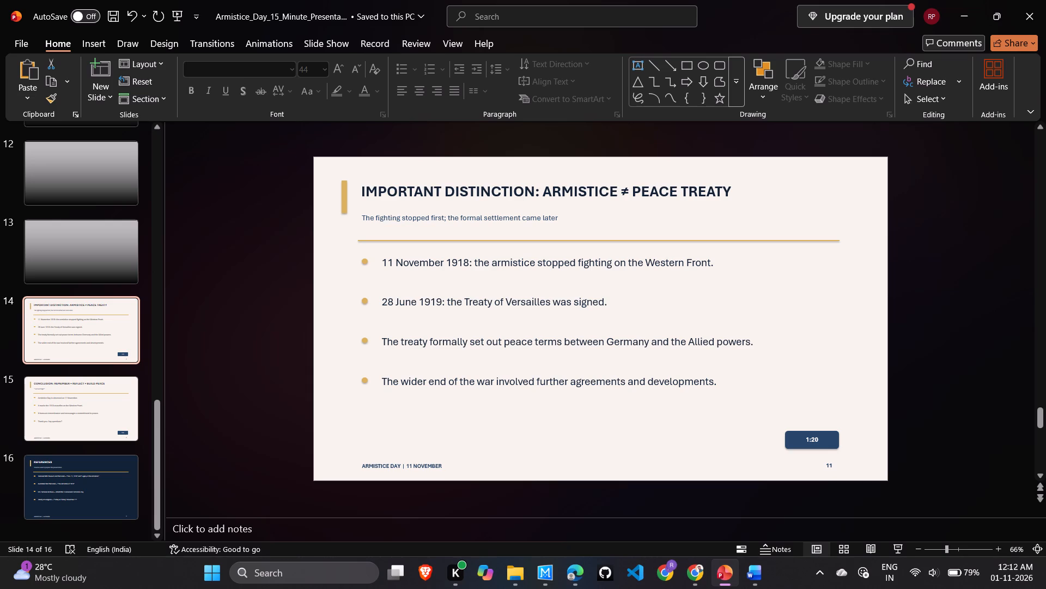
{"action": "left_click_drag", "start_coordinate": [732, 188], "coordinate": [728, 187]}
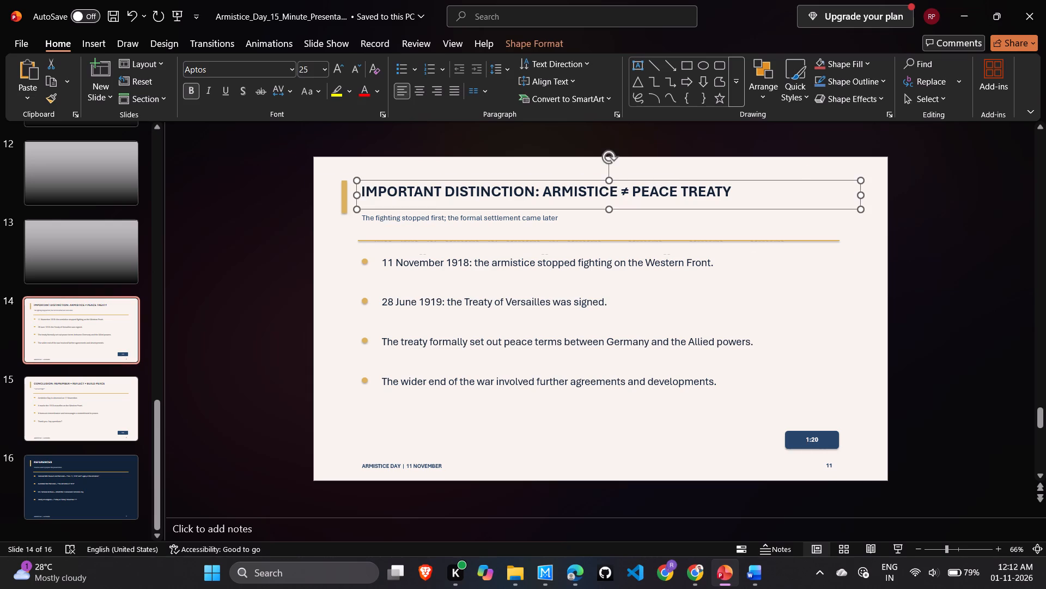
{"action": "left_click_drag", "start_coordinate": [728, 187], "coordinate": [722, 182]}
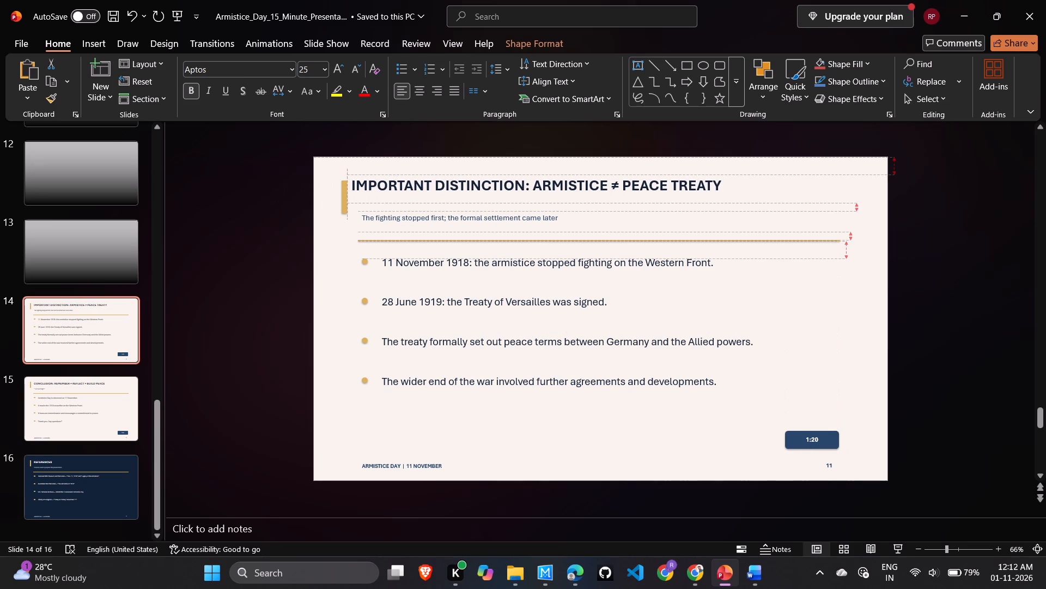
{"action": "left_click_drag", "start_coordinate": [722, 182], "coordinate": [741, 184]}
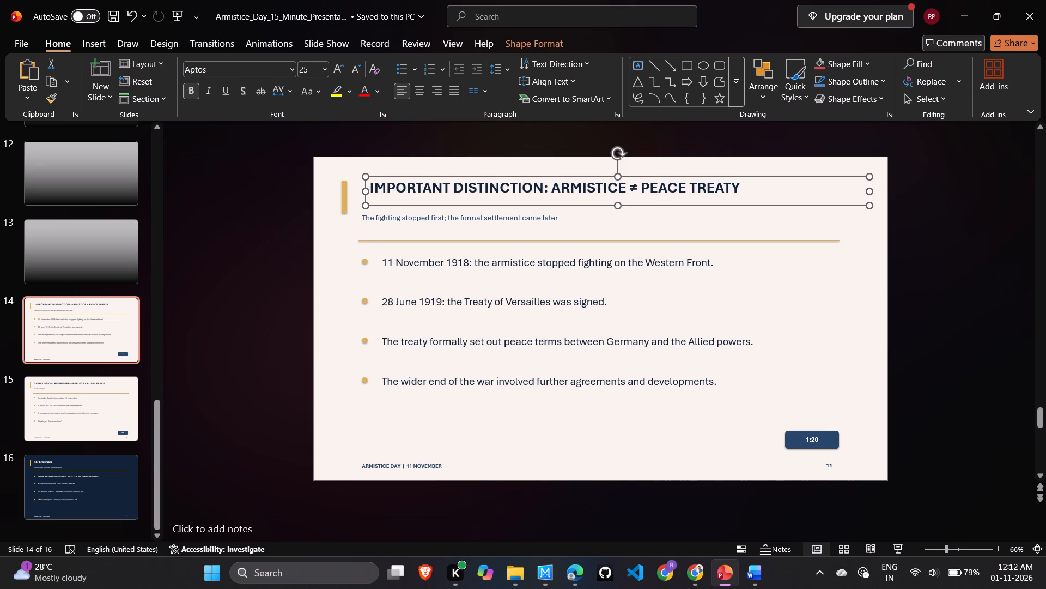
{"action": "left_click", "coordinate": [767, 189]}
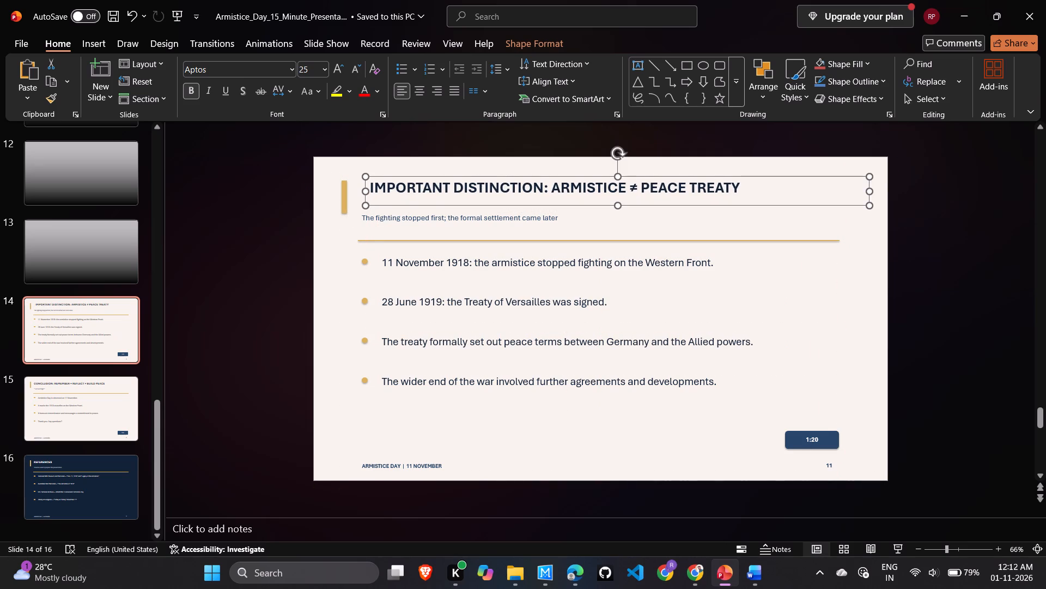
{"action": "left_click", "coordinate": [720, 186]}
{"action": "key", "text": "ctrl+a"}
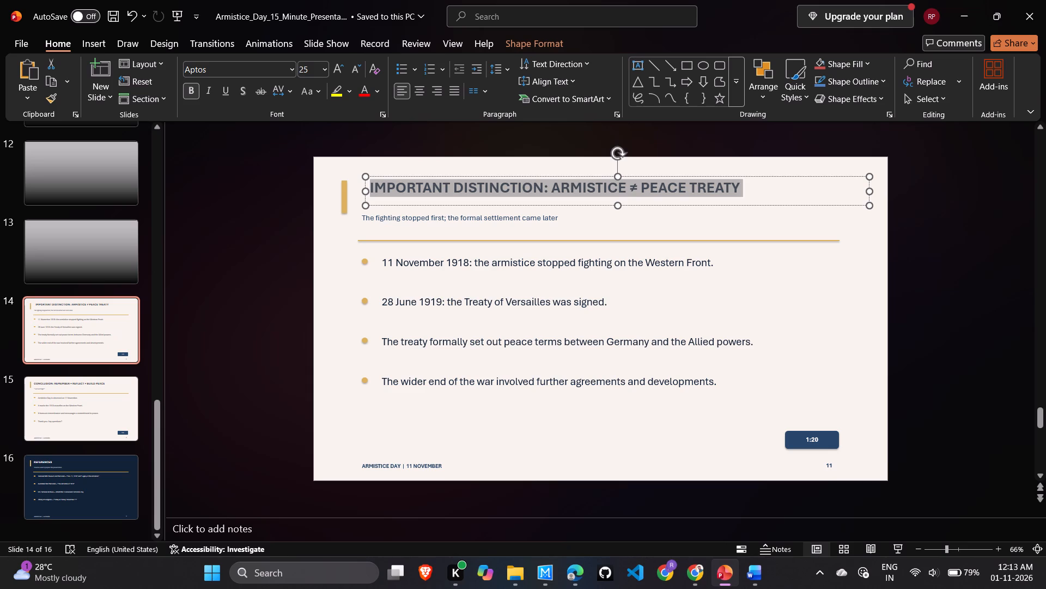
{"action": "key", "text": "ctrl+c"}
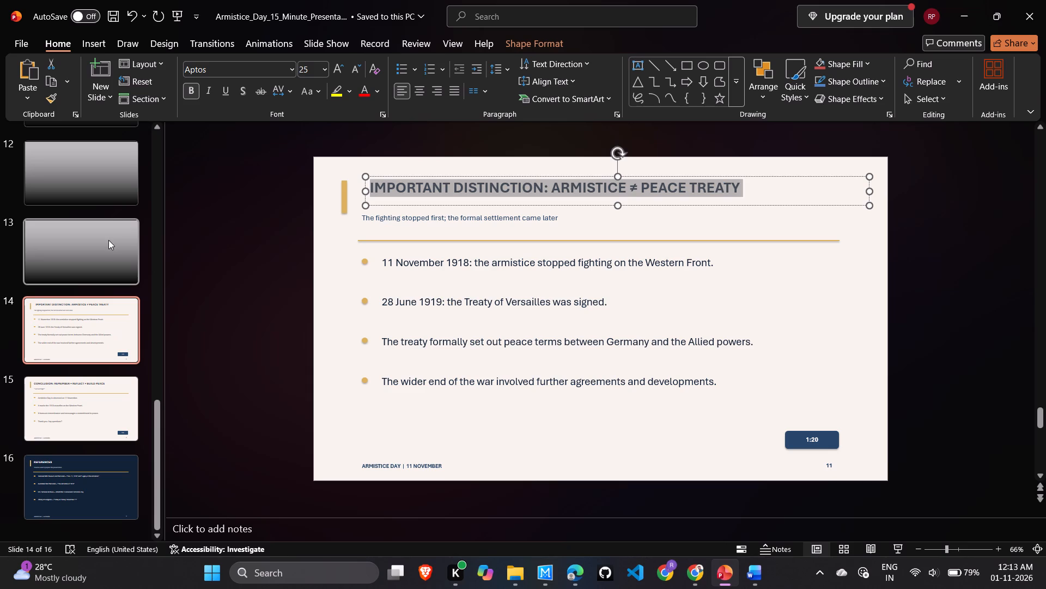
{"action": "left_click", "coordinate": [105, 176]}
{"action": "scroll", "coordinate": [105, 176], "scroll_direction": "up", "scroll_amount": 1}
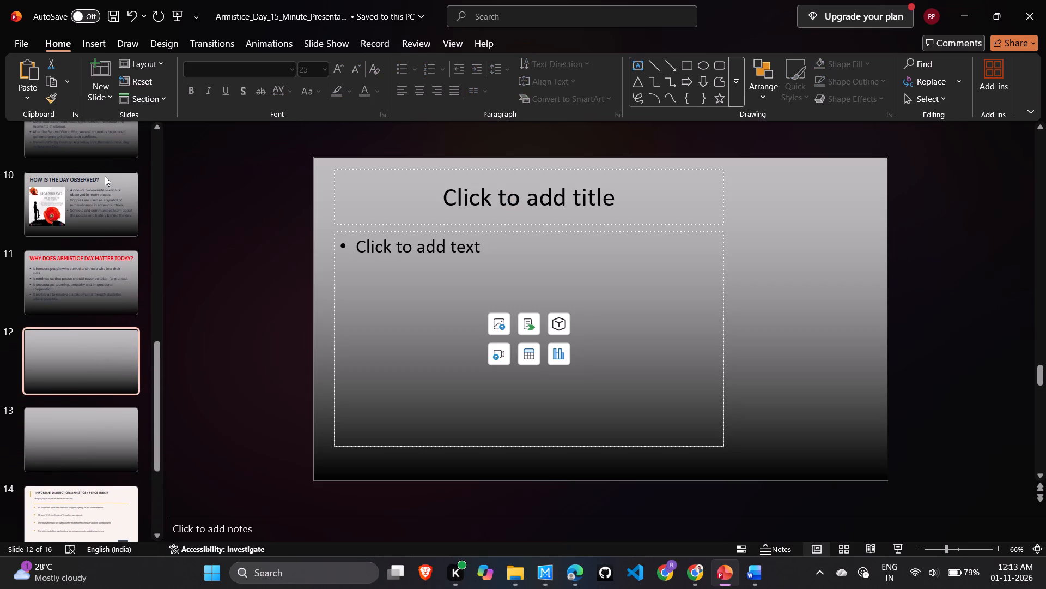
{"action": "scroll", "coordinate": [105, 176], "scroll_direction": "up", "scroll_amount": 1}
{"action": "left_click", "coordinate": [433, 195]}
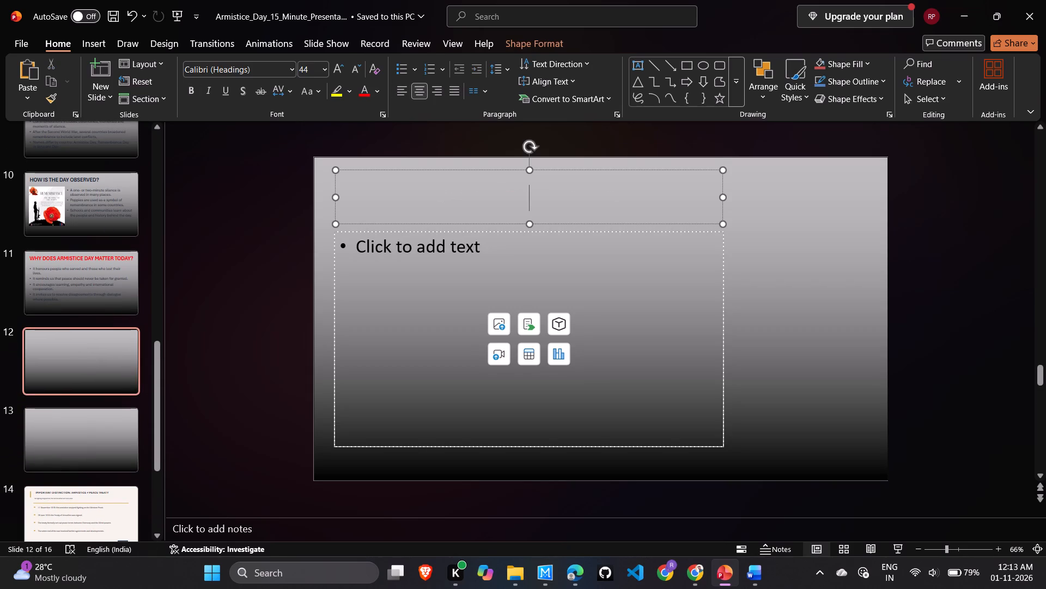
{"action": "key", "text": "ctrl+v"}
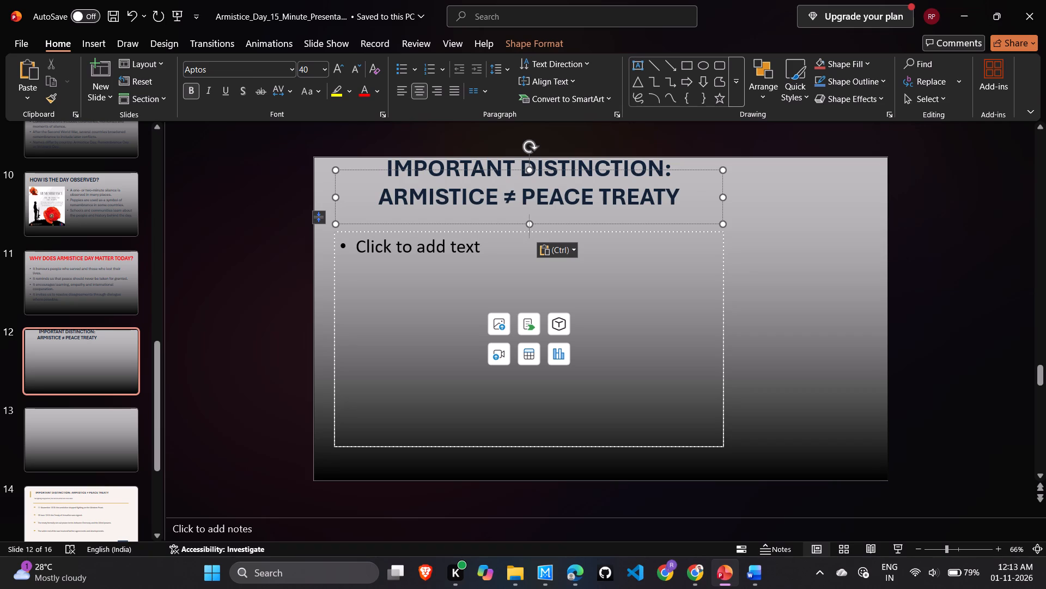
Widen slide 12's title placeholder almost to the slide's right edge.
{"action": "left_click_drag", "start_coordinate": [723, 201], "coordinate": [845, 191]}
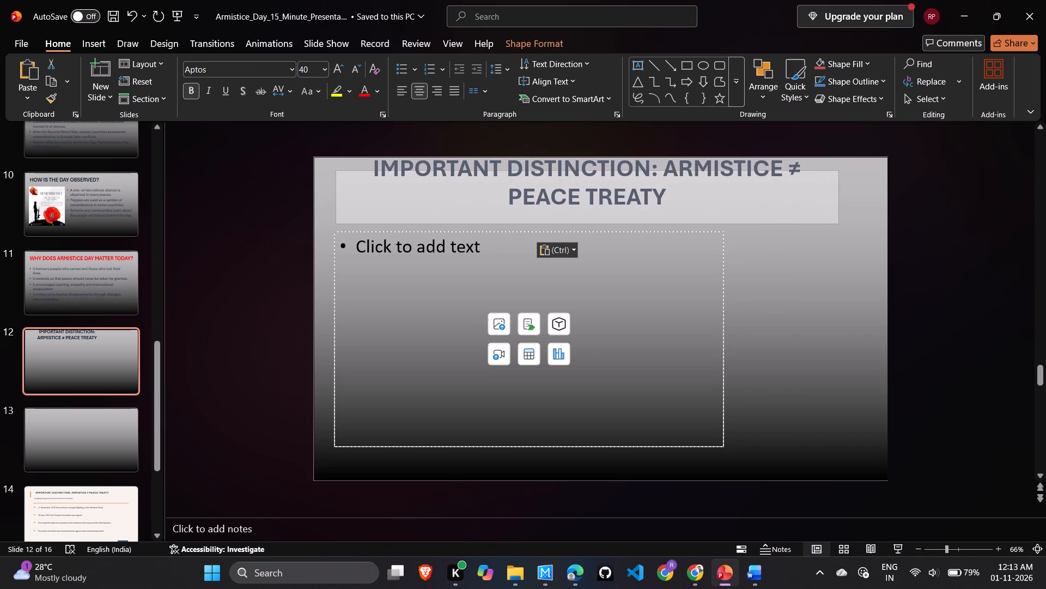
{"action": "left_click_drag", "start_coordinate": [845, 191], "coordinate": [883, 194]}
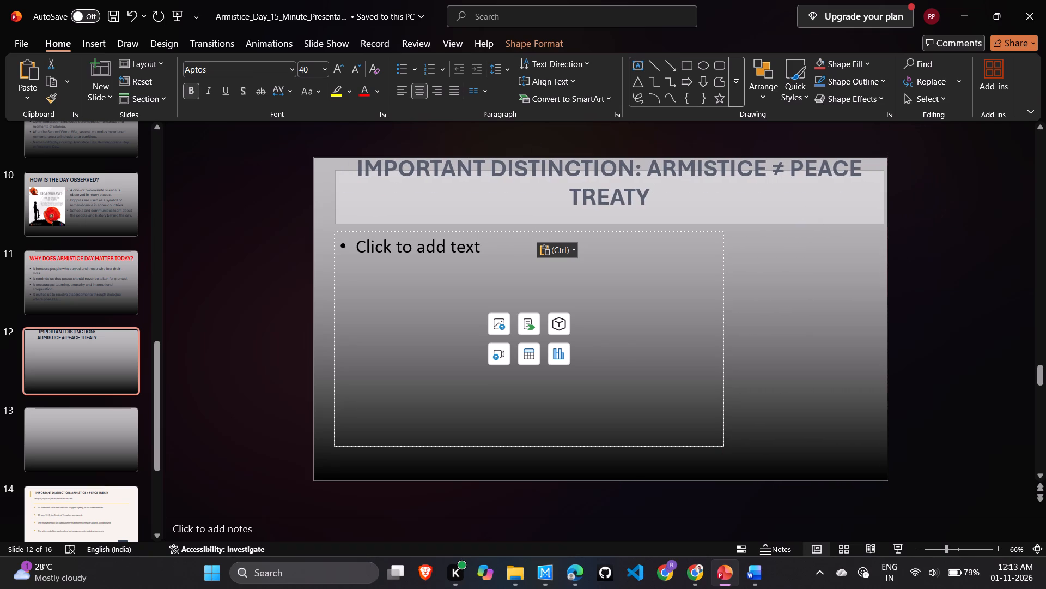
{"action": "left_click_drag", "start_coordinate": [883, 194], "coordinate": [882, 141]}
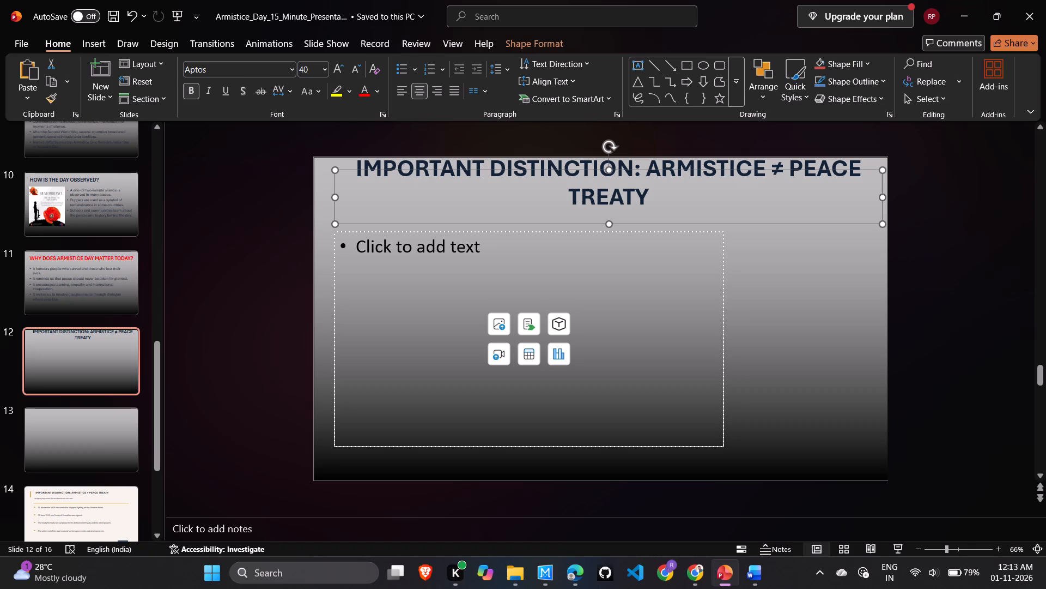
Delete the word "IMPORTANT" from the start of slide 12's title.
{"action": "left_click", "coordinate": [495, 187]}
{"action": "left_click", "coordinate": [485, 173]}
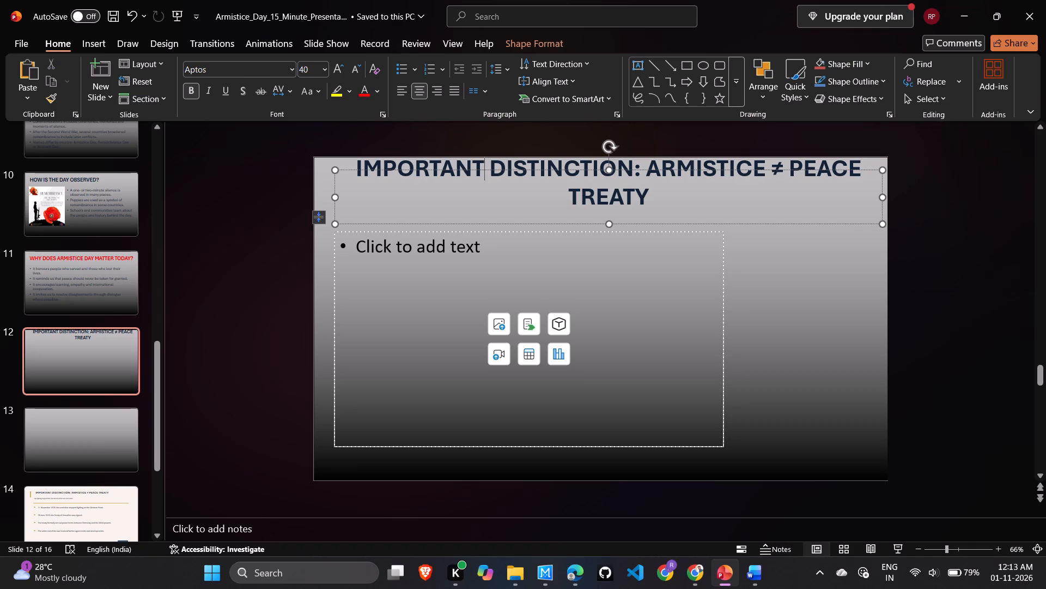
{"action": "key", "text": "BackSpace"}
{"action": "key", "text": "BackSpace"}
{"action": "key", "text": "BackSpace"}
{"action": "key", "text": "BackSpace"}
{"action": "key", "text": "BackSpace"}
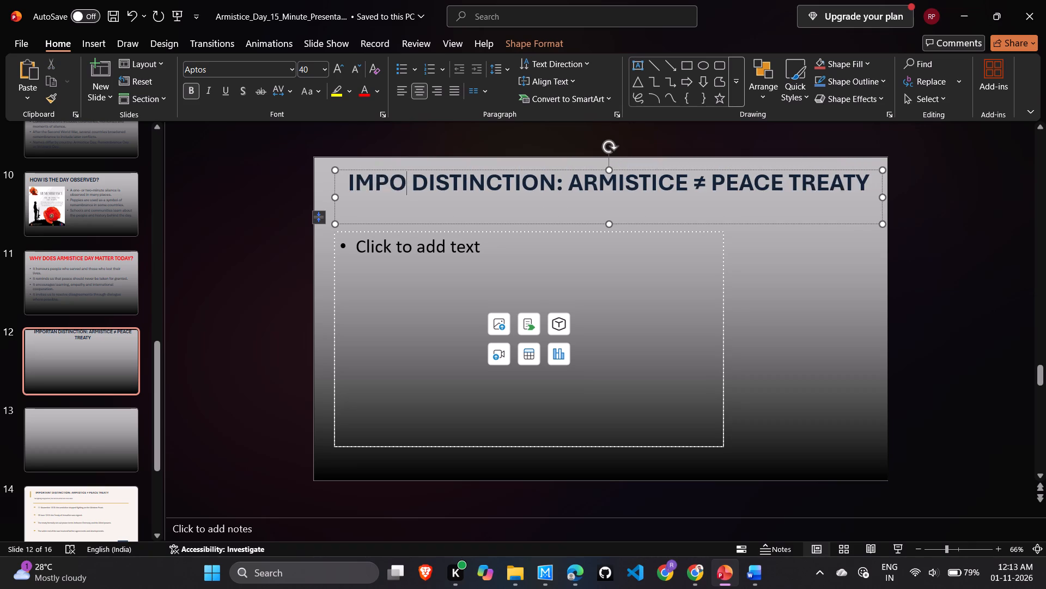
{"action": "key", "text": "BackSpace"}
{"action": "key", "text": "BackSpace"}
{"action": "key", "text": "BackSpace"}
{"action": "key", "text": "BackSpace"}
{"action": "key", "text": "BackSpace"}
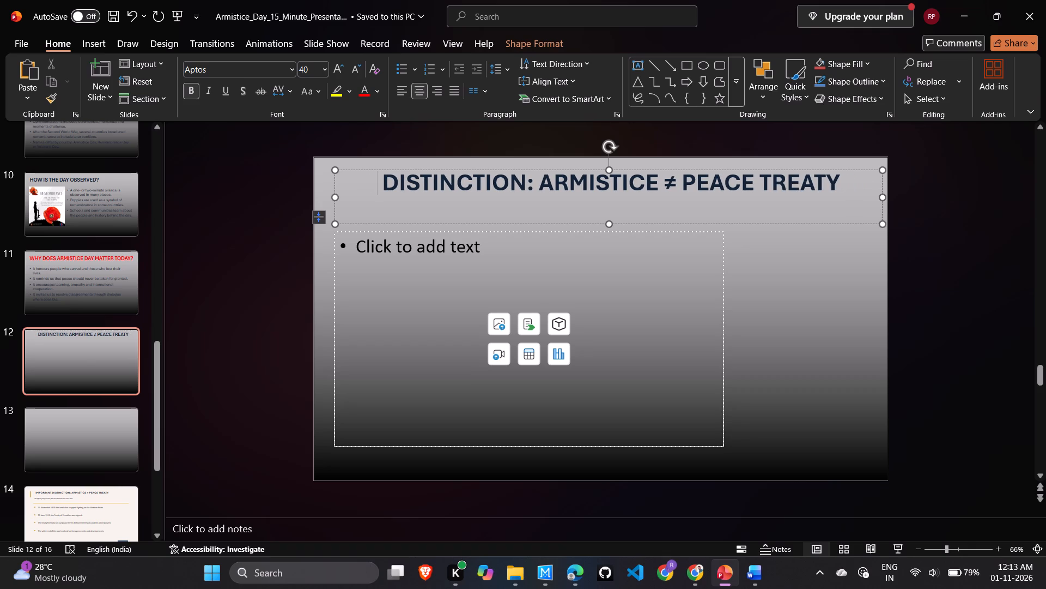
Replace the ≠ sign in slide 12's title with "between" and remove the colon after "DISTINCTION".
{"action": "left_click", "coordinate": [673, 184]}
{"action": "key", "text": "BackSpace"}
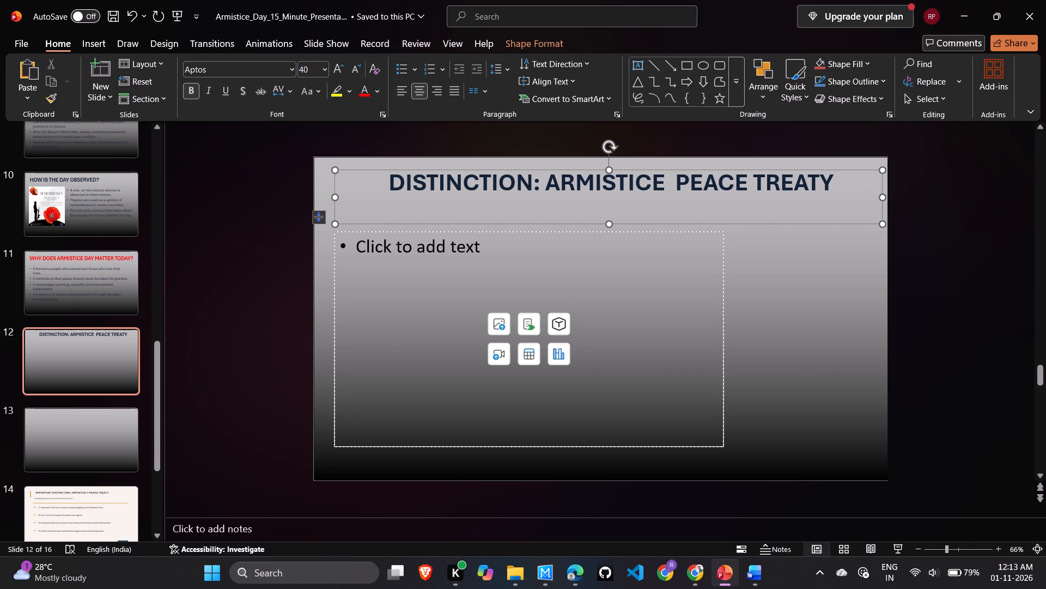
{"action": "type", "text": "betwee"}
{"action": "key", "text": "n"}
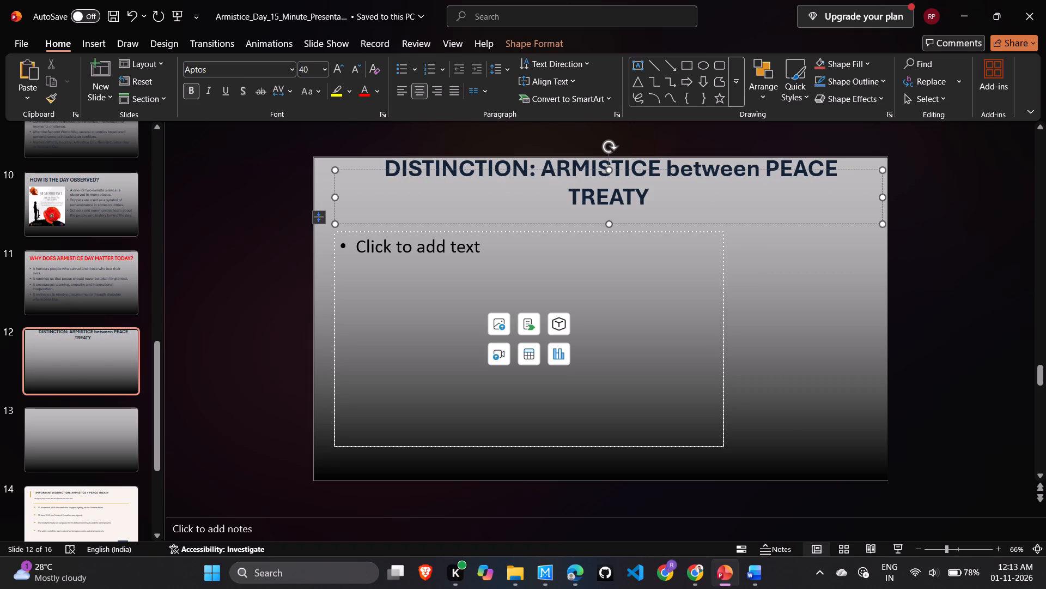
{"action": "left_click", "coordinate": [538, 176]}
{"action": "key", "text": "BackSpace"}
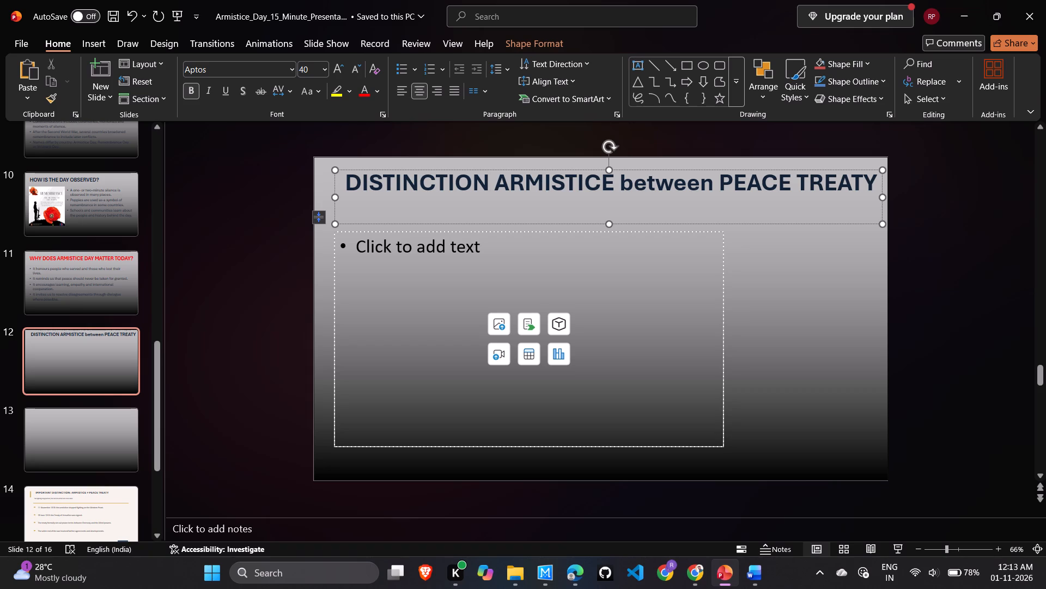
Set the font size of slide 12's whole title to 36.
{"action": "left_click", "coordinate": [351, 178]}
{"action": "key", "text": "ctrl+a"}
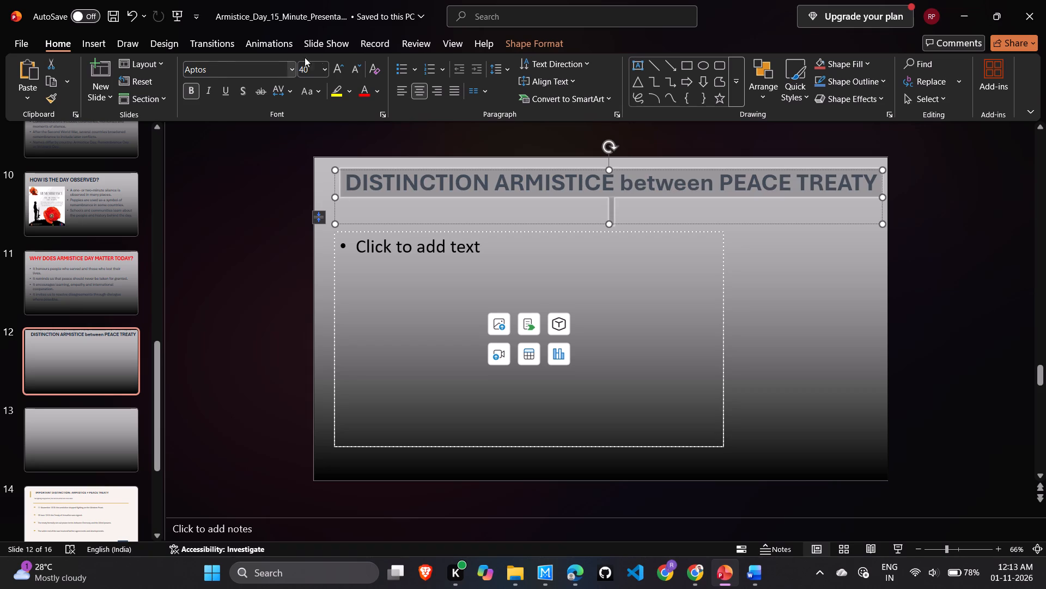
{"action": "left_click", "coordinate": [324, 73]}
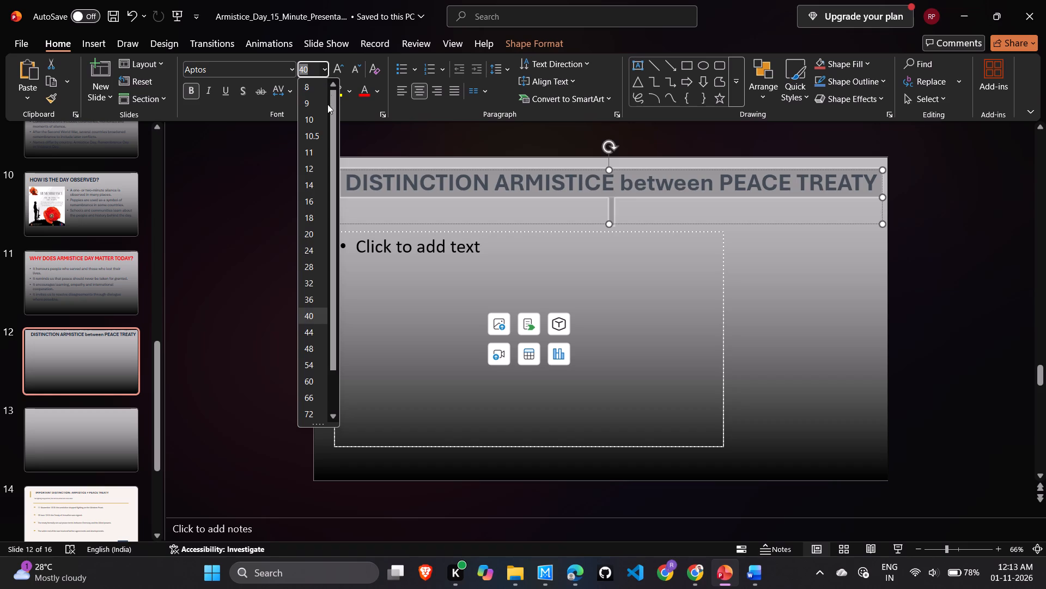
{"action": "left_click", "coordinate": [302, 293]}
{"action": "left_click", "coordinate": [717, 226]}
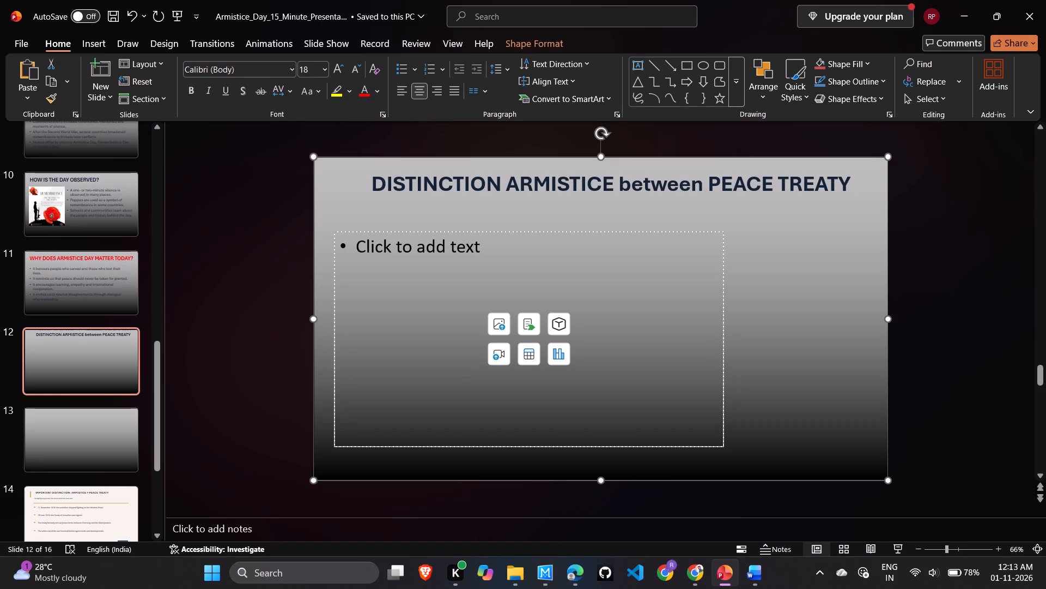
Rewrite the lowercase word "between" in slide 12's title in capitals as "BETWEEN".
{"action": "left_click", "coordinate": [703, 184]}
{"action": "key", "text": "BackSpace"}
{"action": "key", "text": "BackSpace"}
{"action": "key", "text": "BackSpace"}
{"action": "key", "text": "BackSpace"}
{"action": "key", "text": "BackSpace"}
{"action": "key", "text": "BackSpace"}
{"action": "key", "text": "BackSpace"}
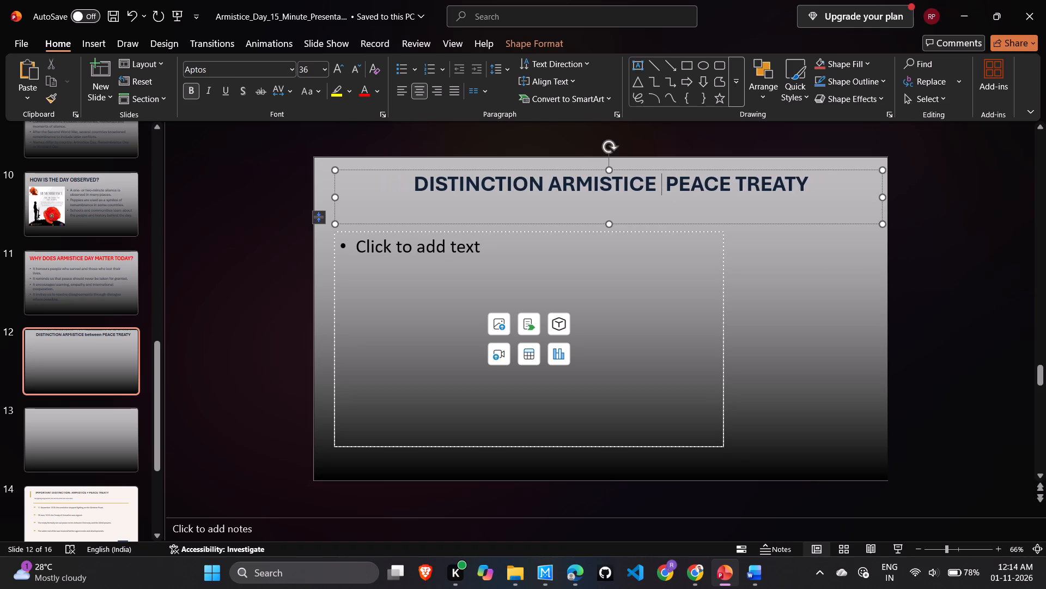
{"action": "type", "text": "BE"}
{"action": "type", "text": "TWEEN"}
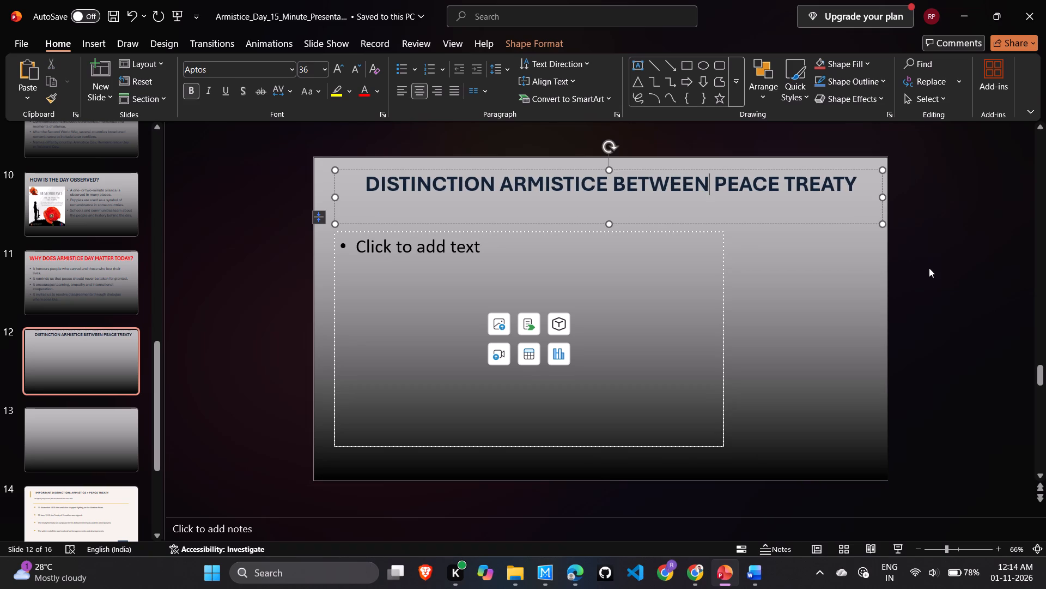
{"action": "left_click", "coordinate": [822, 257]}
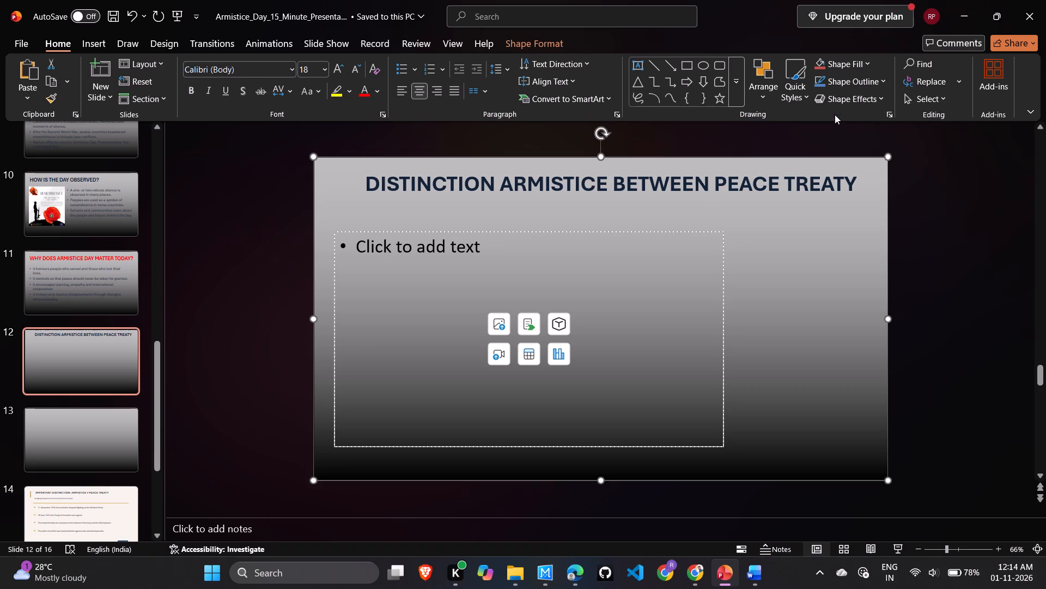
Left-align slide 12's whole title and colour its text red.
{"action": "left_click", "coordinate": [526, 178]}
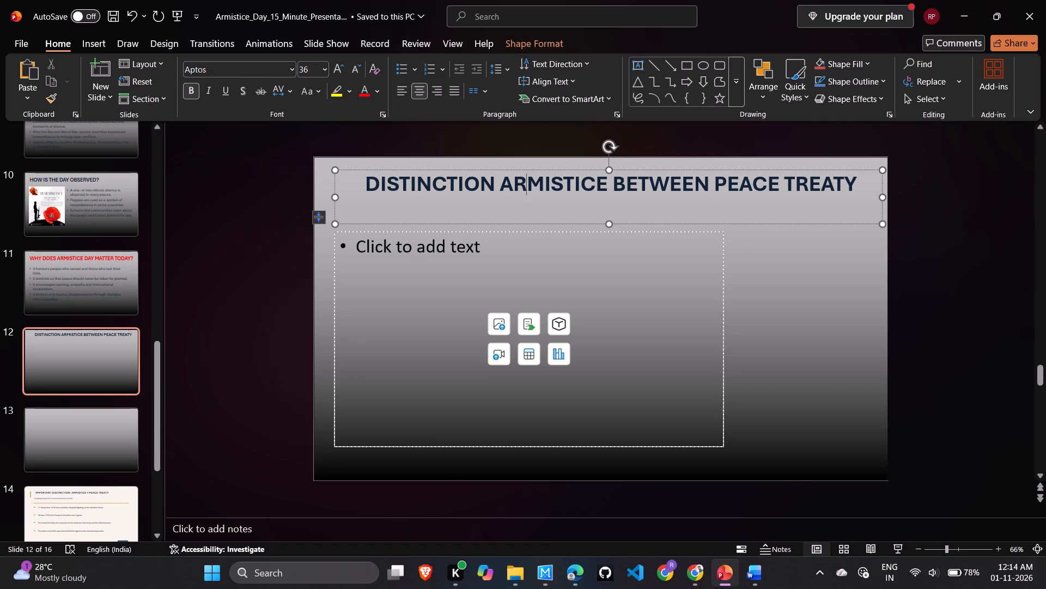
{"action": "key", "text": "ctrl+a"}
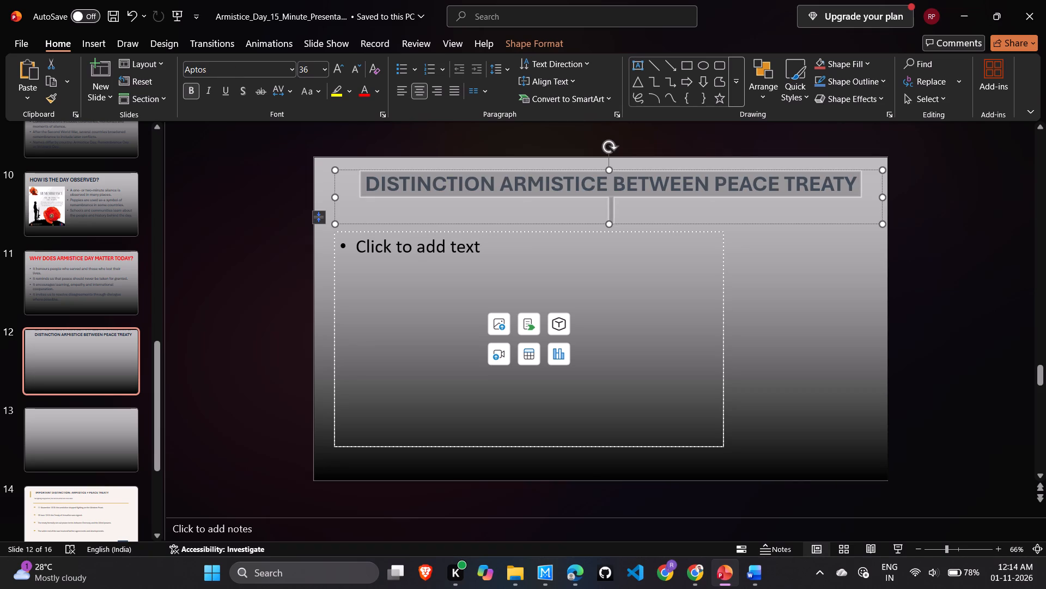
{"action": "left_click", "coordinate": [396, 88], "text": "ctrl"}
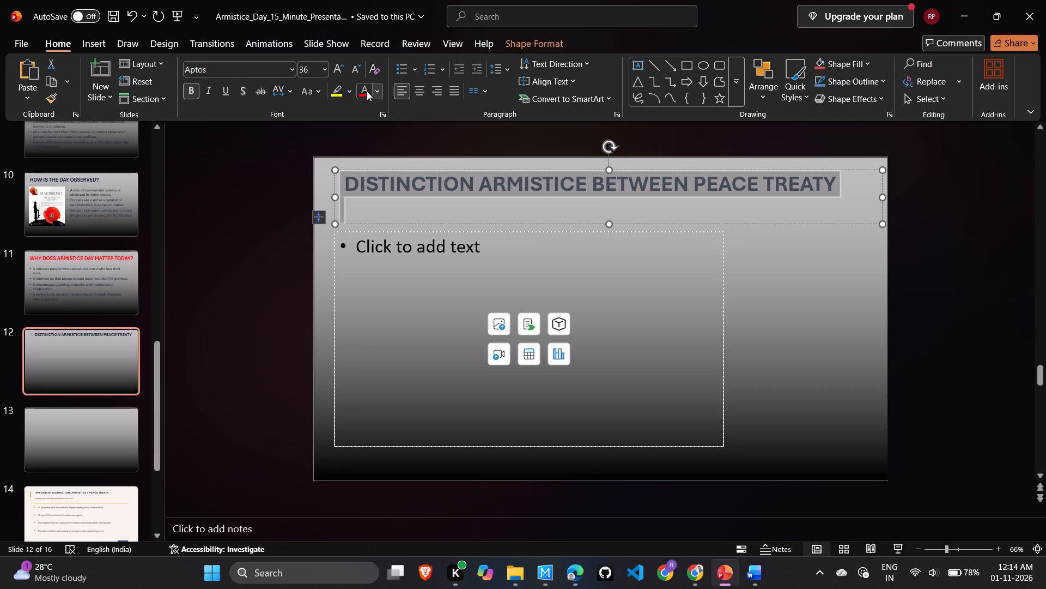
{"action": "left_click", "coordinate": [356, 91], "text": "ctrl"}
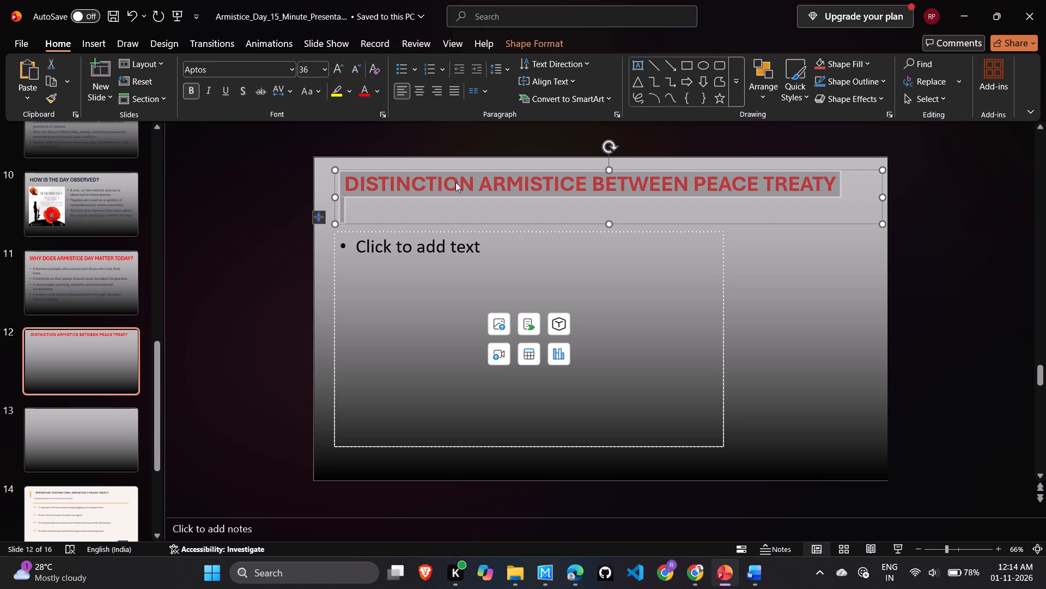
Cut the word "BETWEEN" out of slide 12's title and enter "AND" in its place before "PEACE TREATY".
{"action": "left_click", "coordinate": [687, 179]}
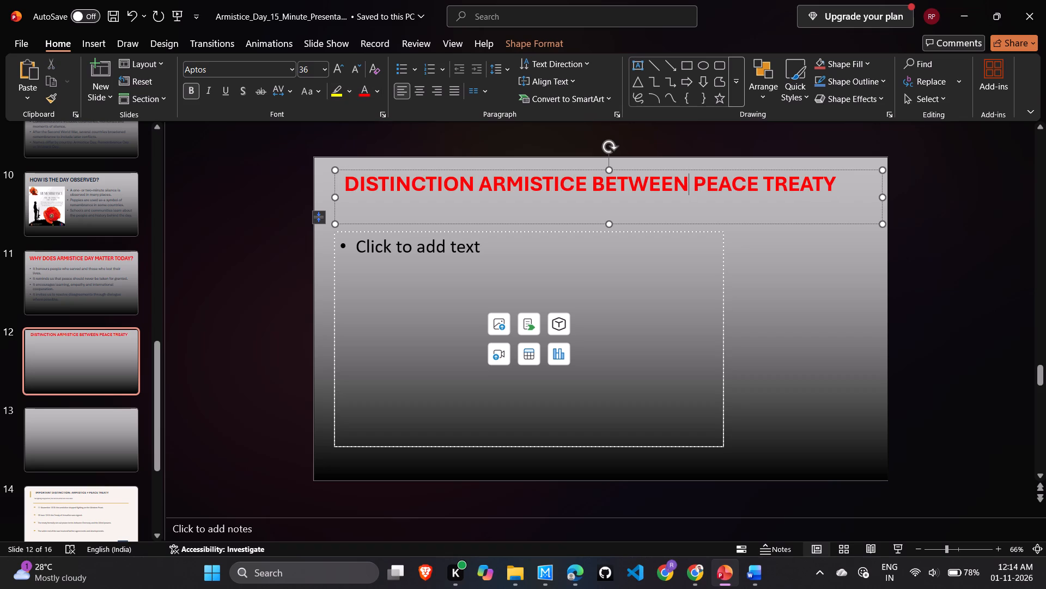
{"action": "left_click_drag", "start_coordinate": [687, 179], "coordinate": [661, 176]}
{"action": "left_click_drag", "start_coordinate": [661, 176], "coordinate": [596, 176]}
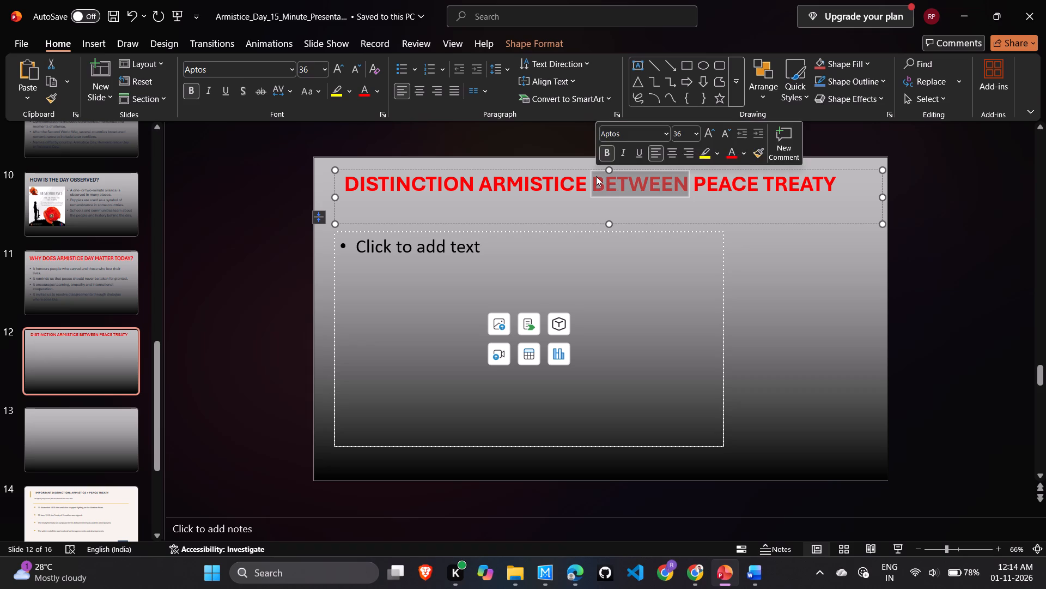
{"action": "key", "text": "ctrl+x"}
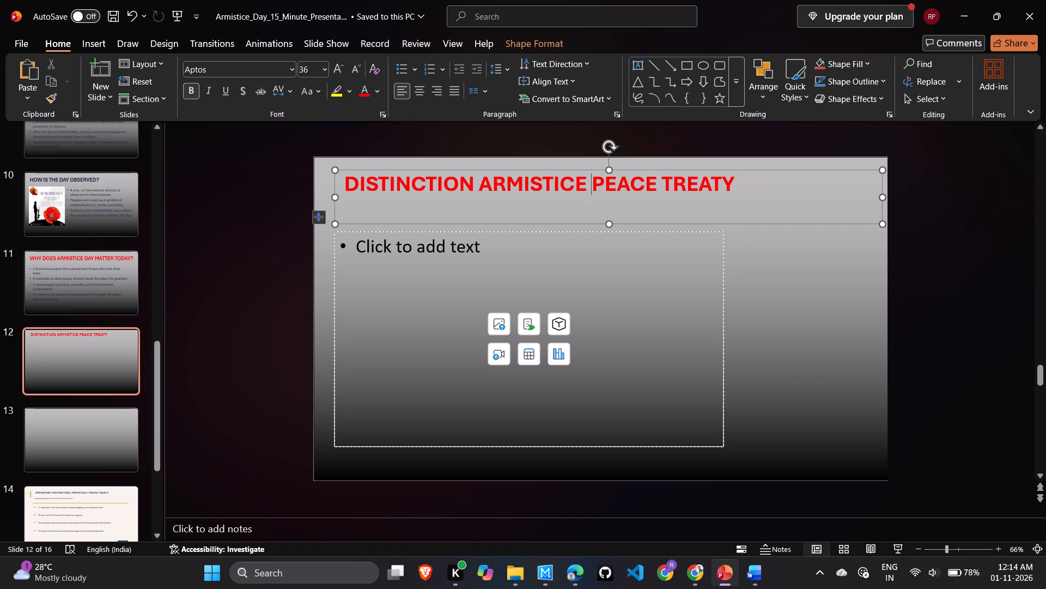
{"action": "key", "text": "a"}
{"action": "key", "text": "BackSpace"}
{"action": "type", "text": "AND"}
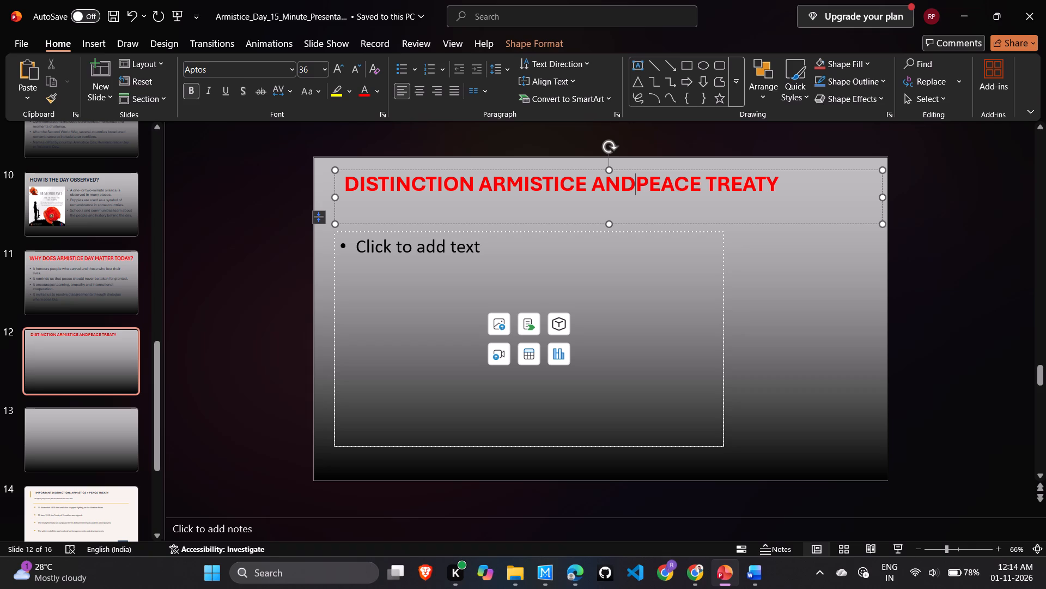
{"action": "key", "text": "n"}
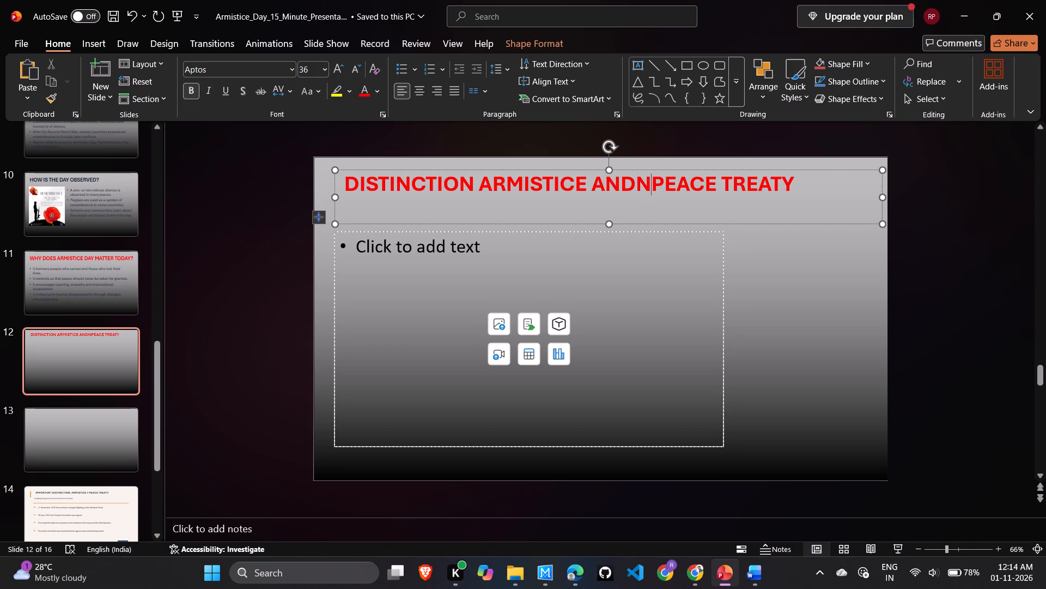
{"action": "key", "text": "BackSpace"}
{"action": "key", "text": "space"}
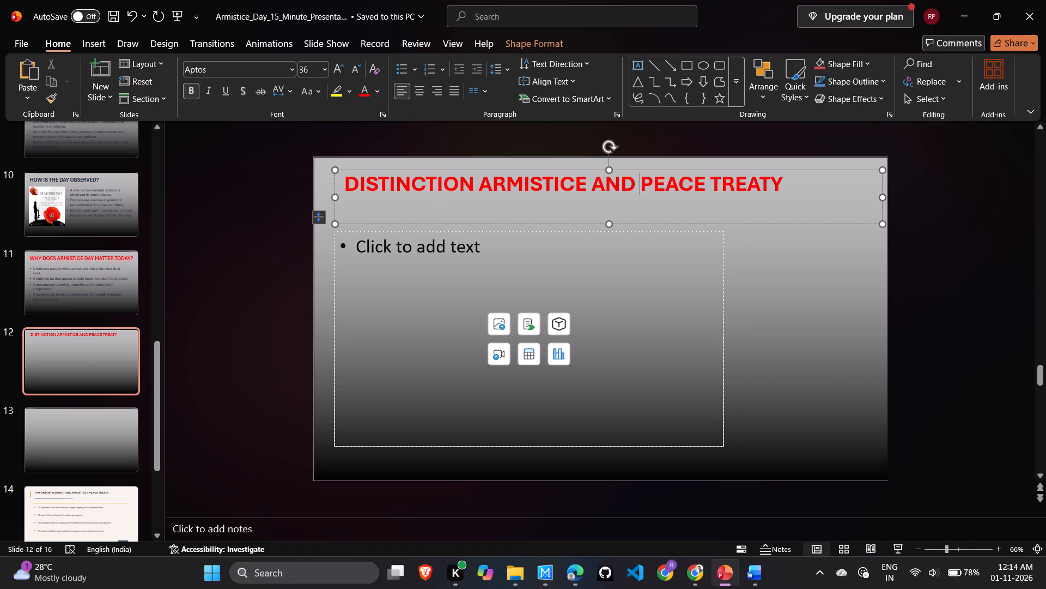
Insert the cut word "BETWEEN" after "DISTINCTION" in slide 12's title.
{"action": "left_click", "coordinate": [476, 181]}
{"action": "key", "text": "space"}
{"action": "key", "text": "ctrl+v"}
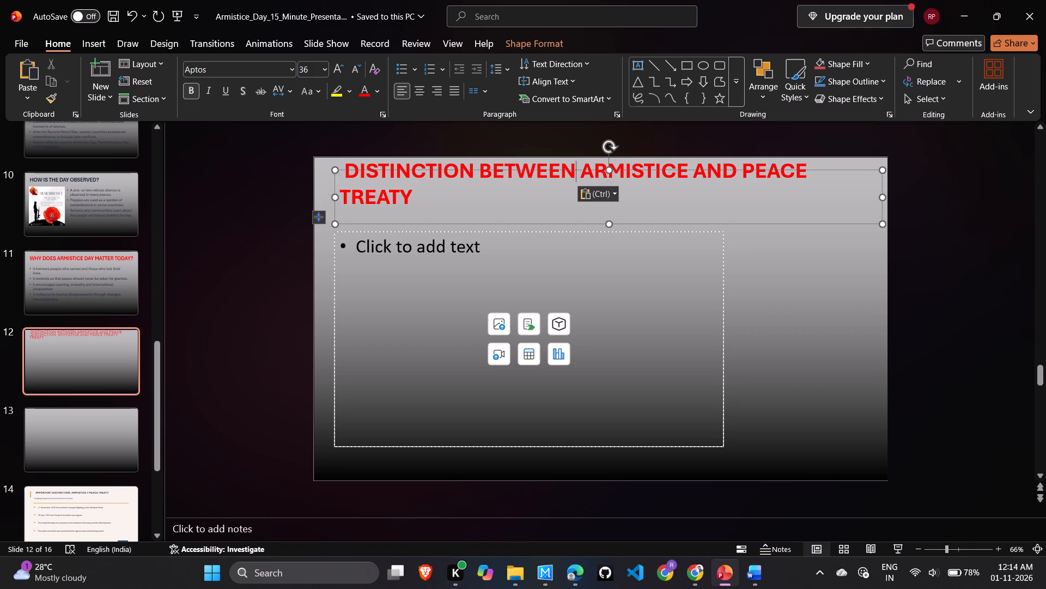
{"action": "left_click", "coordinate": [439, 206]}
{"action": "scroll", "coordinate": [439, 206], "scroll_direction": "up", "scroll_amount": 1}
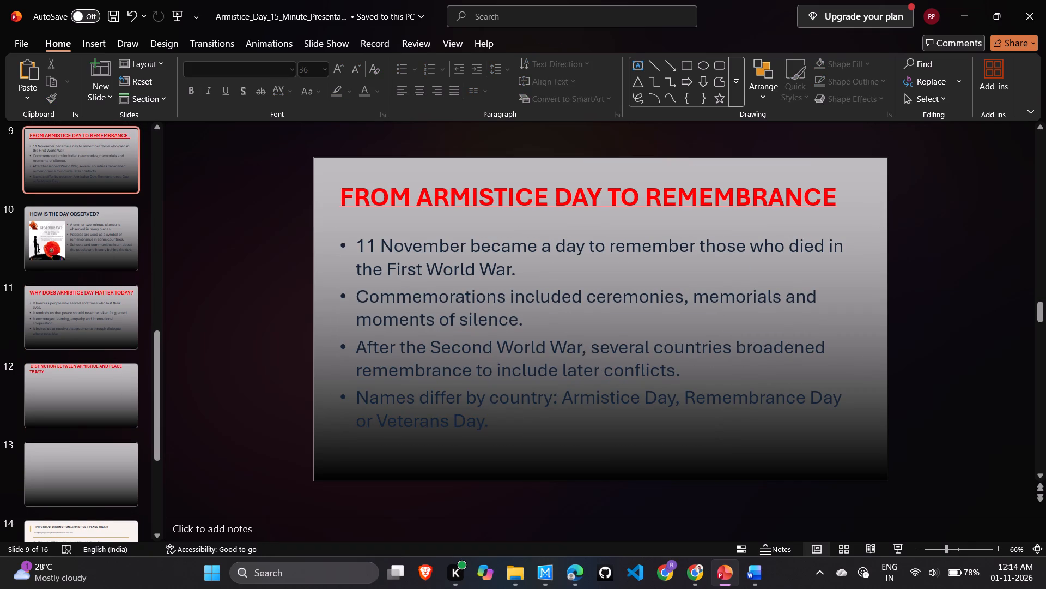
{"action": "scroll", "coordinate": [439, 206], "scroll_direction": "down", "scroll_amount": 1}
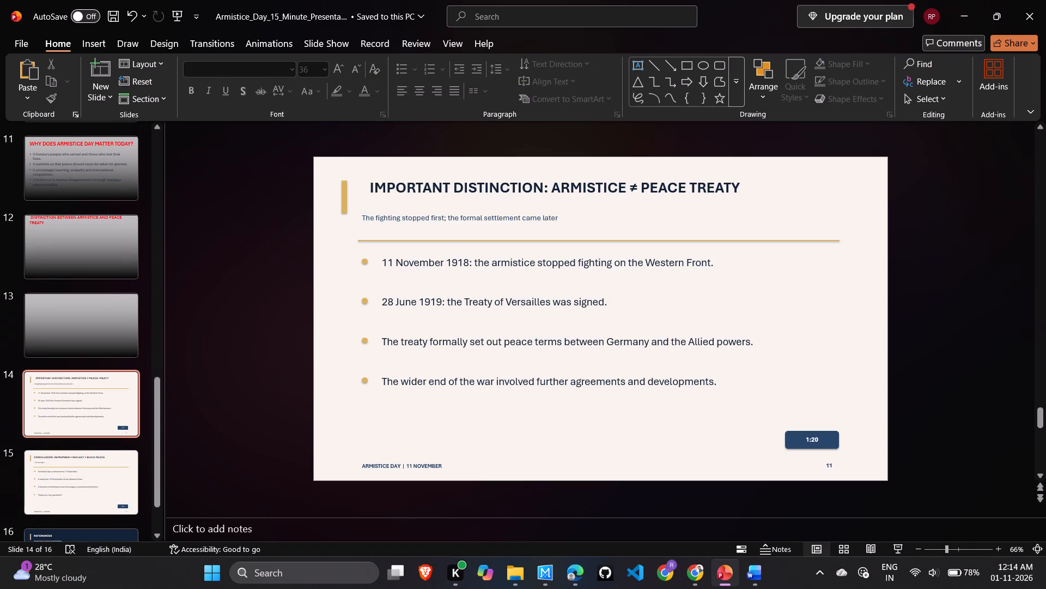
{"action": "left_click", "coordinate": [115, 244]}
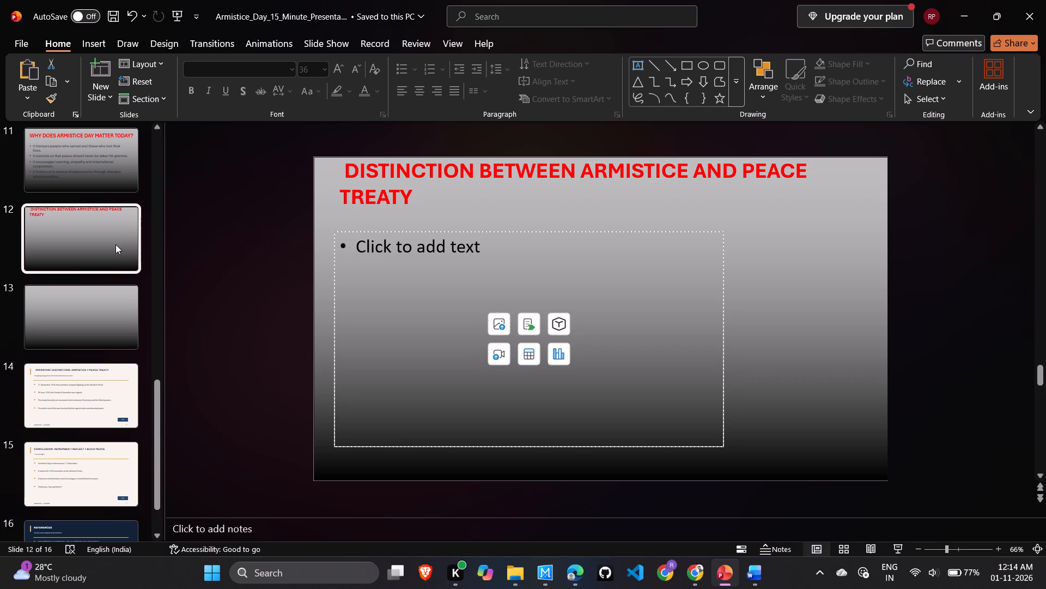
{"action": "key", "text": "ctrl+z"}
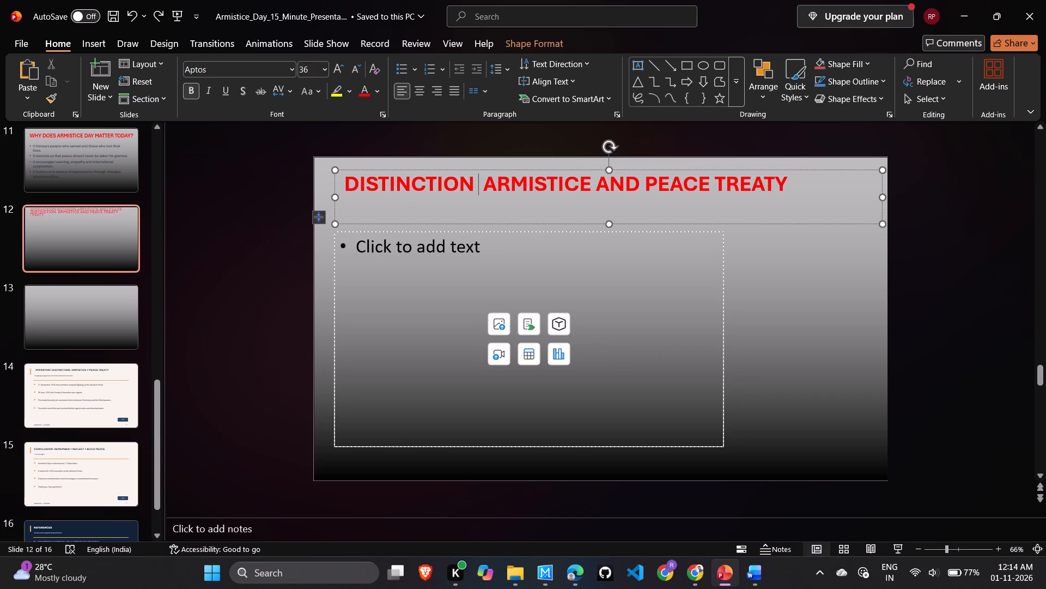
{"action": "key", "text": "ctrl+z"}
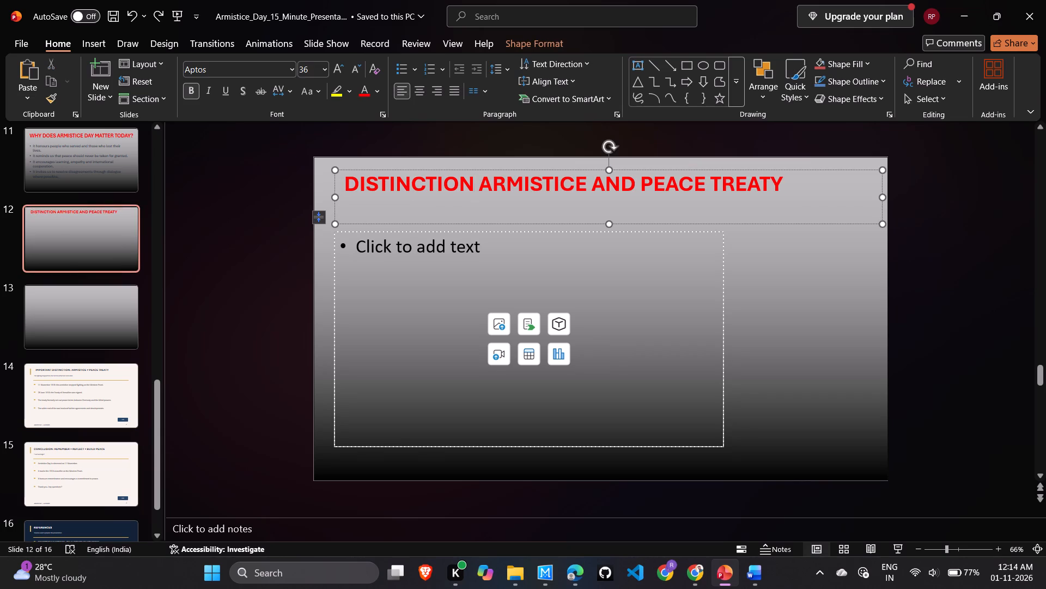
{"action": "key", "text": "ctrl+v"}
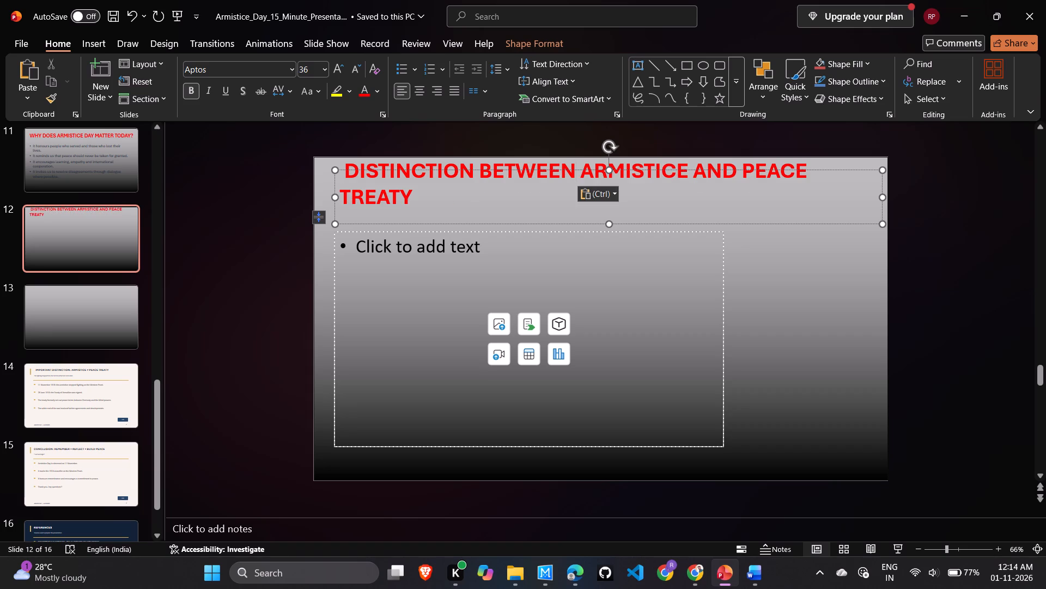
Replace the word "AND" in slide 12's title with an ampersand (&).
{"action": "left_click", "coordinate": [735, 173]}
{"action": "key", "text": "BackSpace"}
{"action": "key", "text": "BackSpace"}
{"action": "key", "text": "BackSpace"}
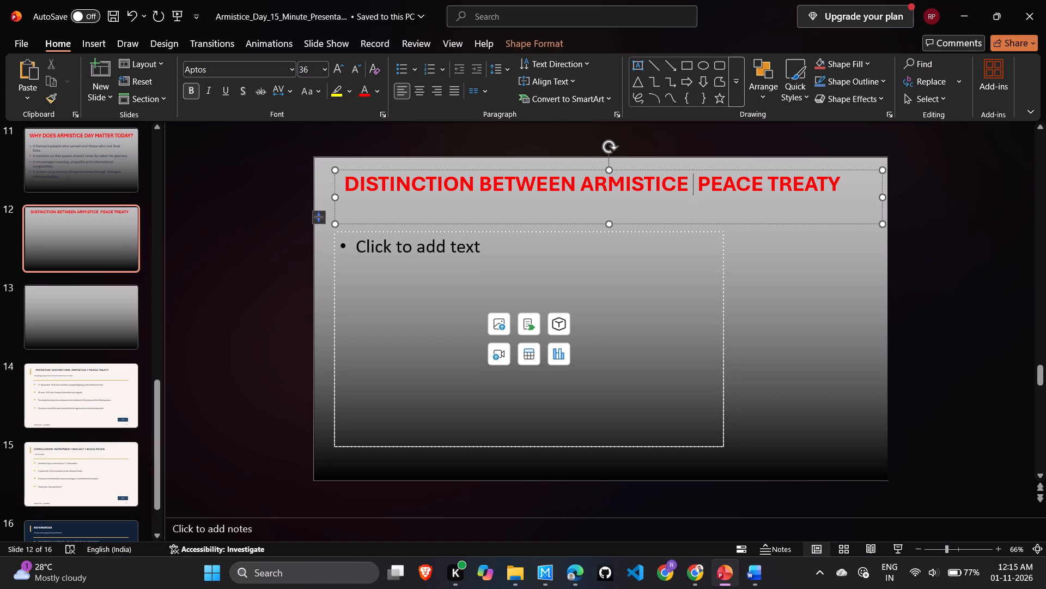
{"action": "key", "text": "shift+ampersand"}
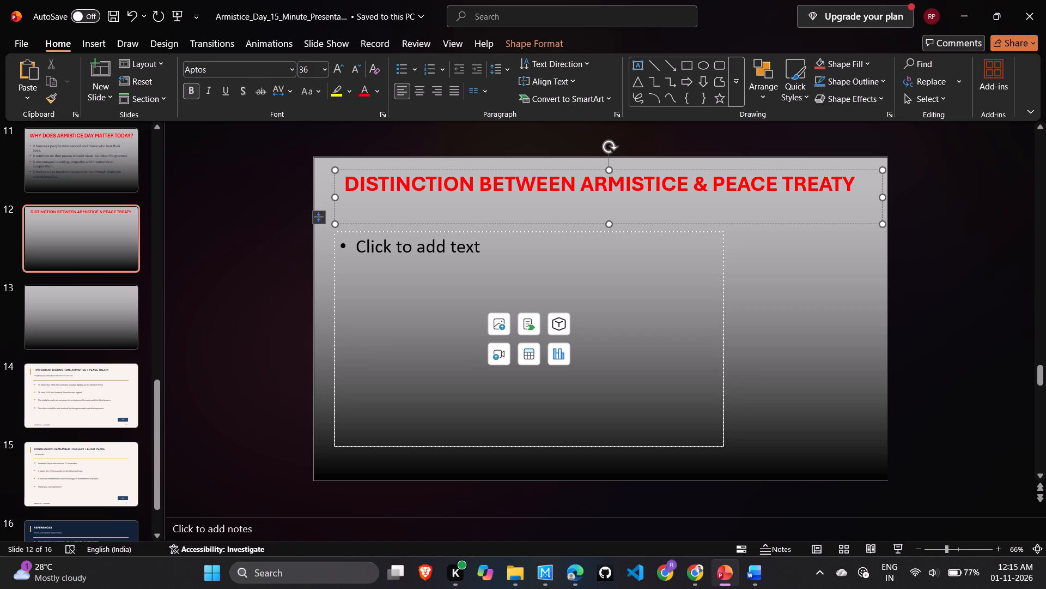
{"action": "left_click", "coordinate": [544, 264]}
Remove the empty second line from slide 12's title.
{"action": "left_click", "coordinate": [583, 184]}
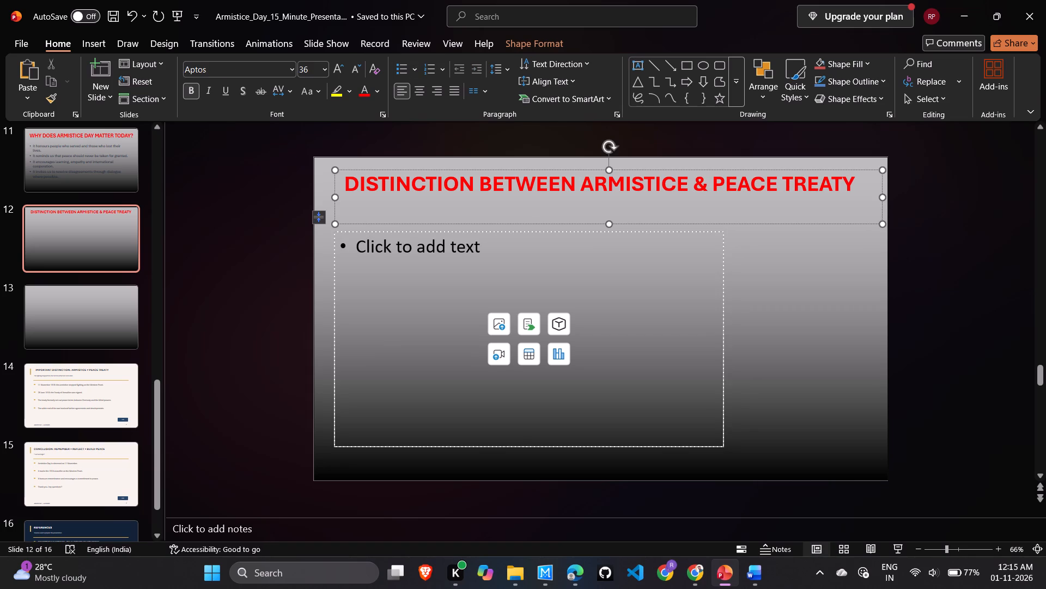
{"action": "left_click", "coordinate": [578, 208]}
{"action": "key", "text": "BackSpace"}
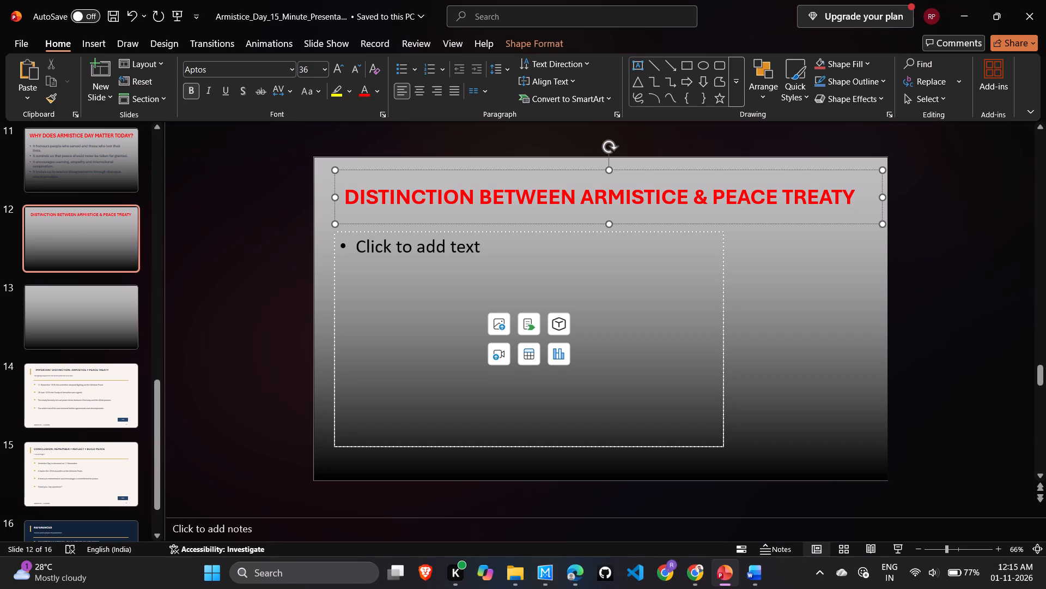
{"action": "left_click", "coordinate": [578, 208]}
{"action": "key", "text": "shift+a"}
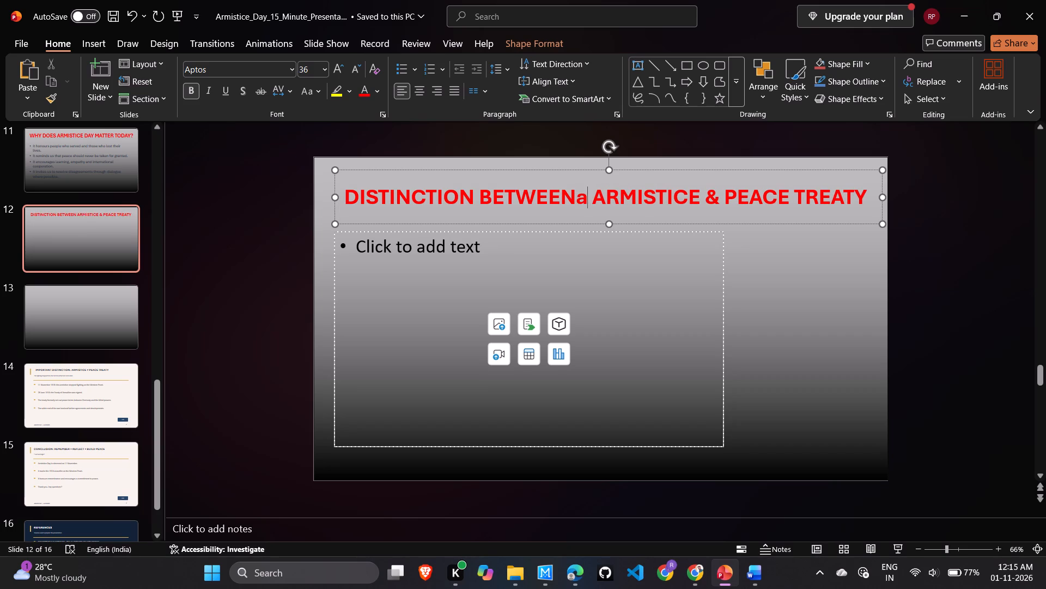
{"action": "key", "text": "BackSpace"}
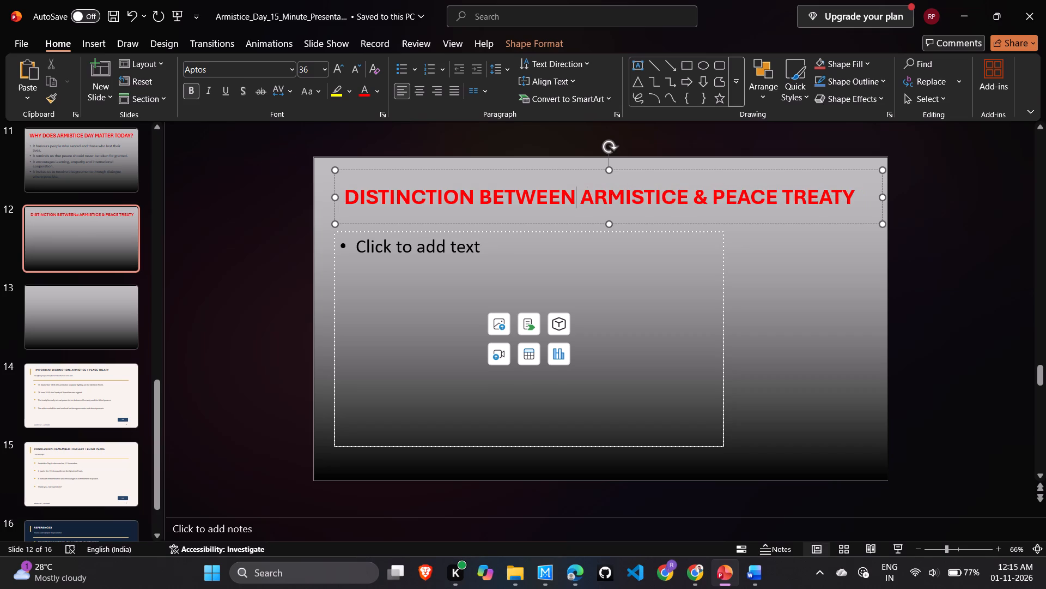
Underline the entire title text on slide 12.
{"action": "key", "text": "ctrl+a"}
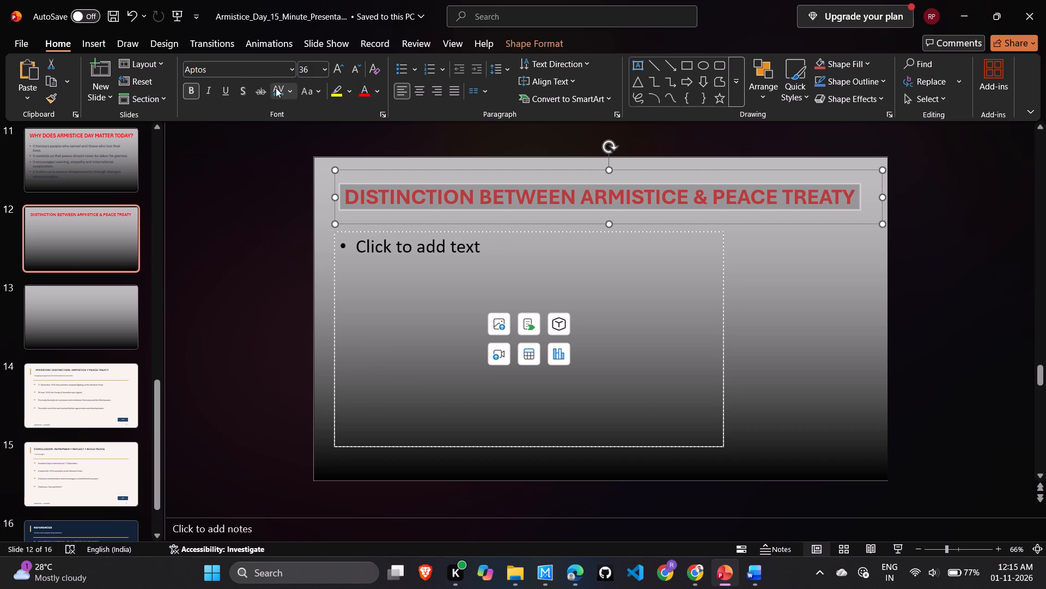
{"action": "left_click", "coordinate": [226, 92]}
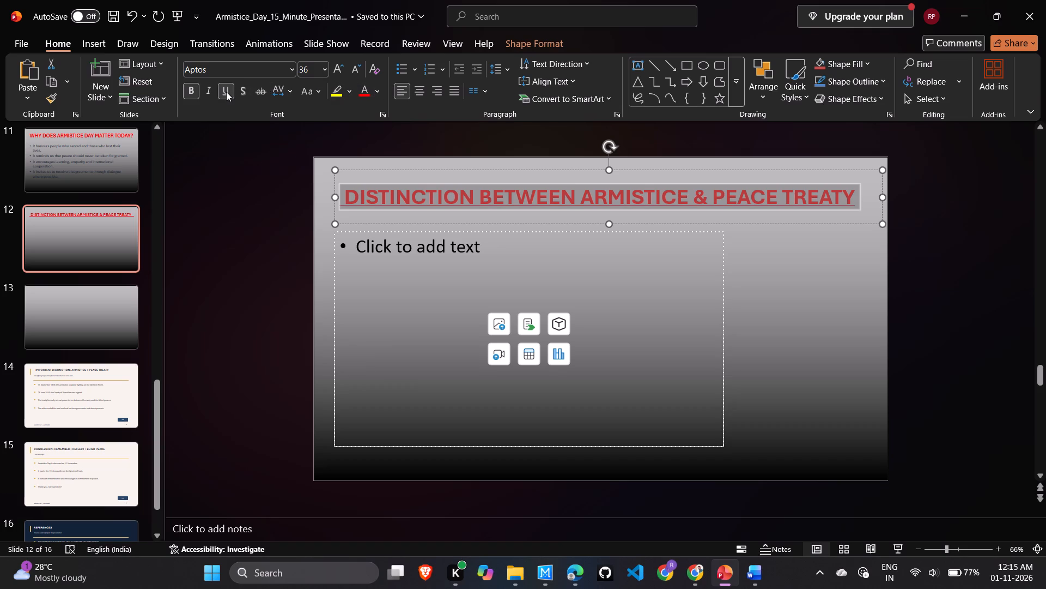
{"action": "left_click", "coordinate": [555, 192]}
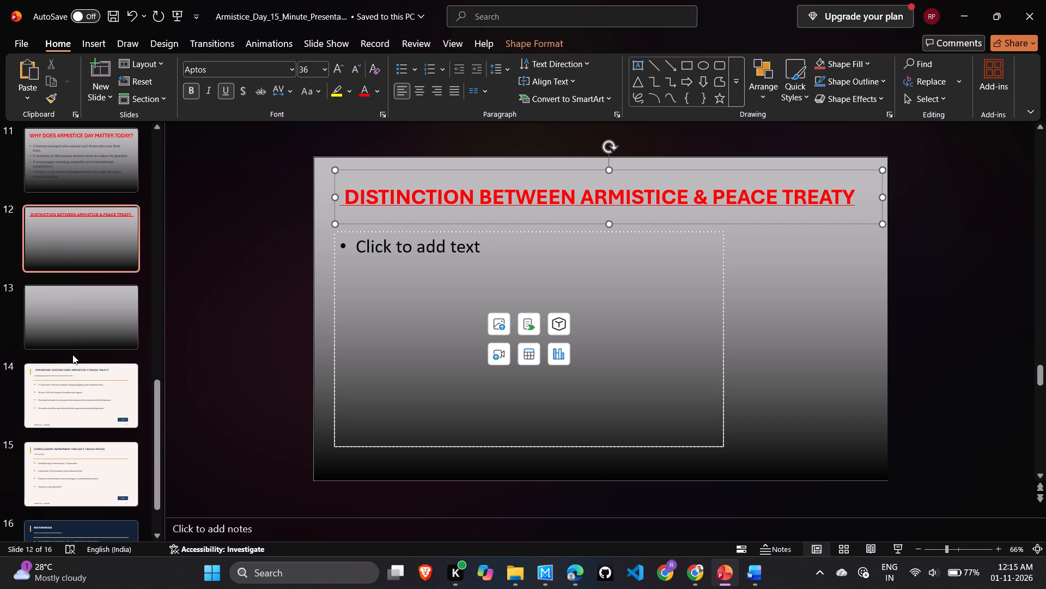
Copy "11 November 1918: the armistice stopped fighting on the Western Front" from slide 14 into slide 12's body as the first bullet.
{"action": "left_click", "coordinate": [71, 372]}
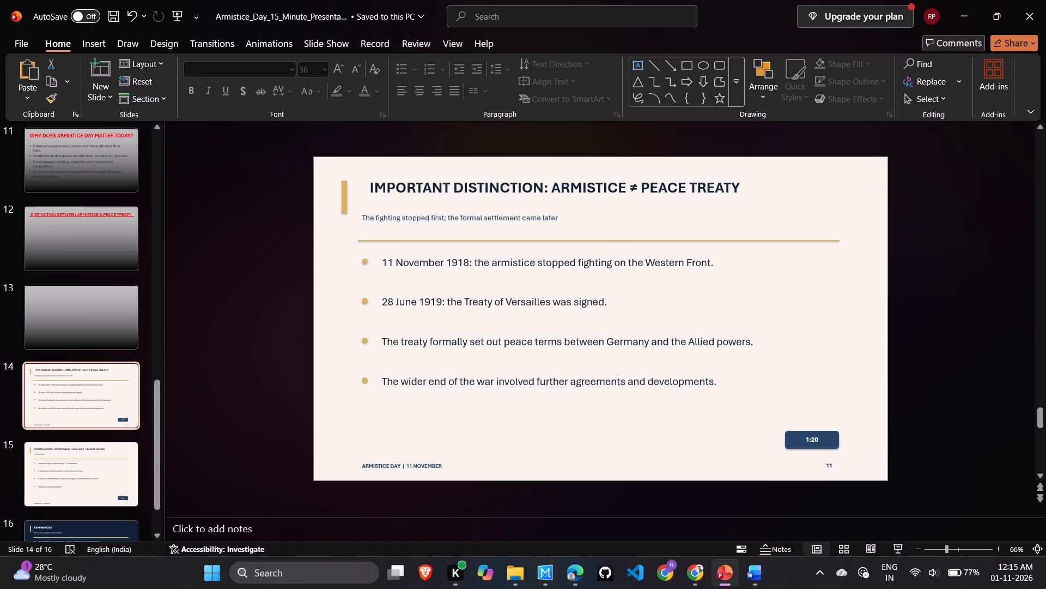
{"action": "left_click_drag", "start_coordinate": [711, 261], "coordinate": [416, 252]}
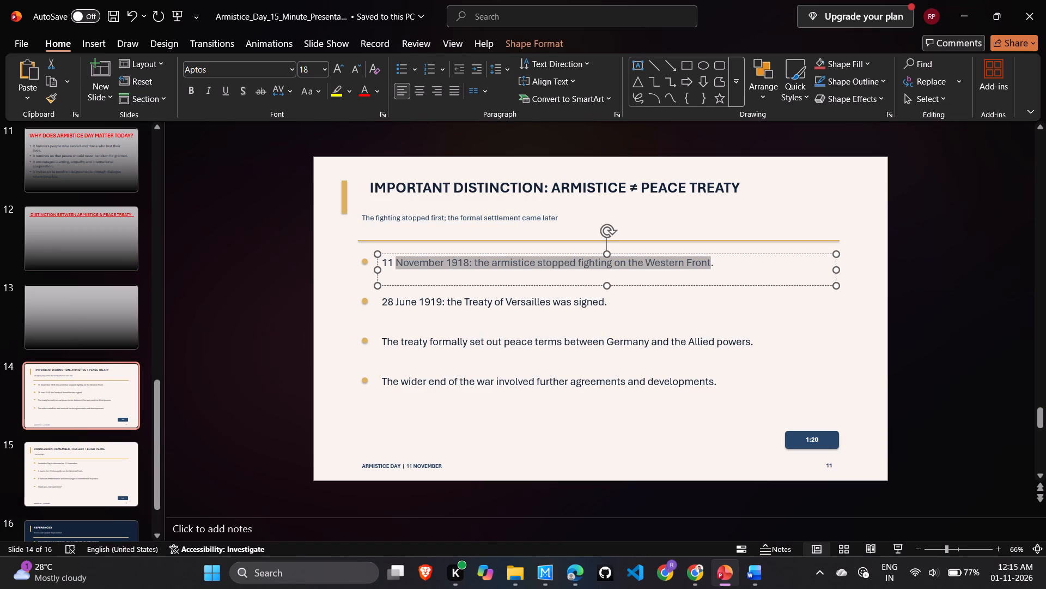
{"action": "left_click_drag", "start_coordinate": [416, 252], "coordinate": [380, 261]}
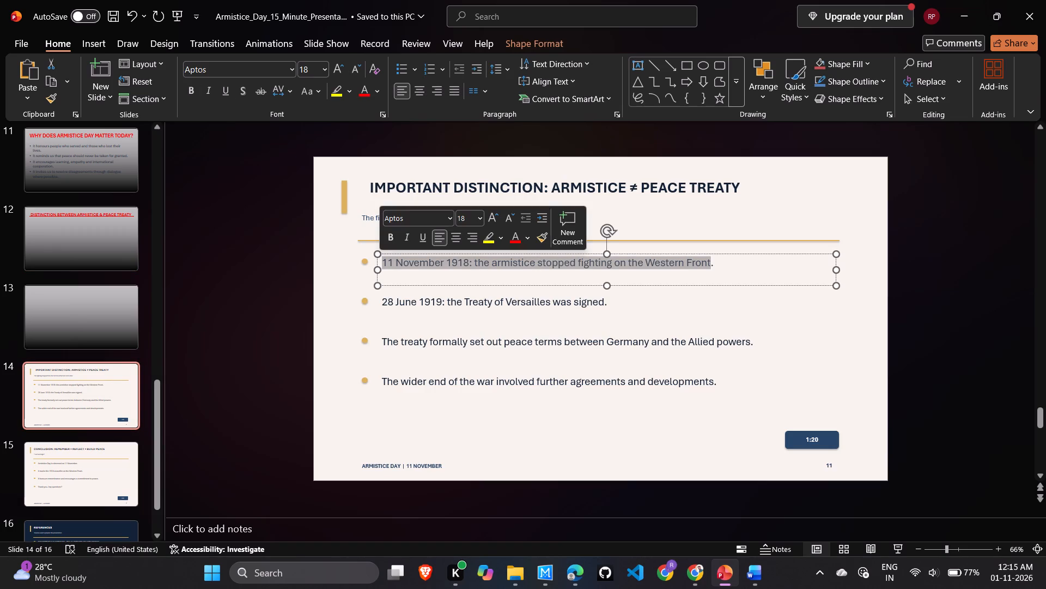
{"action": "key", "text": "ctrl+c"}
{"action": "left_click", "coordinate": [99, 248]}
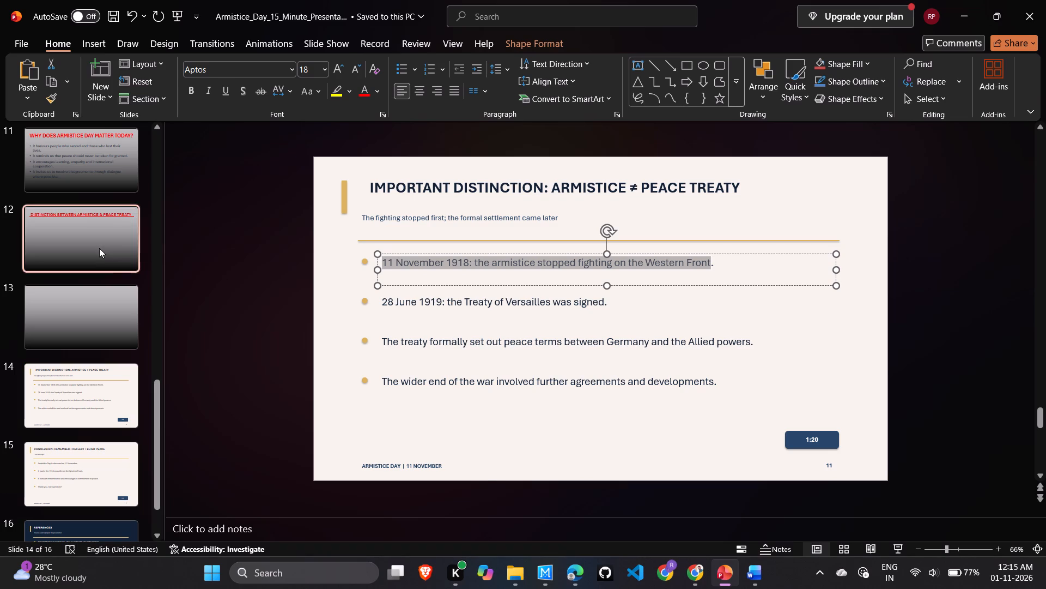
{"action": "left_click", "coordinate": [495, 245]}
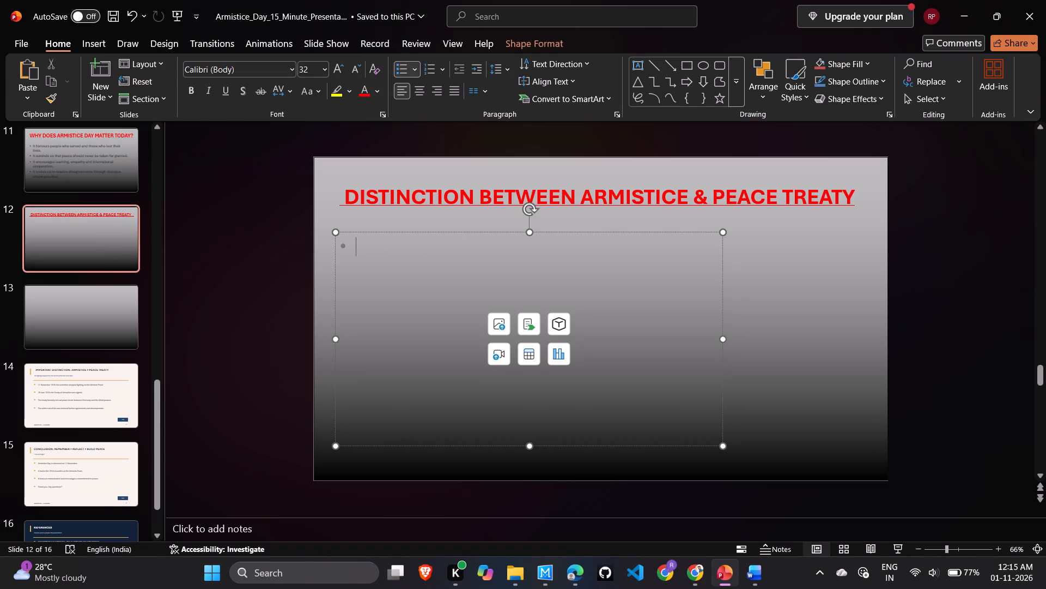
{"action": "key", "text": "ctrl+v"}
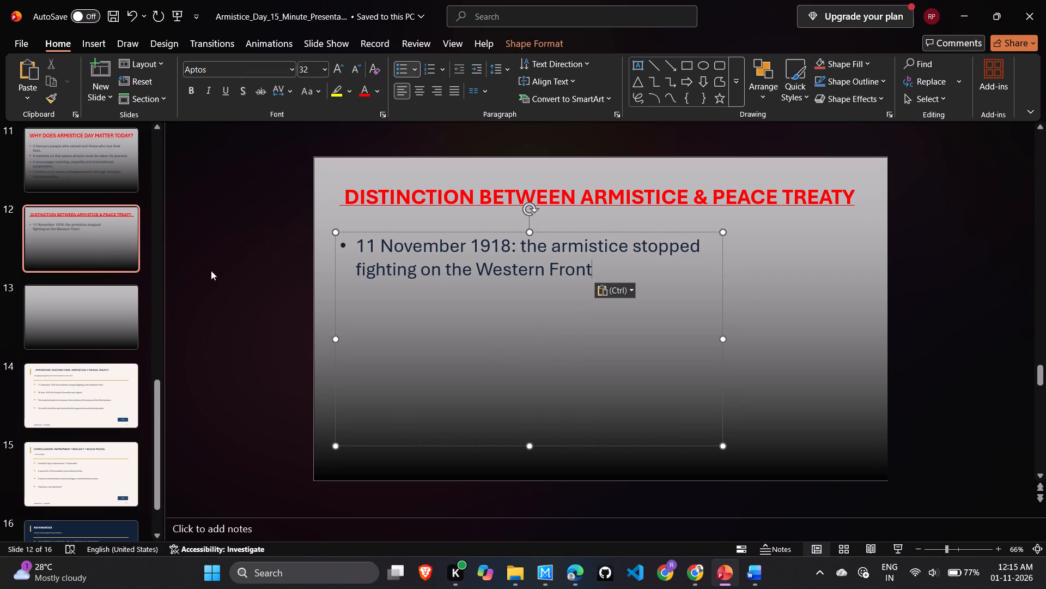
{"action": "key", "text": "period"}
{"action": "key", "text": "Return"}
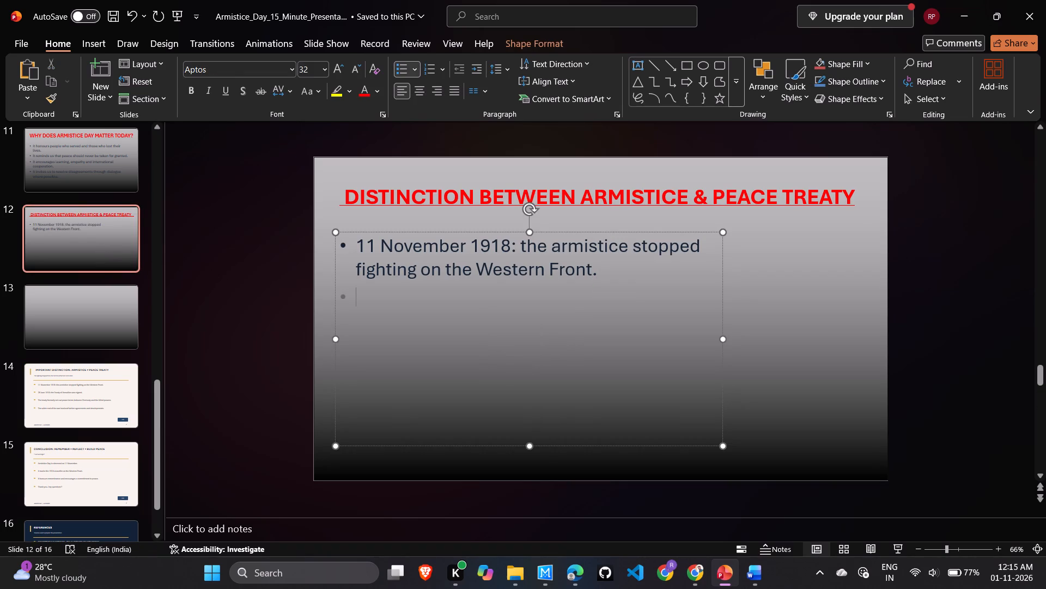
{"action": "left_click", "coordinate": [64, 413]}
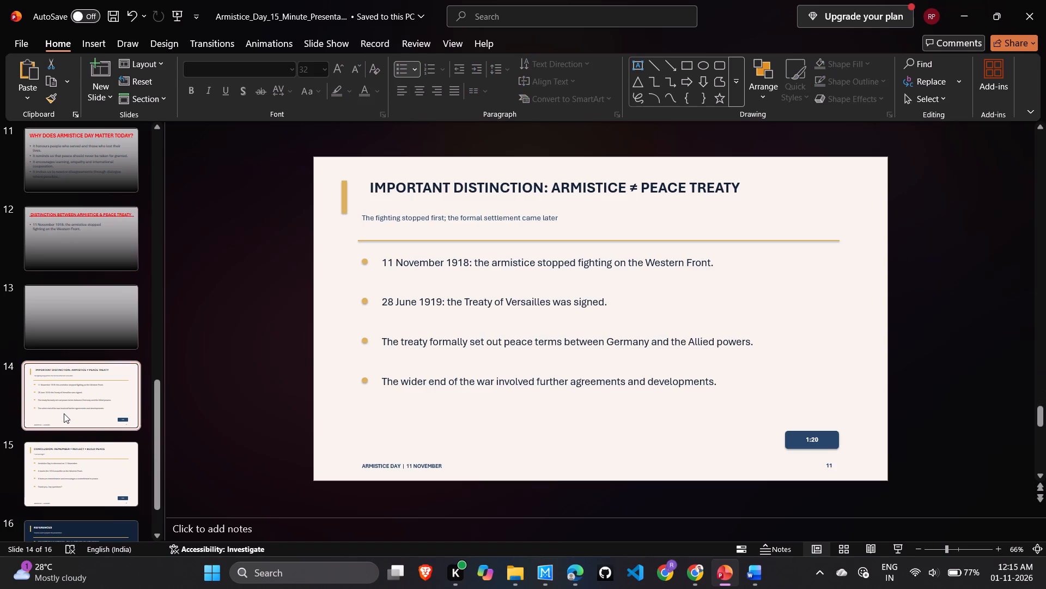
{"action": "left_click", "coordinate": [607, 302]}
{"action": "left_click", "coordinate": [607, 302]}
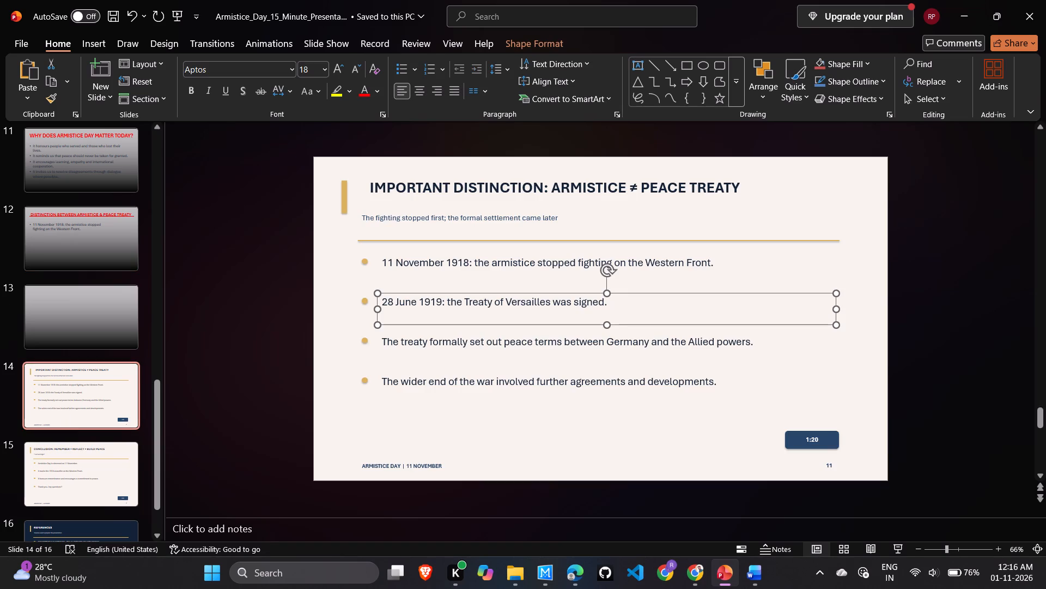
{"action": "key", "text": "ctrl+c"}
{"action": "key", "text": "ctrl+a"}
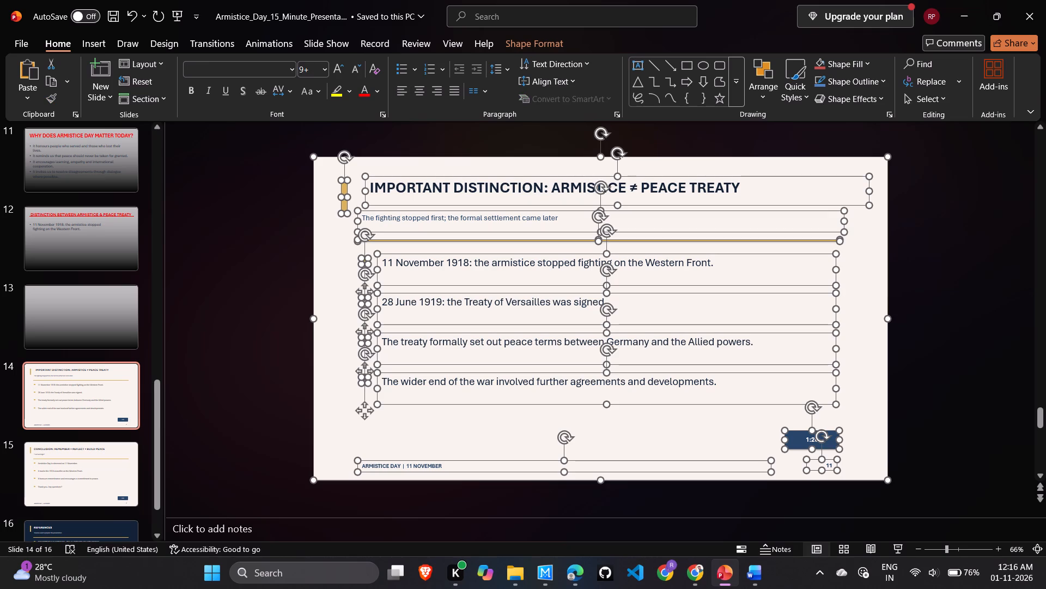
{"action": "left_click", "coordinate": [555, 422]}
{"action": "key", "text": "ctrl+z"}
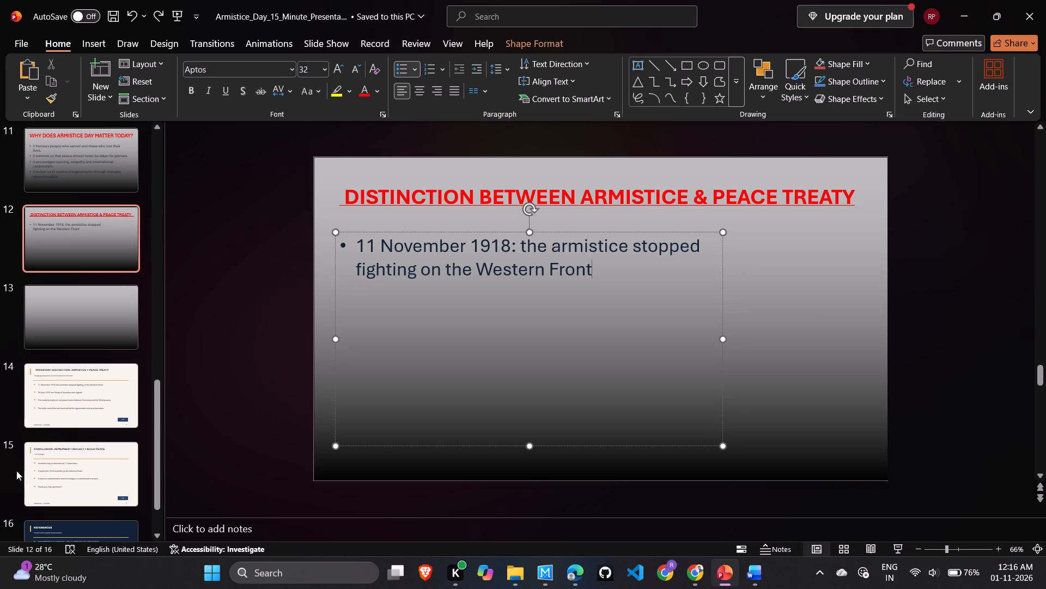
Copy "28 June 1919: the Treaty of Versailles was signed." from slide 14 to slide 12 as the second bullet.
{"action": "left_click", "coordinate": [92, 387]}
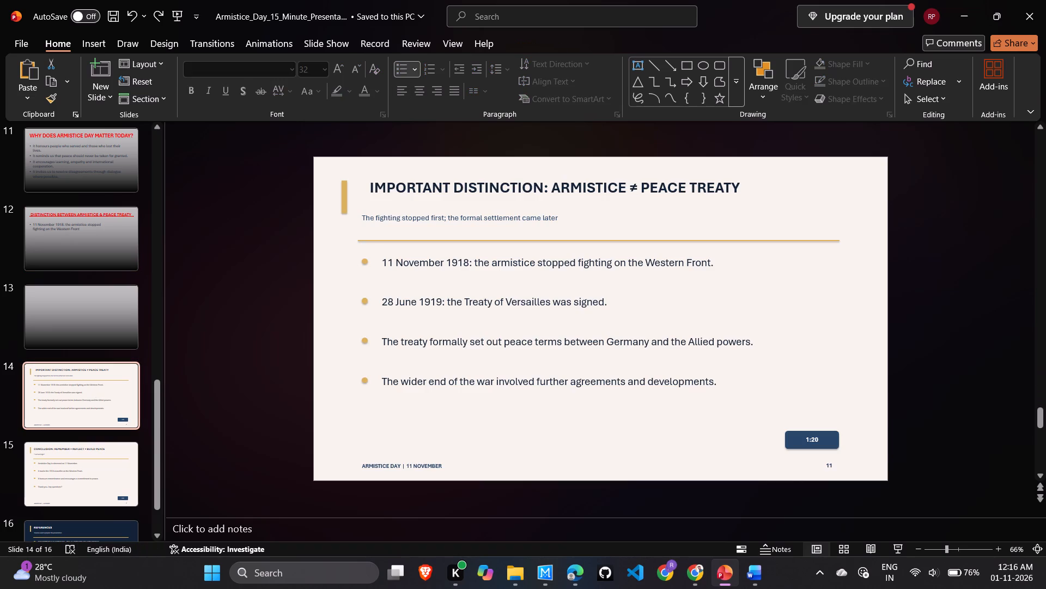
{"action": "left_click", "coordinate": [609, 302]}
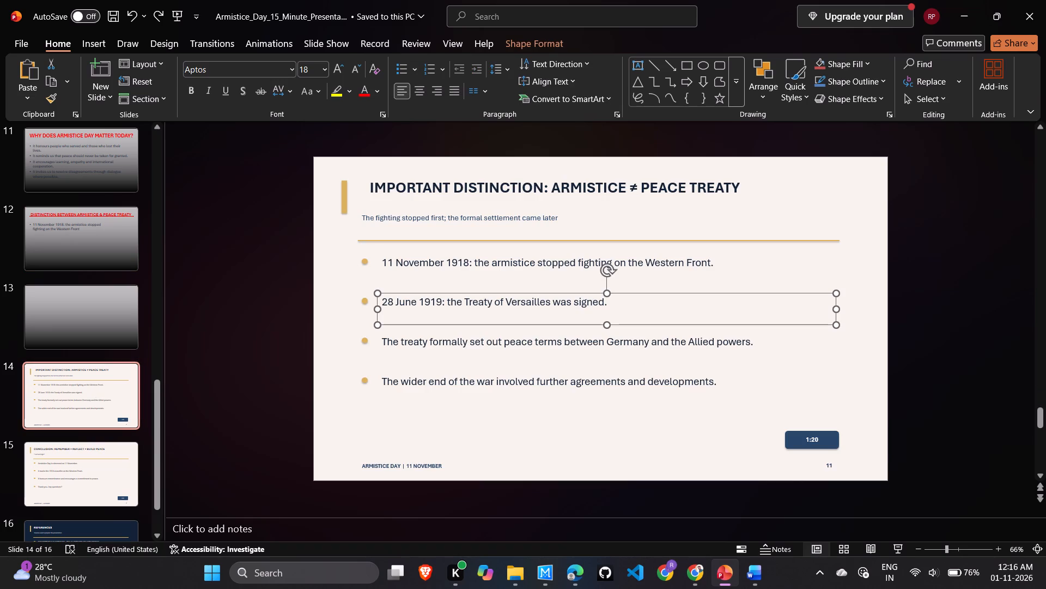
{"action": "left_click", "coordinate": [609, 302]}
{"action": "left_click", "coordinate": [590, 302]}
{"action": "key", "text": "ctrl+a"}
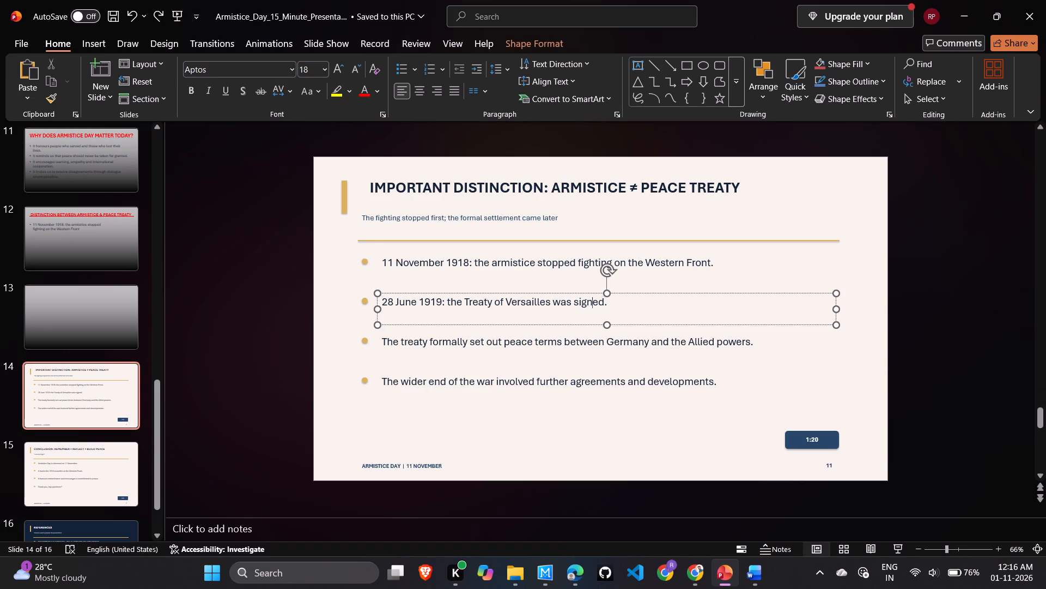
{"action": "key", "text": "ctrl+c"}
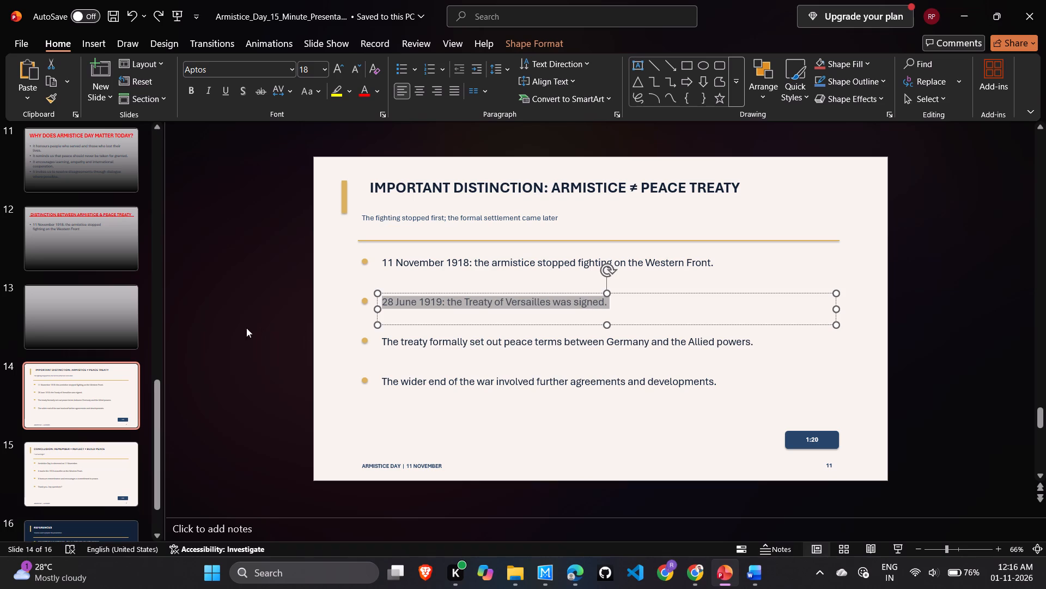
{"action": "left_click", "coordinate": [109, 230]}
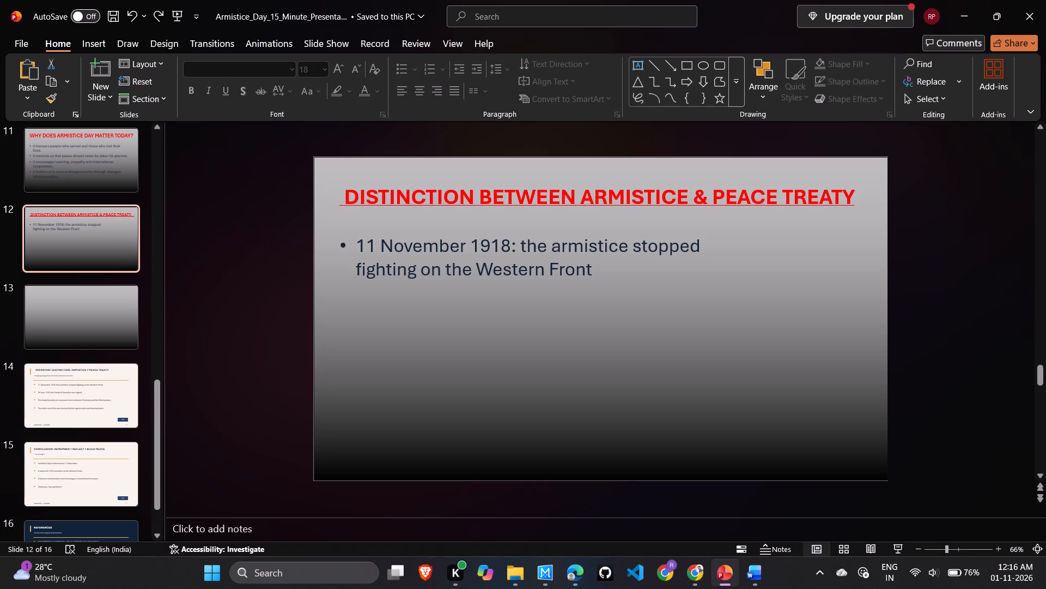
{"action": "left_click", "coordinate": [569, 291]}
{"action": "left_click", "coordinate": [605, 273]}
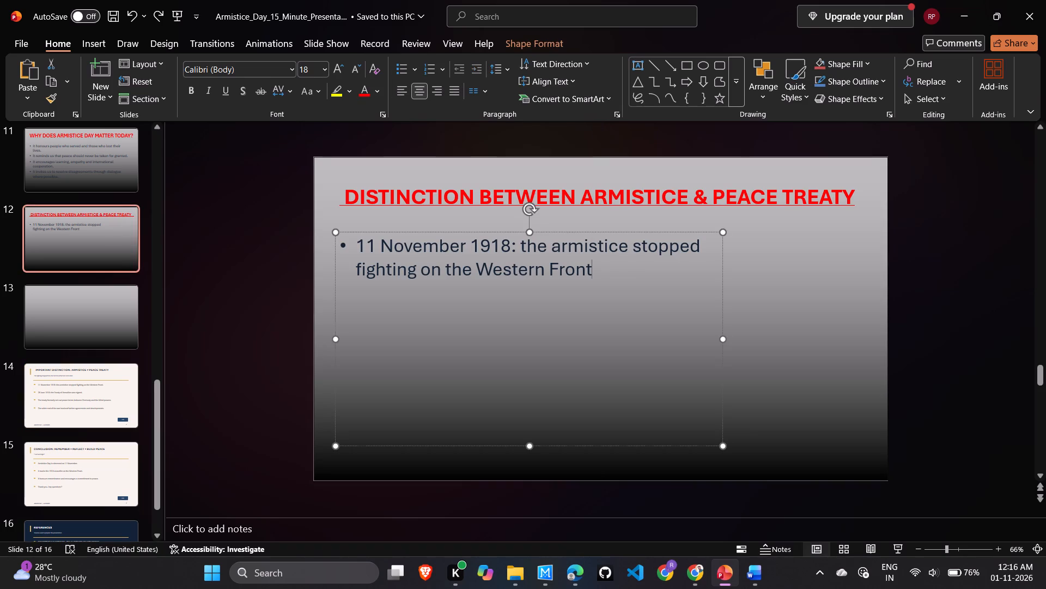
{"action": "key", "text": "Return"}
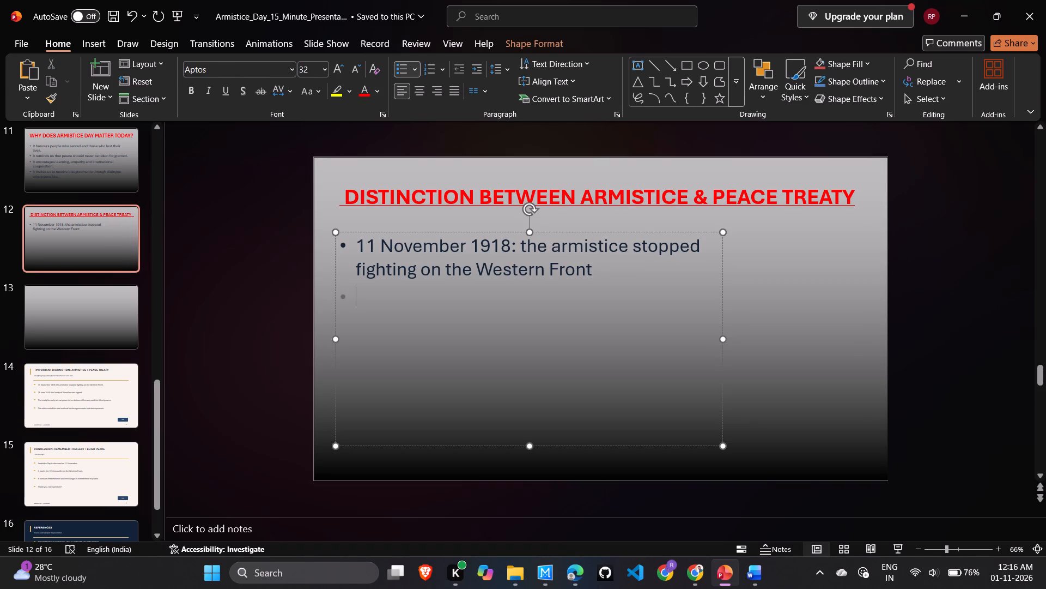
{"action": "key", "text": "ctrl+v"}
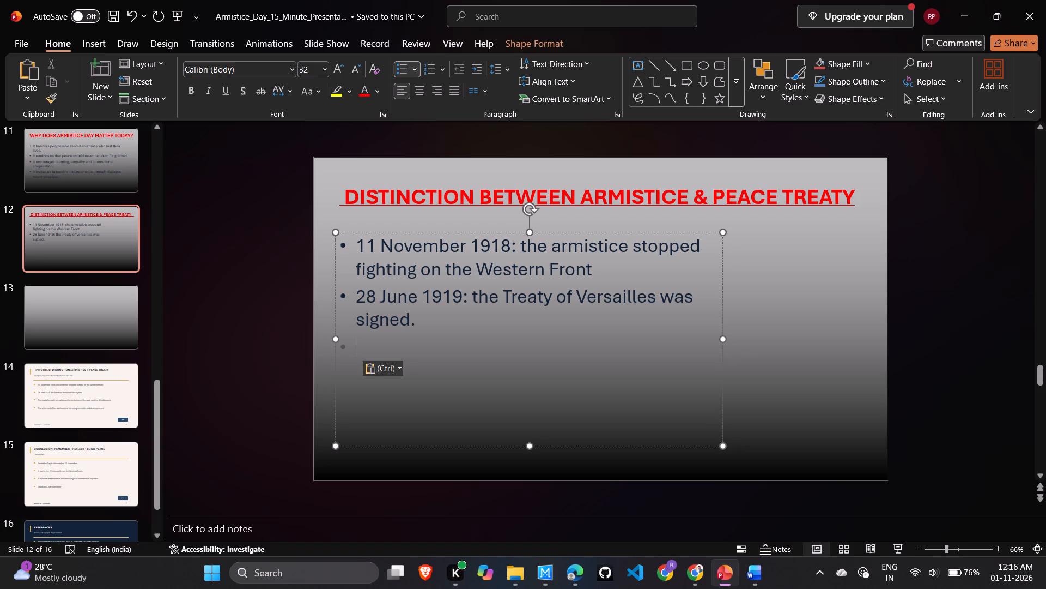
Widen slide 12's body text box to the right so it spans nearly the full width of the title.
{"action": "left_click_drag", "start_coordinate": [723, 339], "coordinate": [846, 310]}
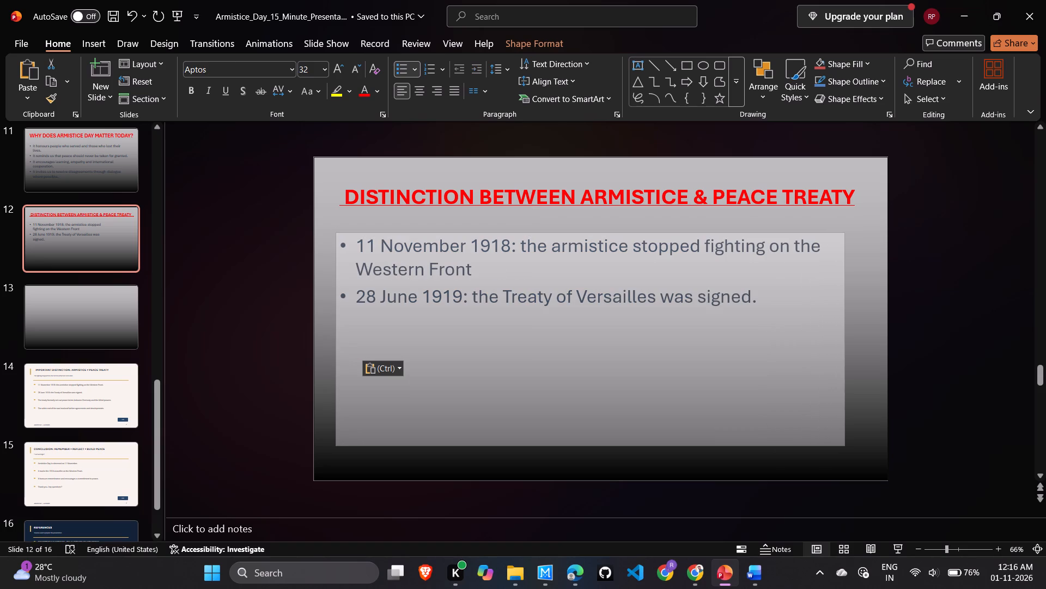
{"action": "left_click_drag", "start_coordinate": [846, 310], "coordinate": [861, 309]}
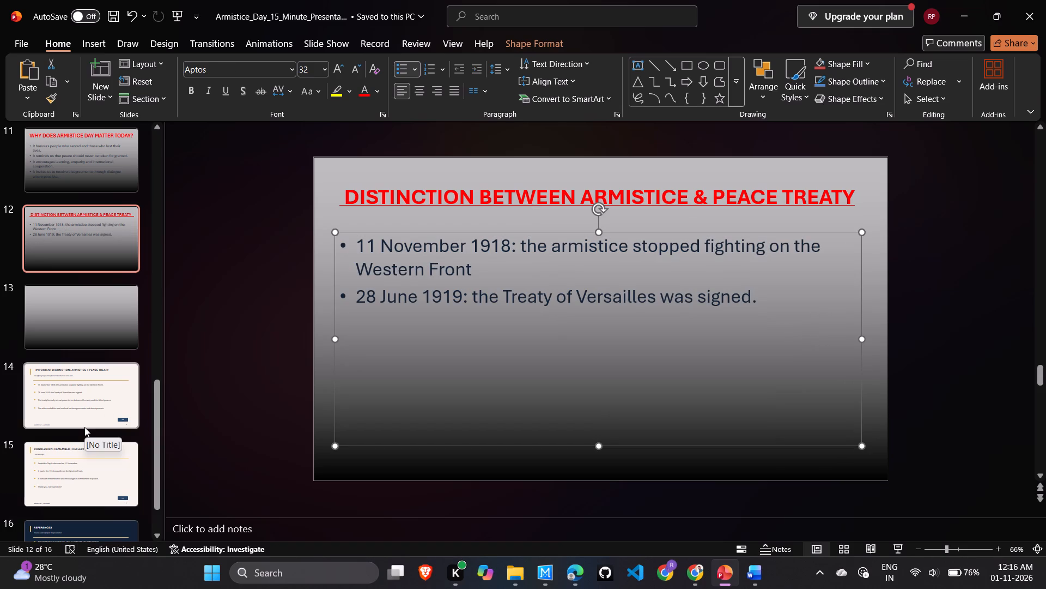
Copy the sentence "The treaty formally set out peace terms between Germany and the Allied powers." from slide 14.
{"action": "left_click", "coordinate": [88, 418]}
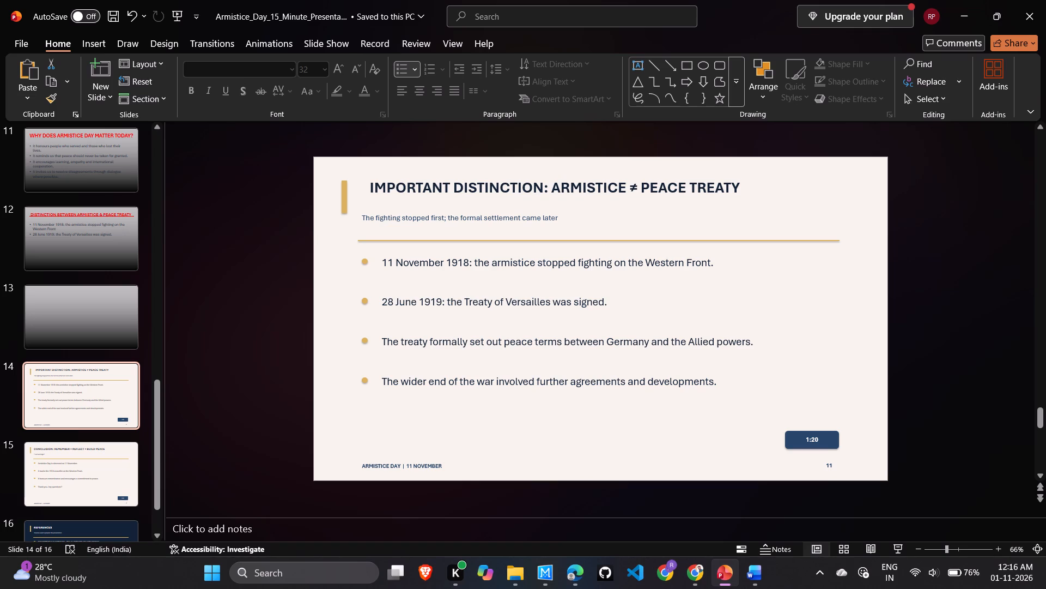
{"action": "left_click_drag", "start_coordinate": [753, 341], "coordinate": [341, 320]}
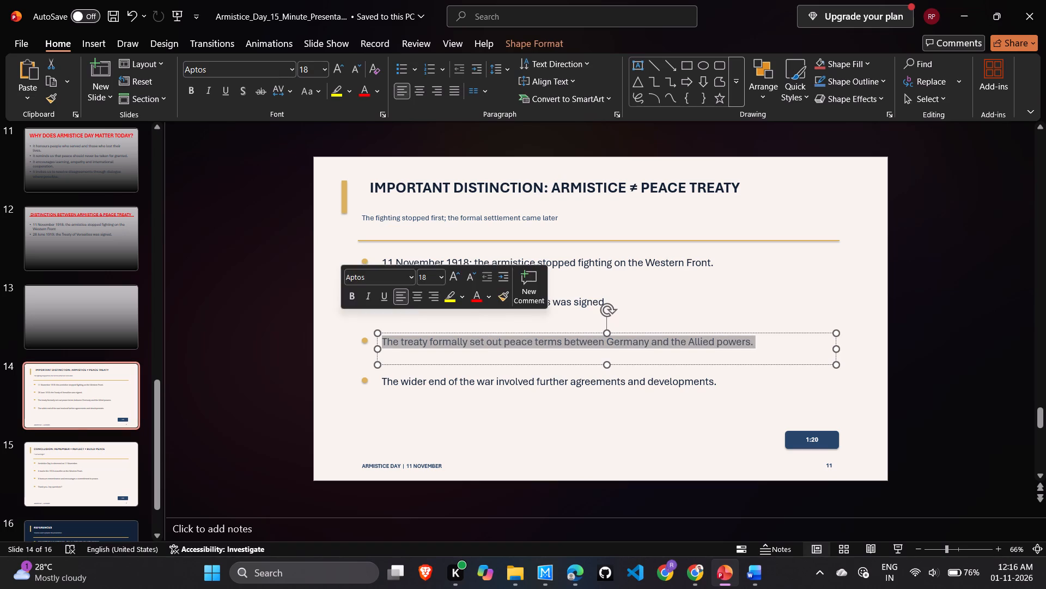
{"action": "key", "text": "ctrl+c"}
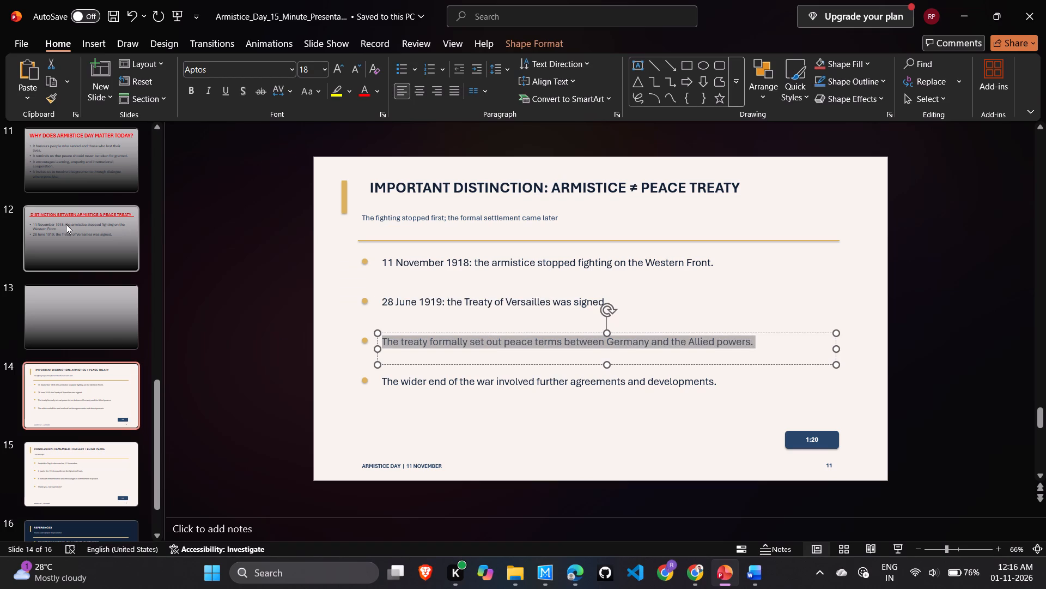
Add a period after "Western Front" at the end of slide 12's first bullet.
{"action": "left_click", "coordinate": [66, 224]}
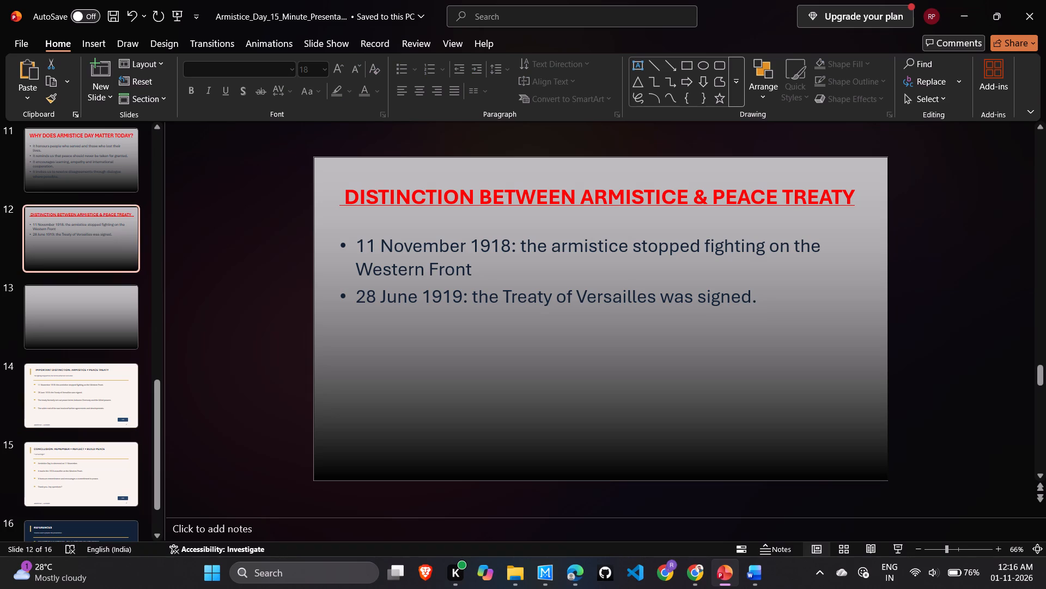
{"action": "left_click", "coordinate": [483, 281]}
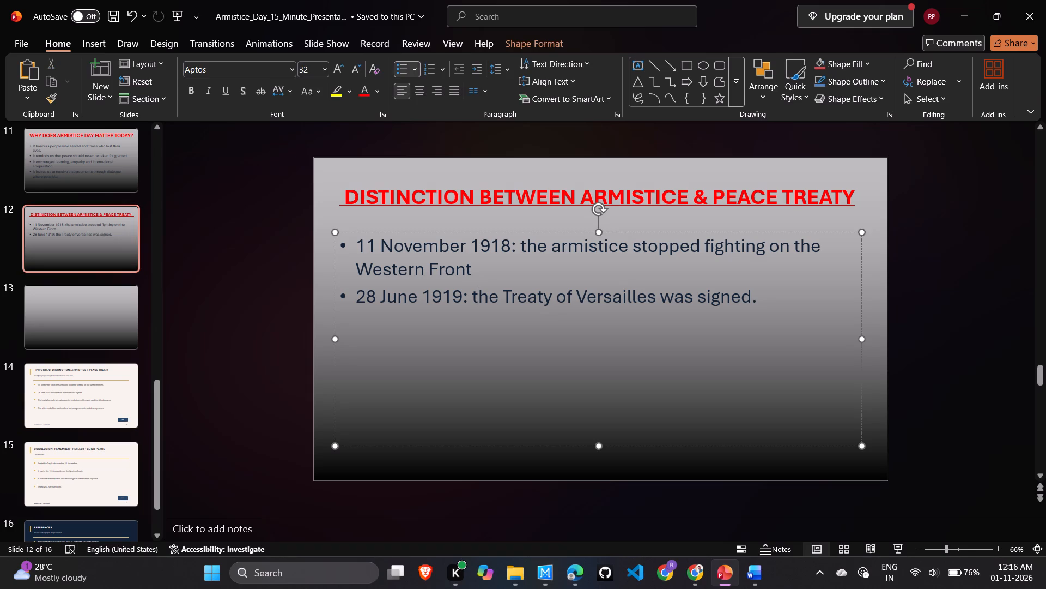
{"action": "left_click", "coordinate": [484, 271]}
{"action": "key", "text": "period"}
Insert the copied sentence about the treaty's peace terms as the third bullet on slide 12.
{"action": "left_click", "coordinate": [758, 300]}
{"action": "key", "text": "Return"}
{"action": "key", "text": "ctrl+v"}
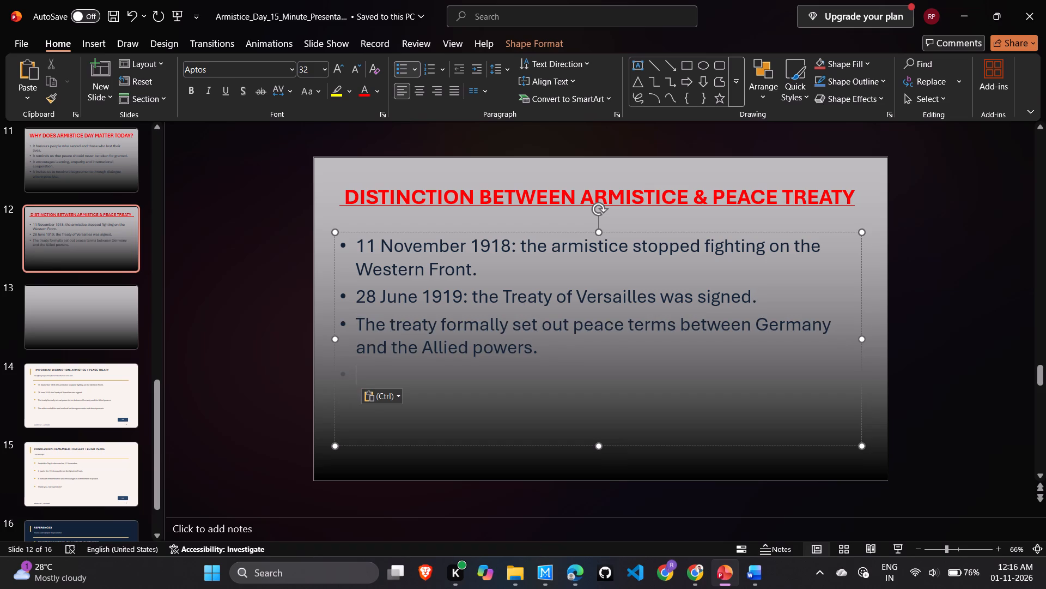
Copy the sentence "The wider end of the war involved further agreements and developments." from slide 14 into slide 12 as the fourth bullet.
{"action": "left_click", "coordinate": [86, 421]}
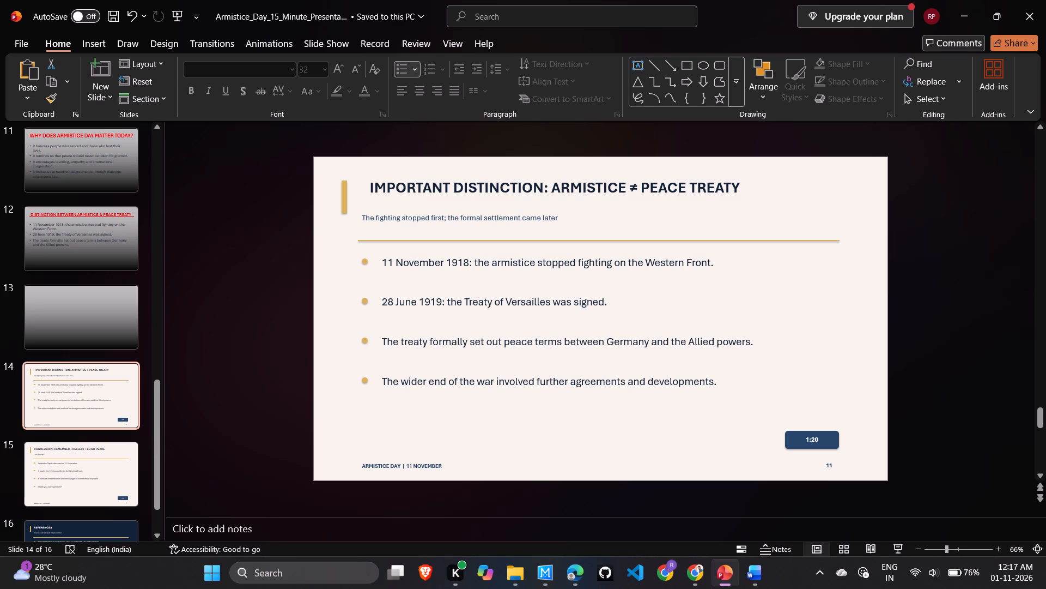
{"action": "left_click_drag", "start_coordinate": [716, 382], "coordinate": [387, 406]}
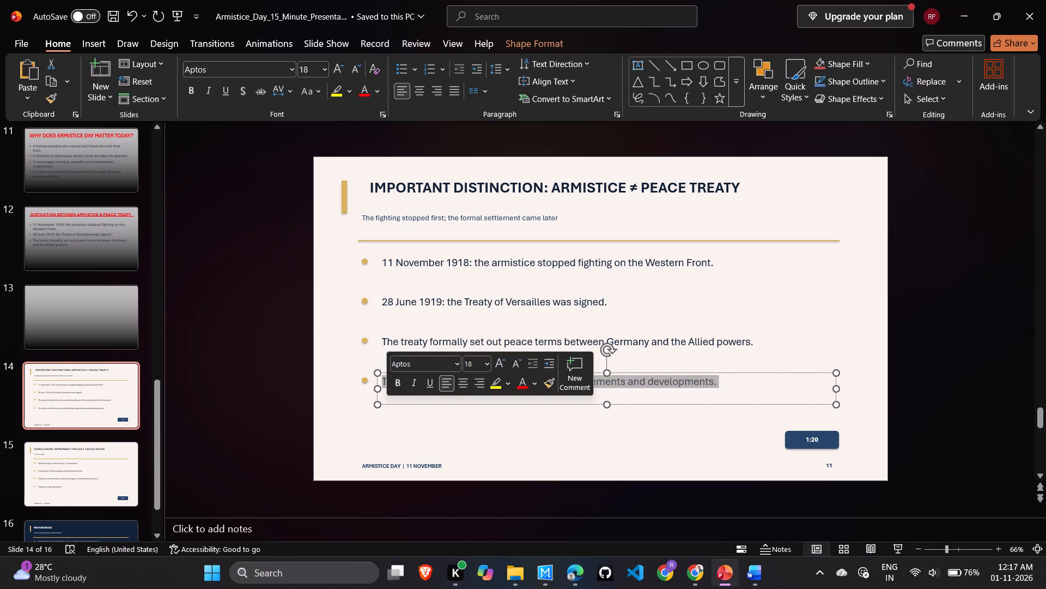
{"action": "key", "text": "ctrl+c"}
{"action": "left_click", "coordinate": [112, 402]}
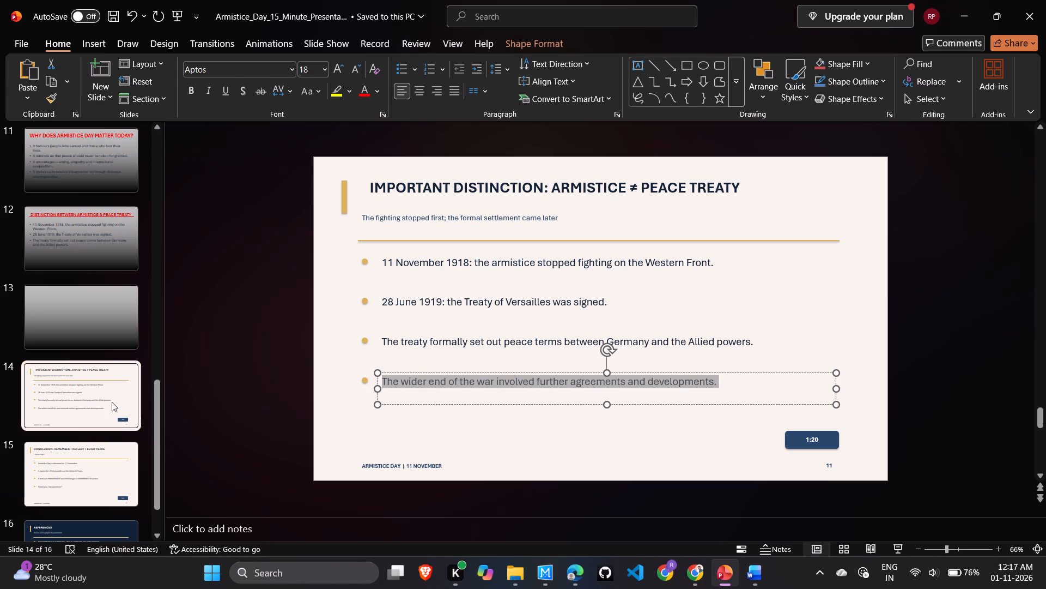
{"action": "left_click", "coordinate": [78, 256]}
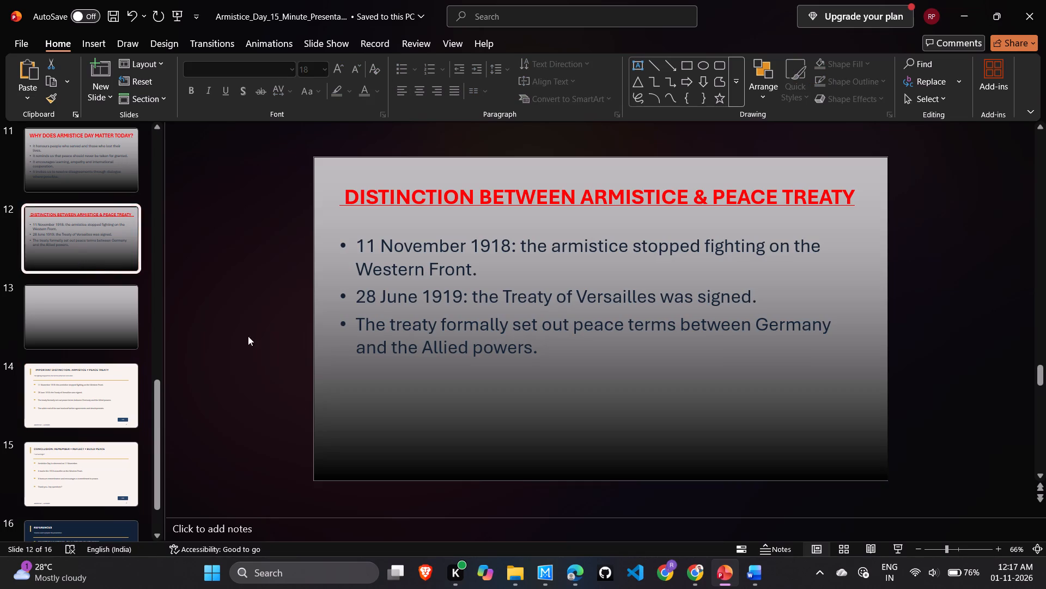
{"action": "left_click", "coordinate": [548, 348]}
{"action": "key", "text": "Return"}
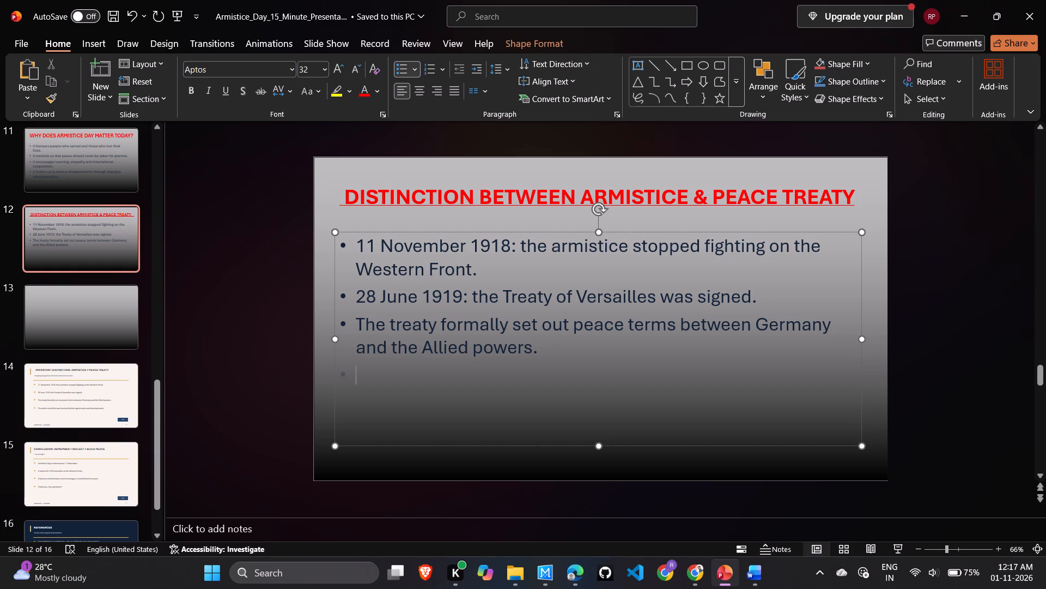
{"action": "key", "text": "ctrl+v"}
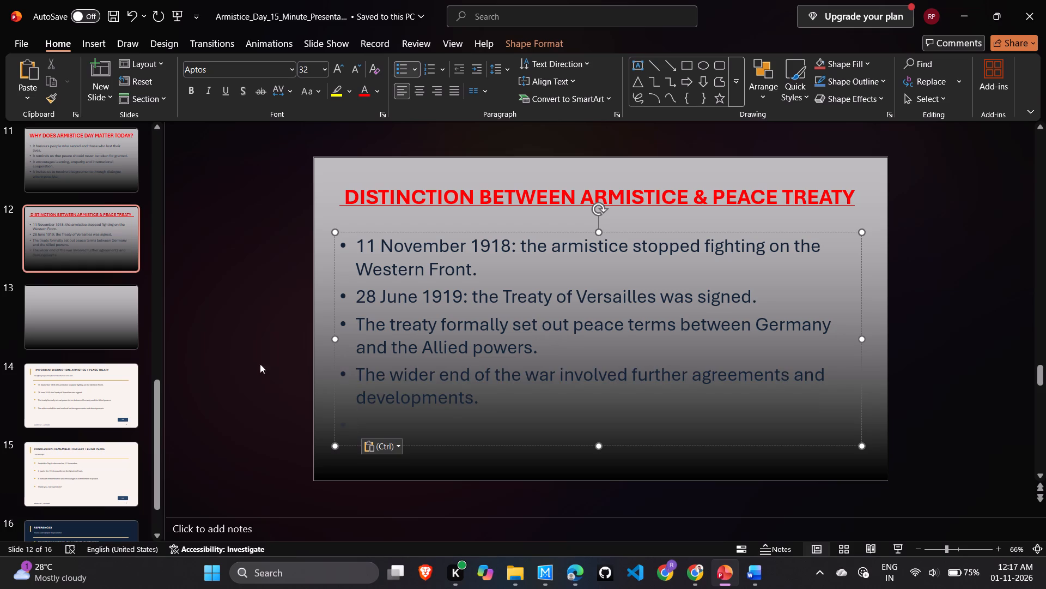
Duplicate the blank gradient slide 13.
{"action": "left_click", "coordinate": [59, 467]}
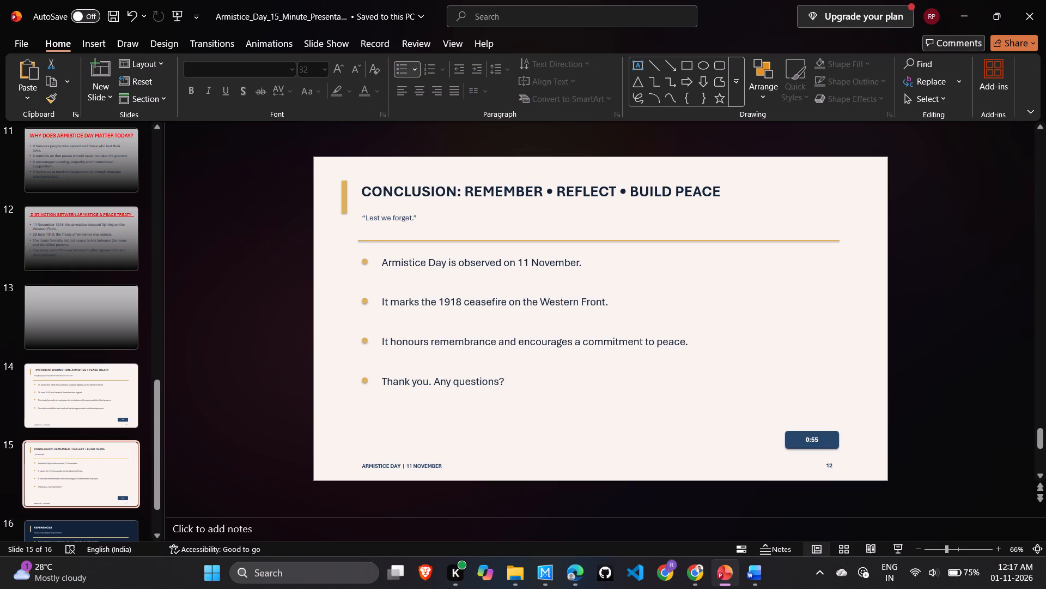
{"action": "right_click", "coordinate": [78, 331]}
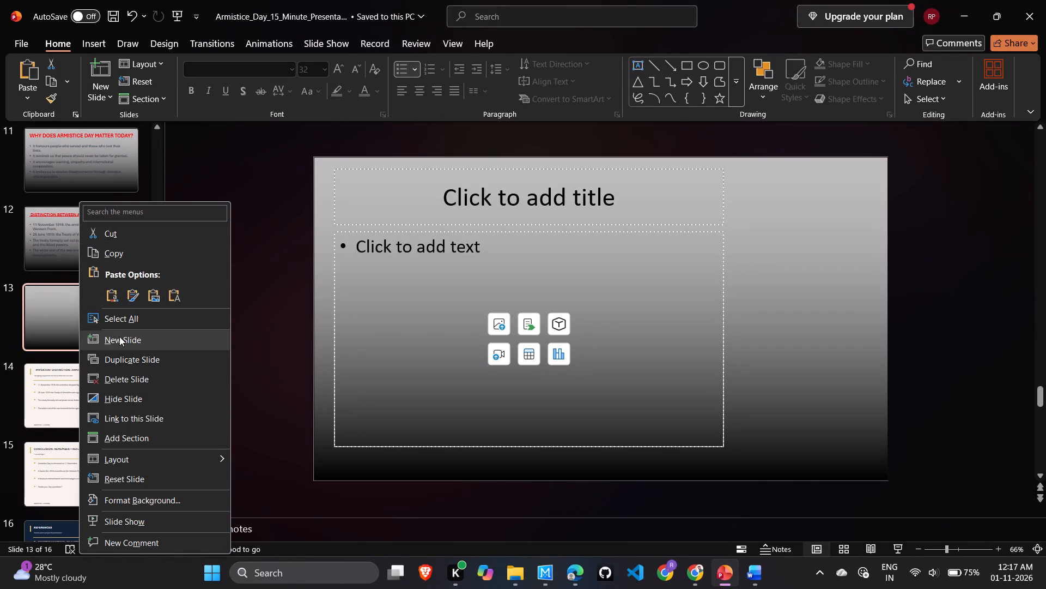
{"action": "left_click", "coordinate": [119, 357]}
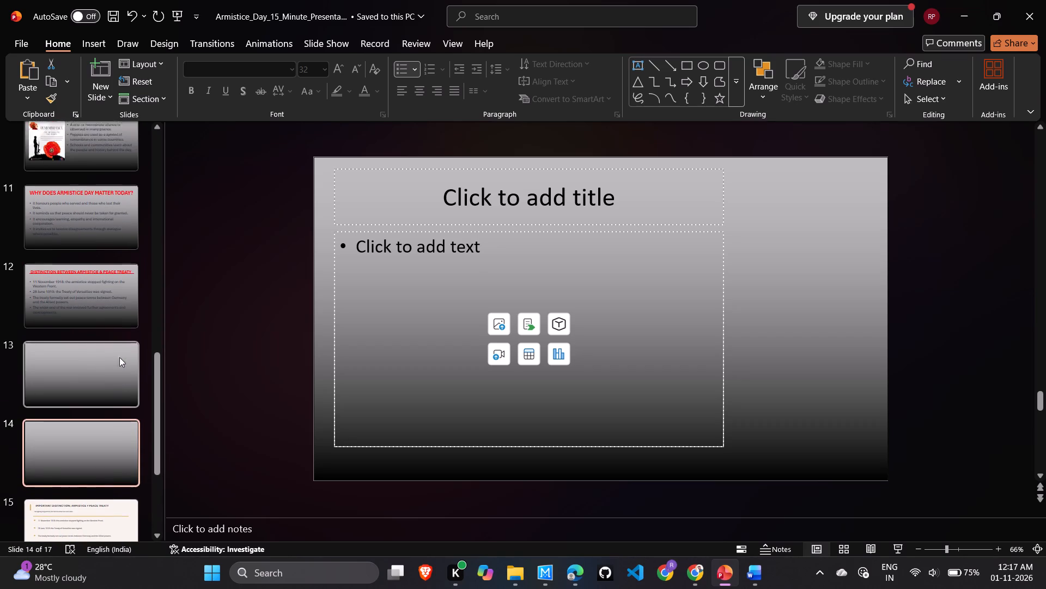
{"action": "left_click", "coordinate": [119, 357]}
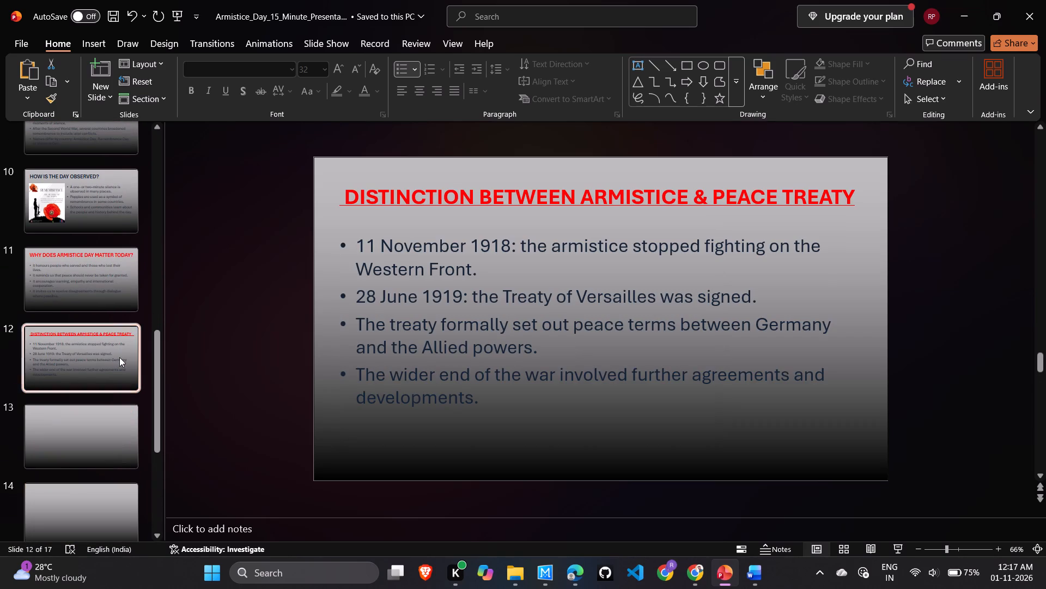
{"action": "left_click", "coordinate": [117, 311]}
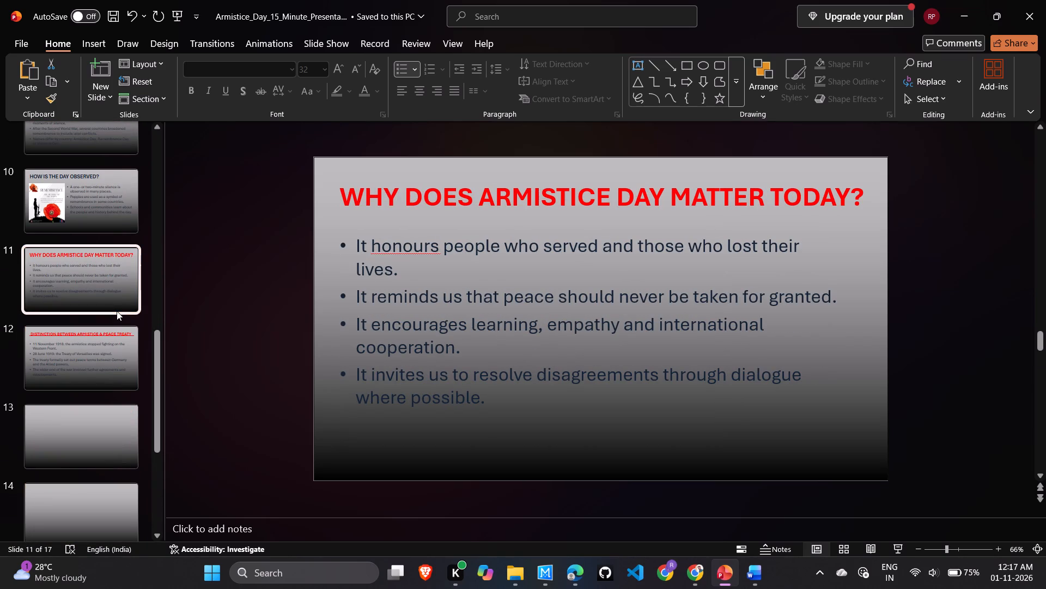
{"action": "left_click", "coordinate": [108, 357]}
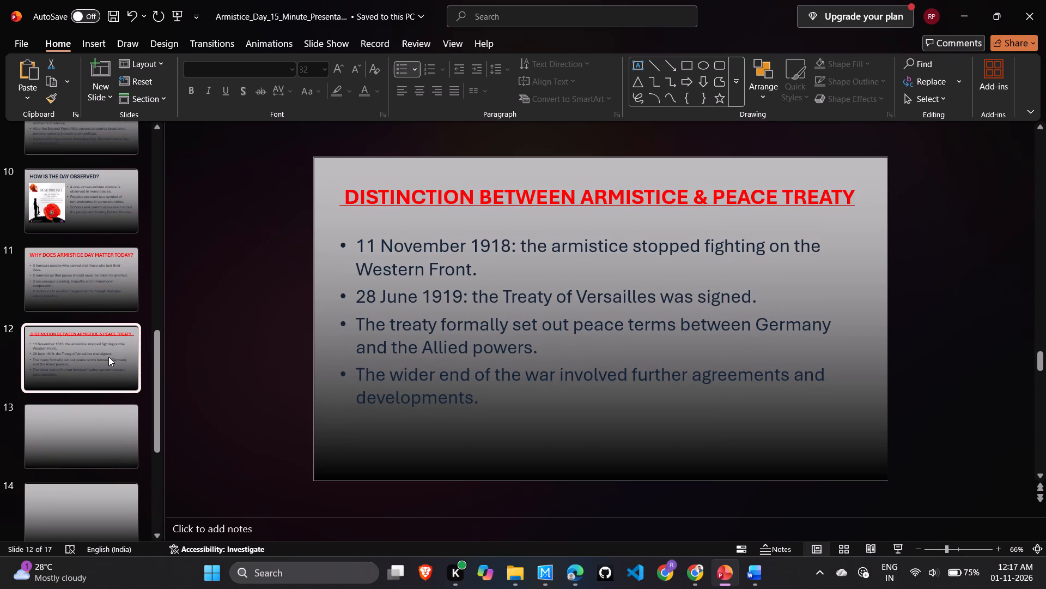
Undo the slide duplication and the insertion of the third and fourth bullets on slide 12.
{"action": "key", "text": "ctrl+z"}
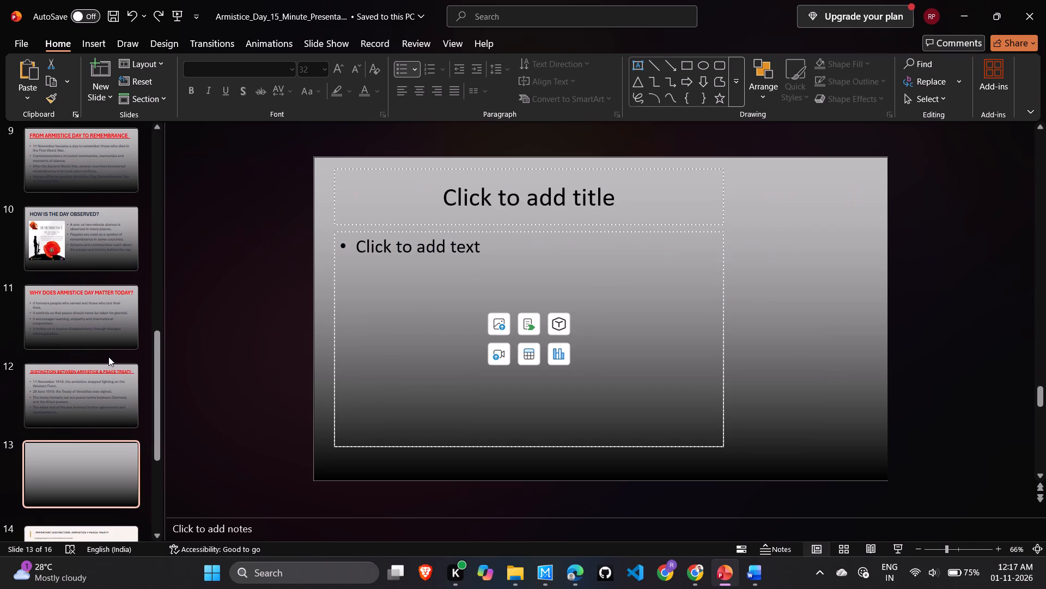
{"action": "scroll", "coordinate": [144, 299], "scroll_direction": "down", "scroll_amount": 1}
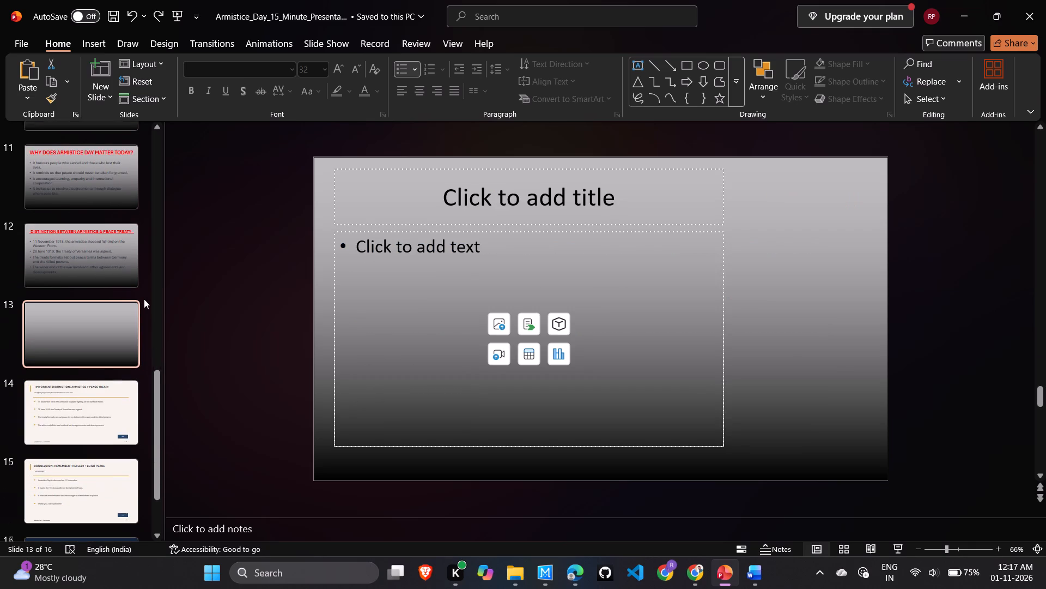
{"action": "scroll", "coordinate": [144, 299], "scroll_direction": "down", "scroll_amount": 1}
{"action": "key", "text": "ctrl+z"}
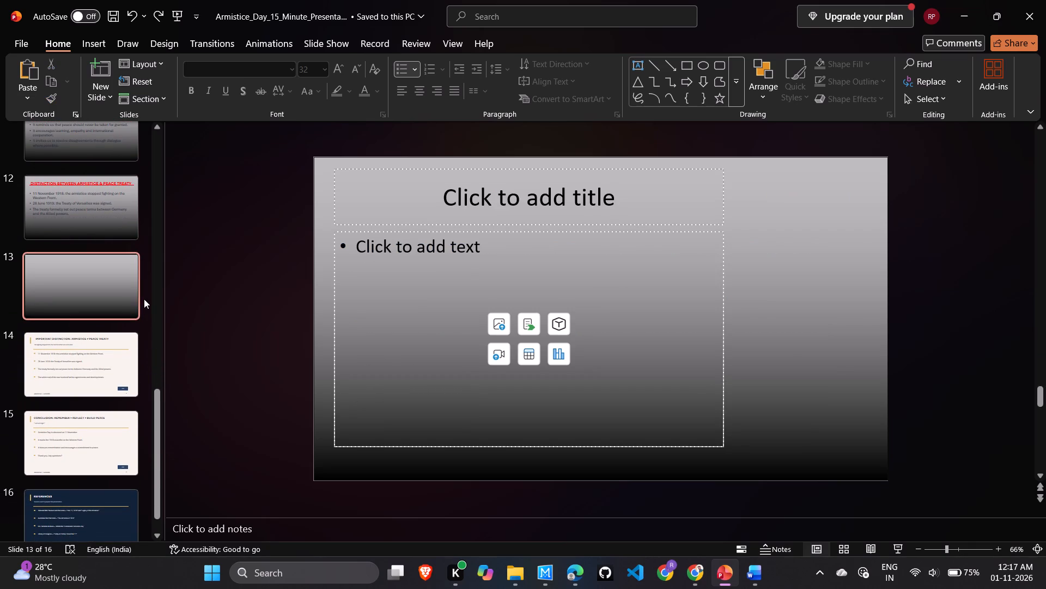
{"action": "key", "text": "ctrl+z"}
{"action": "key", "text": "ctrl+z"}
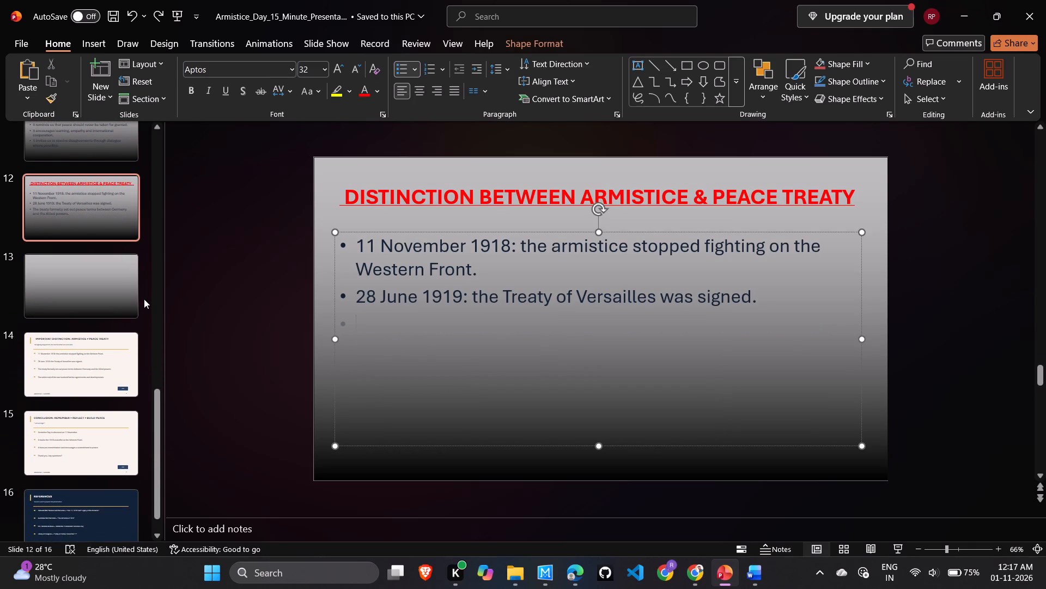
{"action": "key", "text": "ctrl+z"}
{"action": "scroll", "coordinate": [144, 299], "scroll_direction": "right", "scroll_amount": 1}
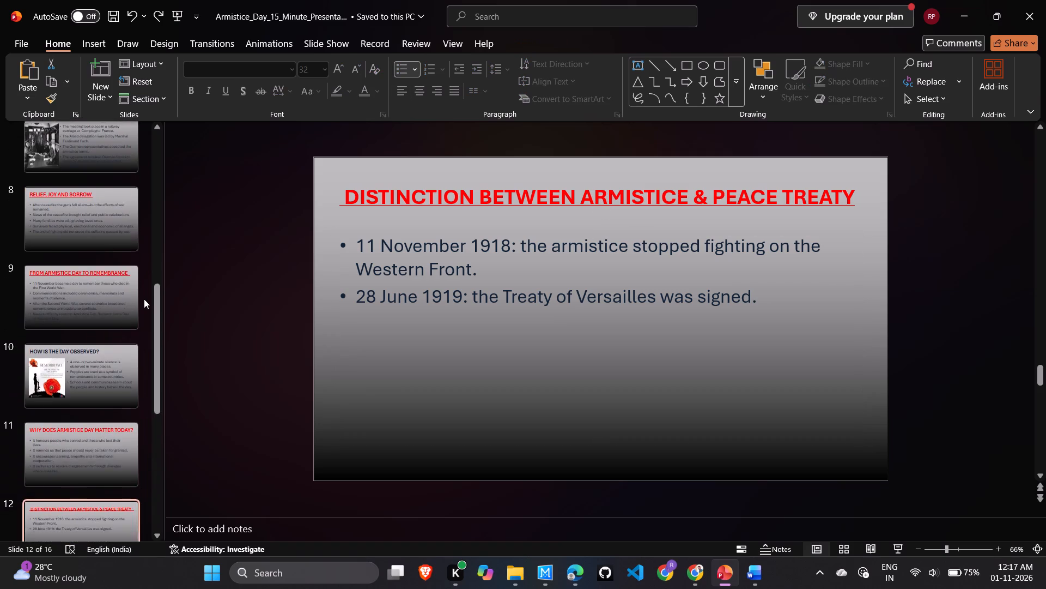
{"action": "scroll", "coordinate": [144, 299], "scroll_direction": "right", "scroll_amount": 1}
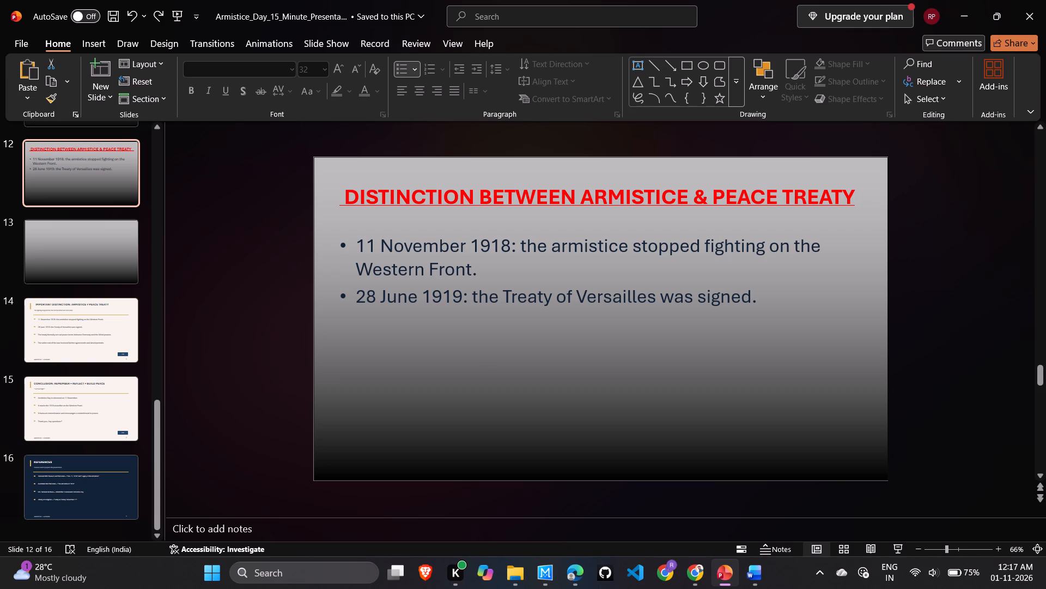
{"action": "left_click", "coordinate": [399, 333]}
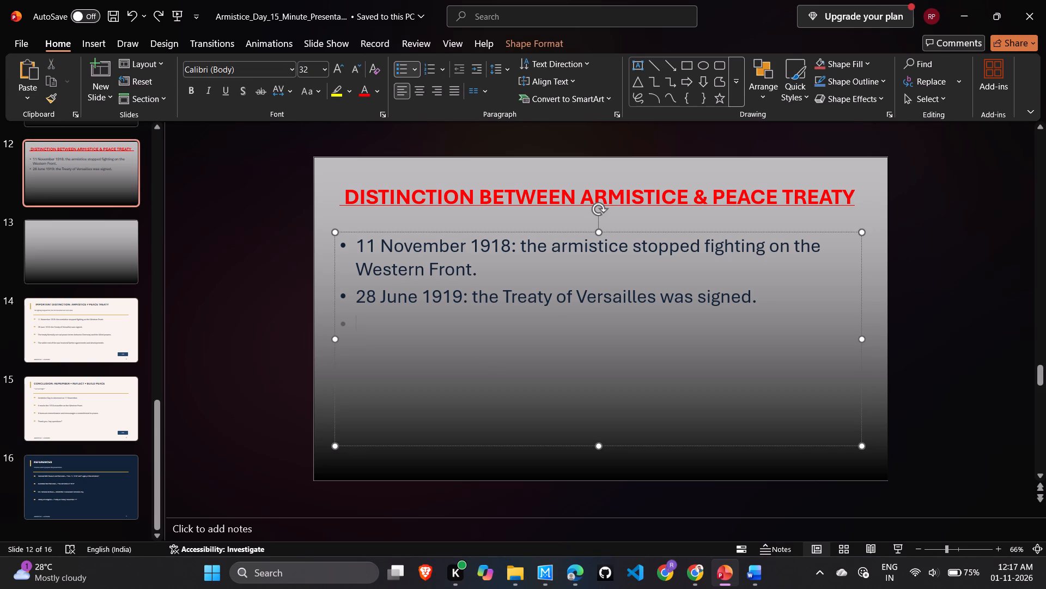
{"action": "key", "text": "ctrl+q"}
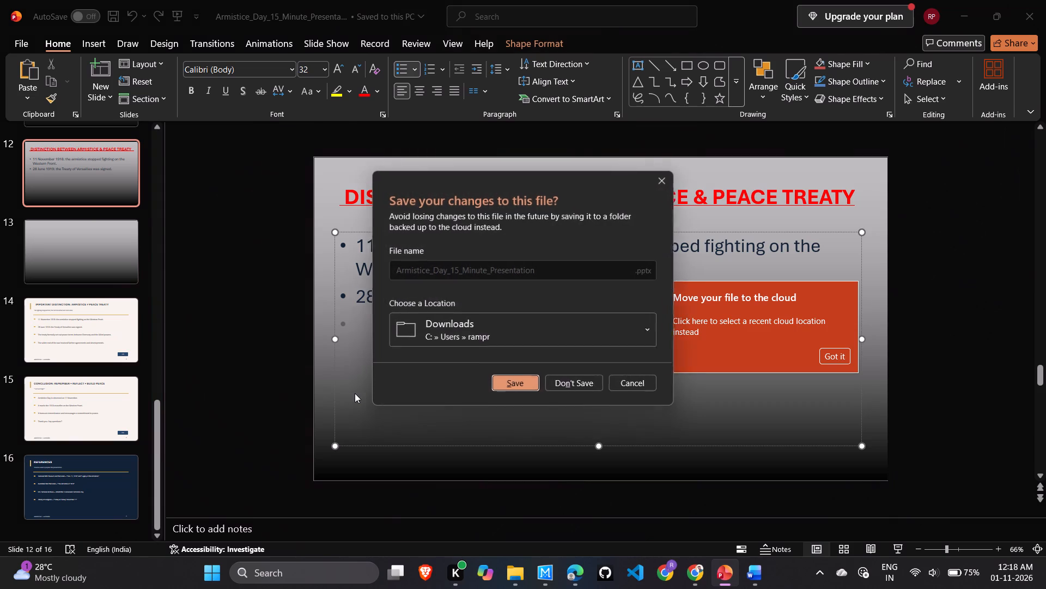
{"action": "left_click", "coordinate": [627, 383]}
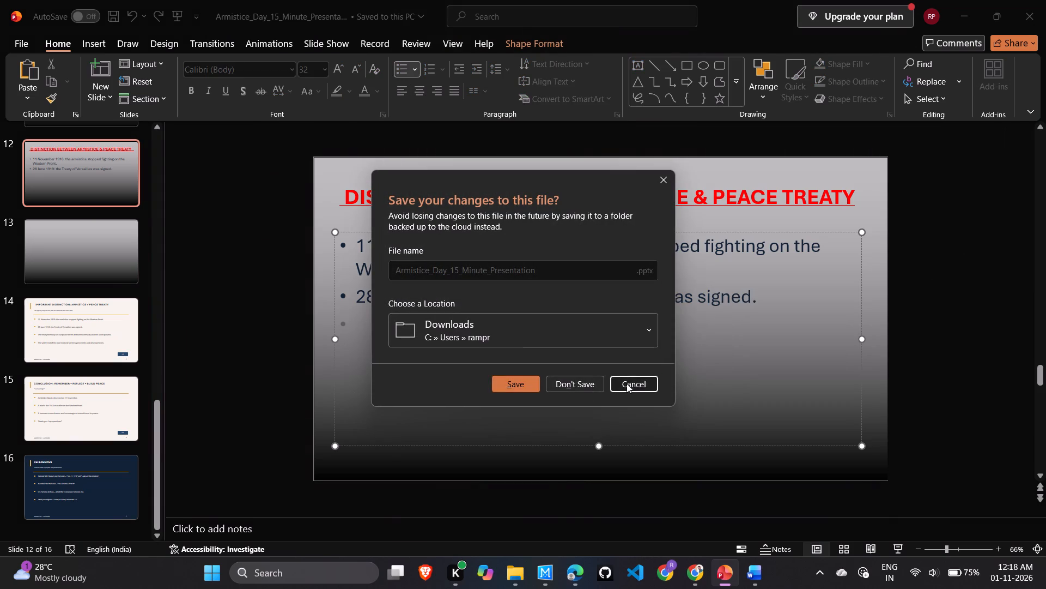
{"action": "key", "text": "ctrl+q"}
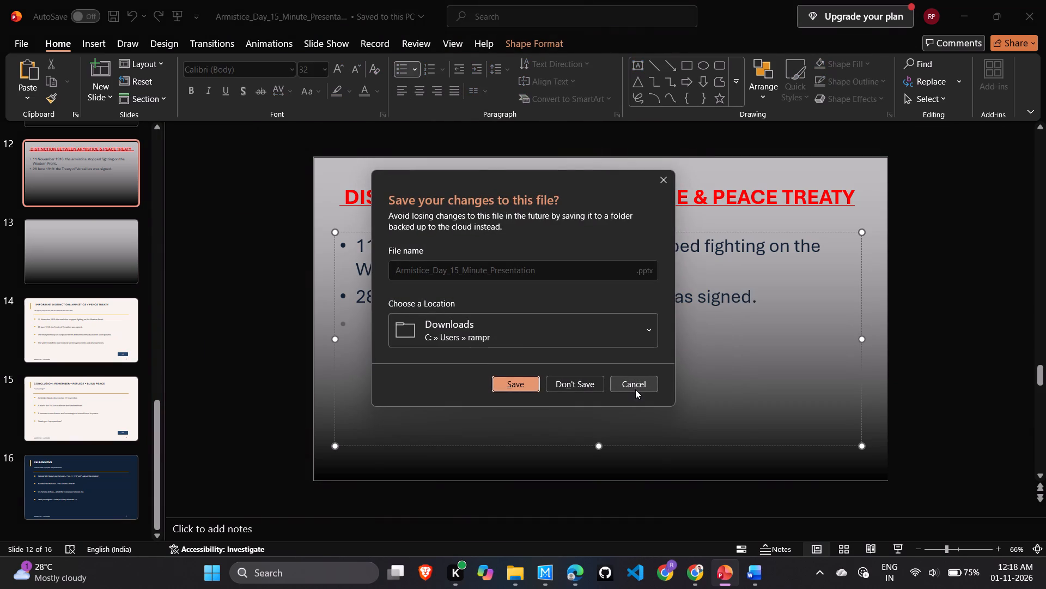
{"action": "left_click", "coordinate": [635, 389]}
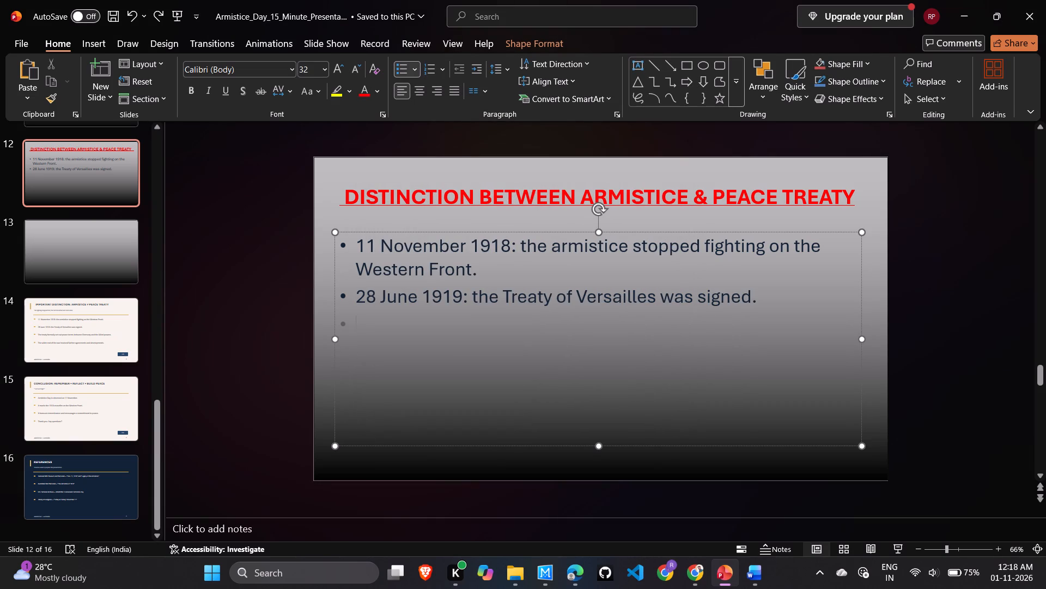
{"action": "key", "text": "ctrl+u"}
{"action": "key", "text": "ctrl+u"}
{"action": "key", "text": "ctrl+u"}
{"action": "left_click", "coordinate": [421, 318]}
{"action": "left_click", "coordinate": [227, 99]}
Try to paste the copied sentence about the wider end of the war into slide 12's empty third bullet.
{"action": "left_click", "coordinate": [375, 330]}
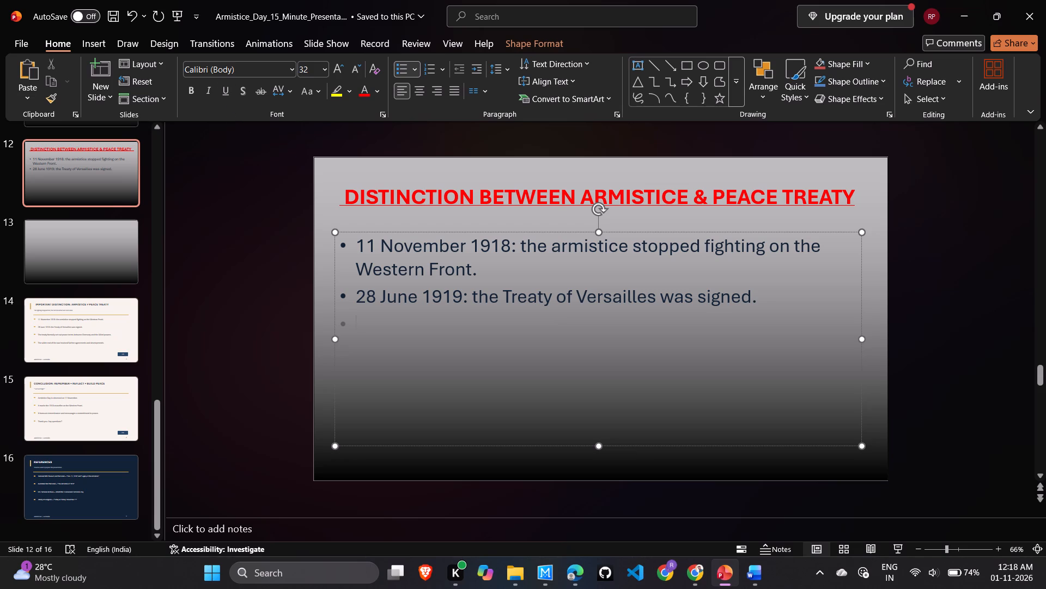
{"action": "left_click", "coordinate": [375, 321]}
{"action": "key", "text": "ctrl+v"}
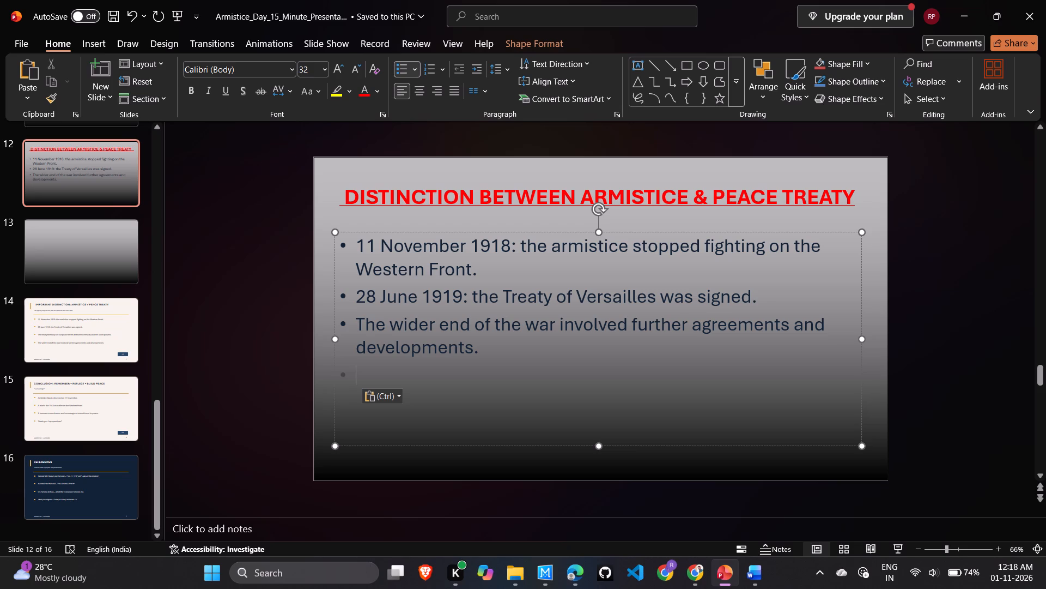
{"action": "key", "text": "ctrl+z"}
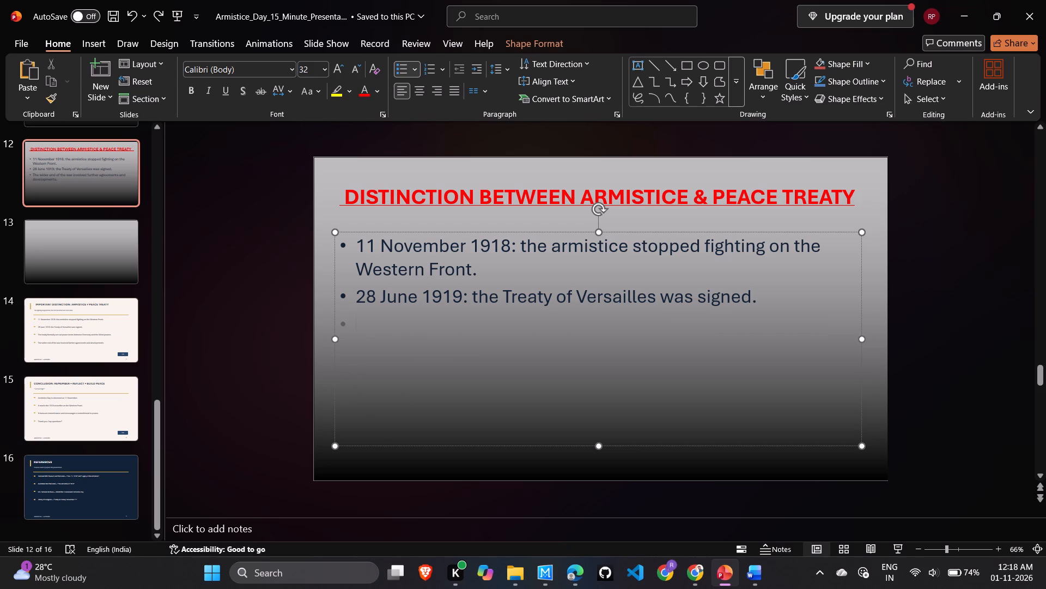
Copy the sentence "The treaty formally set out peace terms between Germany and the Allied powers." from slide 14 into slide 12 as the third bullet.
{"action": "left_click", "coordinate": [89, 317]}
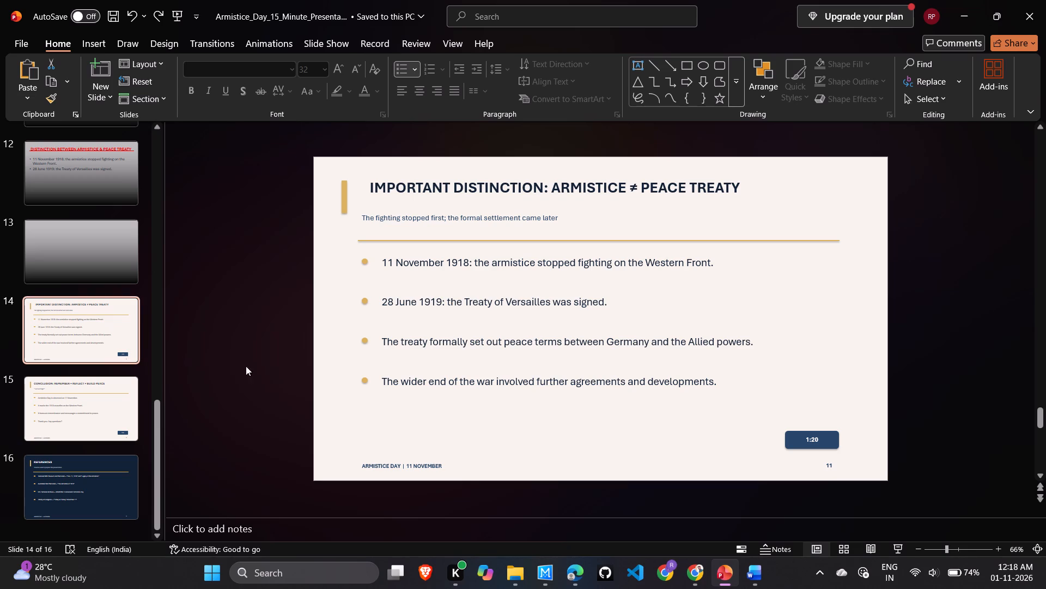
{"action": "left_click", "coordinate": [70, 195]}
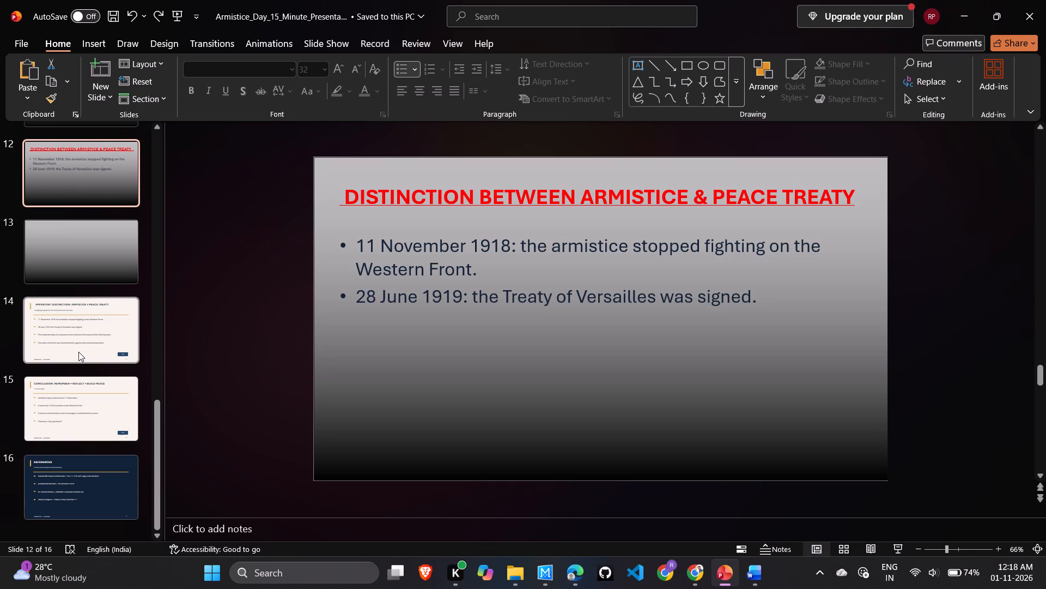
{"action": "left_click", "coordinate": [78, 350]}
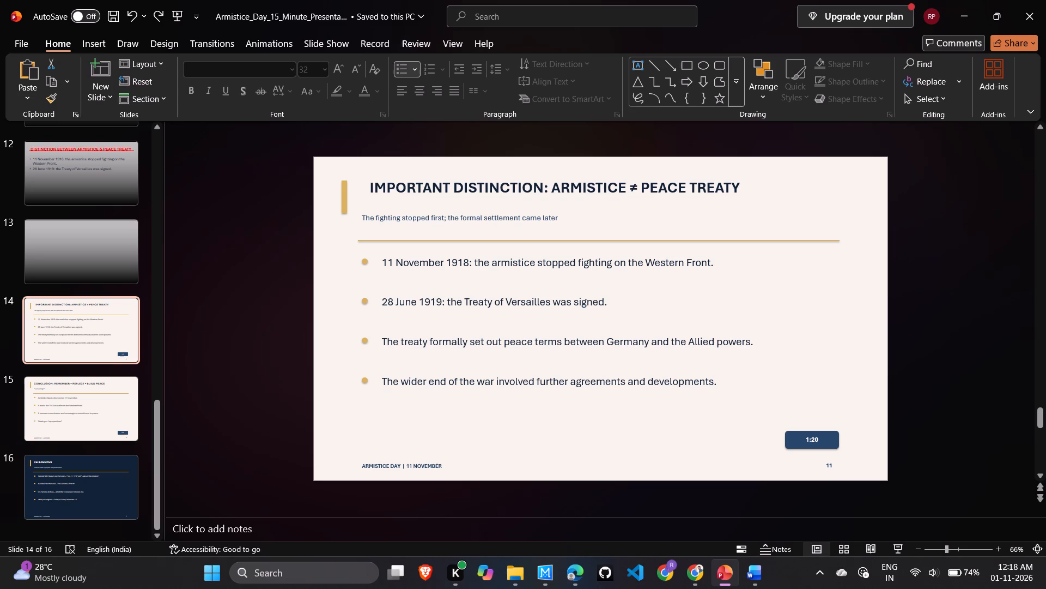
{"action": "left_click_drag", "start_coordinate": [752, 341], "coordinate": [372, 329]}
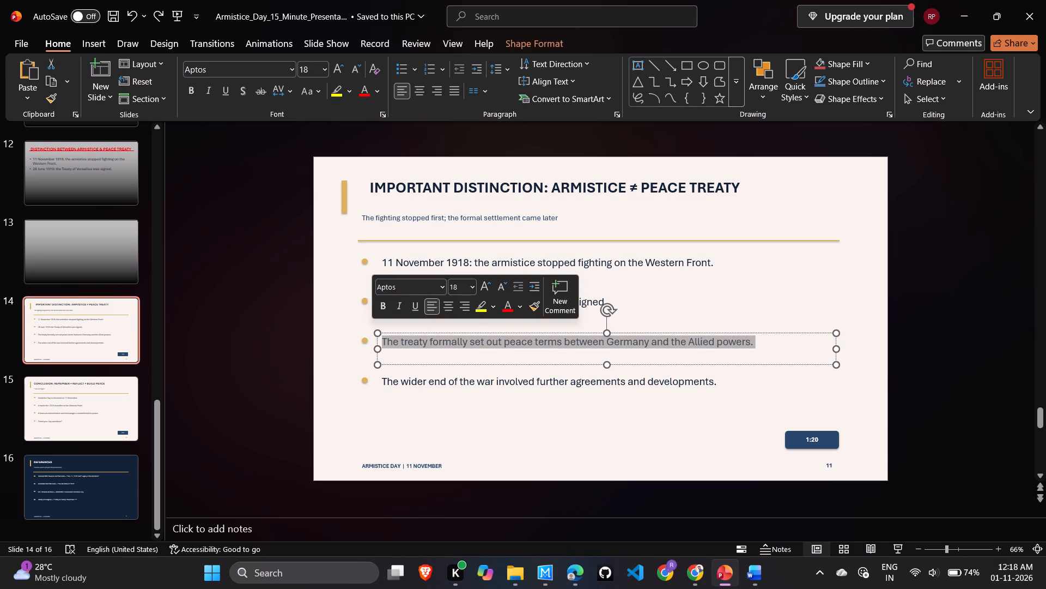
{"action": "key", "text": "ctrl+c"}
{"action": "left_click", "coordinate": [113, 185]}
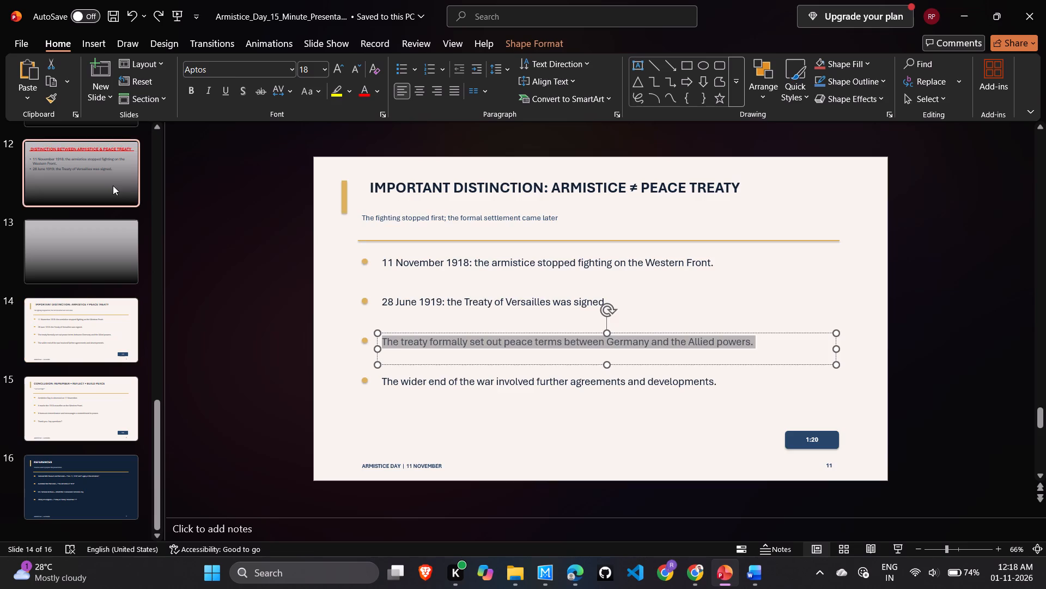
{"action": "left_click", "coordinate": [406, 331]}
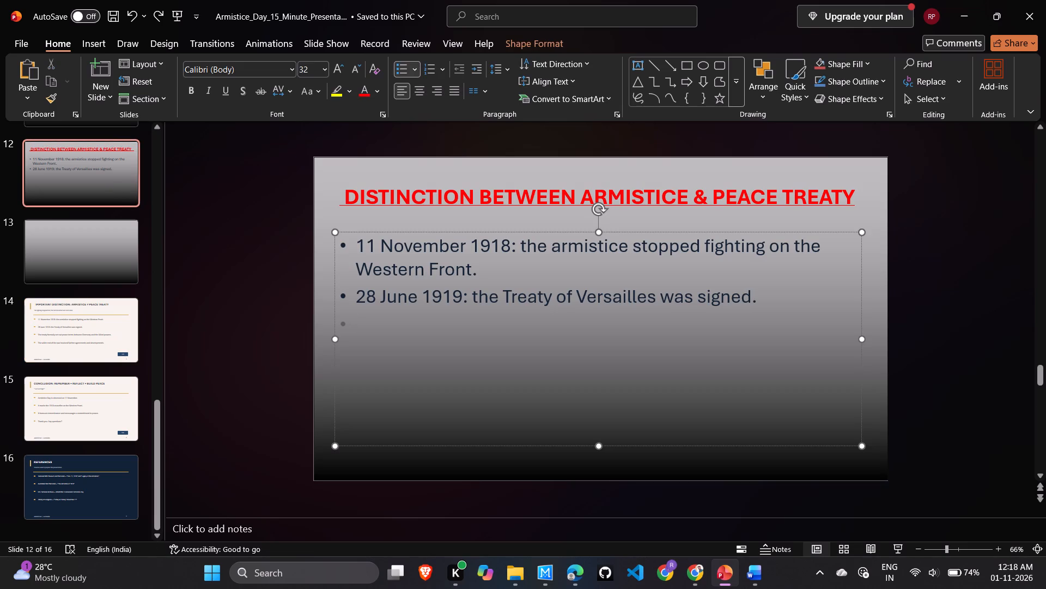
{"action": "key", "text": "ctrl+v"}
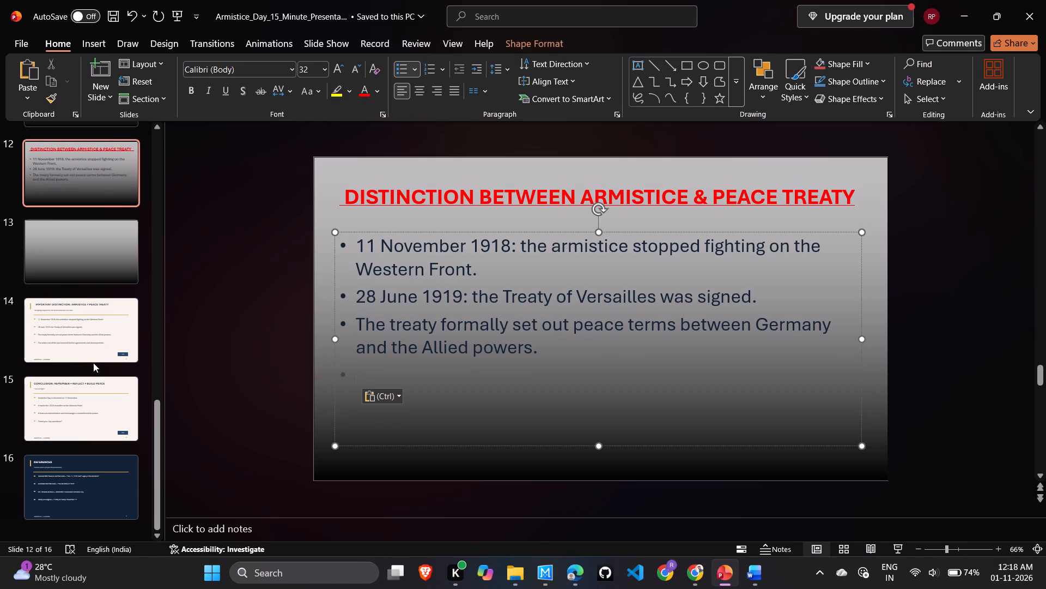
Copy the sentence "The wider end of the war involved further agreements and developments." from slide 14 into slide 12 as the fourth bullet.
{"action": "left_click", "coordinate": [70, 406]}
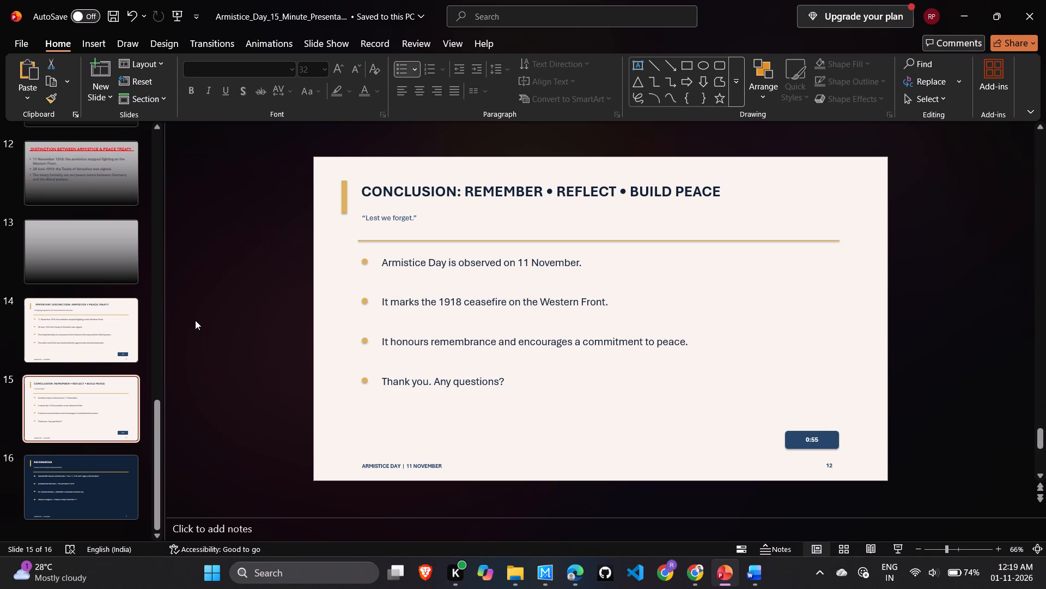
{"action": "left_click", "coordinate": [107, 353]}
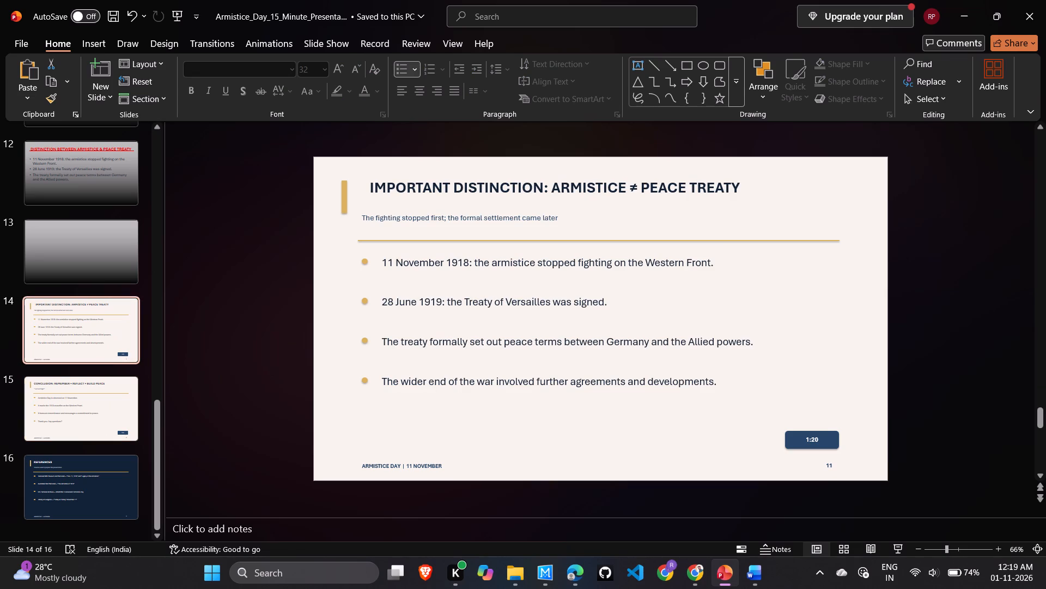
{"action": "left_click", "coordinate": [714, 379]}
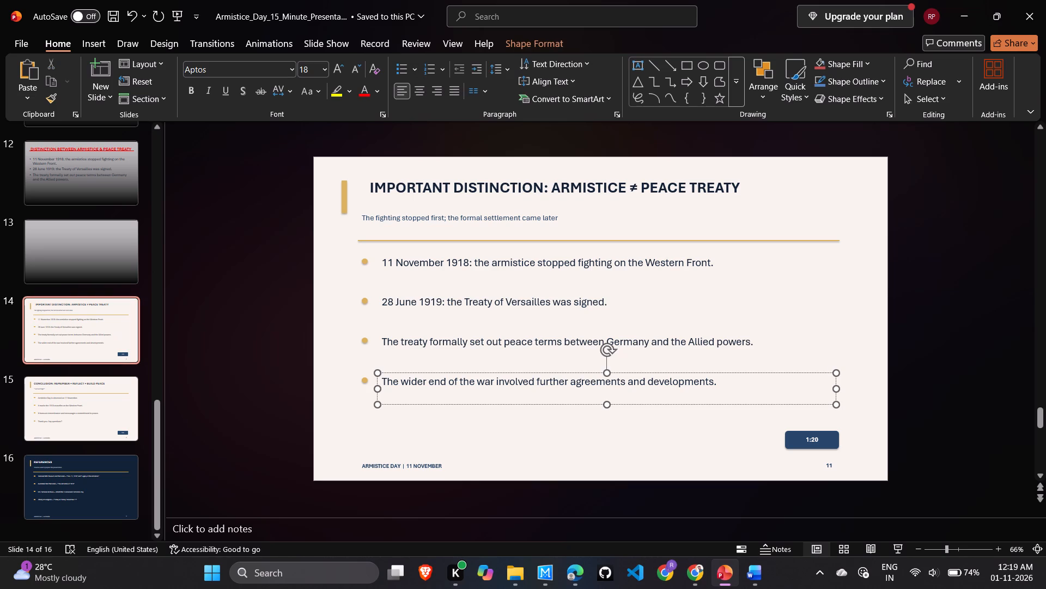
{"action": "left_click", "coordinate": [717, 380]}
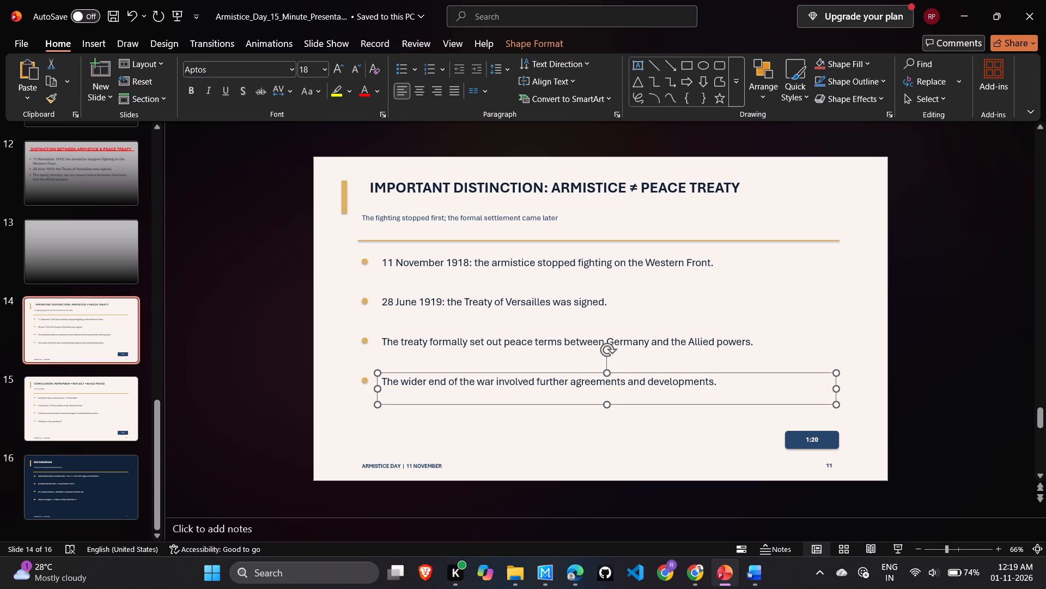
{"action": "left_click_drag", "start_coordinate": [717, 380], "coordinate": [714, 370]}
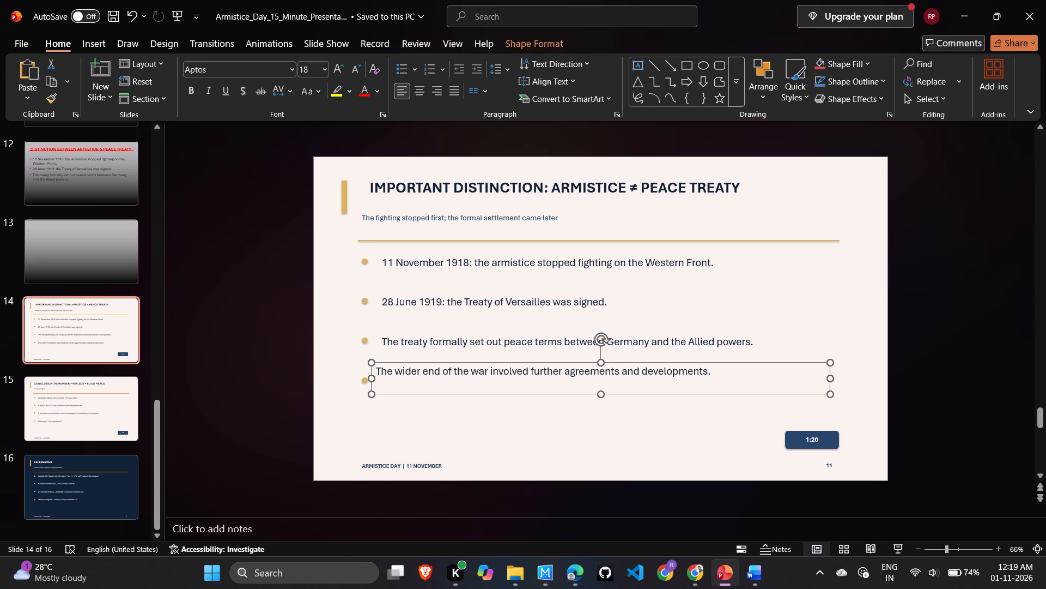
{"action": "left_click", "coordinate": [714, 370]}
{"action": "left_click", "coordinate": [695, 371]}
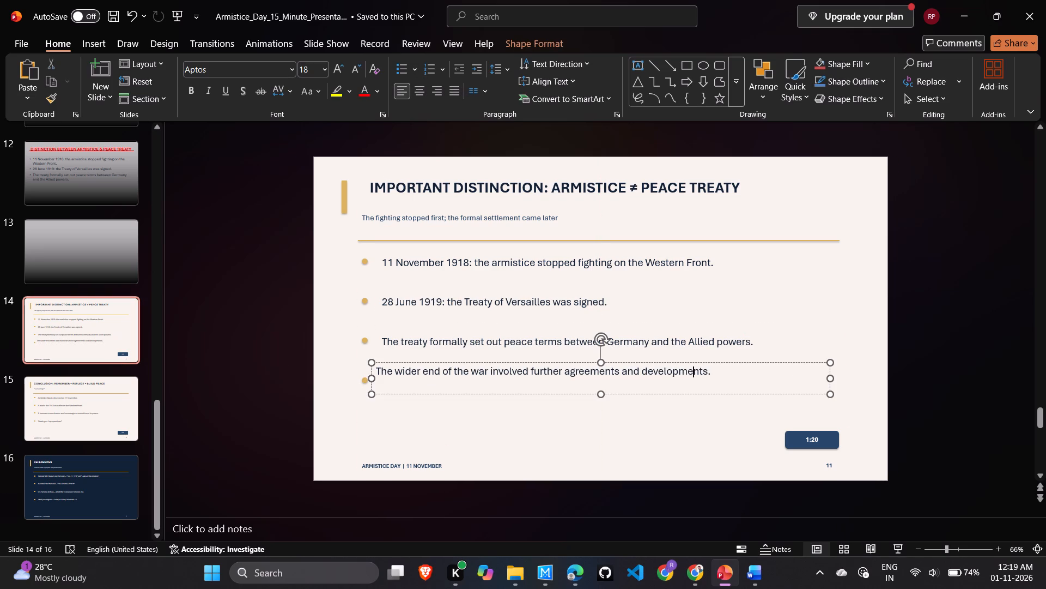
{"action": "key", "text": "ctrl+a"}
{"action": "key", "text": "ctrl+c"}
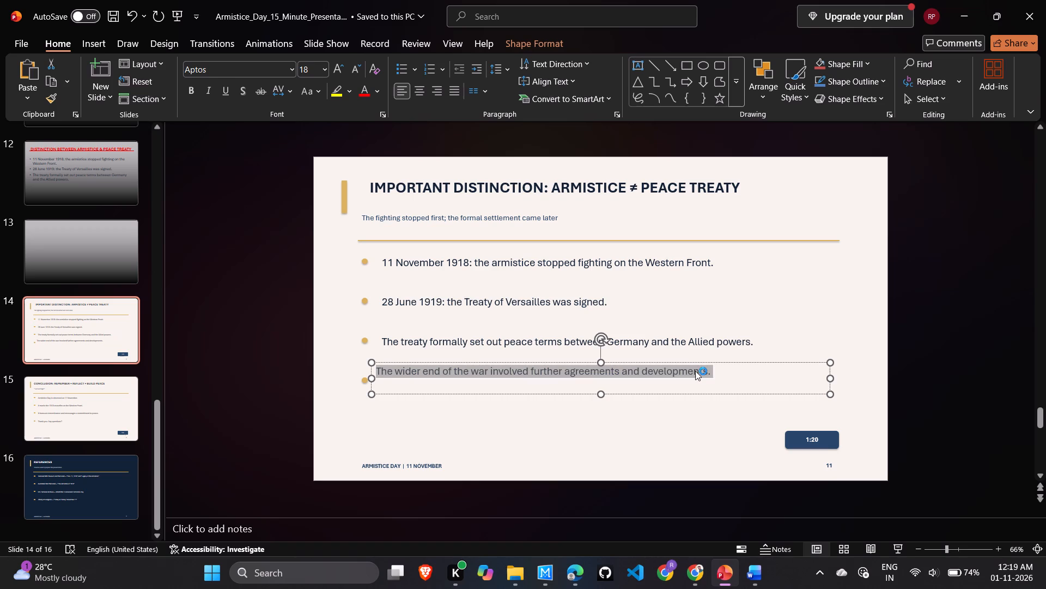
{"action": "left_click", "coordinate": [120, 181]}
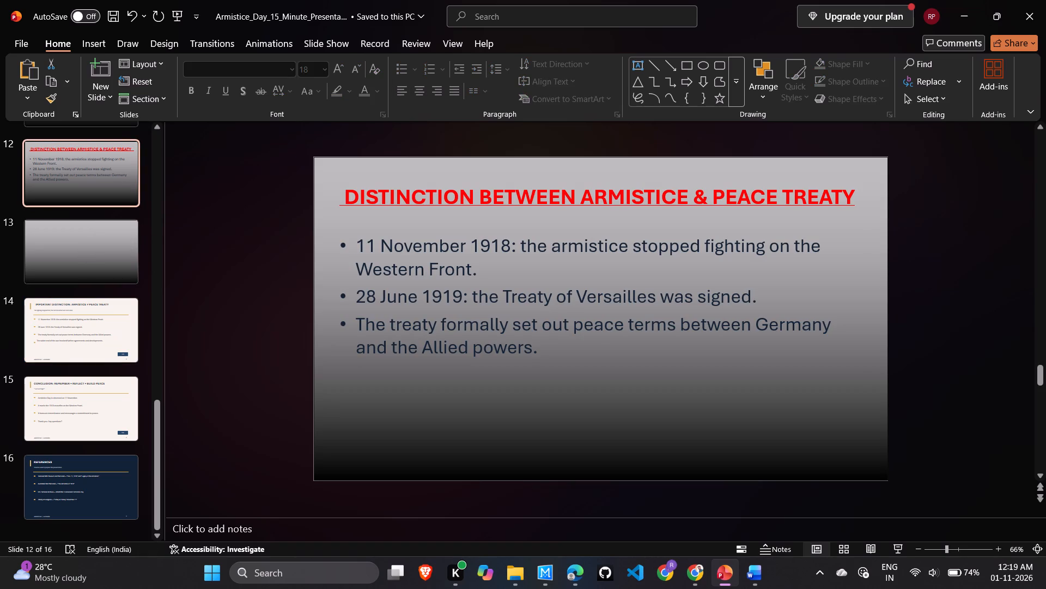
{"action": "left_click", "coordinate": [536, 347]}
{"action": "key", "text": "Return"}
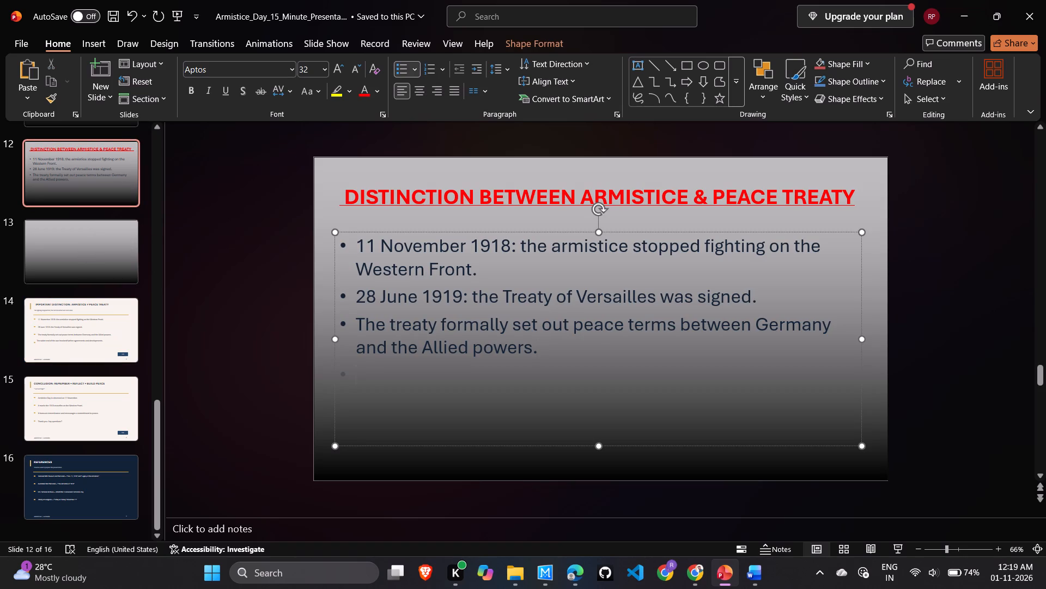
{"action": "key", "text": "ctrl+v"}
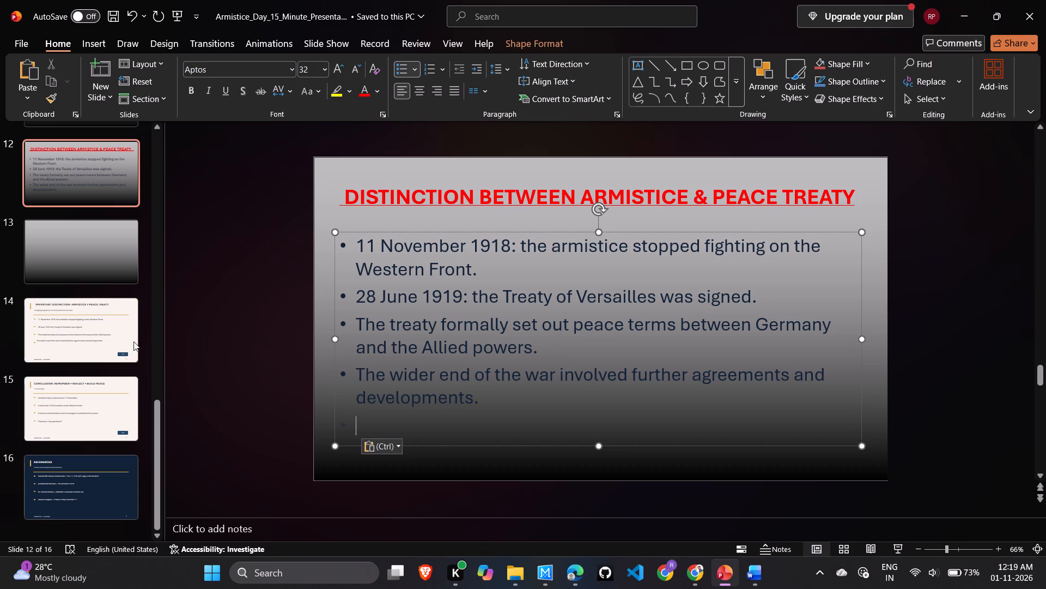
Delete the old light slide 14, "IMPORTANT DISTINCTION: ARMISTICE ≠ PEACE TREATY".
{"action": "left_click", "coordinate": [62, 343]}
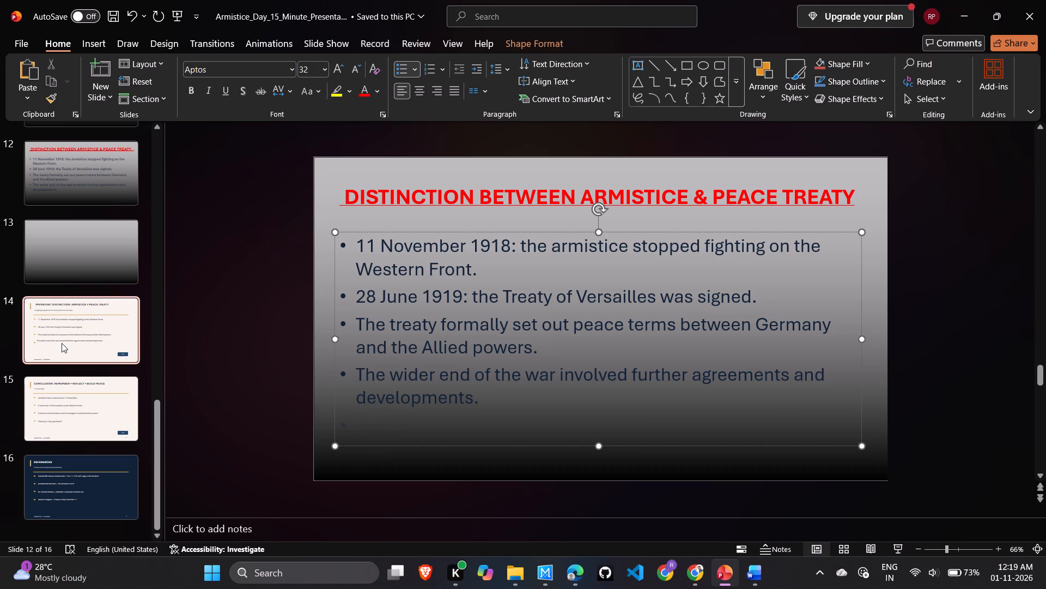
{"action": "left_click", "coordinate": [75, 434]}
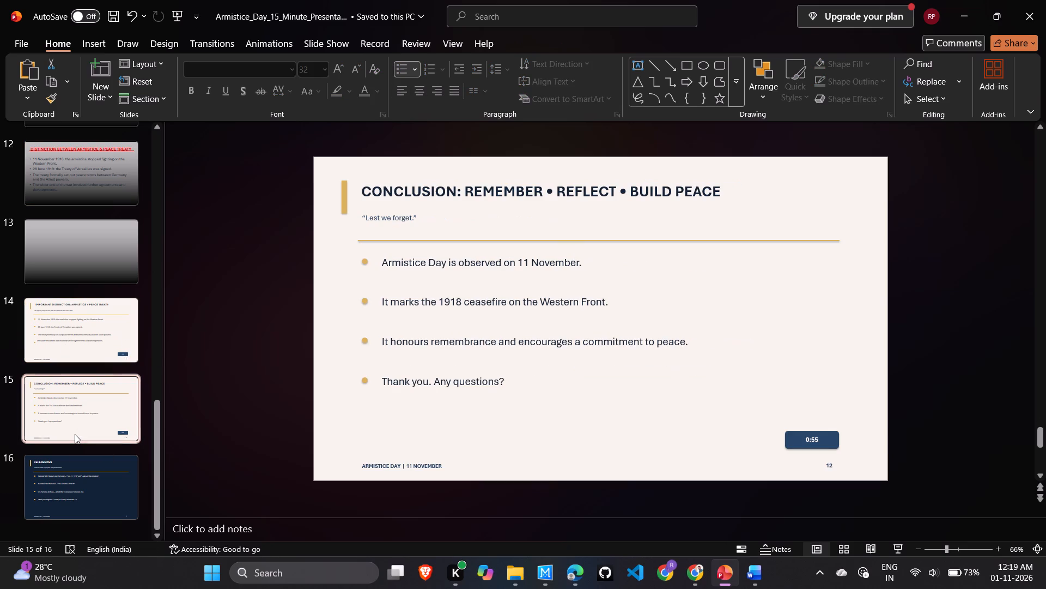
{"action": "right_click", "coordinate": [72, 336]}
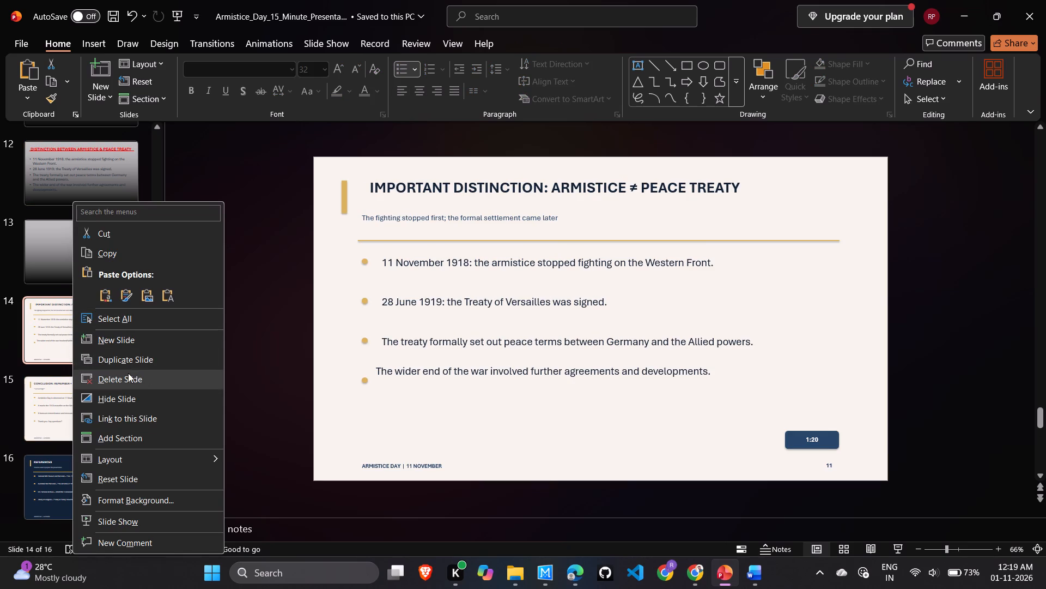
{"action": "left_click", "coordinate": [115, 383]}
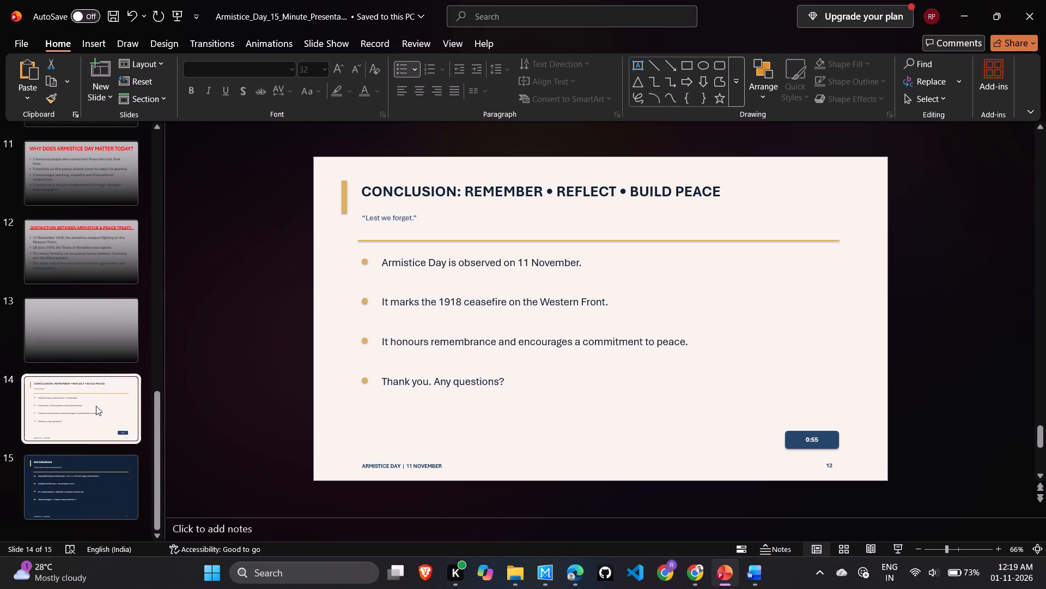
Copy the full title "CONCLUSION: REMEMBER • REFLECT • BUILD PEACE" from the light slide 14.
{"action": "left_click", "coordinate": [96, 406]}
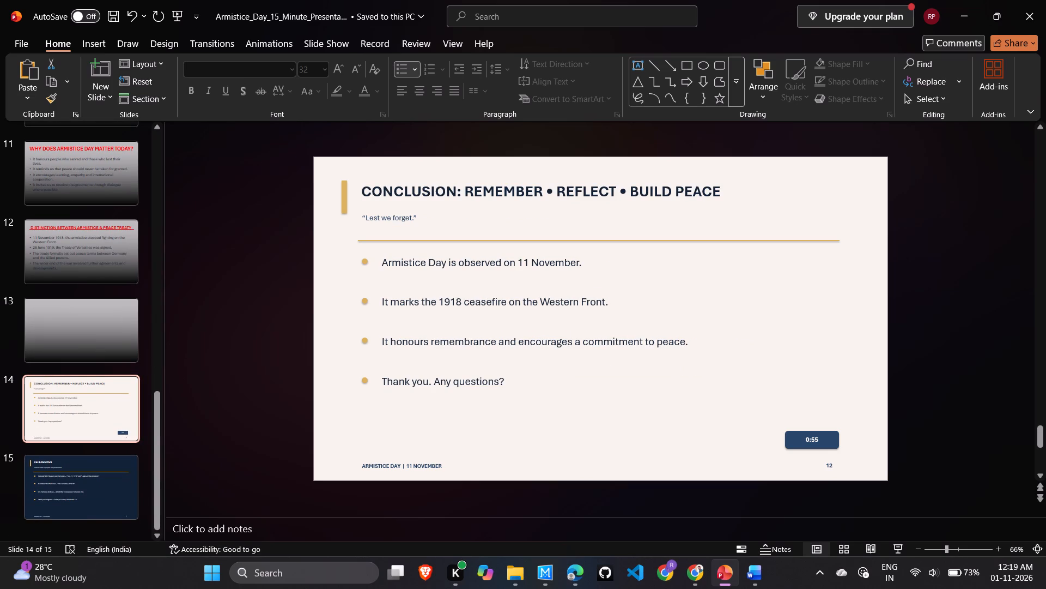
{"action": "left_click_drag", "start_coordinate": [363, 191], "coordinate": [653, 190]}
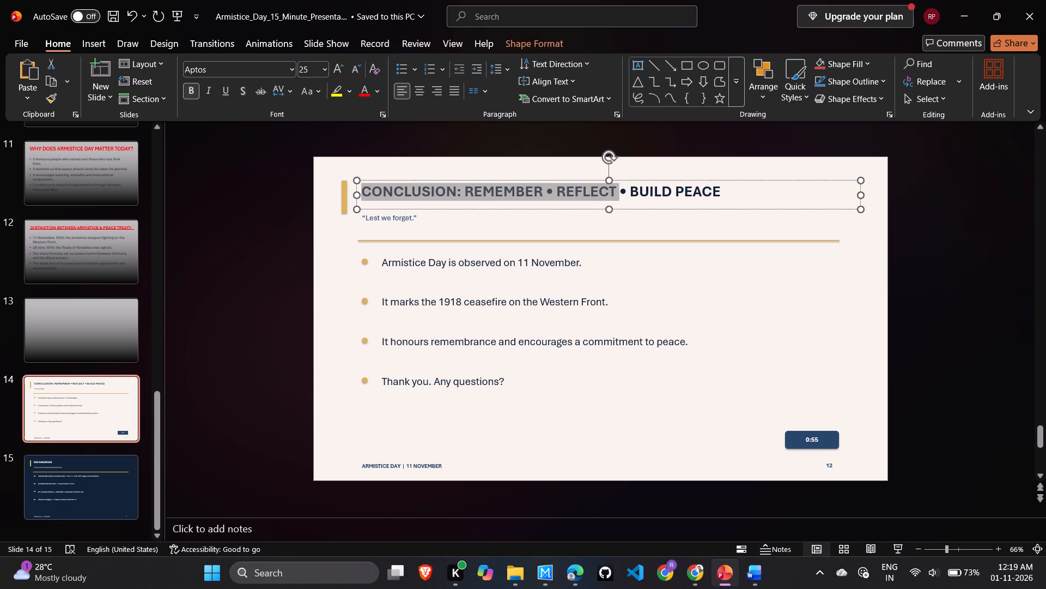
{"action": "left_click_drag", "start_coordinate": [653, 190], "coordinate": [699, 189]}
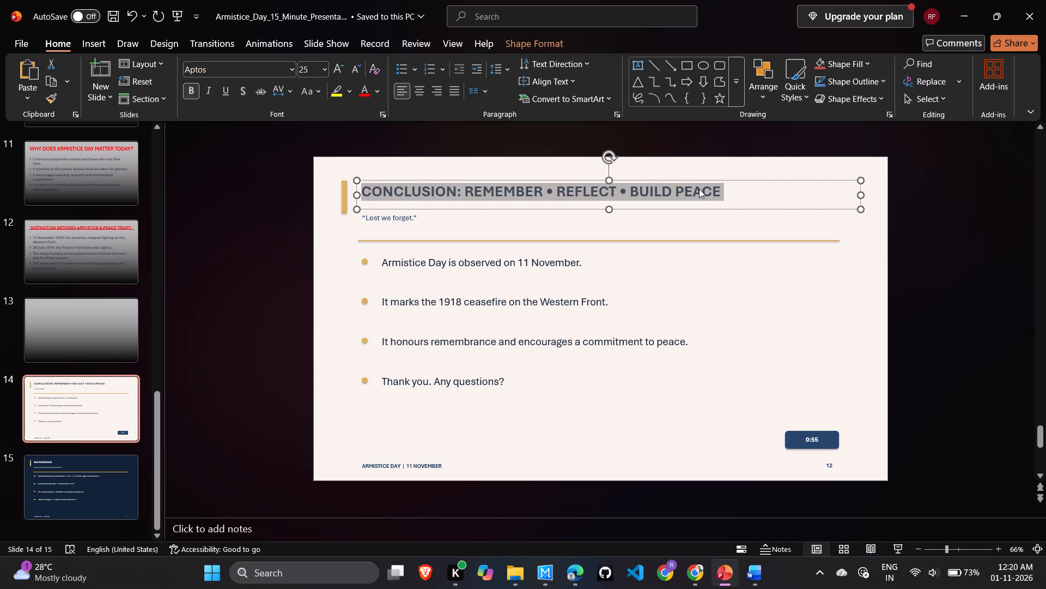
{"action": "key", "text": "ctrl+c"}
Duplicate the blank gradient slide 13.
{"action": "left_click", "coordinate": [111, 309]}
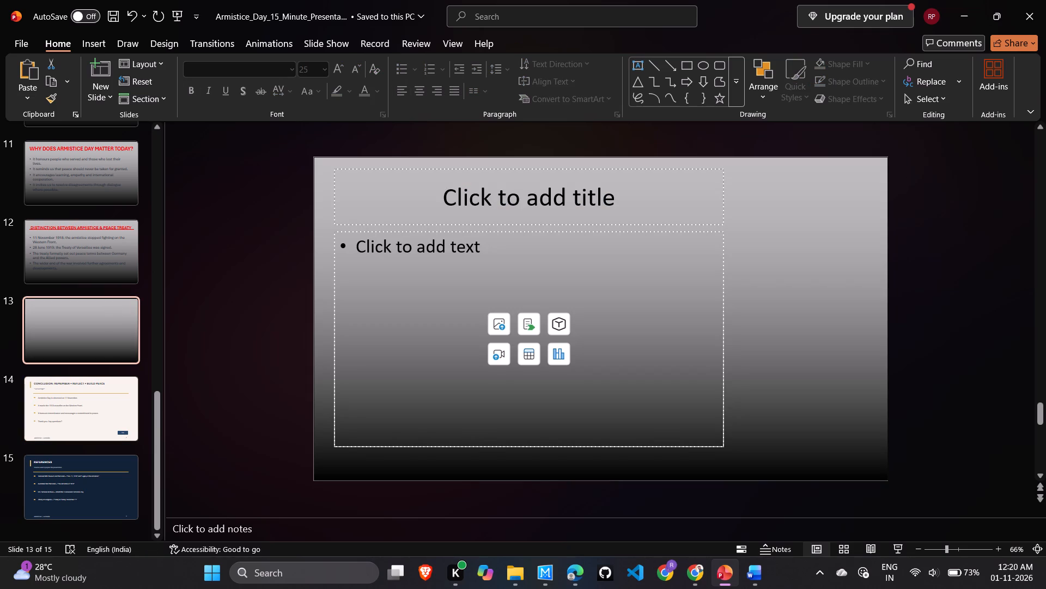
{"action": "right_click", "coordinate": [93, 345]}
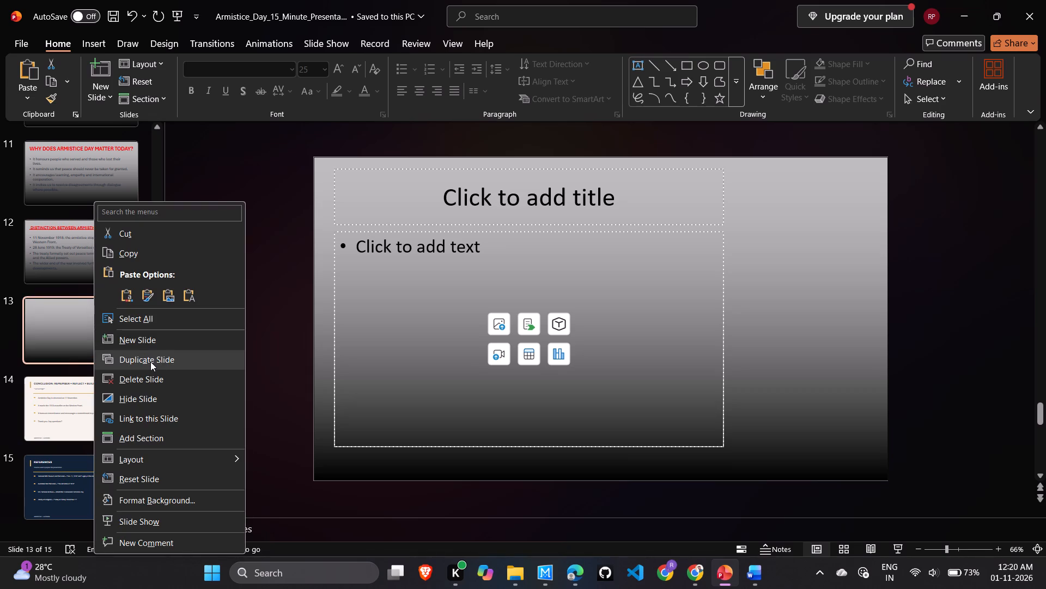
{"action": "left_click", "coordinate": [150, 362]}
Paste the copied conclusion title into slide 13's title placeholder and remove the extra line after it.
{"action": "left_click", "coordinate": [111, 340]}
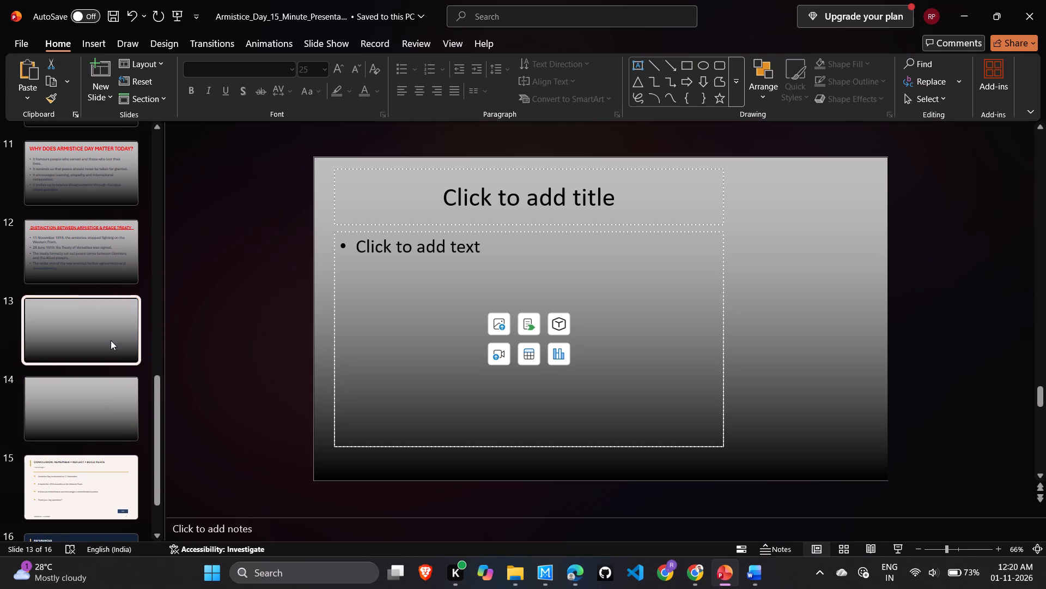
{"action": "left_click", "coordinate": [398, 198]}
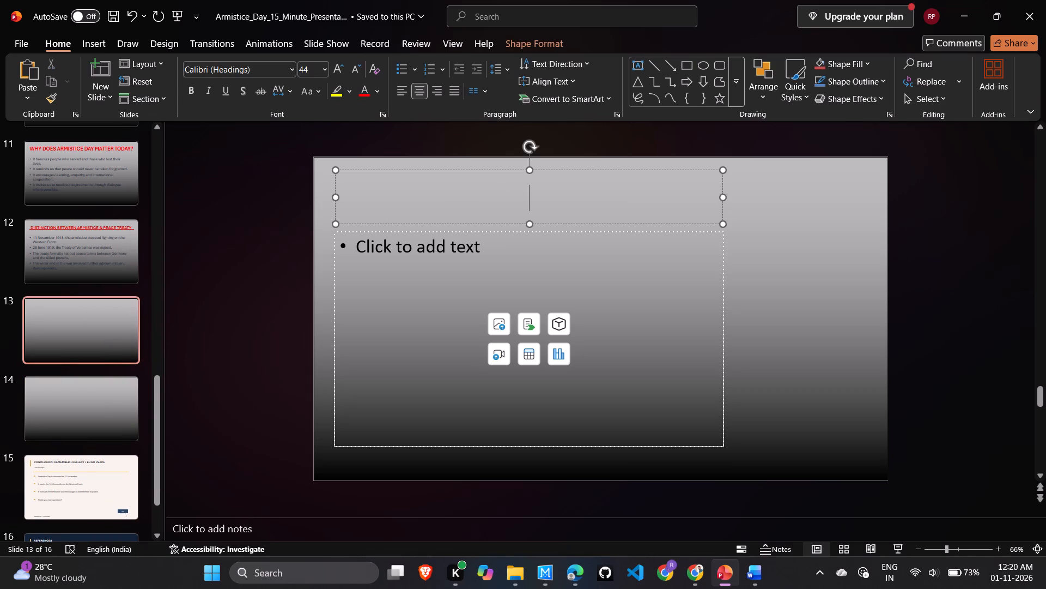
{"action": "key", "text": "ctrl+v"}
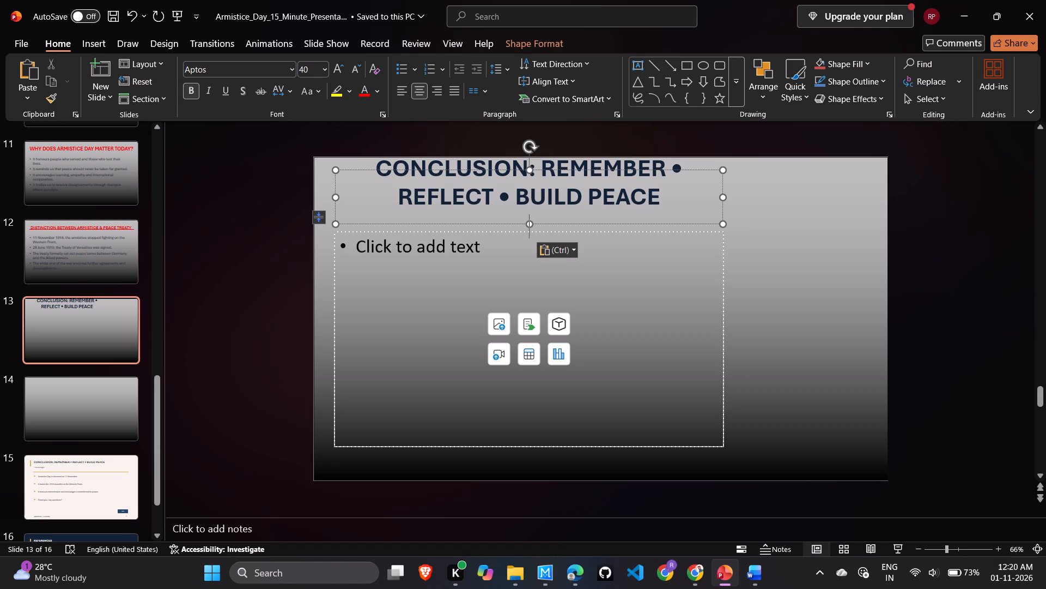
{"action": "key", "text": "BackSpace"}
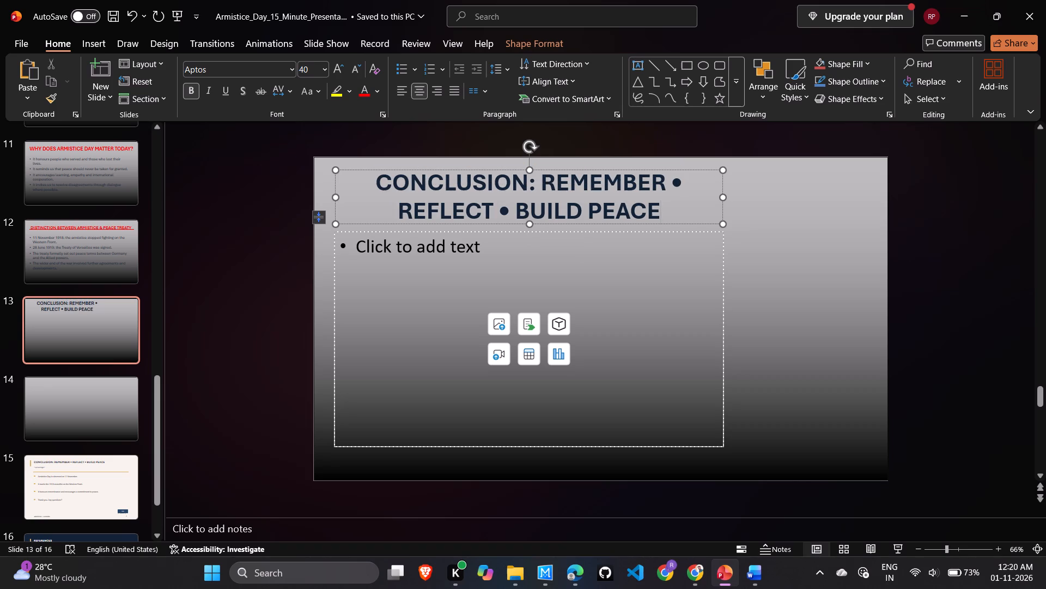
Widen slide 13's title placeholder on both sides so the conclusion title is centred across the slide on two lines.
{"action": "left_click_drag", "start_coordinate": [725, 197], "coordinate": [836, 197]}
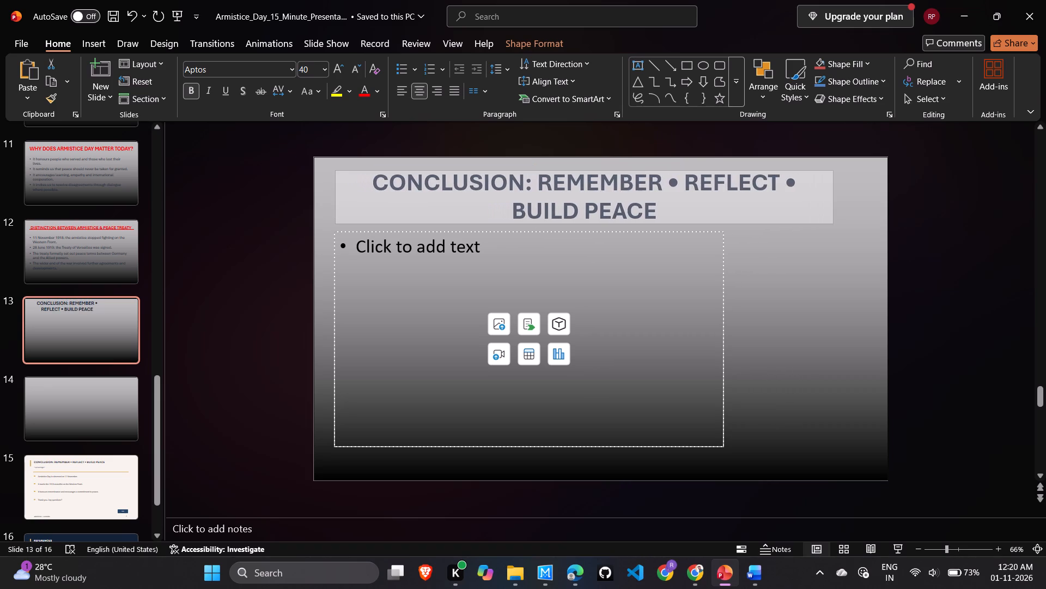
{"action": "left_click_drag", "start_coordinate": [836, 197], "coordinate": [873, 189]}
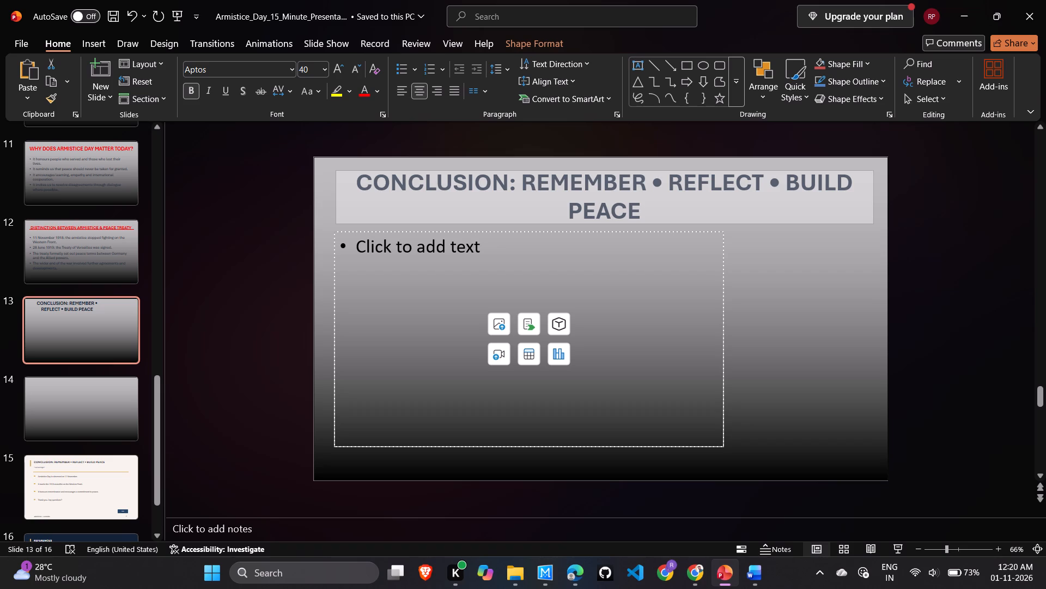
{"action": "left_click_drag", "start_coordinate": [873, 189], "coordinate": [834, 204]}
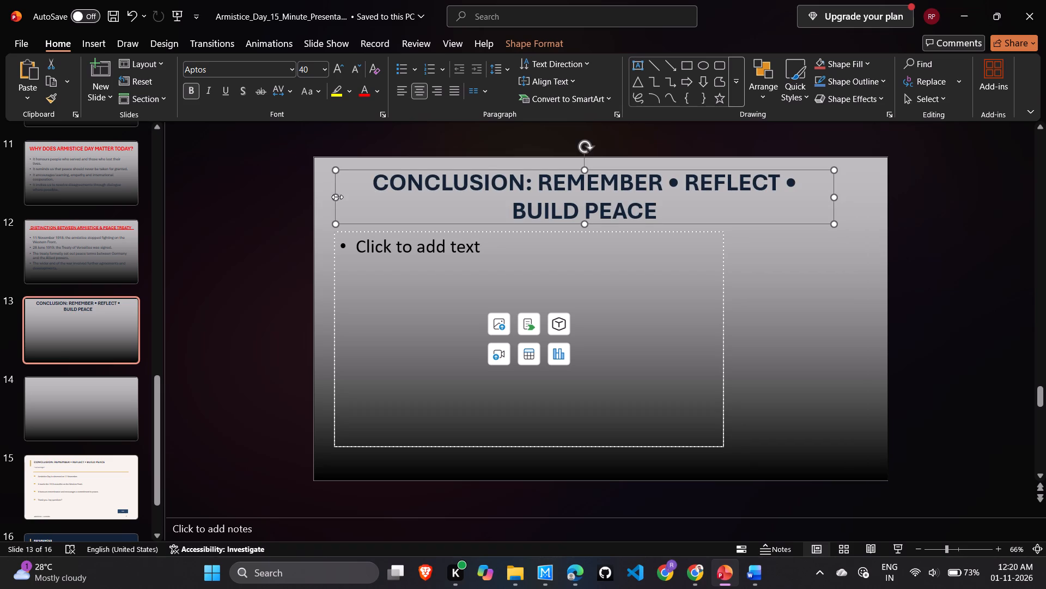
{"action": "left_click_drag", "start_coordinate": [337, 197], "coordinate": [375, 196]}
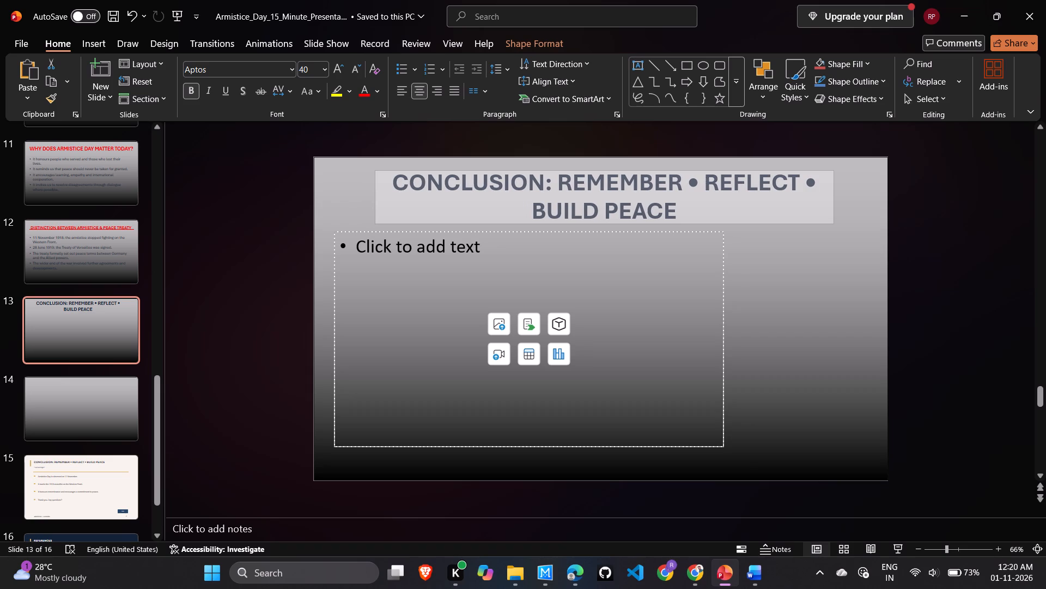
{"action": "left_click_drag", "start_coordinate": [375, 196], "coordinate": [365, 196]}
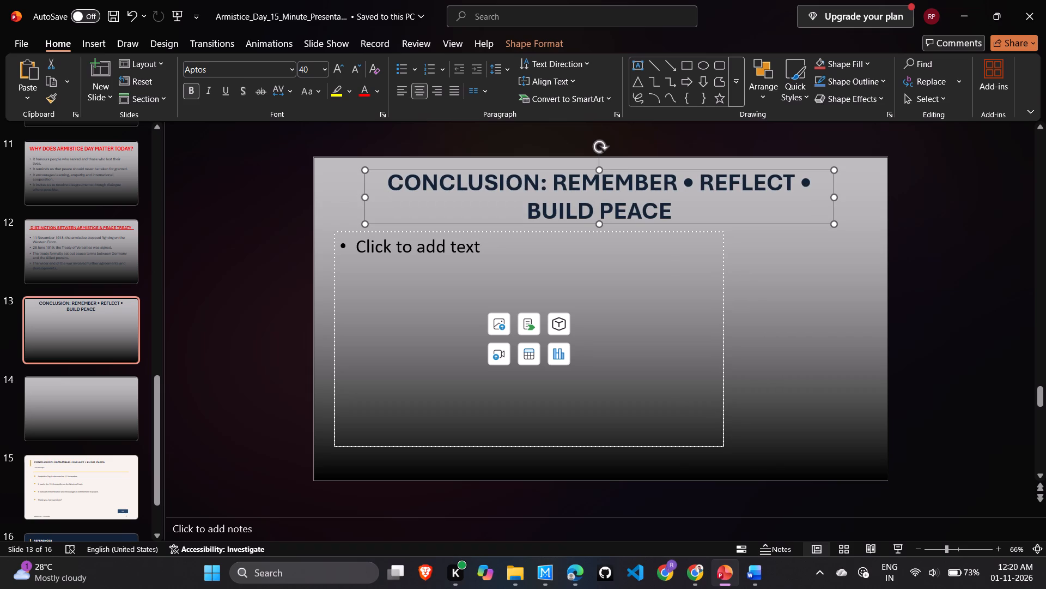
Resize slide 13's body text placeholder so both side edges line up with the title placeholder.
{"action": "left_click", "coordinate": [339, 285]}
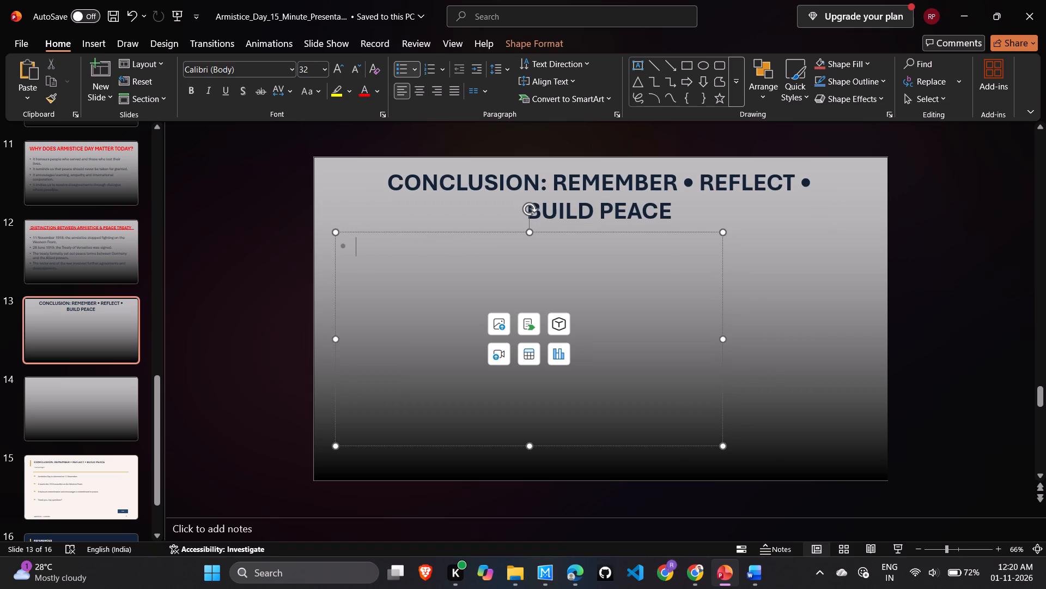
{"action": "left_click_drag", "start_coordinate": [333, 338], "coordinate": [364, 333]}
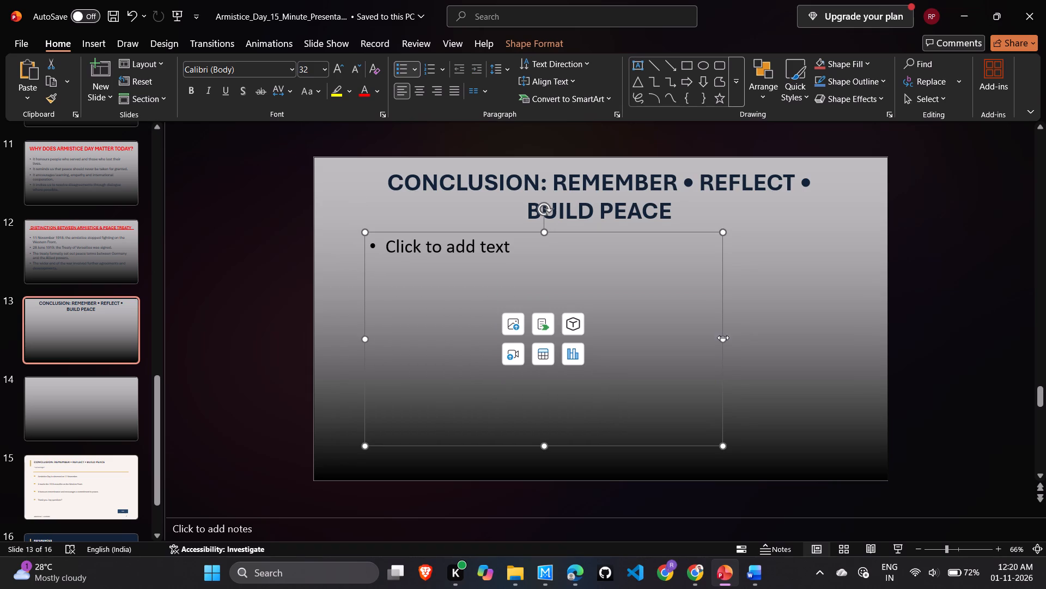
{"action": "left_click_drag", "start_coordinate": [723, 338], "coordinate": [835, 327]}
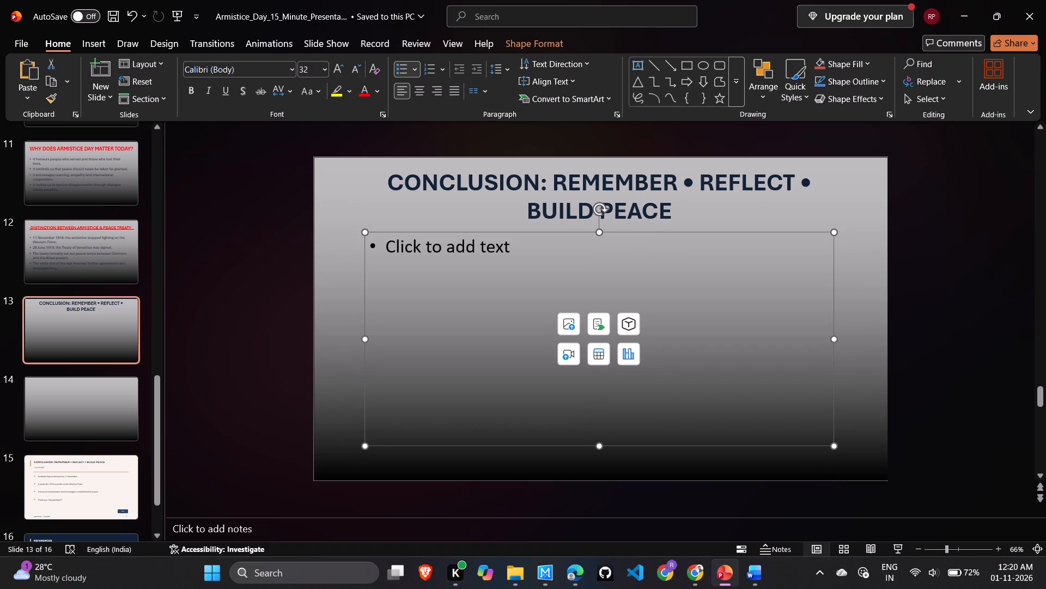
Copy the bullet "Armistice Day is observed on 11 November." from light slide 15 into slide 13's body placeholder.
{"action": "left_click", "coordinate": [105, 472]}
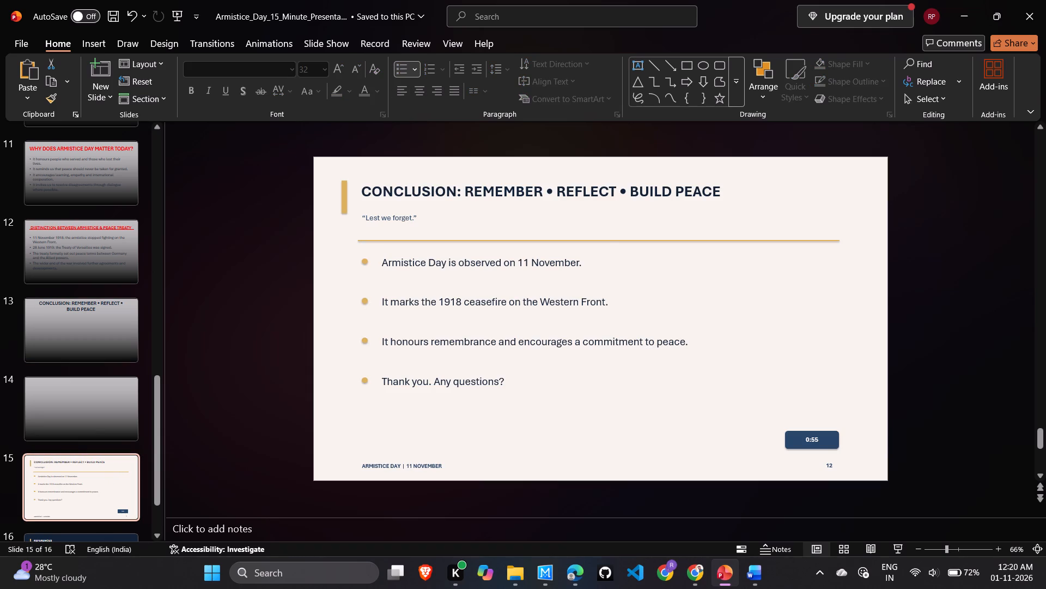
{"action": "left_click", "coordinate": [581, 268]}
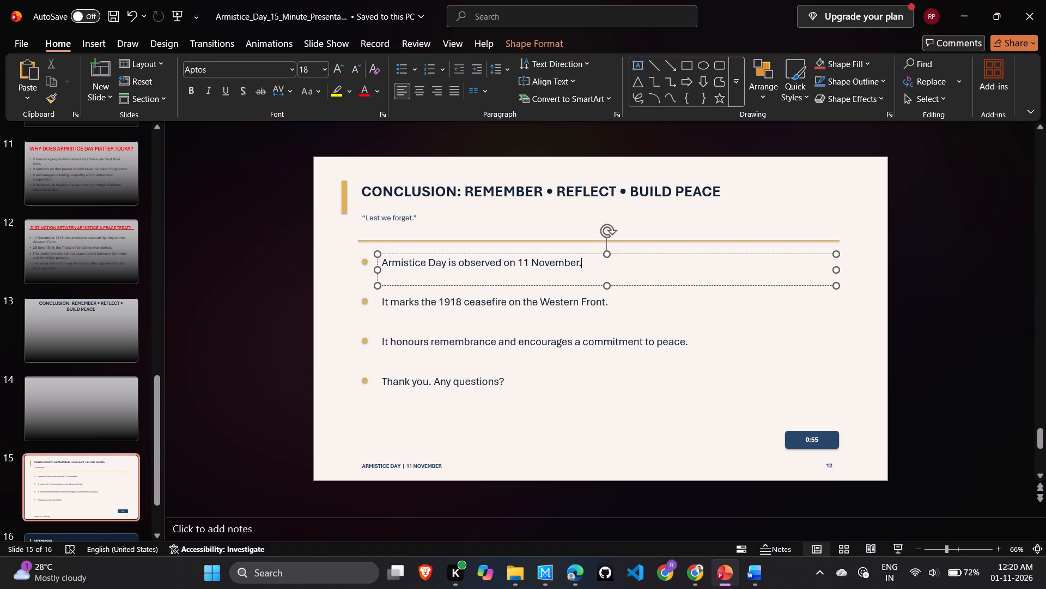
{"action": "key", "text": "ctrl+a"}
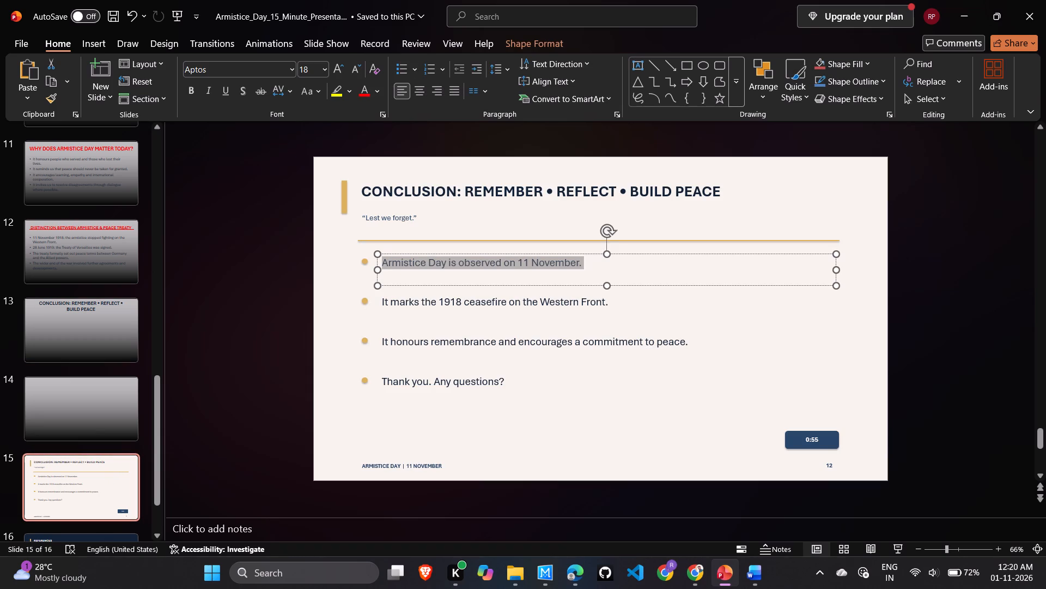
{"action": "key", "text": "ctrl+c"}
{"action": "left_click", "coordinate": [110, 323]}
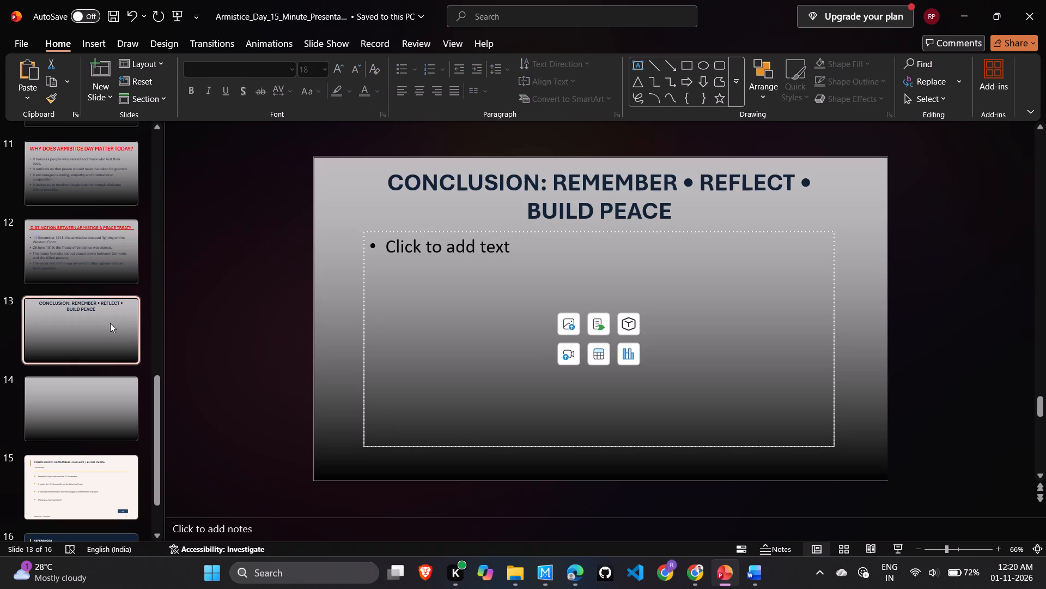
{"action": "left_click", "coordinate": [436, 272]}
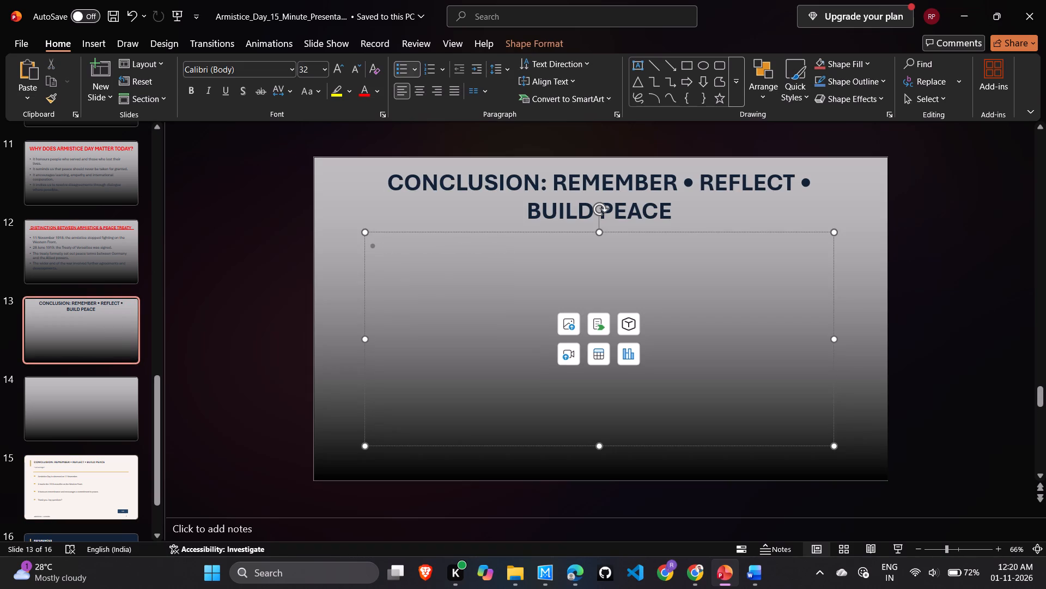
{"action": "key", "text": "ctrl+v"}
Copy "It marks the 1918 ceasefire on the Western Front." from slide 15 into slide 13 as the second bullet.
{"action": "left_click", "coordinate": [71, 498]}
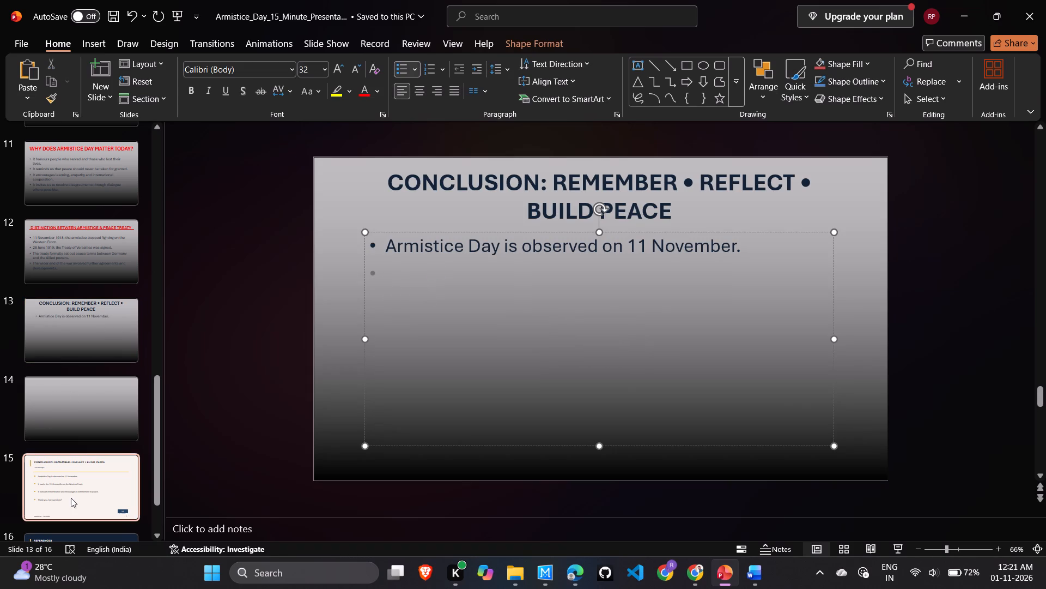
{"action": "left_click", "coordinate": [576, 305]}
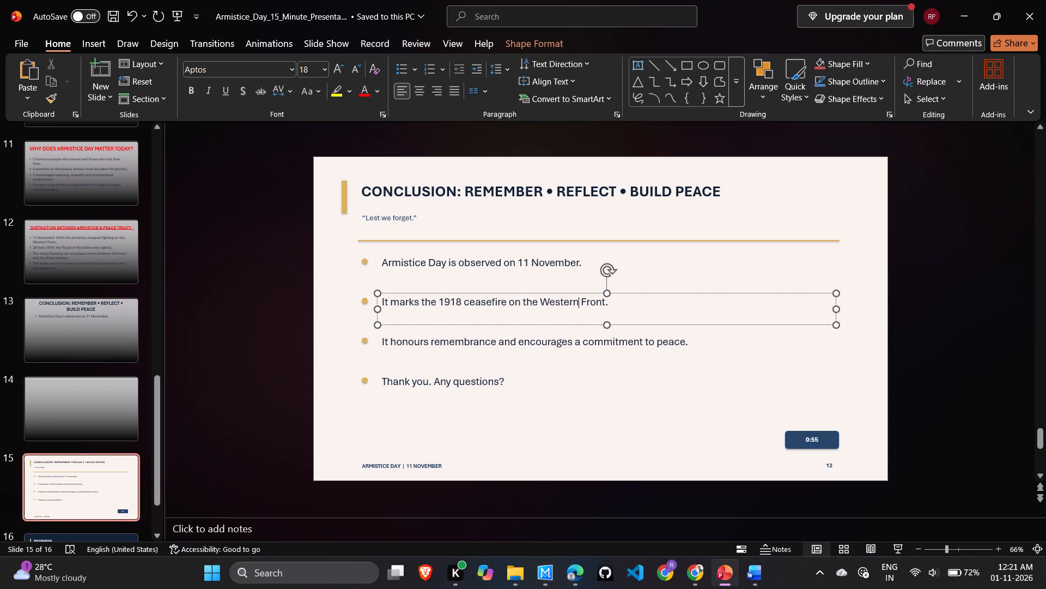
{"action": "key", "text": "ctrl+a"}
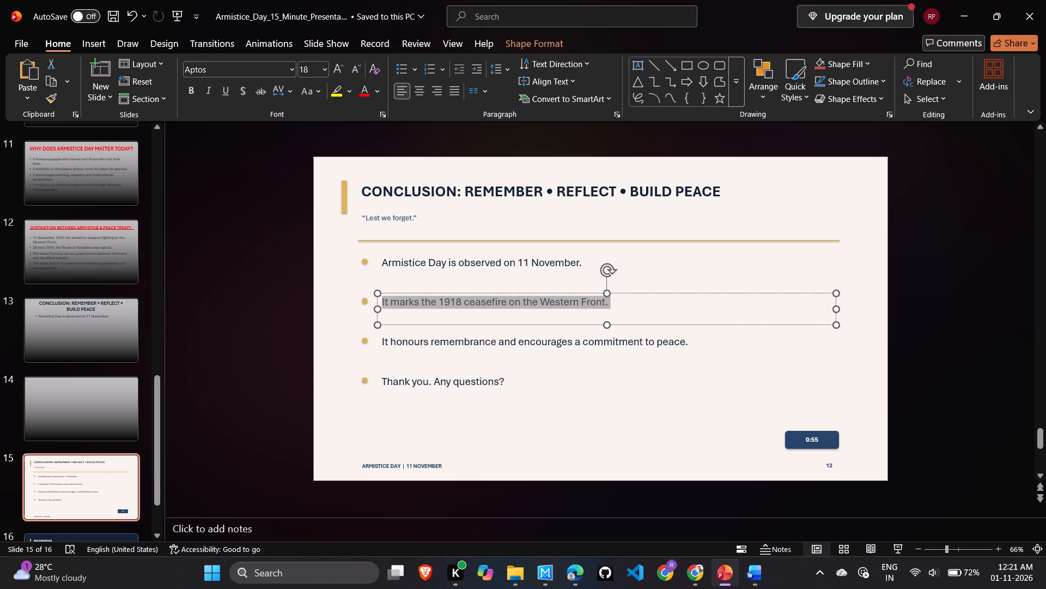
{"action": "key", "text": "ctrl+c"}
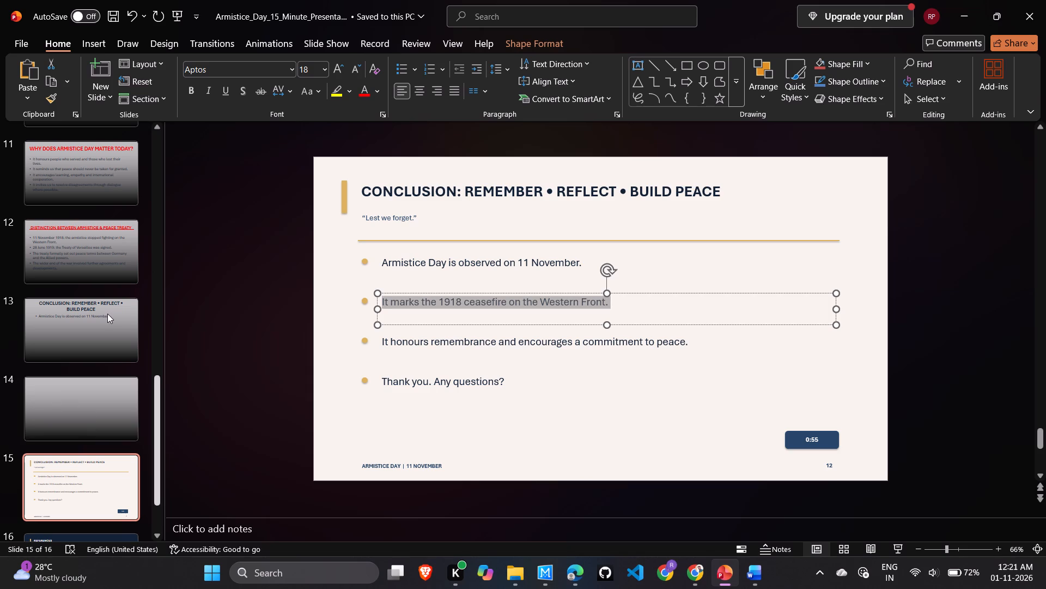
{"action": "left_click", "coordinate": [104, 316]}
{"action": "left_click", "coordinate": [404, 303]}
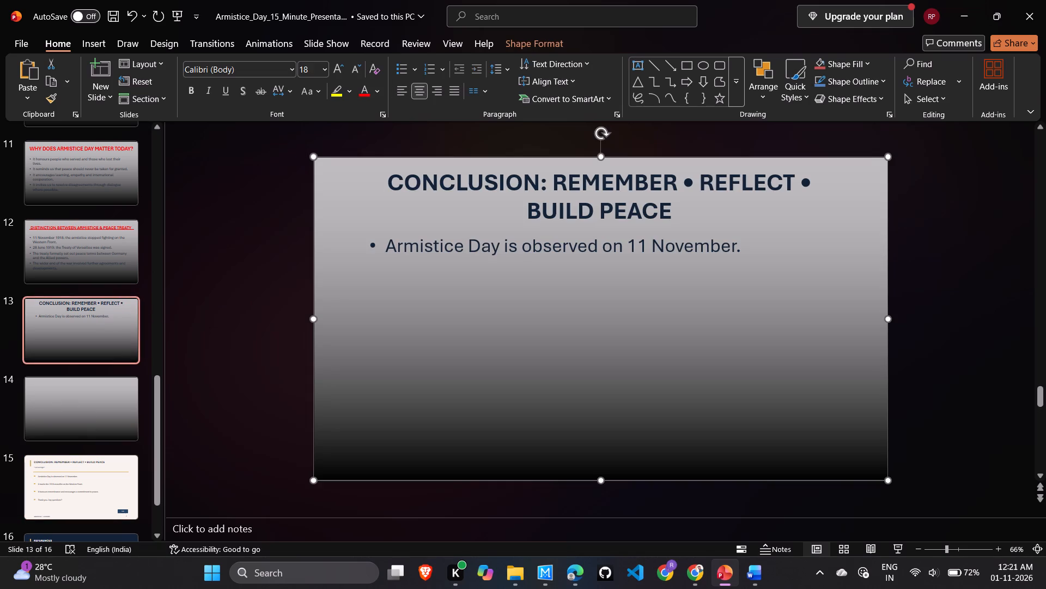
{"action": "left_click", "coordinate": [404, 254]}
{"action": "left_click", "coordinate": [399, 266]}
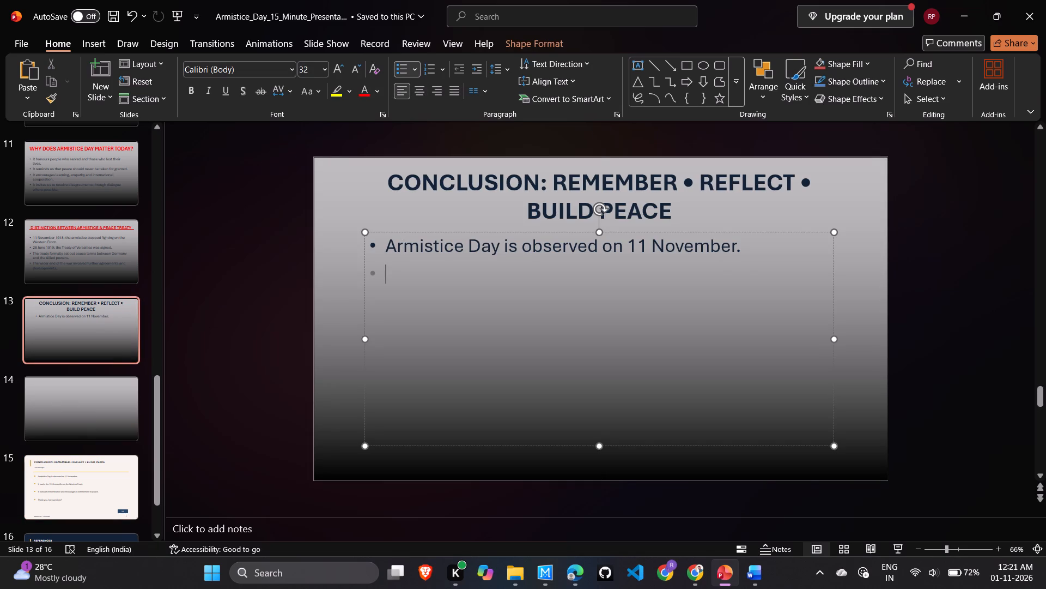
{"action": "key", "text": "ctrl+v"}
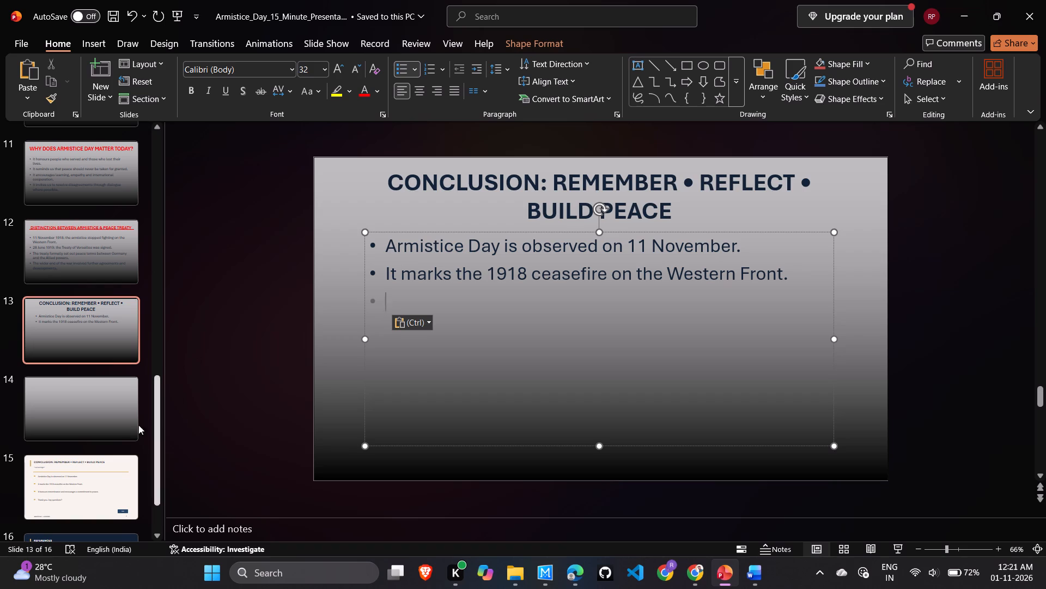
Copy "It honours remembrance and encourages a commitment to peace." from slide 15 into slide 13 as the third bullet.
{"action": "left_click", "coordinate": [70, 476]}
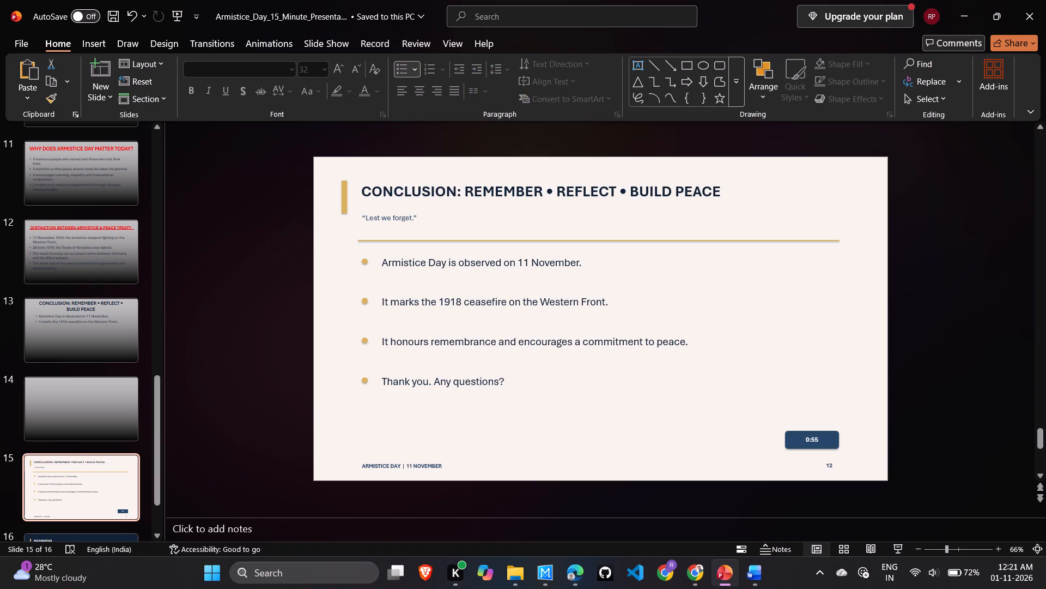
{"action": "left_click", "coordinate": [411, 342]}
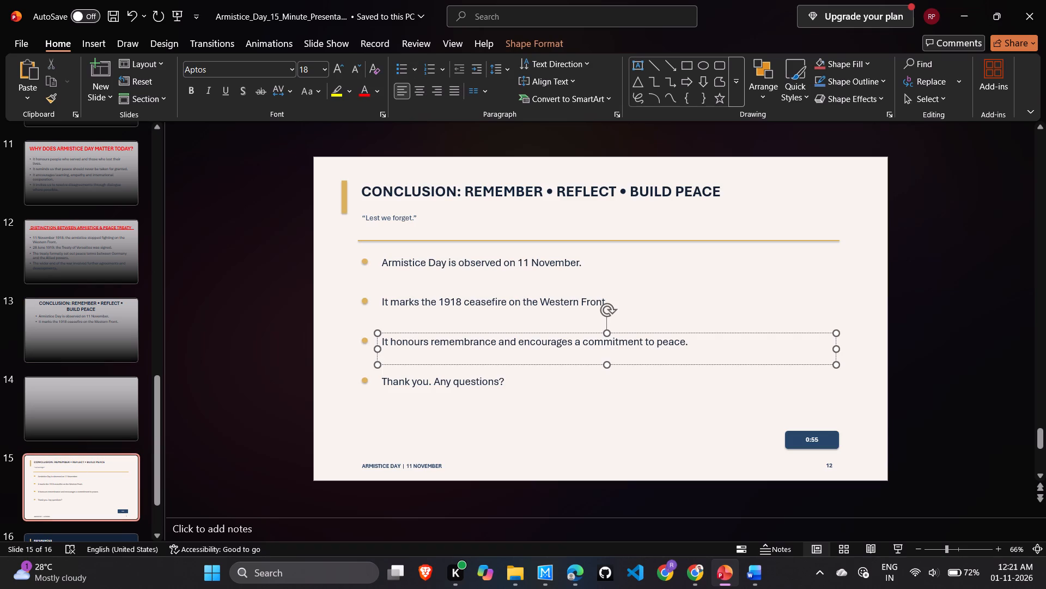
{"action": "key", "text": "ctrl+a"}
{"action": "key", "text": "ctrl+c"}
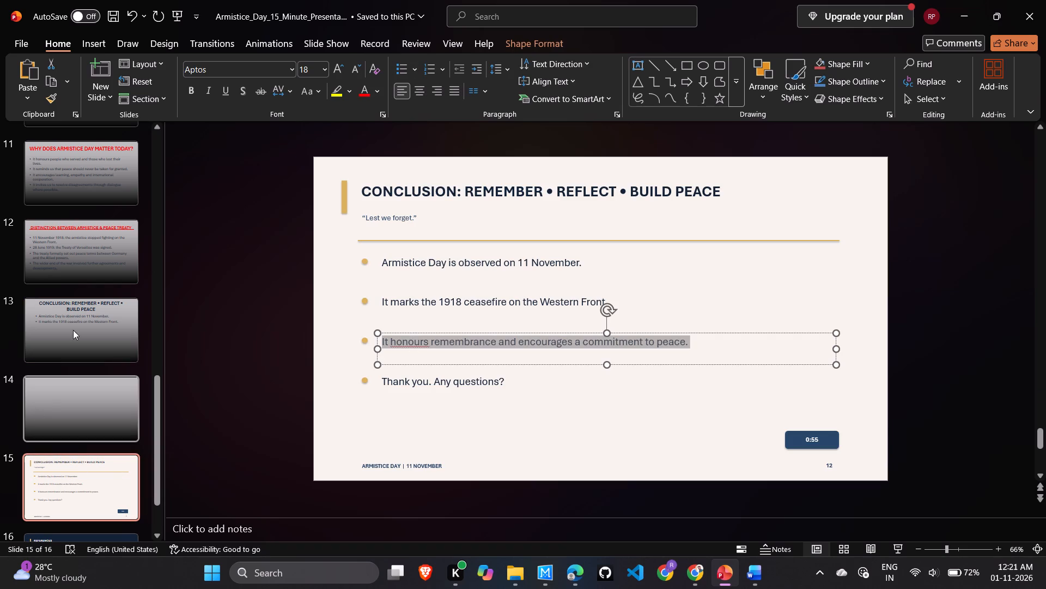
{"action": "left_click", "coordinate": [88, 324]}
{"action": "left_click", "coordinate": [429, 309]}
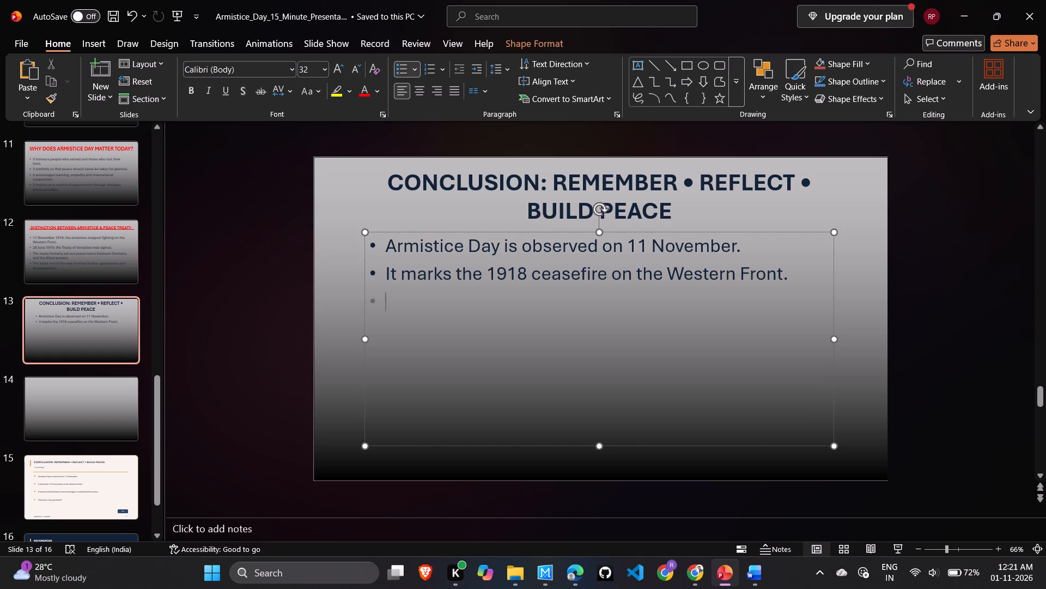
{"action": "key", "text": "ctrl+c"}
{"action": "key", "text": "ctrl+v"}
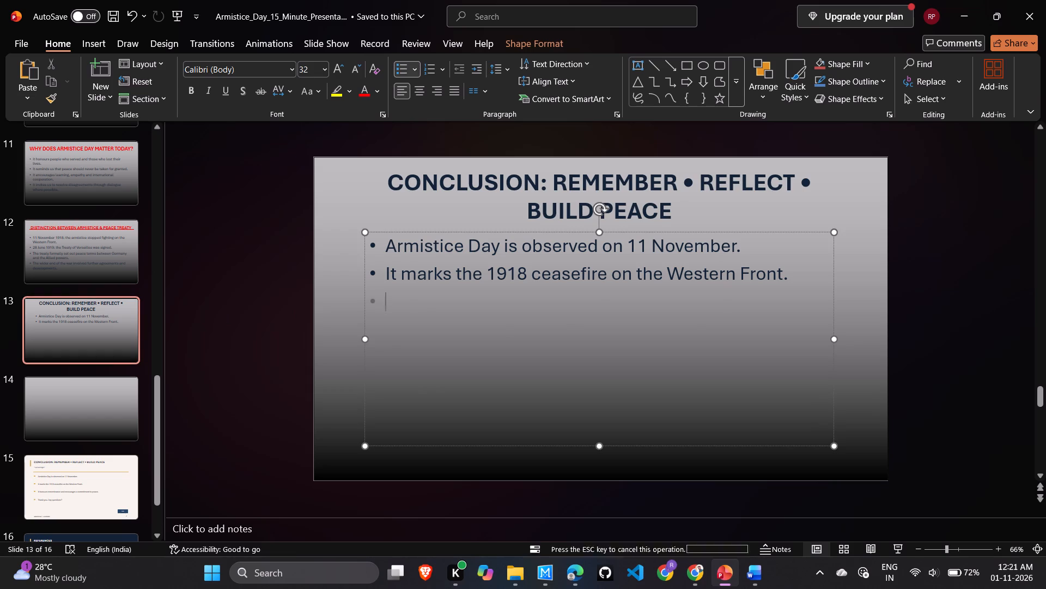
Copy the "REFERENCES" title from slide 16 into blank slide 14's title placeholder and remove the extra line after it.
{"action": "left_click", "coordinate": [69, 470]}
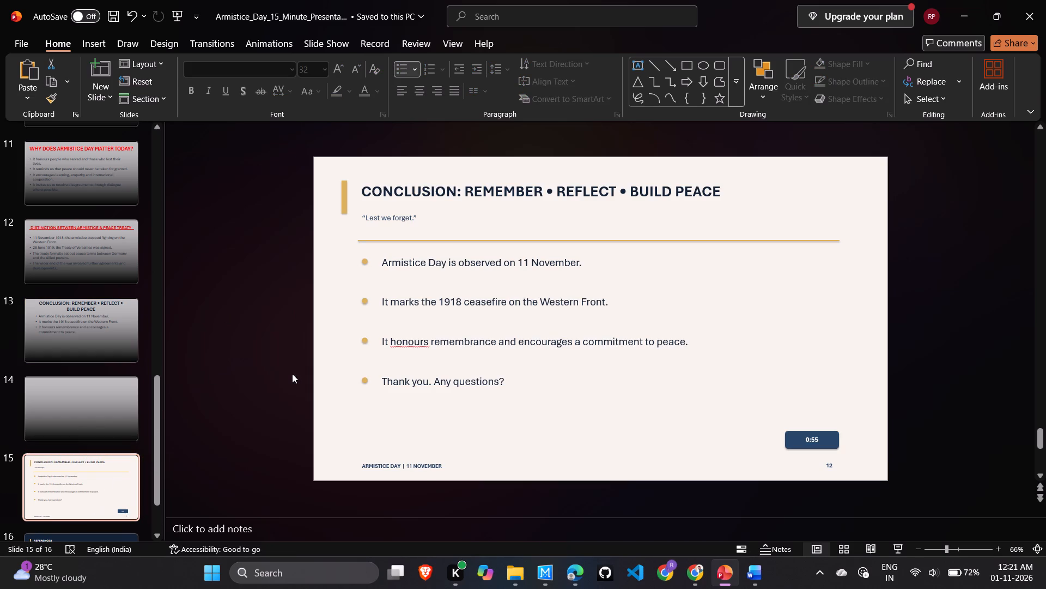
{"action": "scroll", "coordinate": [87, 233], "scroll_direction": "down", "scroll_amount": 1}
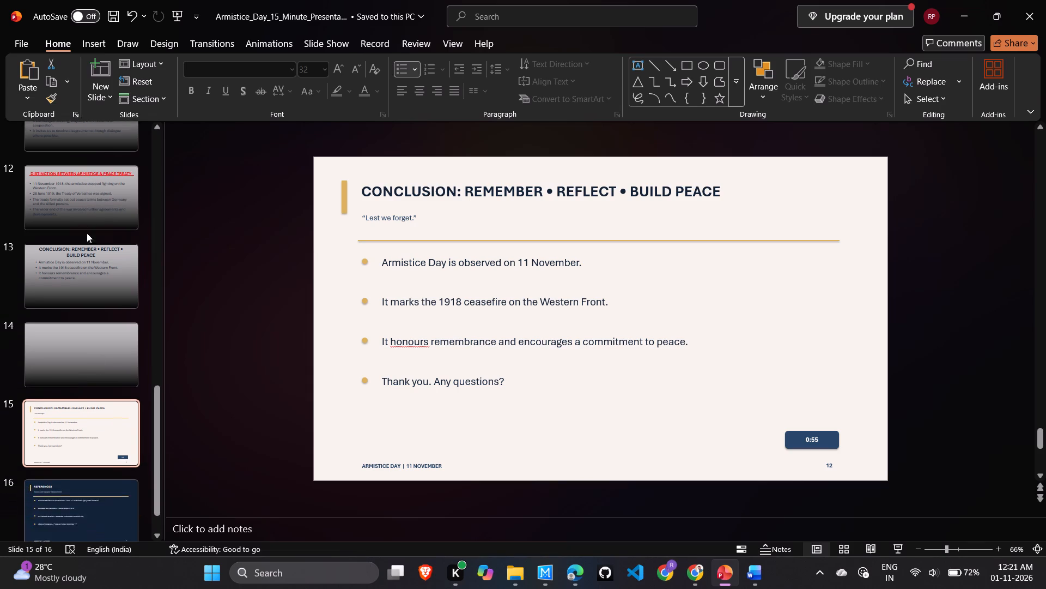
{"action": "scroll", "coordinate": [87, 233], "scroll_direction": "down", "scroll_amount": 2}
{"action": "left_click", "coordinate": [63, 399]}
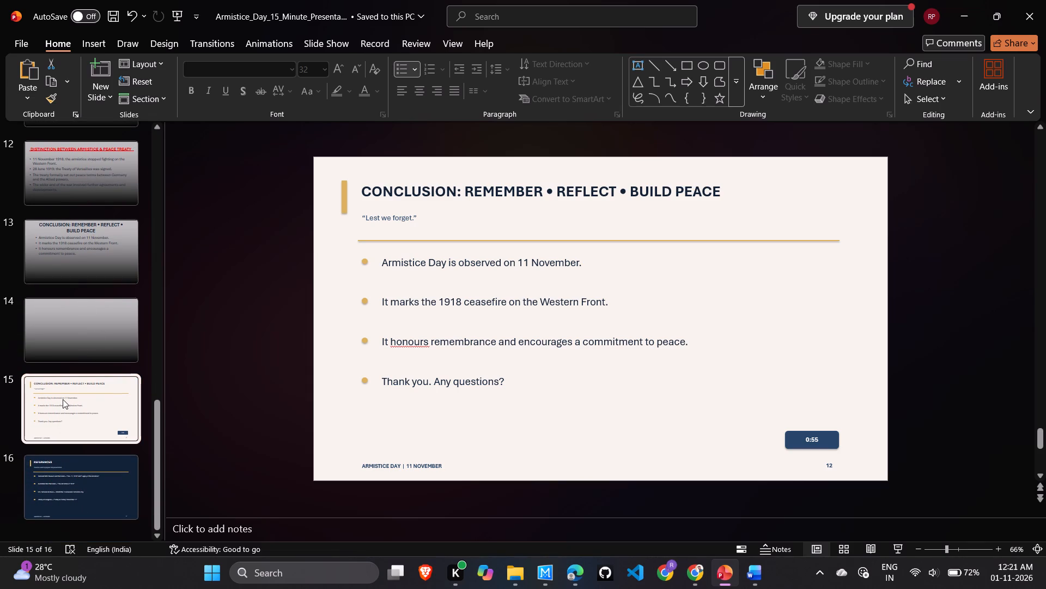
{"action": "left_click", "coordinate": [63, 477]}
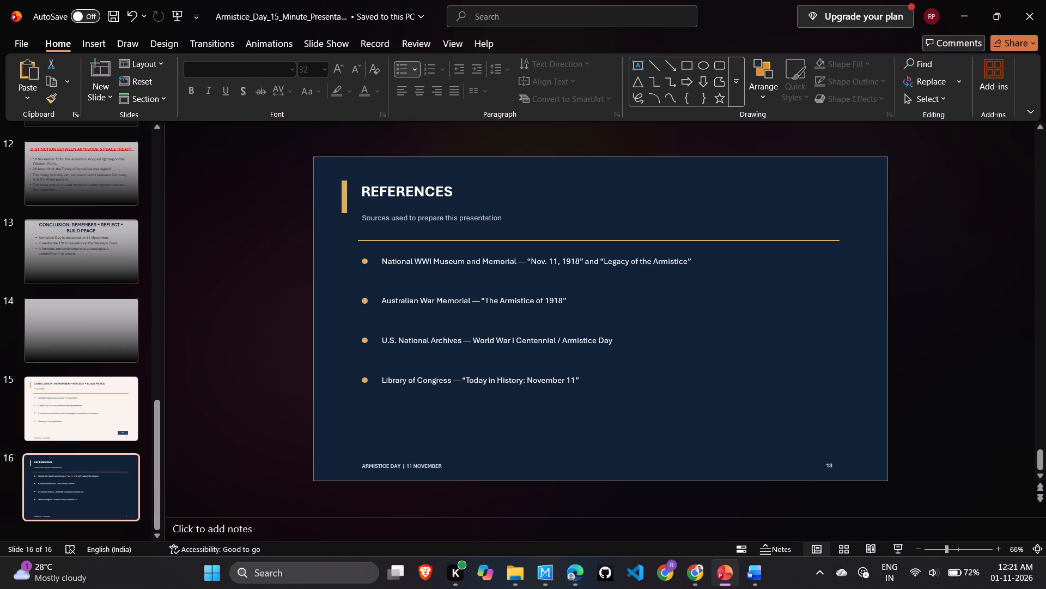
{"action": "left_click_drag", "start_coordinate": [451, 191], "coordinate": [351, 189]}
{"action": "key", "text": "ctrl+c"}
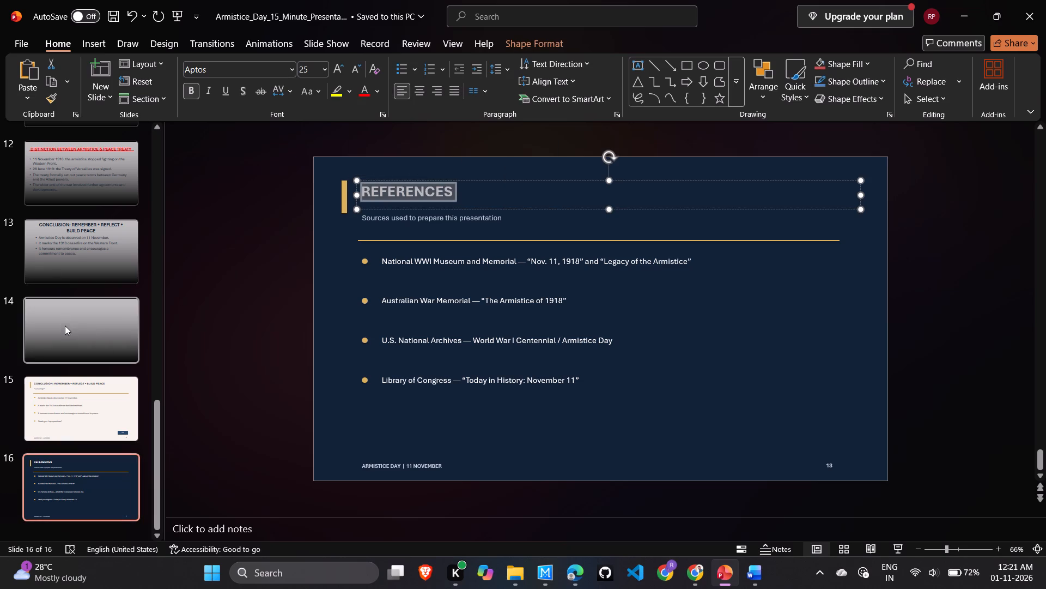
{"action": "left_click", "coordinate": [65, 328]}
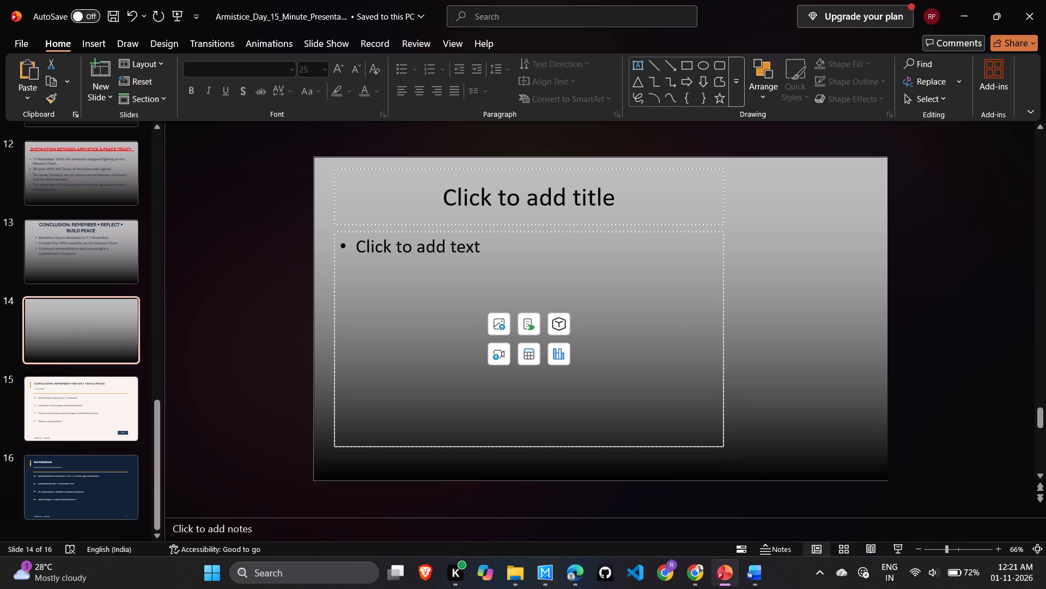
{"action": "left_click", "coordinate": [439, 202]}
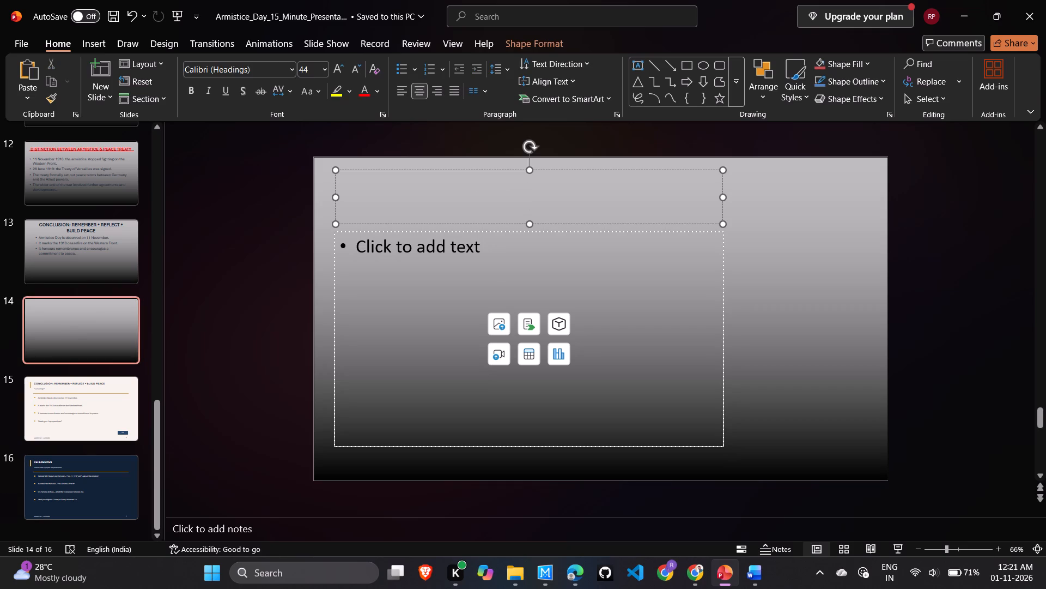
{"action": "key", "text": "ctrl+v"}
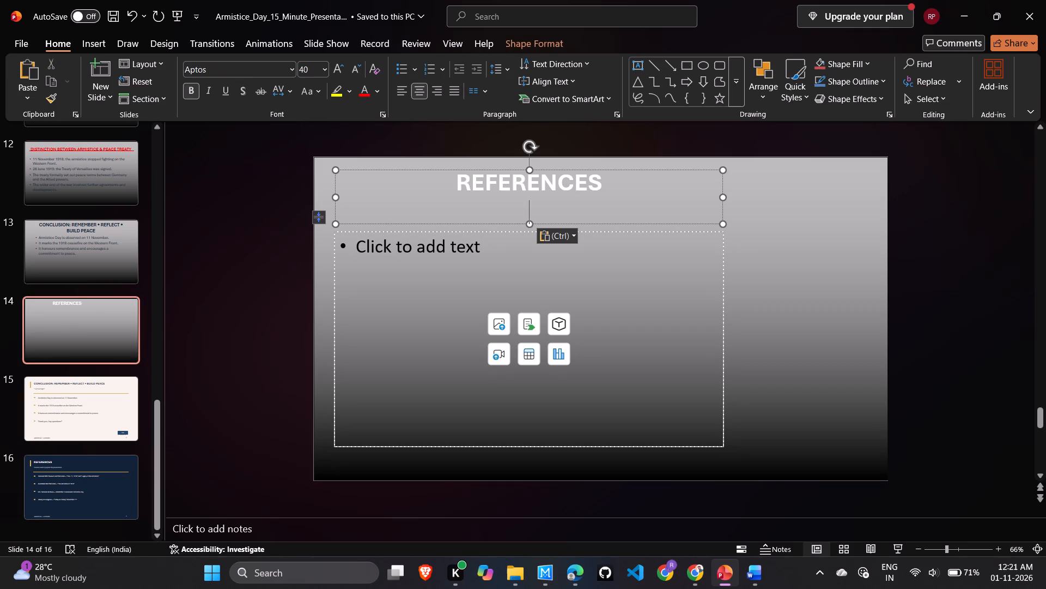
{"action": "key", "text": "BackSpace"}
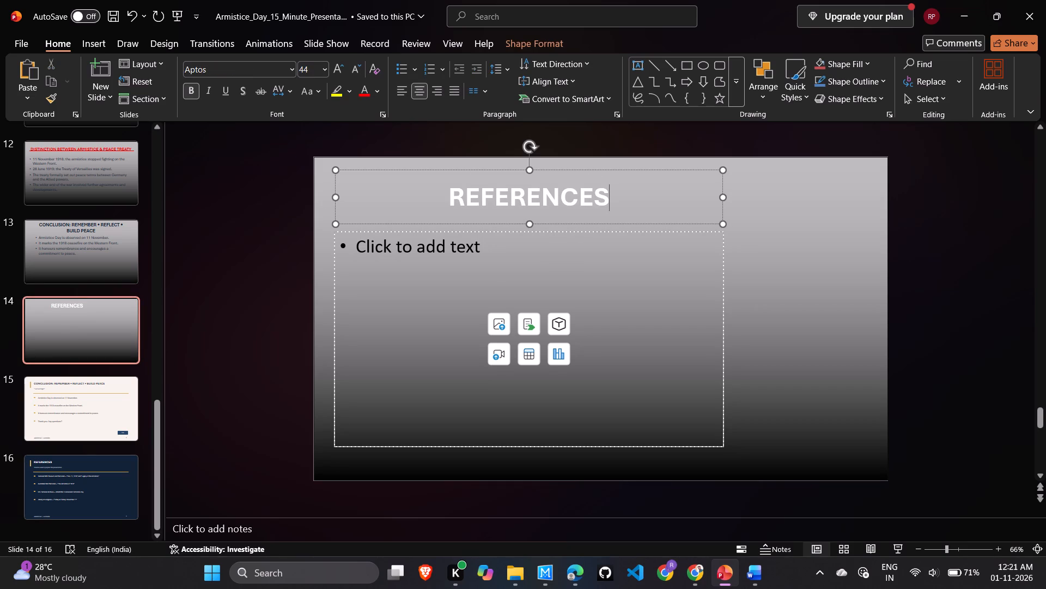
Make slide 14's "REFERENCES" title red and underlined.
{"action": "key", "text": "ctrl+a"}
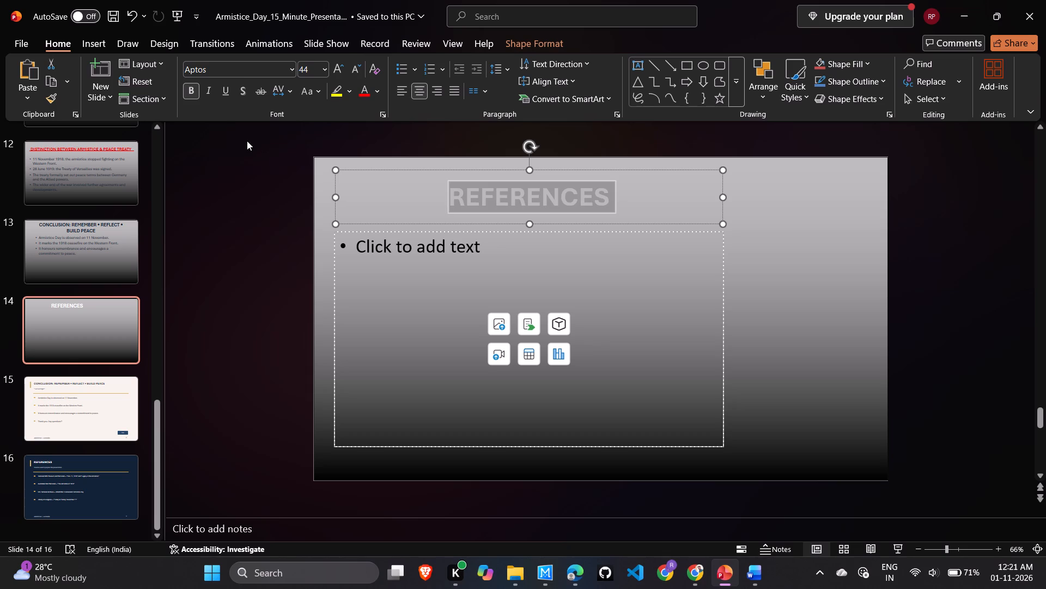
{"action": "left_click", "coordinate": [365, 93]}
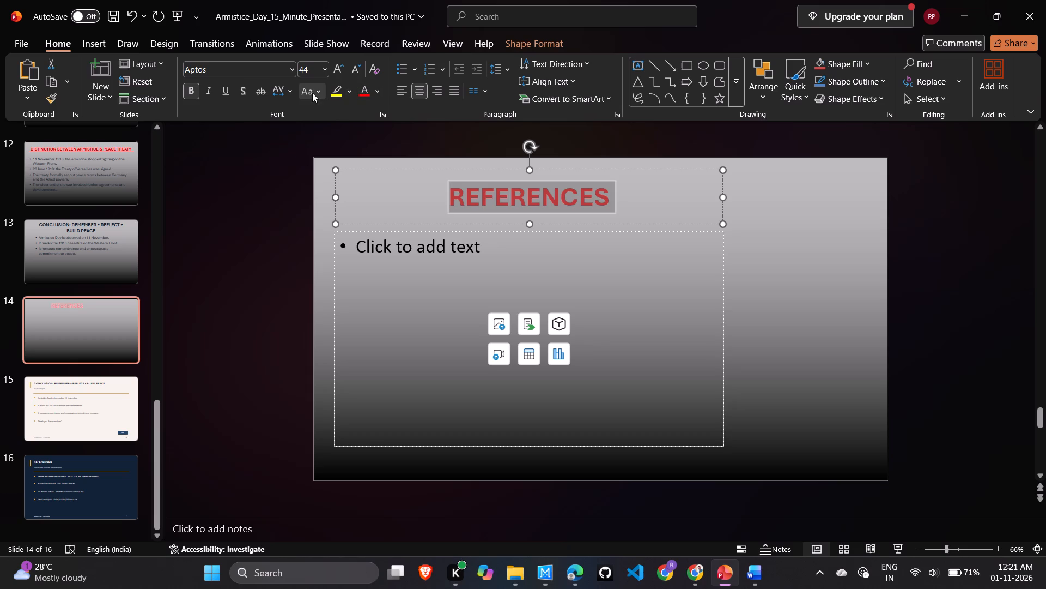
{"action": "left_click", "coordinate": [230, 93]}
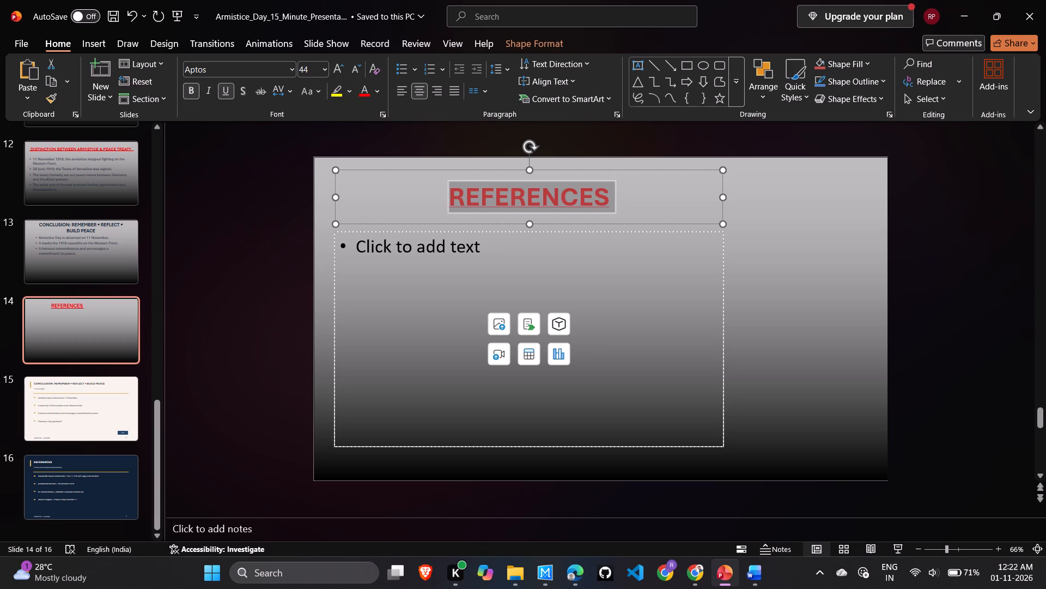
{"action": "left_click", "coordinate": [736, 220]}
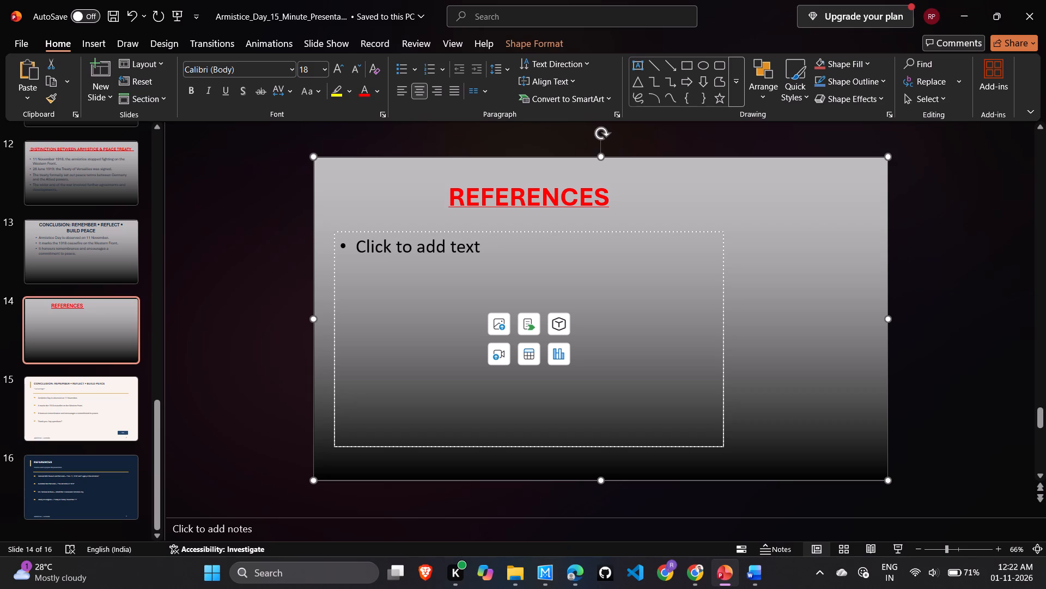
Widen the "REFERENCES" title placeholder across slide 14, leaving equal margins on both sides so the title is centred.
{"action": "left_click", "coordinate": [635, 199]}
{"action": "left_click", "coordinate": [584, 198]}
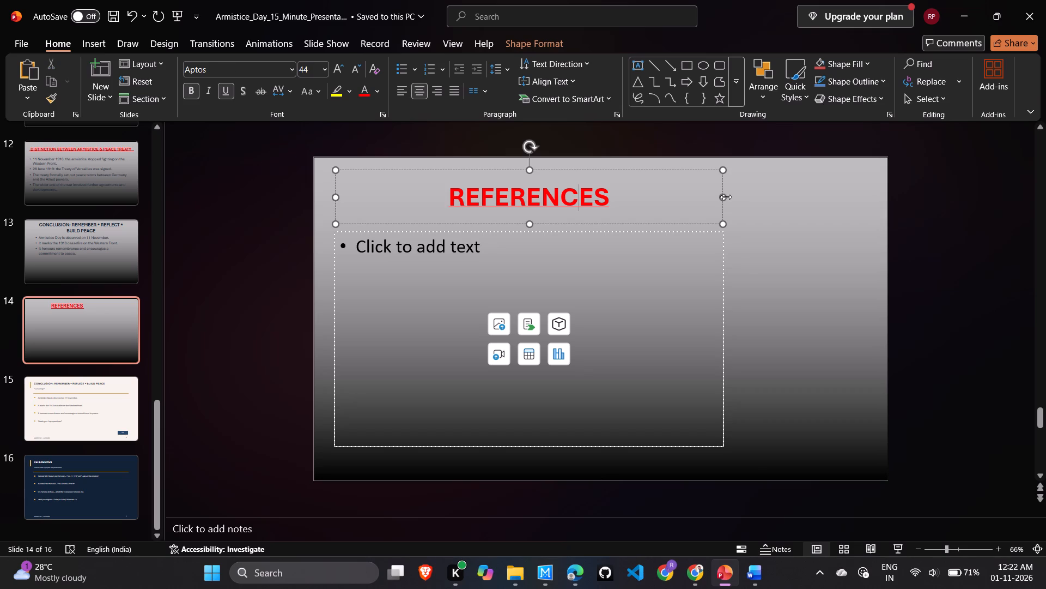
{"action": "left_click_drag", "start_coordinate": [724, 197], "coordinate": [850, 183]}
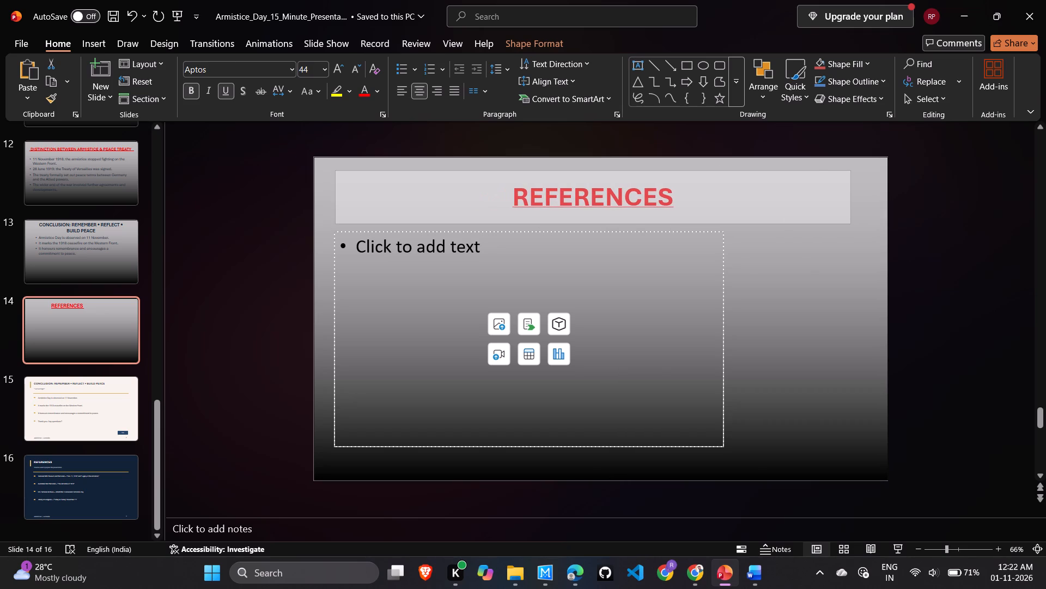
{"action": "left_click_drag", "start_coordinate": [850, 183], "coordinate": [851, 183]}
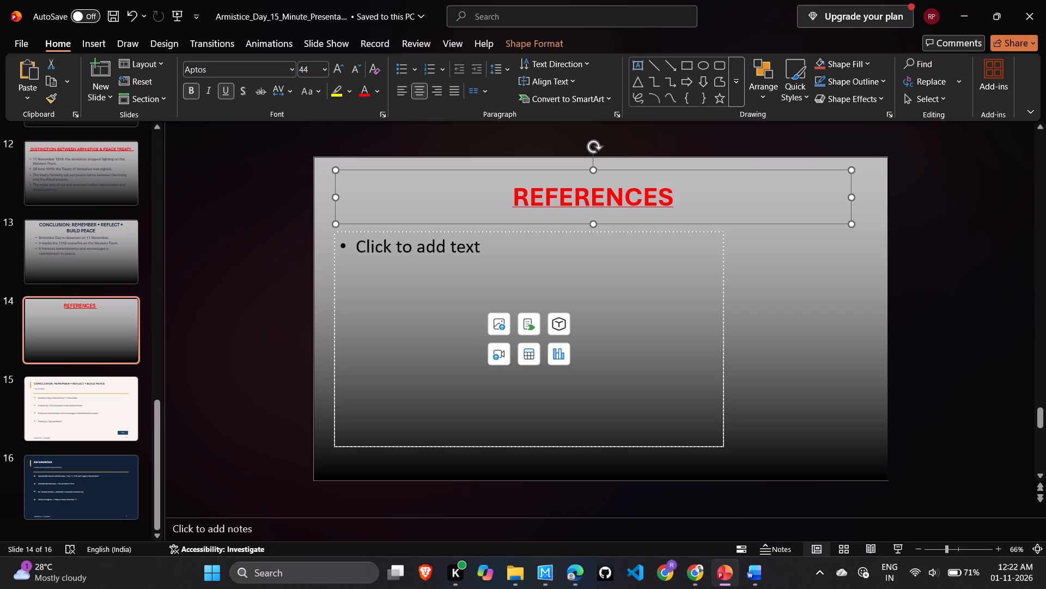
{"action": "left_click_drag", "start_coordinate": [334, 198], "coordinate": [350, 197]}
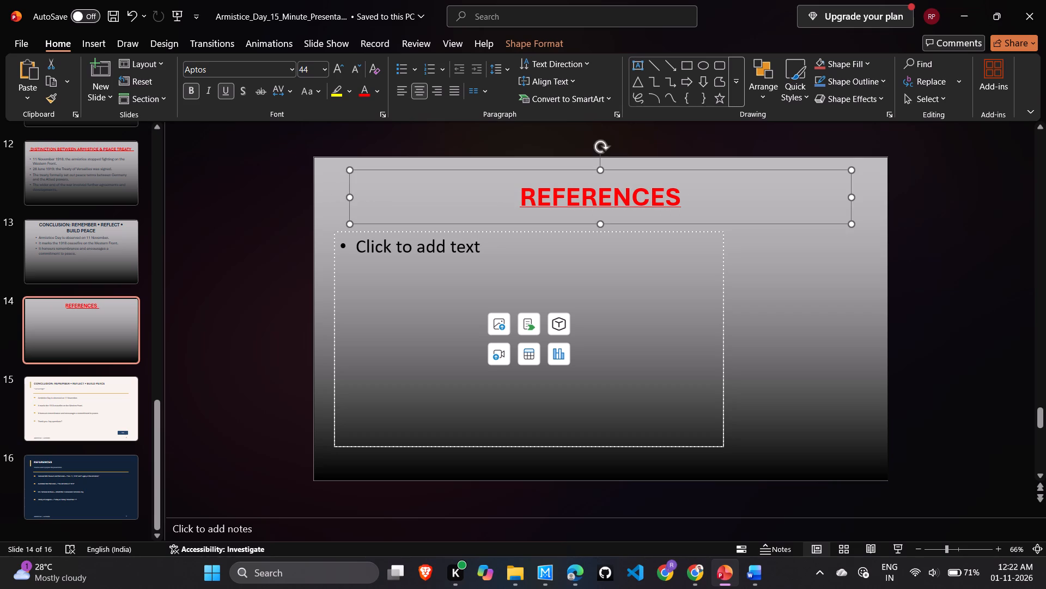
Resize slide 14's body placeholder horizontally so both side edges line up with the title placeholder.
{"action": "left_click", "coordinate": [339, 277]}
{"action": "left_click", "coordinate": [342, 292]}
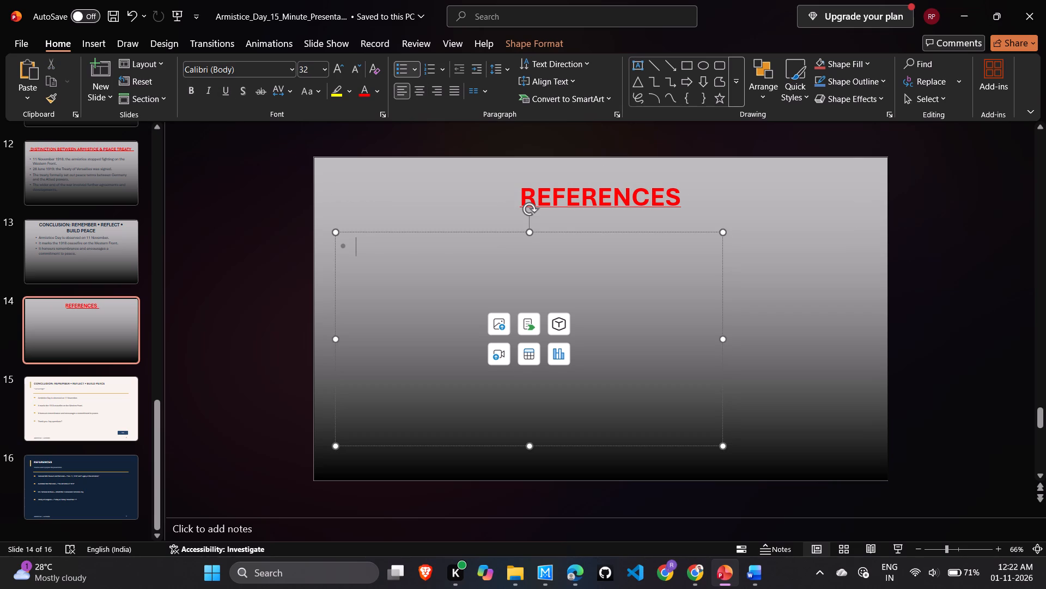
{"action": "left_click_drag", "start_coordinate": [335, 335], "coordinate": [364, 336]}
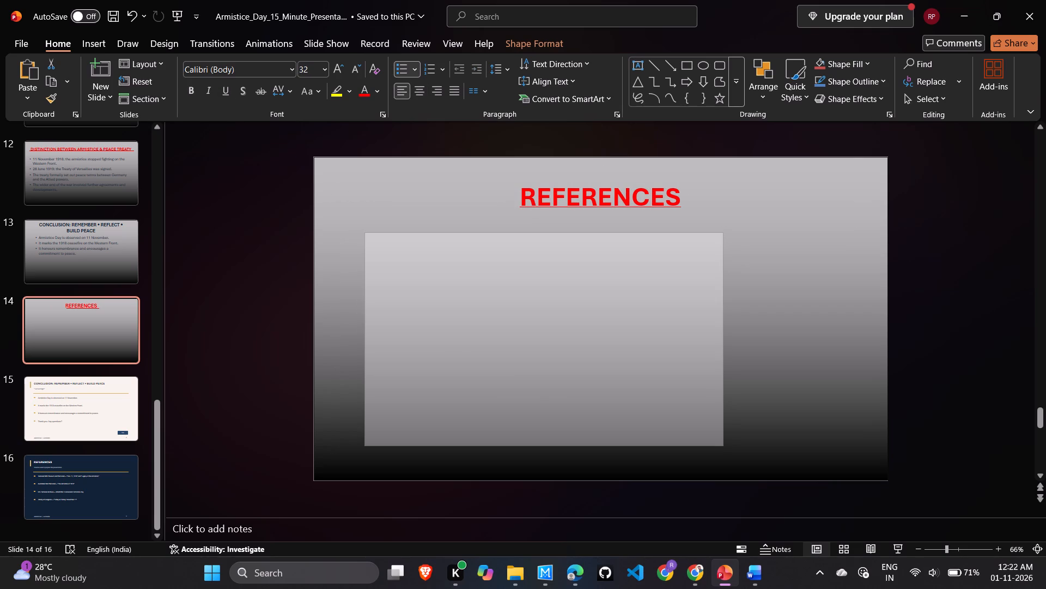
{"action": "left_click_drag", "start_coordinate": [364, 336], "coordinate": [349, 340]}
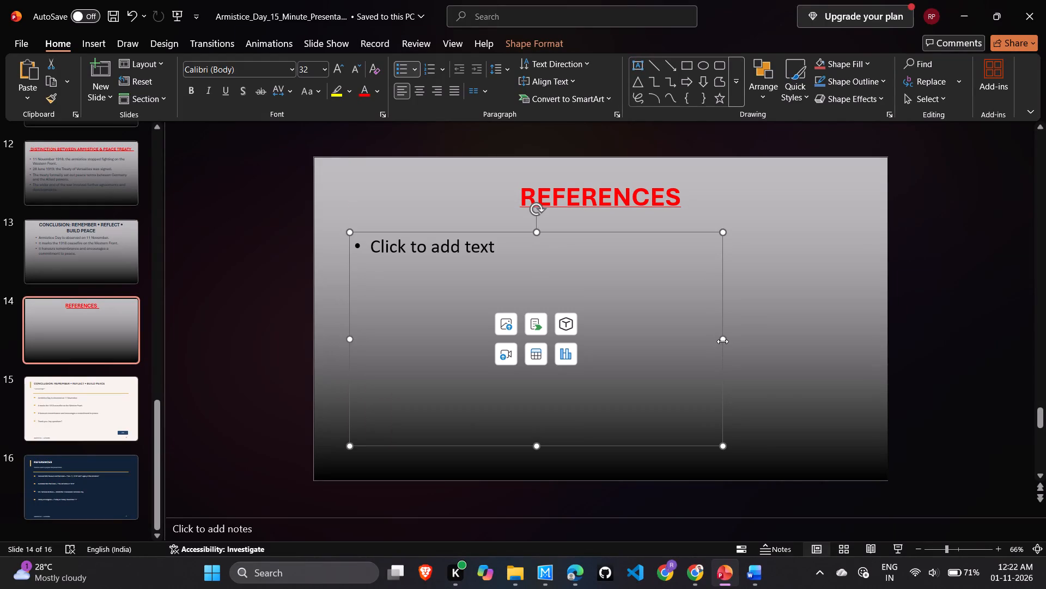
{"action": "left_click_drag", "start_coordinate": [722, 341], "coordinate": [844, 331]}
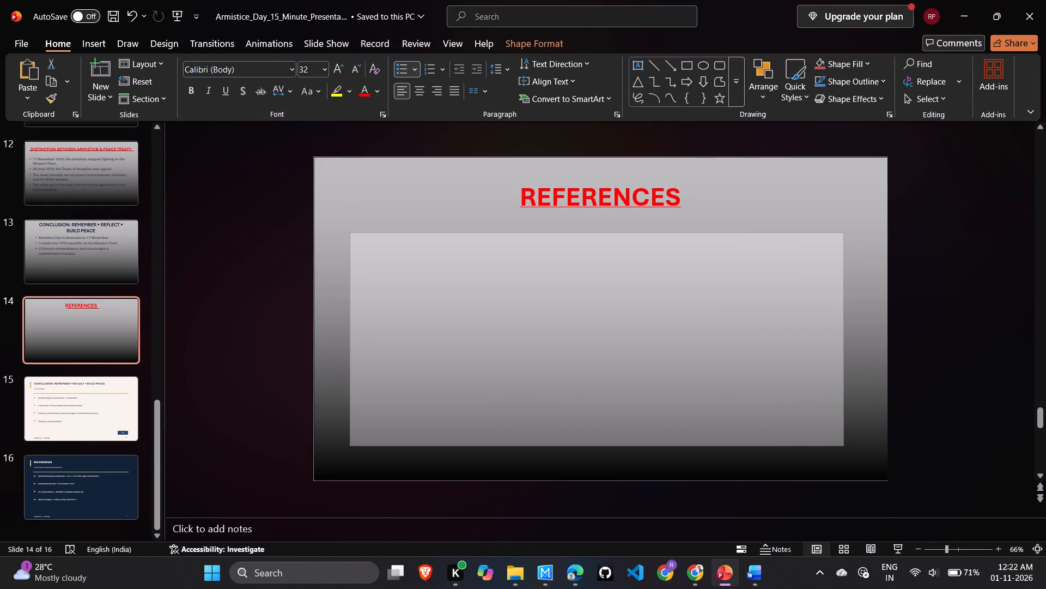
{"action": "left_click_drag", "start_coordinate": [844, 331], "coordinate": [852, 330]}
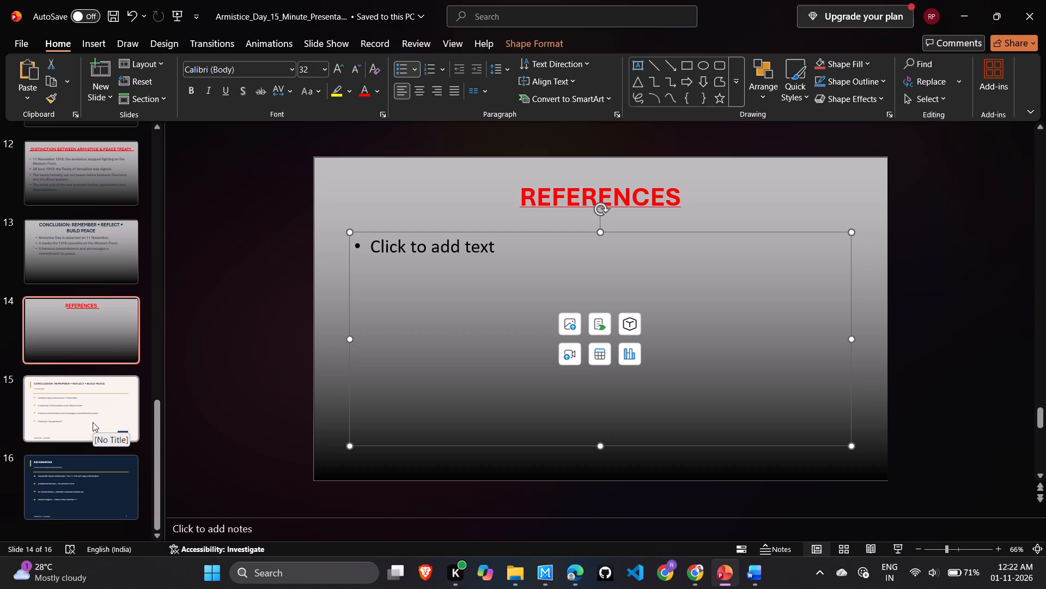
View slide 16's references, then switch to Chrome and copy the web address of Wikipedia's Armistice Day article.
{"action": "left_click", "coordinate": [90, 465]}
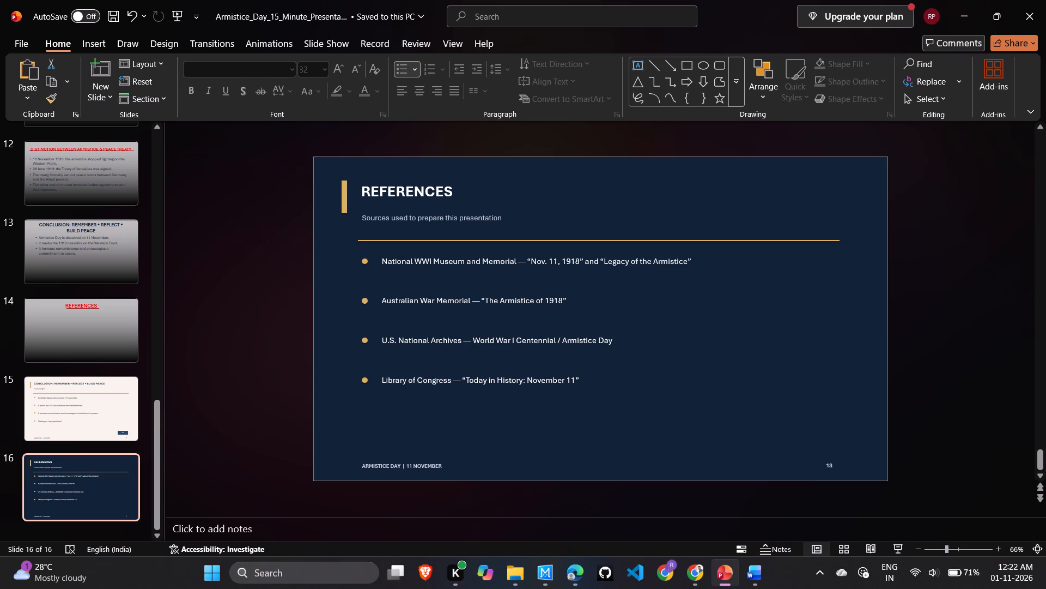
{"action": "left_click", "coordinate": [704, 578]}
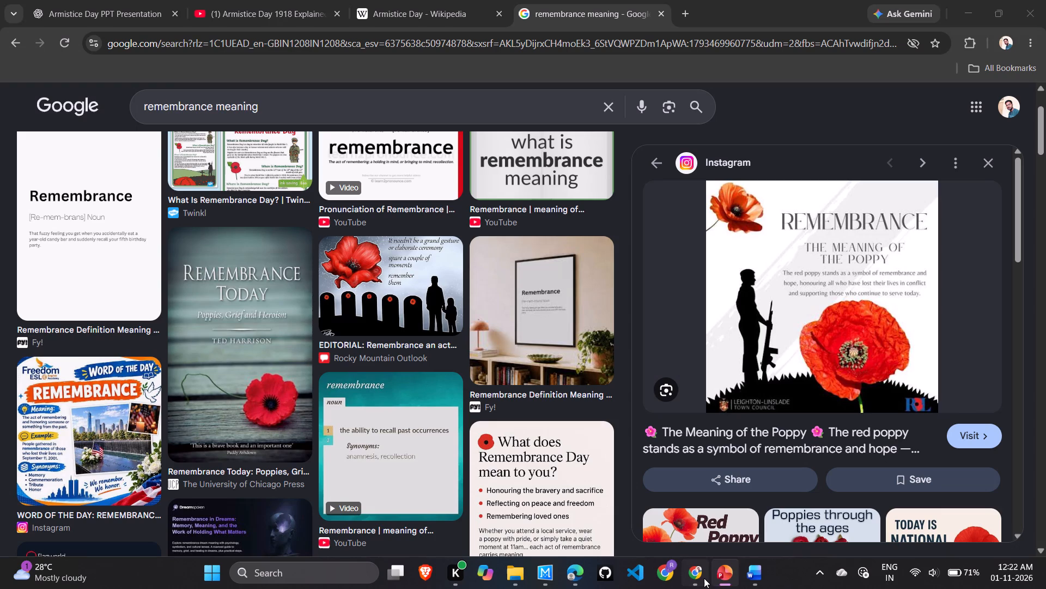
{"action": "left_click", "coordinate": [408, 5]}
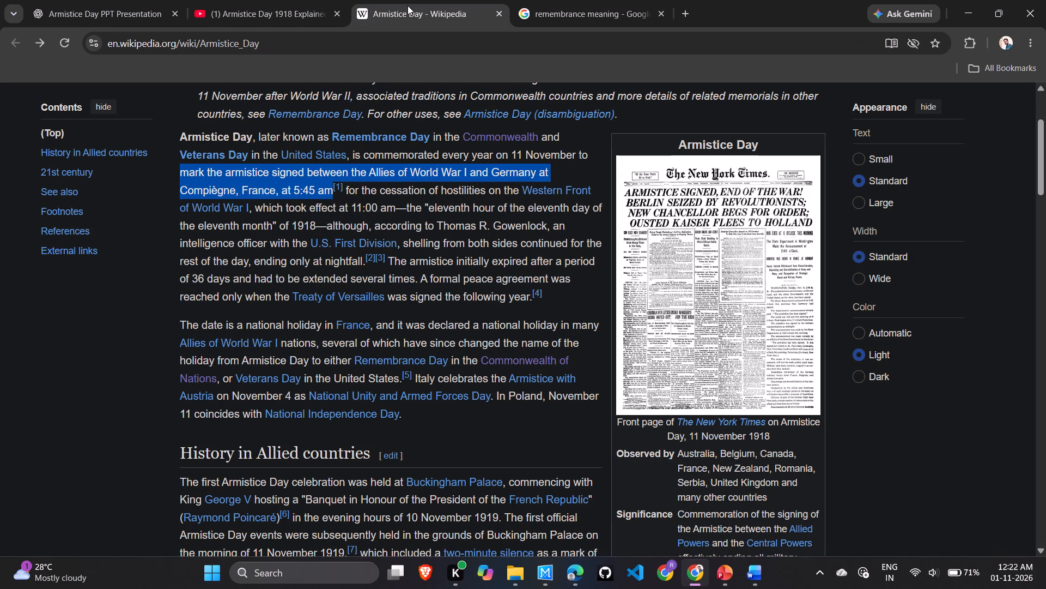
{"action": "scroll", "coordinate": [370, 136], "scroll_direction": "up", "scroll_amount": 5}
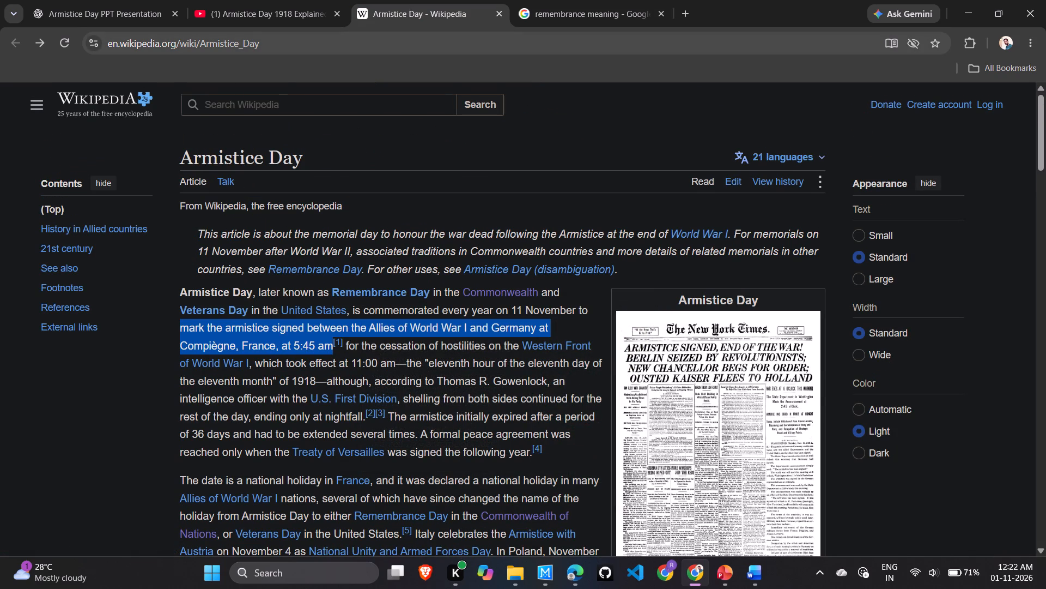
{"action": "left_click_drag", "start_coordinate": [119, 43], "coordinate": [144, 41]}
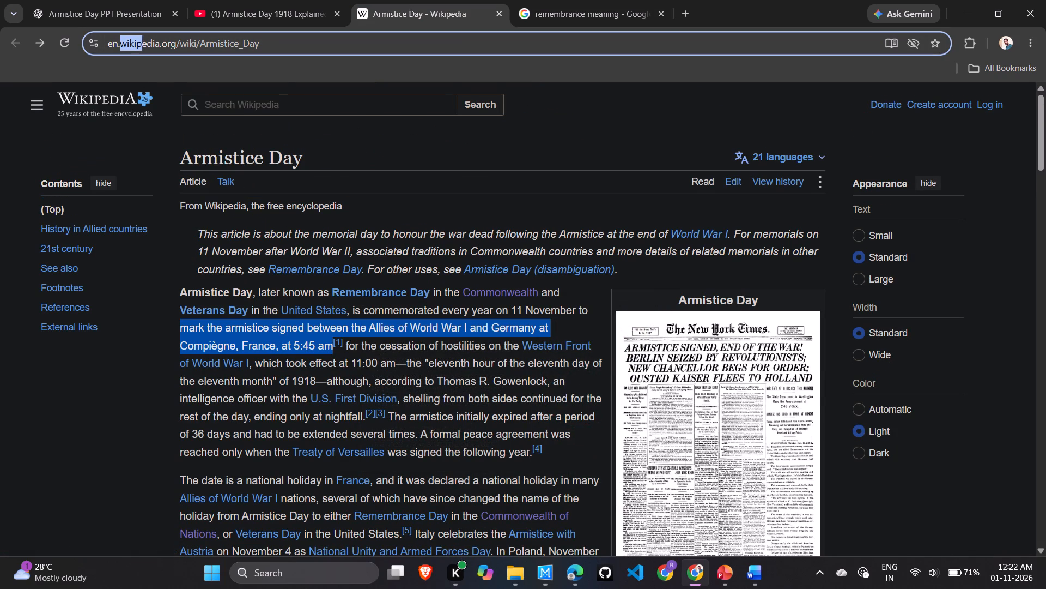
{"action": "left_click_drag", "start_coordinate": [144, 41], "coordinate": [175, 43]}
{"action": "left_click", "coordinate": [314, 45]}
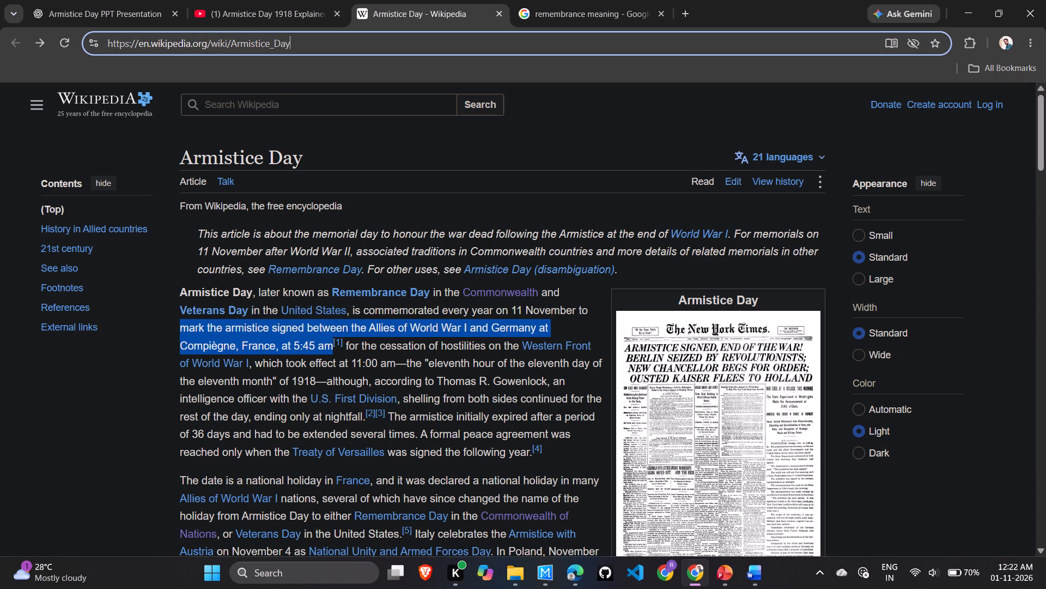
{"action": "key", "text": "ctrl+a"}
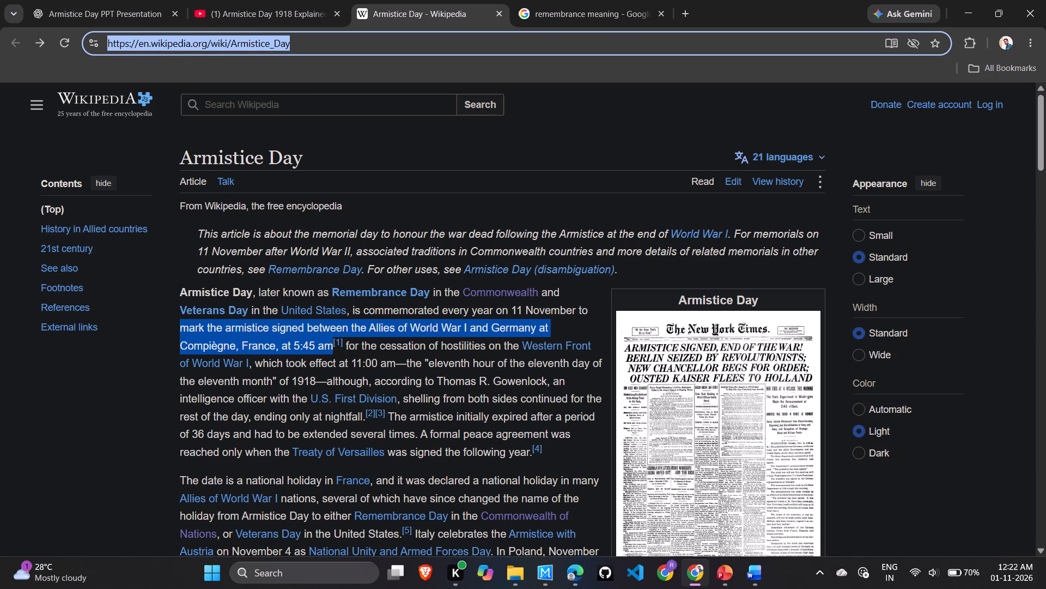
{"action": "key", "text": "ctrl+x"}
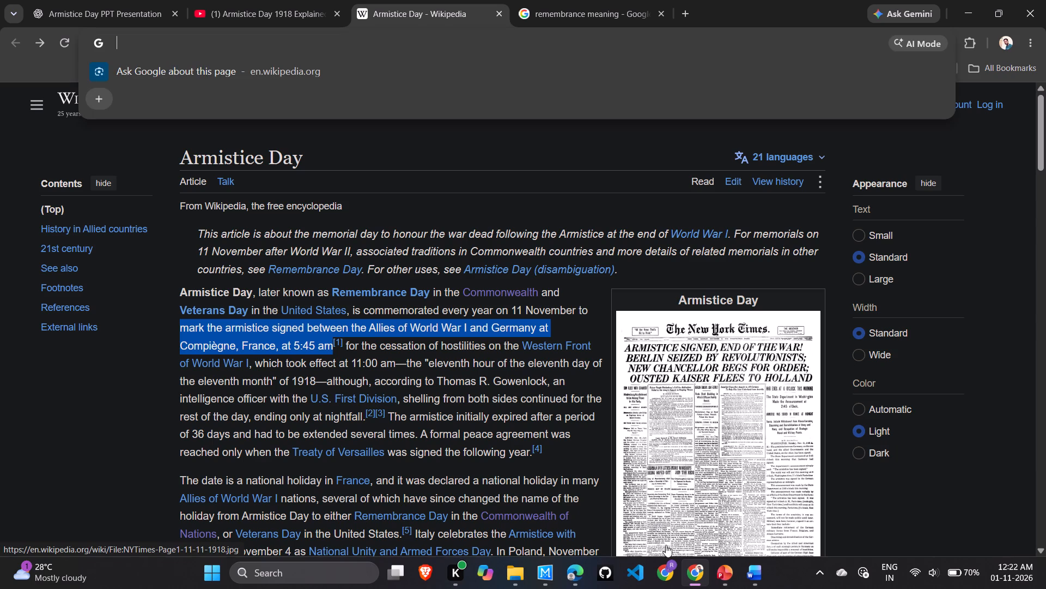
{"action": "left_click", "coordinate": [729, 558]}
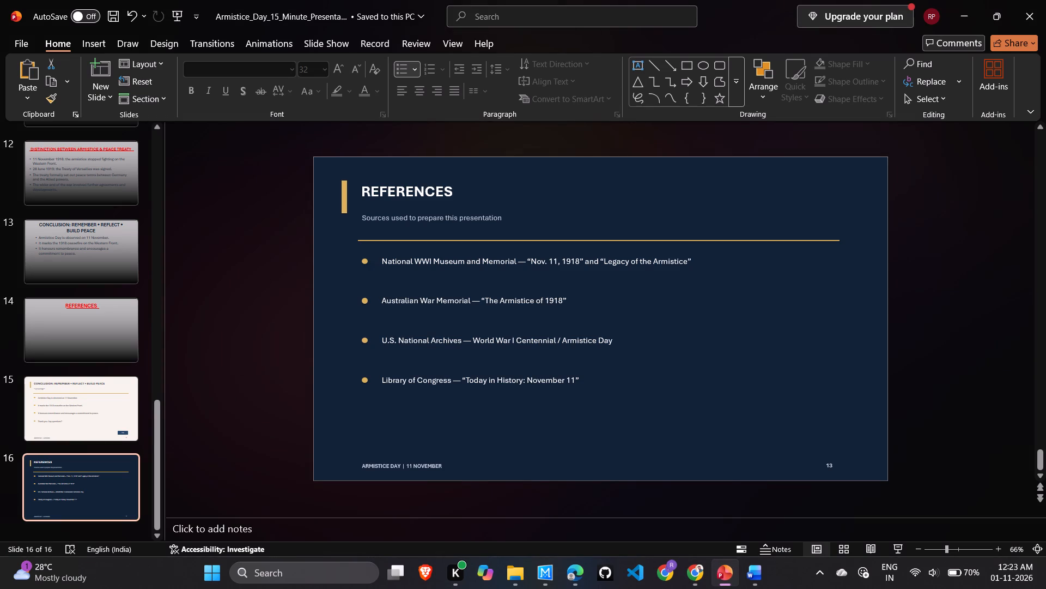
{"action": "left_click", "coordinate": [86, 323]}
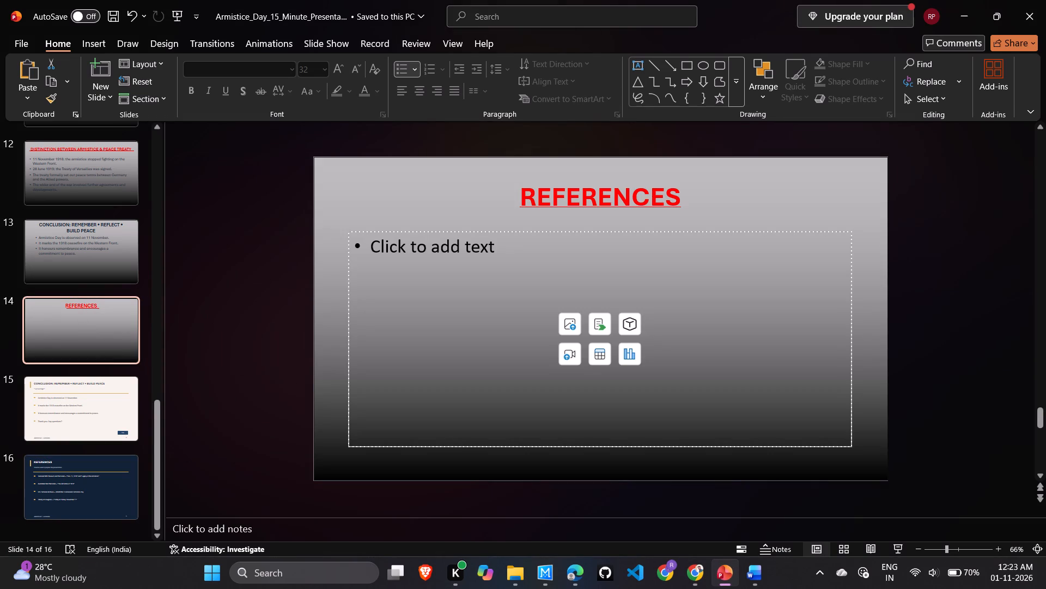
{"action": "left_click", "coordinate": [416, 267]}
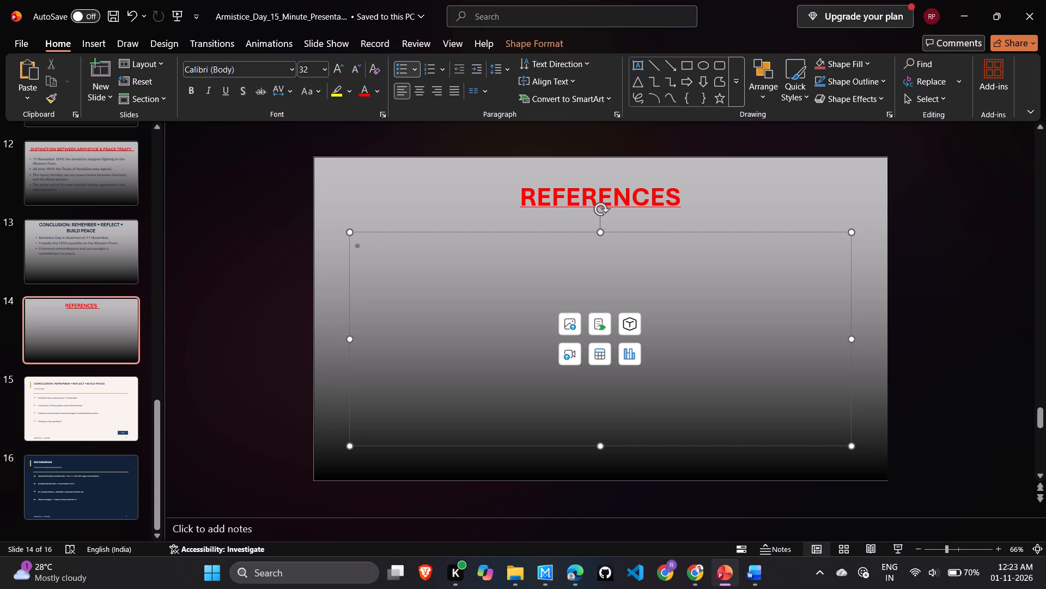
{"action": "type", "text": "web"}
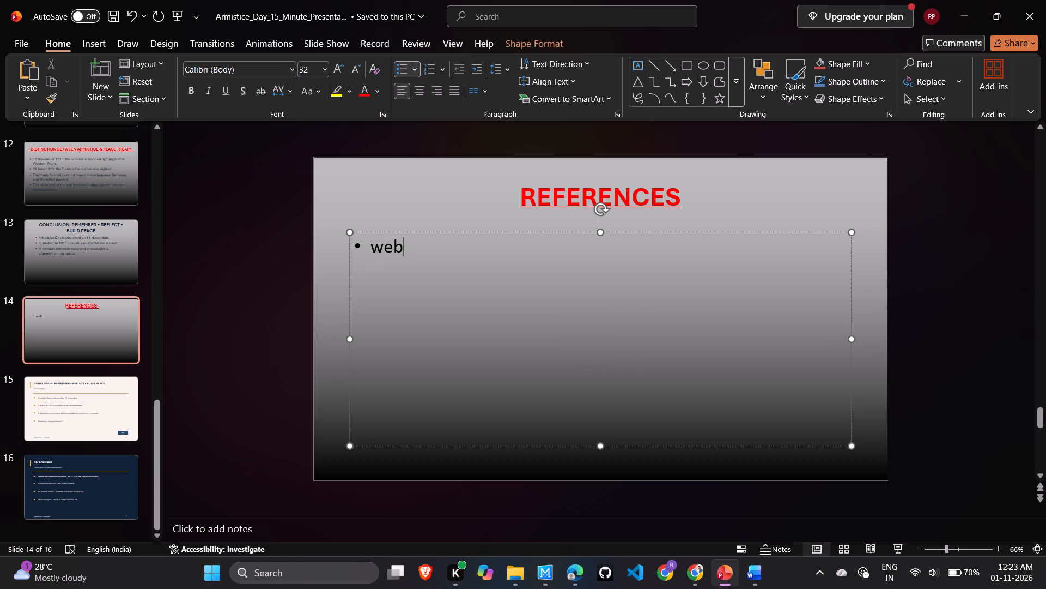
{"action": "type", "text": "site"}
{"action": "key", "text": "space"}
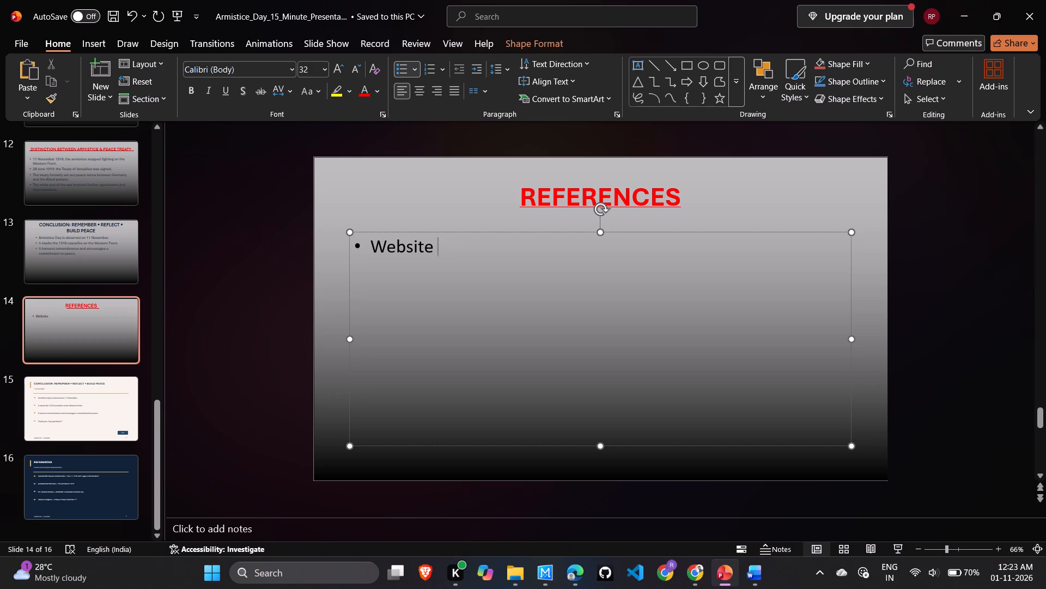
{"action": "type", "text": "wiki"}
{"action": "type", "text": "pedia"}
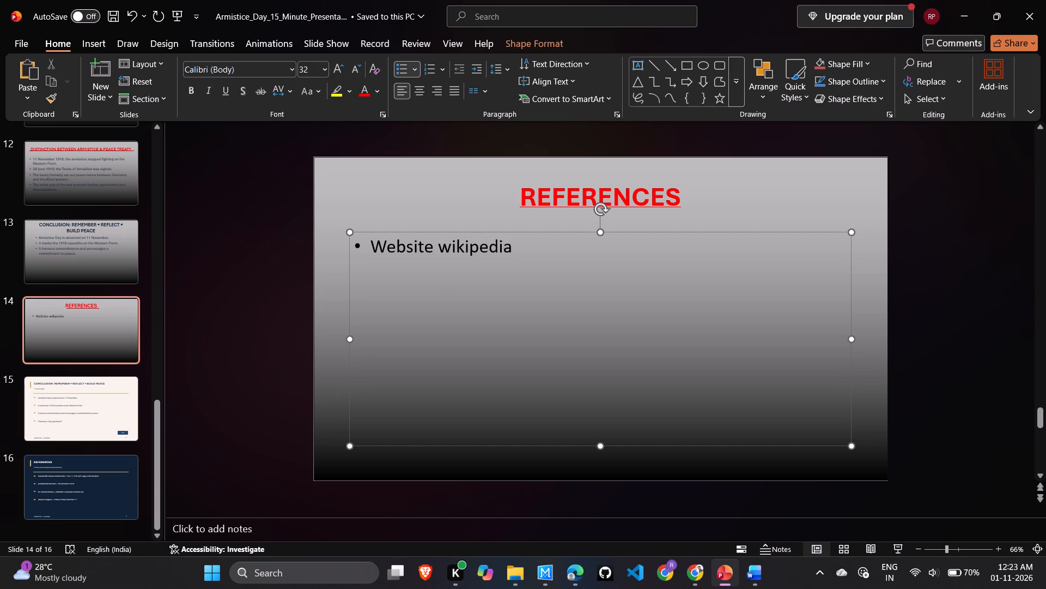
{"action": "key", "text": "space"}
{"action": "key", "text": "ctrl+v"}
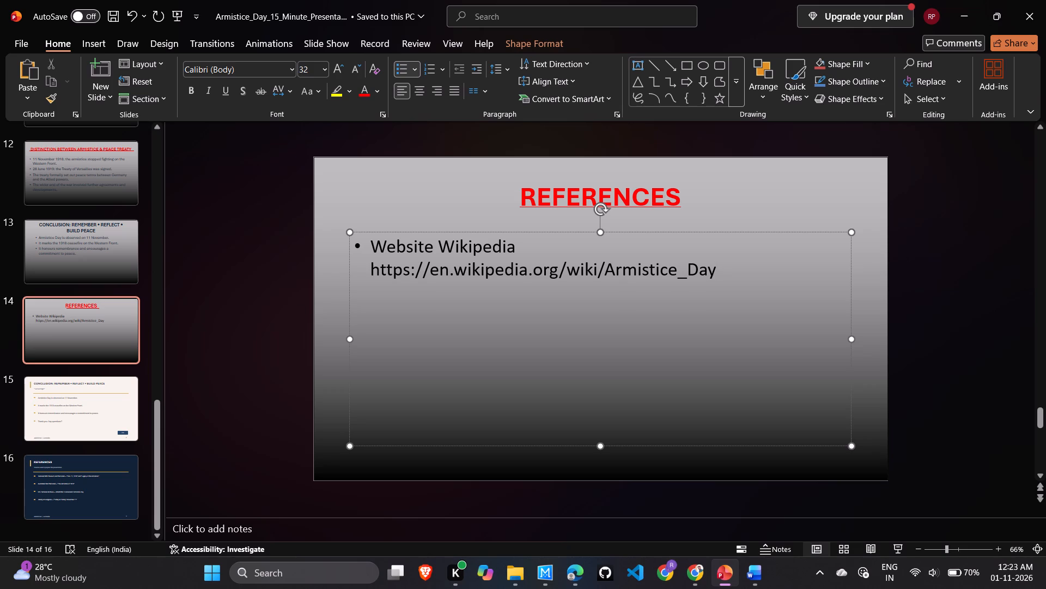
{"action": "key", "text": "Return"}
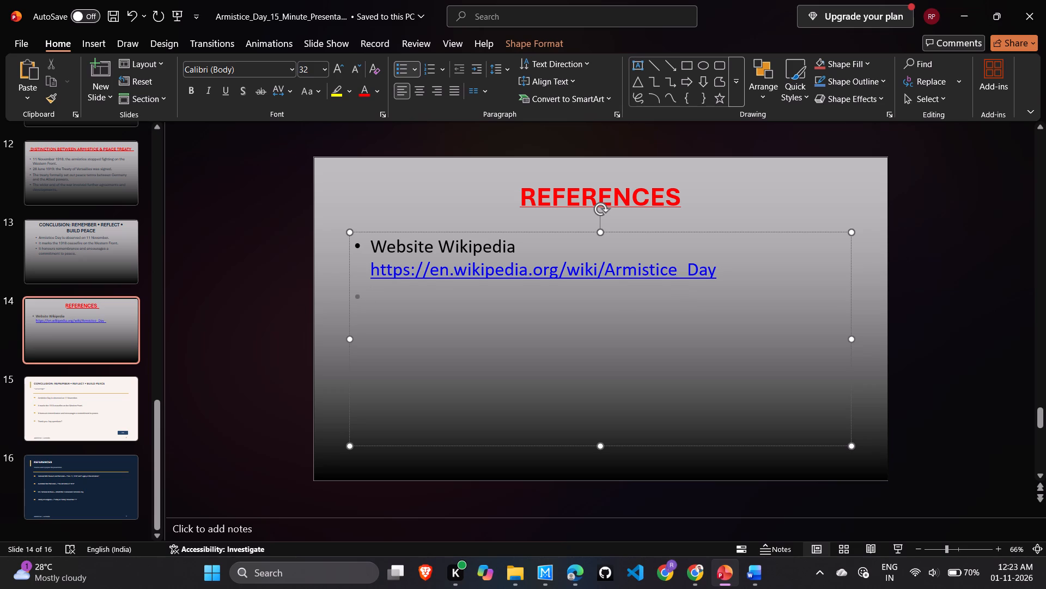
View slide 16's references, select the Australian War Memorial entry's text, then switch to Chrome and glance over the Wikipedia article.
{"action": "left_click", "coordinate": [64, 516]}
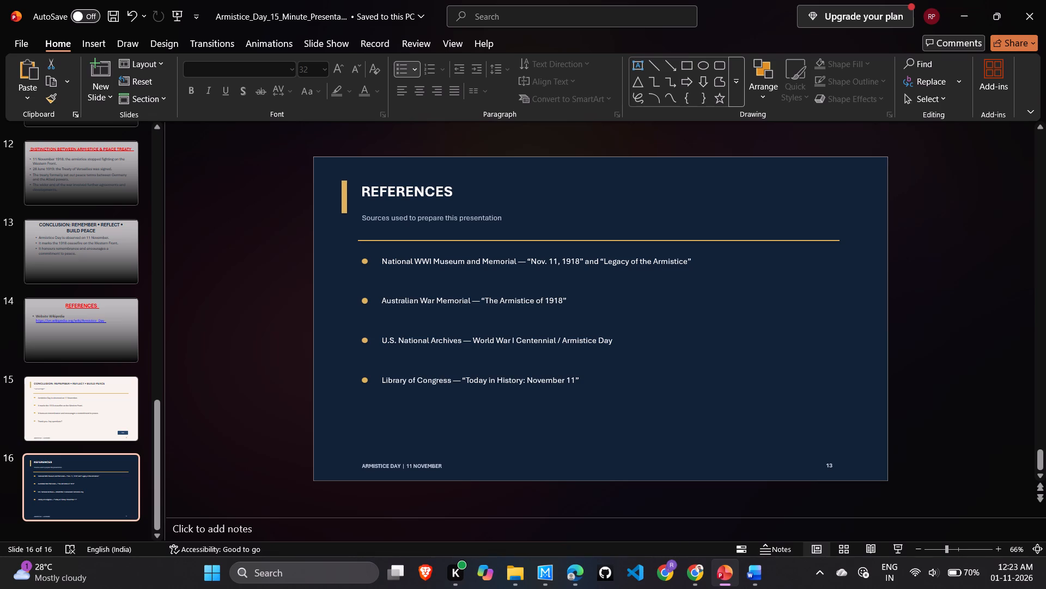
{"action": "left_click_drag", "start_coordinate": [382, 300], "coordinate": [501, 304]}
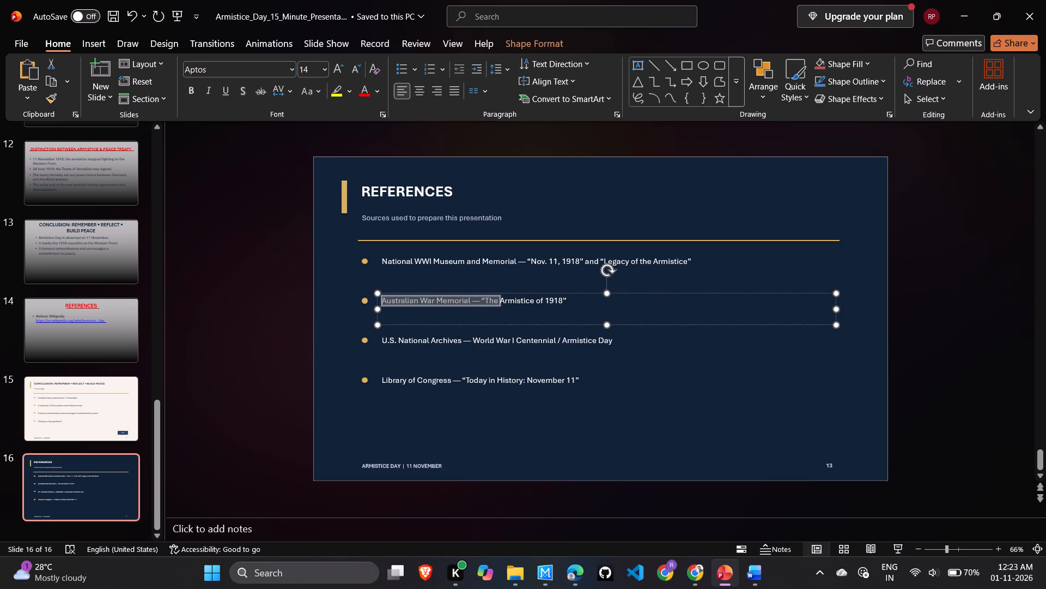
{"action": "left_click_drag", "start_coordinate": [501, 304], "coordinate": [577, 300]}
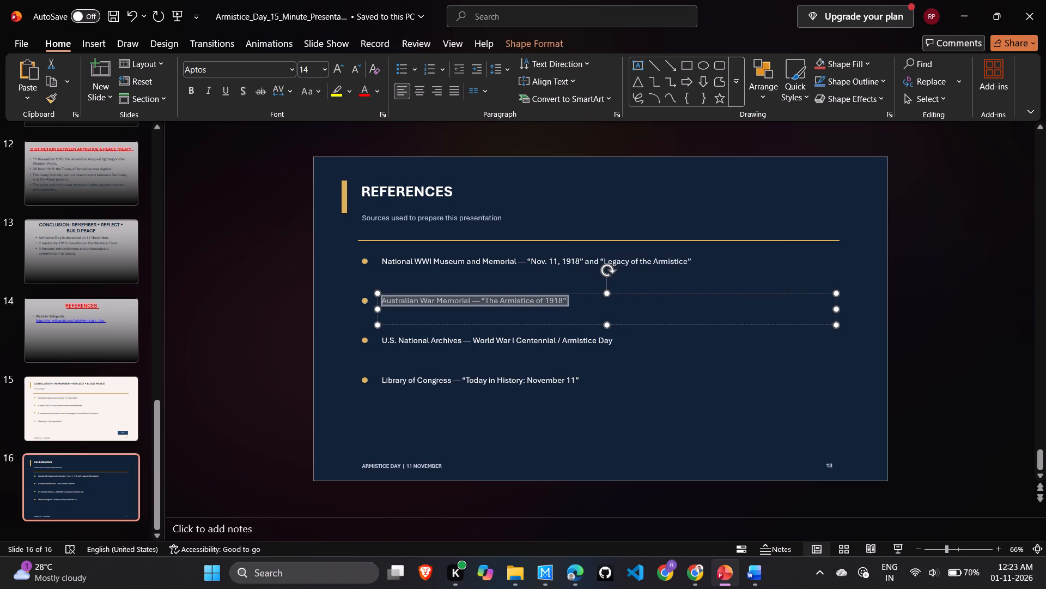
{"action": "left_click", "coordinate": [695, 588]}
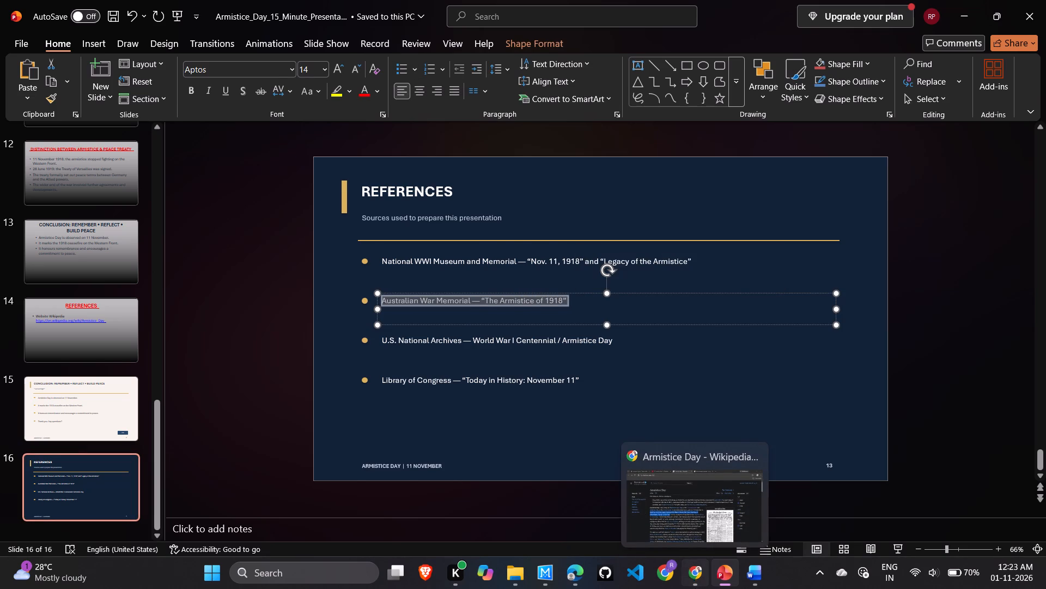
{"action": "scroll", "coordinate": [303, 380], "scroll_direction": "down", "scroll_amount": 1}
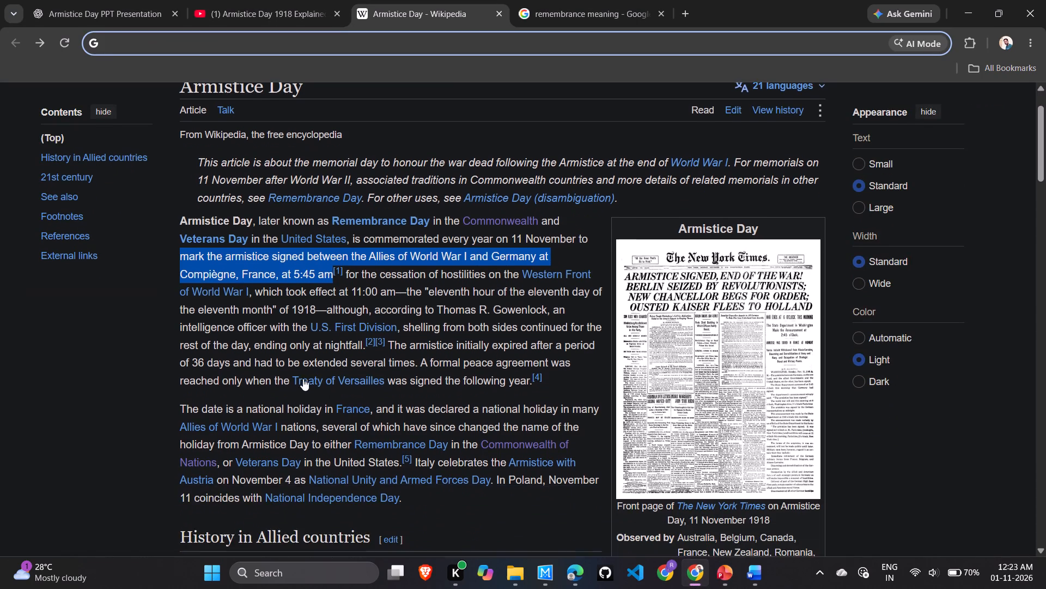
{"action": "scroll", "coordinate": [303, 376], "scroll_direction": "down", "scroll_amount": 1}
{"action": "scroll", "coordinate": [303, 376], "scroll_direction": "up", "scroll_amount": 5}
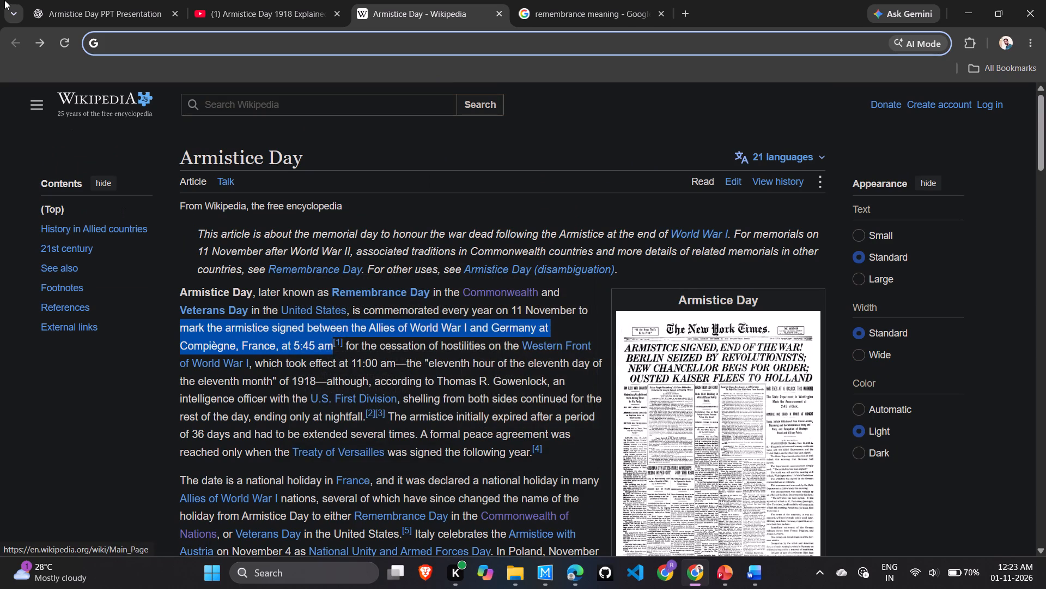
{"action": "left_click", "coordinate": [82, 4]}
{"action": "scroll", "coordinate": [431, 184], "scroll_direction": "up", "scroll_amount": 1}
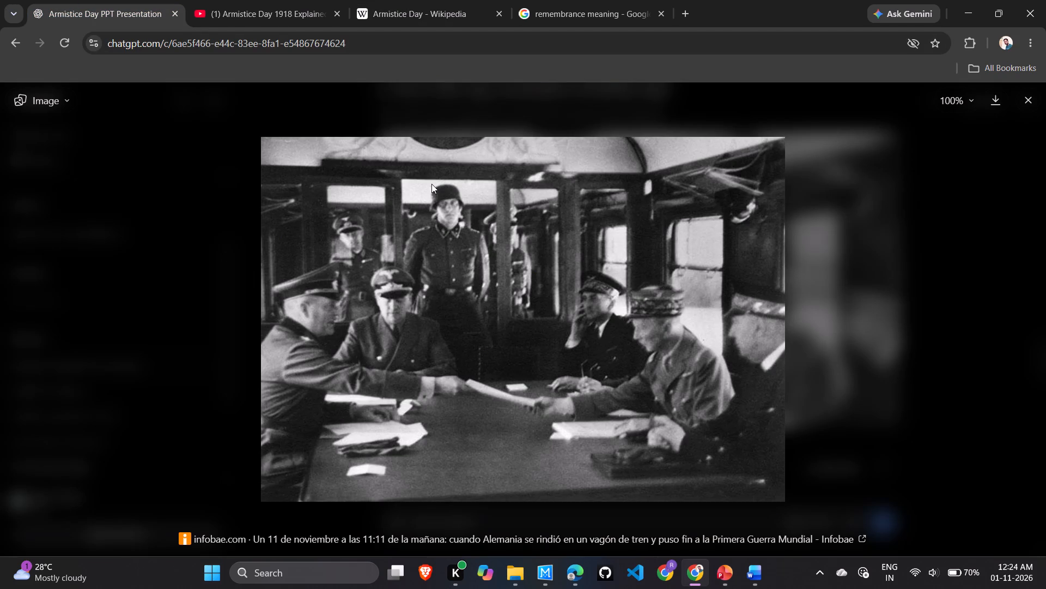
{"action": "scroll", "coordinate": [431, 184], "scroll_direction": "up", "scroll_amount": 1}
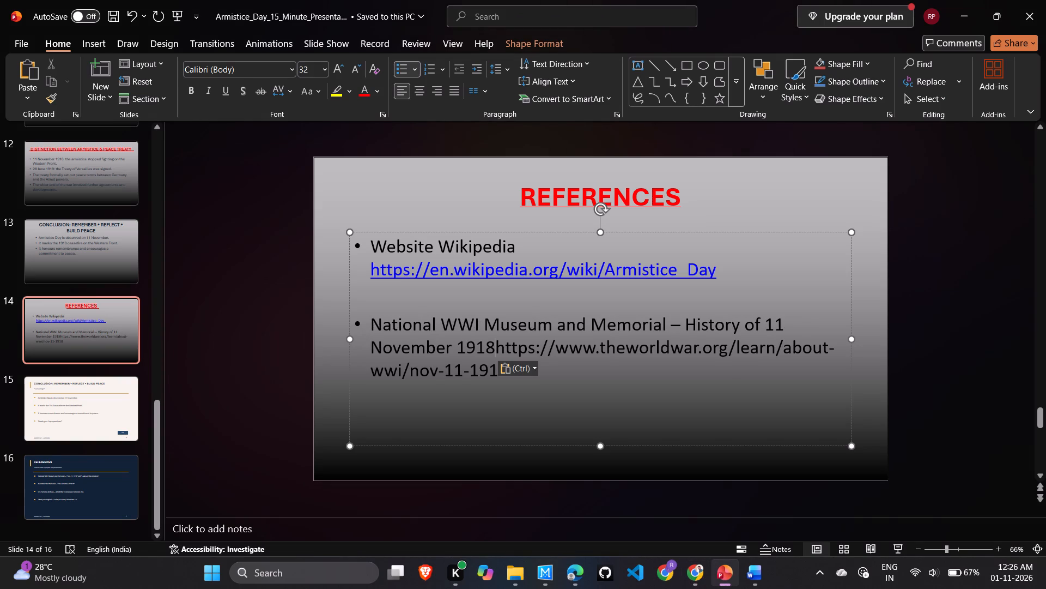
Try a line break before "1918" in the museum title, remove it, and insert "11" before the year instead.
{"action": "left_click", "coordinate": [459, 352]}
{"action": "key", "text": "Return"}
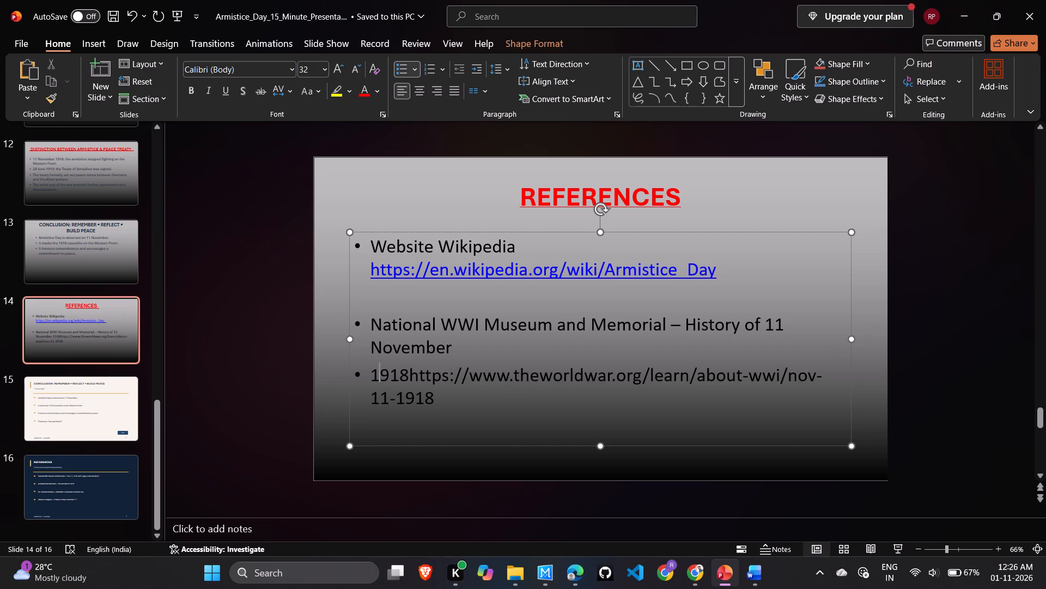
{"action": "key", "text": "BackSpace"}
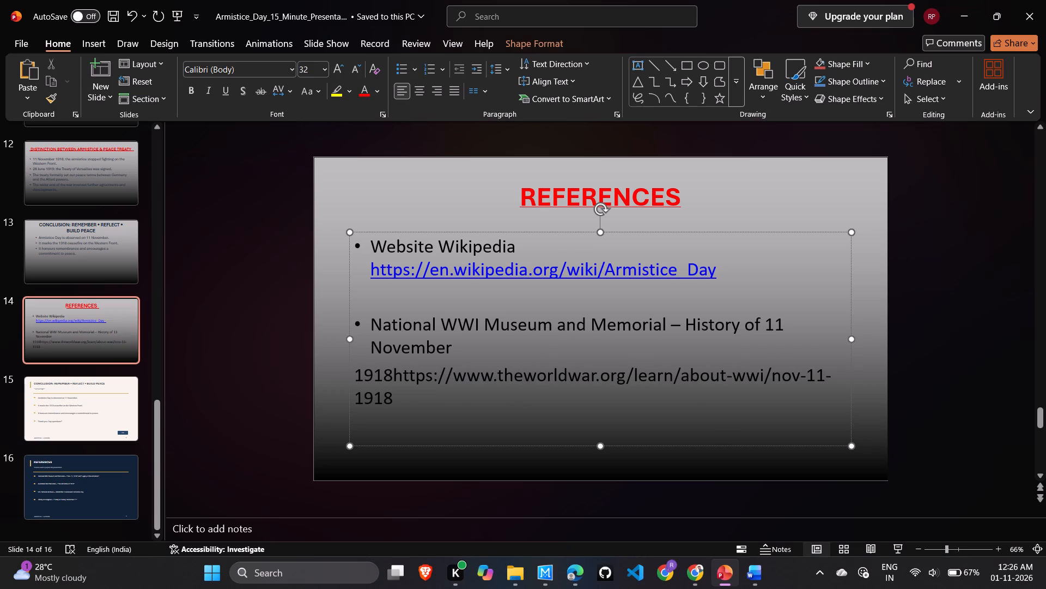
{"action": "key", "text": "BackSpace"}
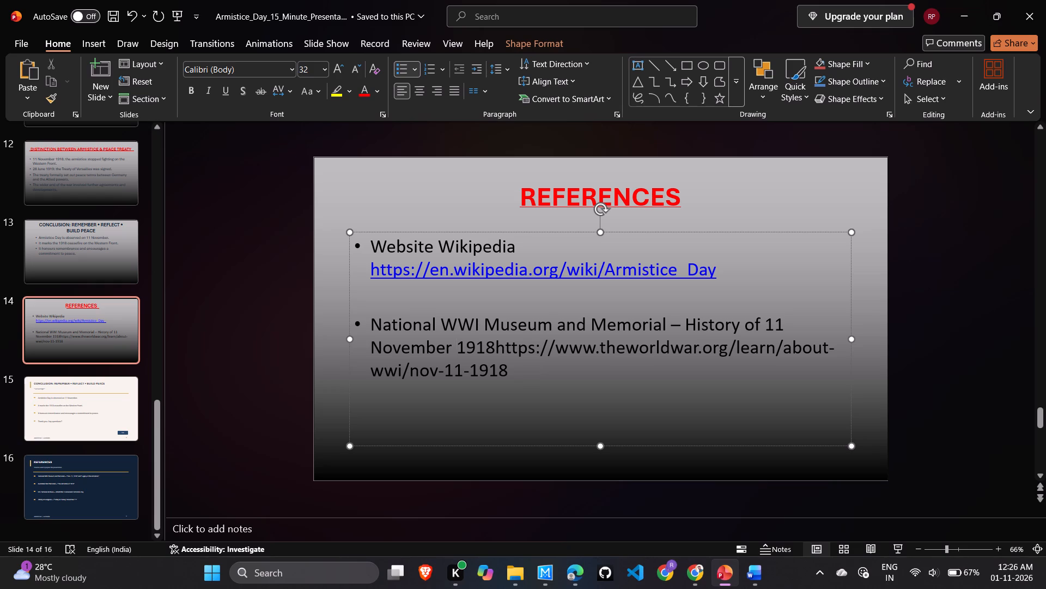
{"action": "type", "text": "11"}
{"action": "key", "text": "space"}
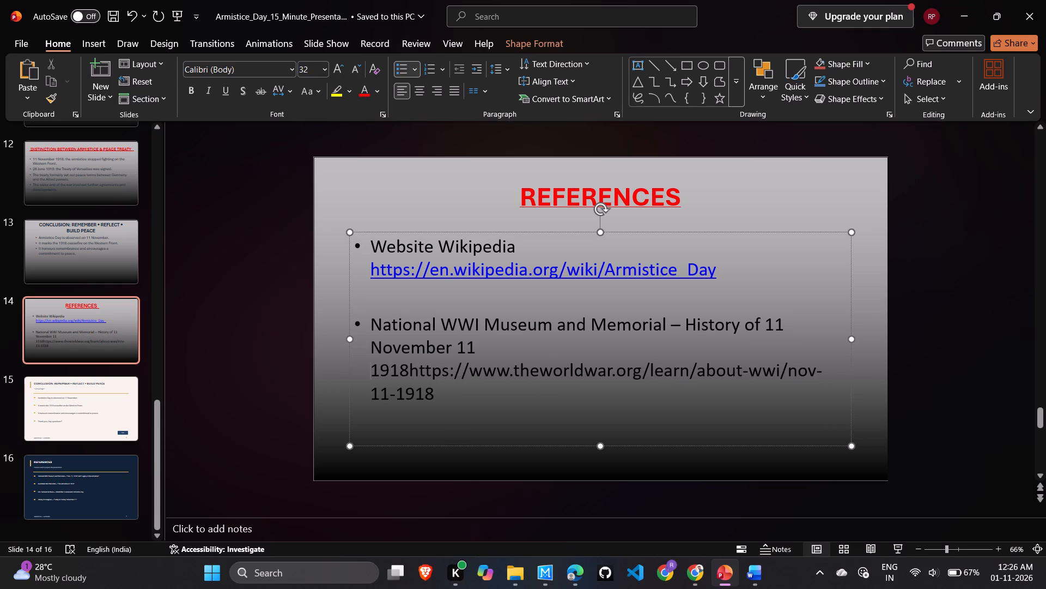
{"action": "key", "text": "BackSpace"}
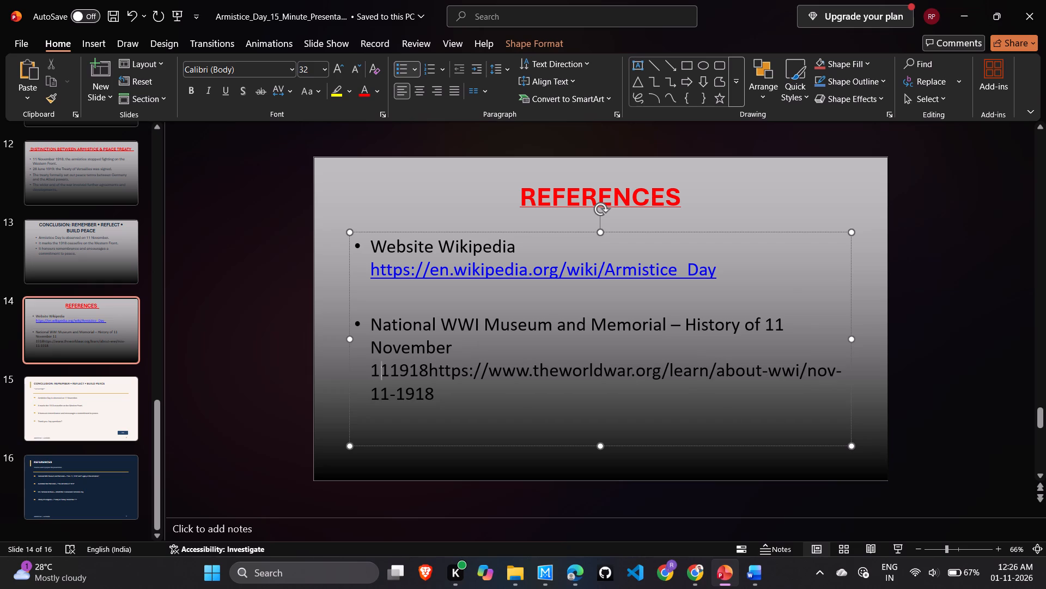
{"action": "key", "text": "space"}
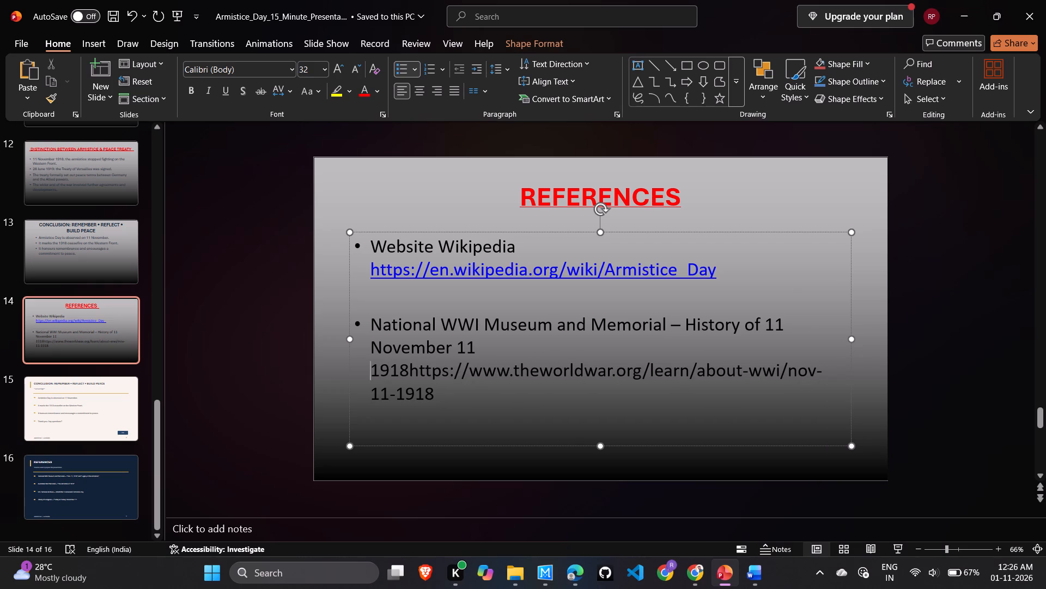
Split the museum web address onto its own line after "1918" and delete the extra "11" after "November" in the title.
{"action": "left_click", "coordinate": [410, 370]}
{"action": "key", "text": "Return"}
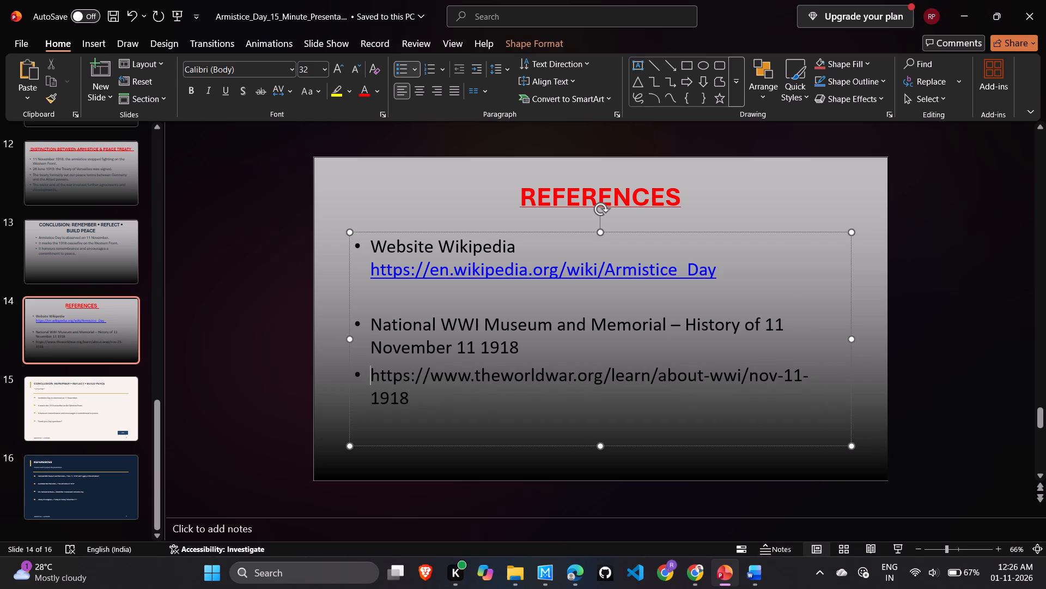
{"action": "left_click", "coordinate": [474, 342]}
{"action": "key", "text": "BackSpace"}
{"action": "key", "text": "BackSpace"}
{"action": "key", "text": "BackSpace"}
Remove the bullet from the museum web address line and indent its start with four spaces to align under the title.
{"action": "left_click", "coordinate": [373, 375]}
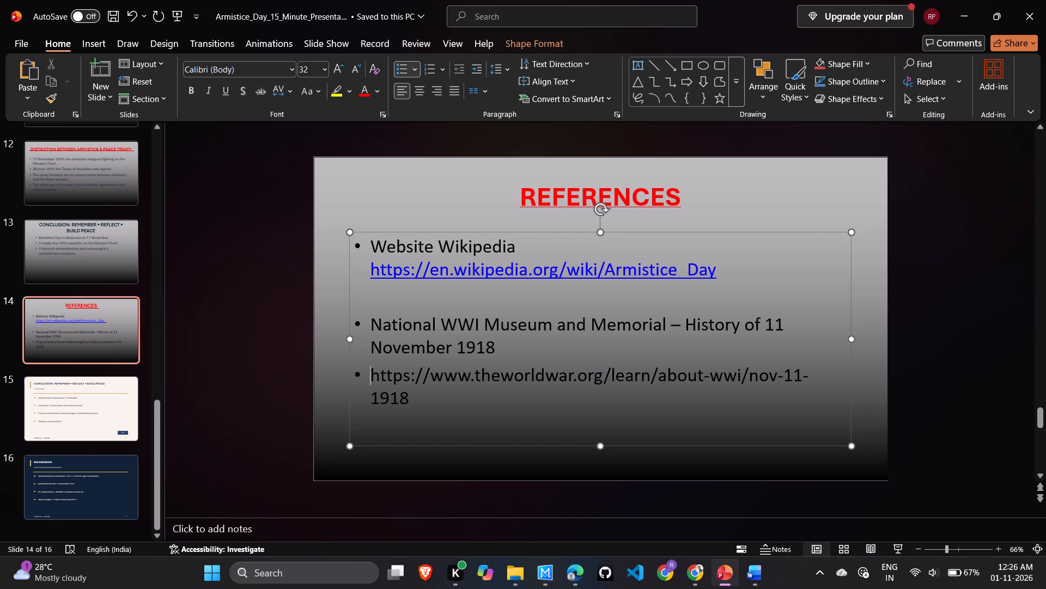
{"action": "key", "text": "BackSpace"}
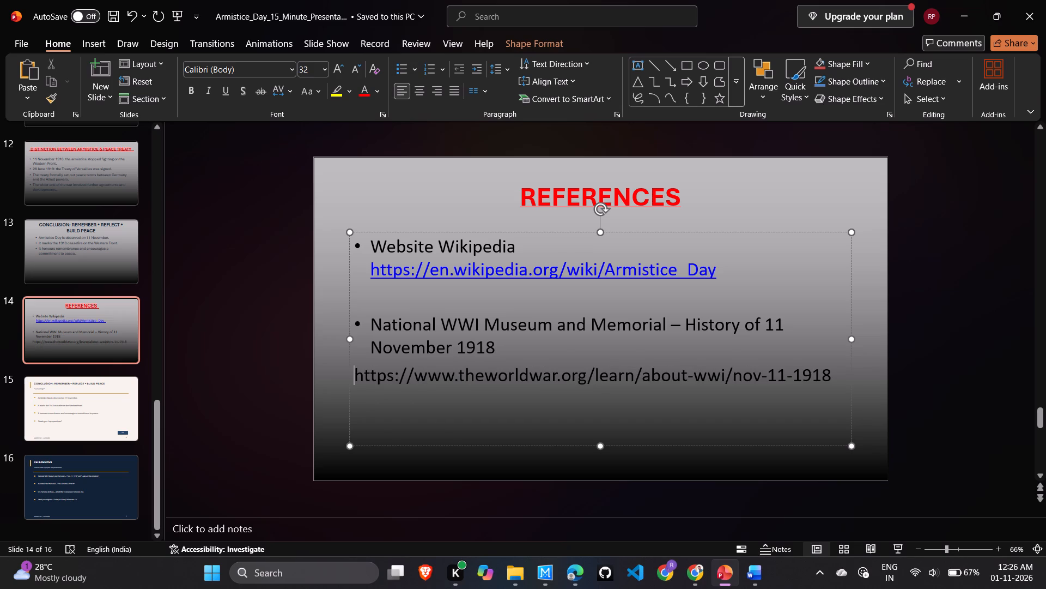
{"action": "key", "text": "BackSpace"}
{"action": "key", "text": "Return"}
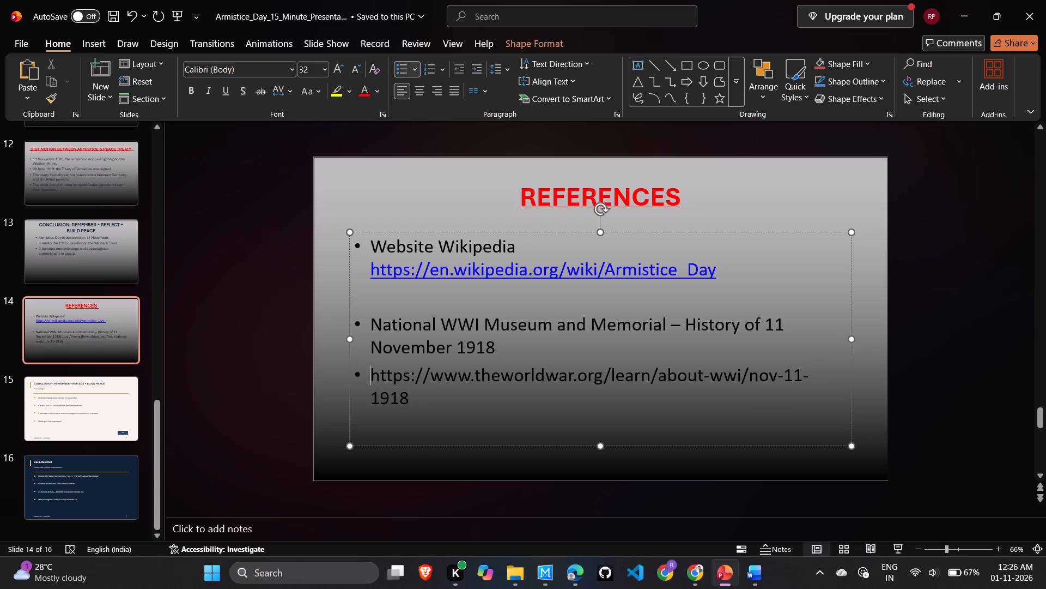
{"action": "key", "text": "BackSpace"}
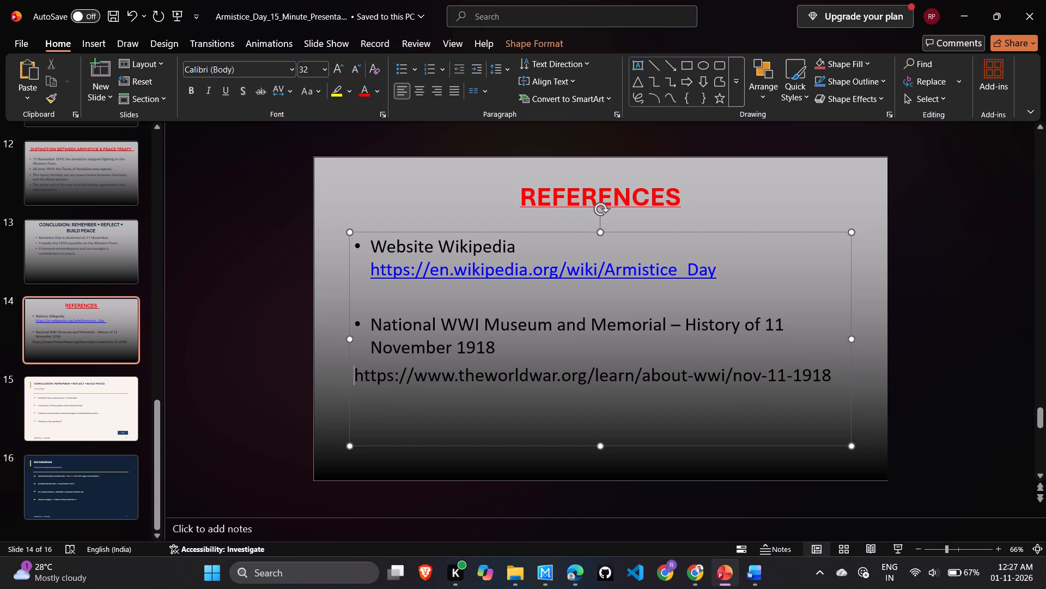
{"action": "key", "text": "space"}
{"action": "key", "text": "space"}
{"action": "key", "text": "space"}
{"action": "key", "text": "space"}
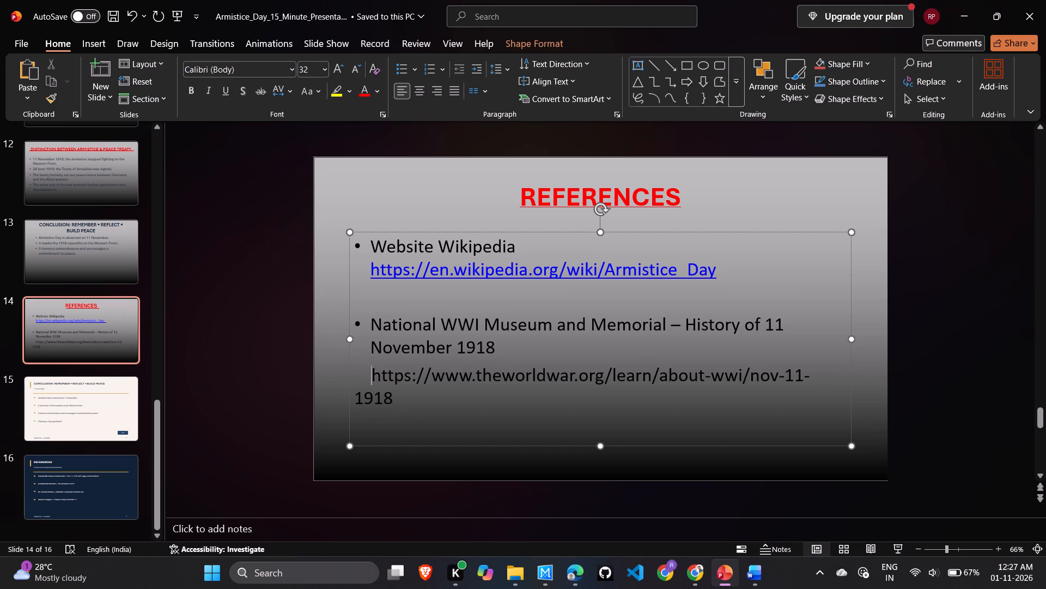
{"action": "left_click", "coordinate": [378, 375]}
{"action": "left_click", "coordinate": [394, 396]}
{"action": "left_click_drag", "start_coordinate": [394, 396], "coordinate": [369, 374]}
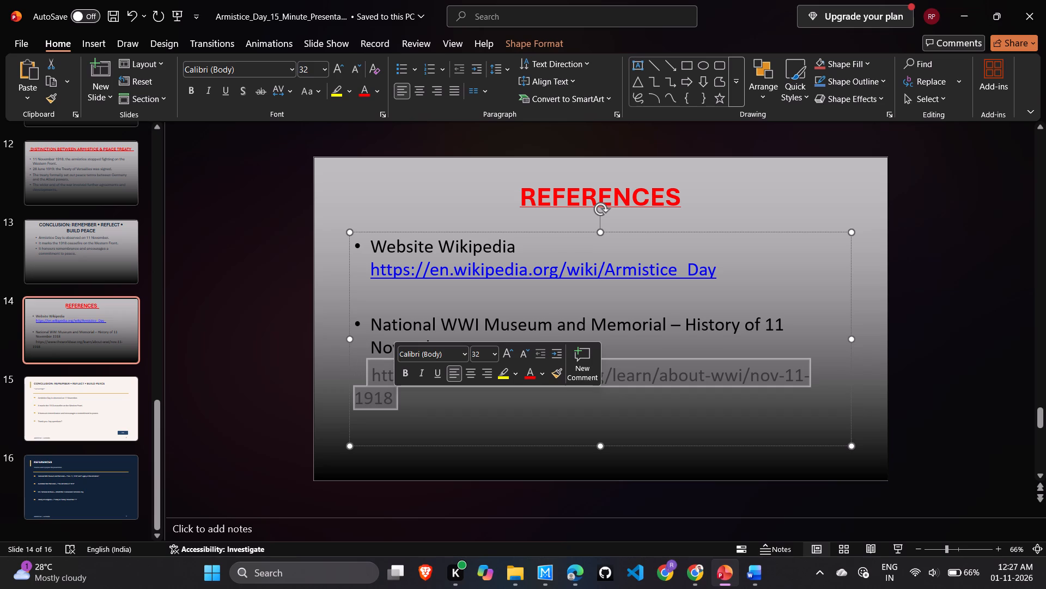
{"action": "left_click_drag", "start_coordinate": [369, 374], "coordinate": [374, 374]}
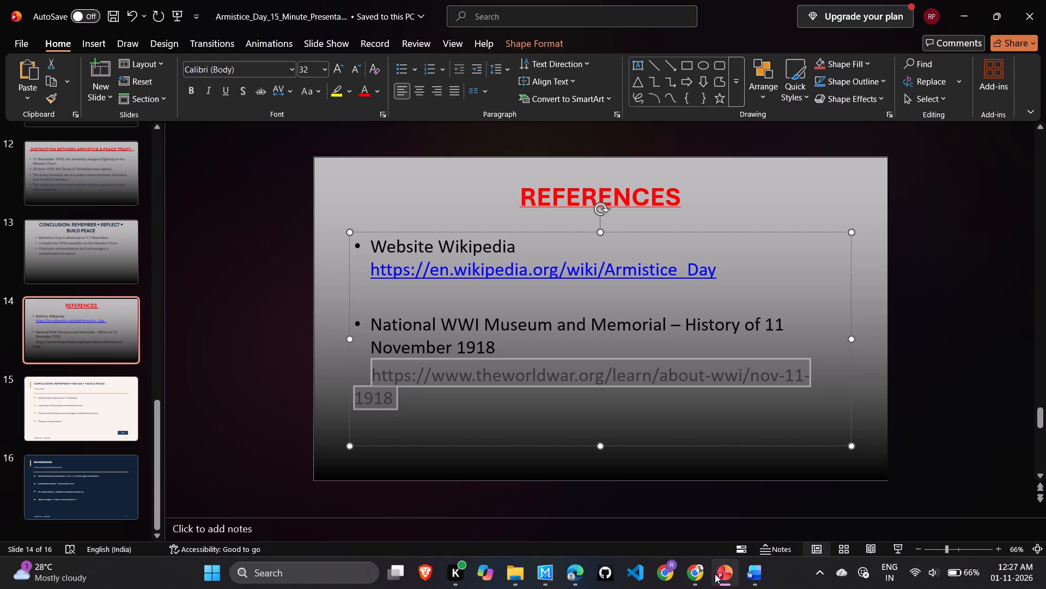
{"action": "left_click", "coordinate": [695, 576]}
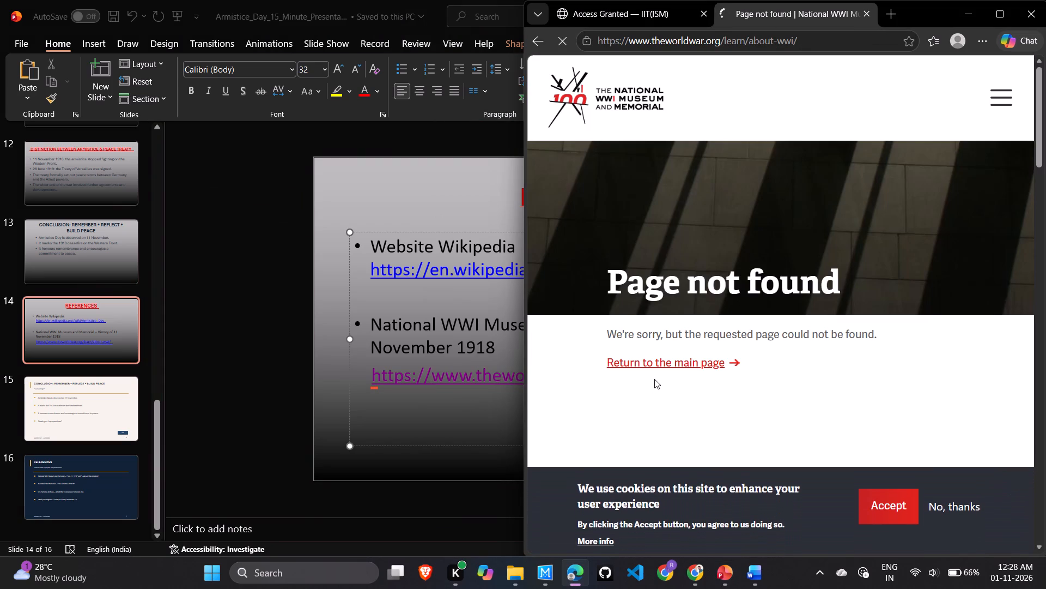
{"action": "scroll", "coordinate": [654, 379], "scroll_direction": "down", "scroll_amount": 4}
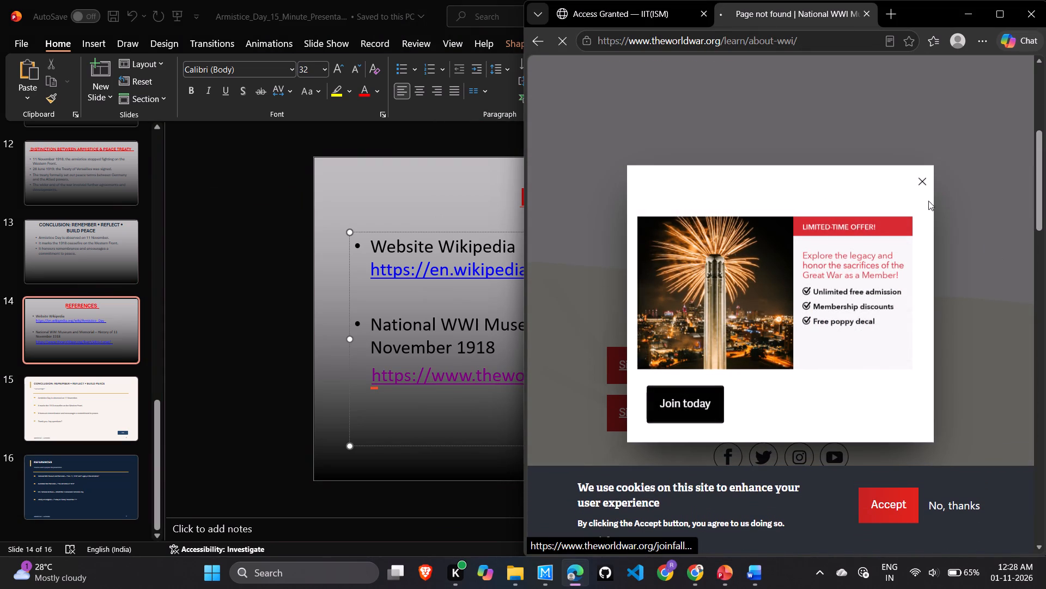
{"action": "left_click", "coordinate": [926, 175]}
{"action": "scroll", "coordinate": [878, 208], "scroll_direction": "down", "scroll_amount": 4}
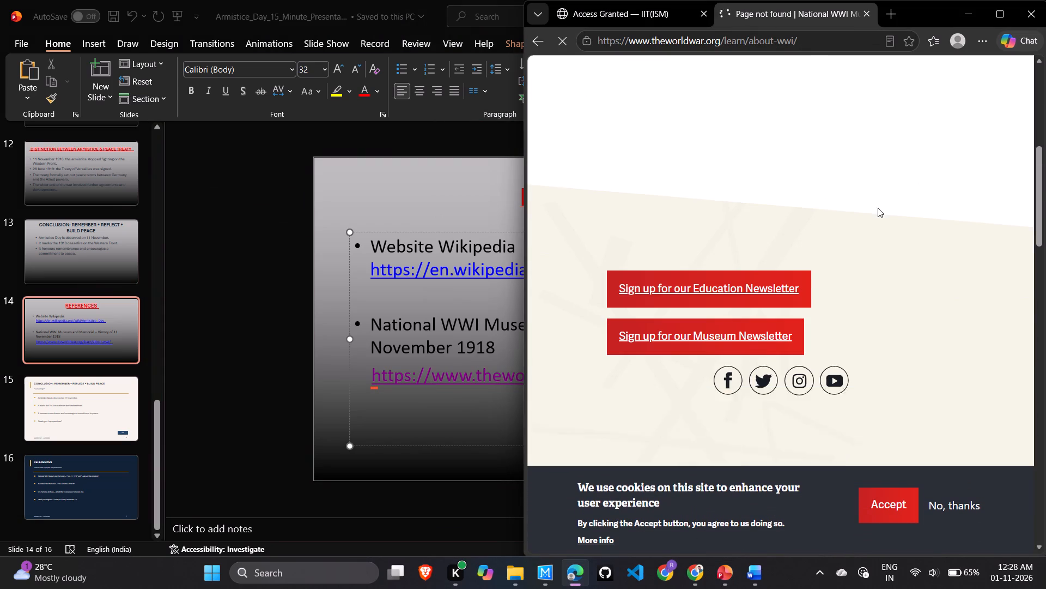
{"action": "scroll", "coordinate": [878, 208], "scroll_direction": "down", "scroll_amount": 2}
{"action": "scroll", "coordinate": [878, 208], "scroll_direction": "up", "scroll_amount": 15}
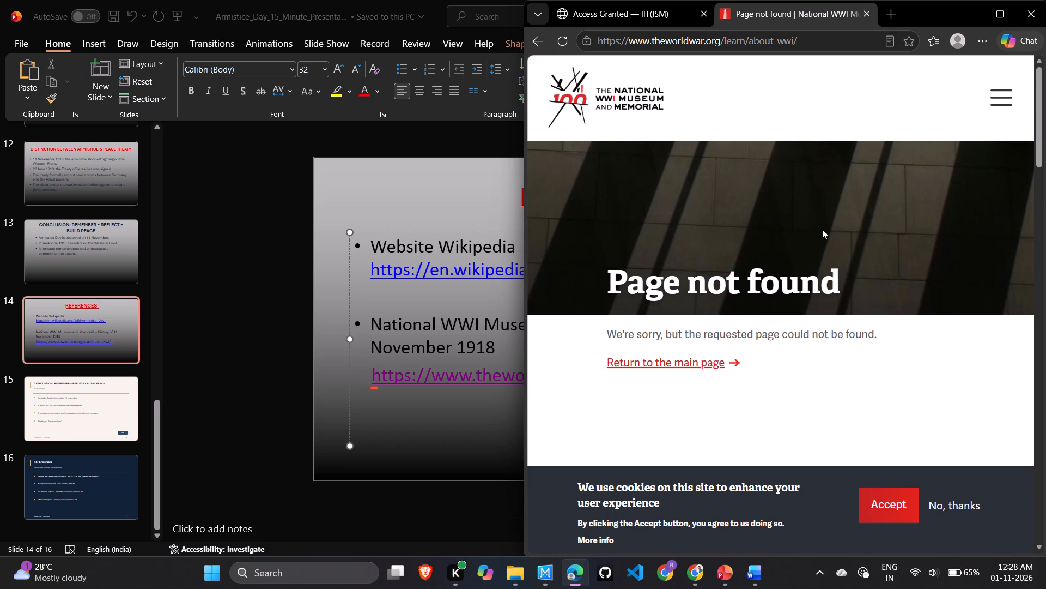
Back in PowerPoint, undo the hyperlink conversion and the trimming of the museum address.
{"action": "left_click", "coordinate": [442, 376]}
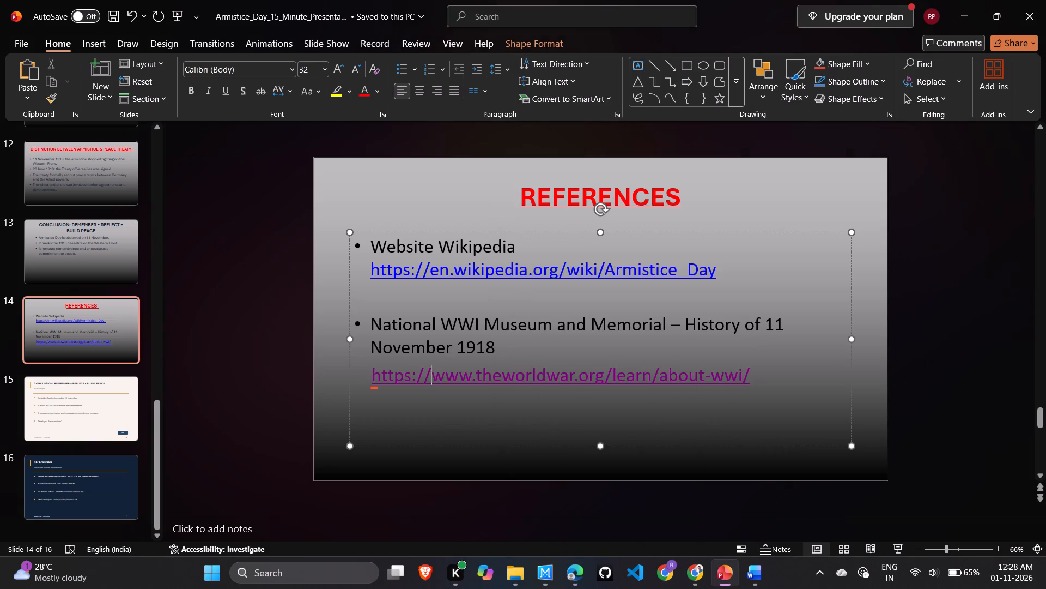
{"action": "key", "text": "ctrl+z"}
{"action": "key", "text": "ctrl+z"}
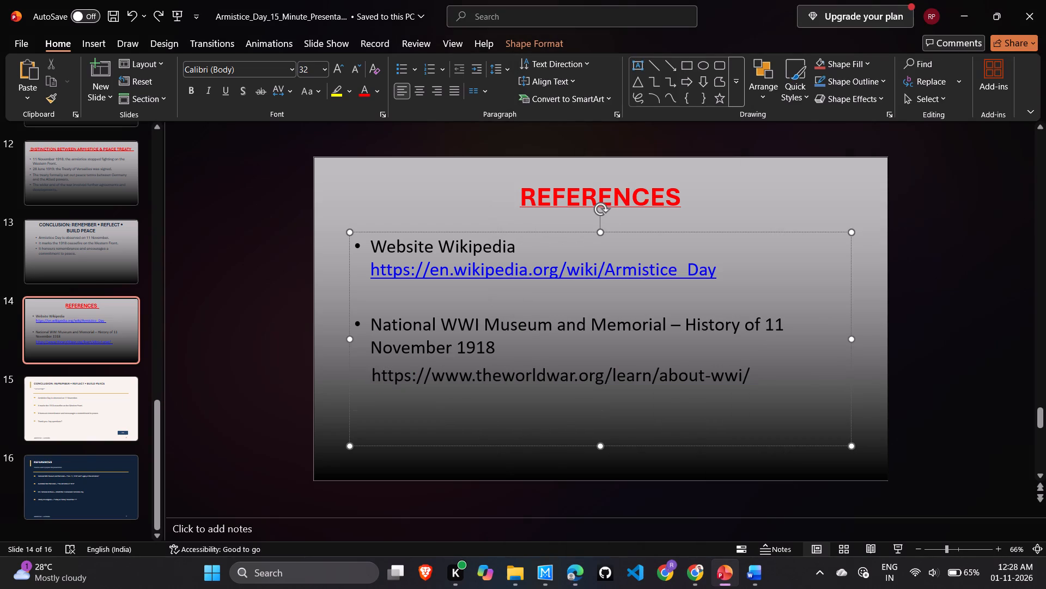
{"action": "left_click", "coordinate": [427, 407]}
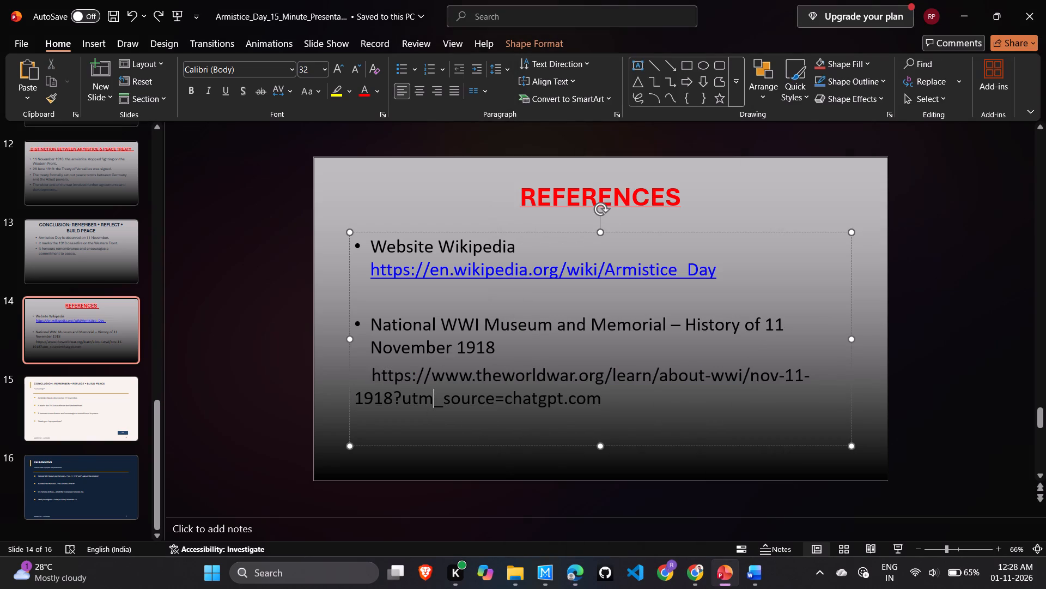
Remove "utm_source=chatgpt.com" from the museum address, keep the question mark after "nov-11-1918" and make the address a live hyperlink.
{"action": "left_click", "coordinate": [404, 399]}
{"action": "left_click_drag", "start_coordinate": [404, 399], "coordinate": [597, 407]}
{"action": "key", "text": "space"}
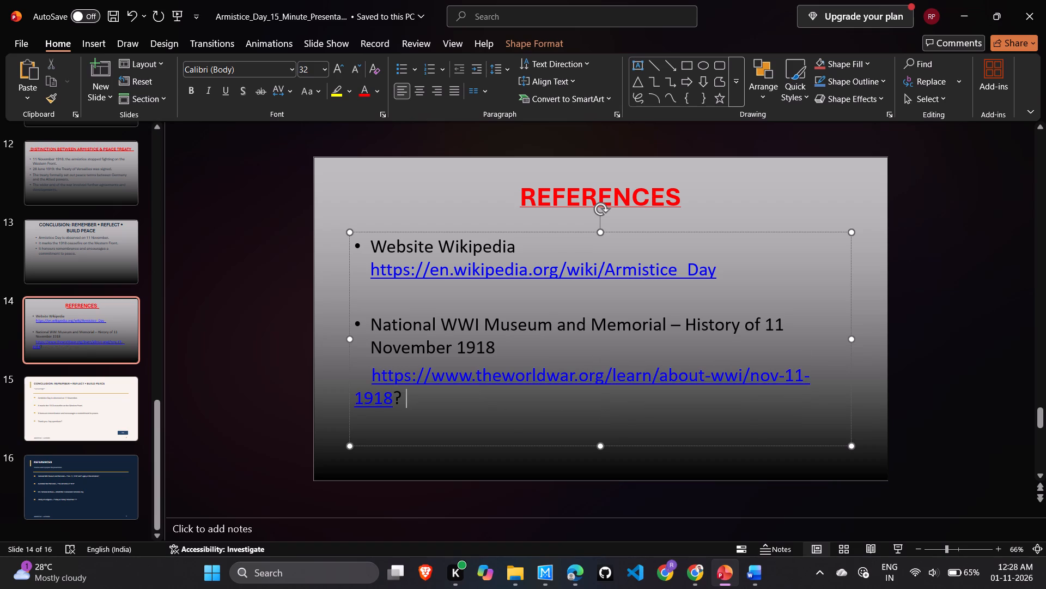
{"action": "key", "text": "BackSpace"}
{"action": "key", "text": "BackSpace"}
{"action": "key", "text": "BackSpace"}
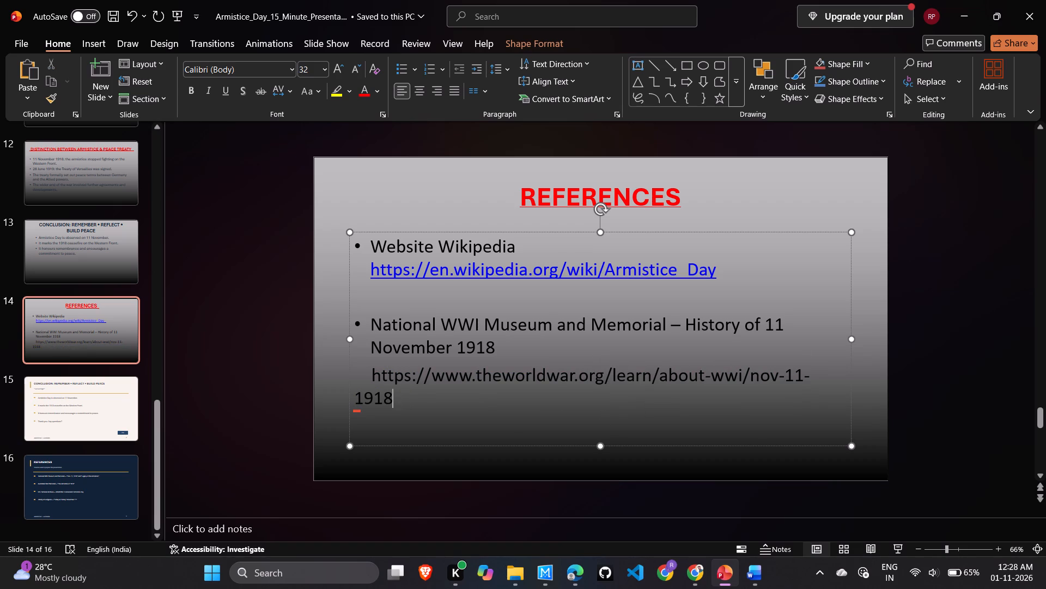
{"action": "key", "text": "shift+question"}
{"action": "key", "text": "space"}
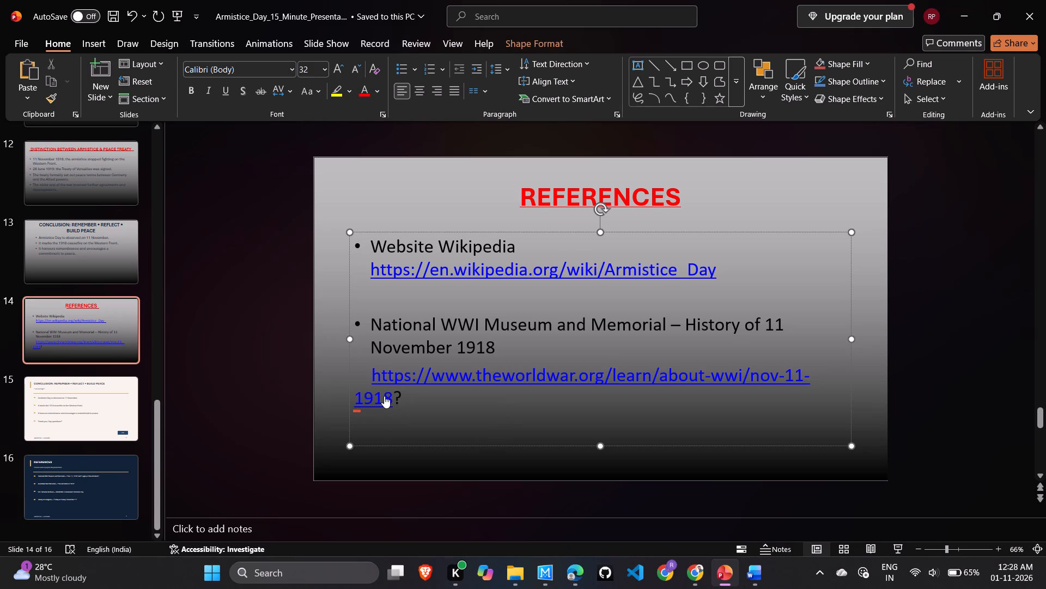
Open the museum's nov-11-1918 link in the browser, look through the article and return to the slide.
{"action": "left_click", "coordinate": [384, 396], "text": "ctrl"}
{"action": "scroll", "coordinate": [740, 312], "scroll_direction": "down", "scroll_amount": 3}
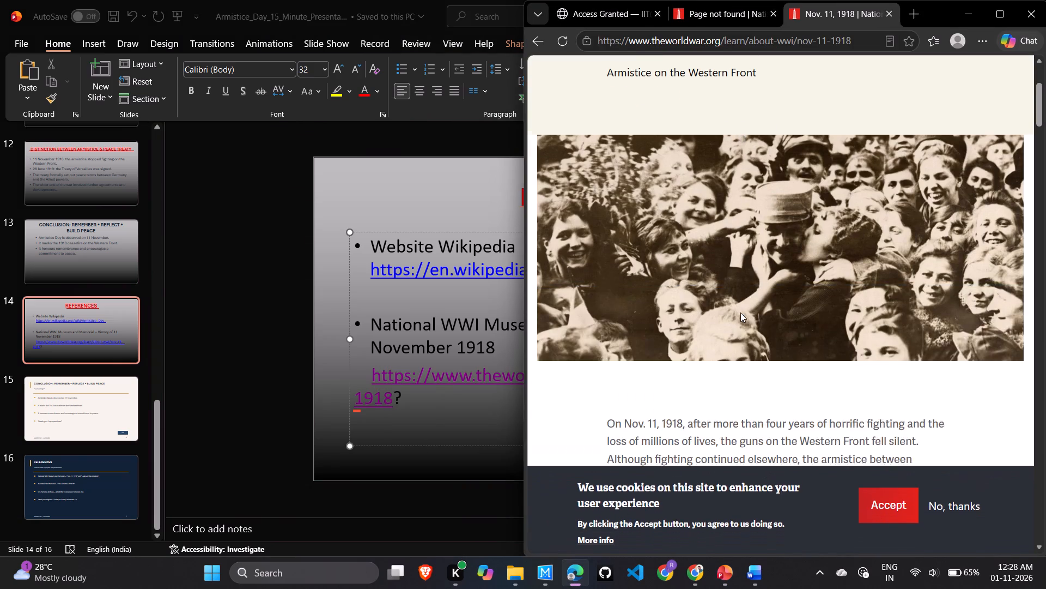
{"action": "scroll", "coordinate": [740, 312], "scroll_direction": "down", "scroll_amount": 8}
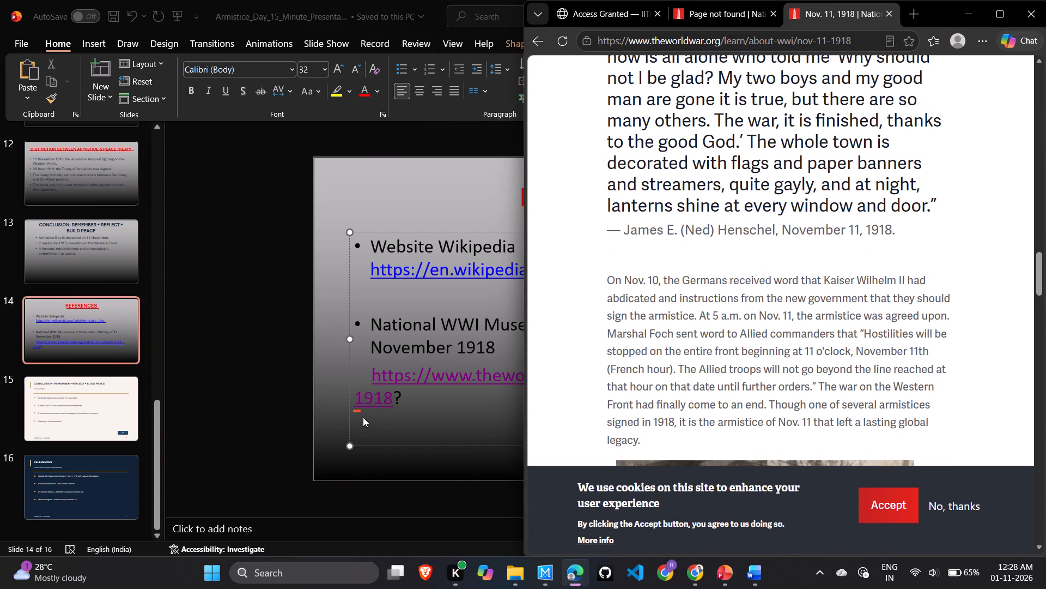
{"action": "left_click", "coordinate": [364, 371]}
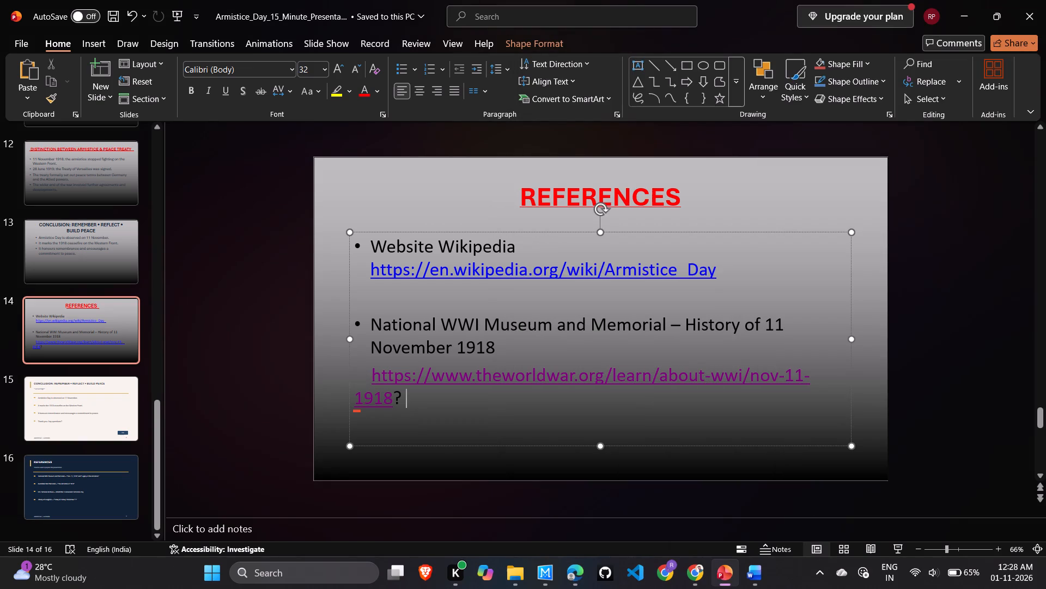
Remove the spaces indenting the museum link and join it to the end of the title line after "1918".
{"action": "left_click", "coordinate": [372, 372]}
{"action": "key", "text": "BackSpace"}
{"action": "key", "text": "BackSpace"}
{"action": "key", "text": "BackSpace"}
{"action": "key", "text": "BackSpace"}
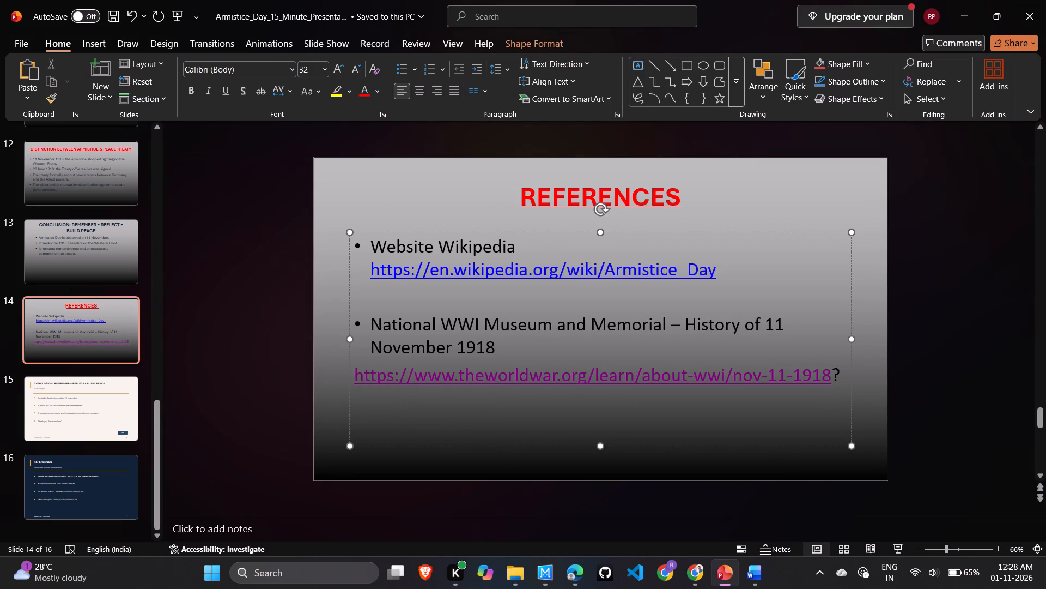
{"action": "key", "text": "BackSpace"}
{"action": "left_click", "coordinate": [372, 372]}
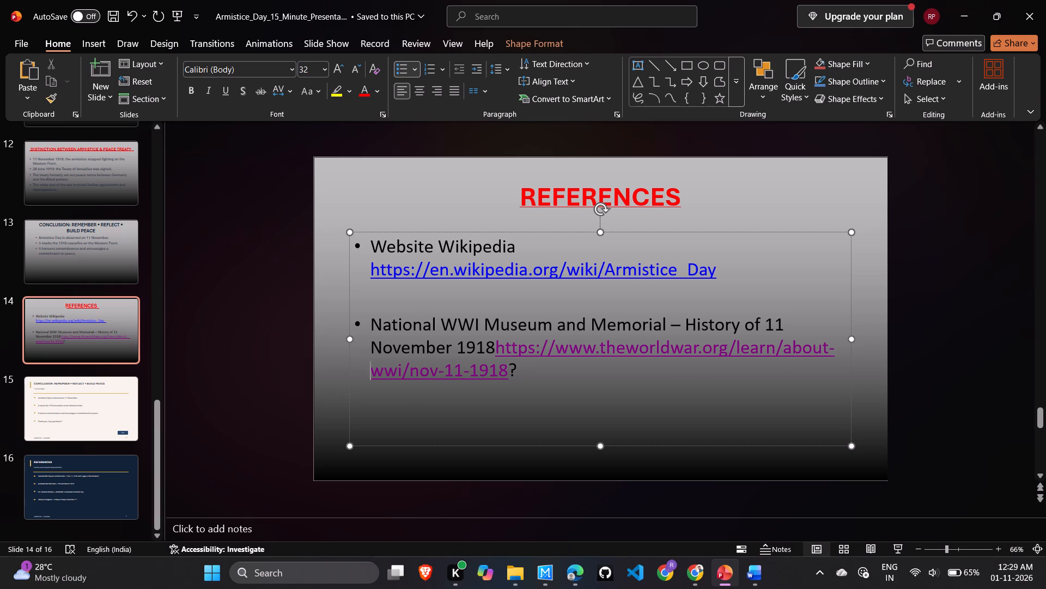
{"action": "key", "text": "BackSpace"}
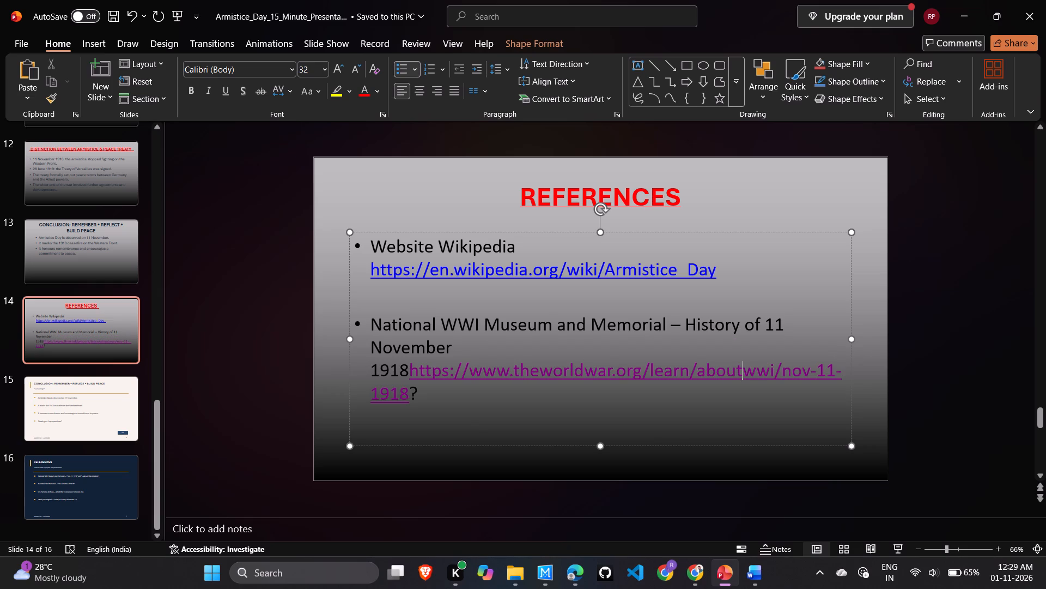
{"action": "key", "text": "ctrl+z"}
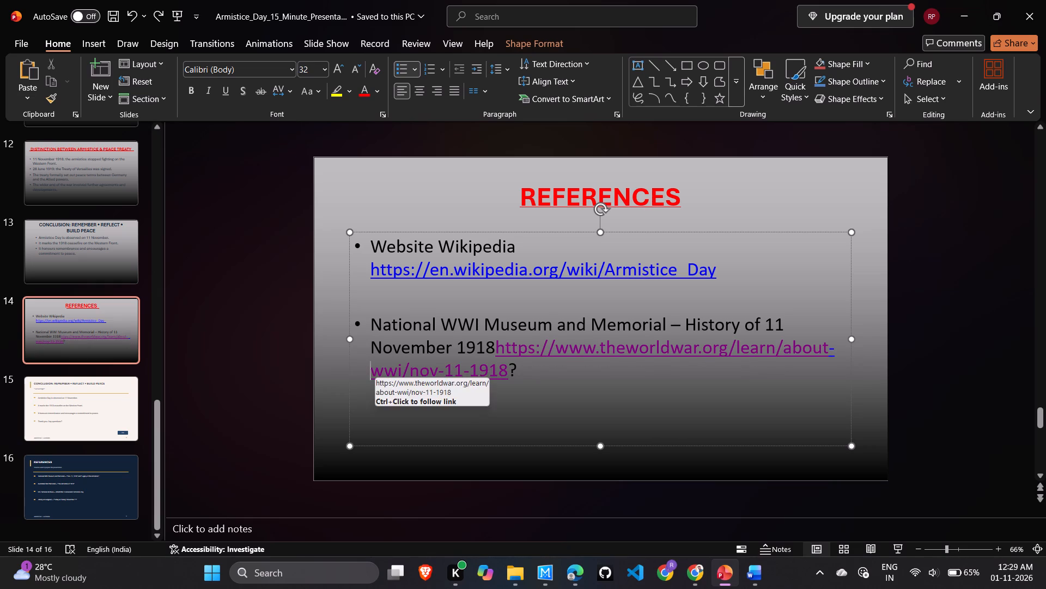
Try a line break before the museum link, remove it, and insert two spaces between "1918" and the link.
{"action": "left_click", "coordinate": [491, 350]}
{"action": "left_click", "coordinate": [491, 350]}
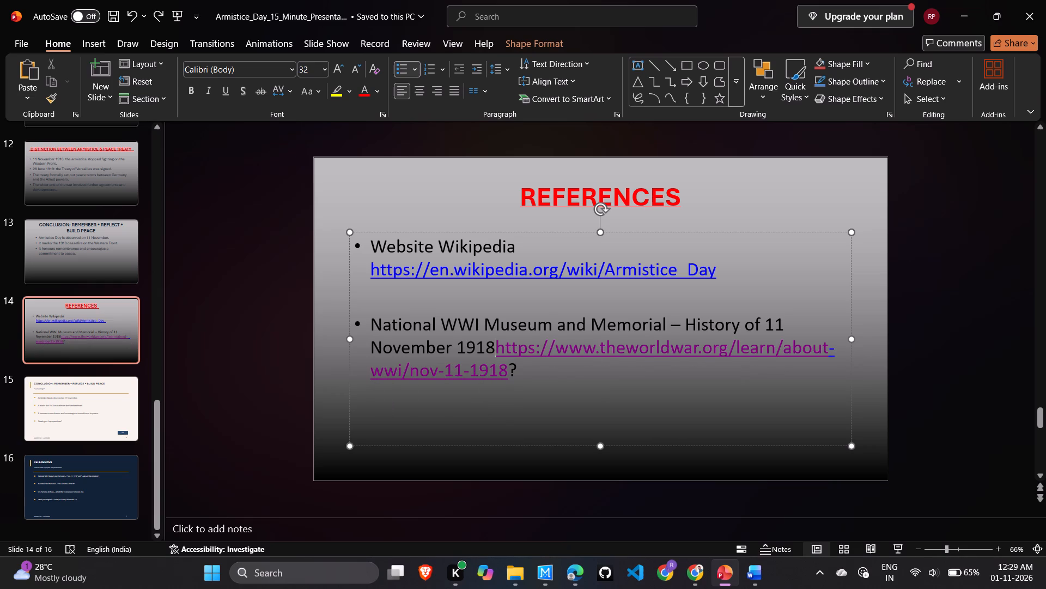
{"action": "key", "text": "Return"}
{"action": "key", "text": "BackSpace"}
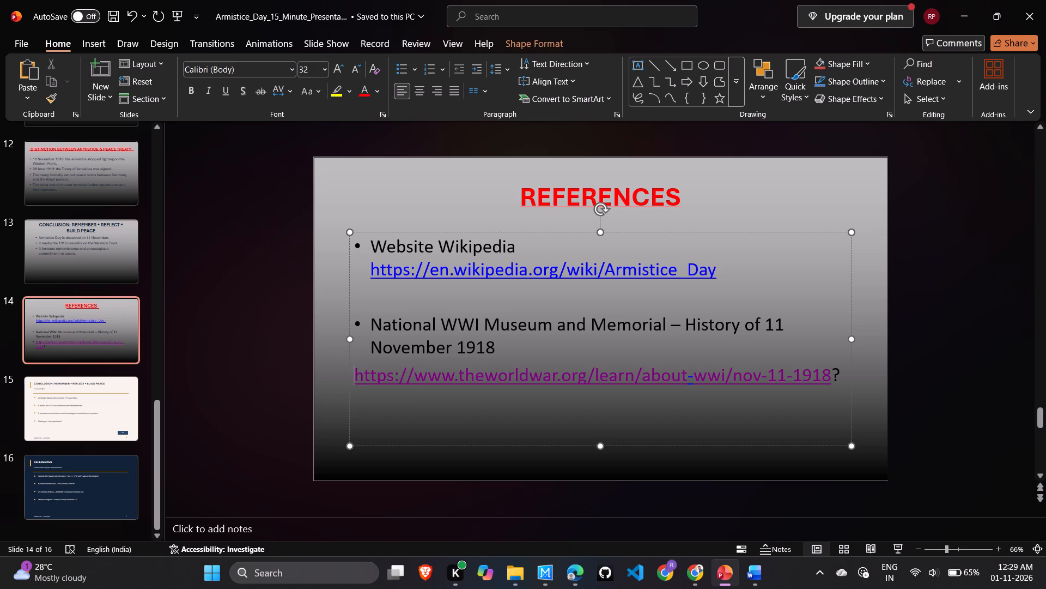
{"action": "key", "text": "BackSpace"}
{"action": "key", "text": "space"}
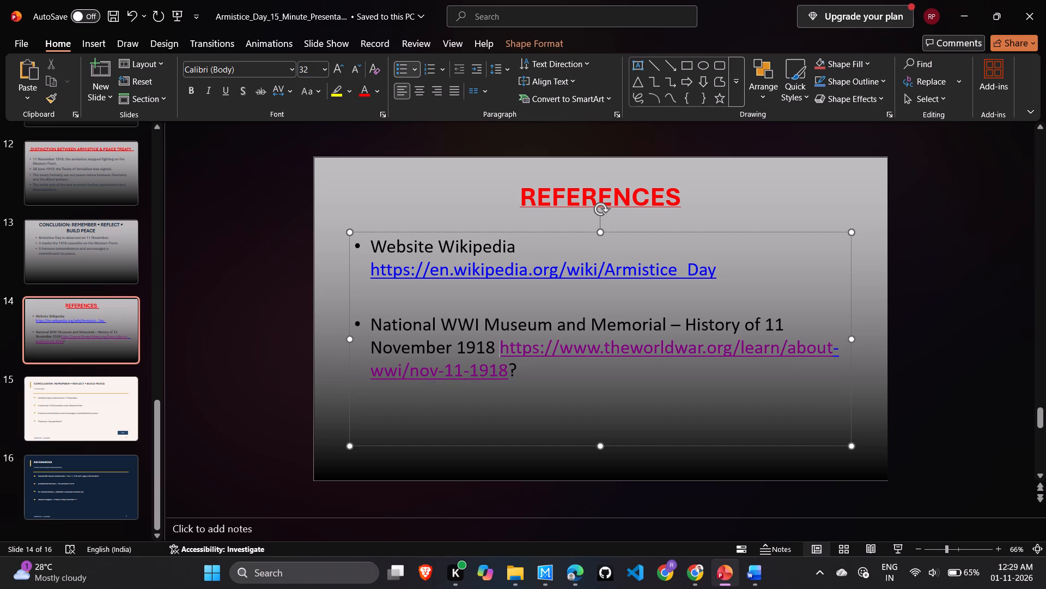
{"action": "key", "text": "space"}
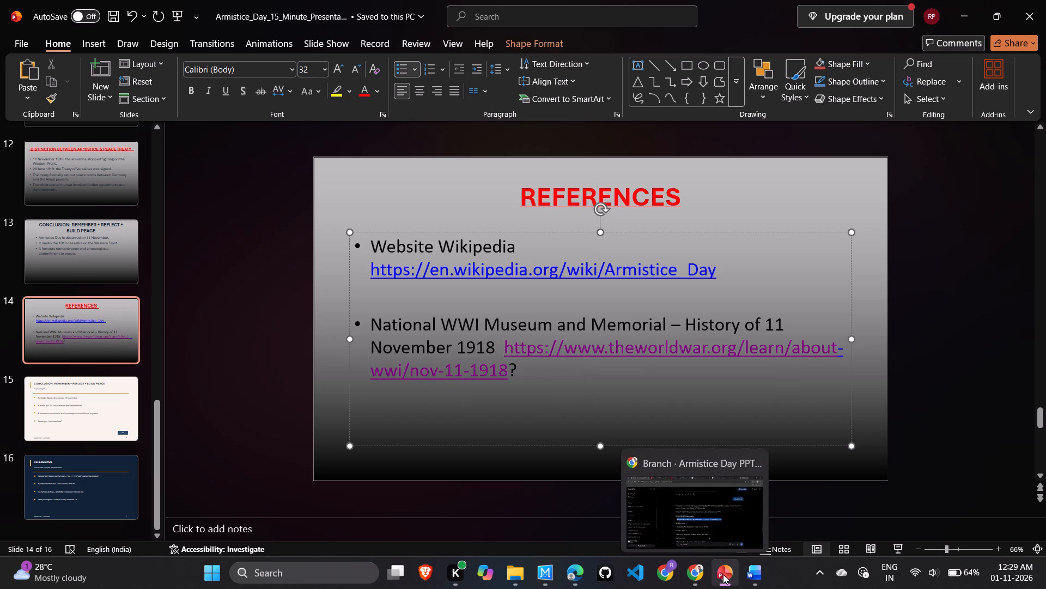
Start a new bullet below the National WWI Museum reference on the References slide.
{"action": "left_click", "coordinate": [549, 379]}
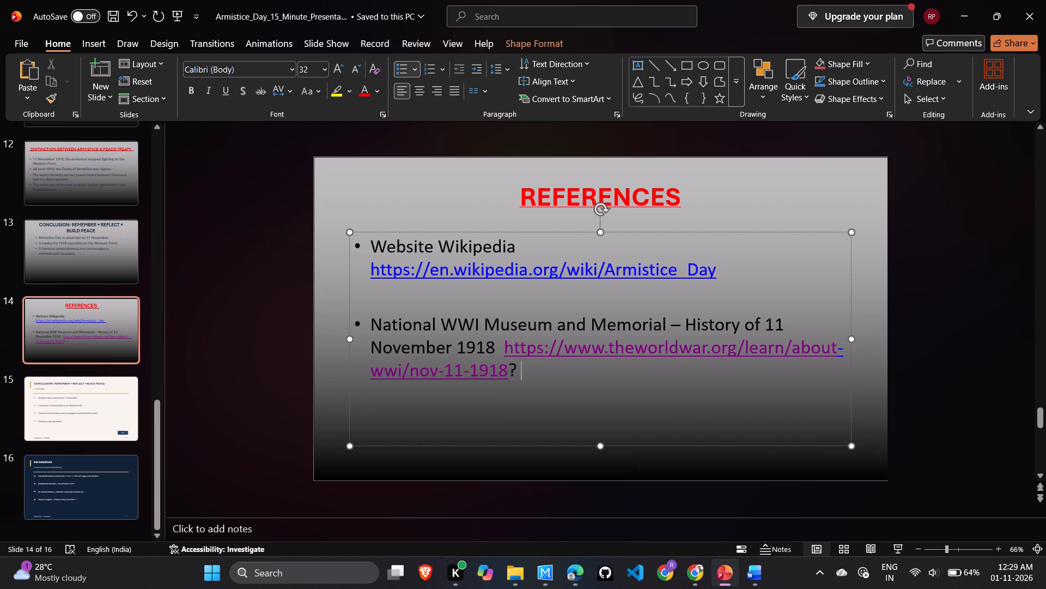
{"action": "key", "text": "Return"}
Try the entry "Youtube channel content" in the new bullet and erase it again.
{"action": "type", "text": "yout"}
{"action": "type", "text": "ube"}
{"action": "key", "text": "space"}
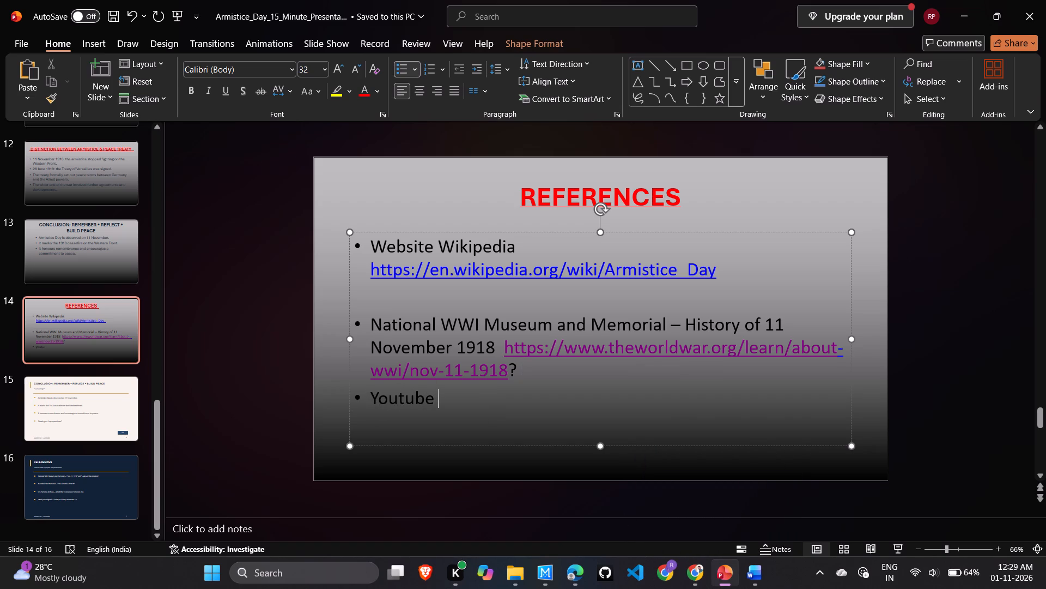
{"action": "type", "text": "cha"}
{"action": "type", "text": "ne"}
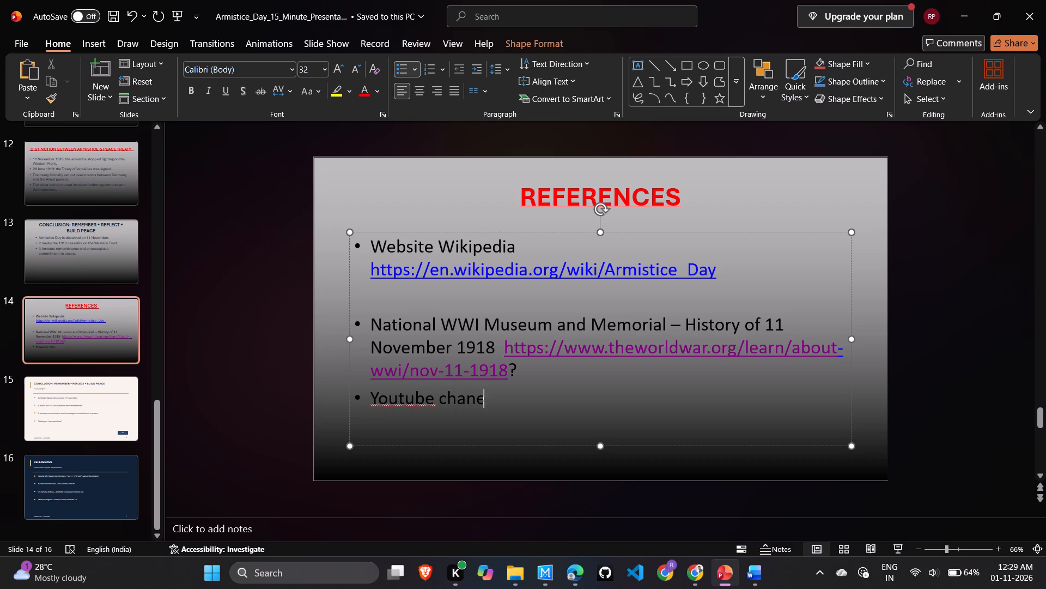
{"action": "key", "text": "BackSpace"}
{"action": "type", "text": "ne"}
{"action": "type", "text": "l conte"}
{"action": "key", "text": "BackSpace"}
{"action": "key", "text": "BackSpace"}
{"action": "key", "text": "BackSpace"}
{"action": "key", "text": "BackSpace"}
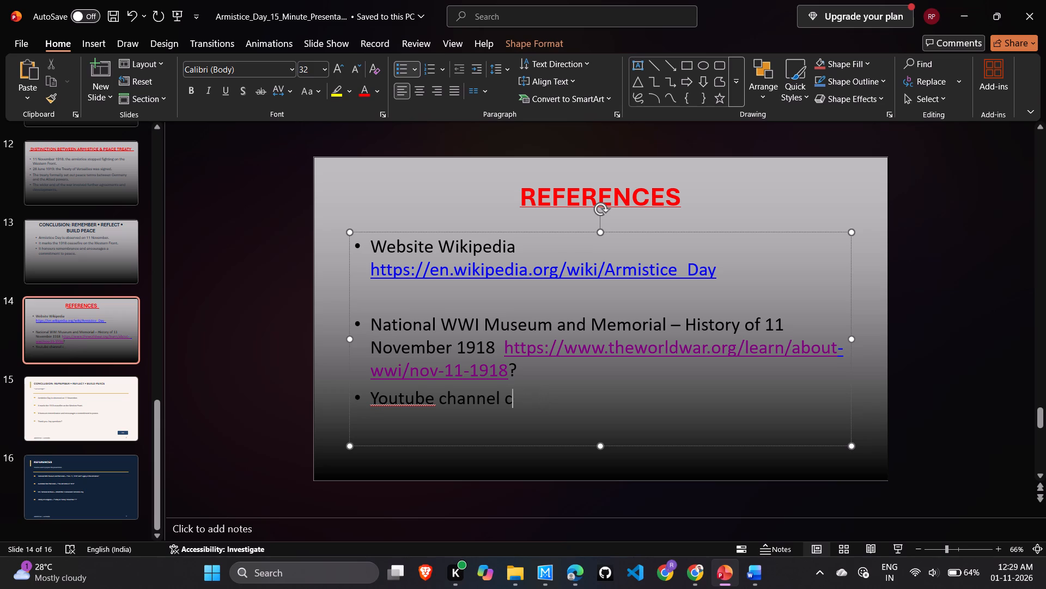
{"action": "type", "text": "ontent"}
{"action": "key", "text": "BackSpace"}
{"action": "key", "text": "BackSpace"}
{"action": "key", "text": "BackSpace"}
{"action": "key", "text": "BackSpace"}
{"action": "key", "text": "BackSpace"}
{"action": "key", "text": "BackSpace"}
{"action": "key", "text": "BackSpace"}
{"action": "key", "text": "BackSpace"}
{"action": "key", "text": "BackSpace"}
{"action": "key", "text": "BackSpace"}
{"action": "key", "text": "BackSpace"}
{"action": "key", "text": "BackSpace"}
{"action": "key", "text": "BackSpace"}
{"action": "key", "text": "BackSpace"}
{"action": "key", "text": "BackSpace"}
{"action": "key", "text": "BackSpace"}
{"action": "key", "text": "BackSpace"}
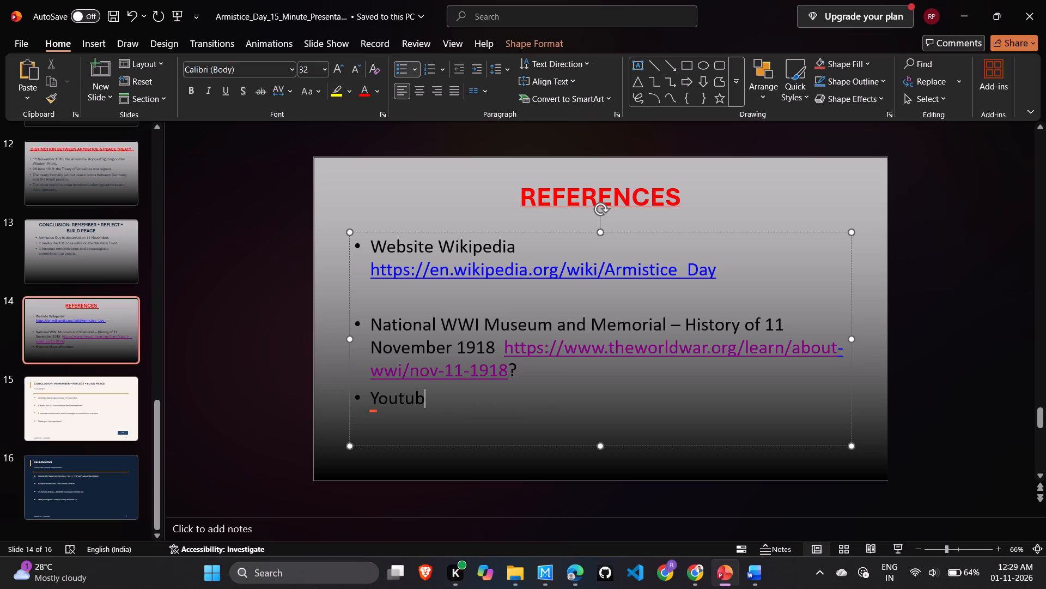